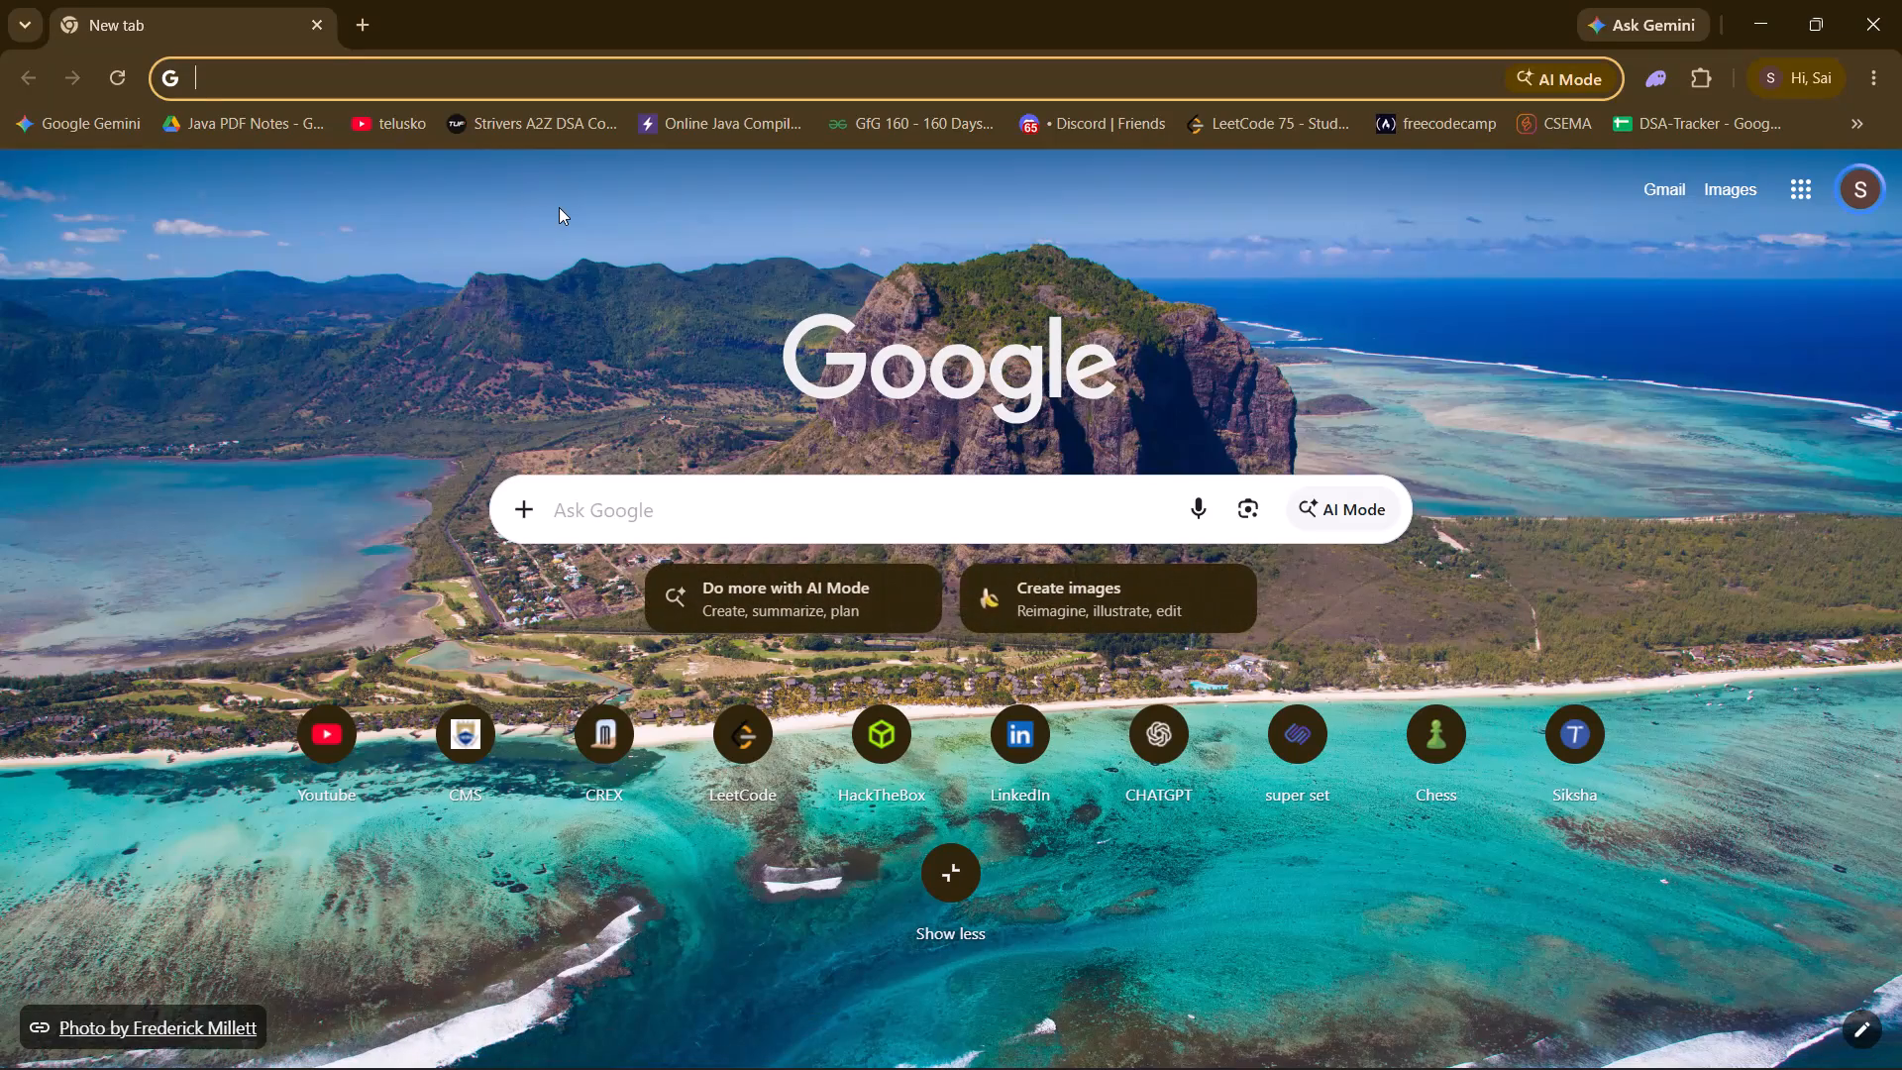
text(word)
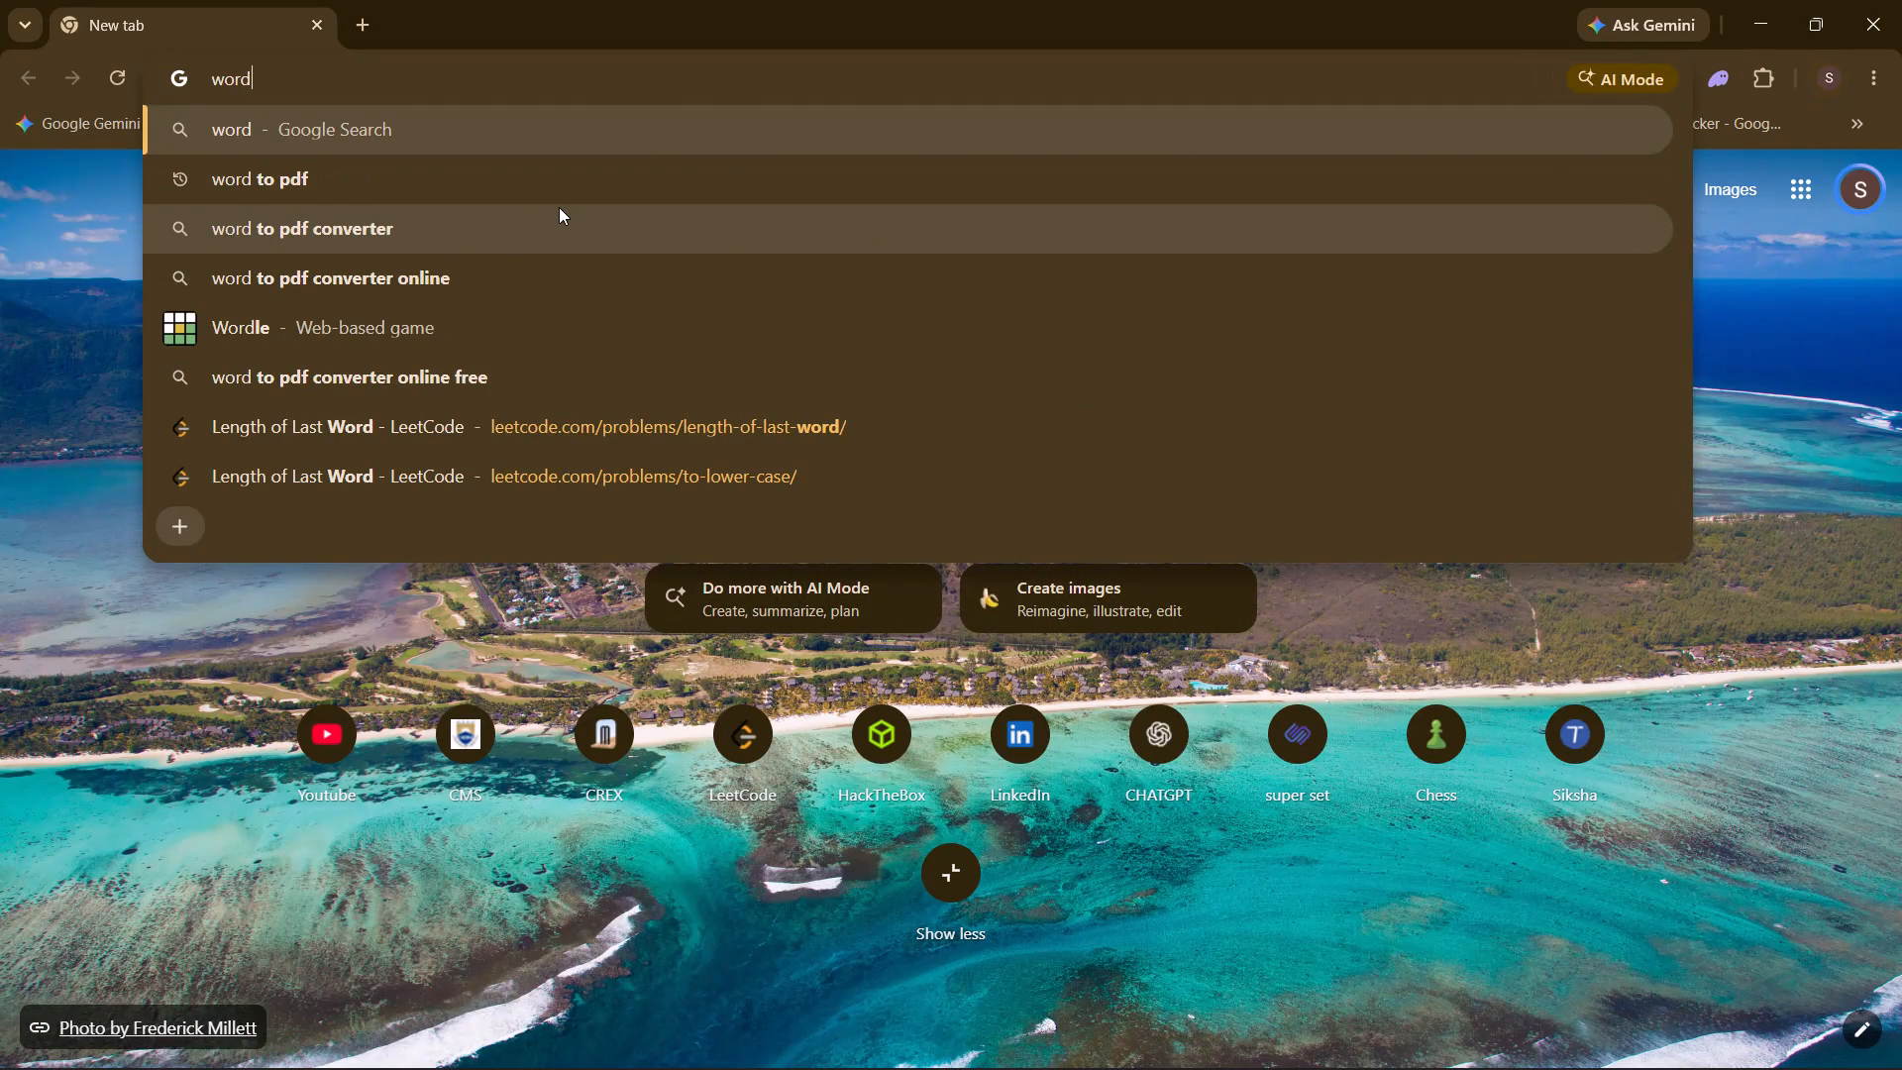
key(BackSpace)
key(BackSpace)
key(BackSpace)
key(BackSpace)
Search Google for "pdf to word converter" and open iLovePDF's "Convert PDF to Word online for free" page.
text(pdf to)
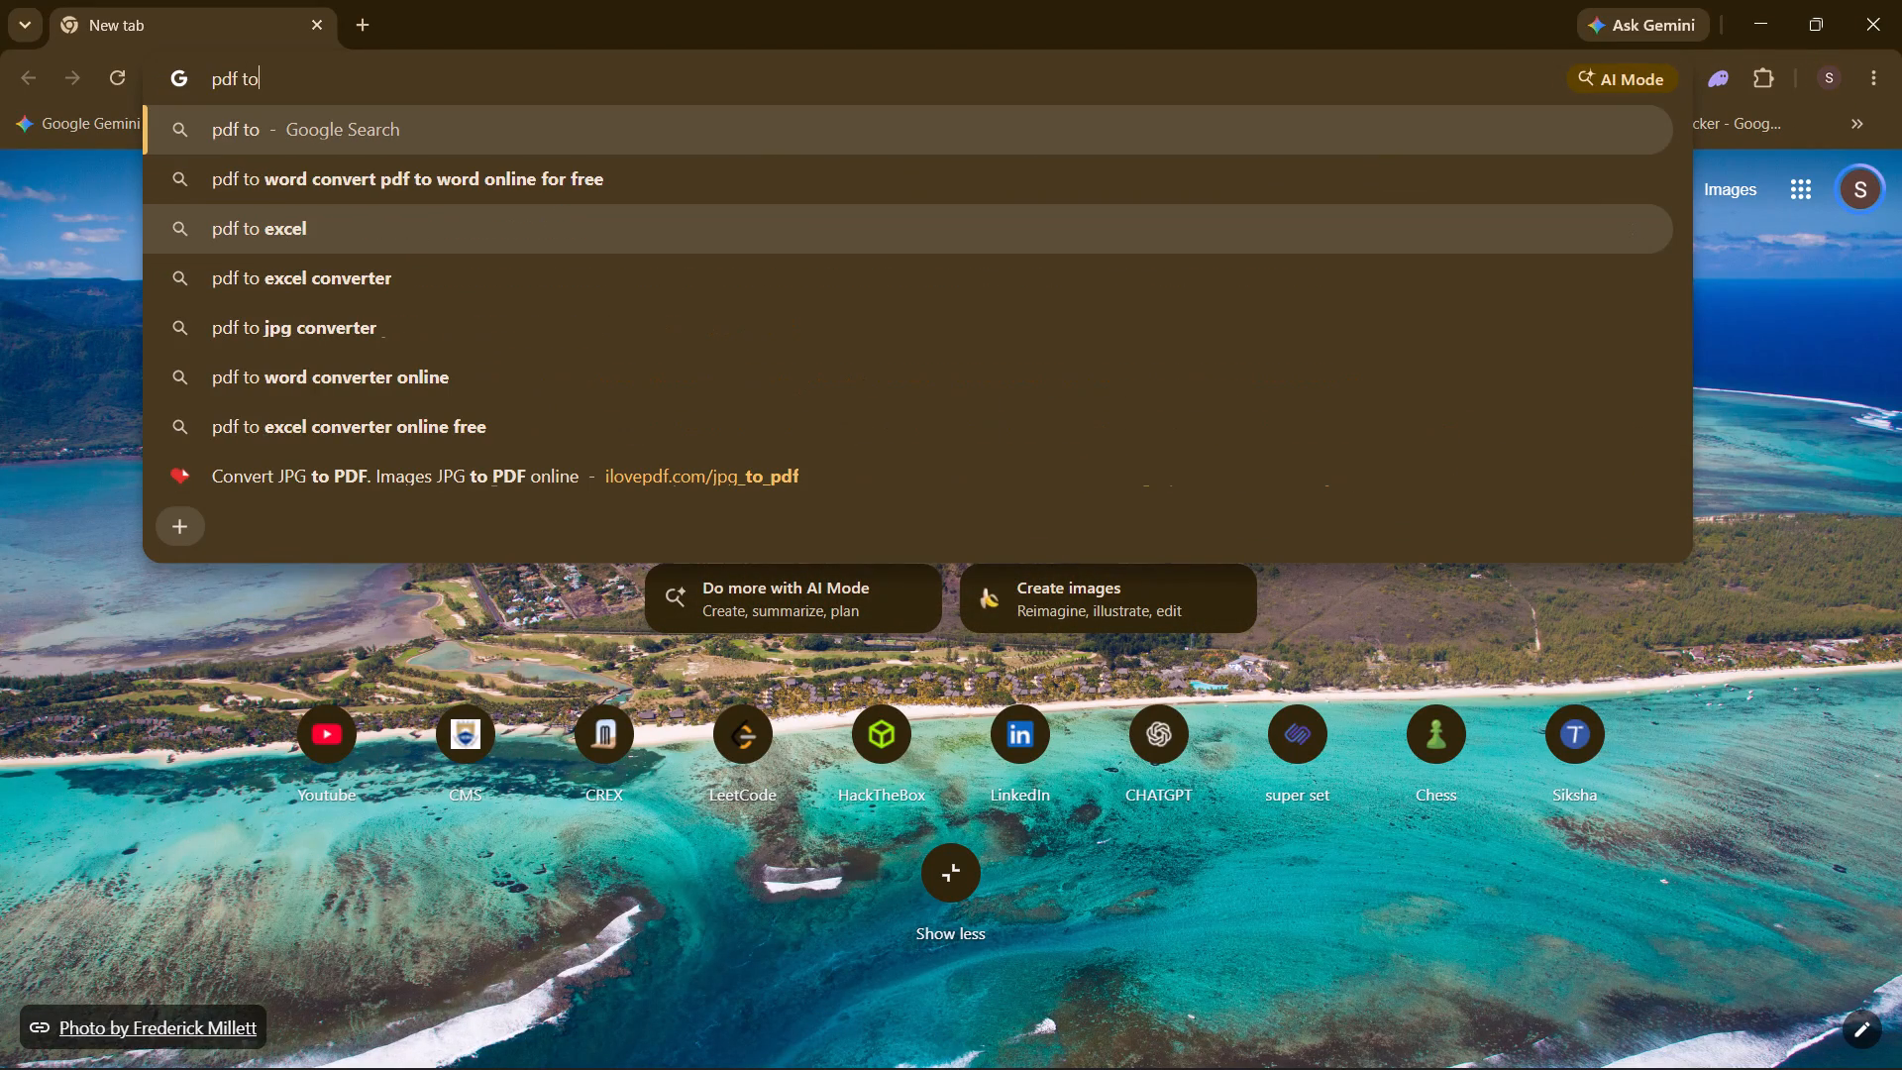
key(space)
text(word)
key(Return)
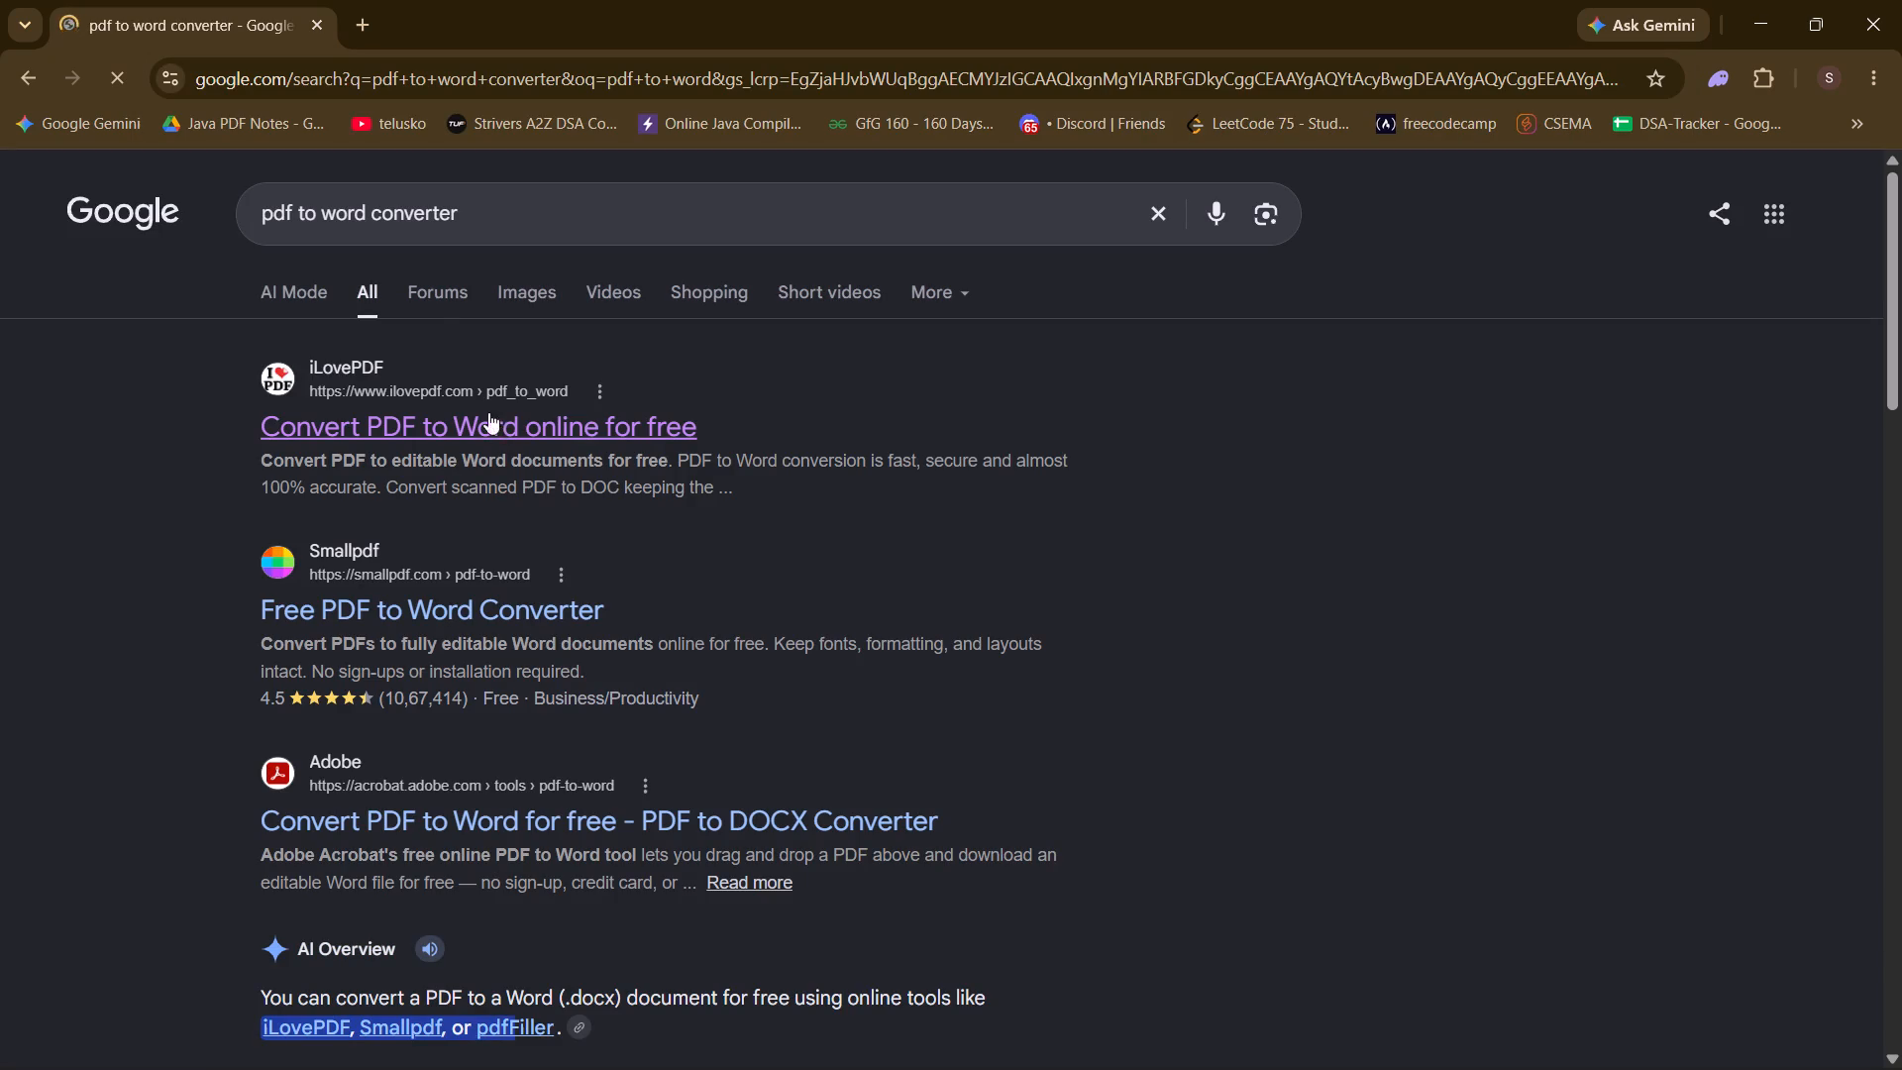
click(486, 433)
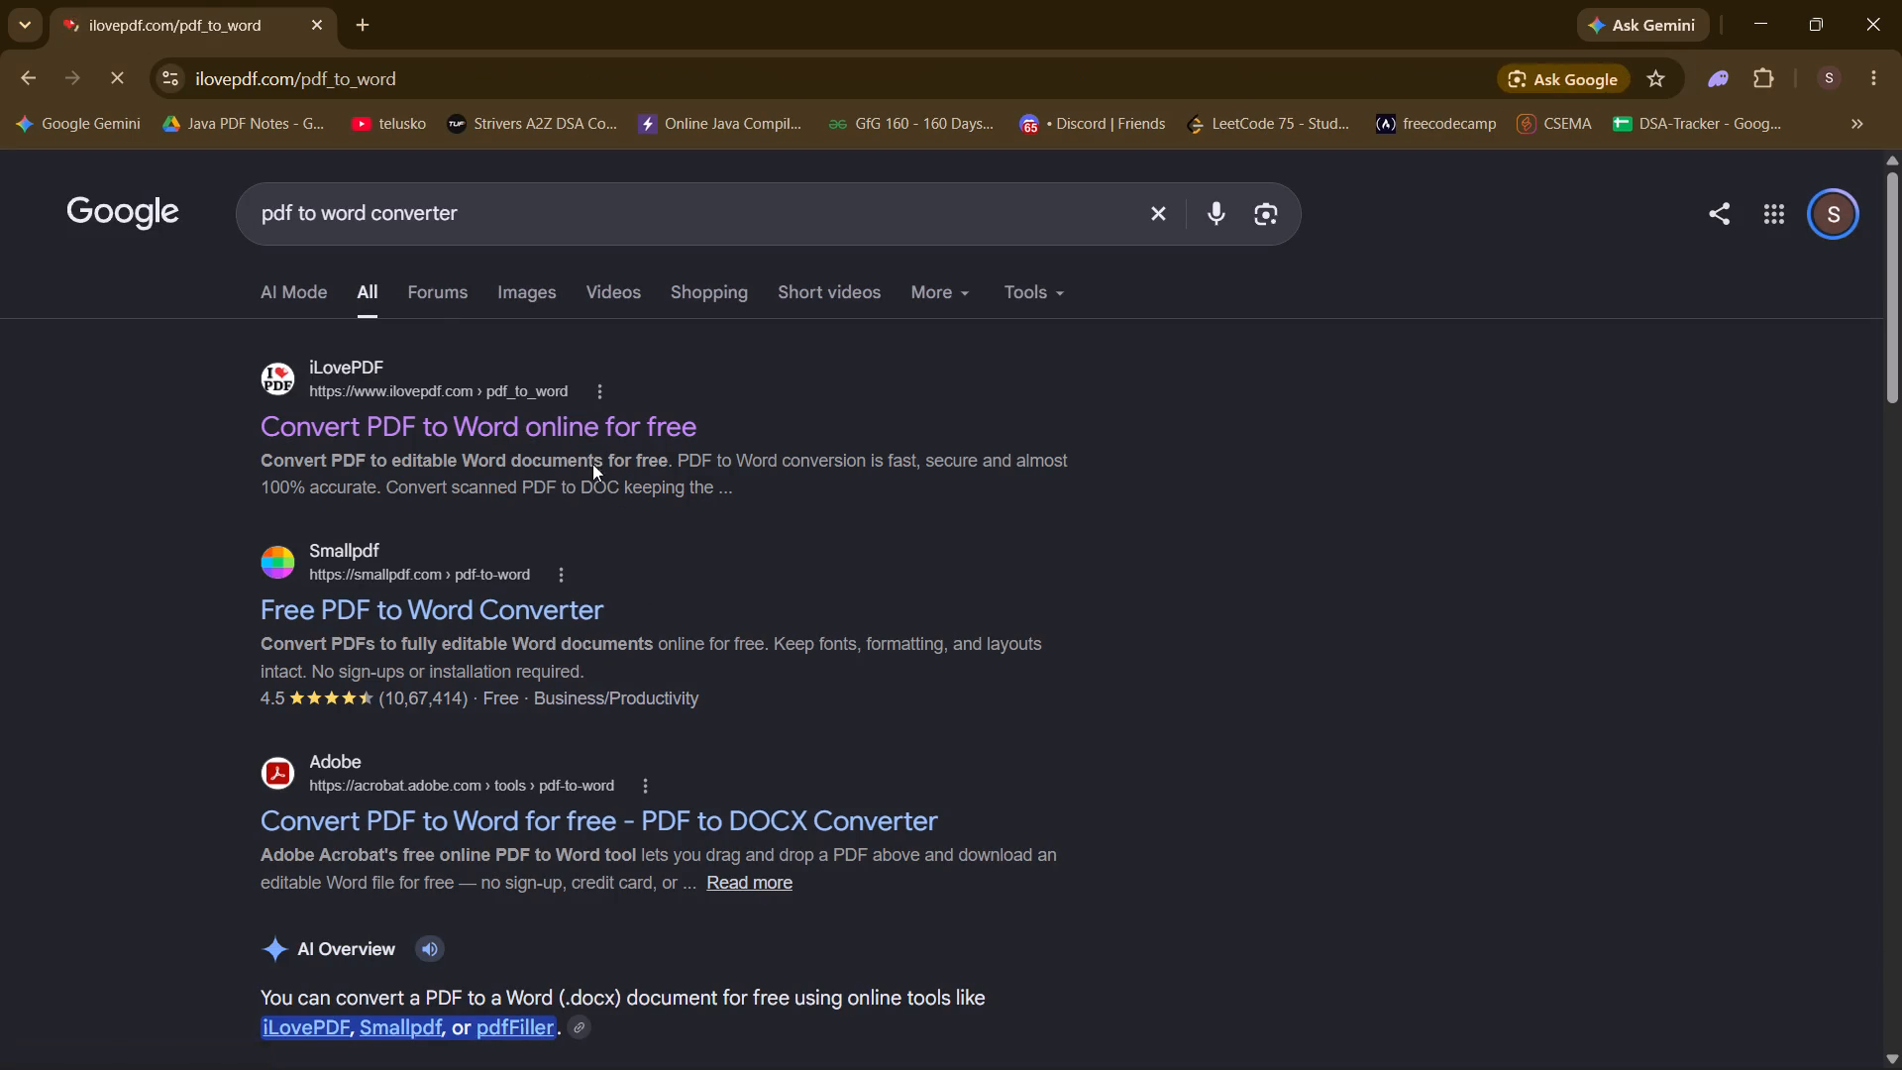
Open the file chooser on iLovePDF's PDF to Word page for selecting a PDF.
click(789, 517)
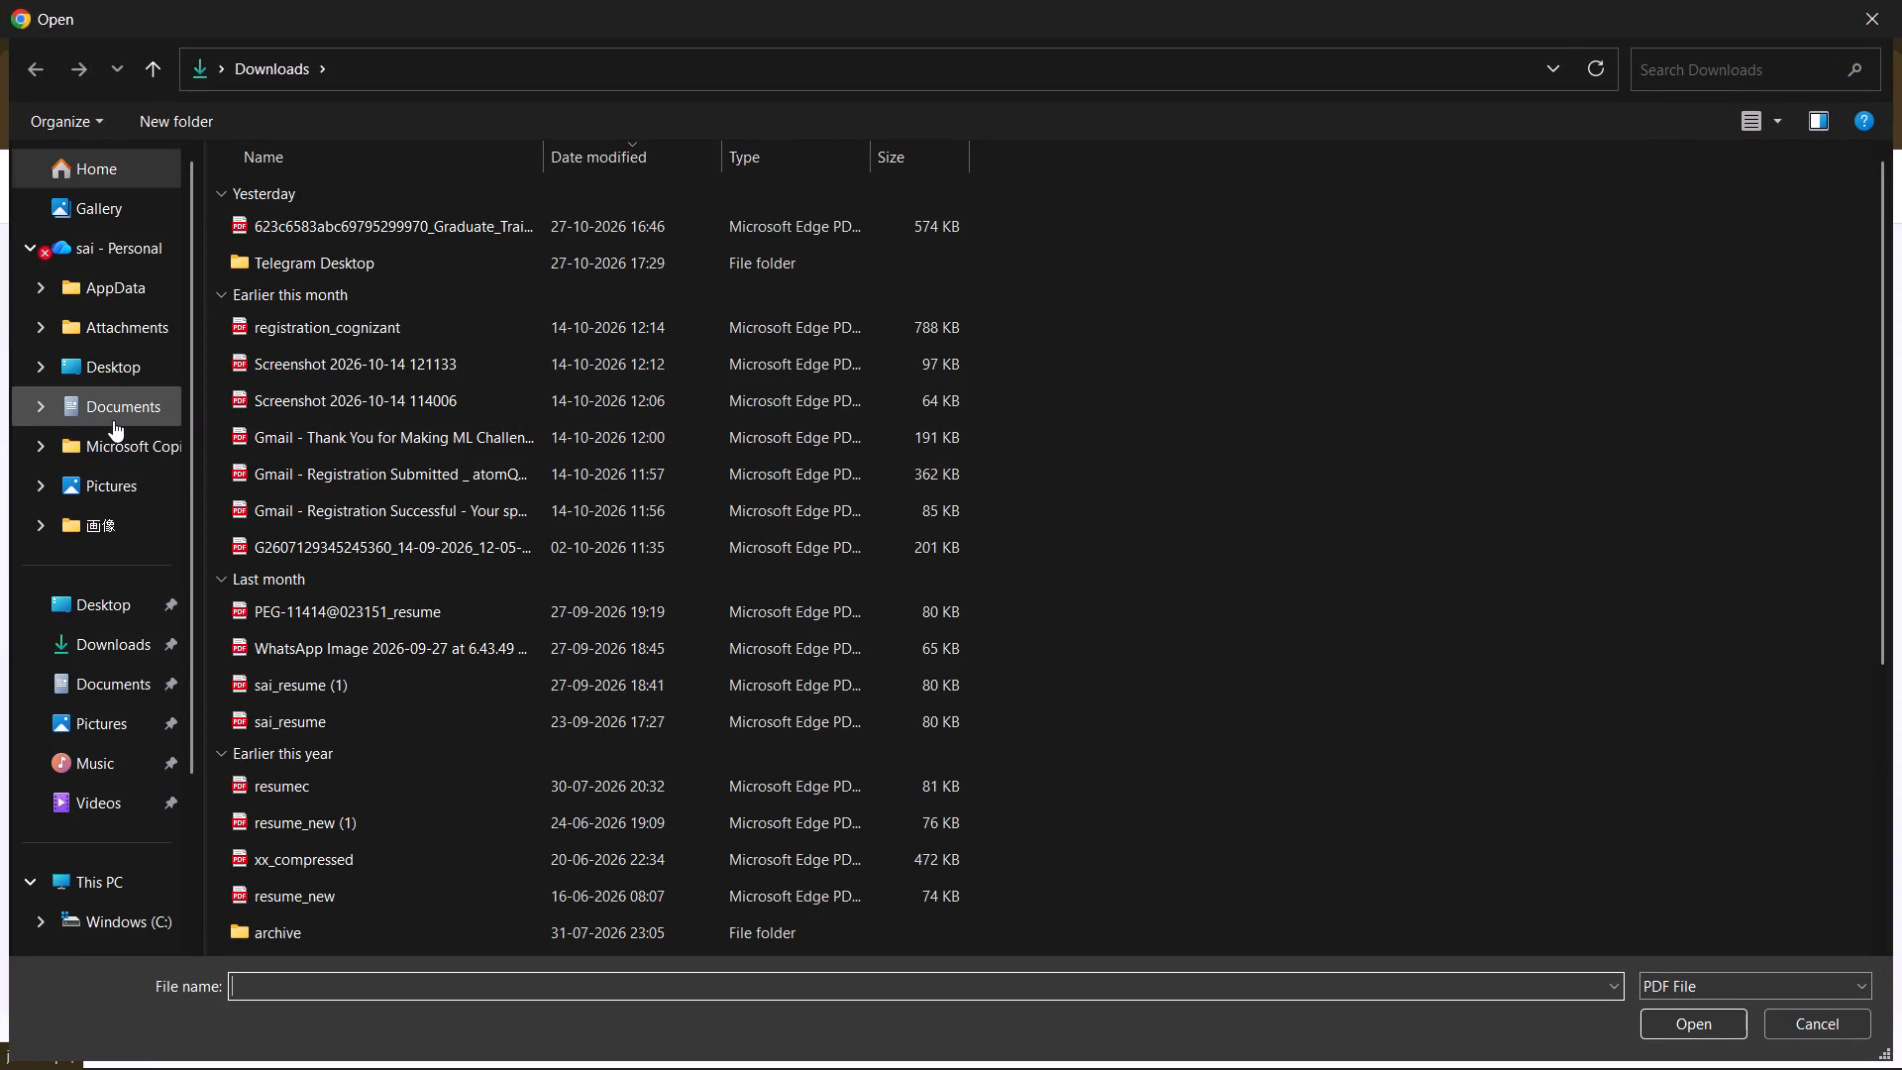
Load the SAP PDF from the Documents folder into the PDF to Word converter.
click(114, 410)
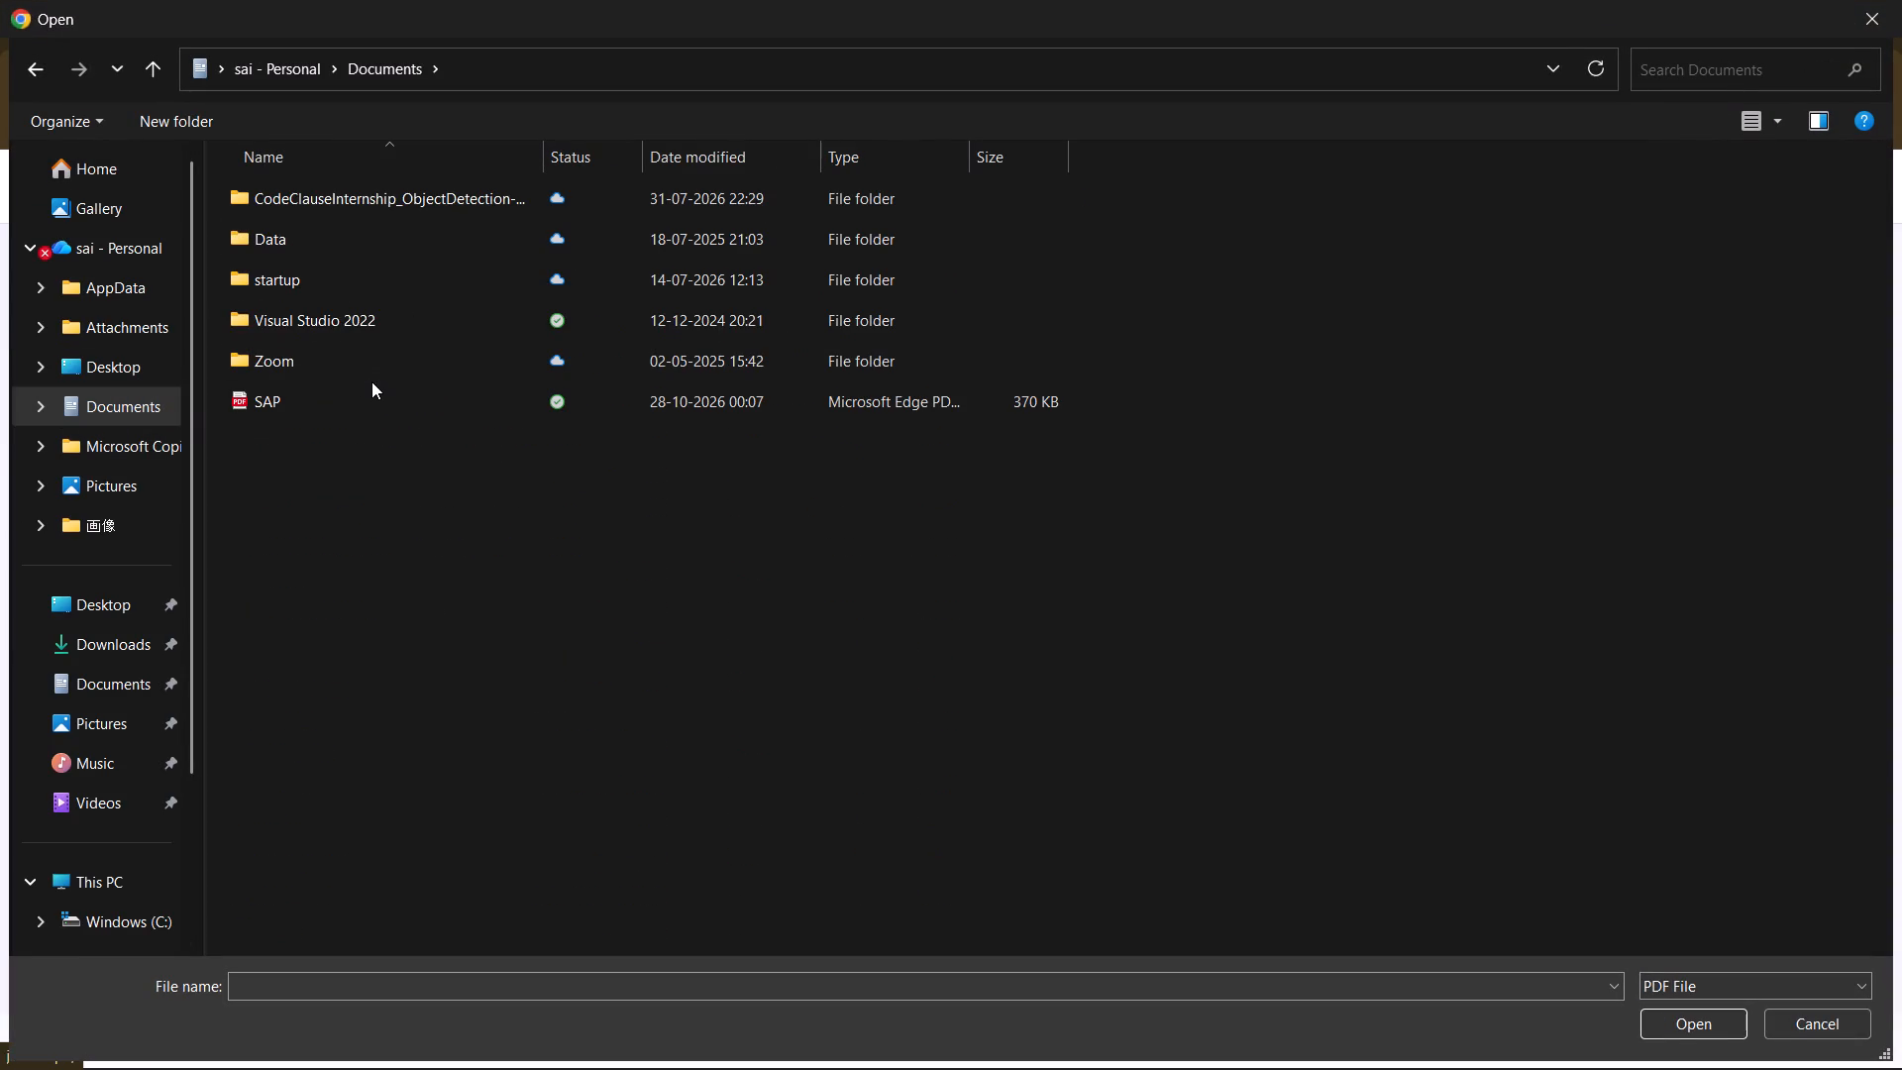
click(371, 381)
click(370, 390)
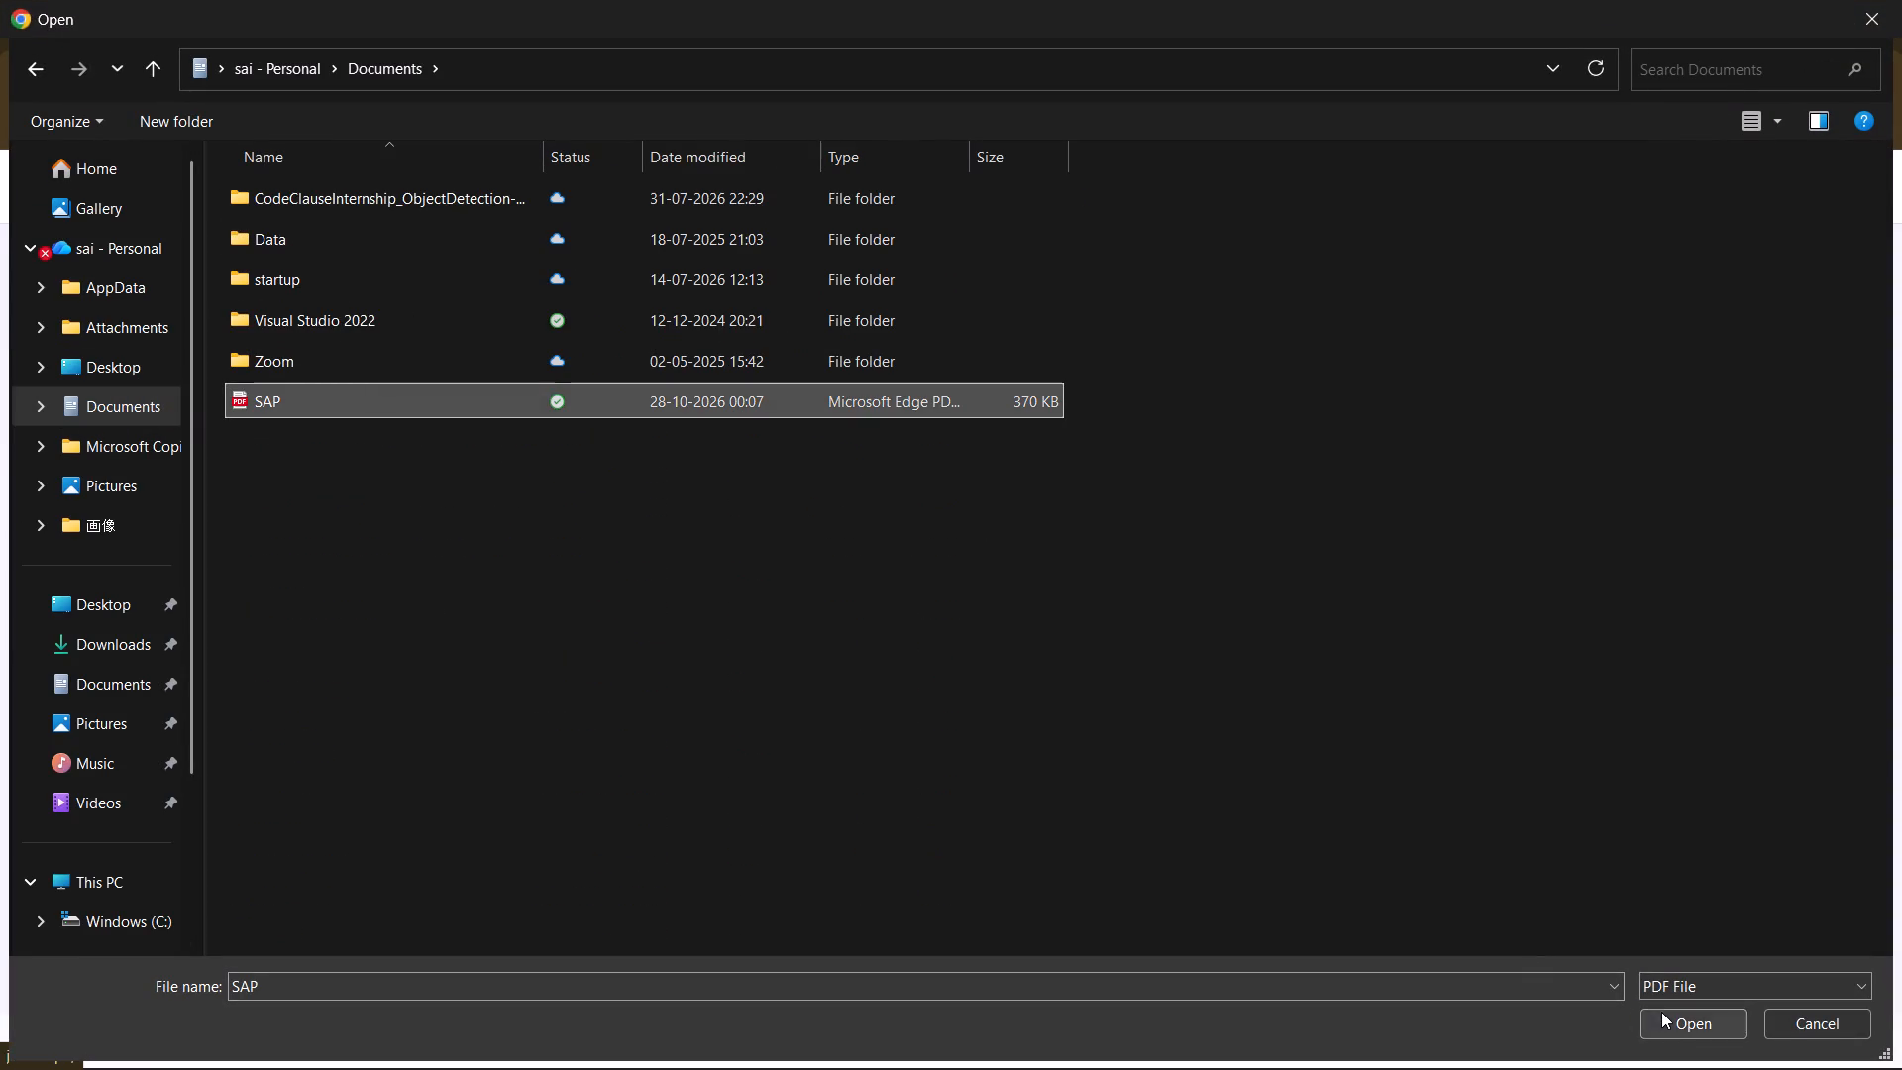
click(1661, 1012)
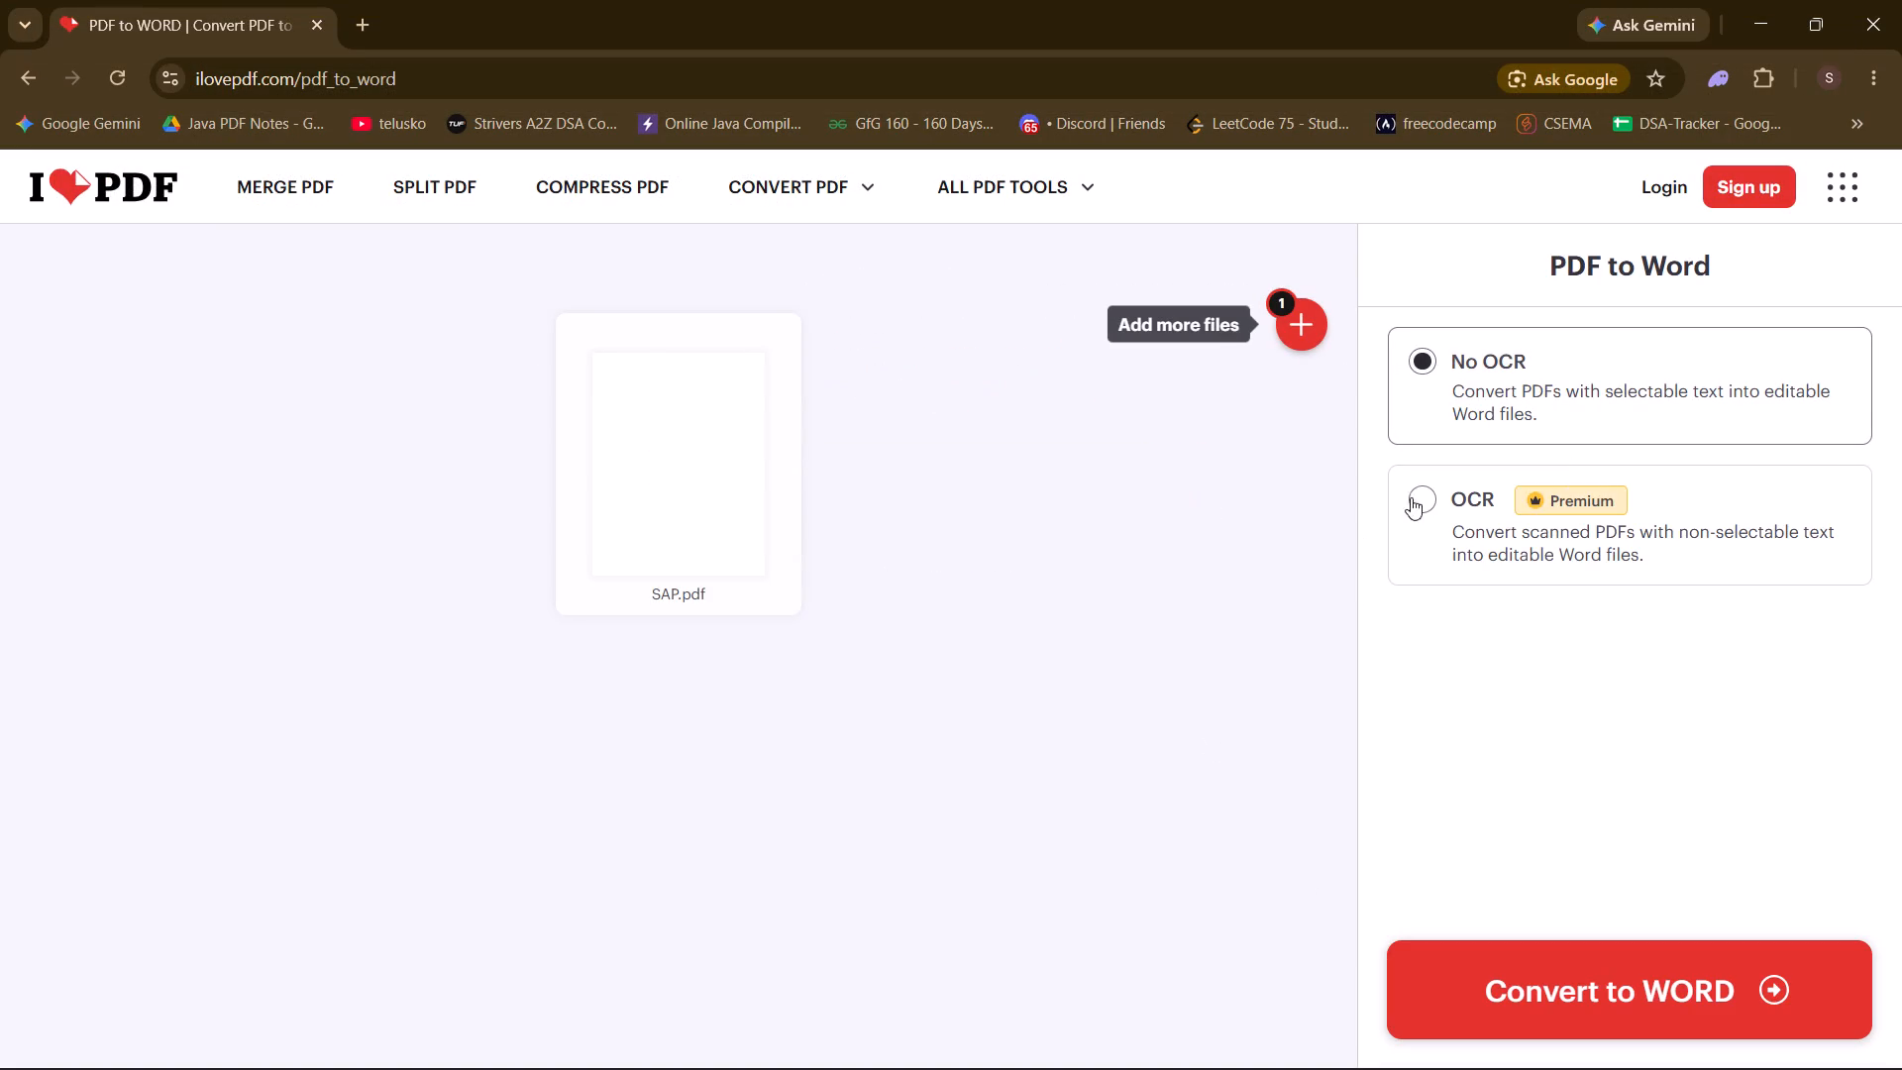
Convert SAP.pdf to an editable Word document and download the converted file.
click(1540, 995)
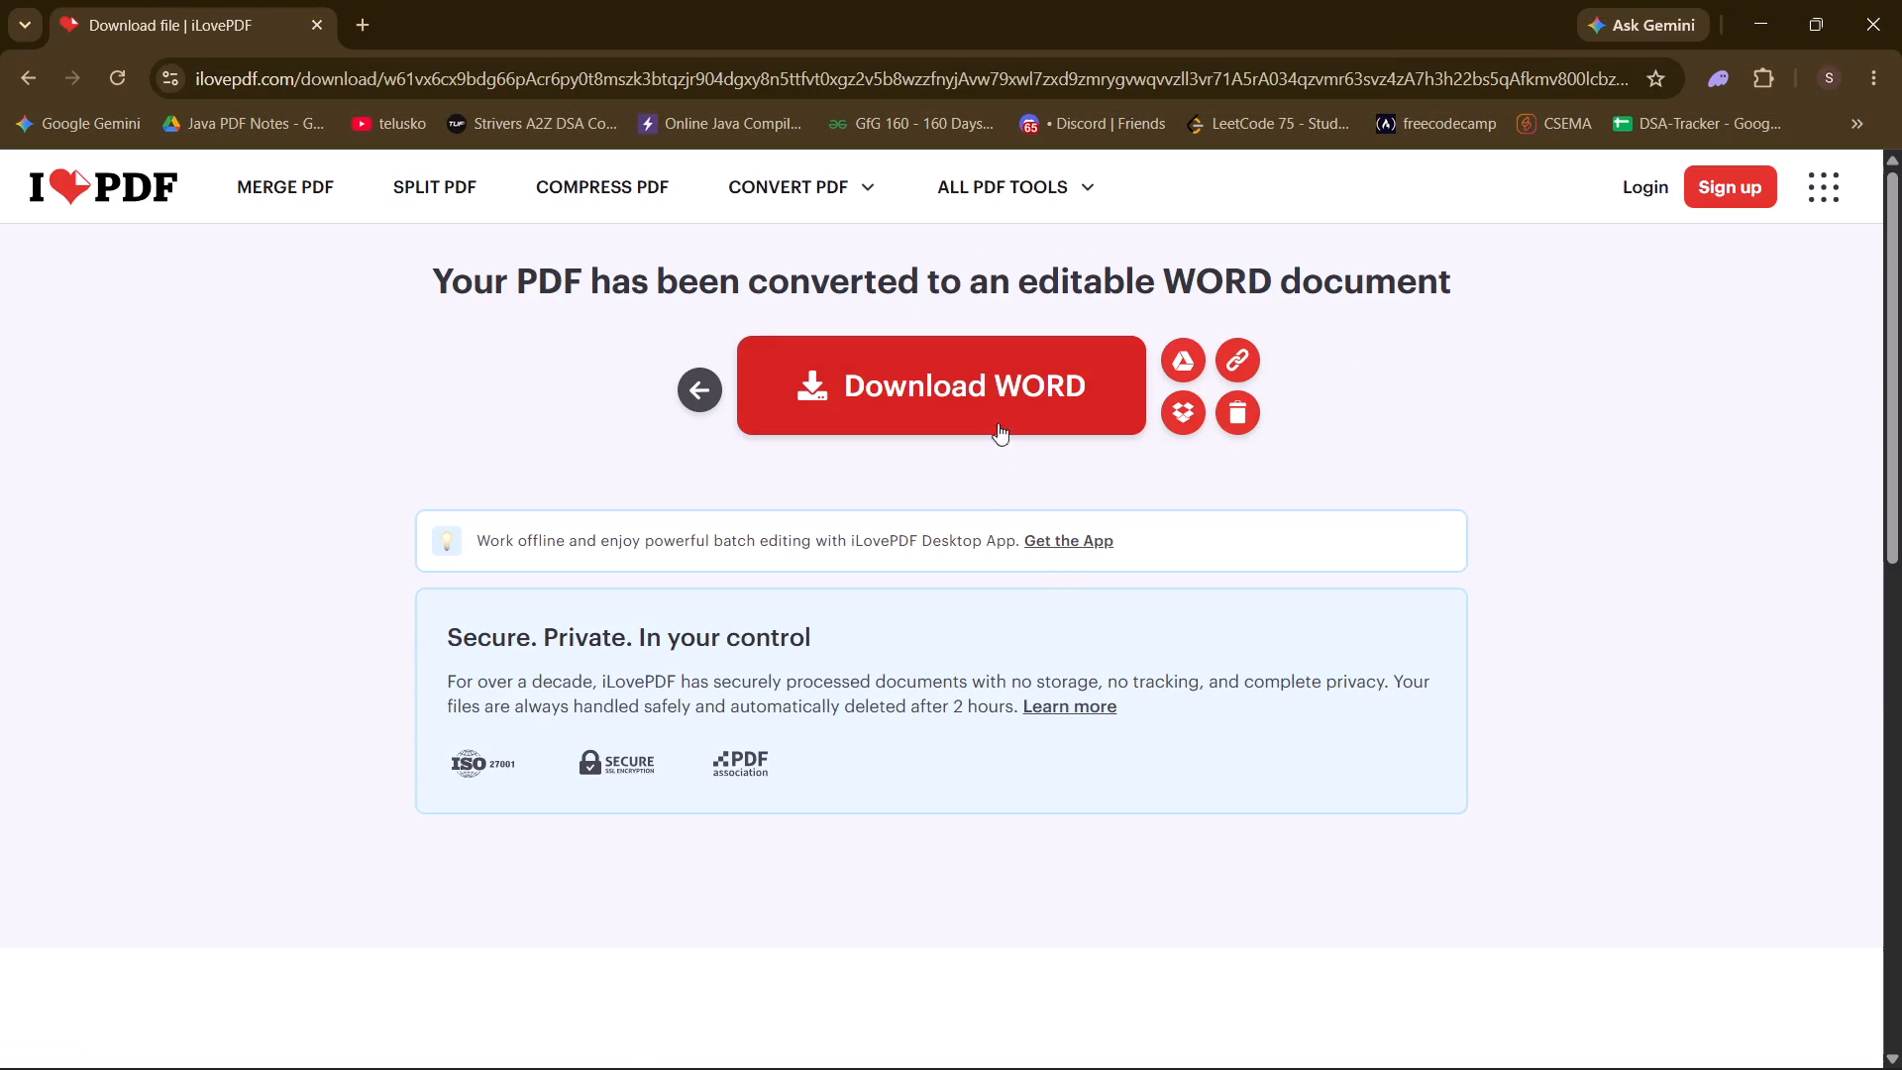
click(990, 388)
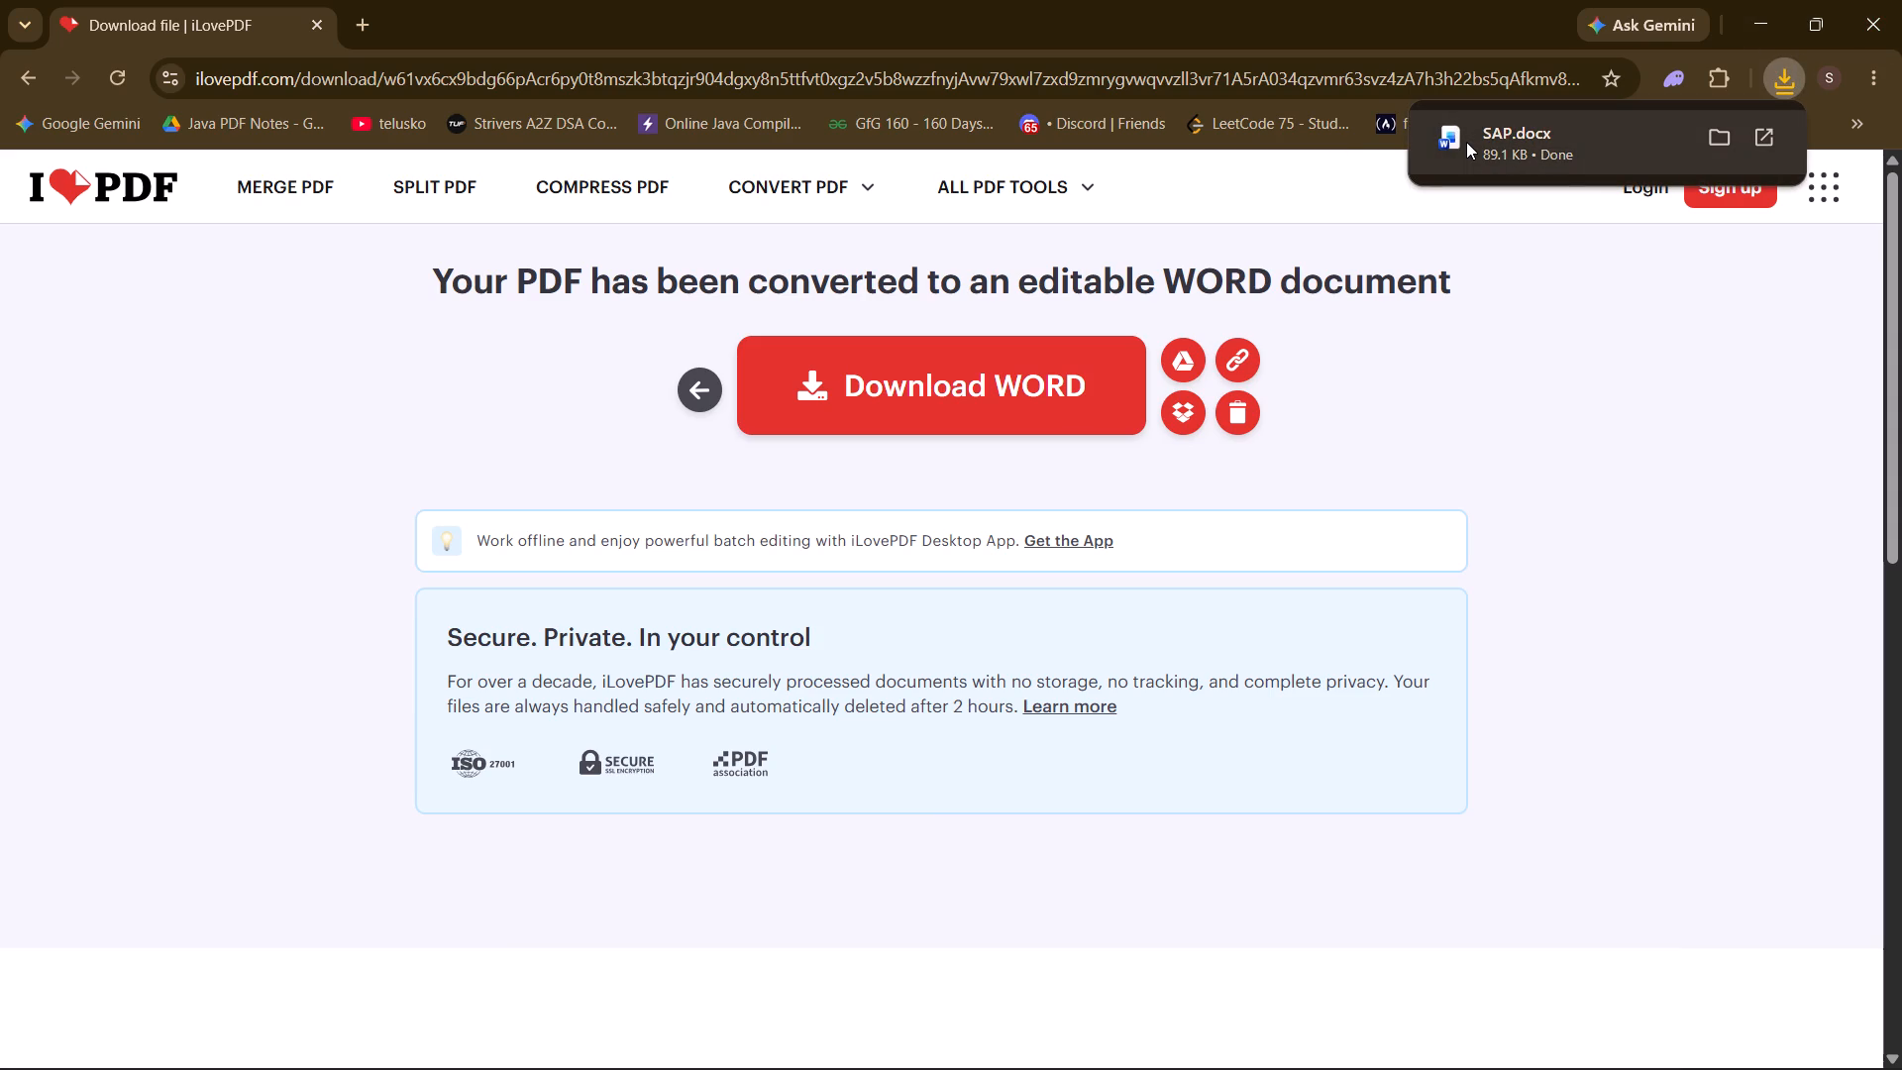
Open the downloaded SAP.docx in Word and enable editing for the document.
click(1466, 142)
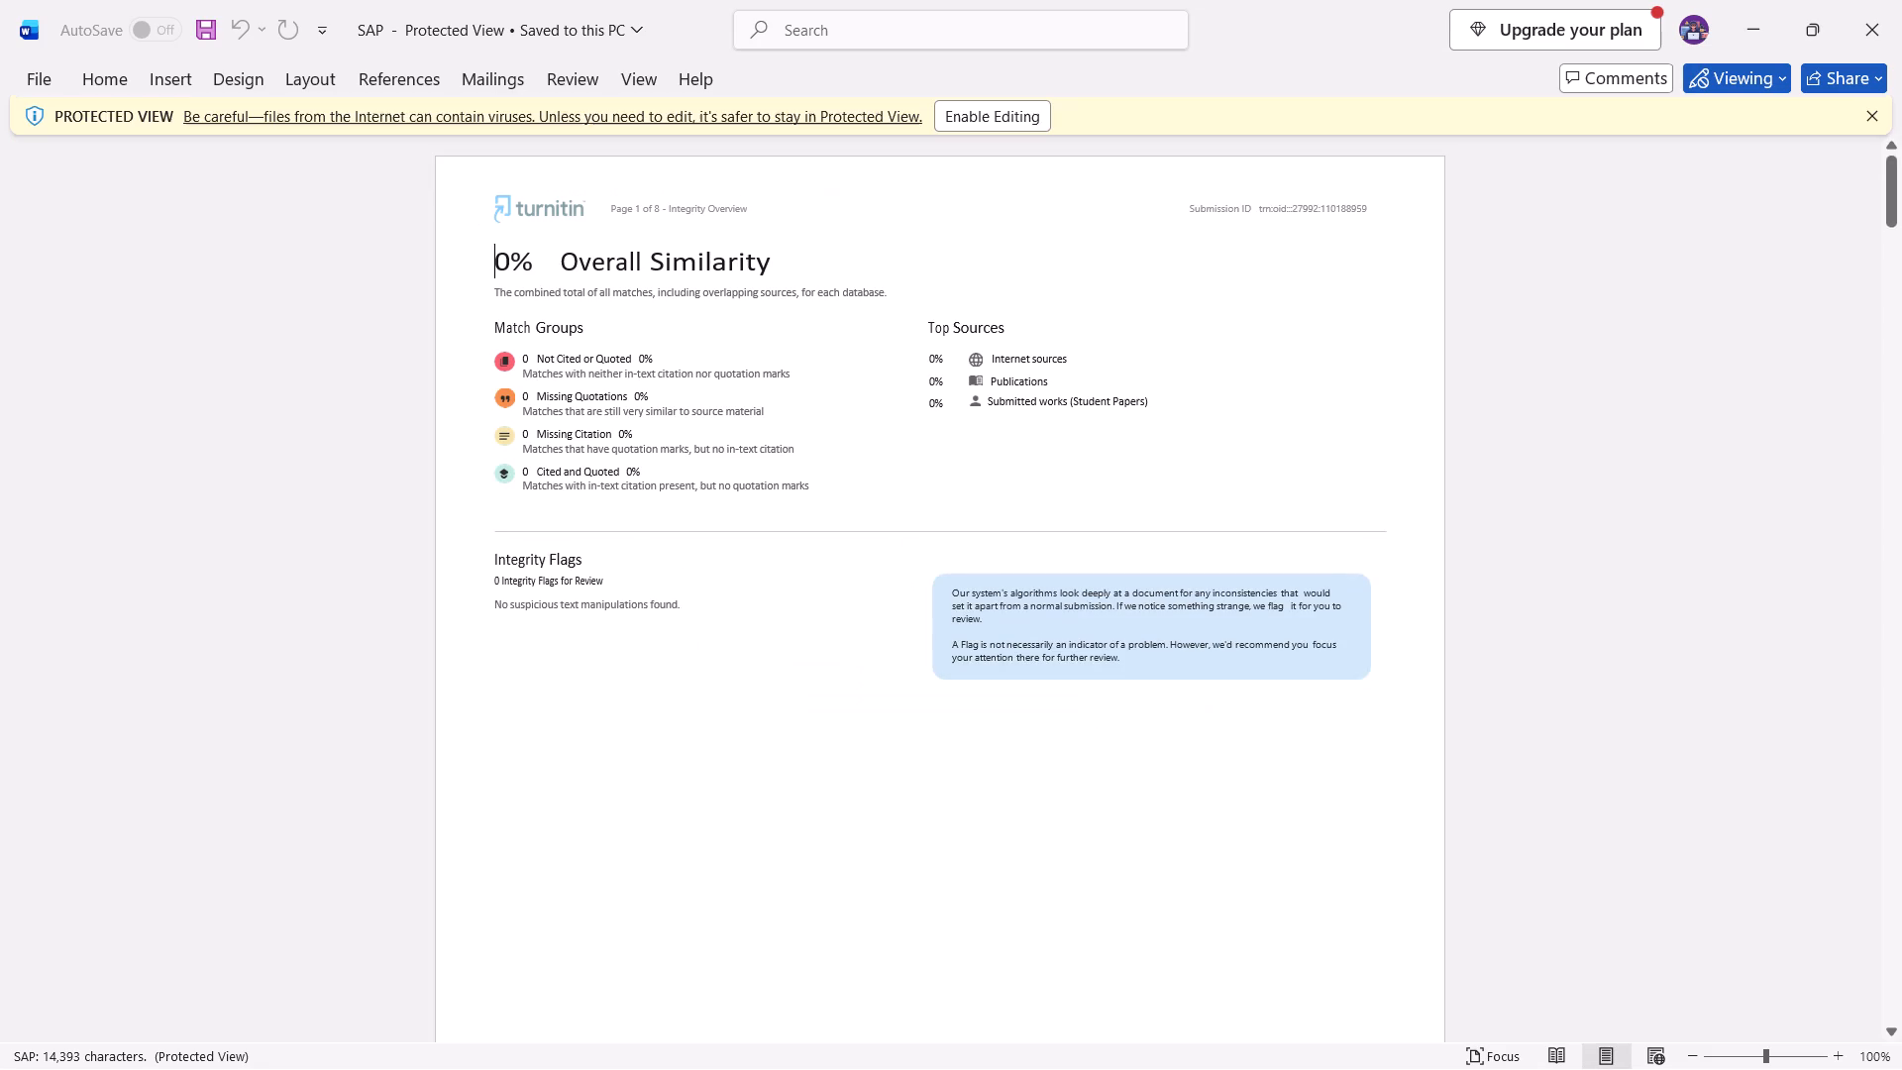
scroll(770, 570, down, 6)
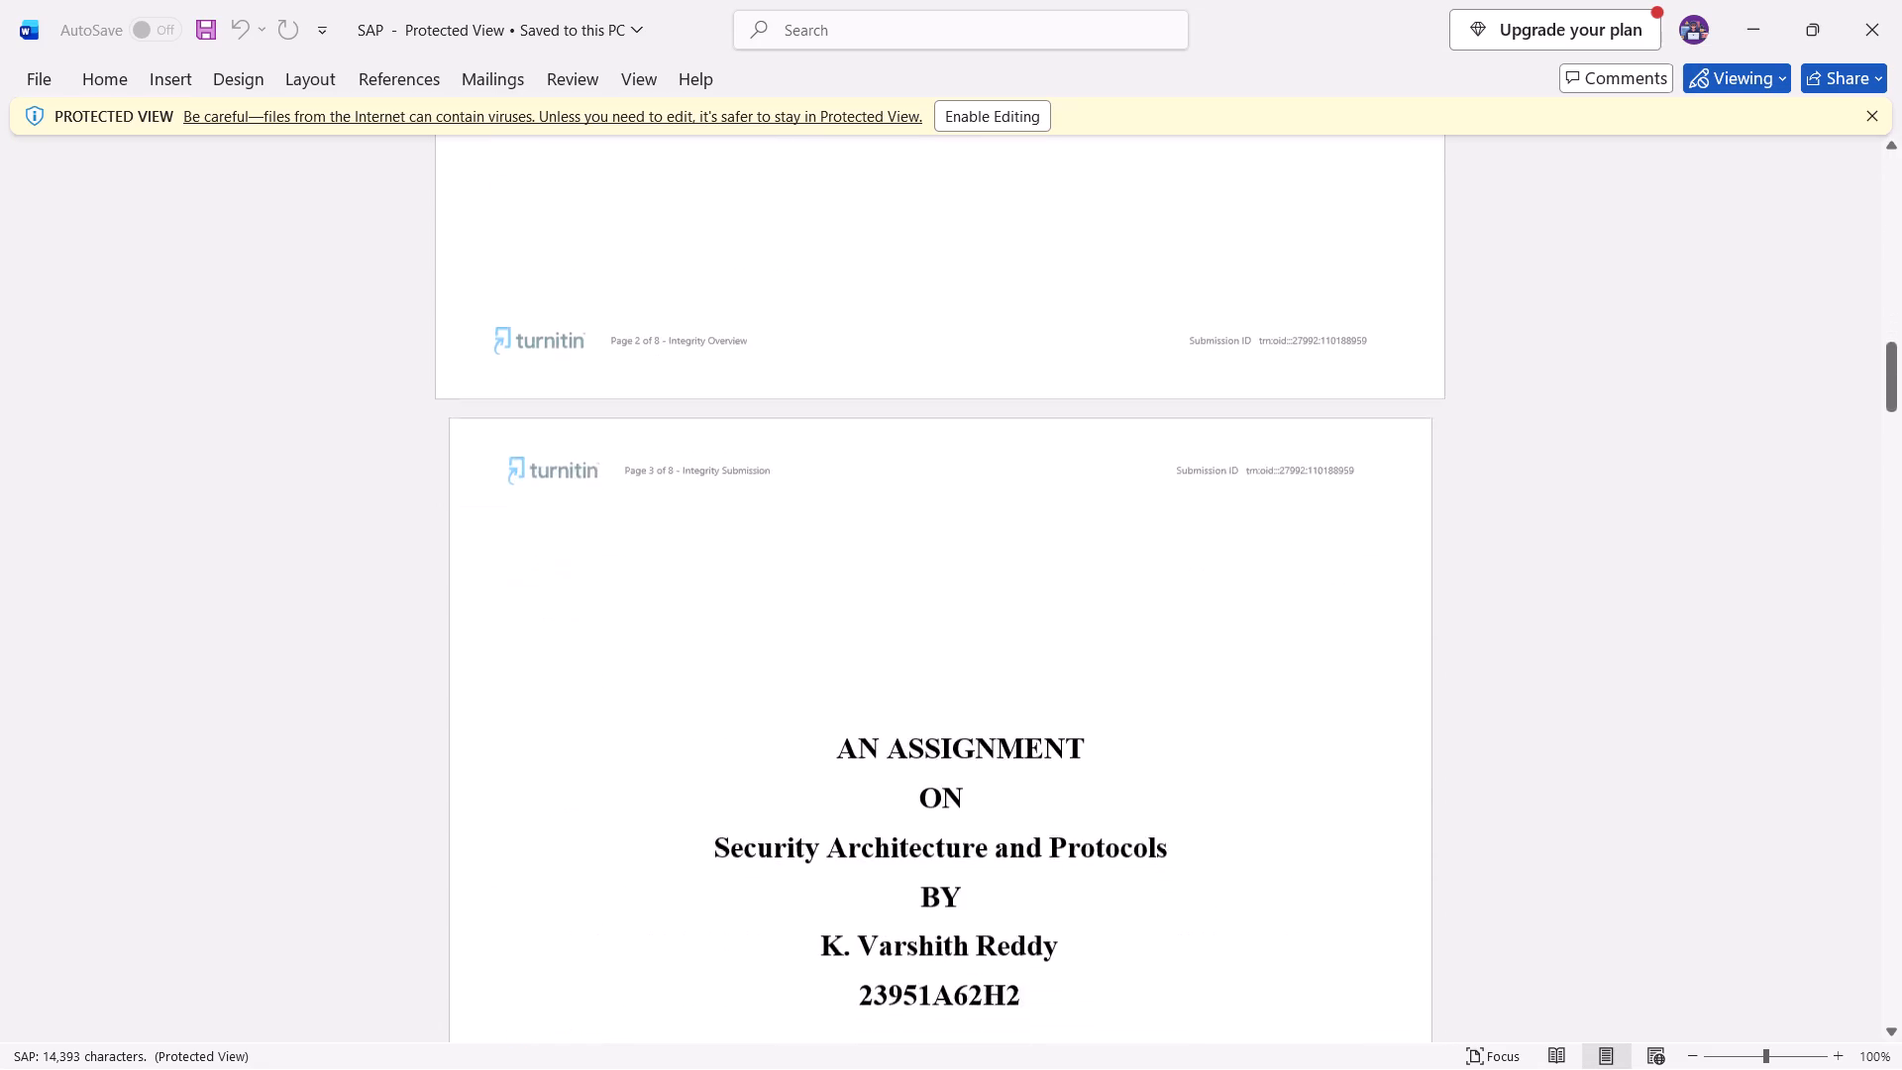
scroll(770, 570, down, 2)
scroll(770, 570, up, 1)
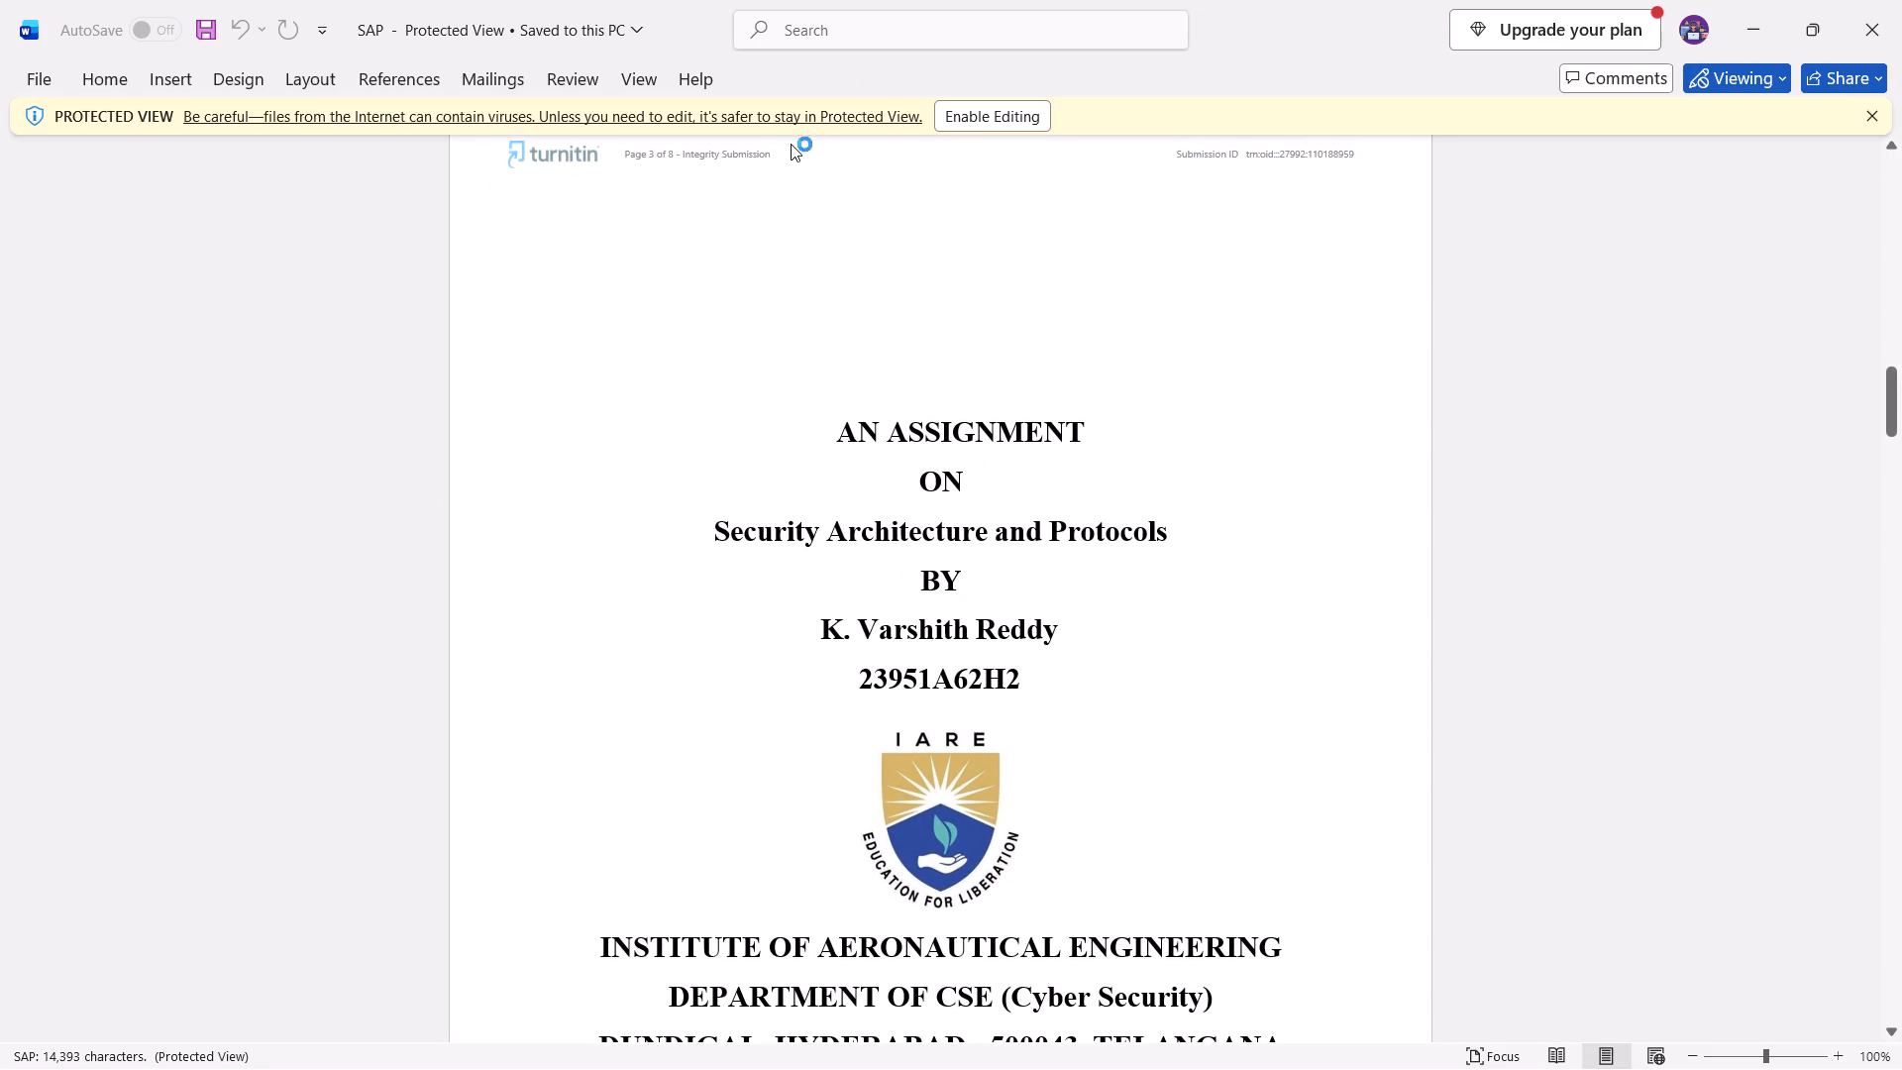
click(960, 126)
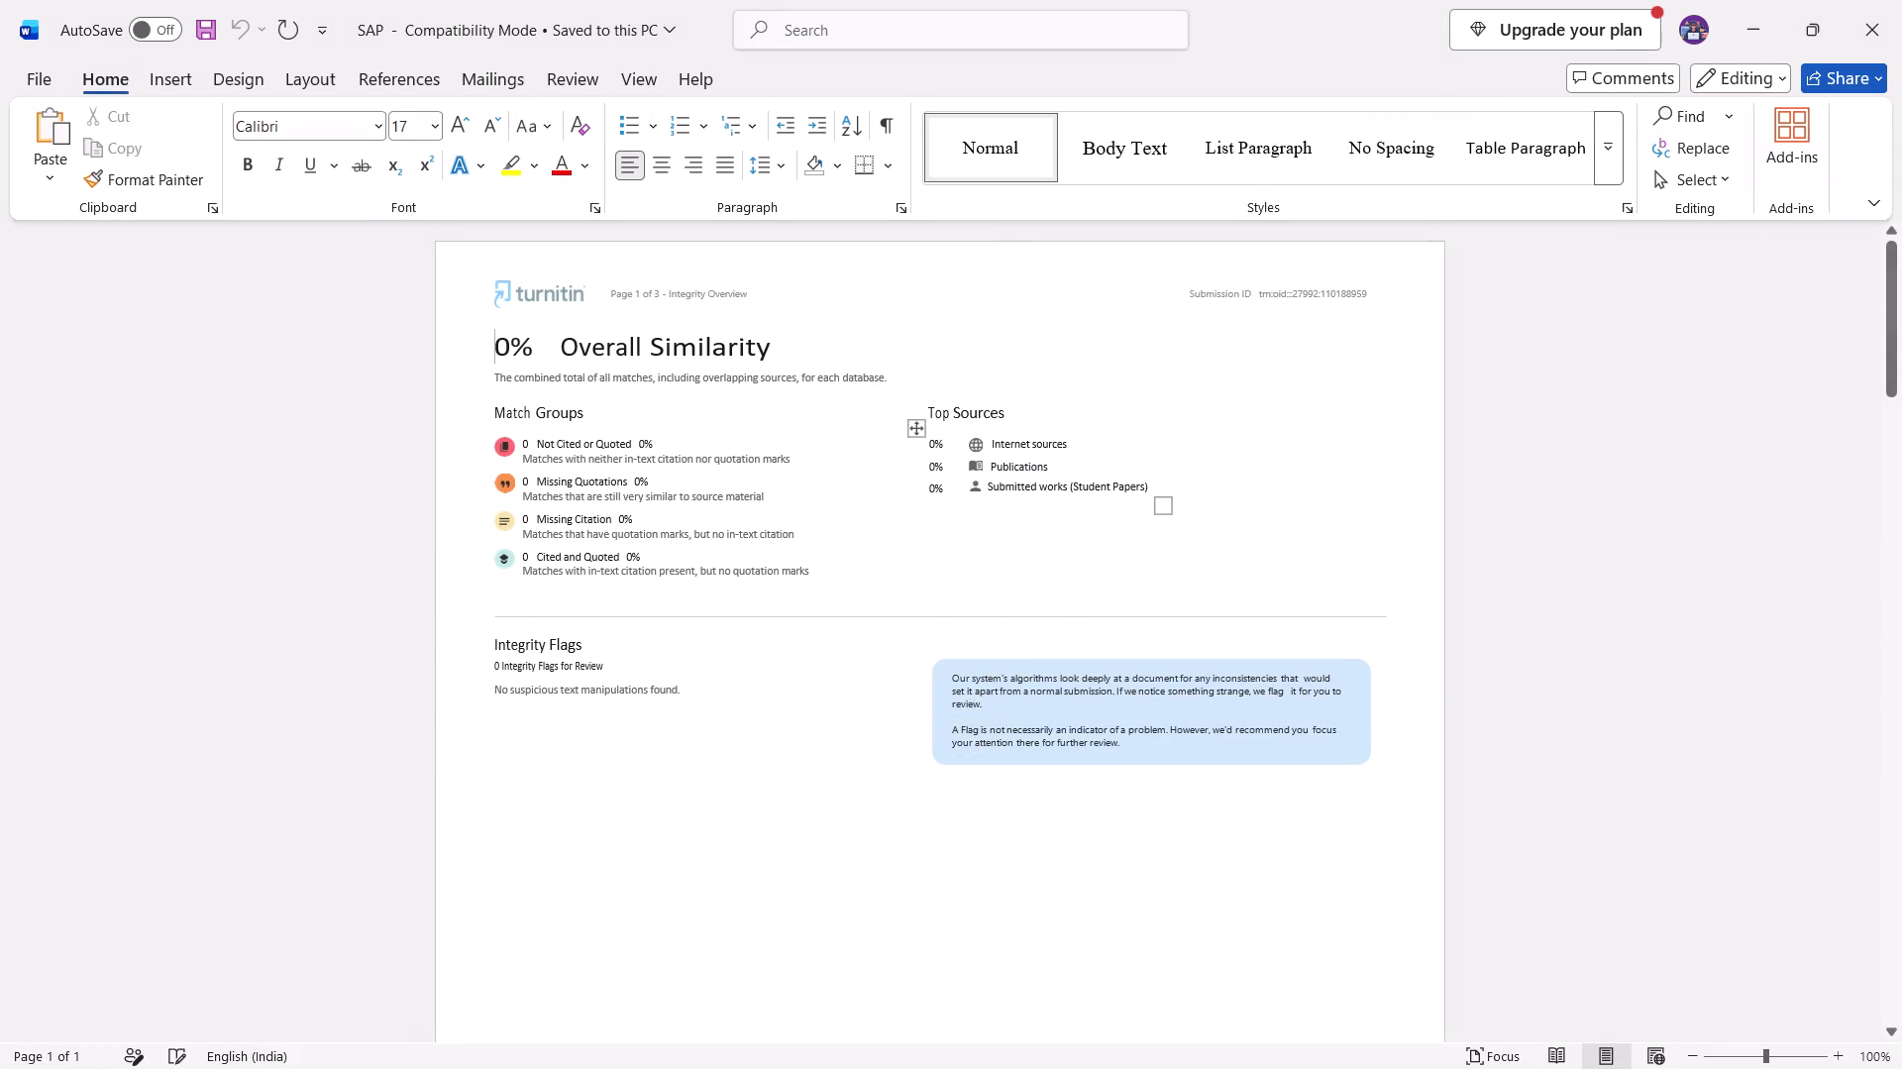
Go to the assignment's cover page, titled Security Architecture and Protocols, in the editable document.
scroll(931, 438, down, 6)
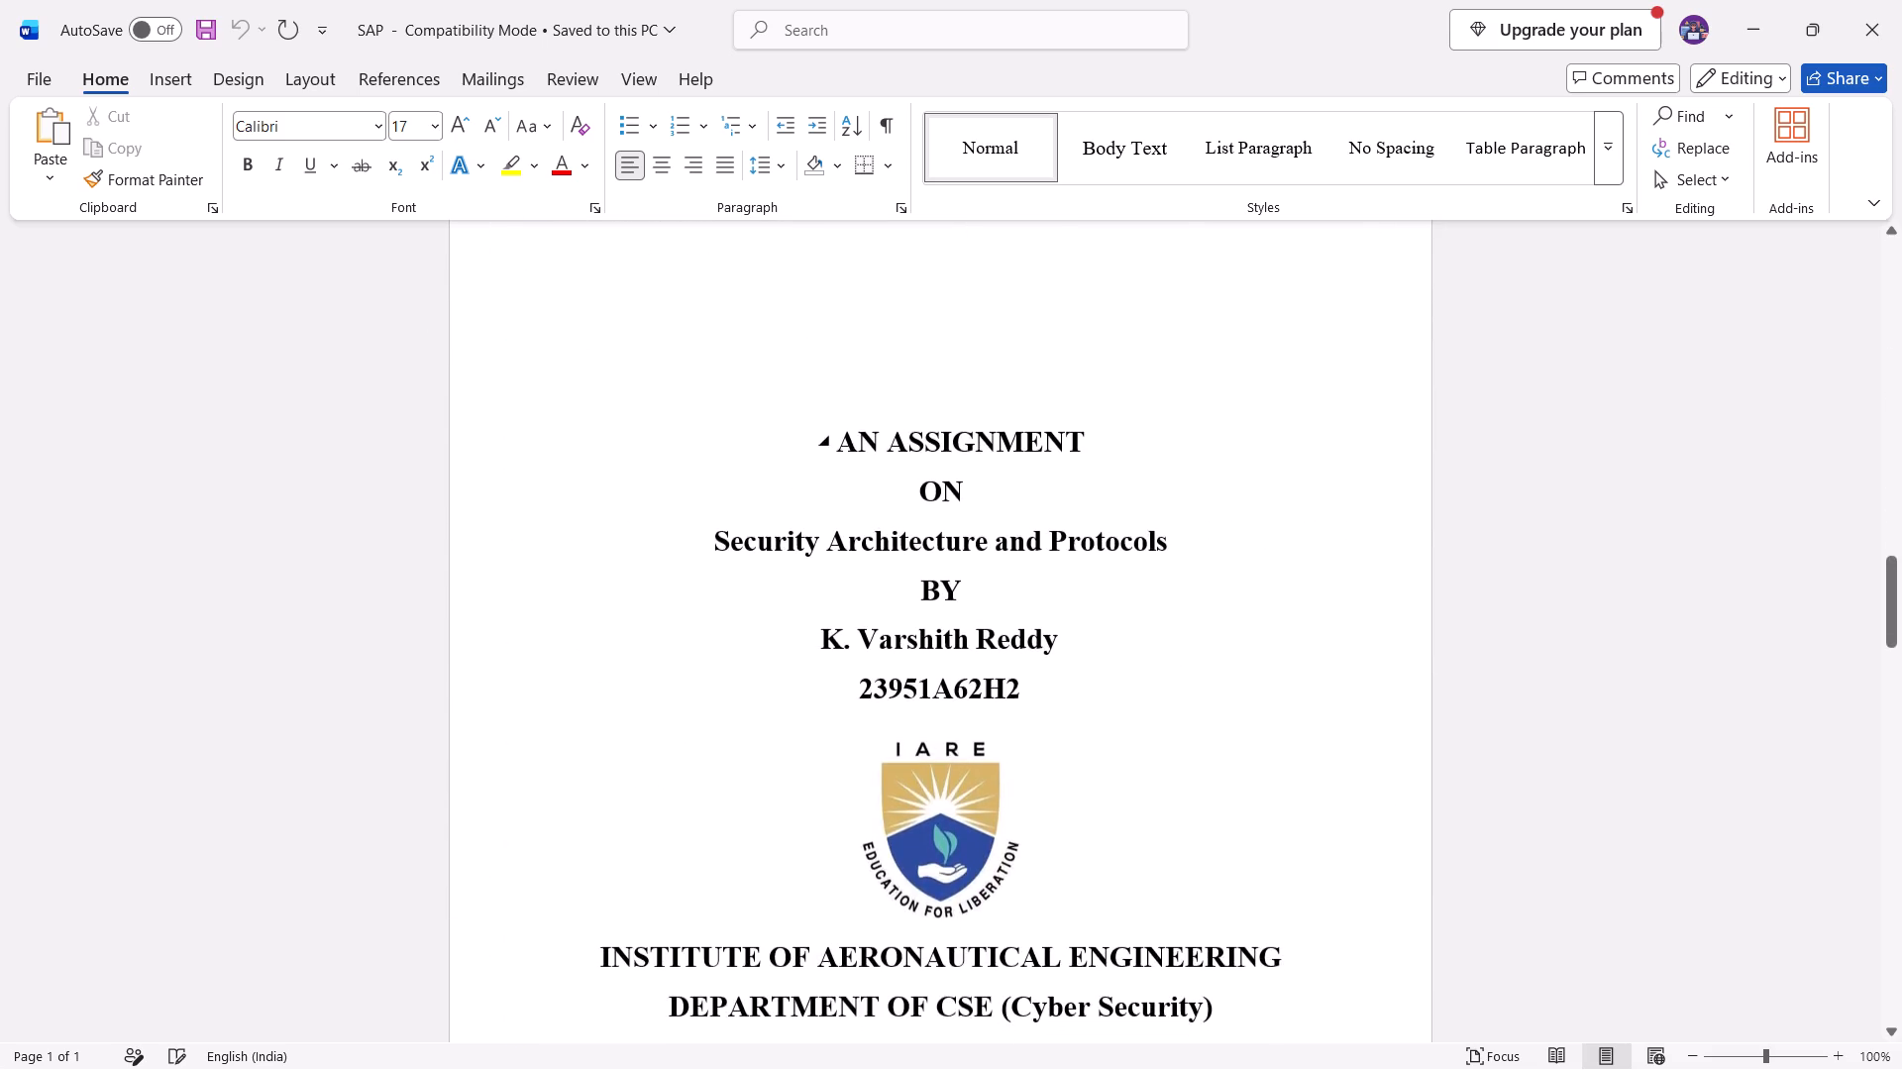
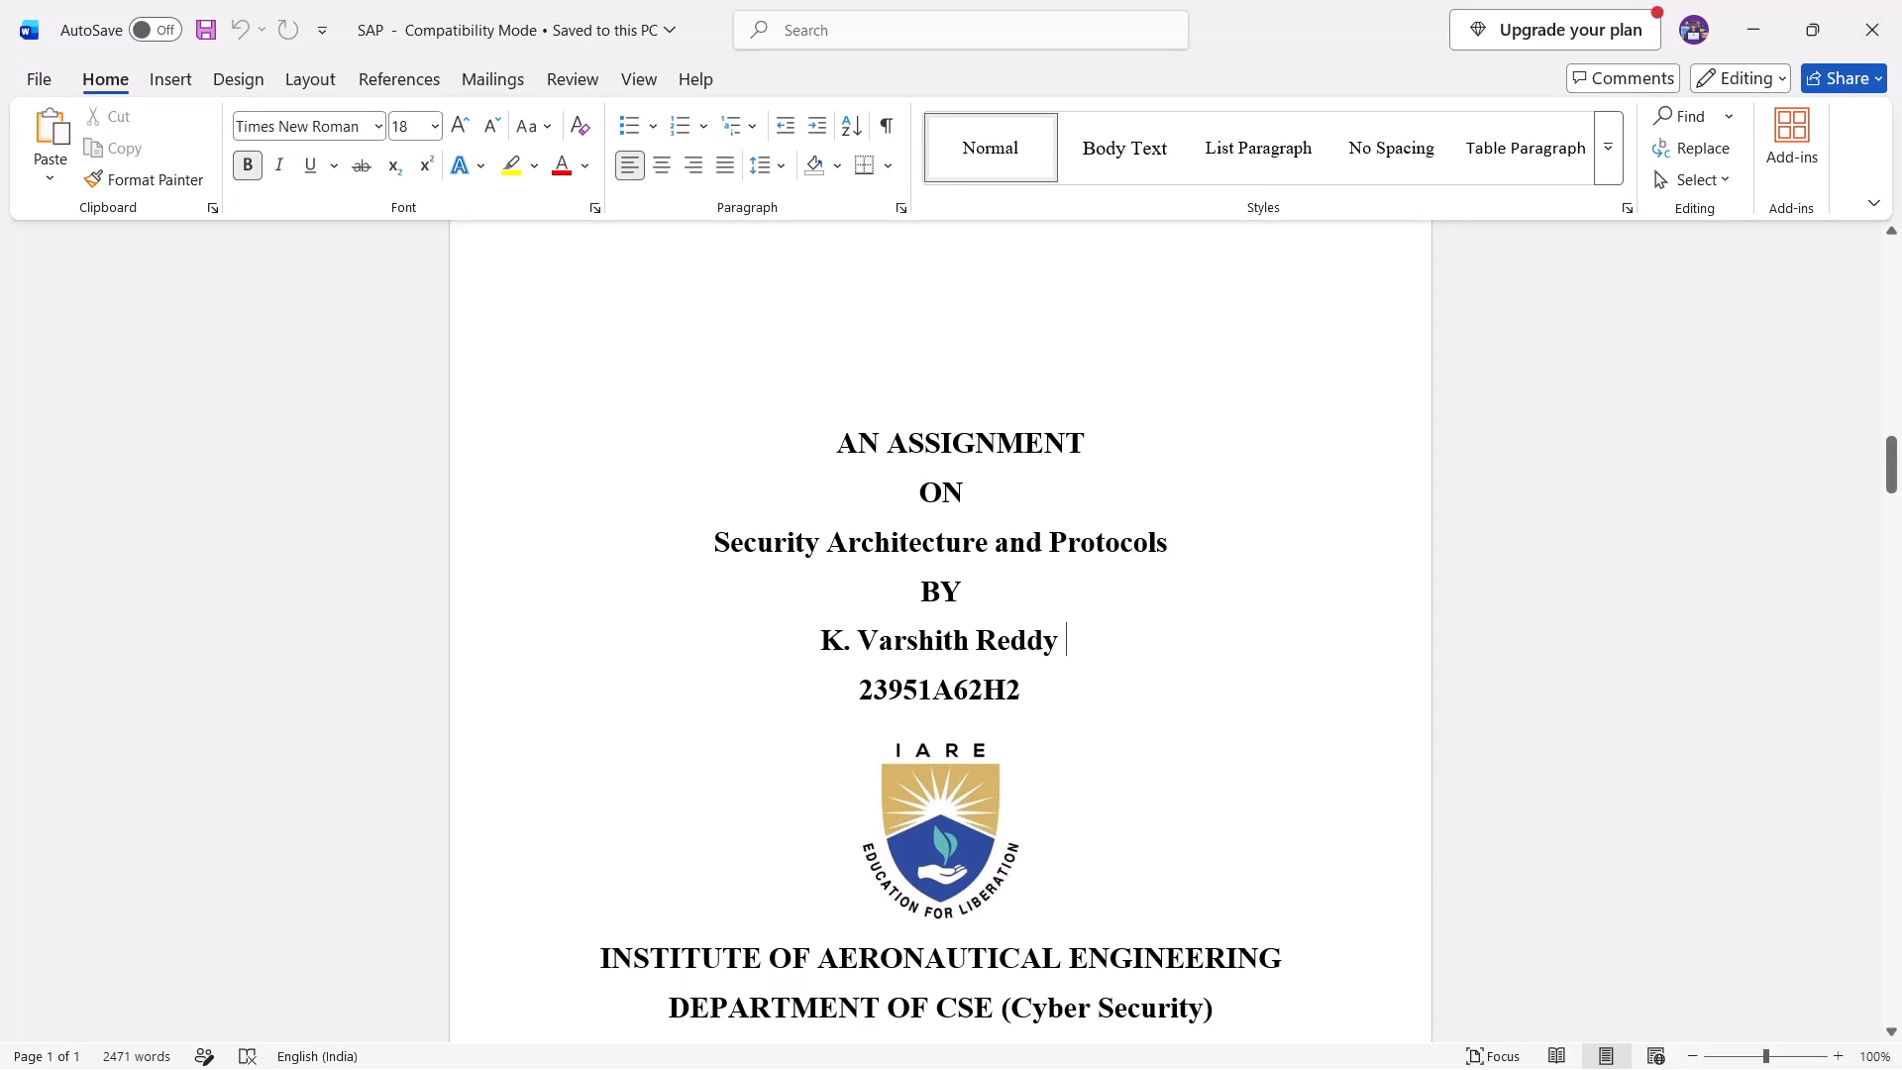
Replace the student name below BY on the cover page with the new student's name, placing the roll number on its own line.
key(Left)
key(BackSpace)
key(BackSpace)
key(BackSpace)
key(BackSpace)
key(BackSpace)
key(BackSpace)
key(BackSpace)
key(BackSpace)
key(BackSpace)
key(BackSpace)
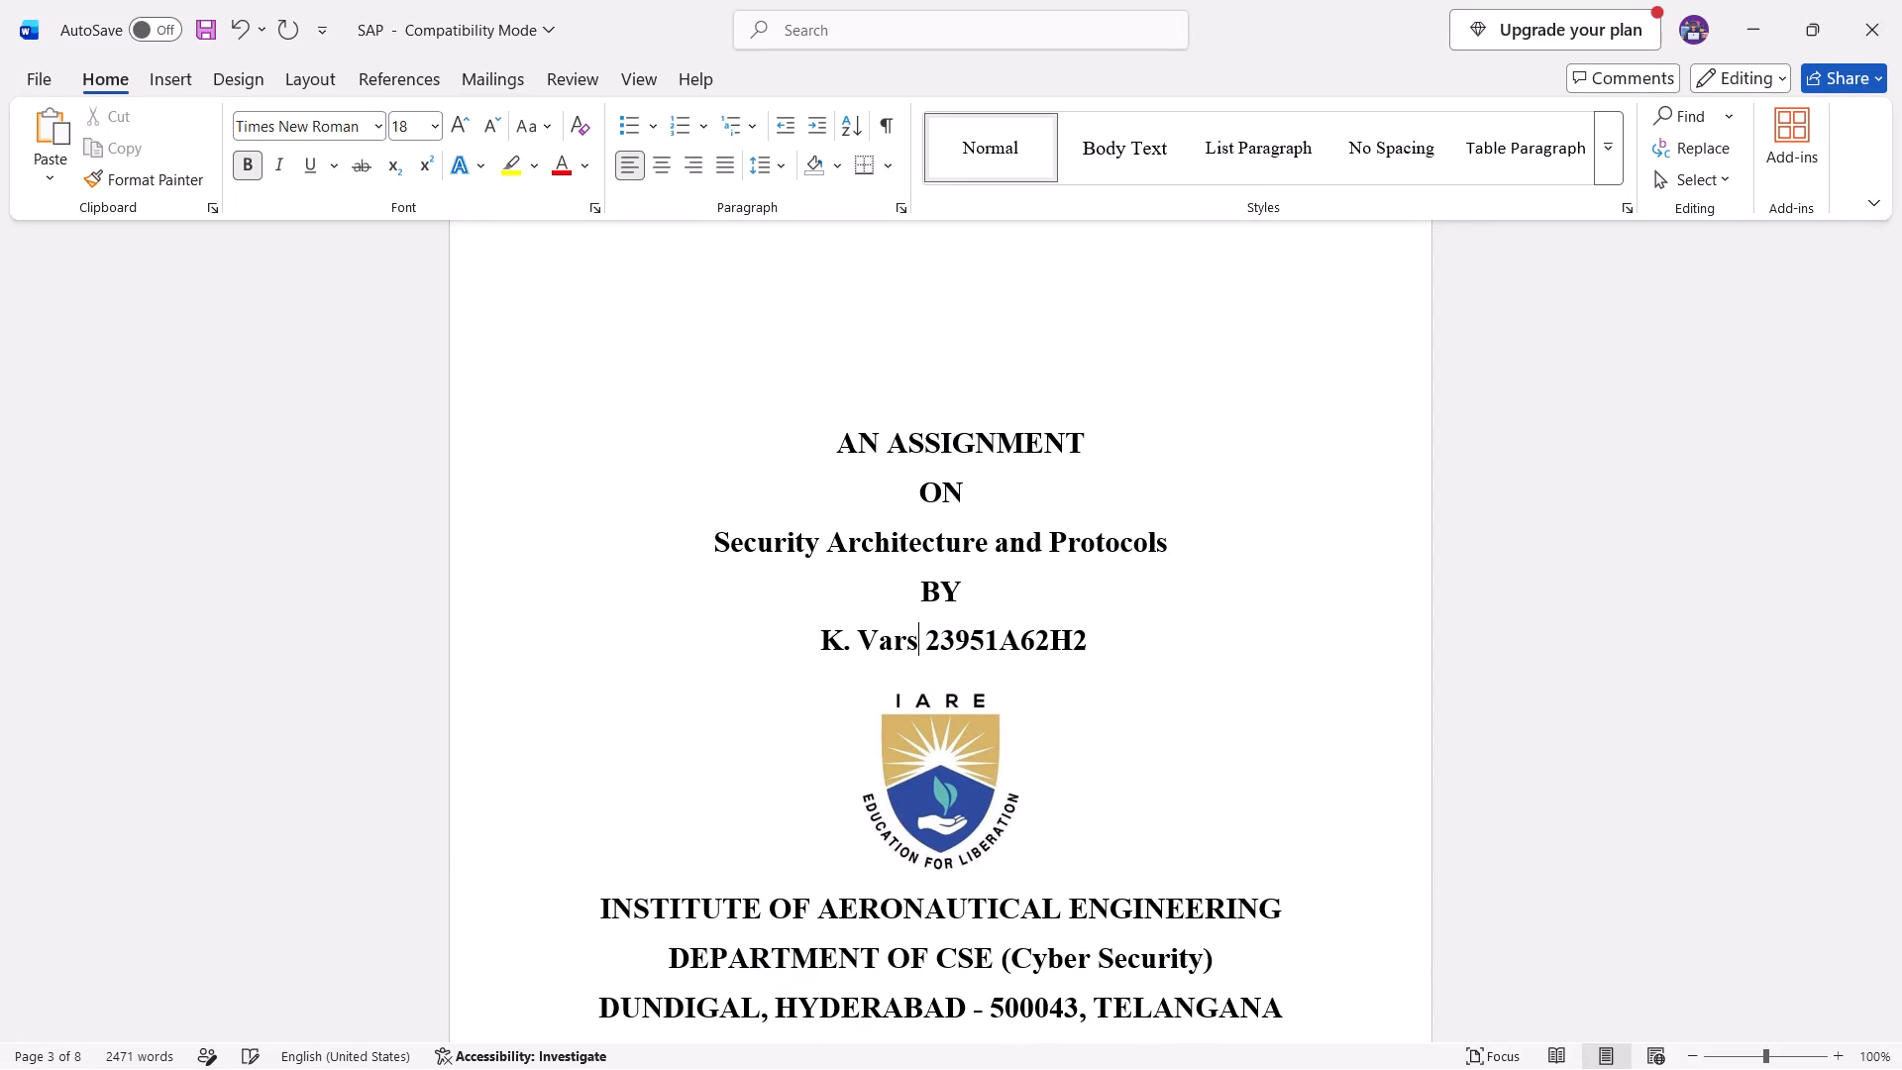
key(BackSpace)
key(BackSpace)
key(BackSpace)
key(BackSpace)
key(BackSpace)
key(BackSpace)
key(BackSpace)
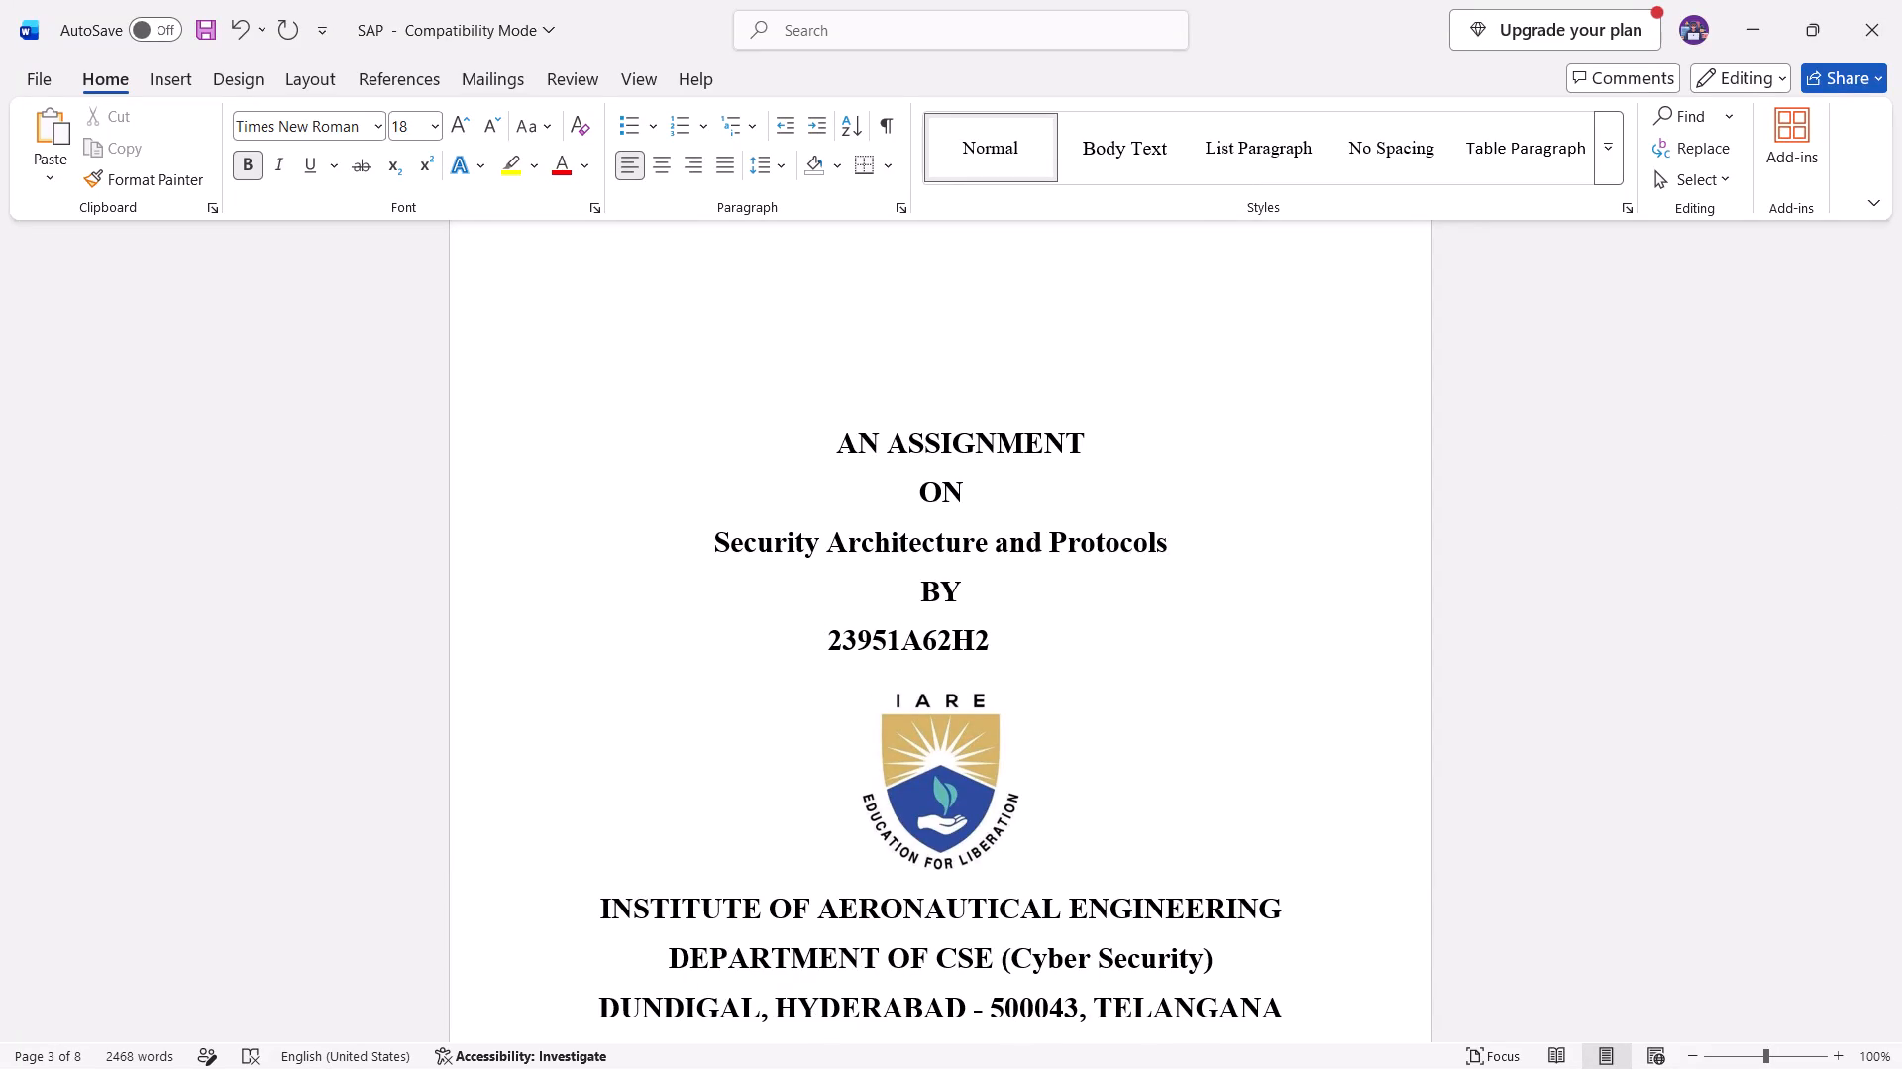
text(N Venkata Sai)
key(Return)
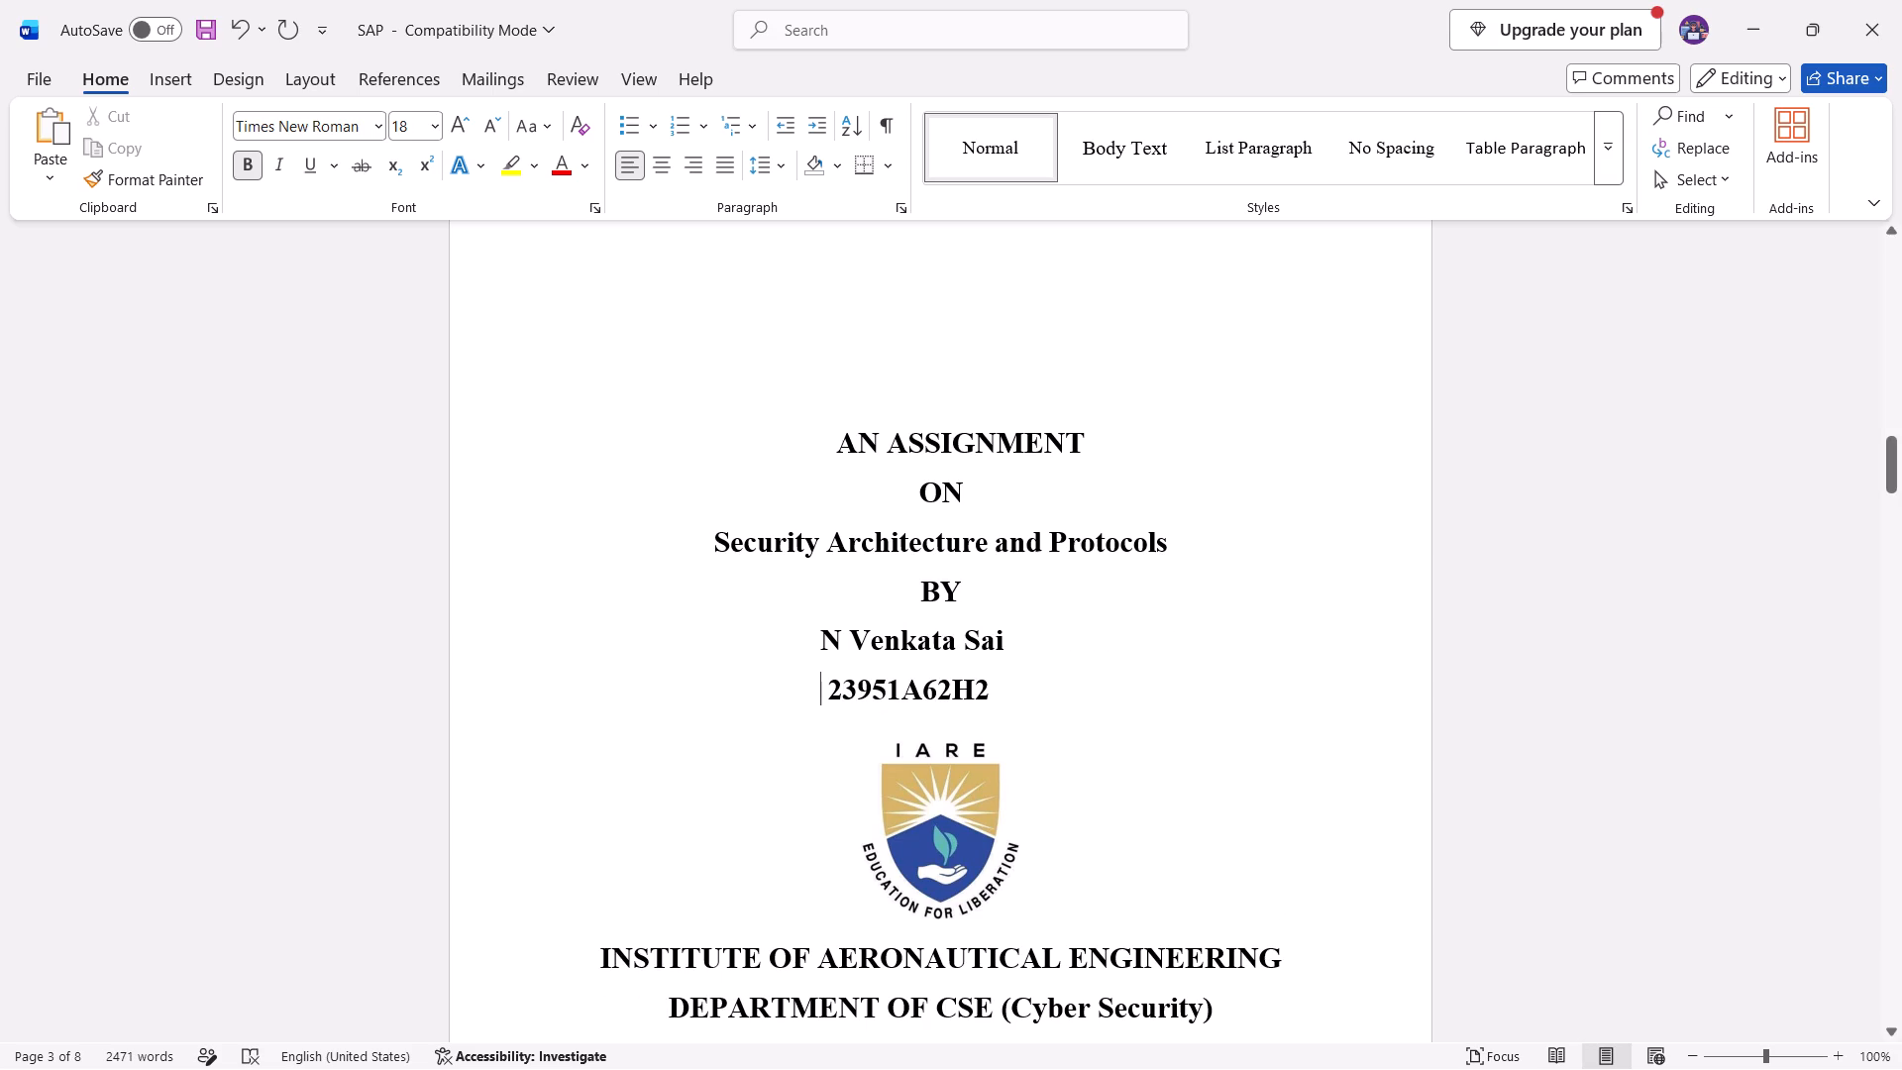
Change the last digit of the roll number on the cover page to 7.
click(1001, 684)
key(BackSpace)
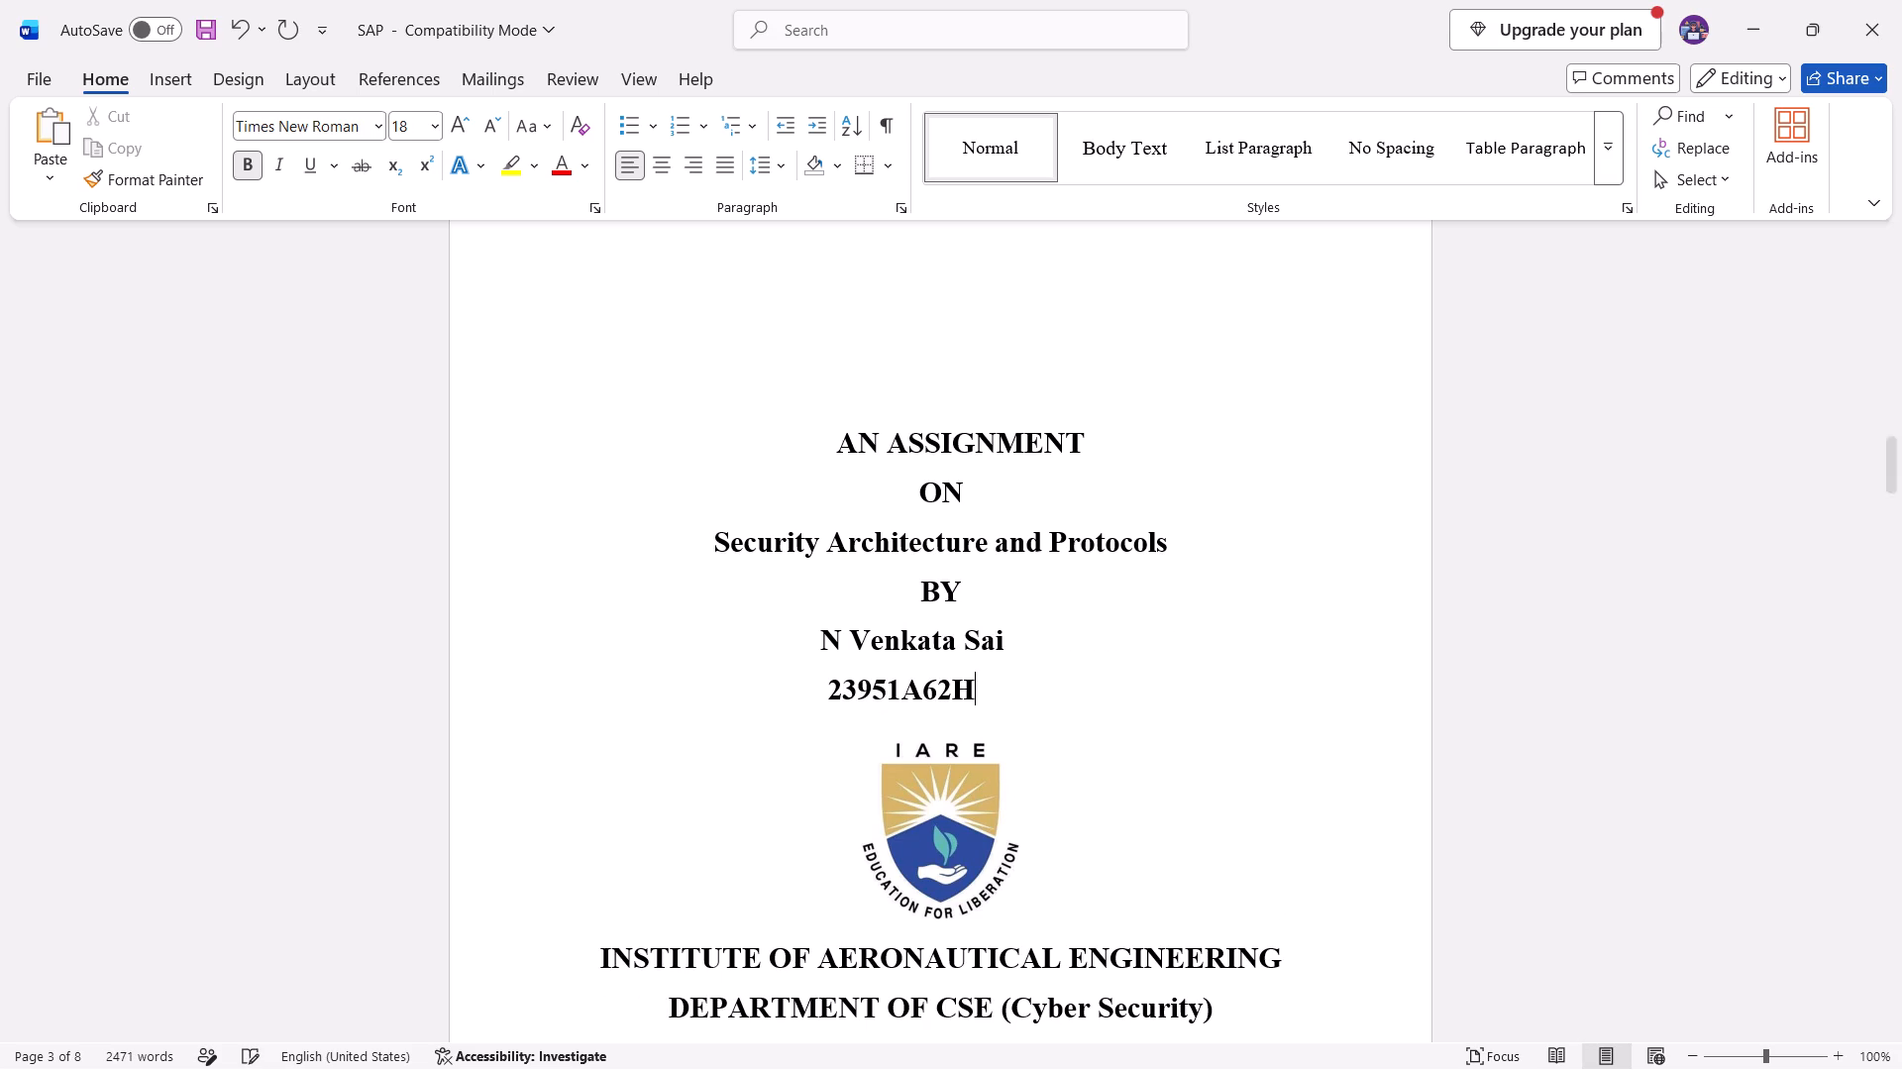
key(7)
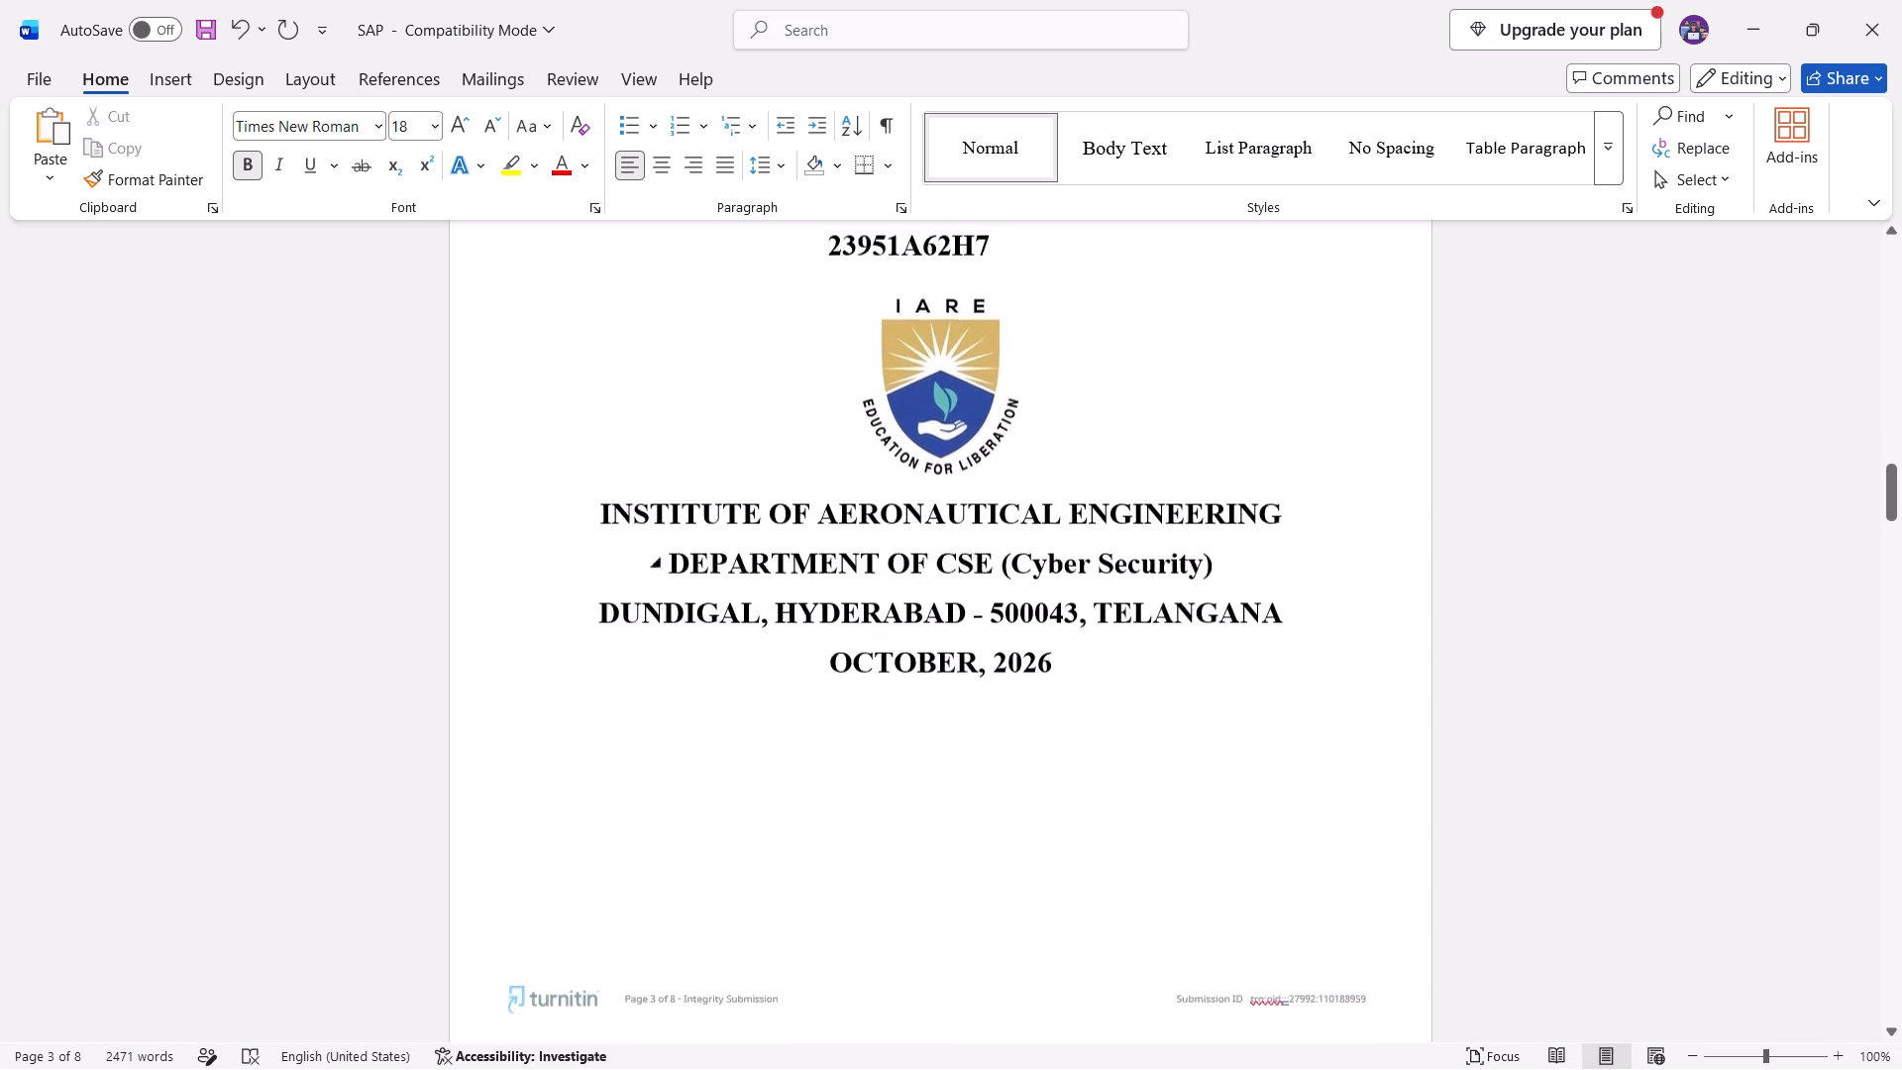
Indent the roll number by two spaces and the student name by three spaces so both lines align below BY.
click(828, 578)
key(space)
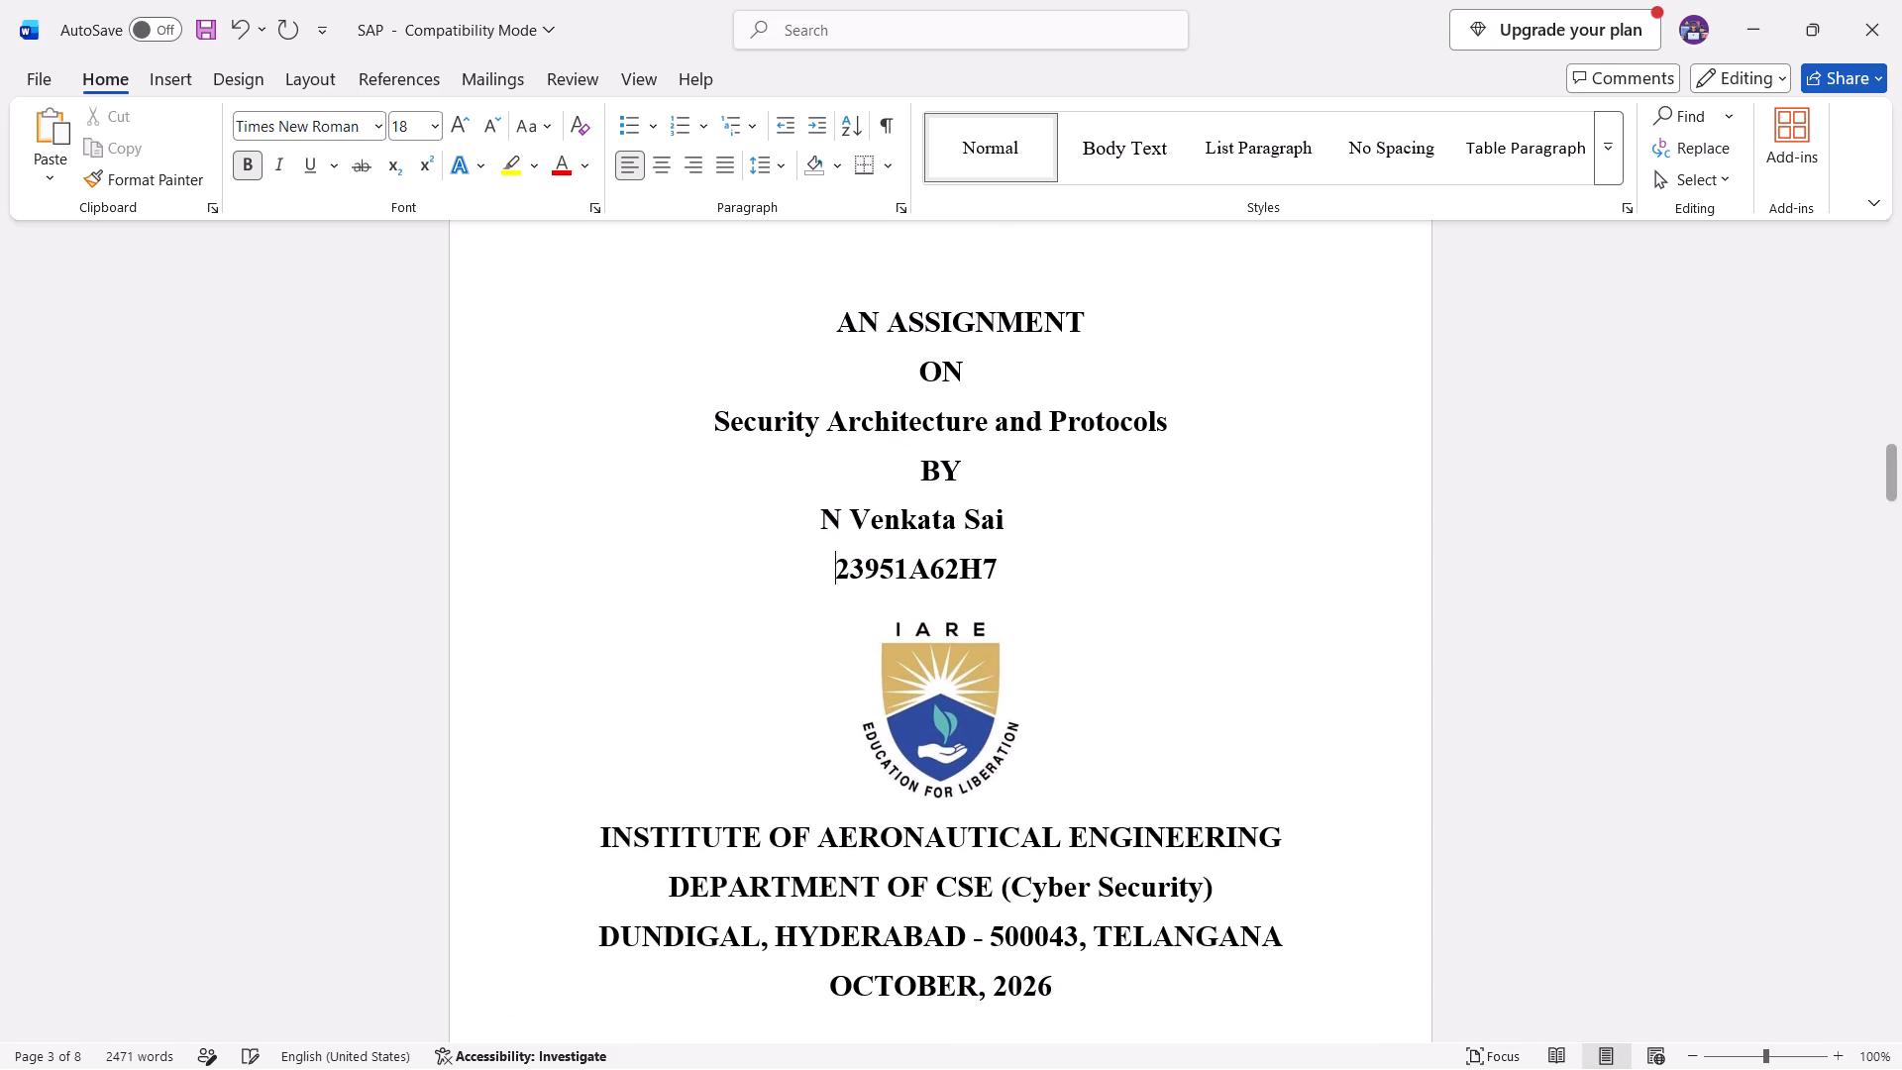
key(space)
click(816, 530)
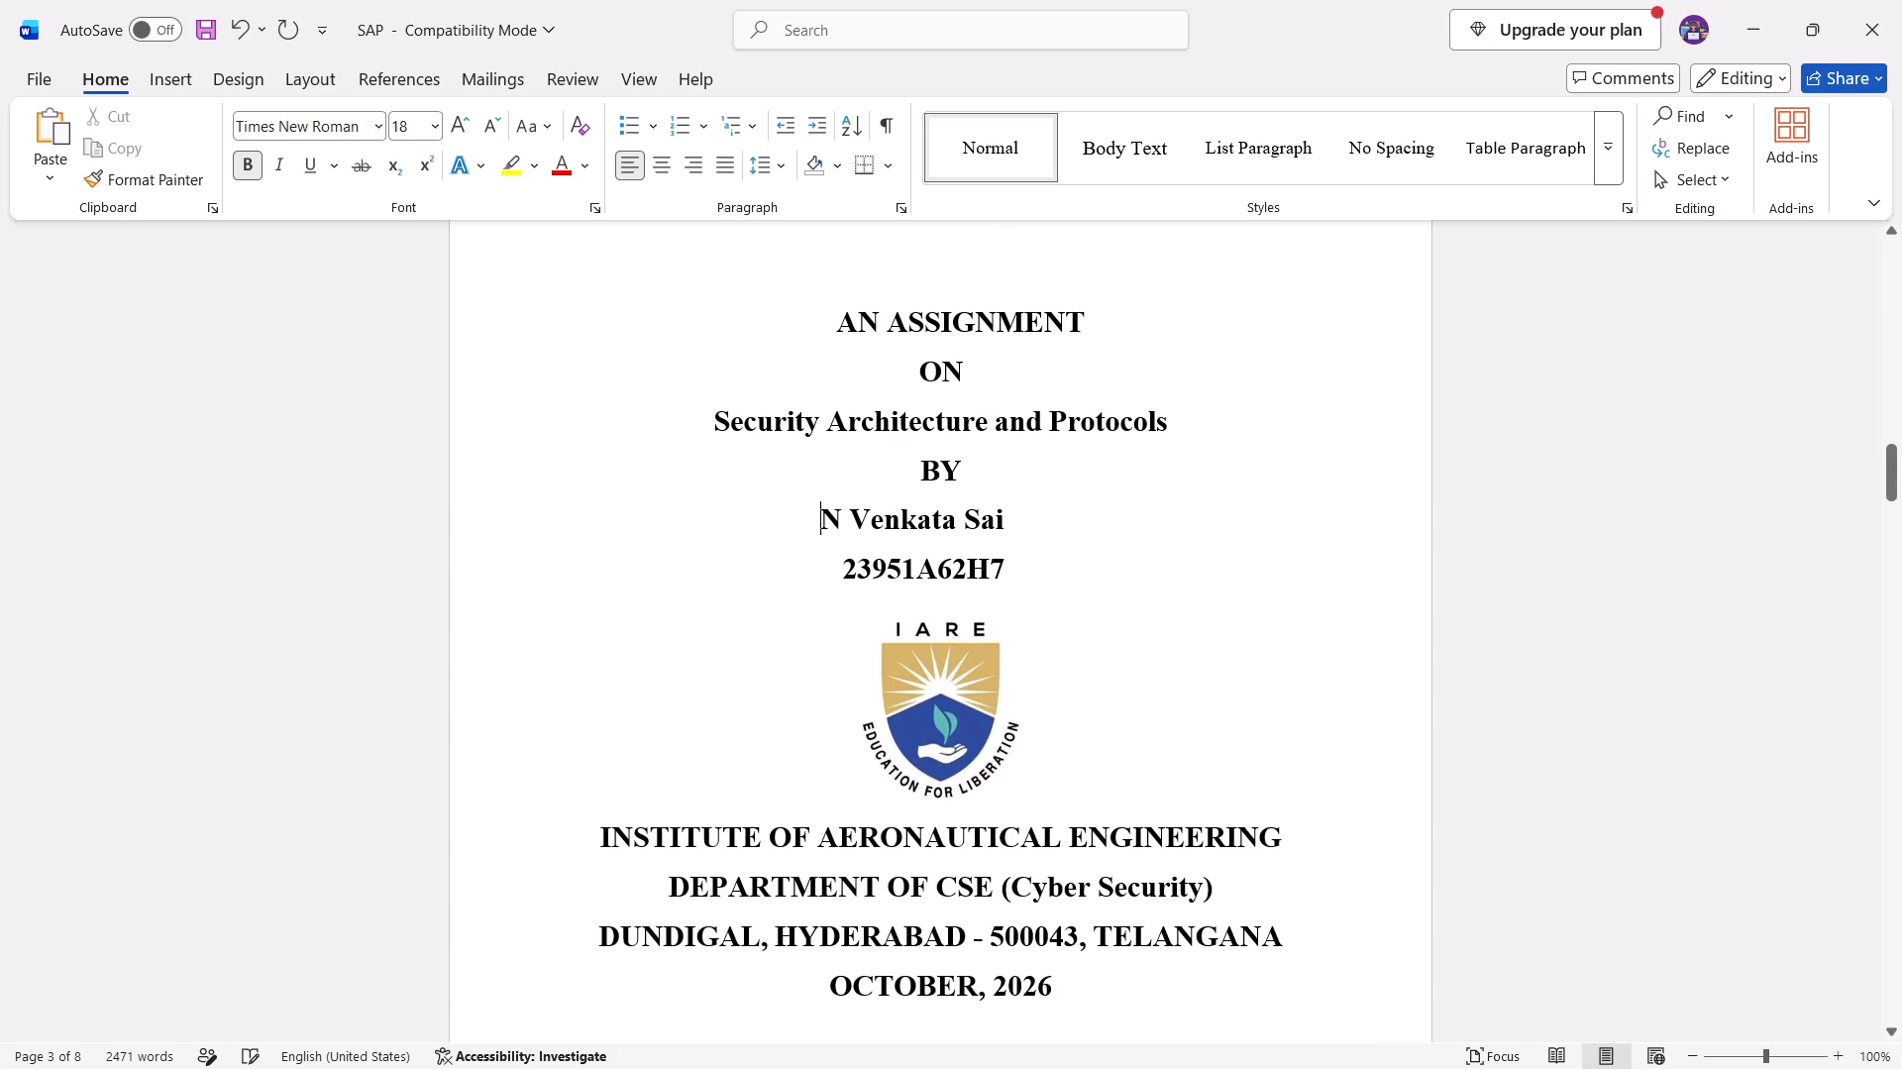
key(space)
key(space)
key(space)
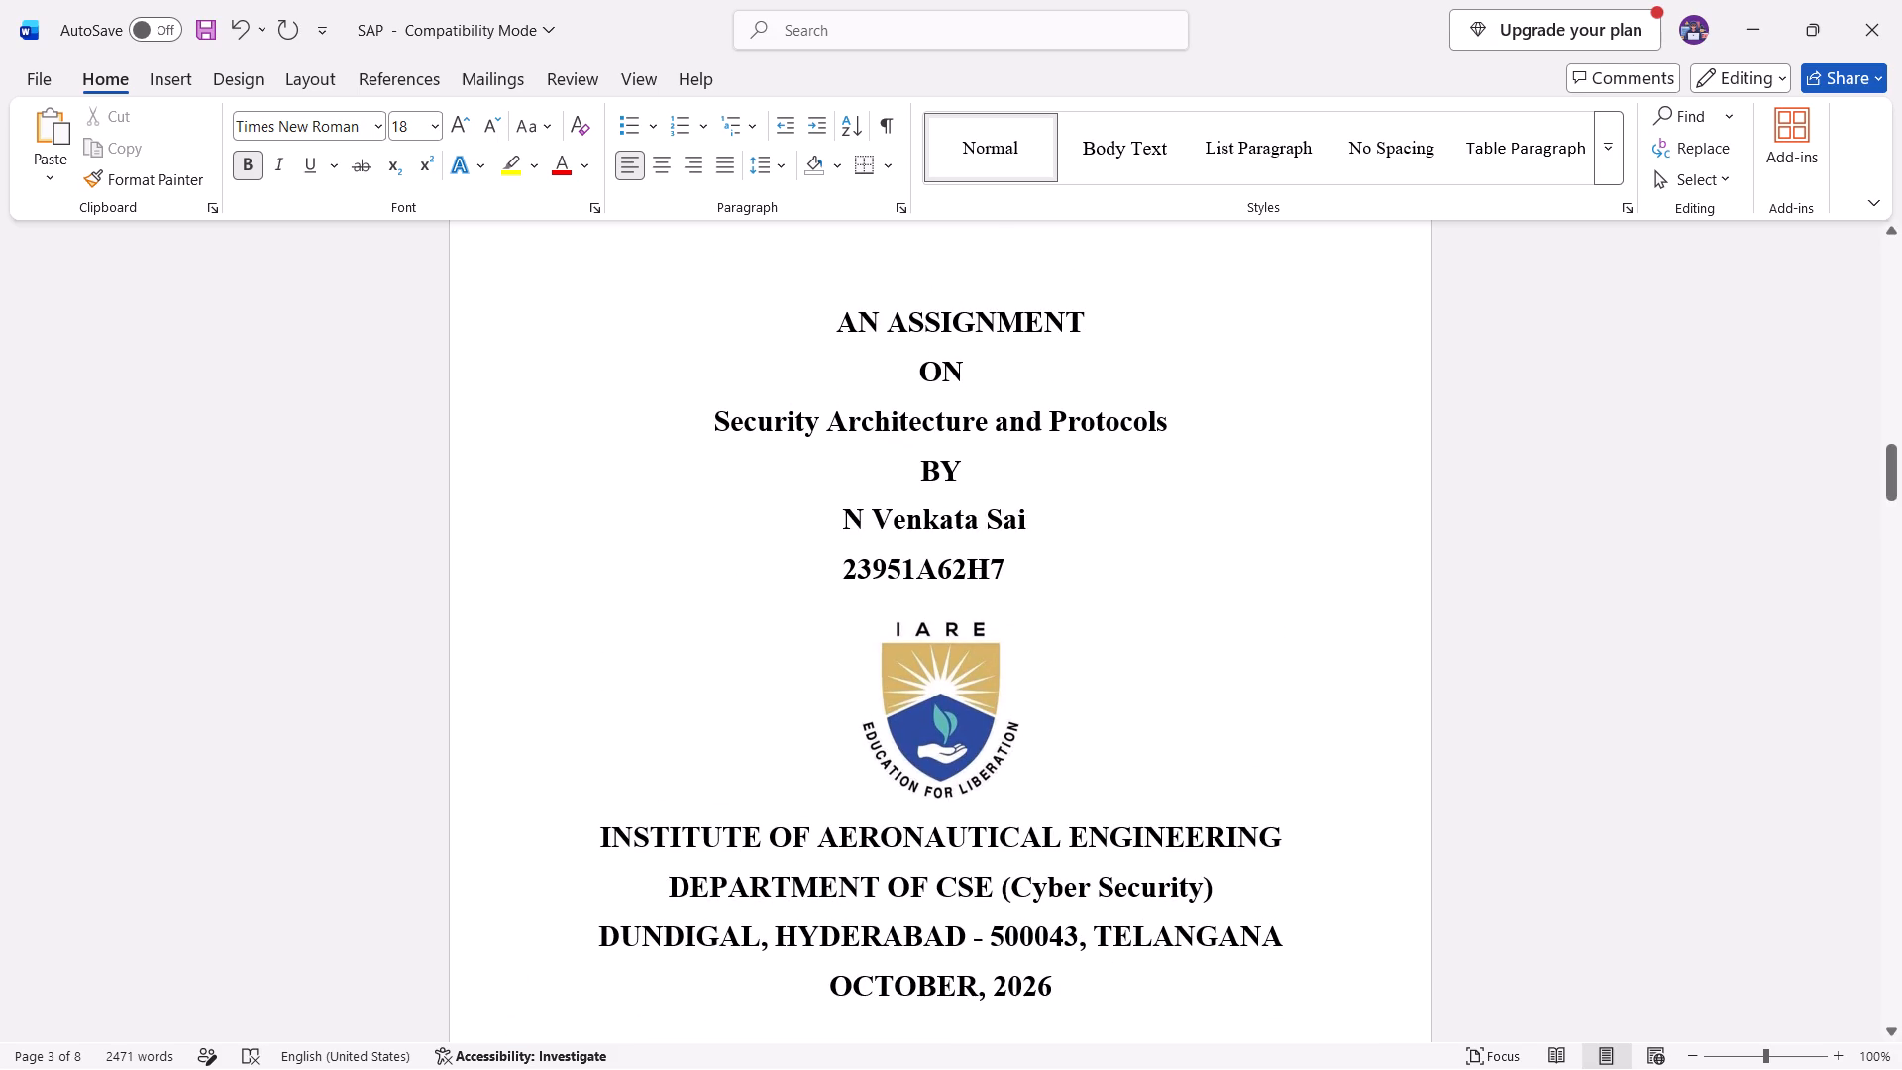
click(1671, 539)
Arrange the Word document window side by side with the WhatsApp window, using the suggested two-window snap layout.
scroll(1671, 539, down, 2)
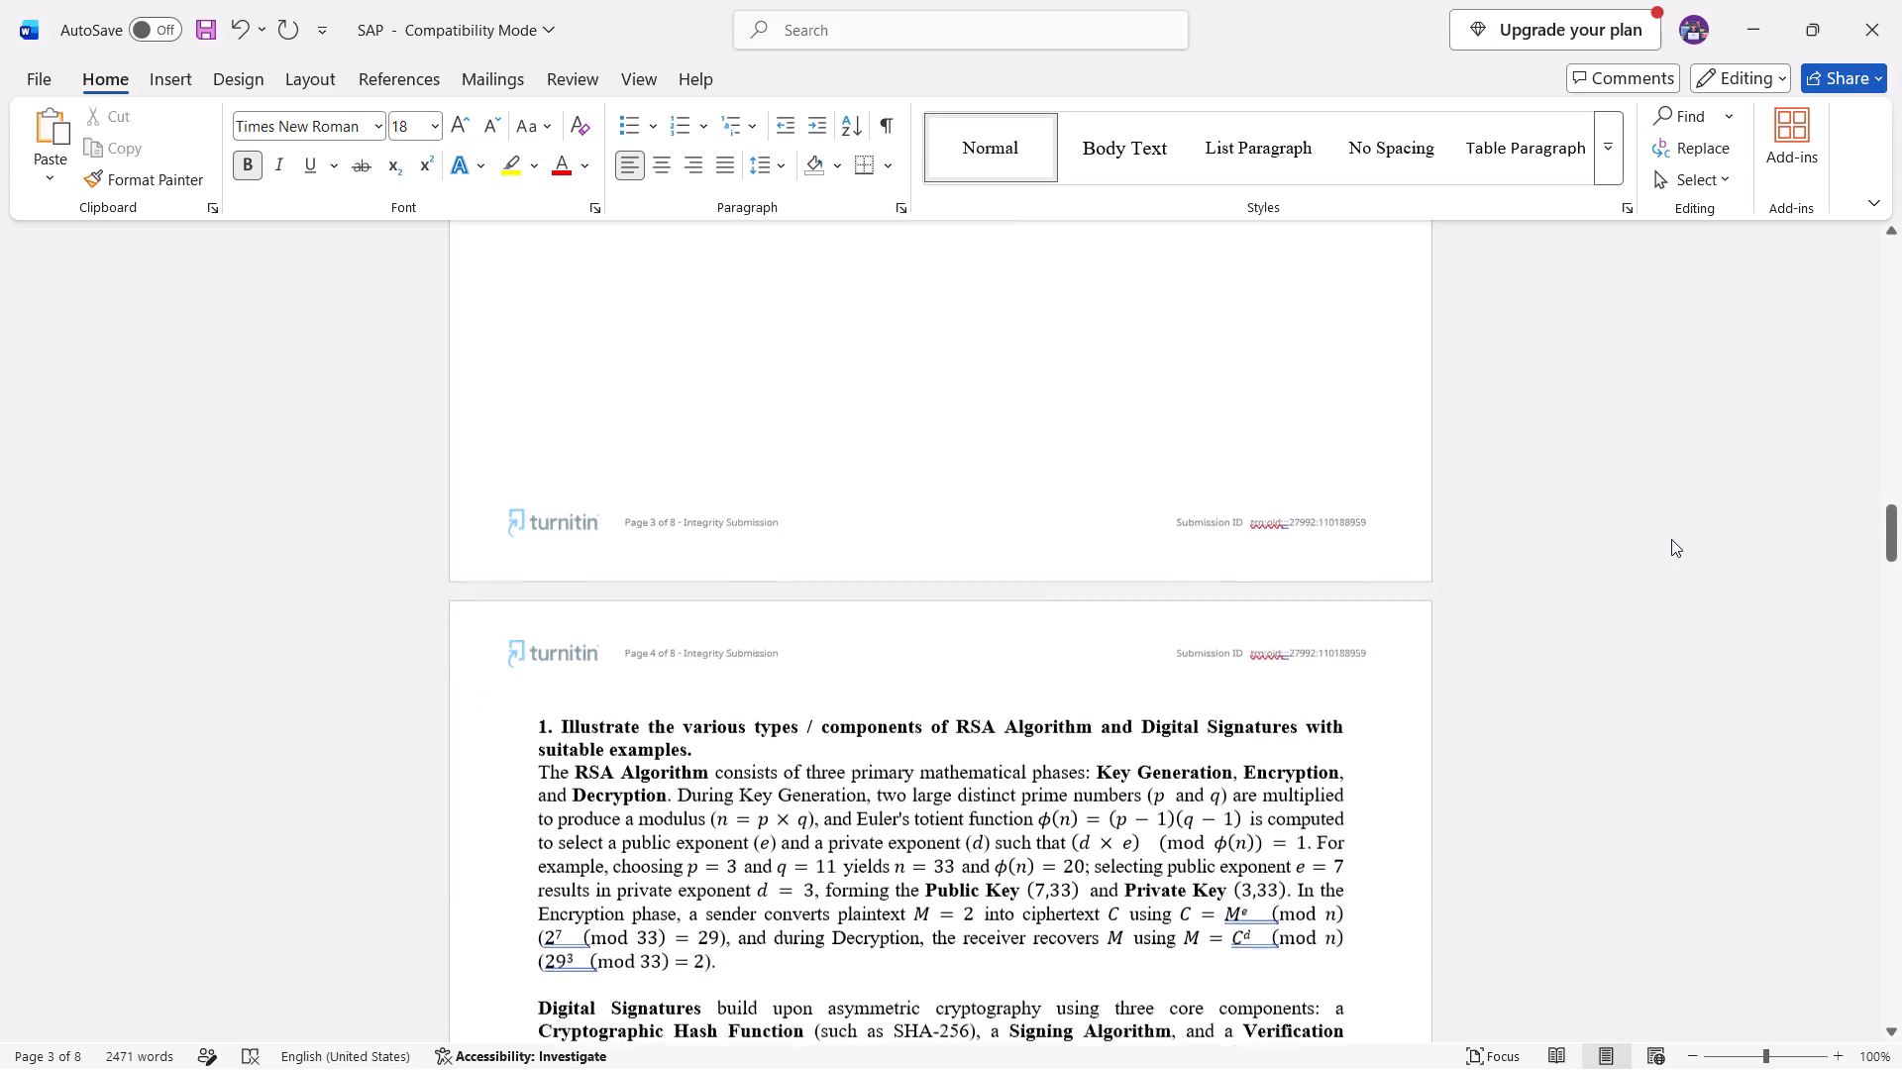
scroll(1671, 539, down, 2)
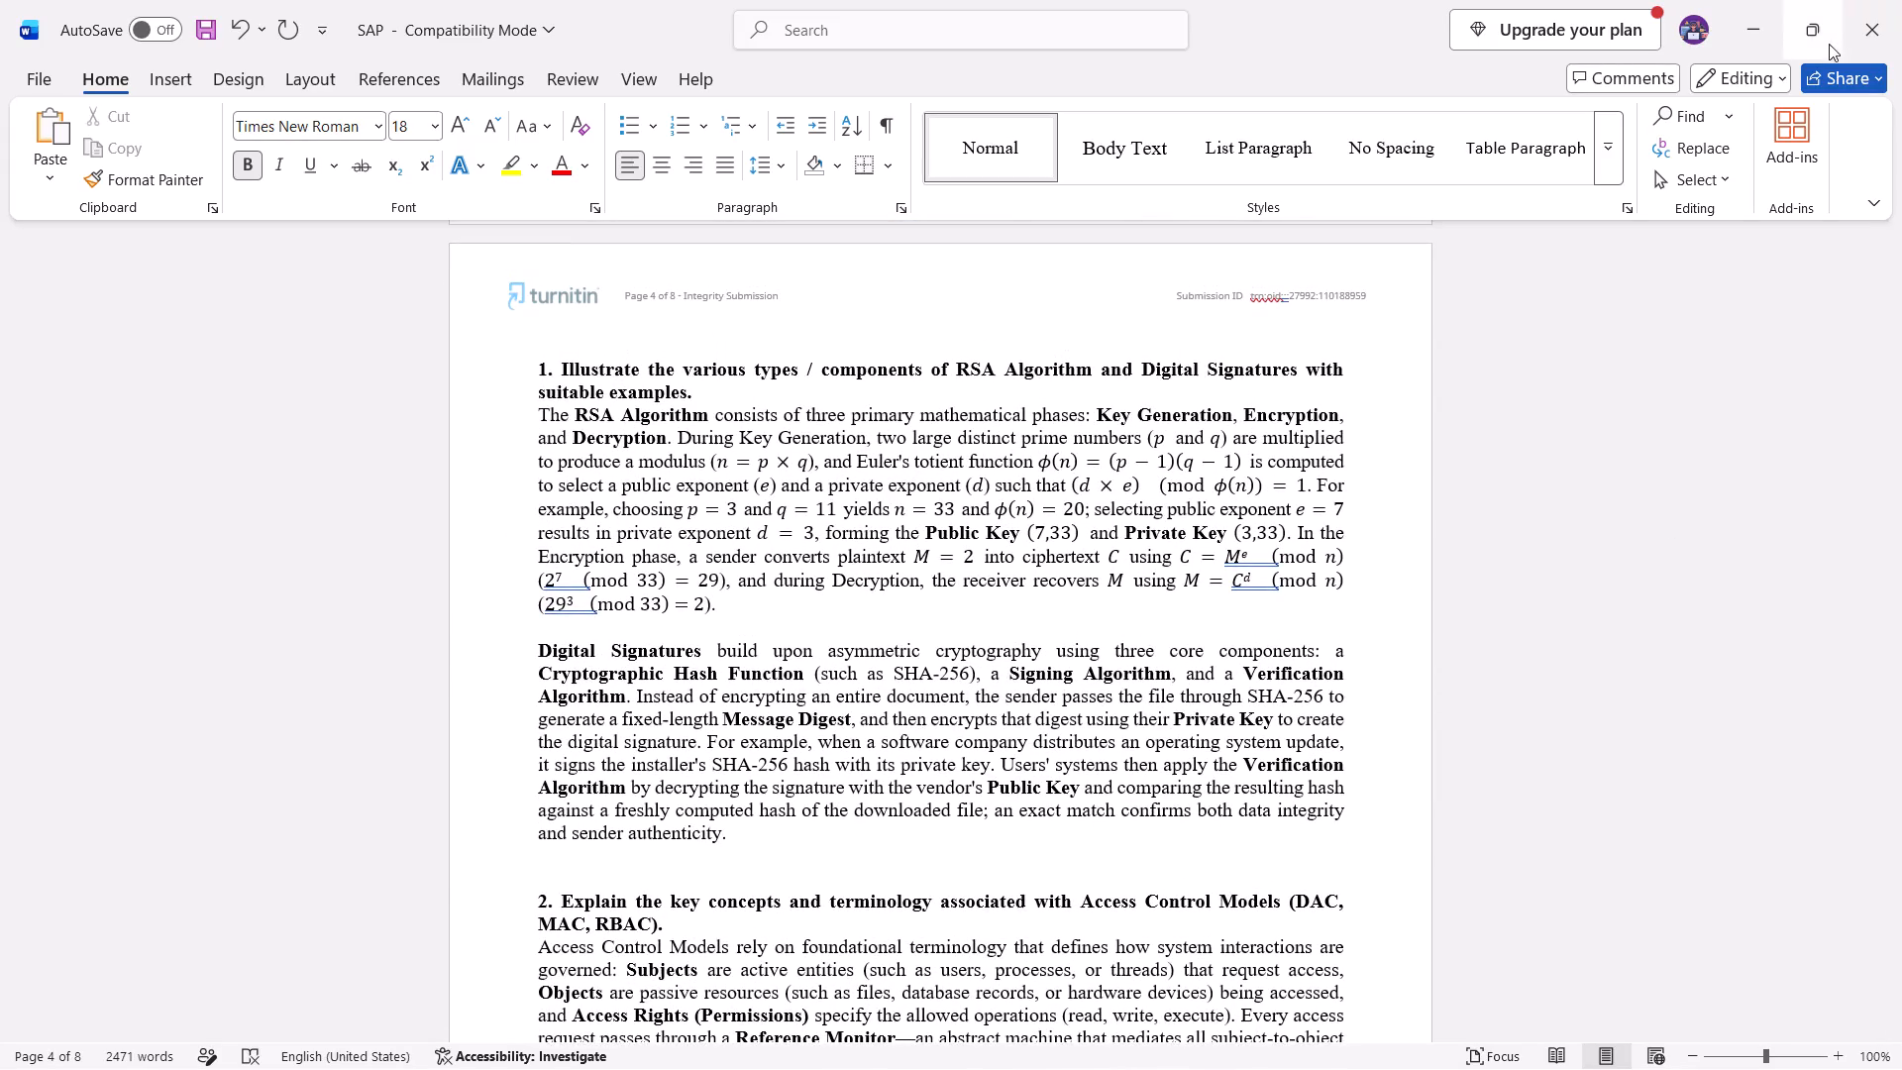
click(1661, 79)
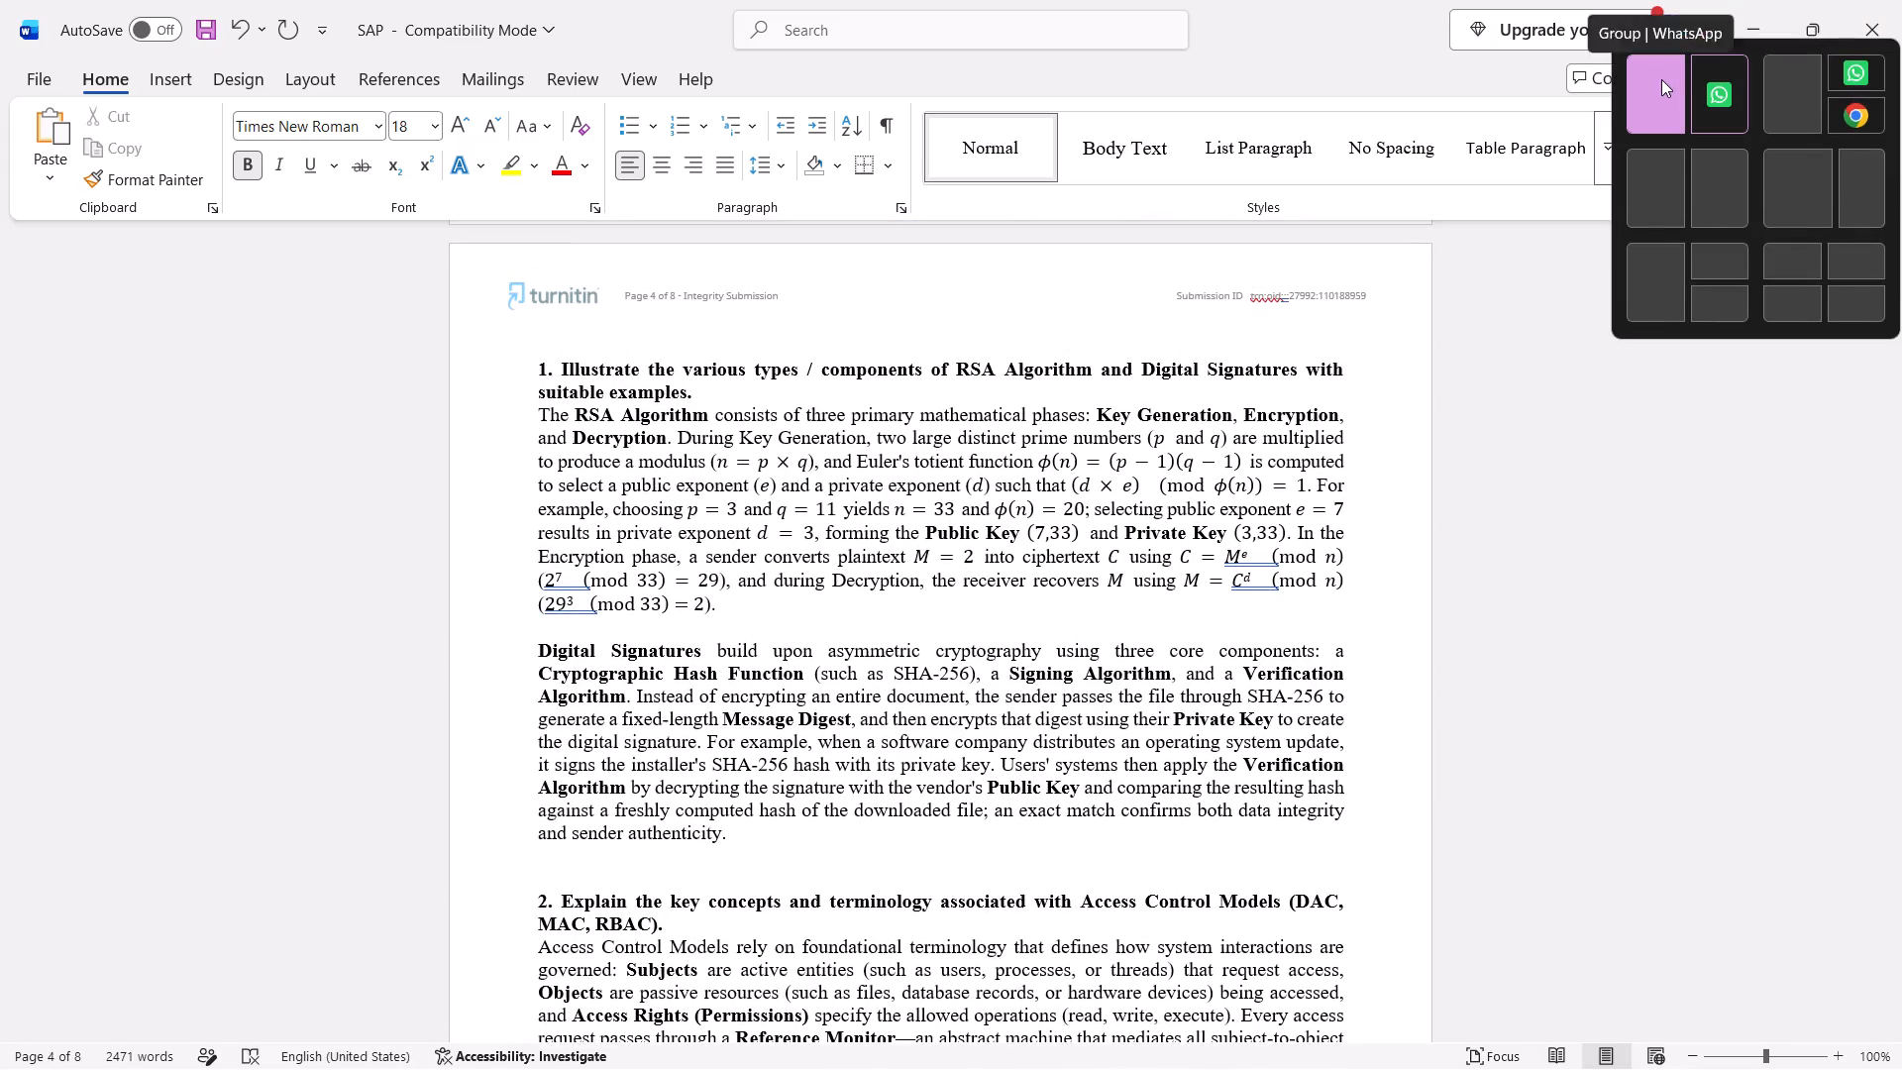
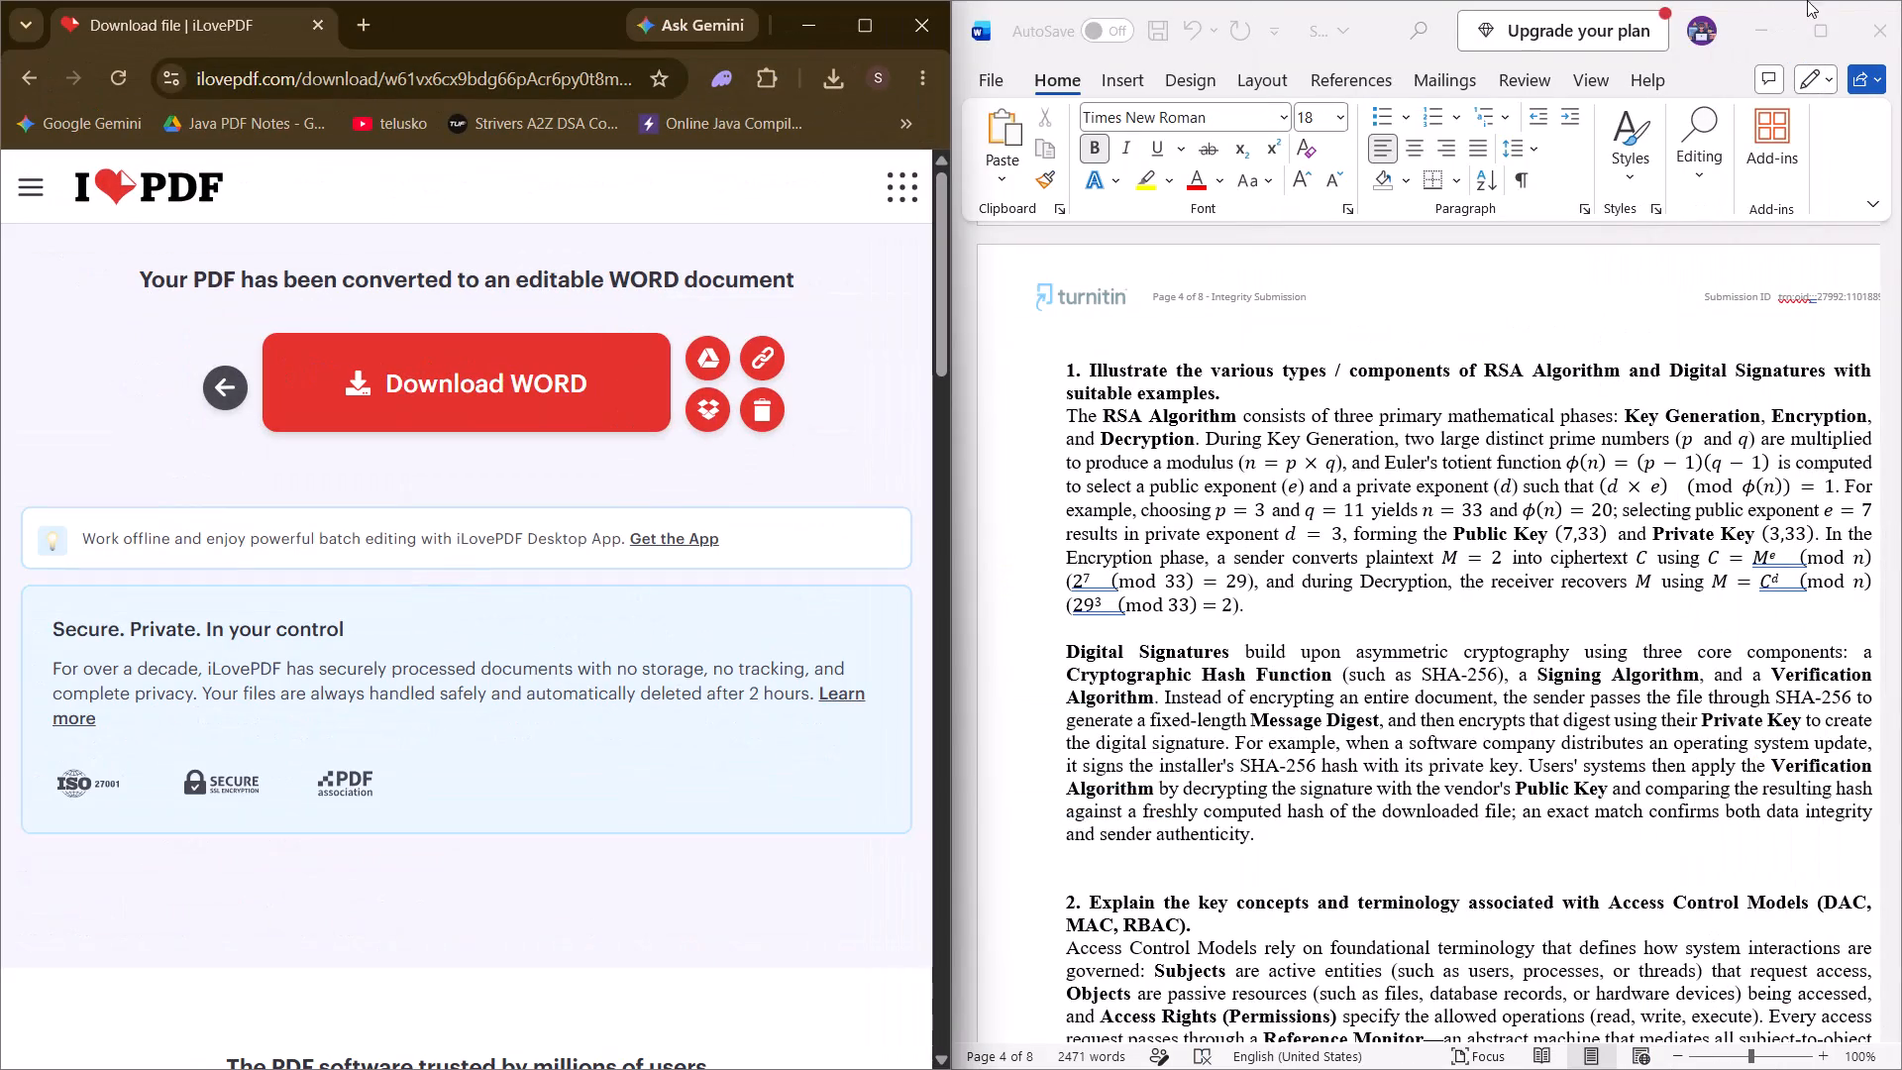
Rearrange the side-by-side windows so the Word document fills the left half and Chrome the right half.
click(1644, 83)
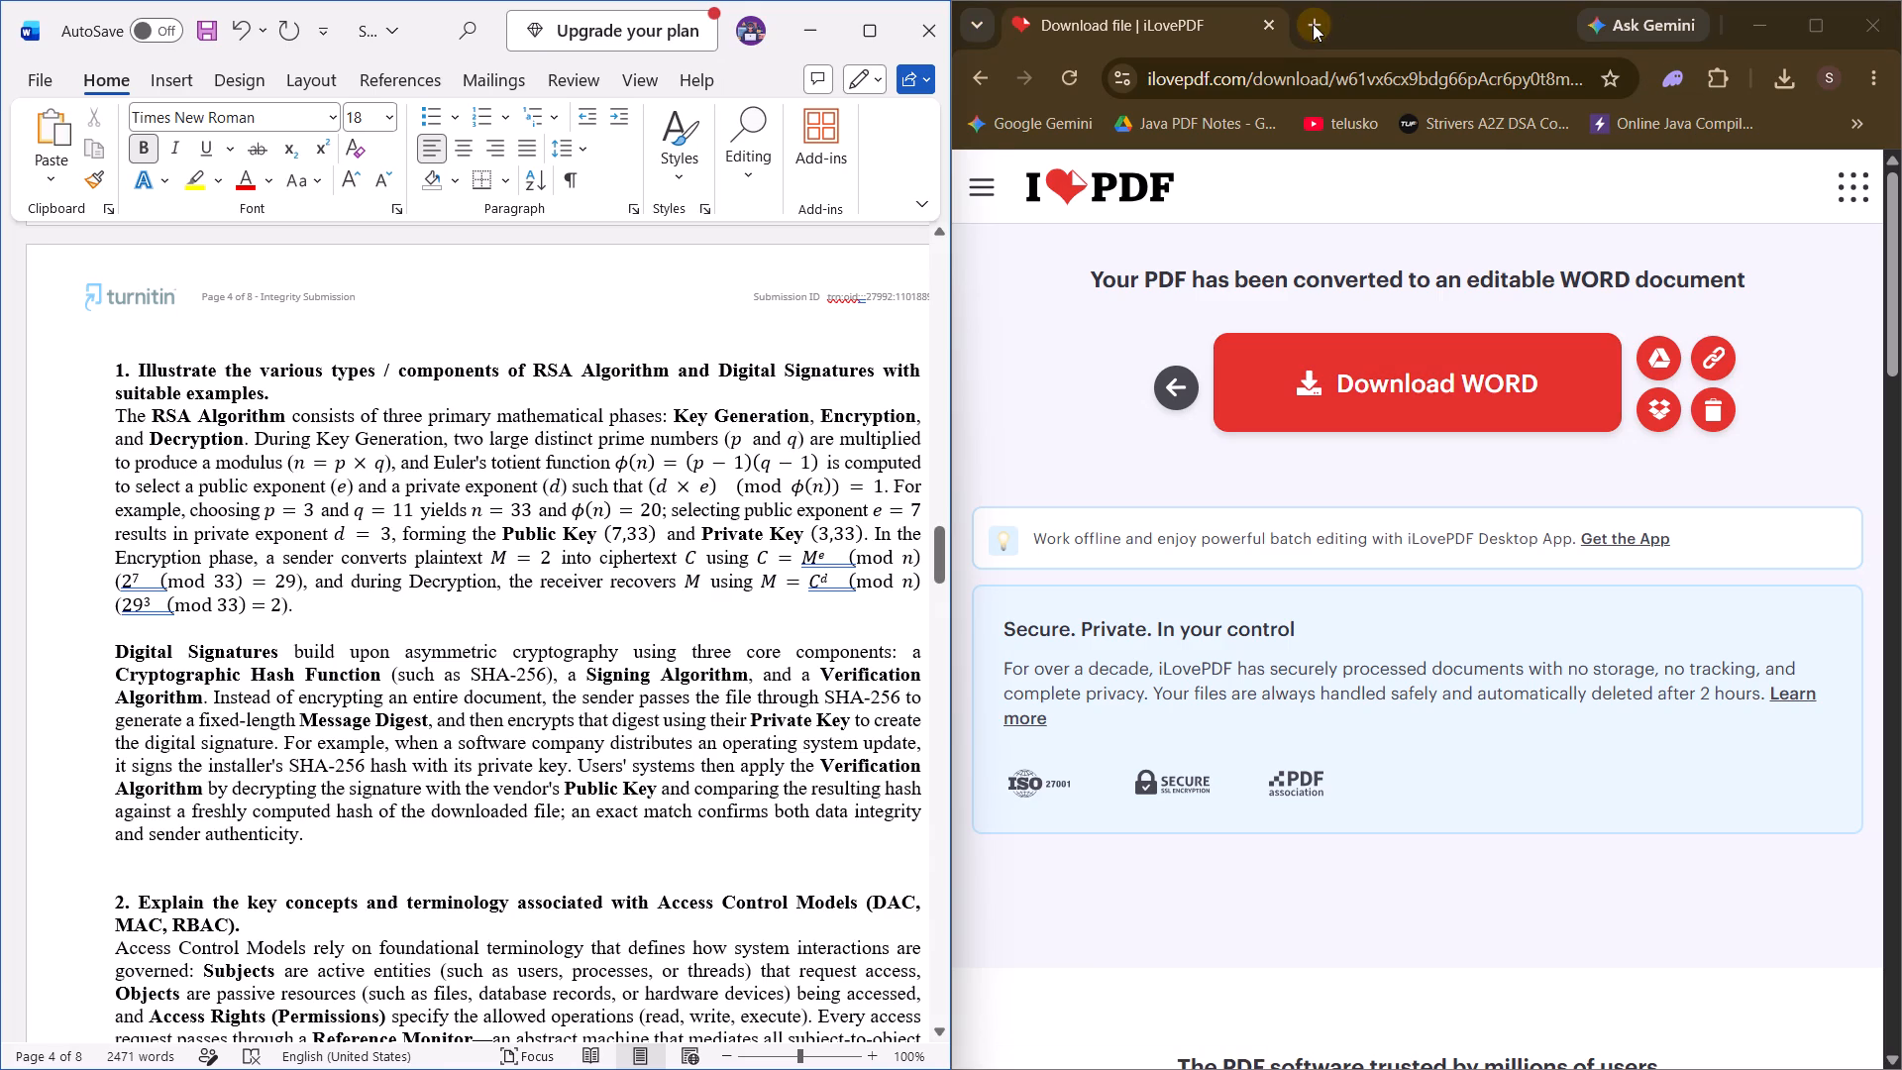
Open the CMS site from its shortcut in a new Chrome tab.
click(1313, 24)
click(1282, 833)
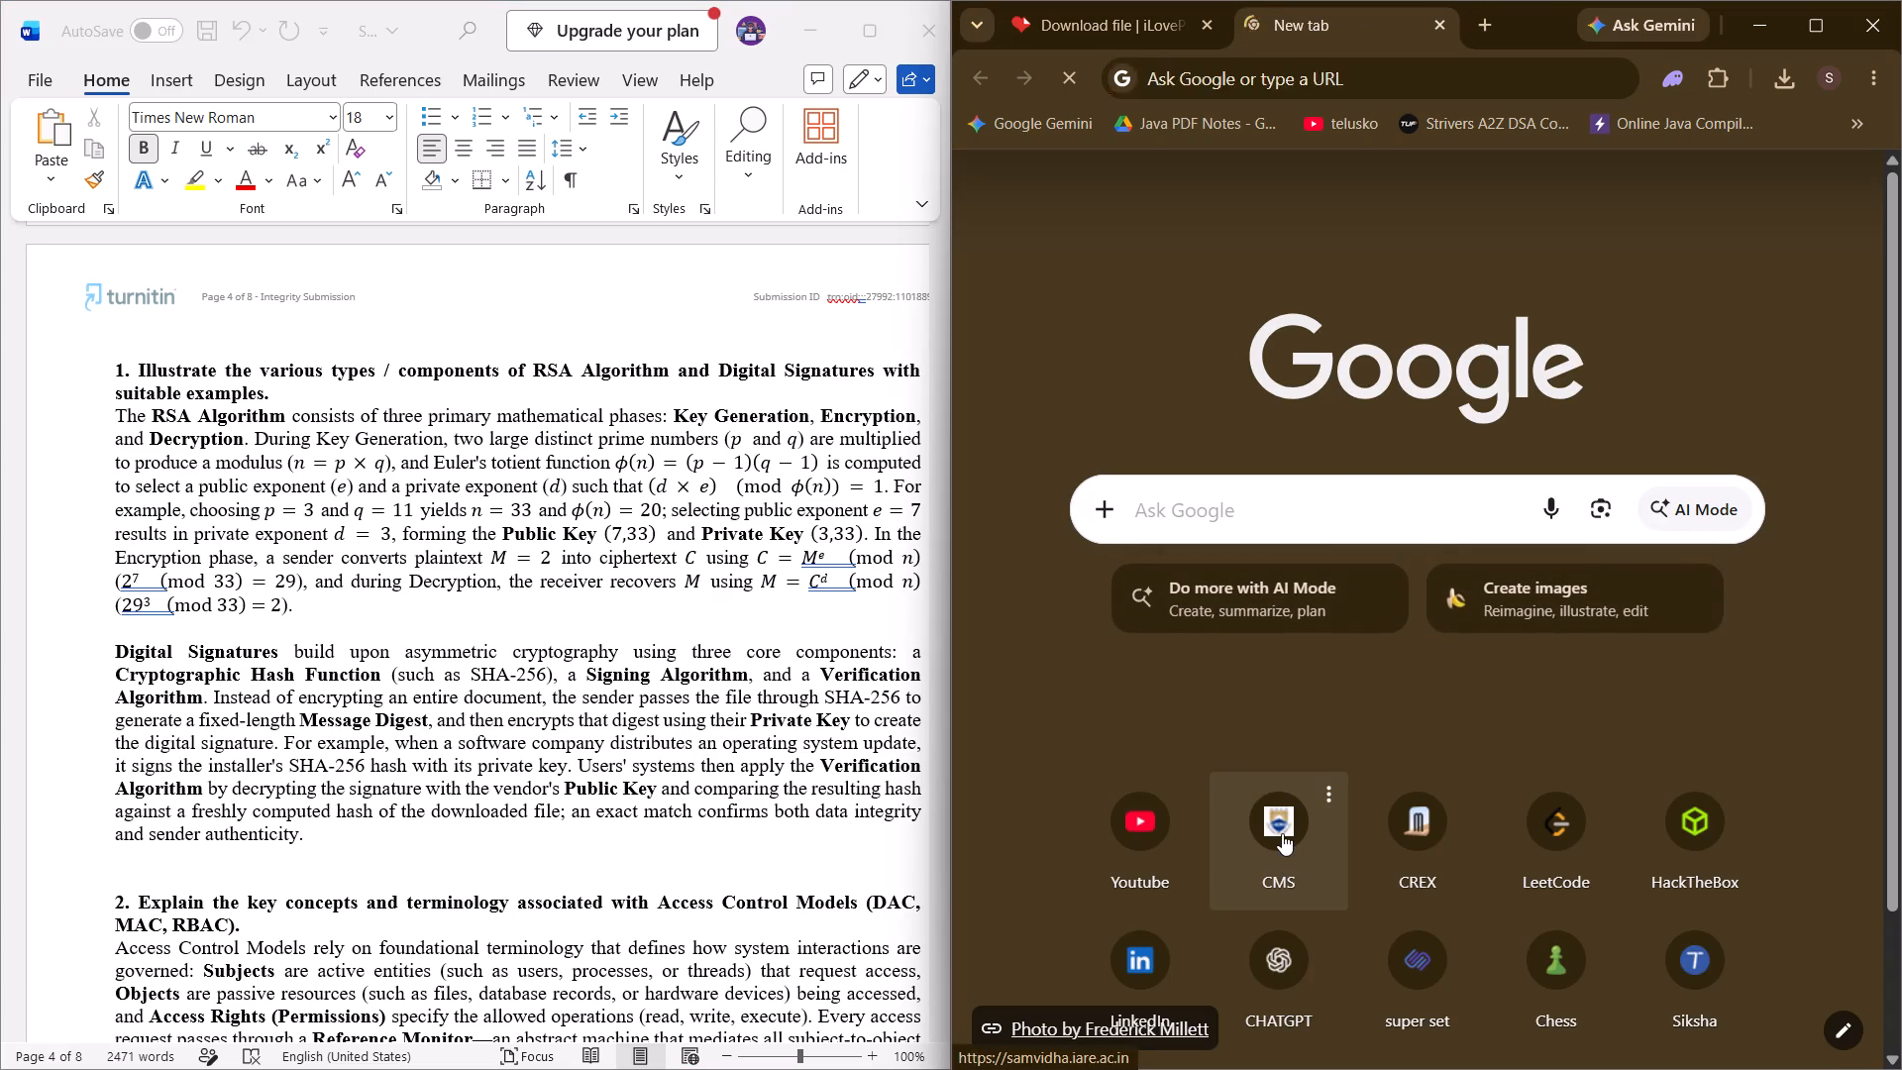
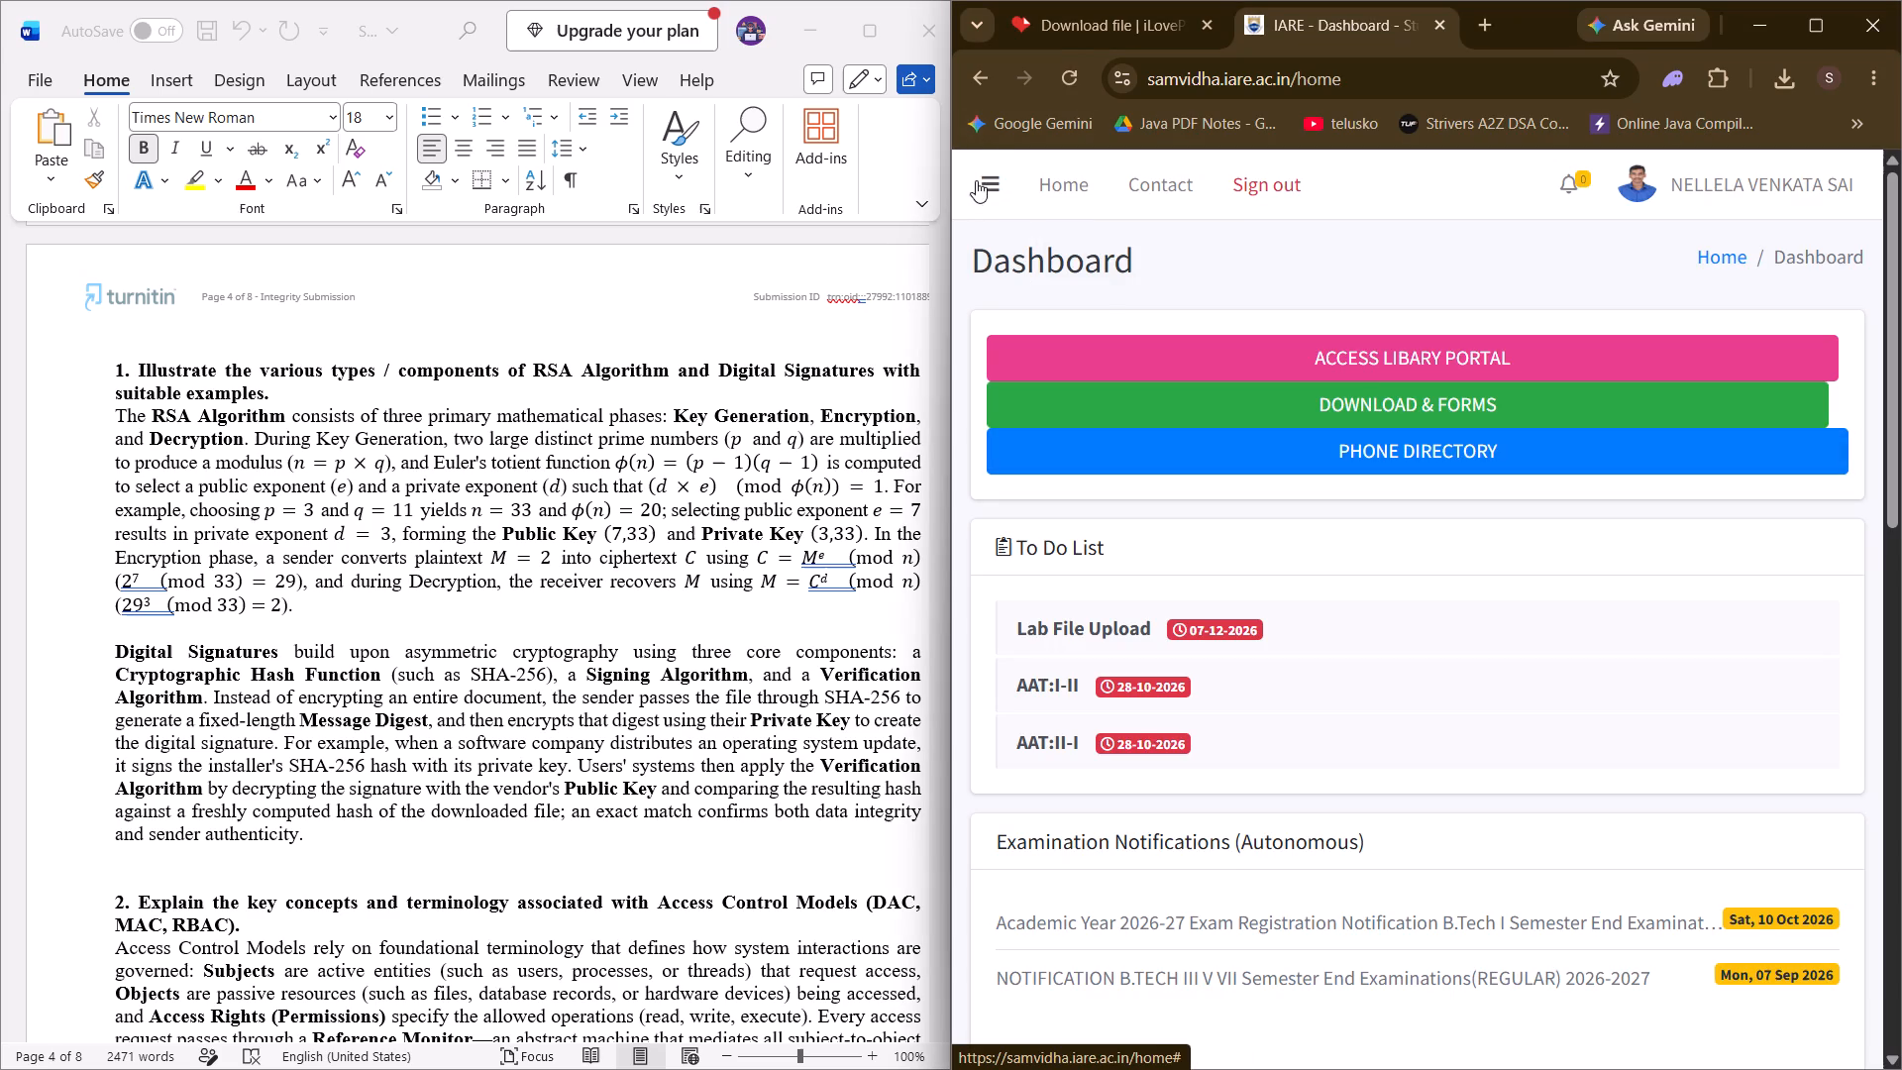
Open the CIA Marks page in the college portal and examine the Semester 7 theory marks.
scroll(1064, 432, down, 1)
scroll(1083, 533, up, 1)
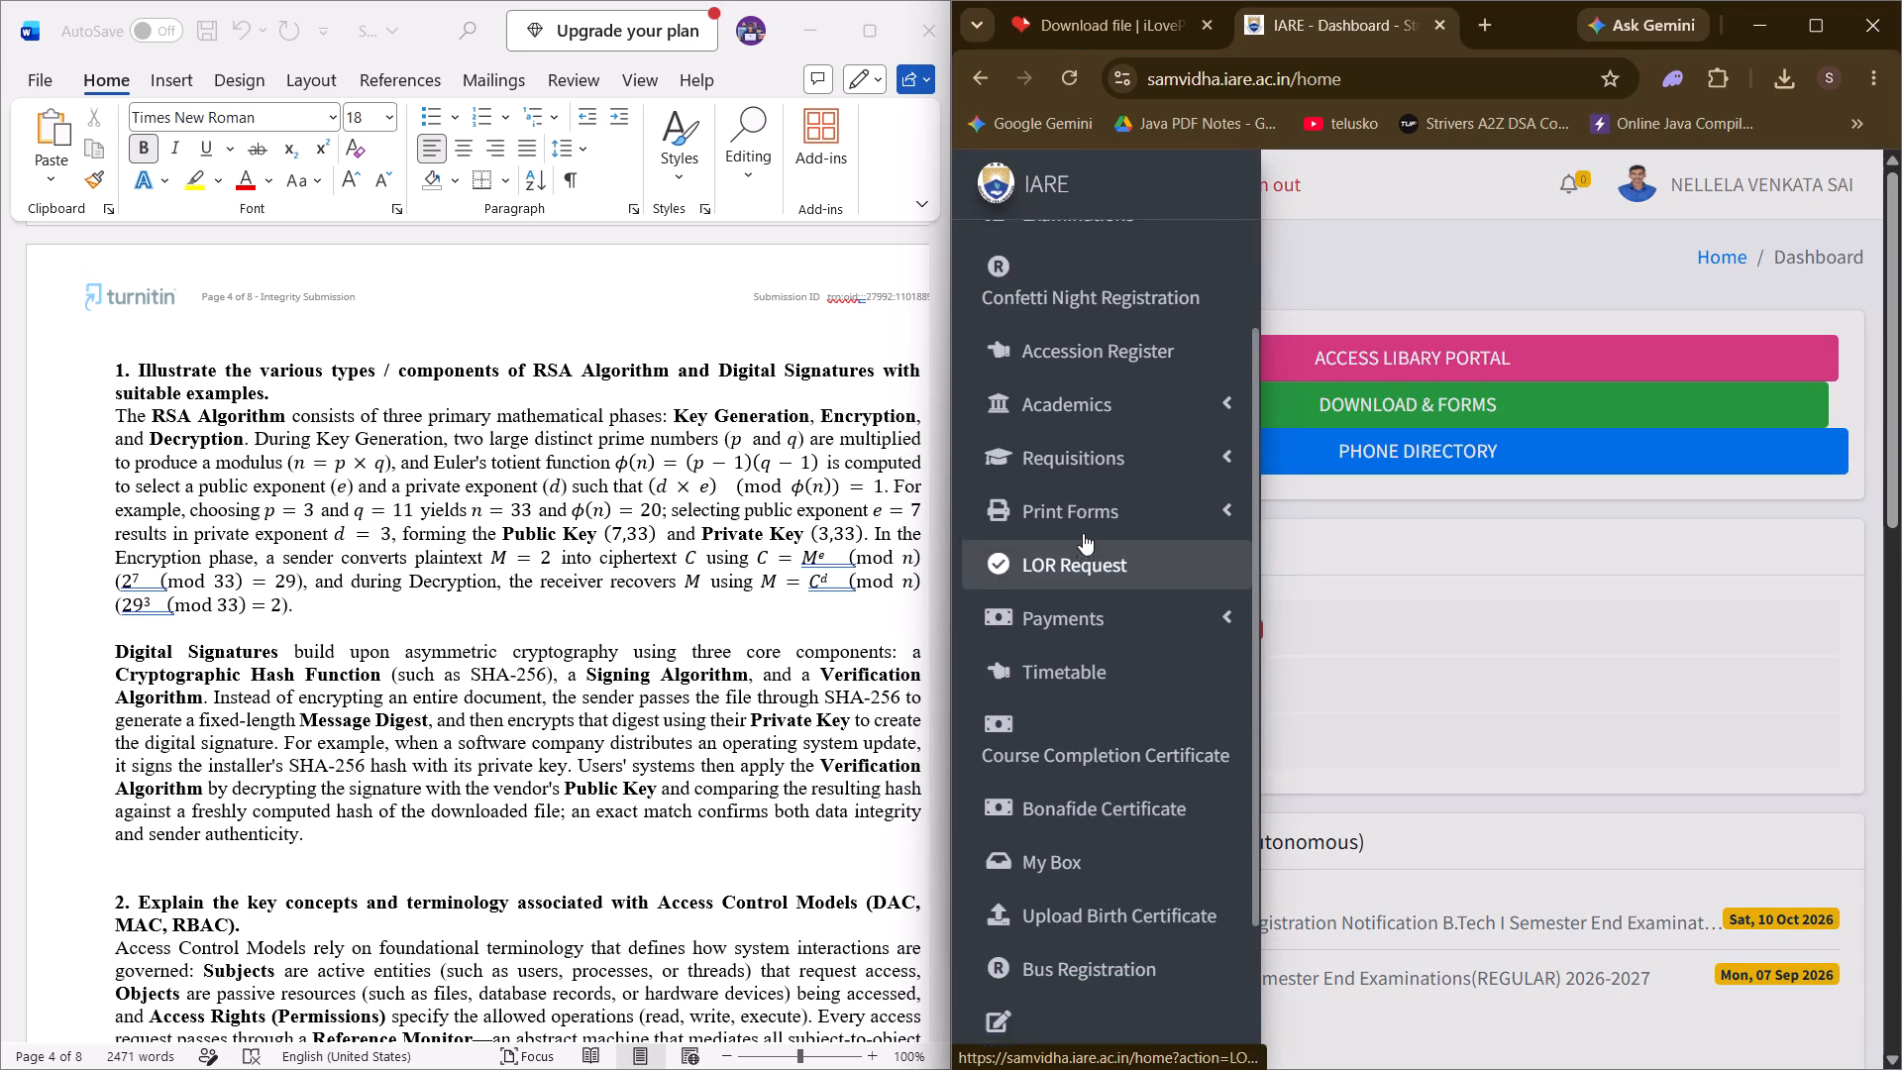
scroll(1083, 533, up, 1)
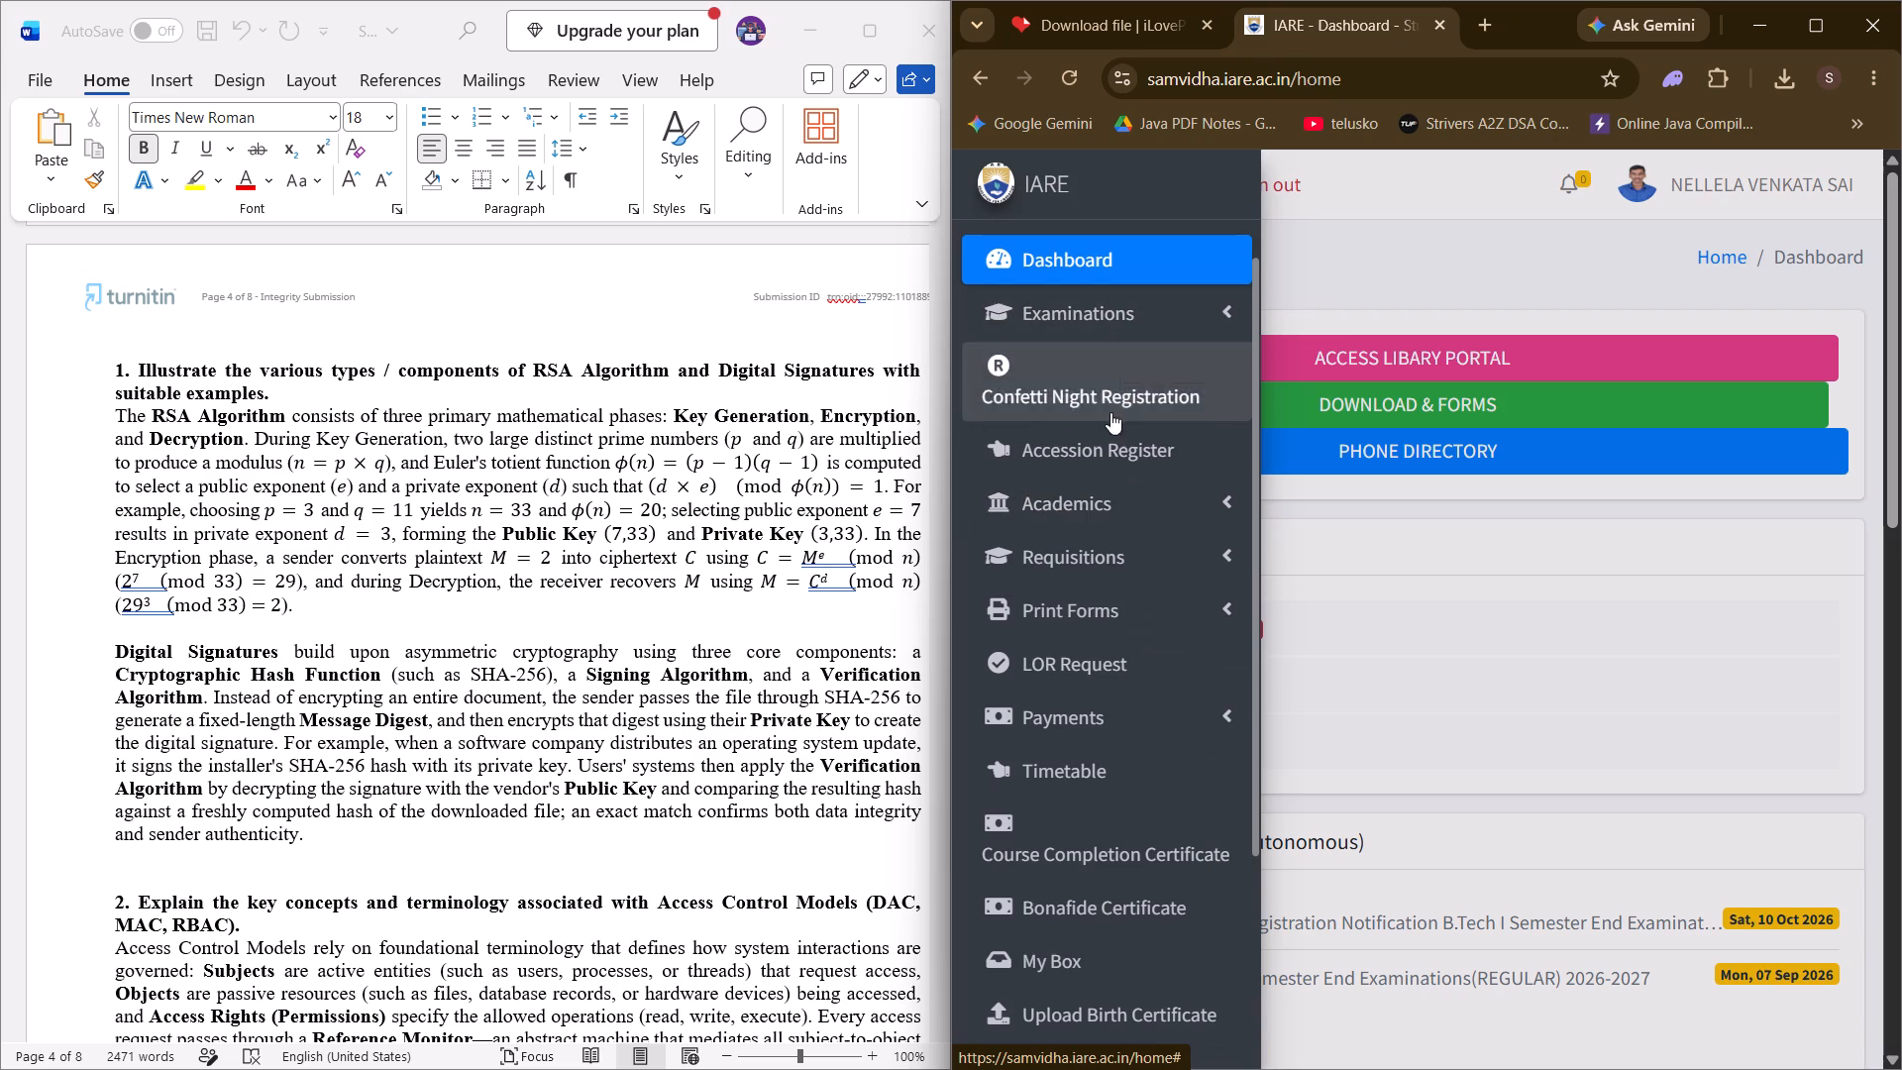
click(1130, 317)
drag(1115, 341, 1105, 359)
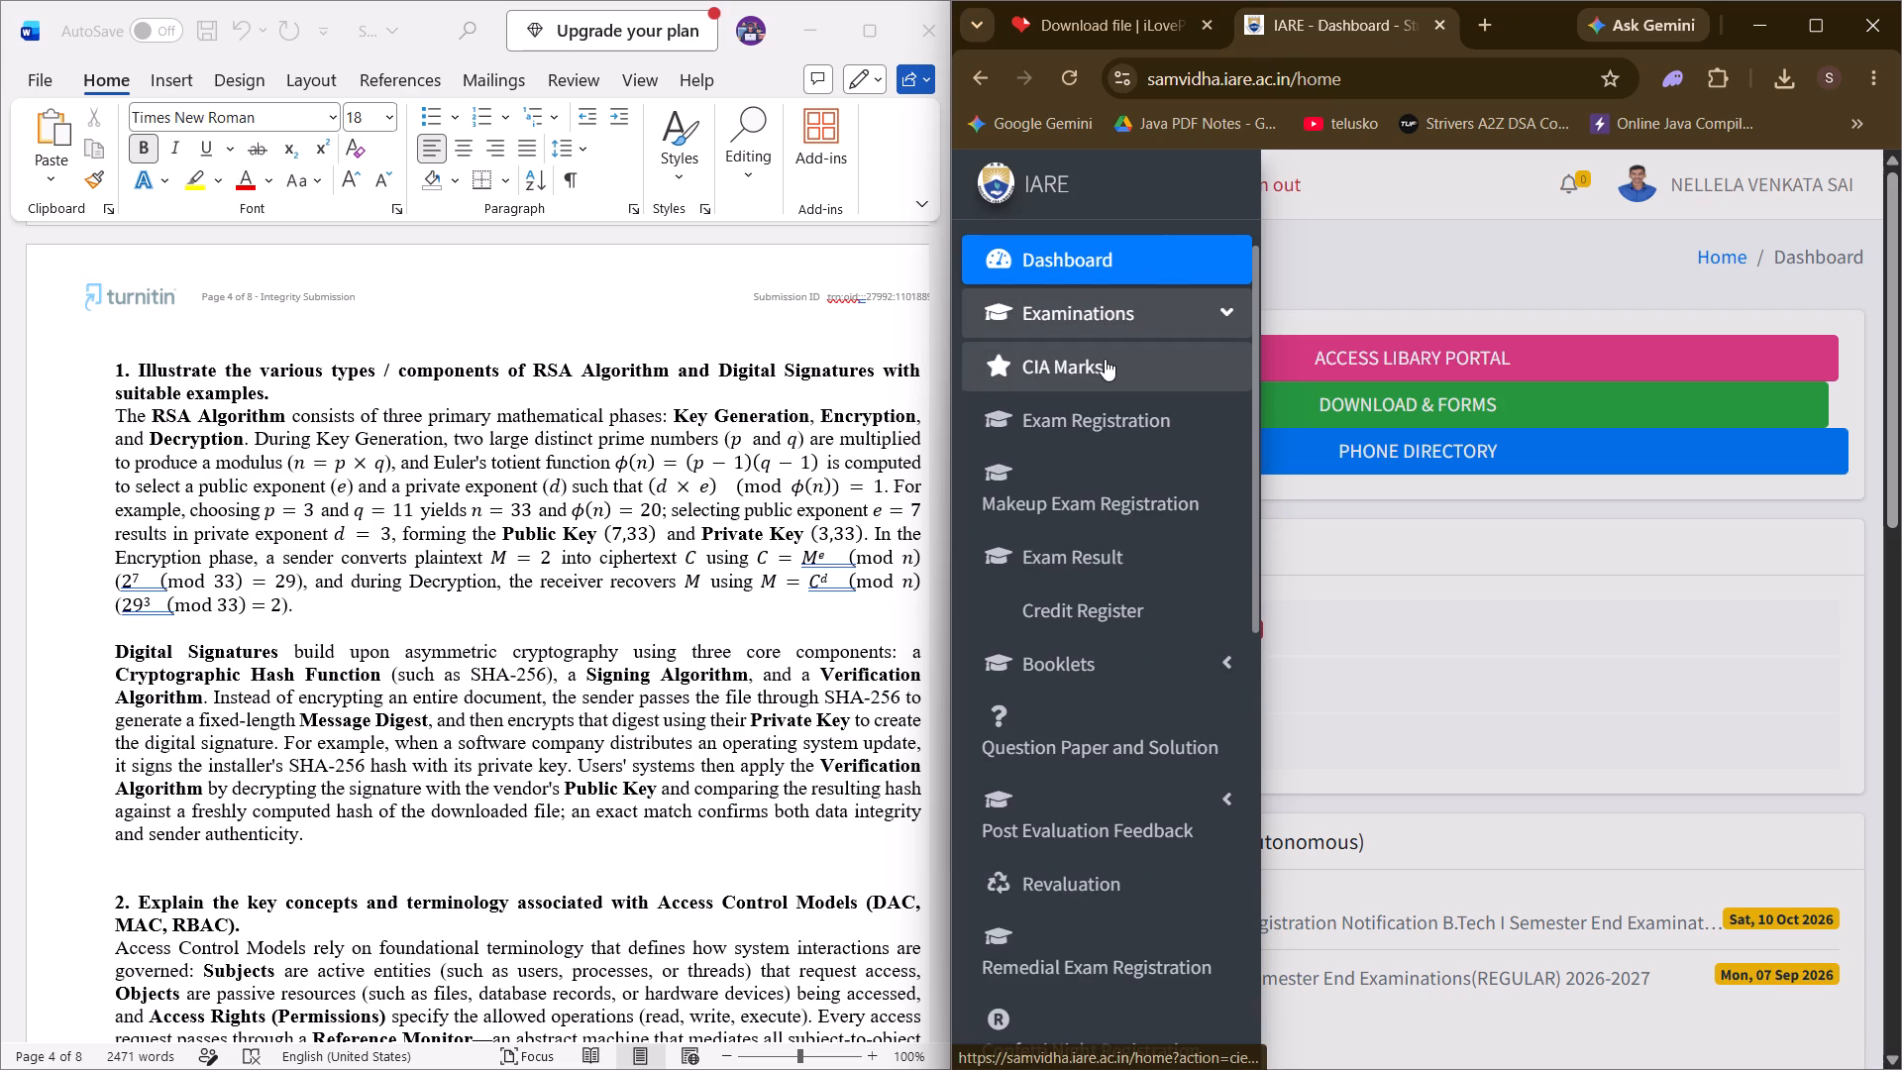
click(1105, 359)
scroll(1588, 768, left, 2)
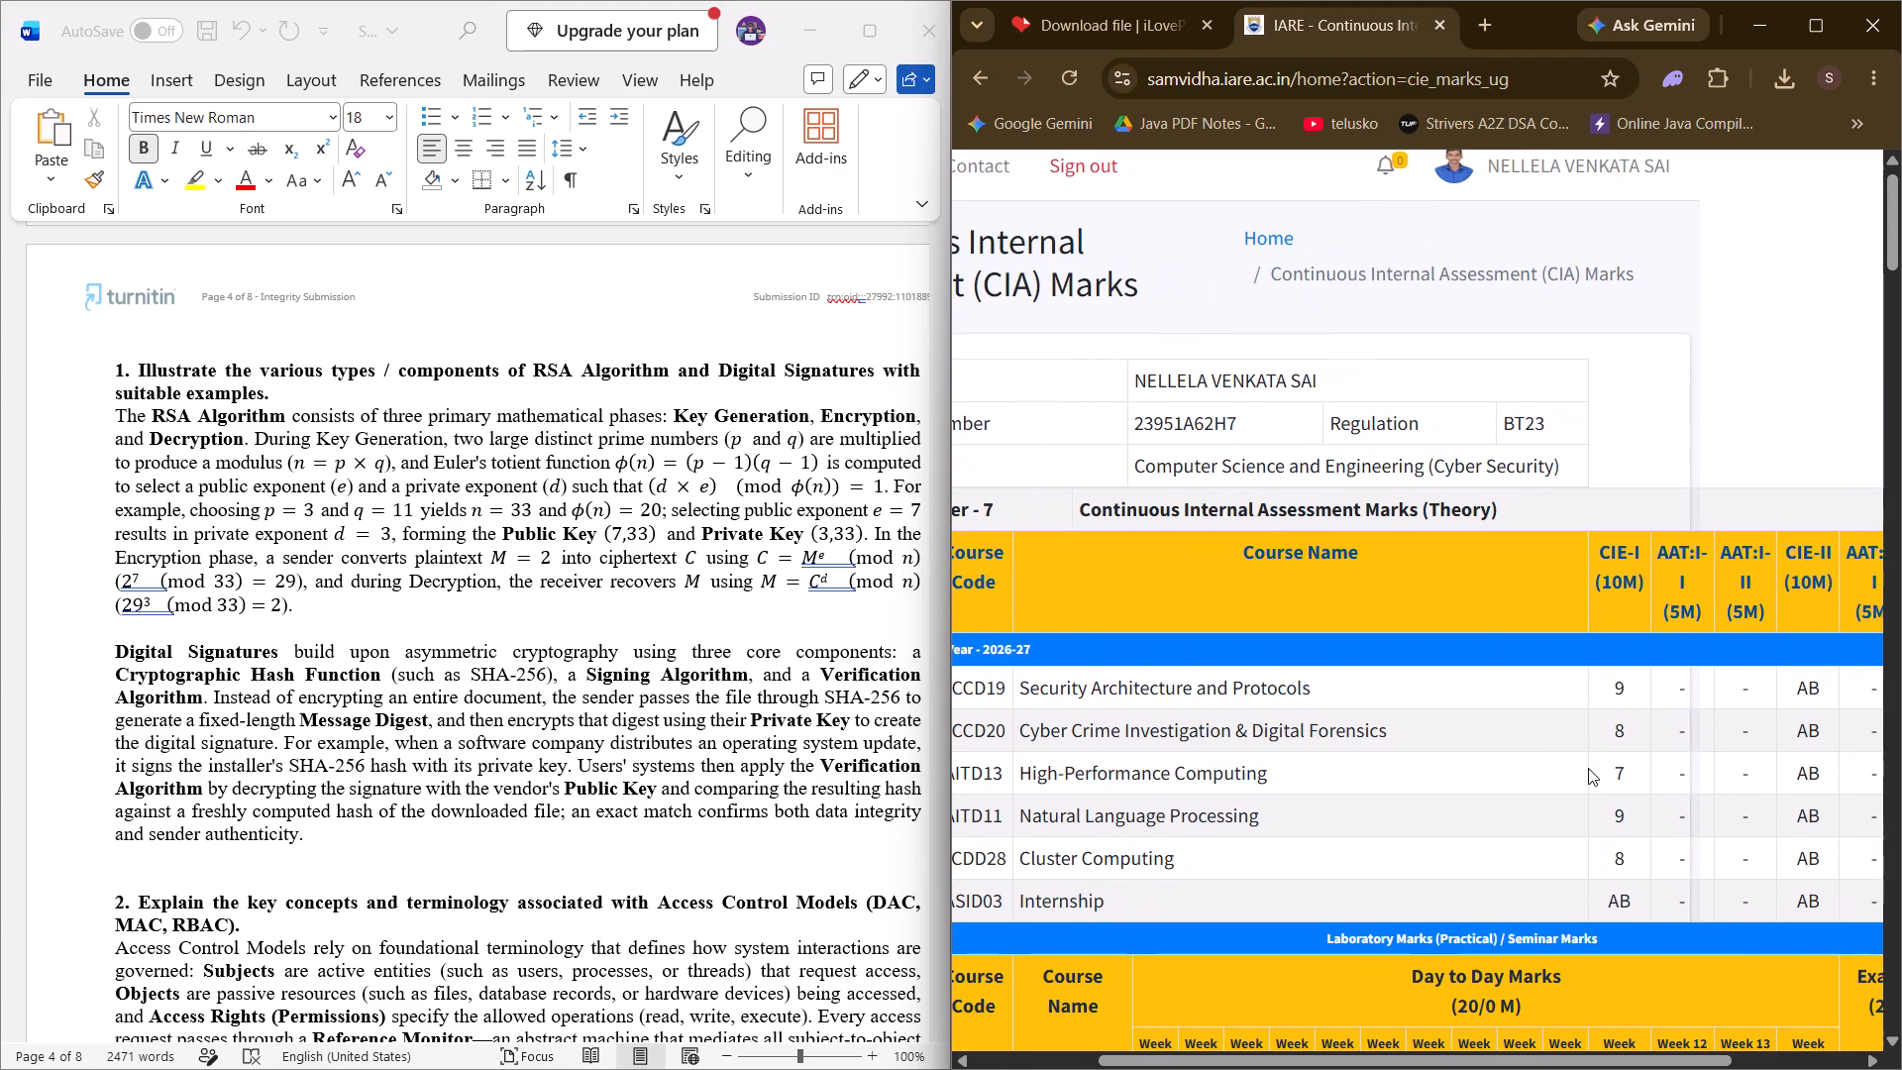
scroll(1588, 768, left, 3)
scroll(1588, 768, down, 1)
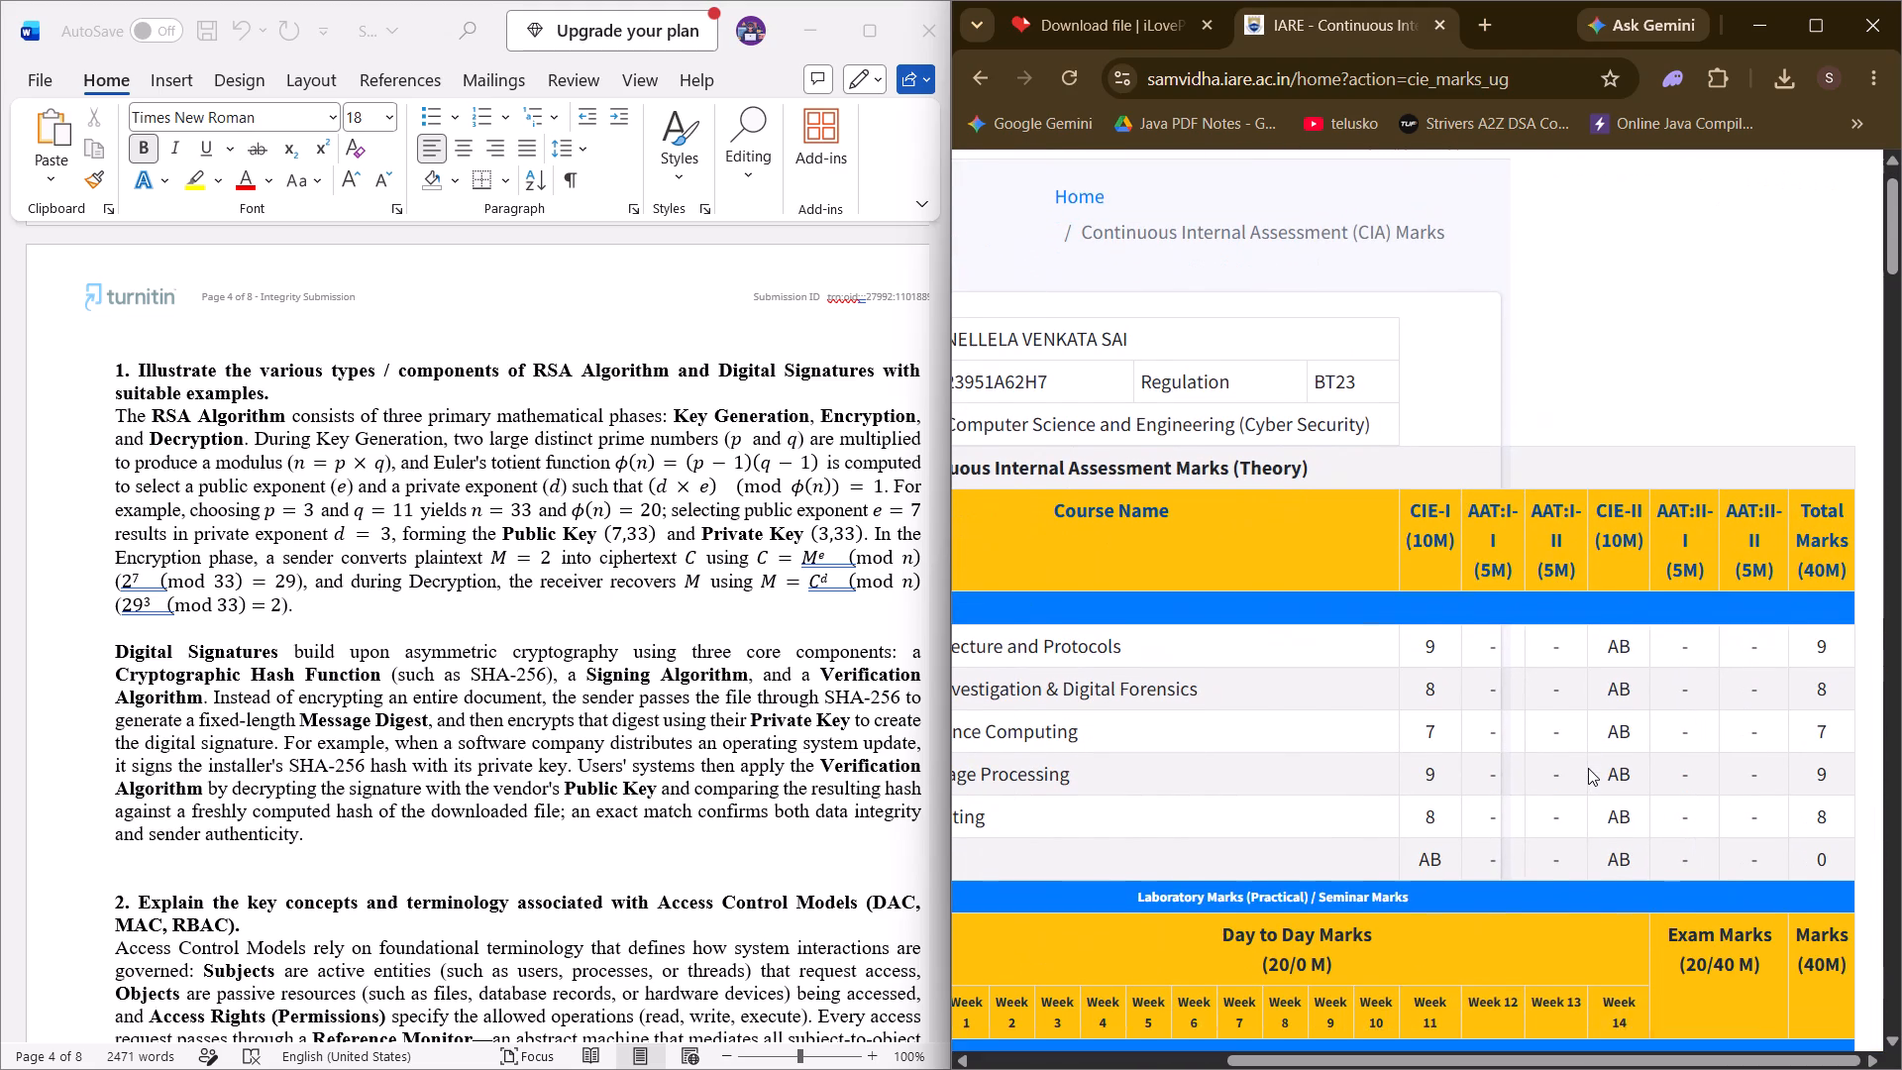
scroll(1588, 768, down, 1)
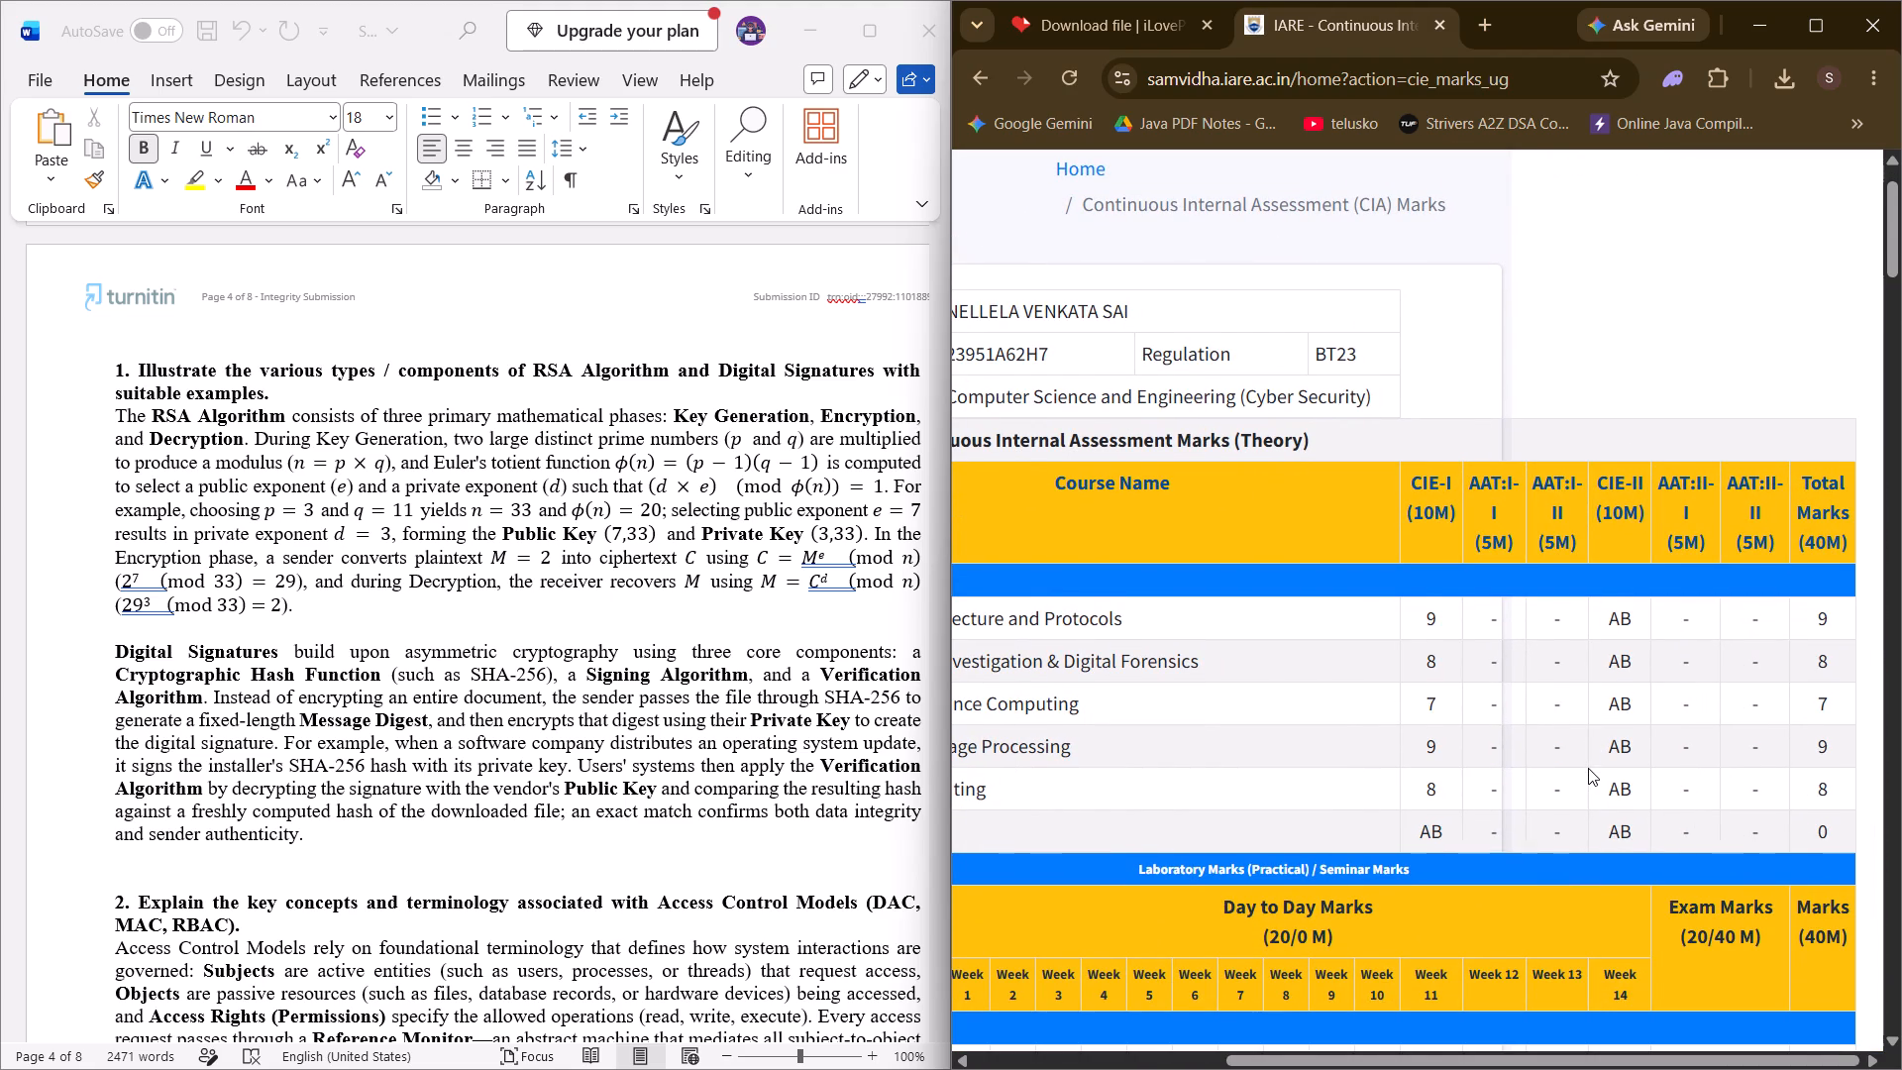
scroll(1588, 768, left, 1)
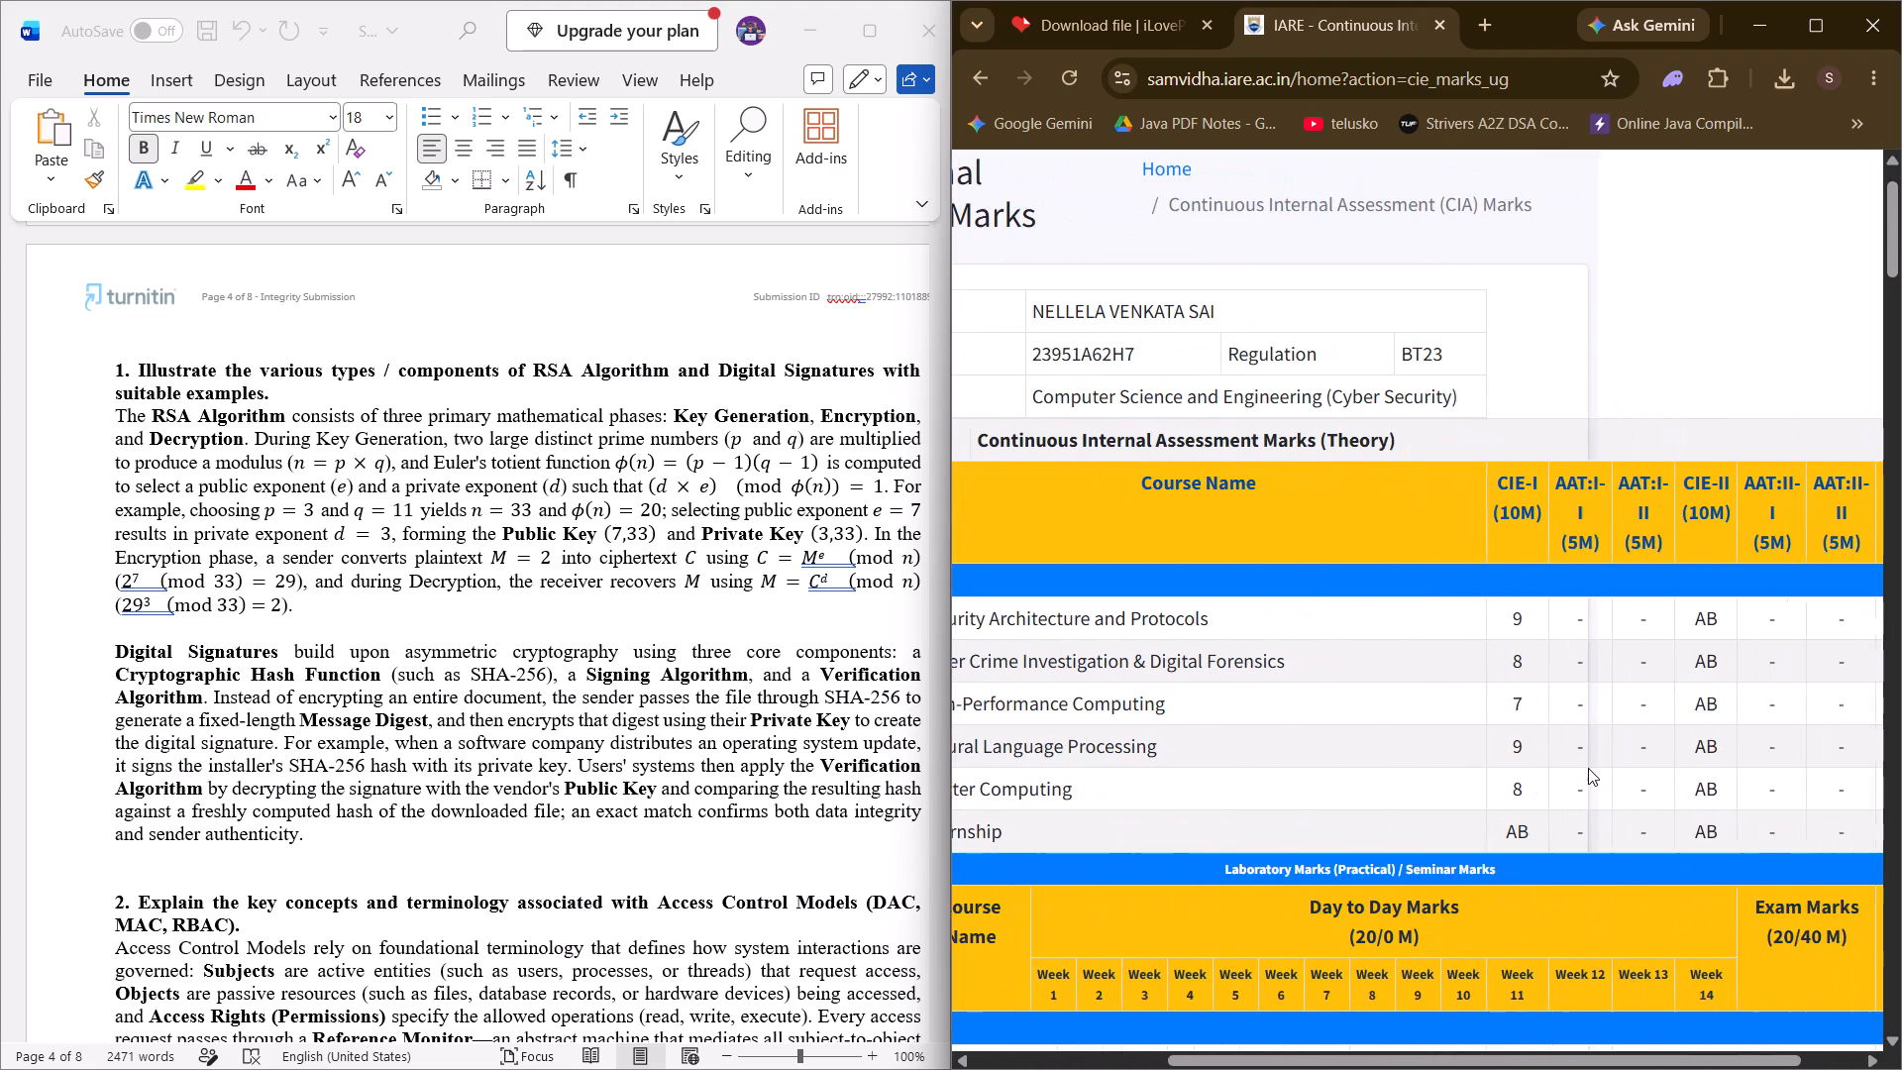
scroll(1588, 768, left, 1)
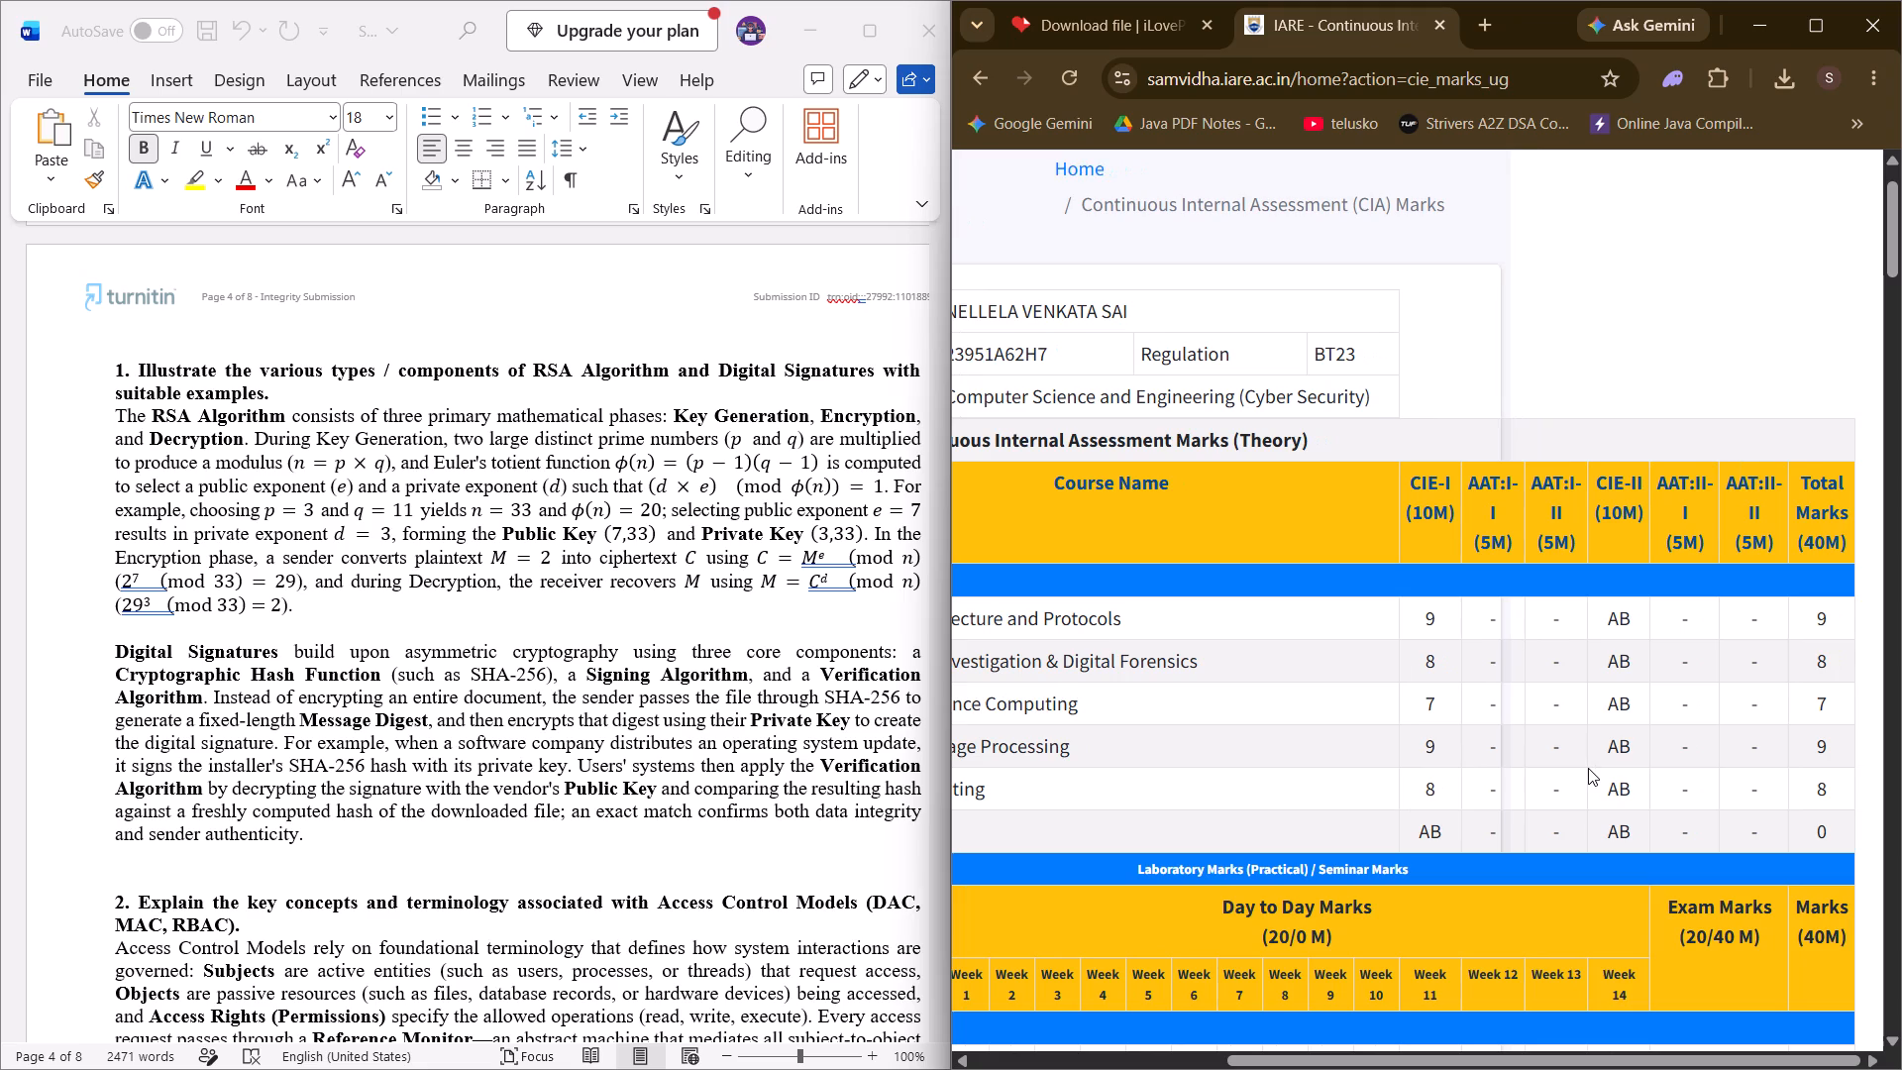
scroll(1588, 768, right, 5)
scroll(1031, 281, up, 1)
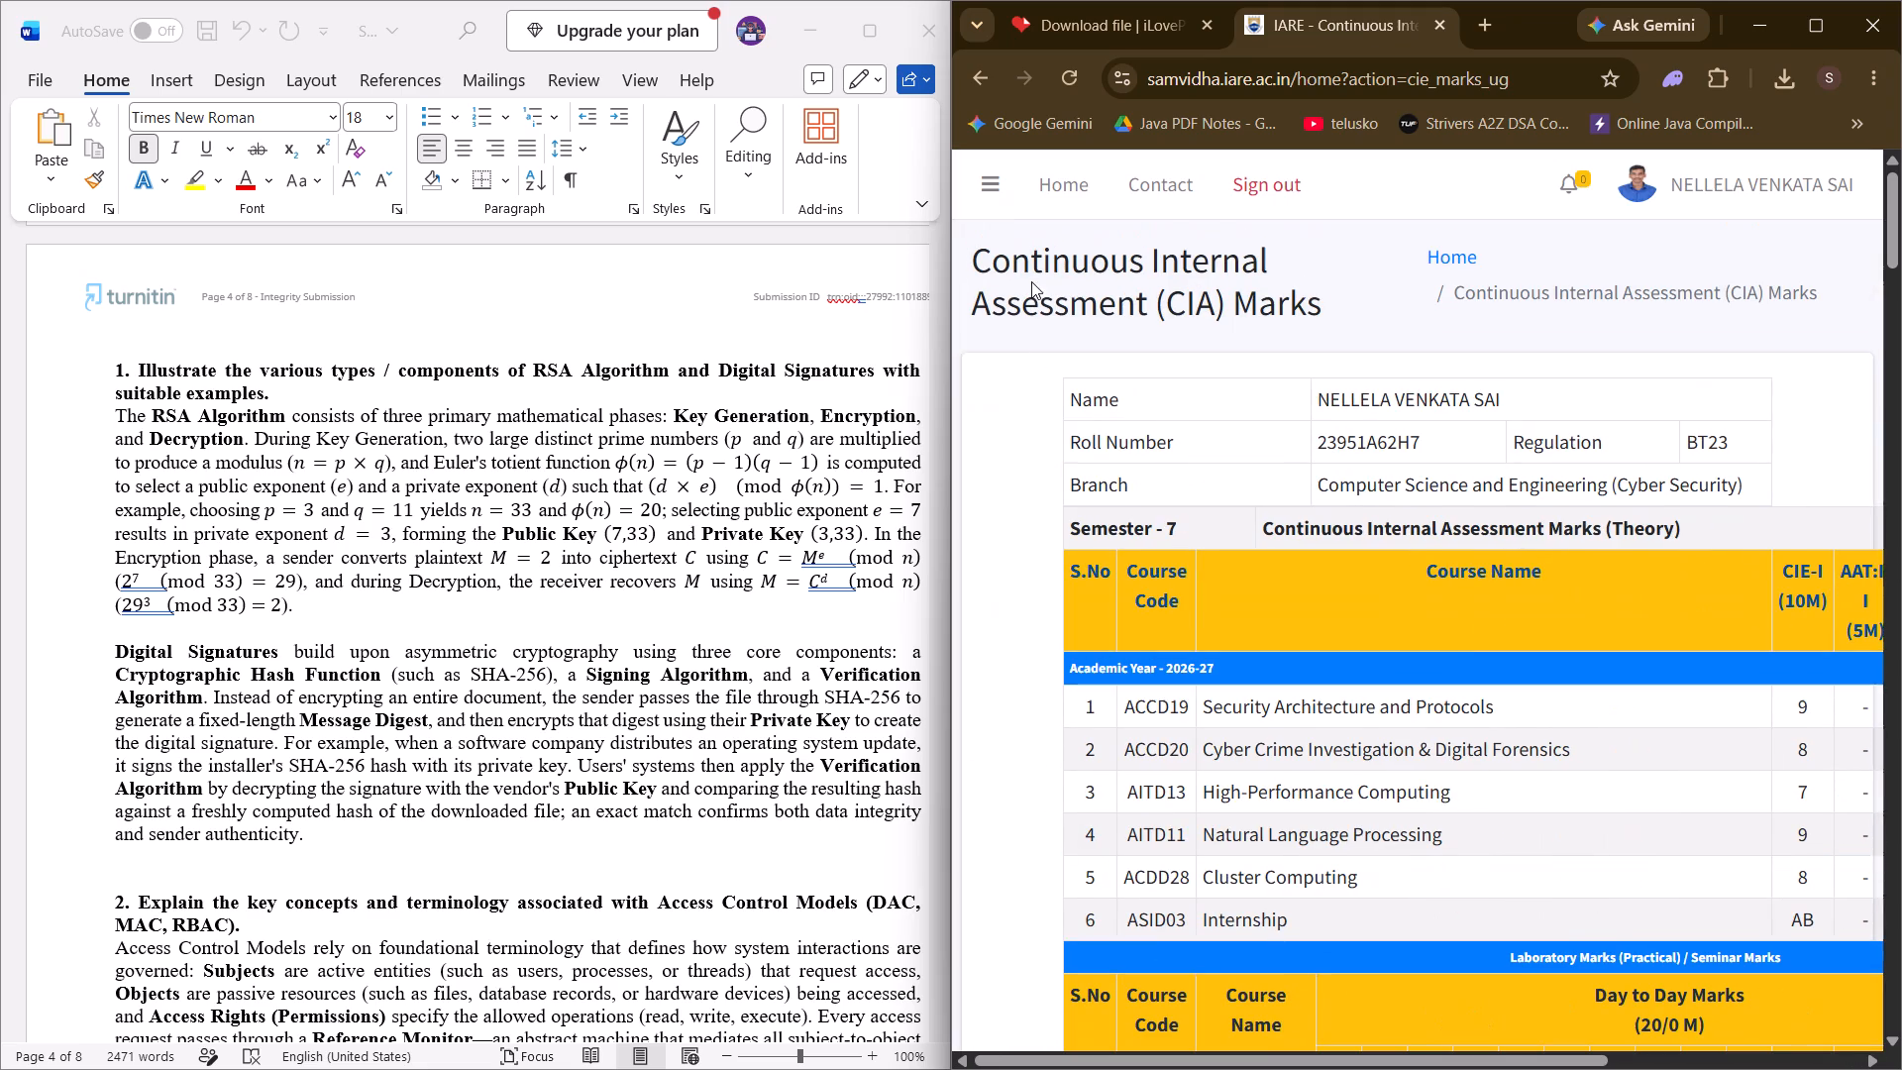
scroll(1031, 281, up, 1)
Open the portal's AAT-I page and get the assignment questions for Security Architecture and Protocols (ACCD19).
click(995, 179)
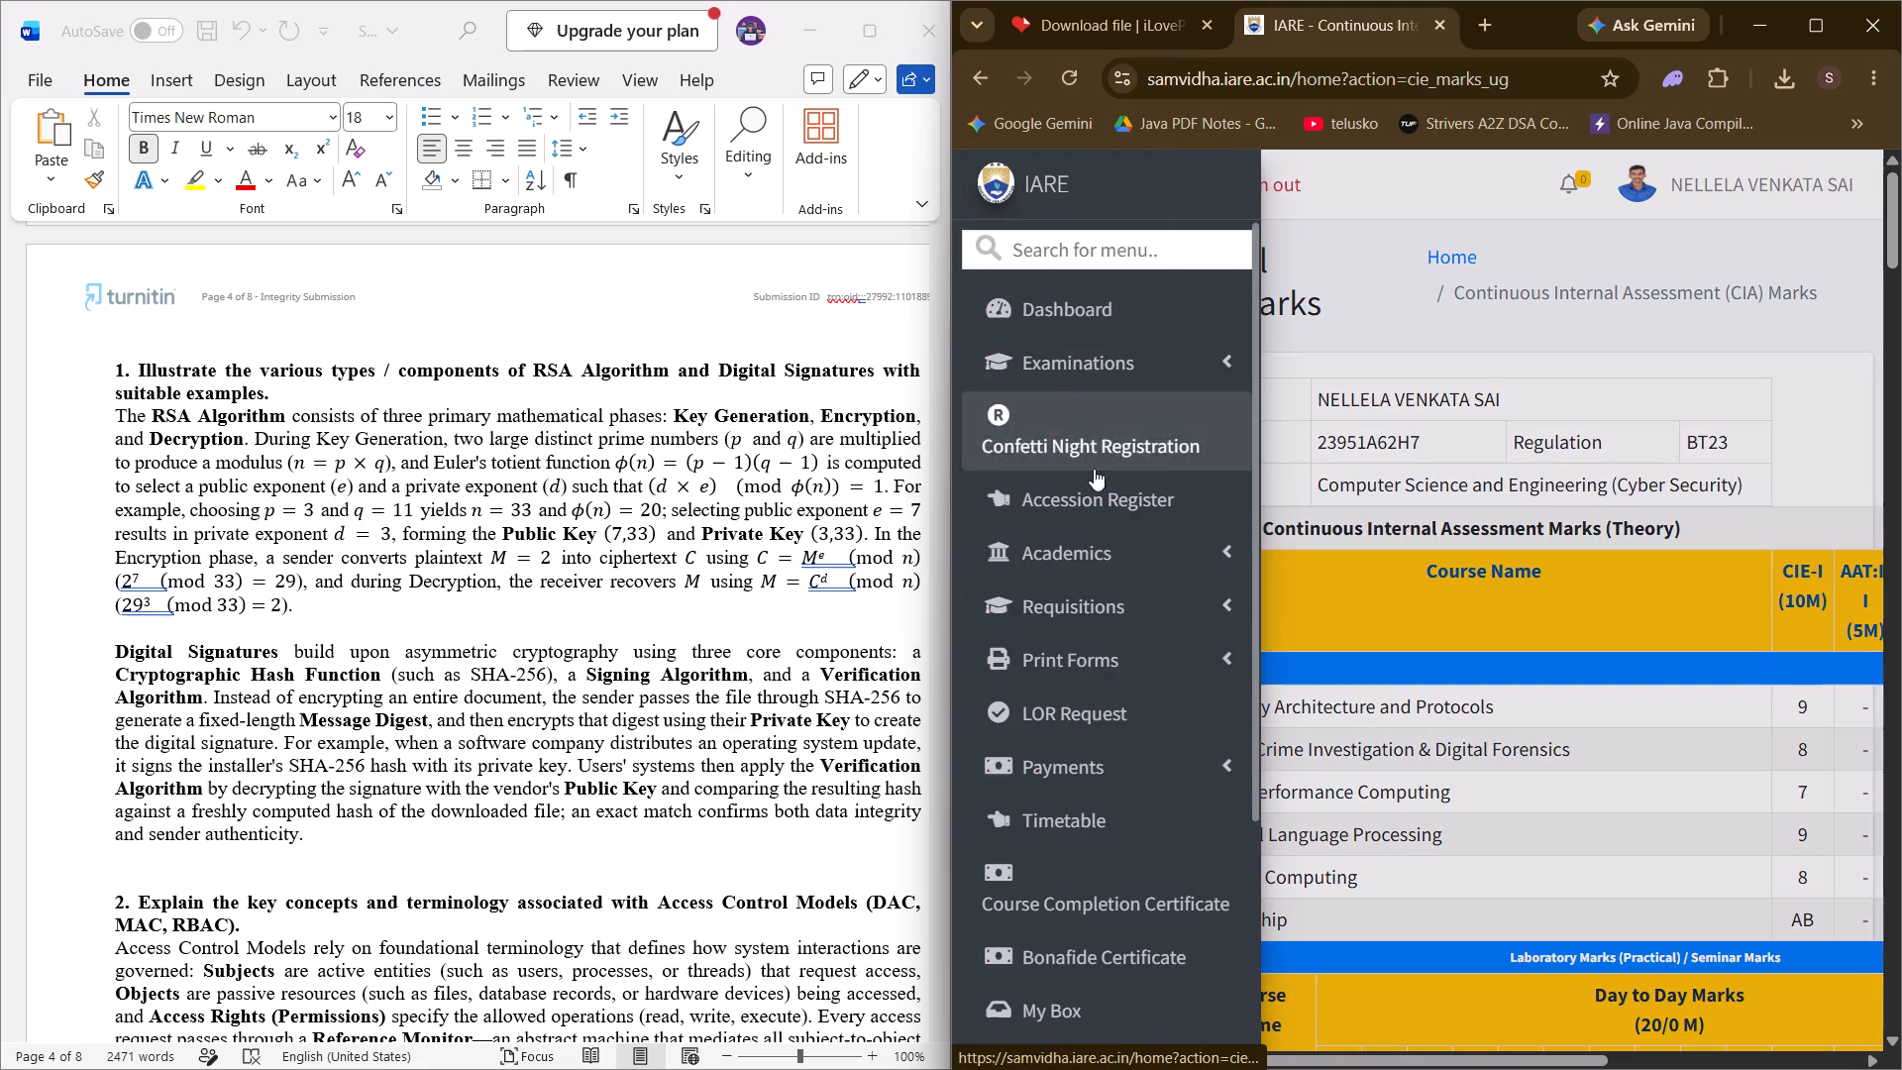
scroll(1090, 532, down, 3)
click(1103, 933)
scroll(1103, 933, down, 3)
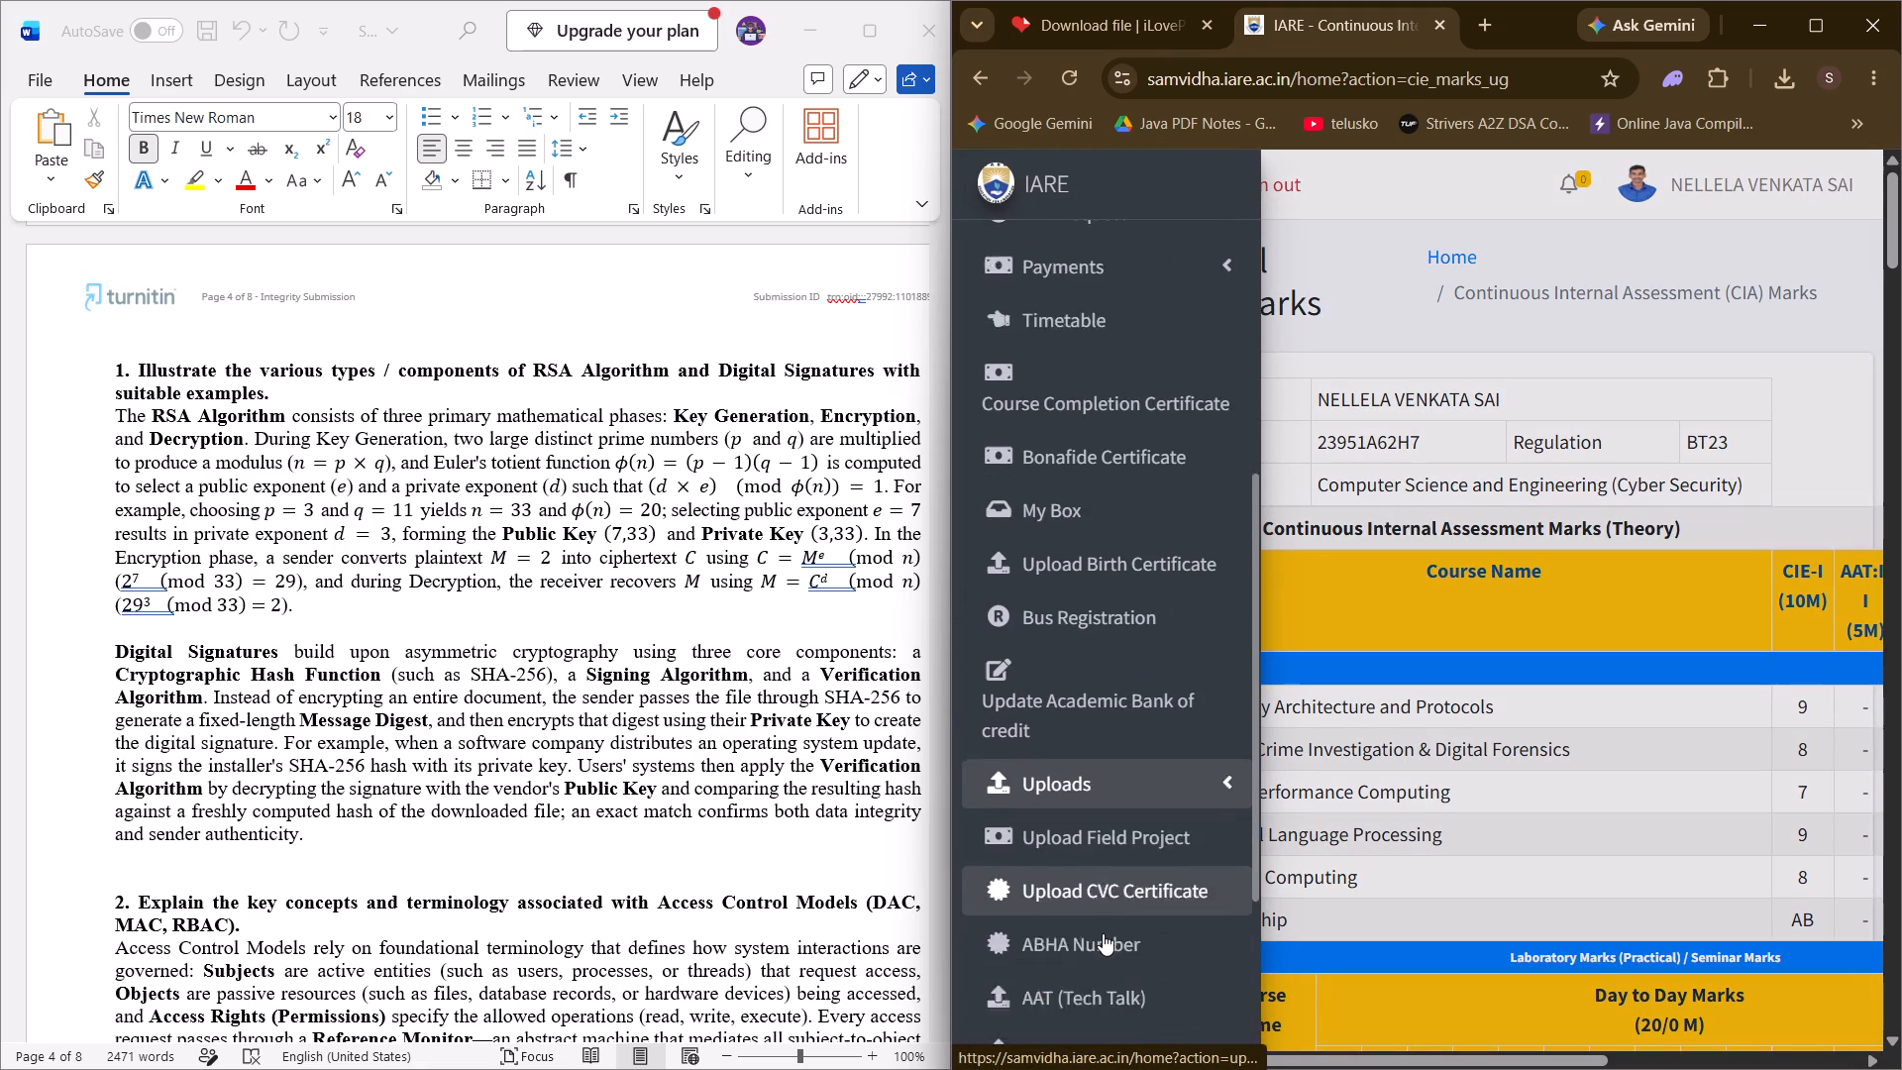
scroll(1103, 933, down, 2)
click(1069, 969)
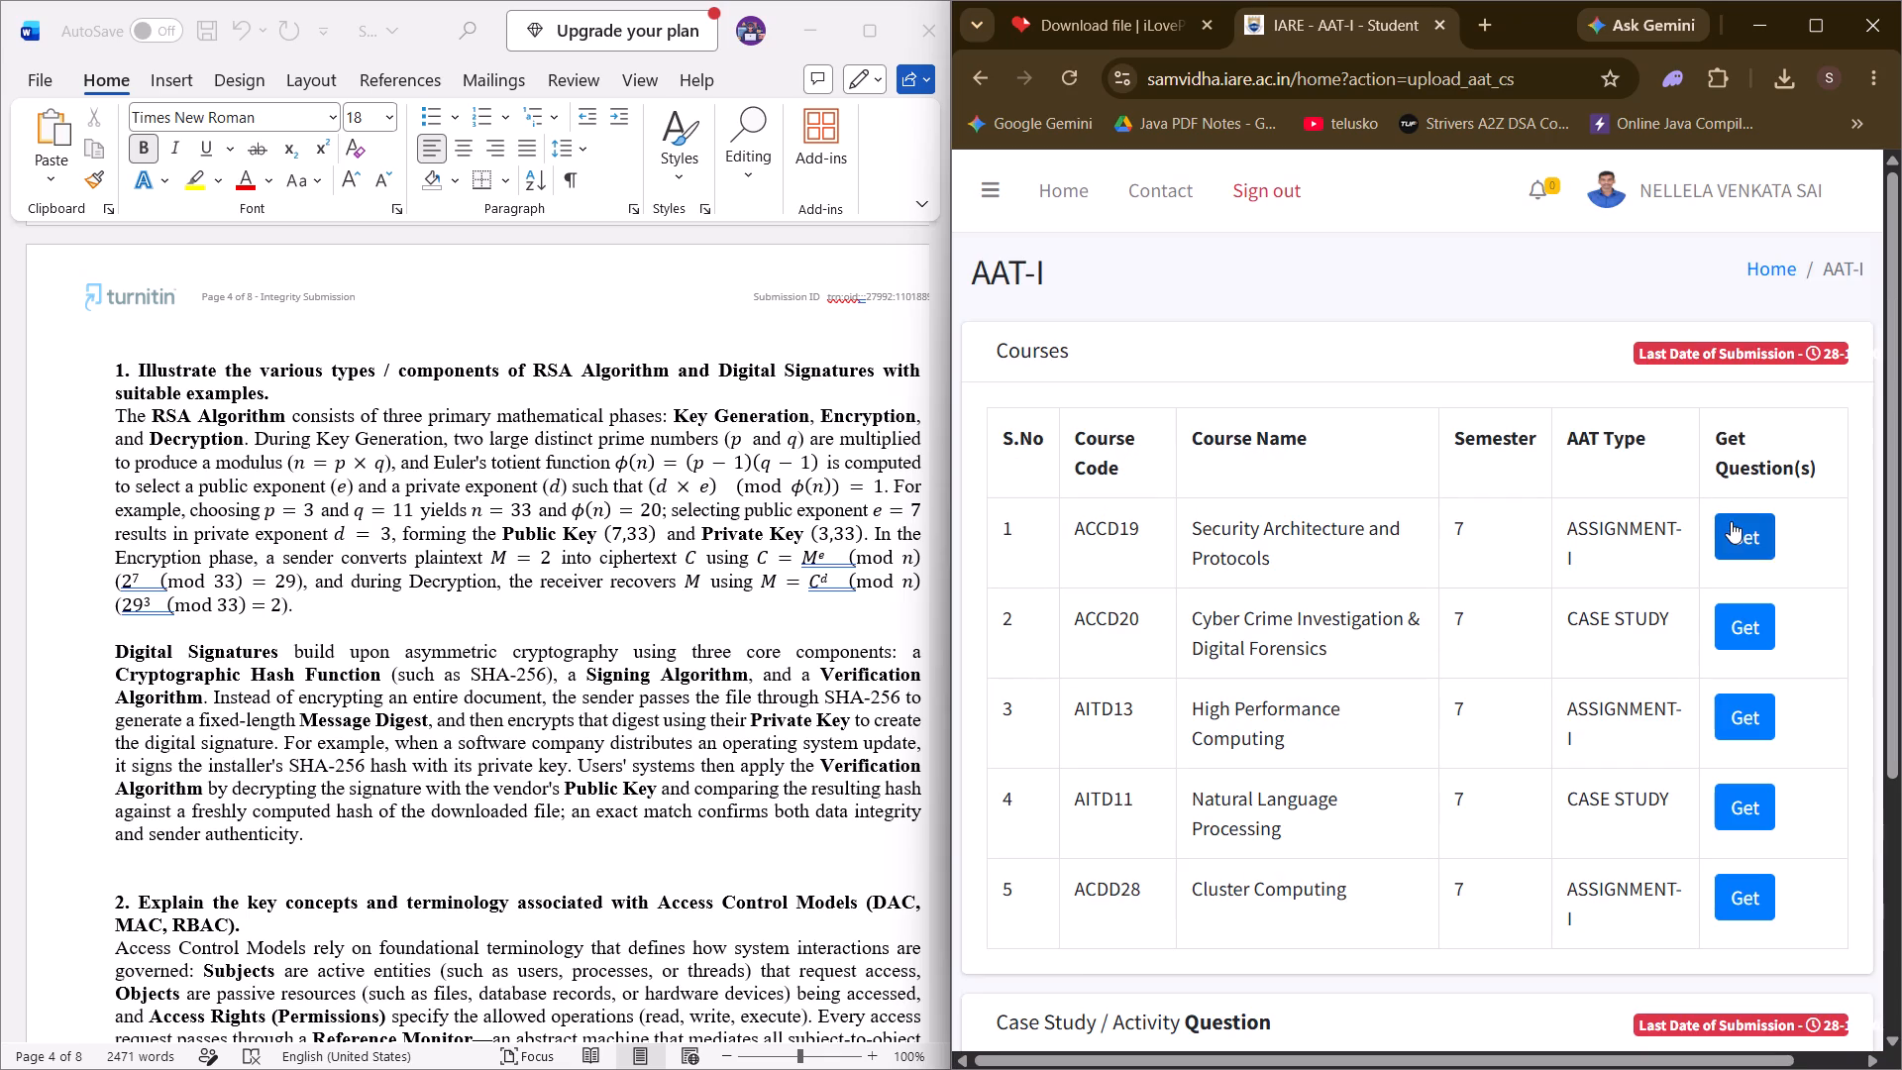
click(1731, 521)
click(1431, 748)
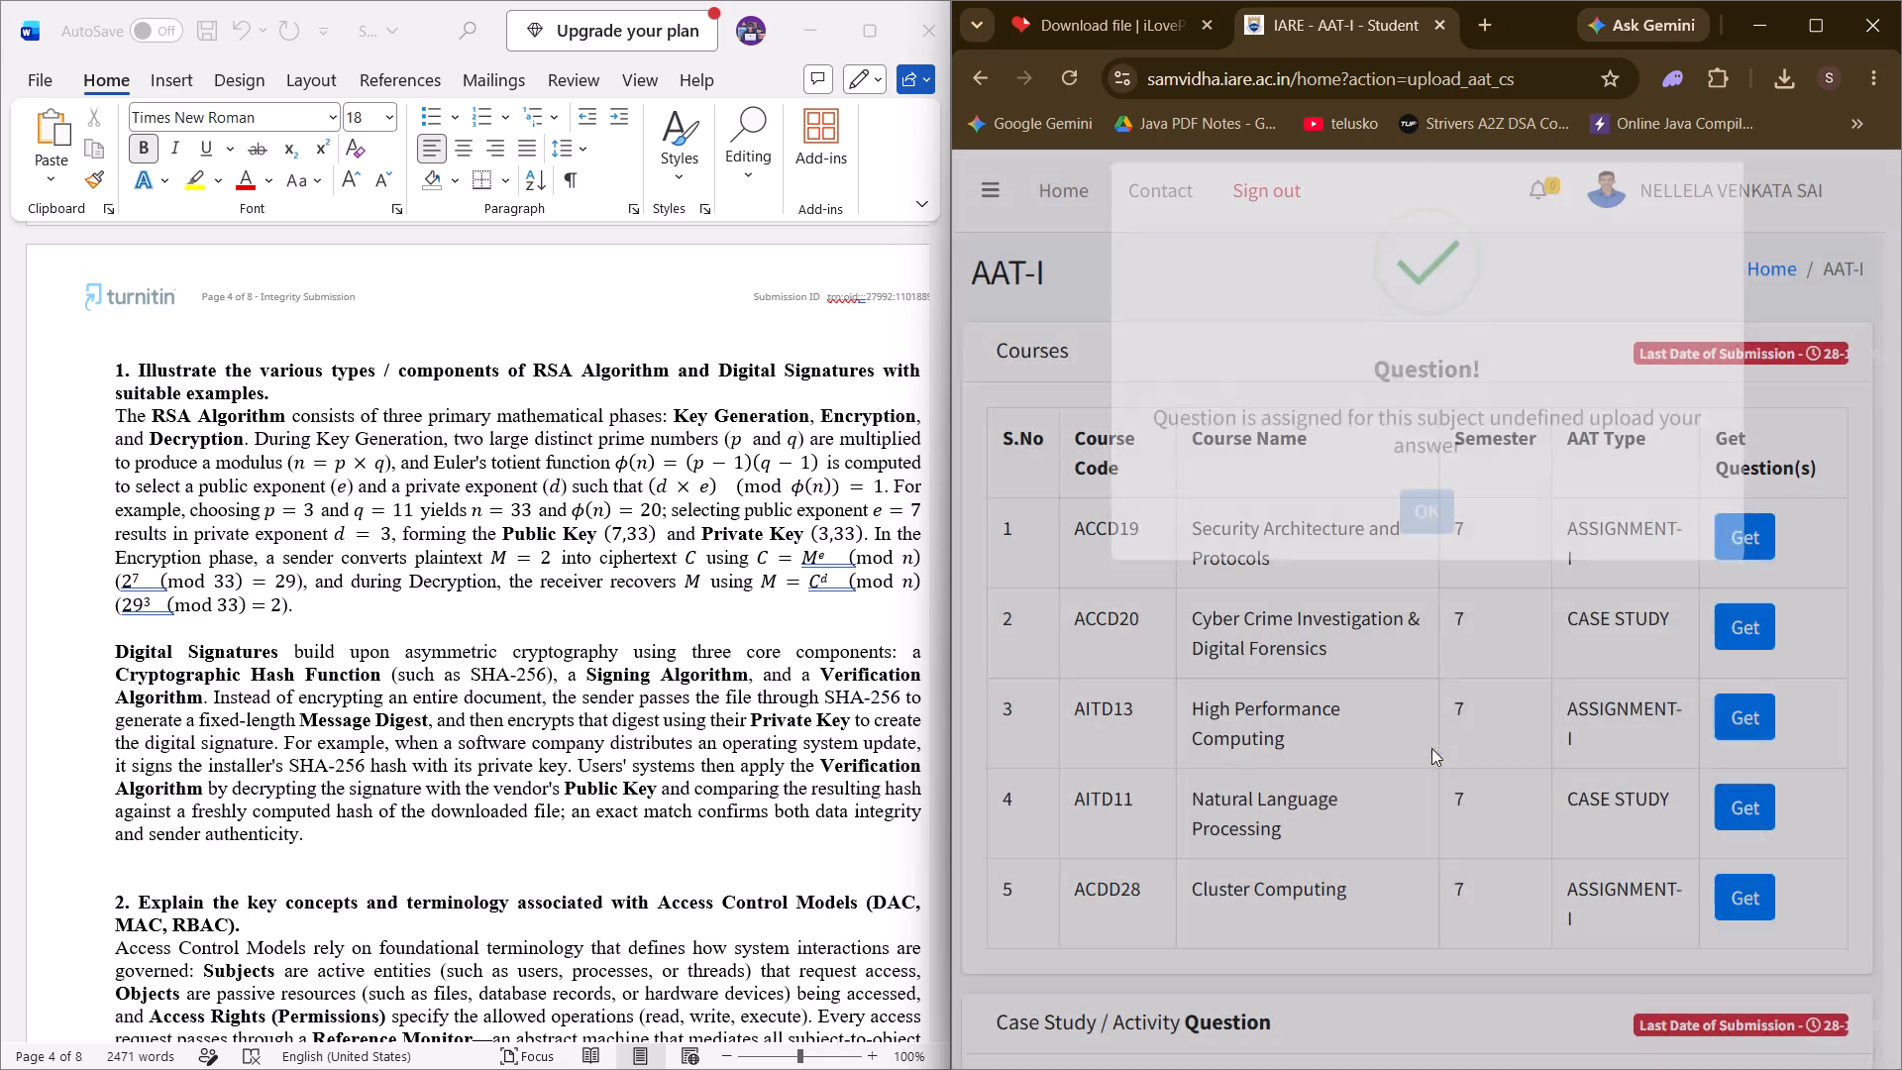
scroll(1350, 783, down, 3)
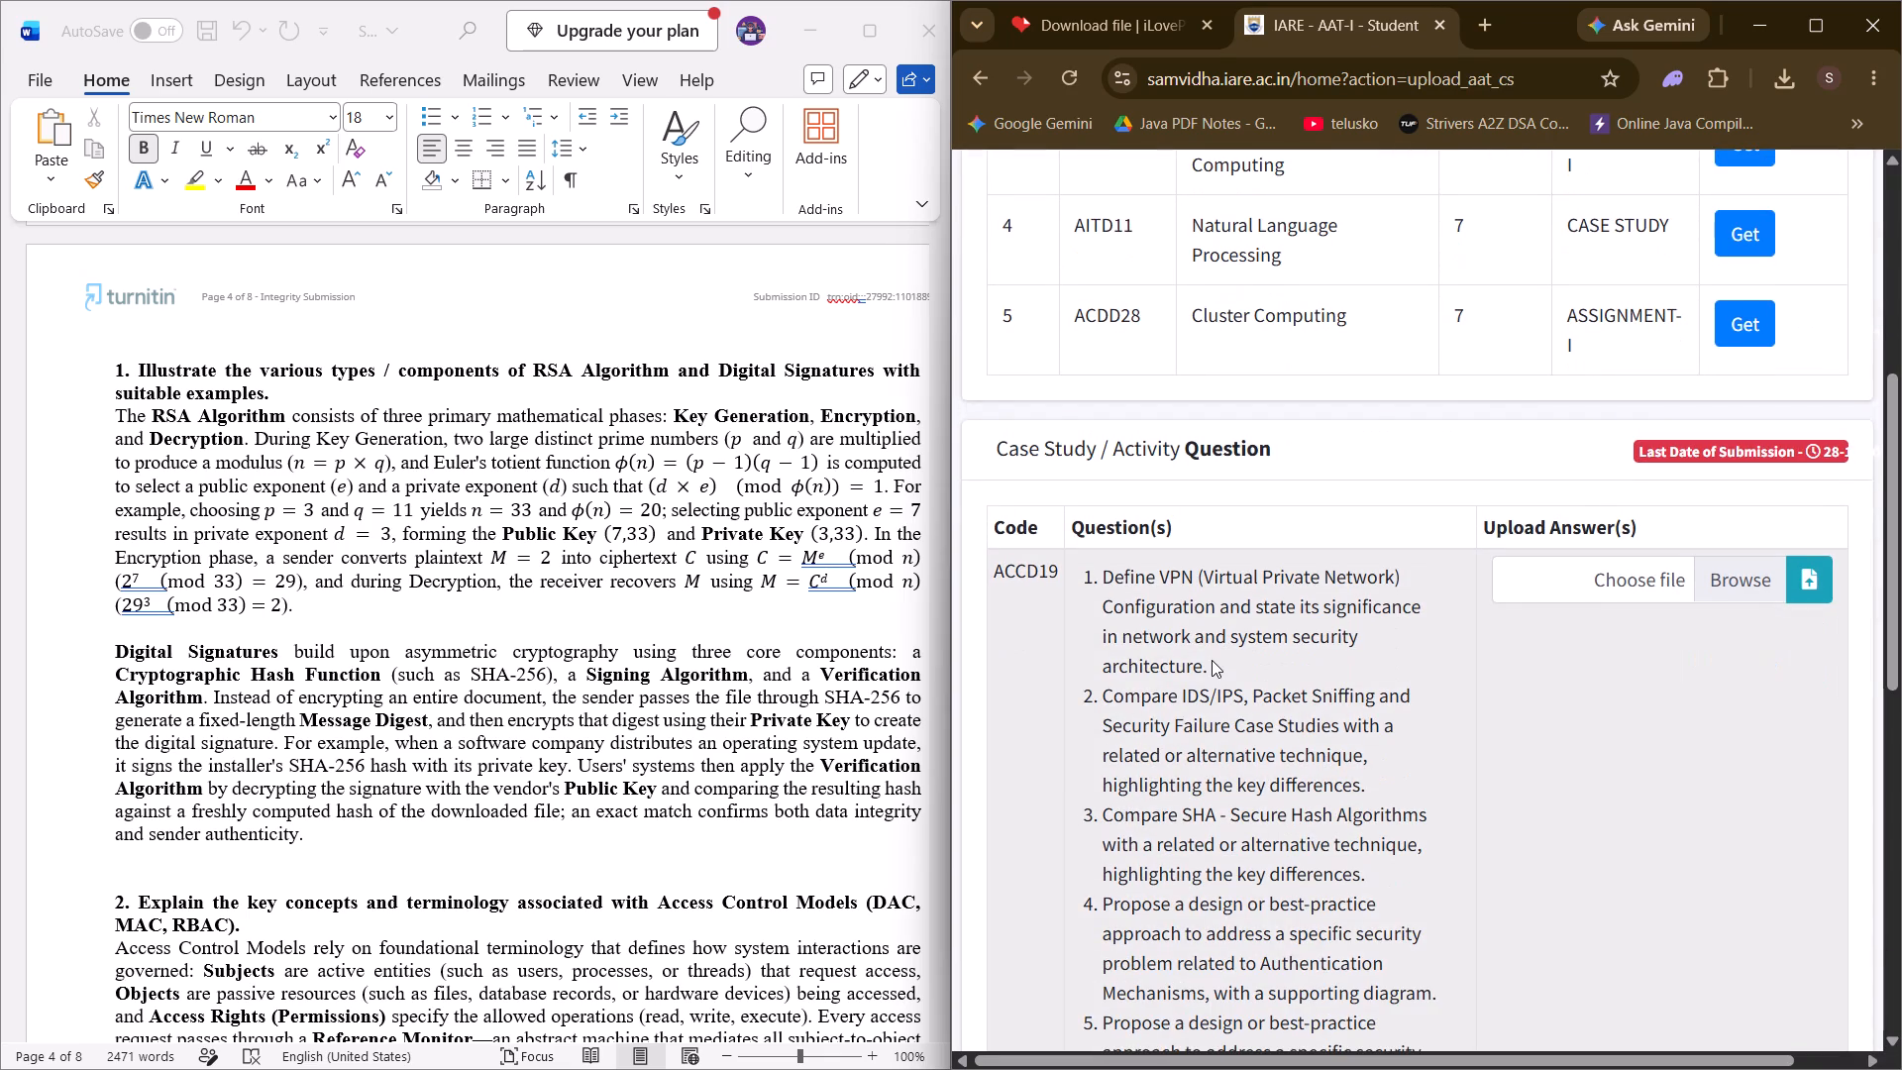
Replace question 1's text in the Word document with the portal's first question, on defining VPN Configuration, and remove the extra numbered line and period.
drag(1212, 660, 1104, 586)
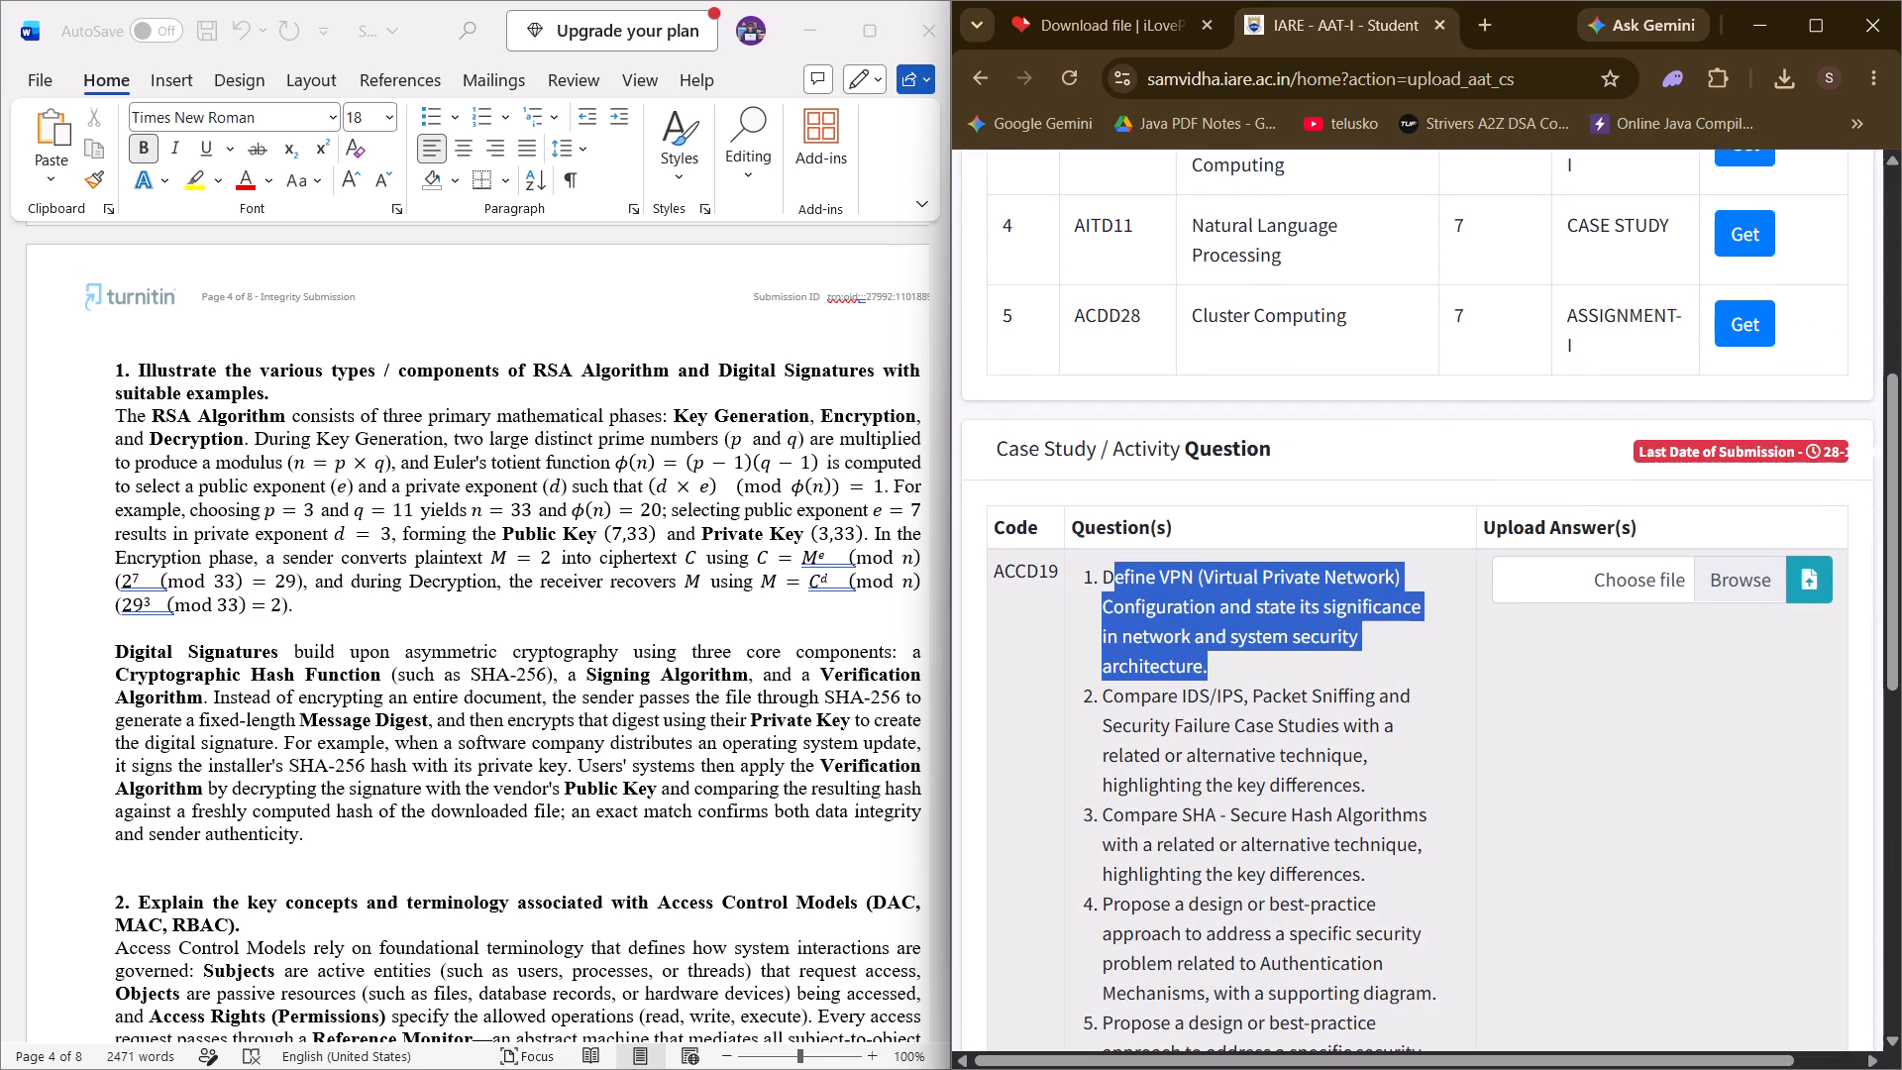
key(ctrl+c)
click(277, 383)
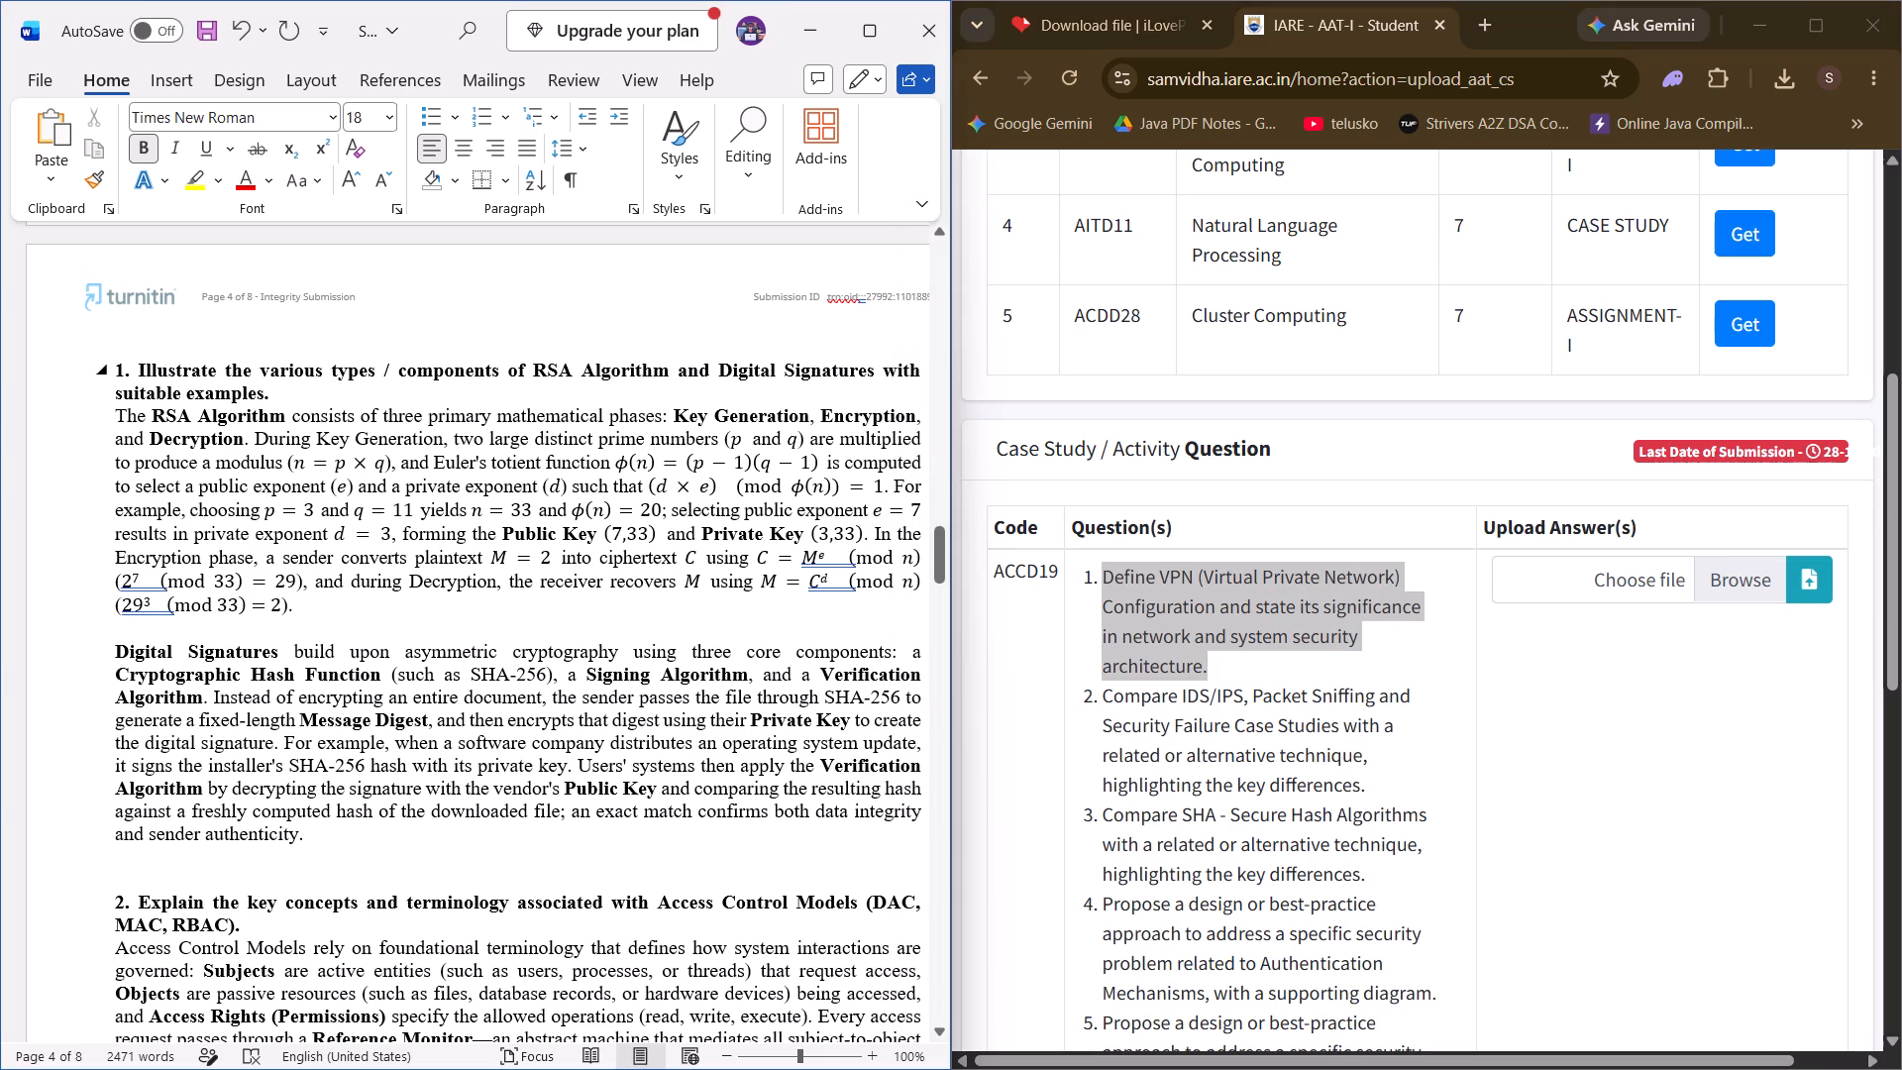
drag(261, 394, 140, 374)
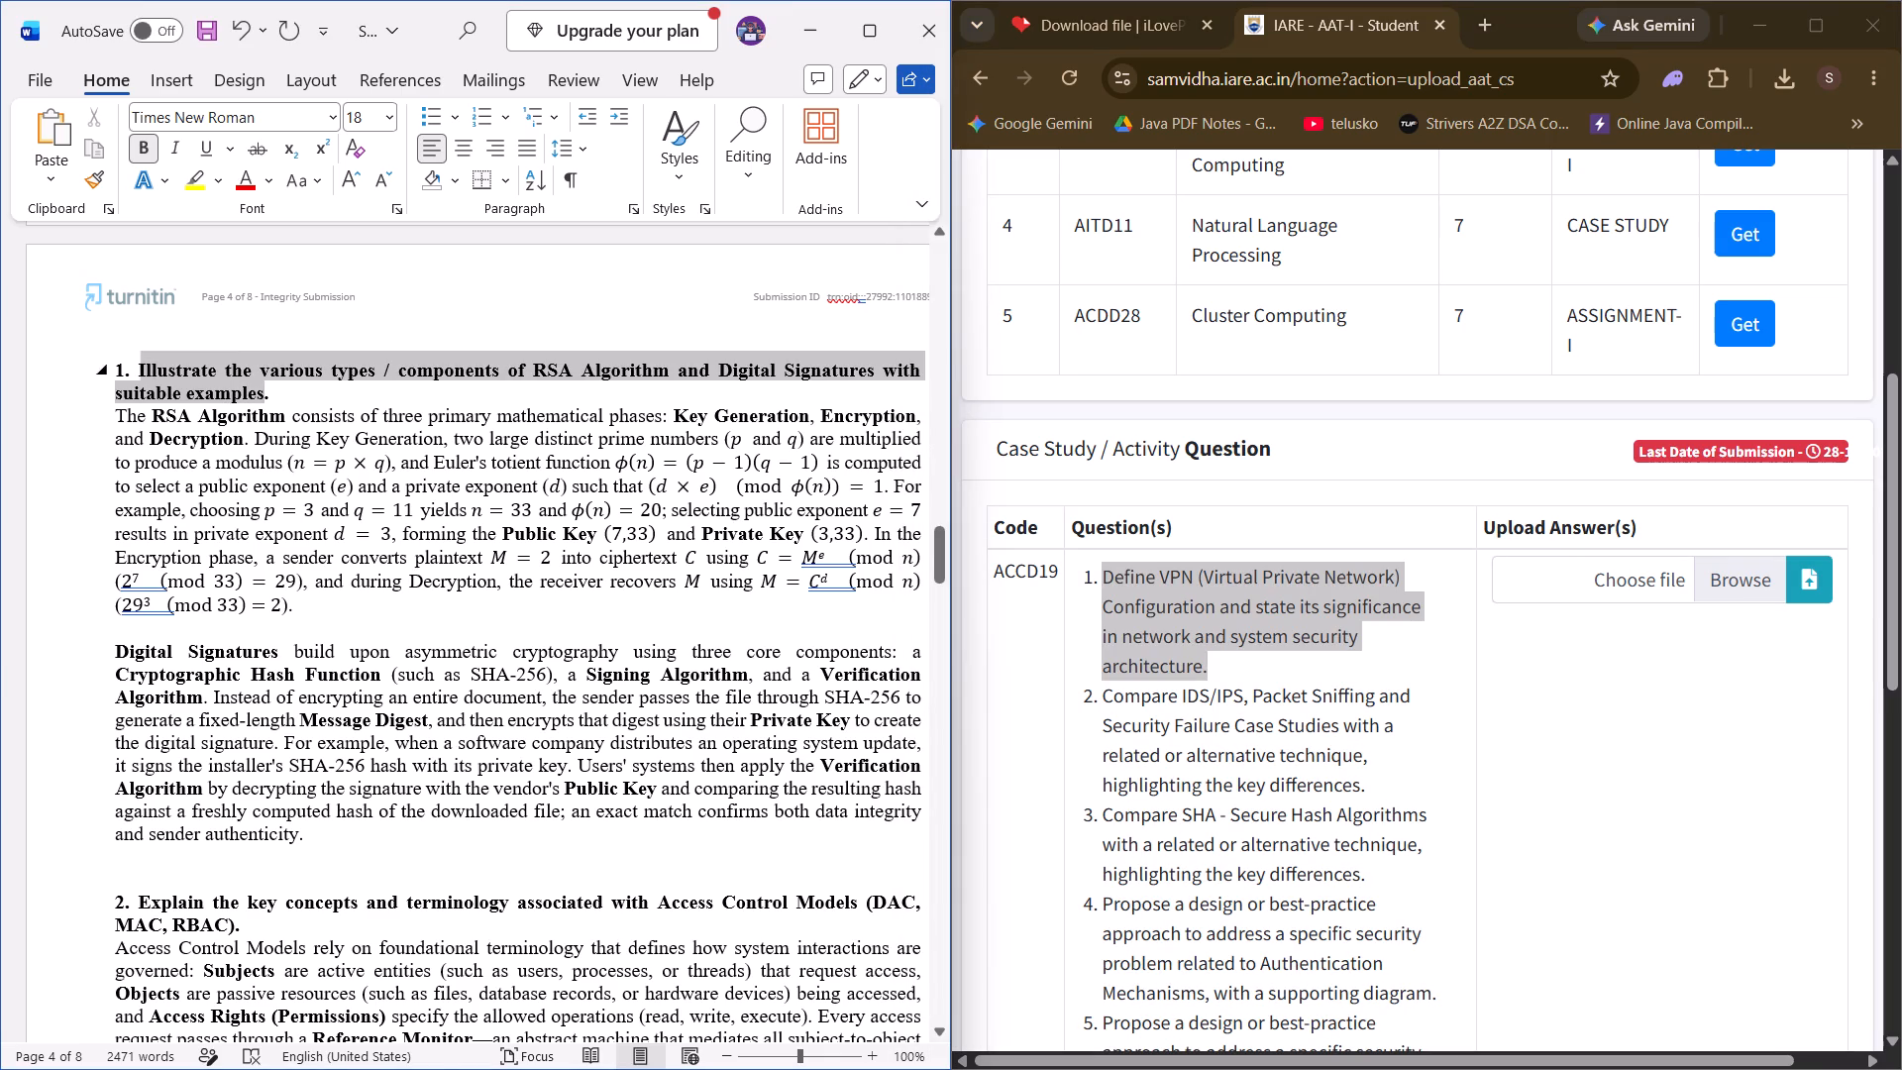
drag(140, 374, 146, 372)
key(ctrl+v)
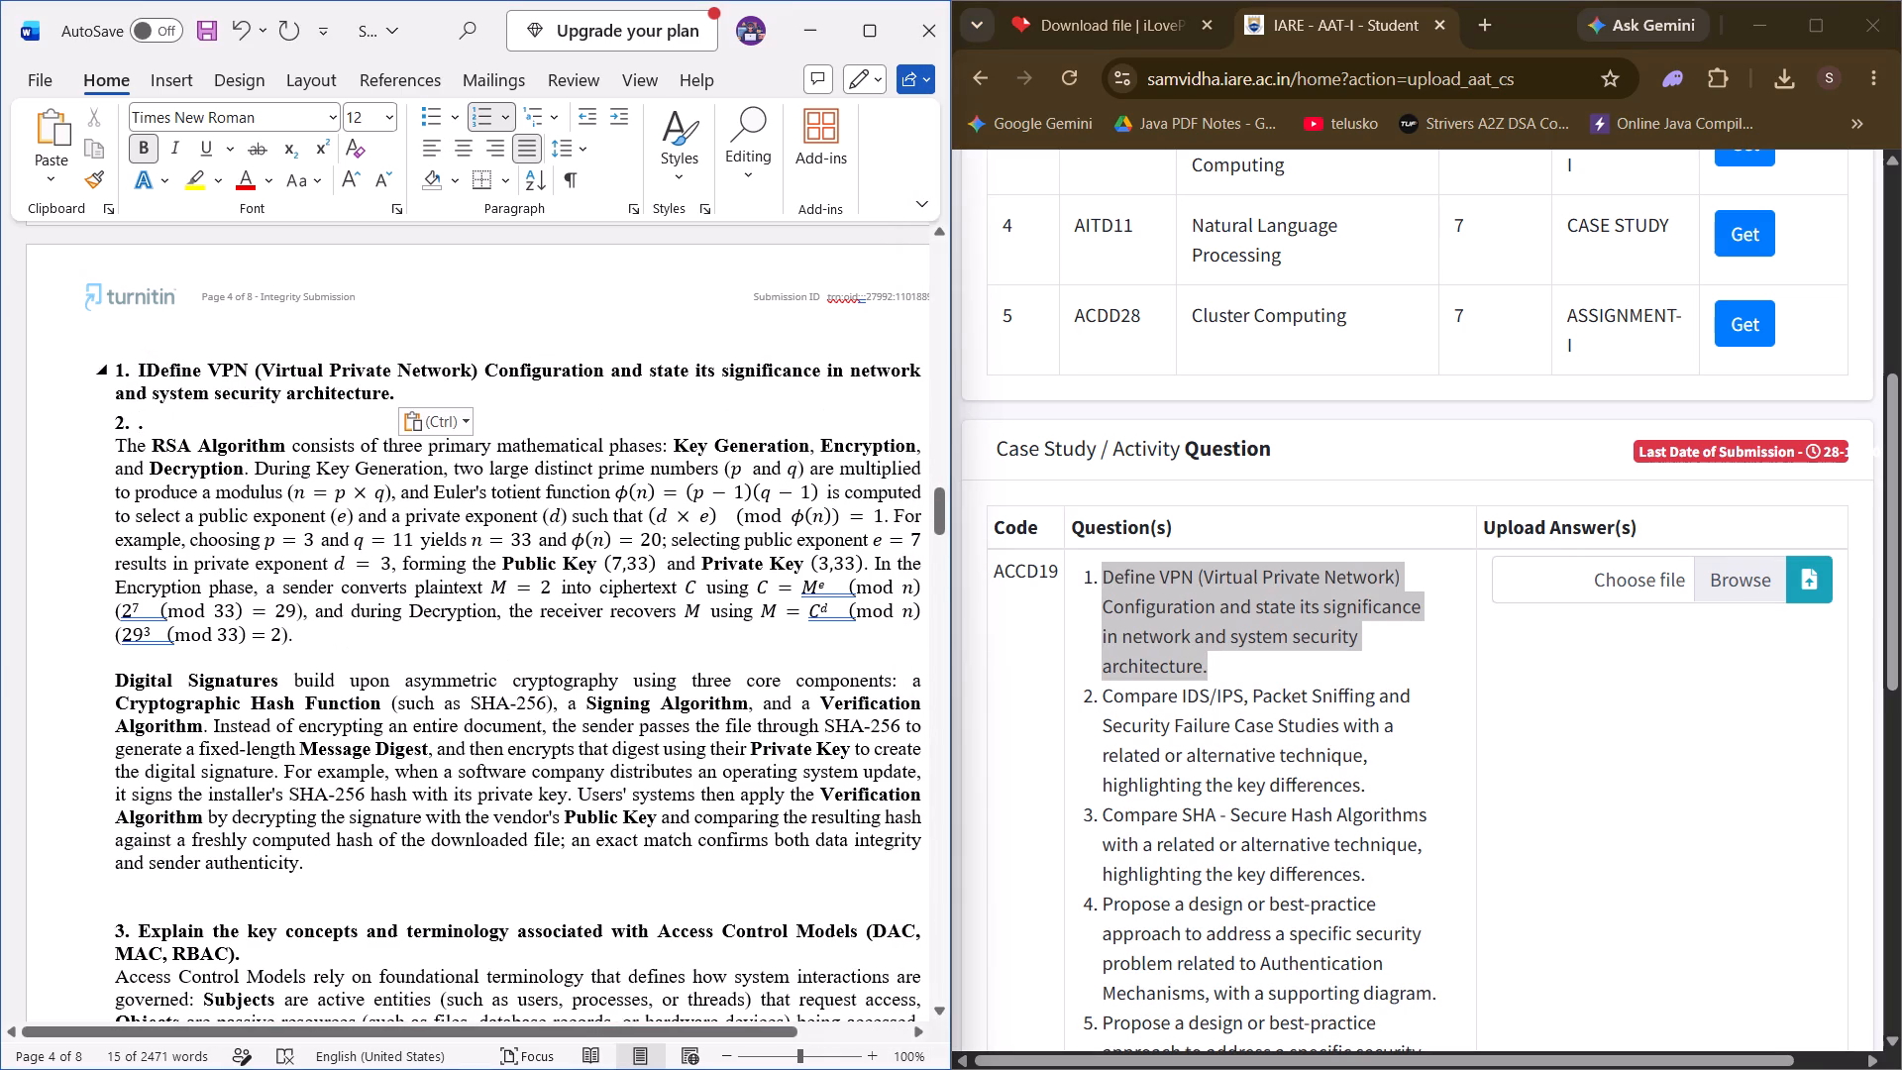
key(BackSpace)
key(BackSpace)
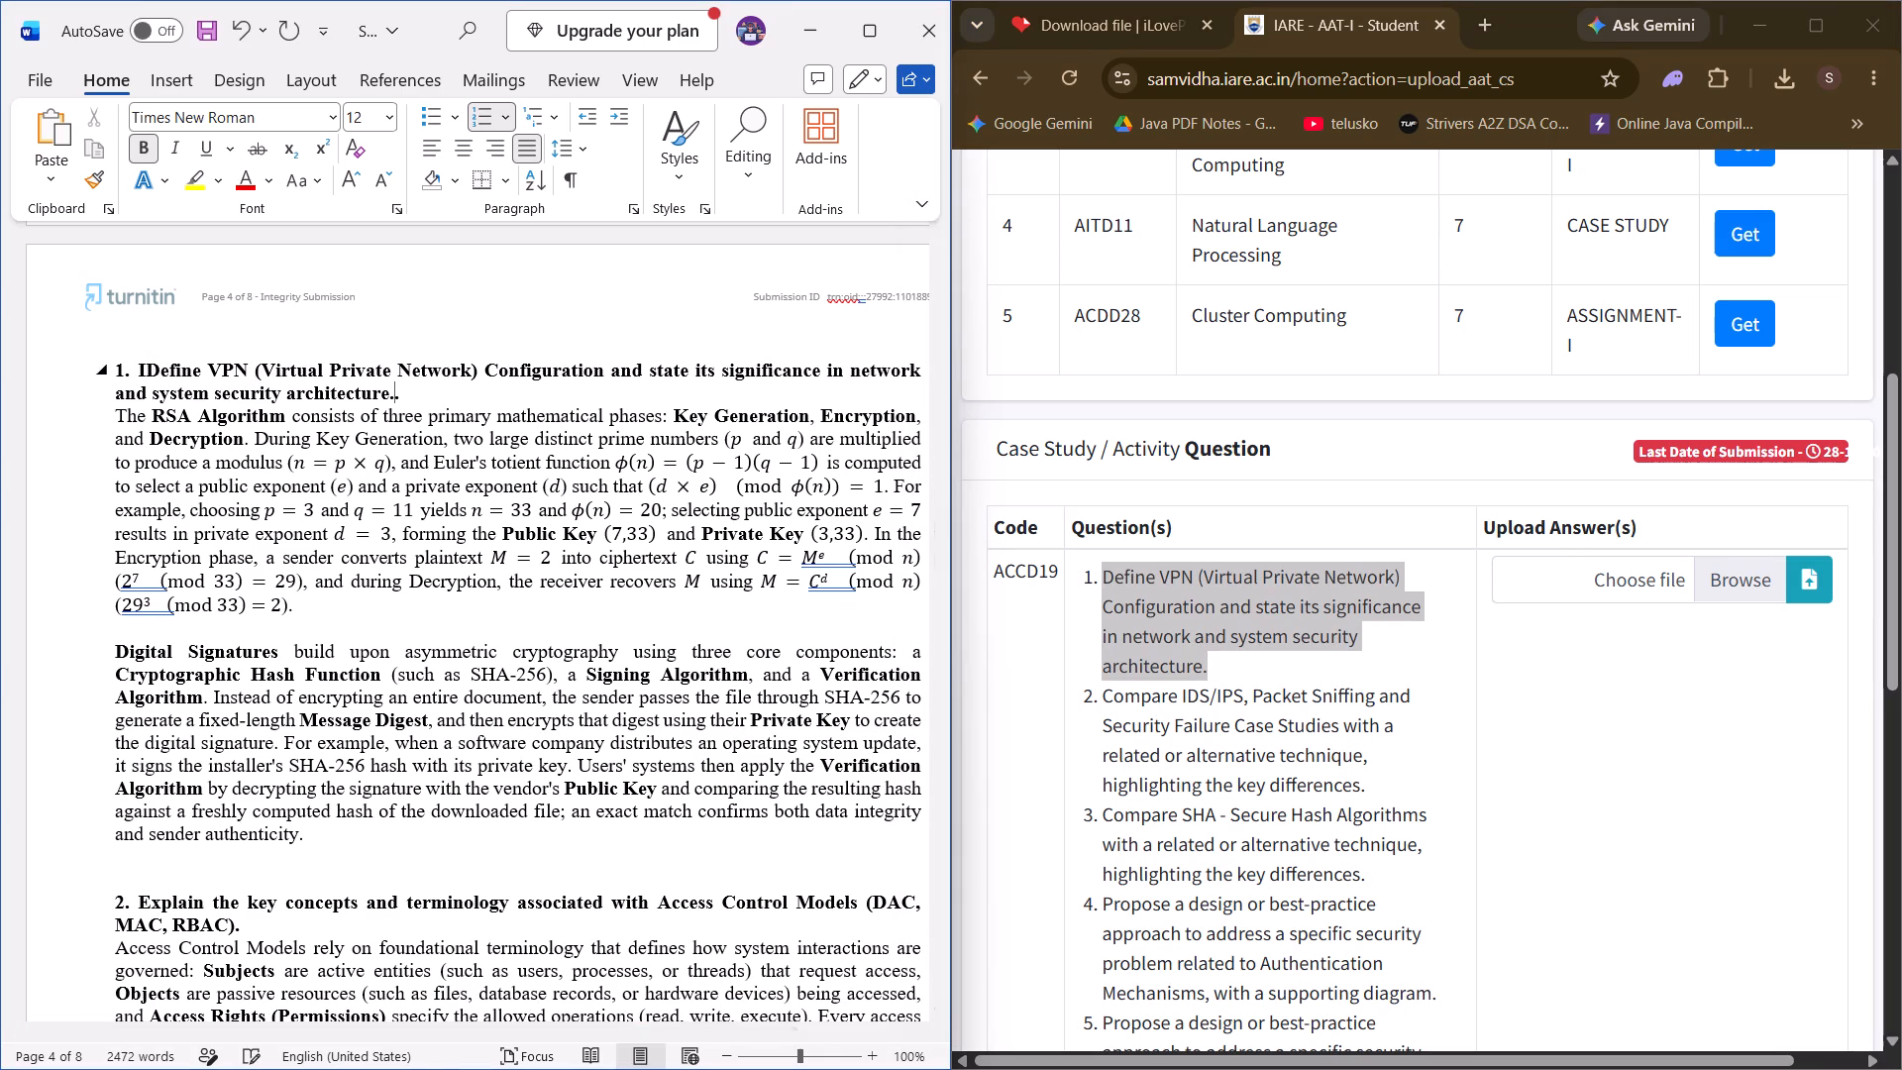
key(BackSpace)
Replace question 2's text in the Word document with the portal's second question, comparing IDS/IPS, Packet Sniffing and Security Failure Case Studies.
scroll(271, 533, down, 1)
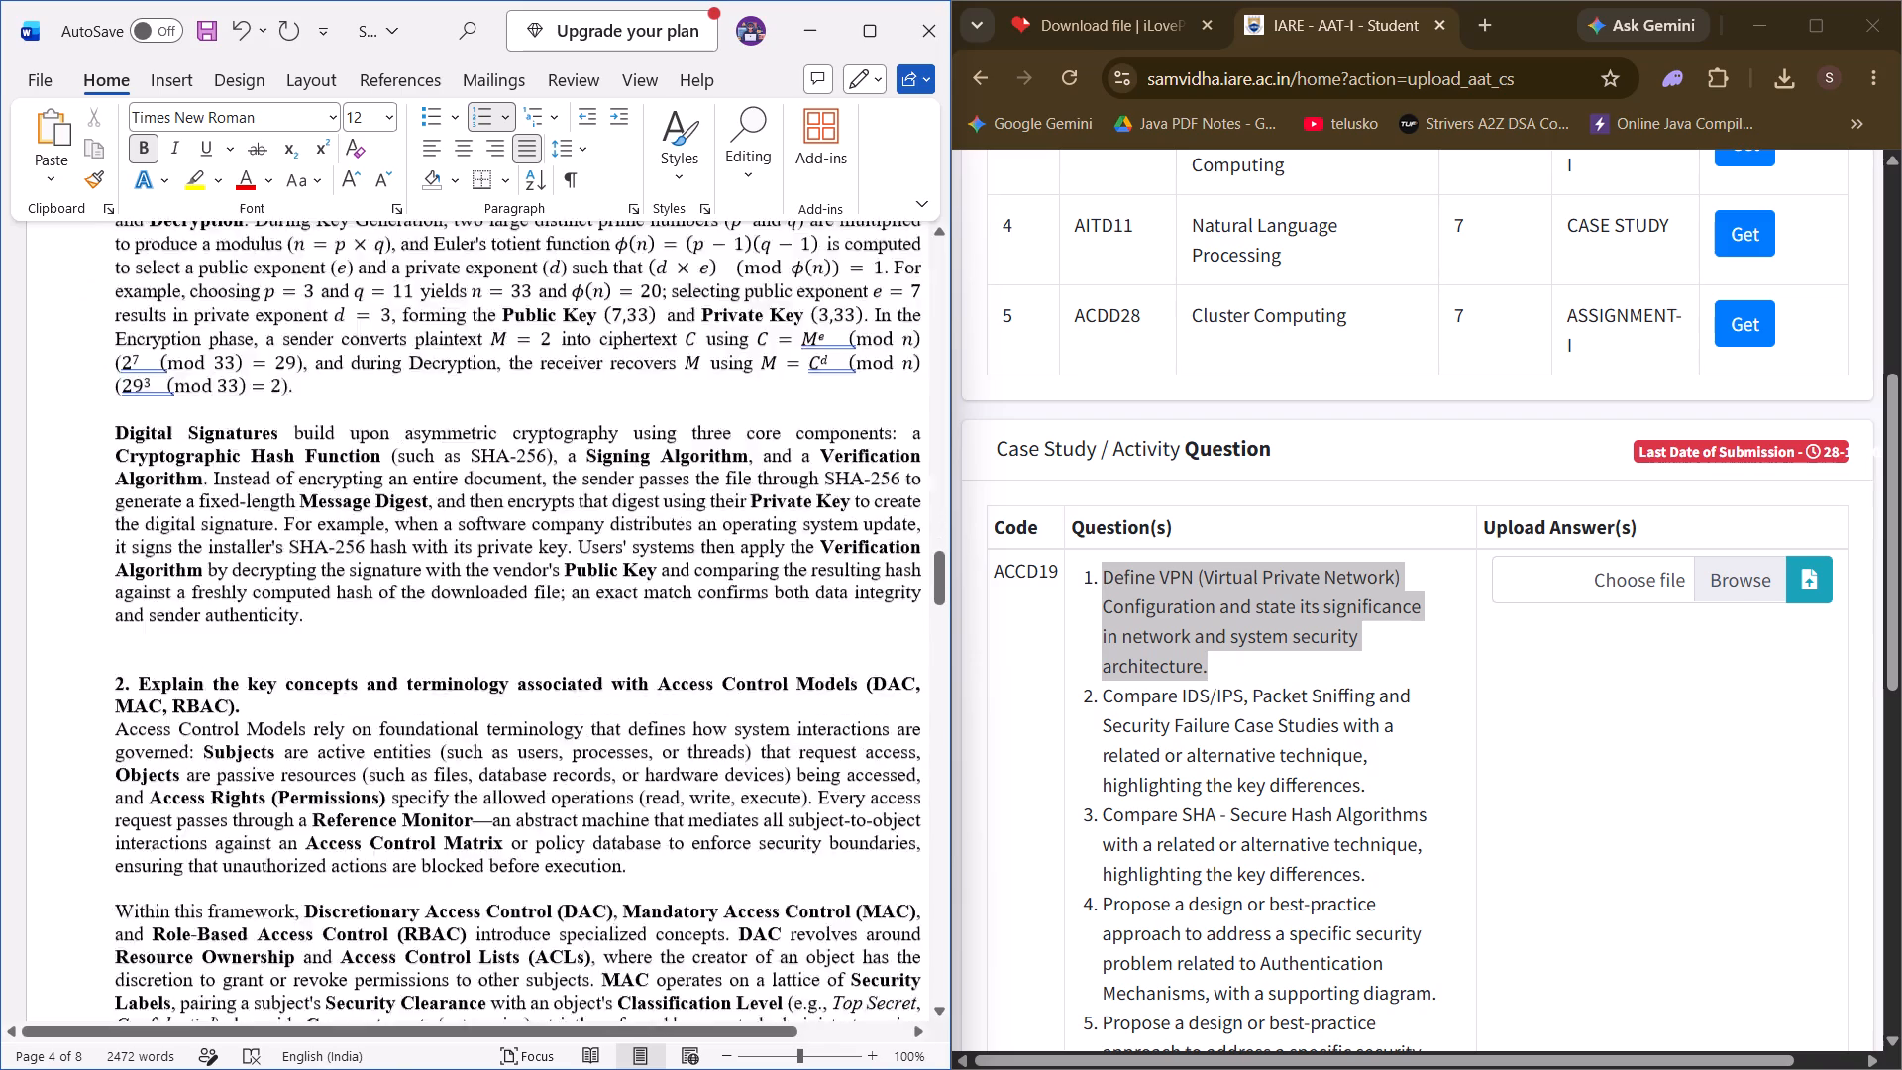
scroll(271, 533, down, 1)
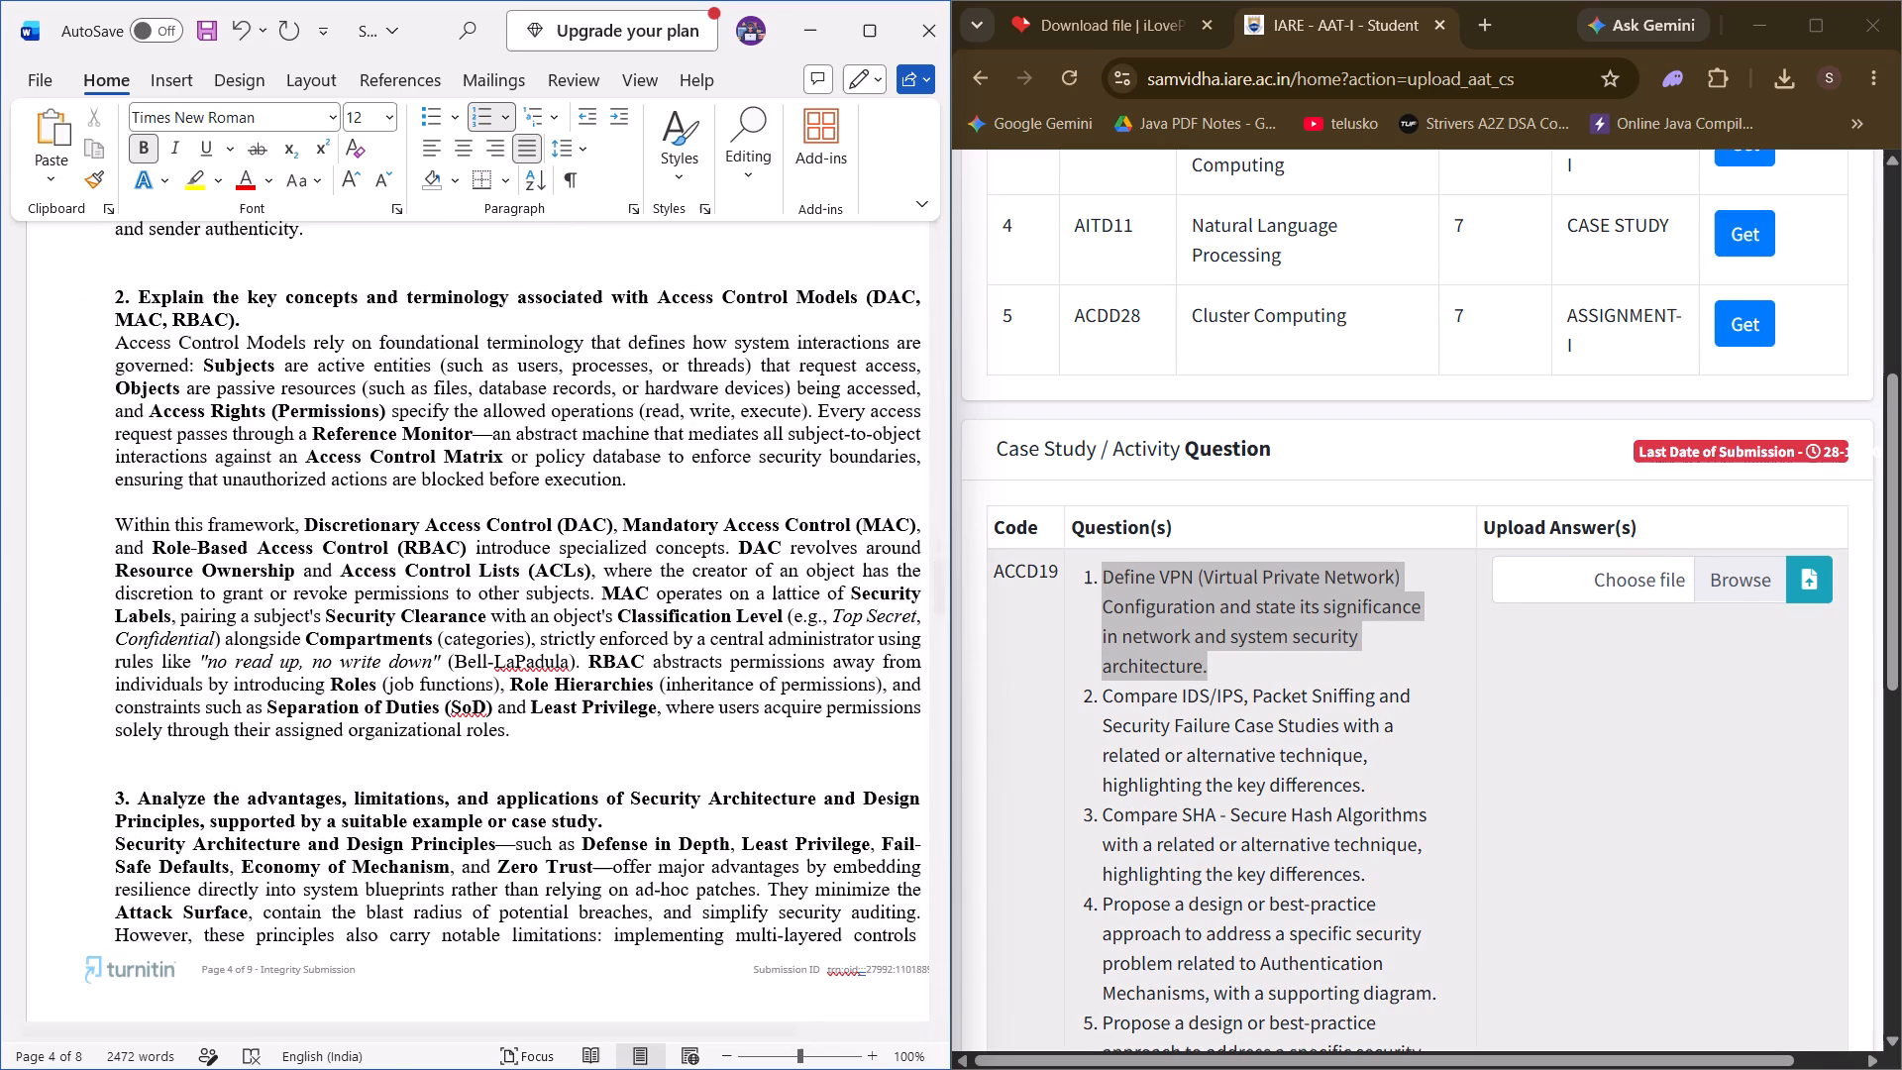
drag(1365, 788, 1134, 716)
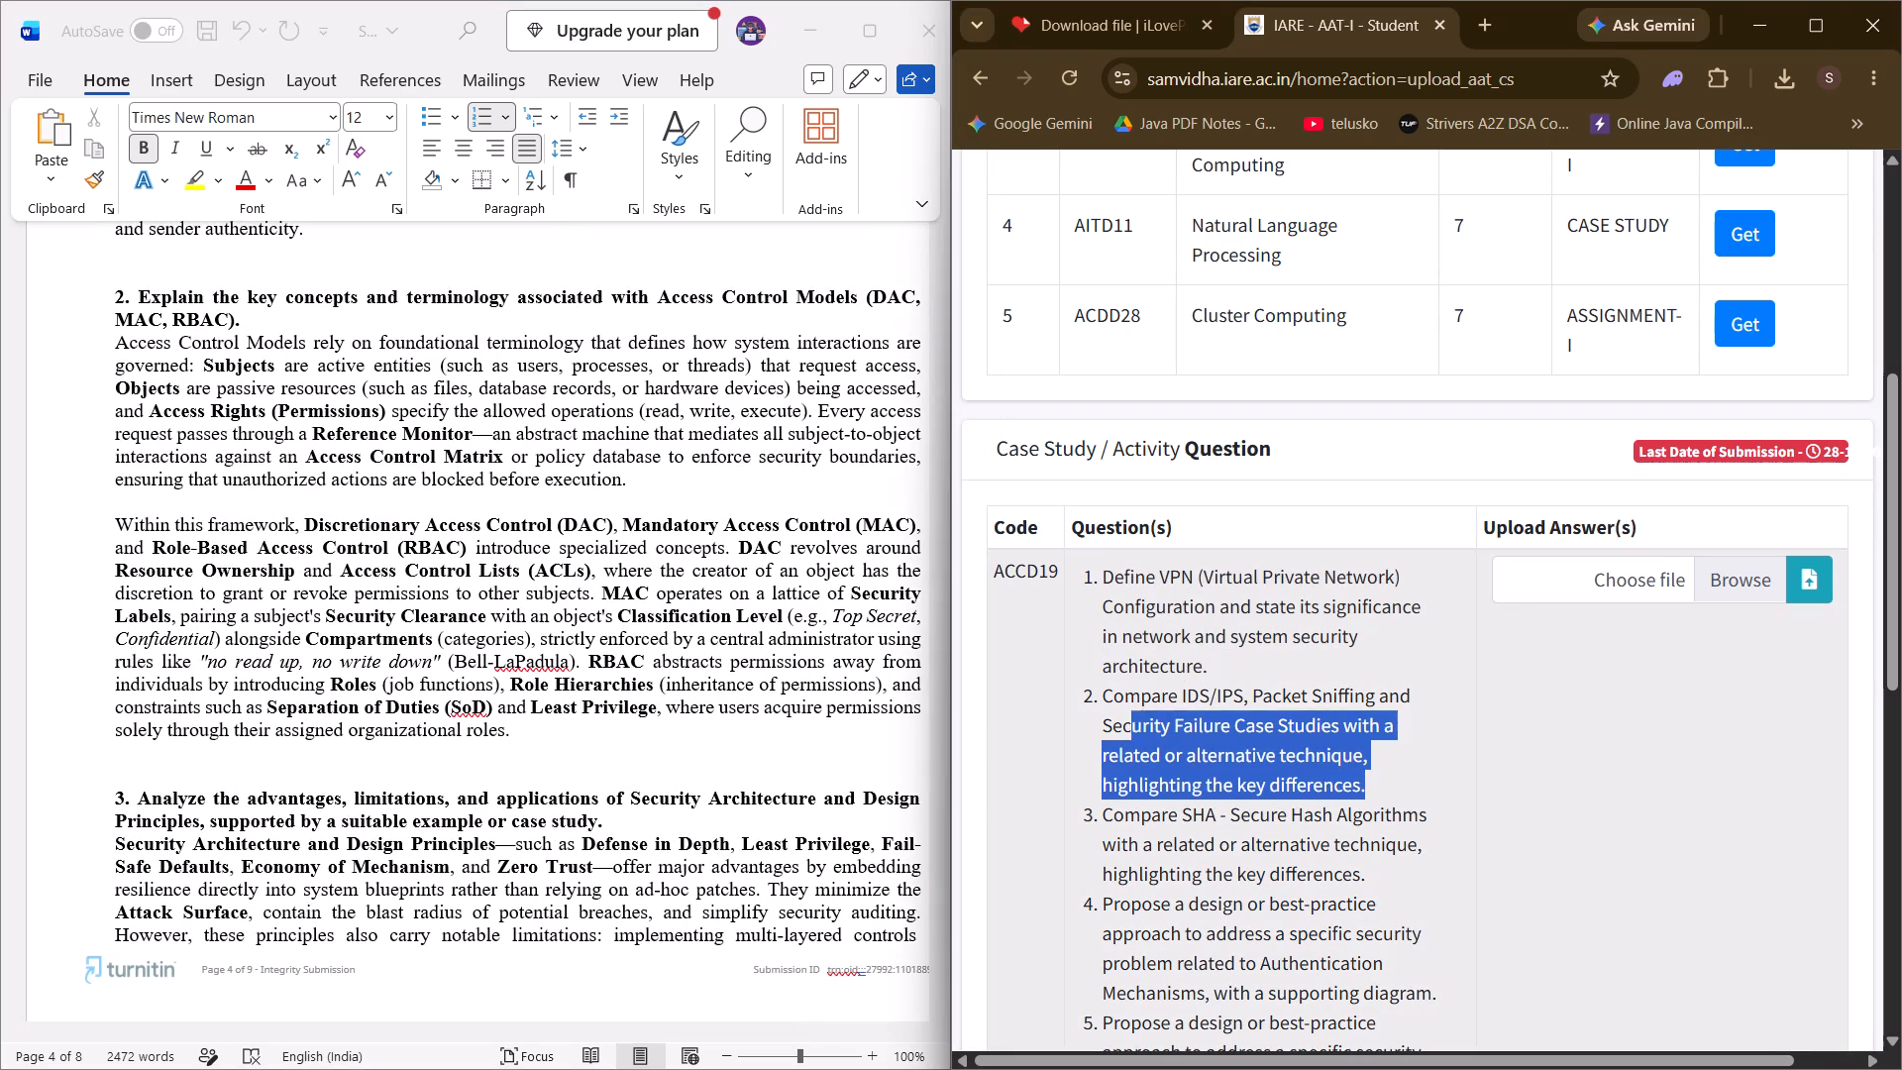
drag(1134, 716, 1109, 695)
click(1109, 695)
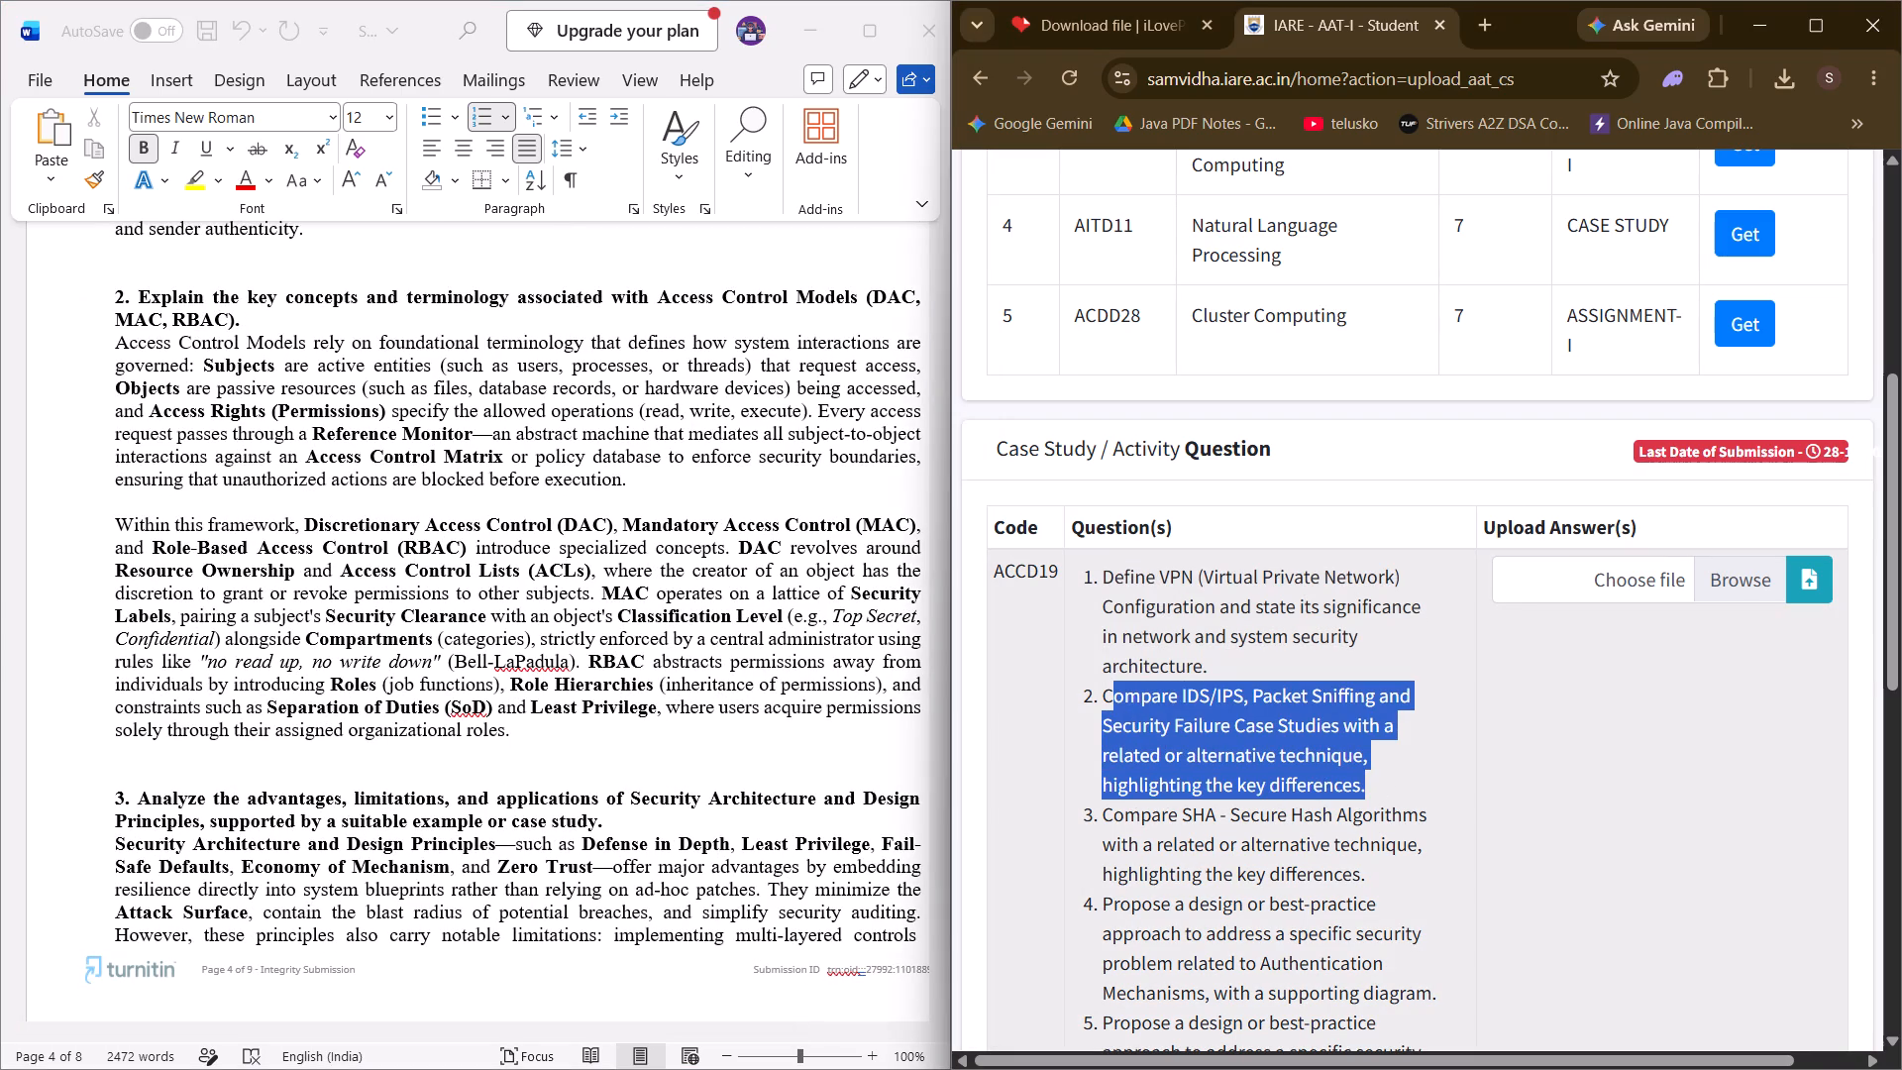
drag(1362, 791, 1287, 761)
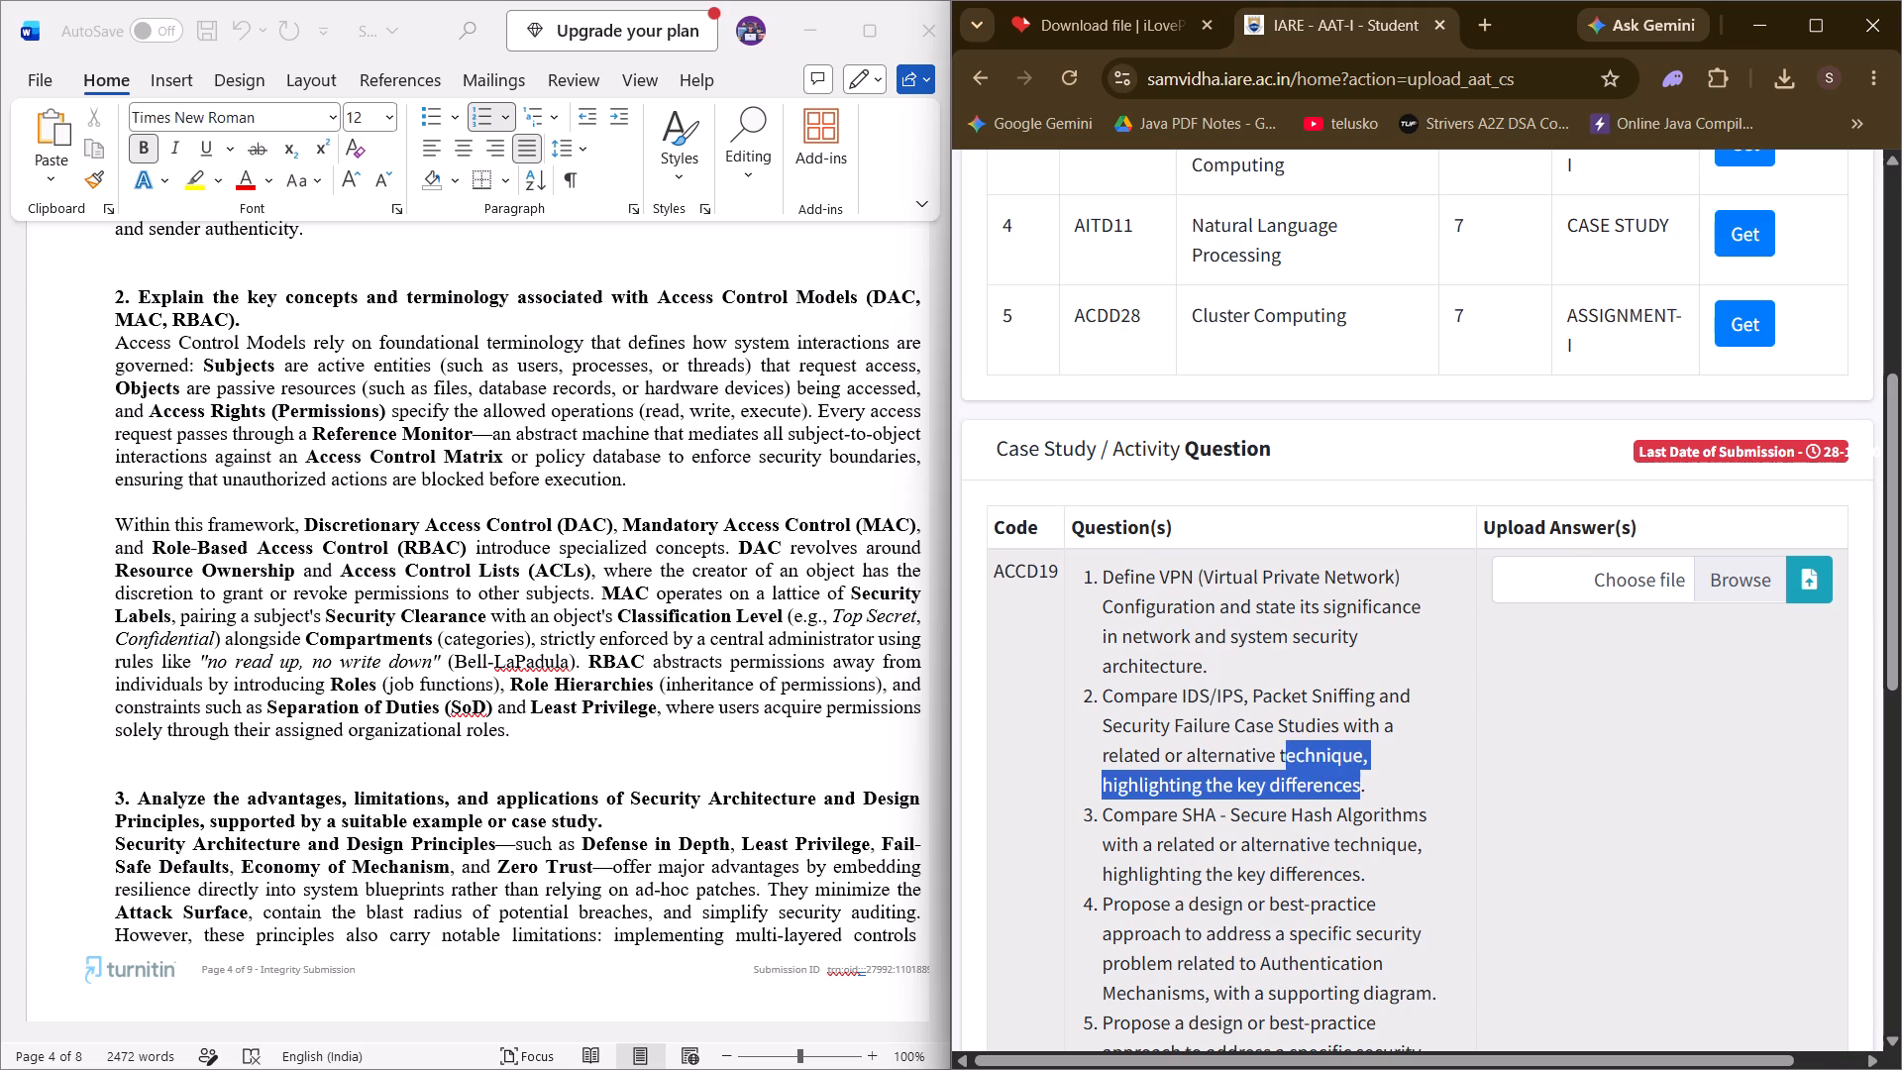
drag(1287, 761, 1097, 692)
key(ctrl+c)
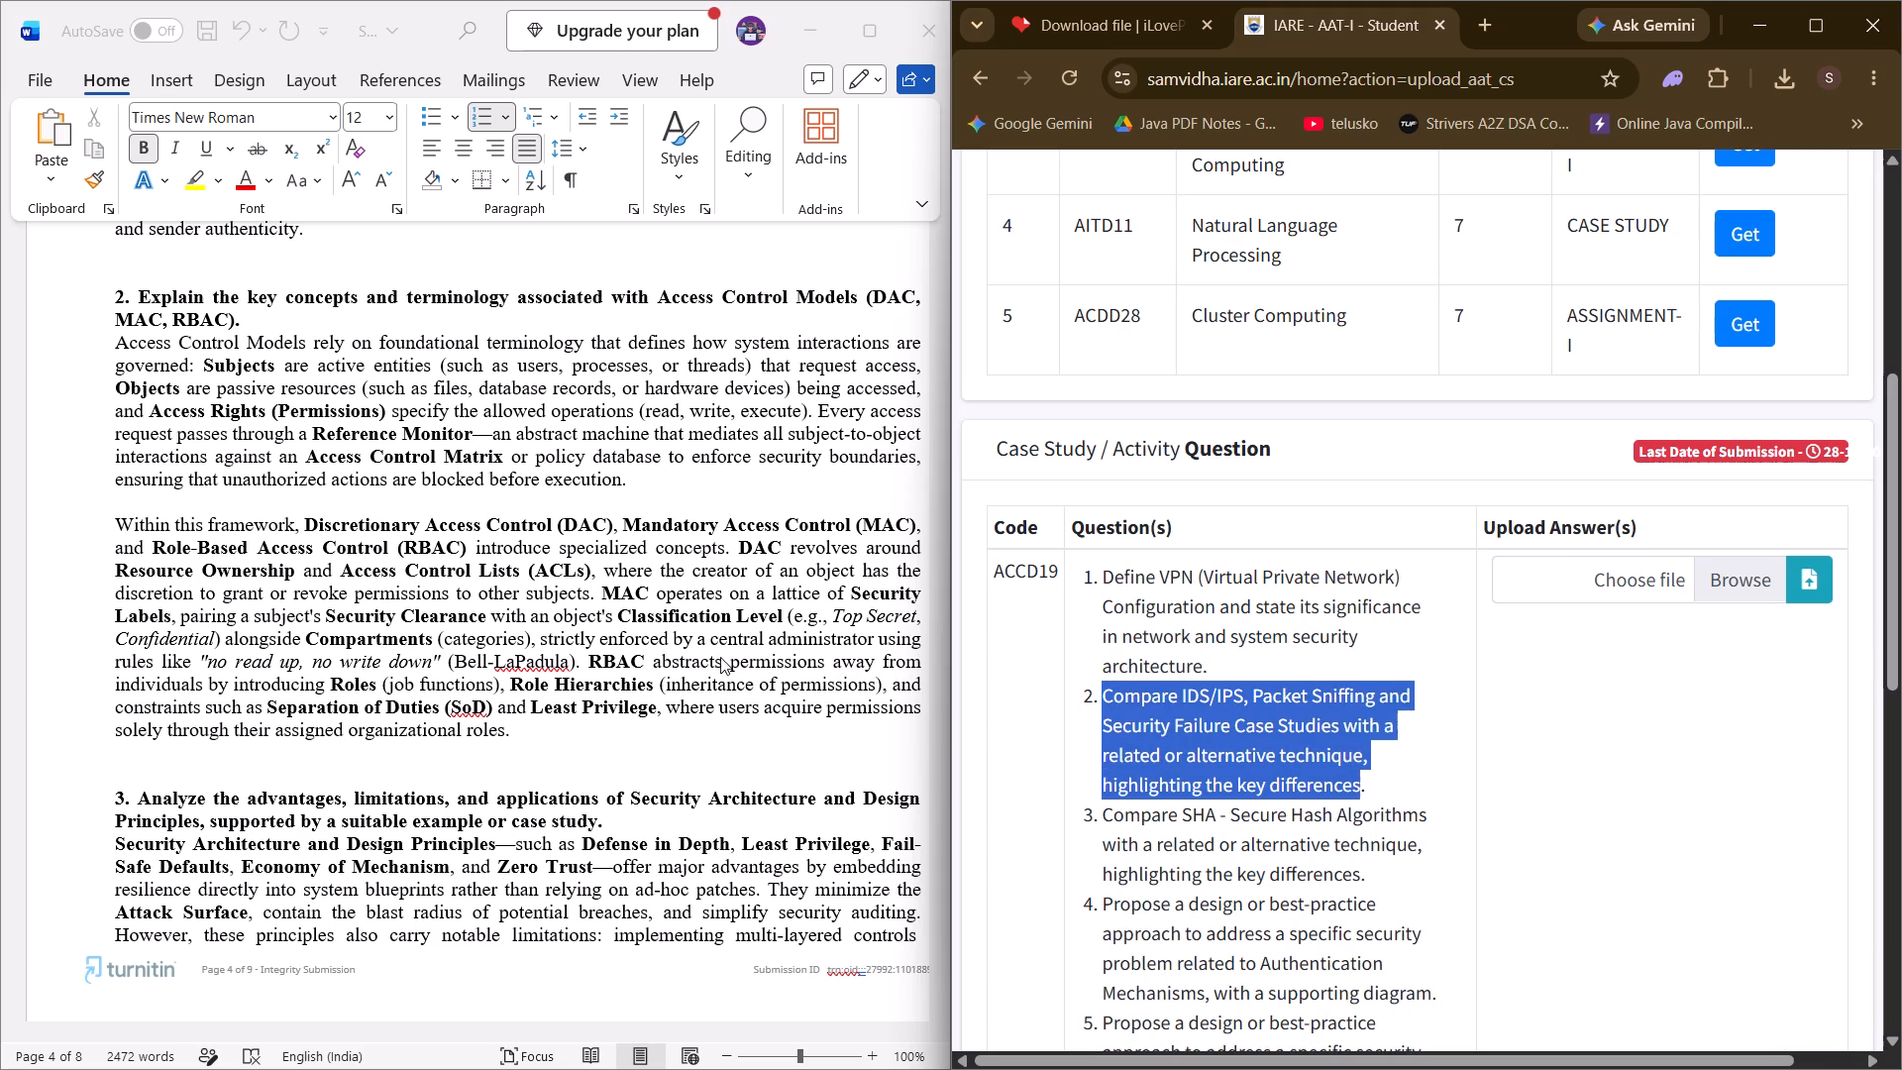
scroll(457, 488, up, 1)
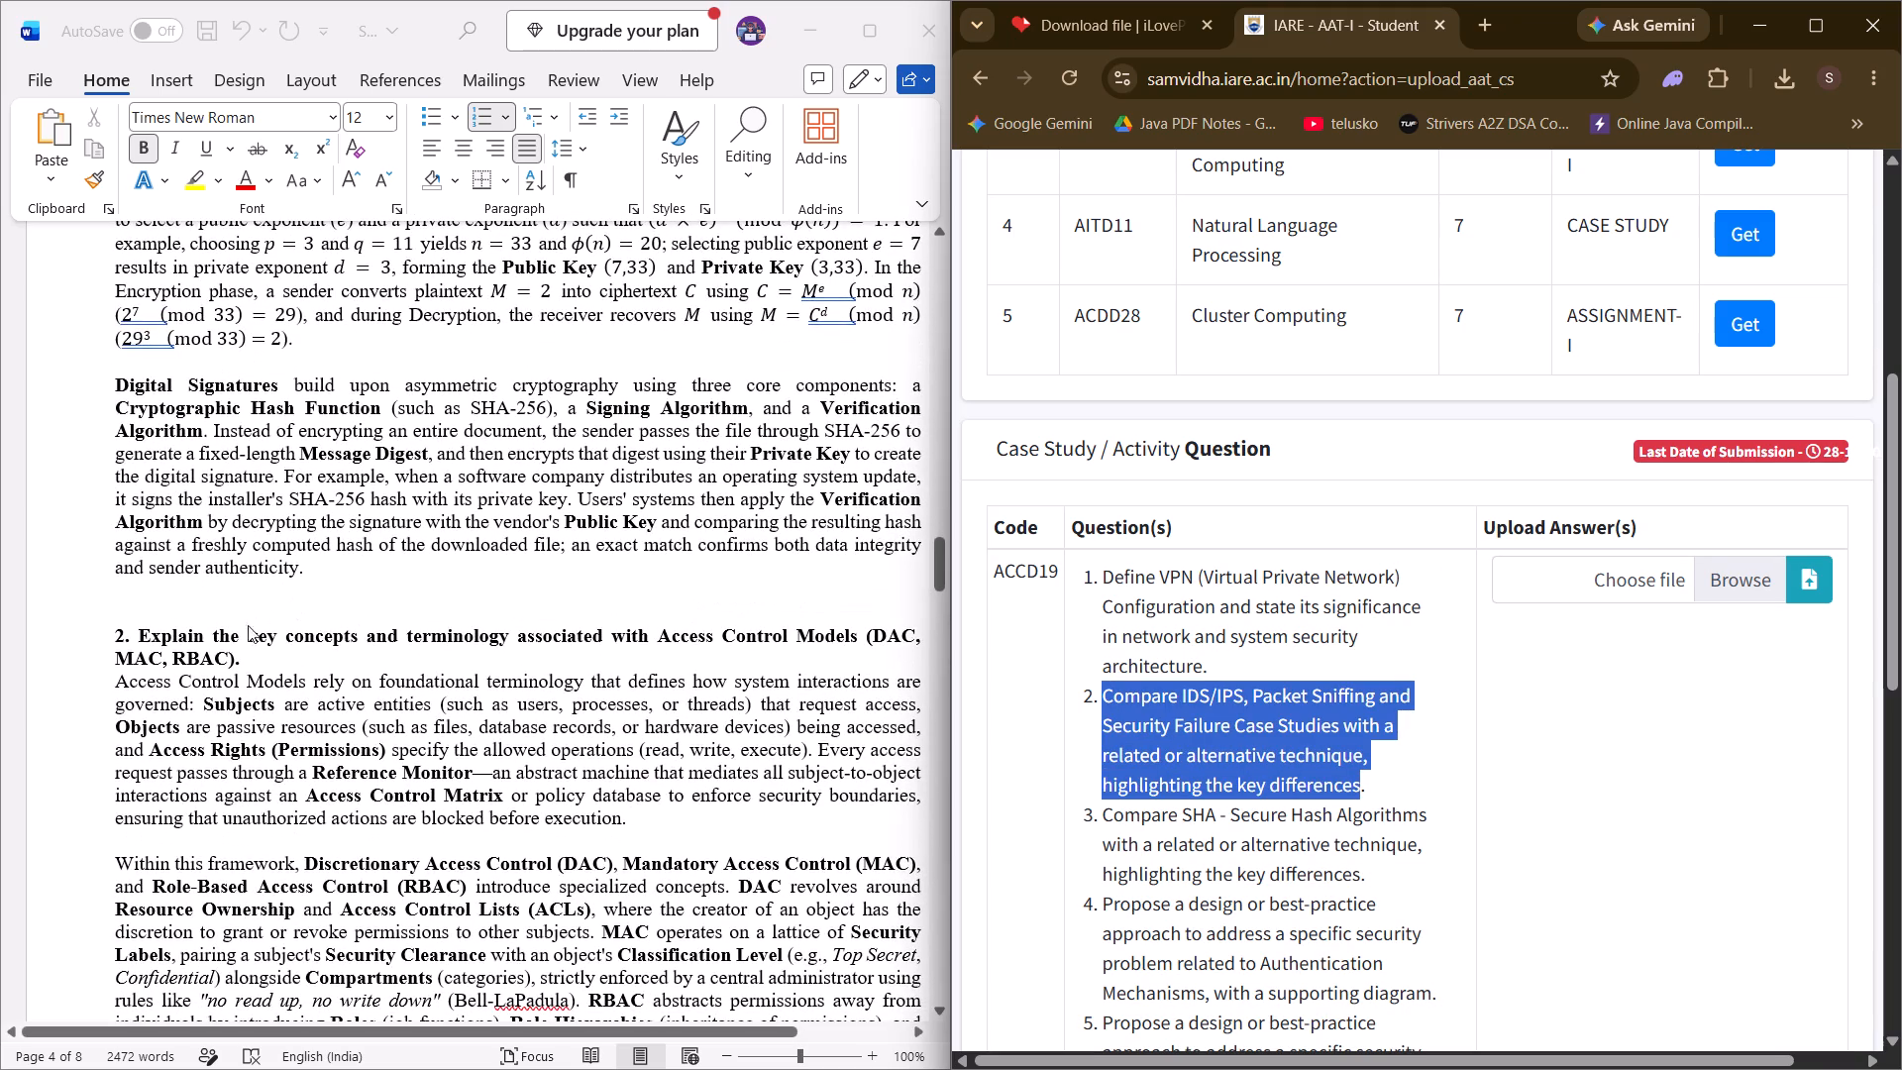
click(242, 636)
drag(231, 657, 171, 646)
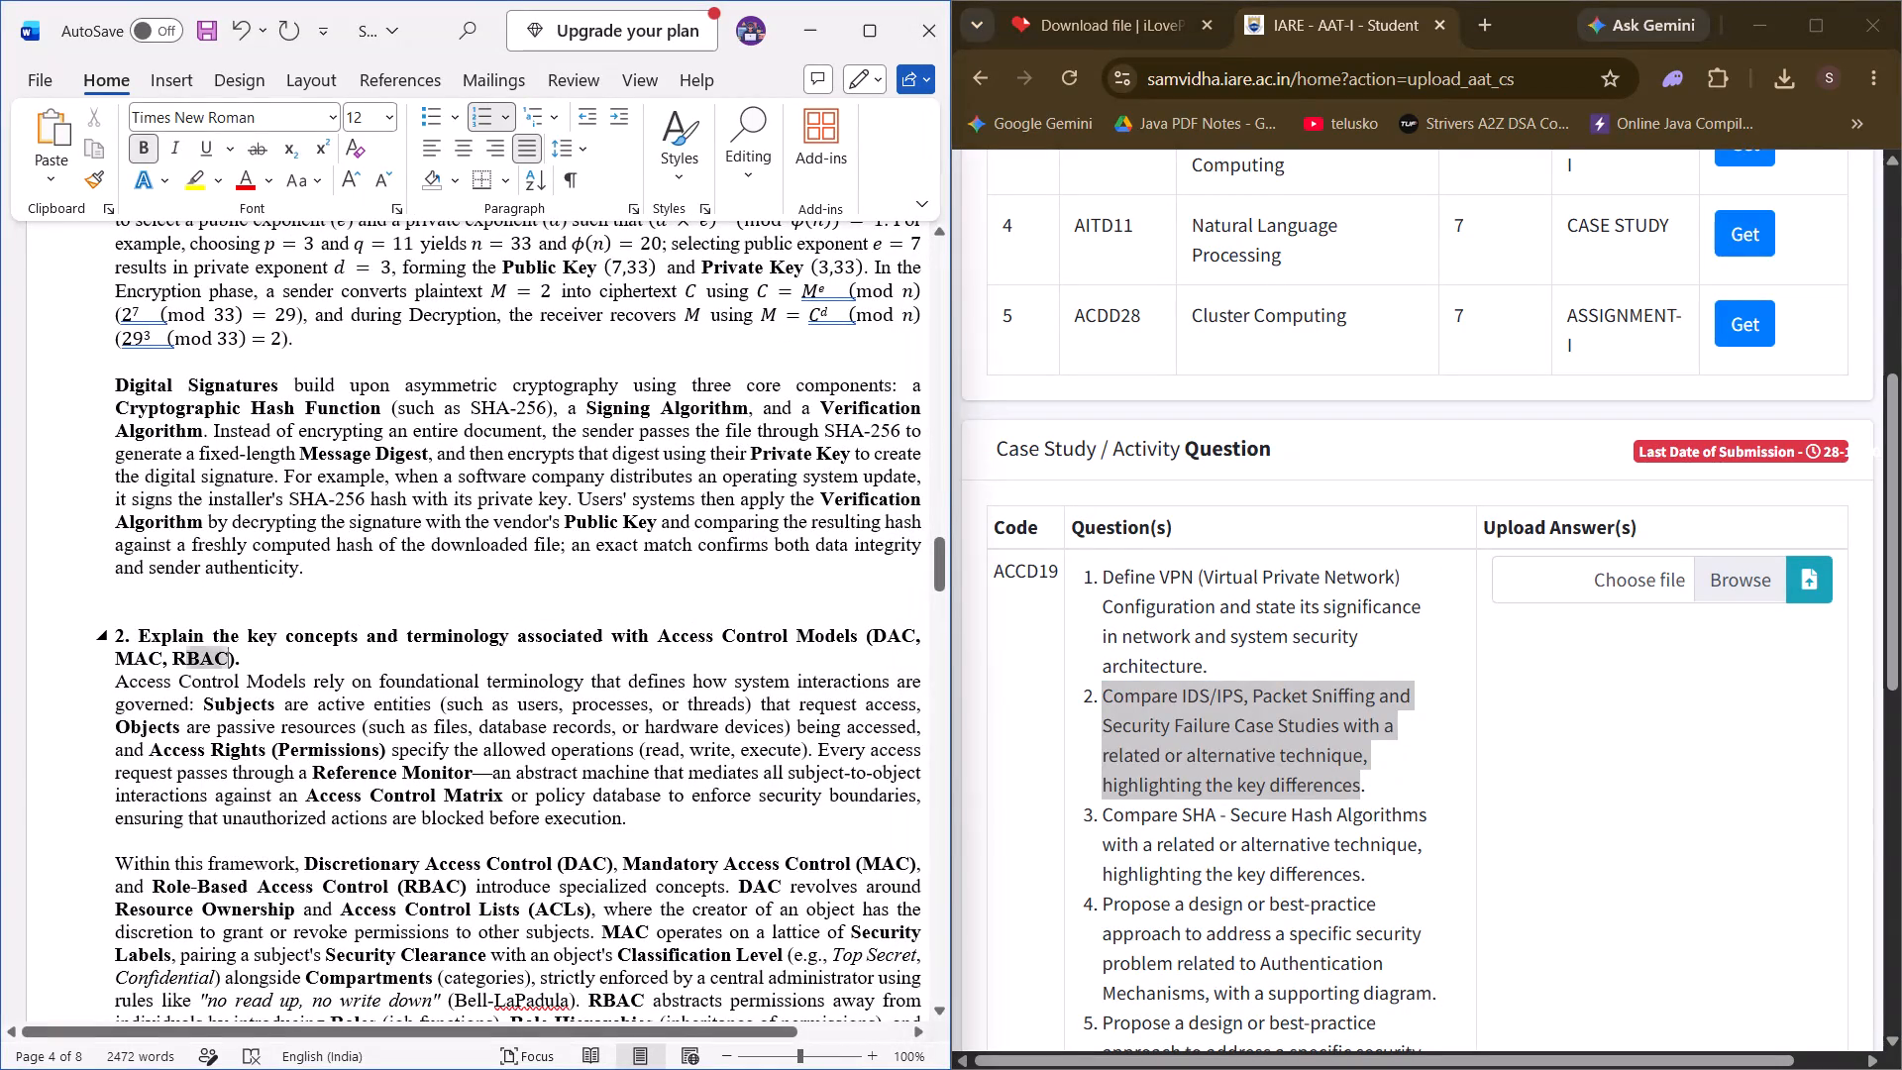
drag(171, 646, 149, 627)
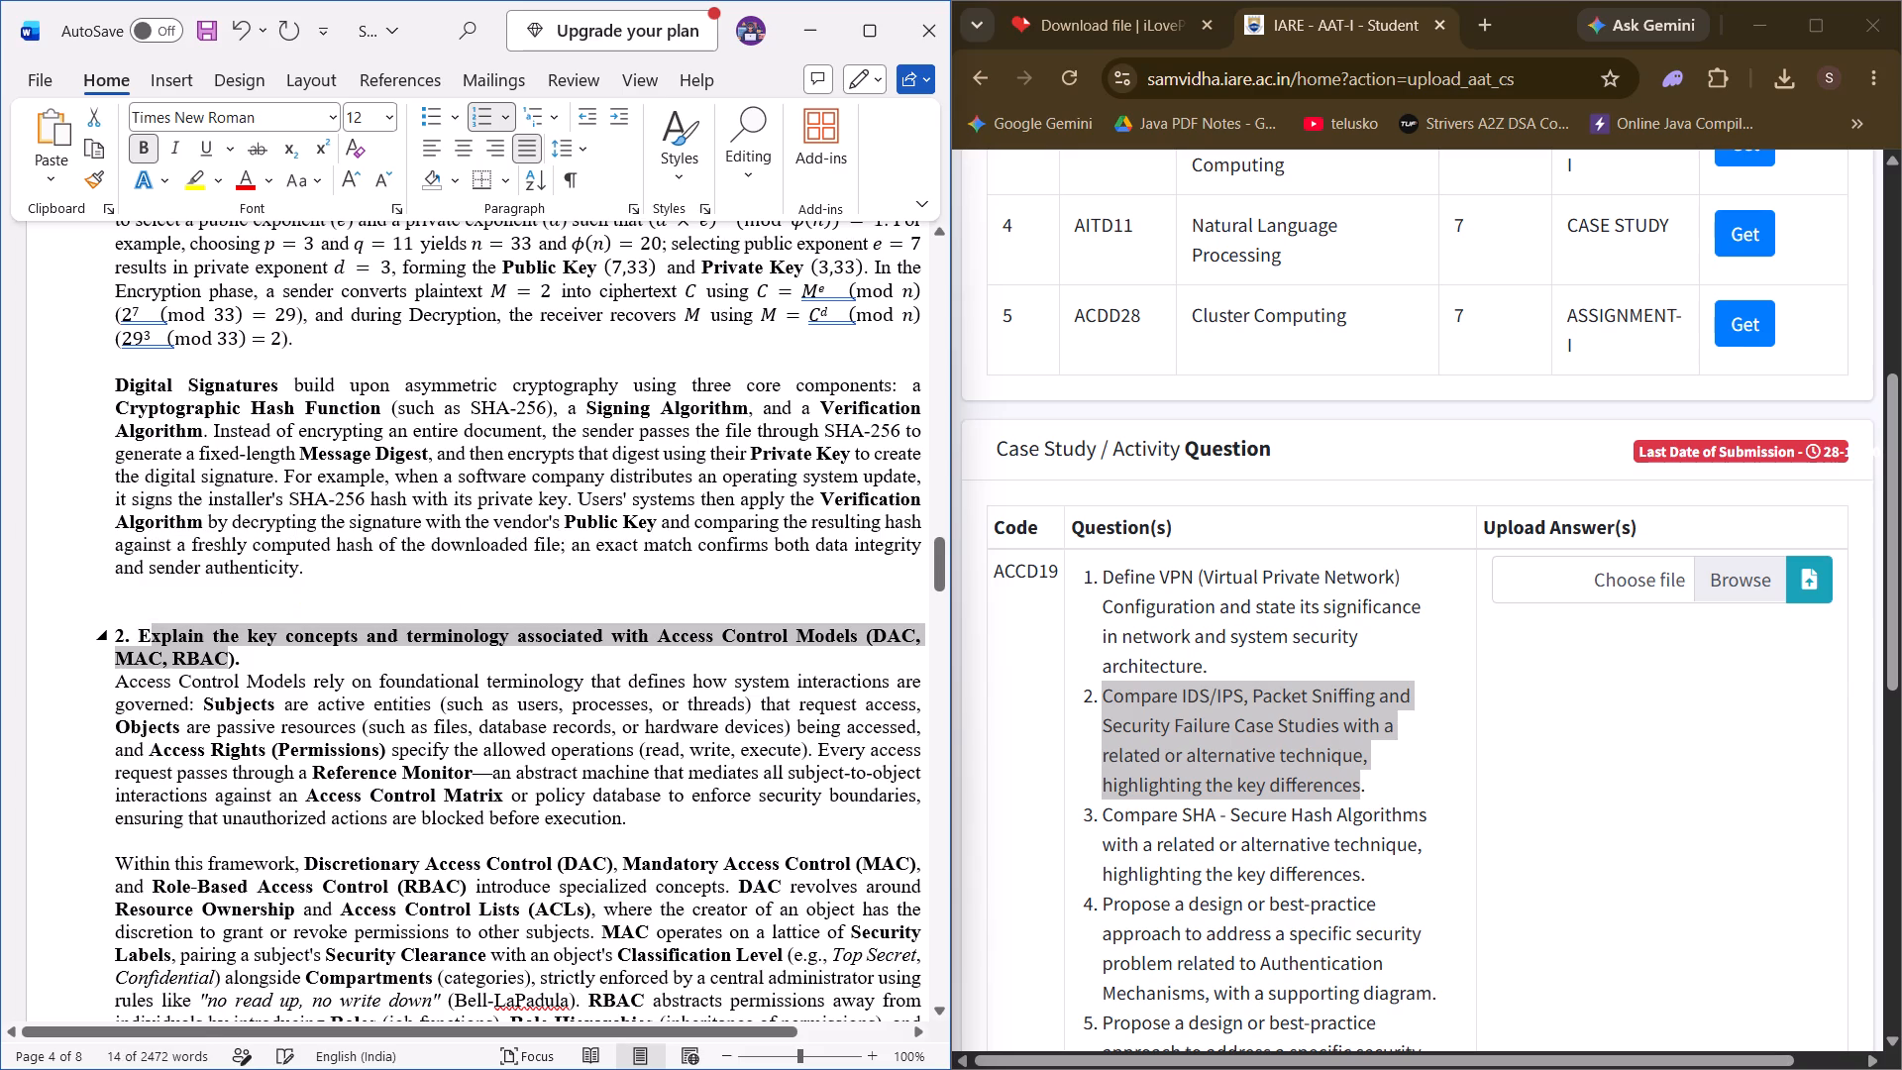
key(ctrl+v)
click(149, 628)
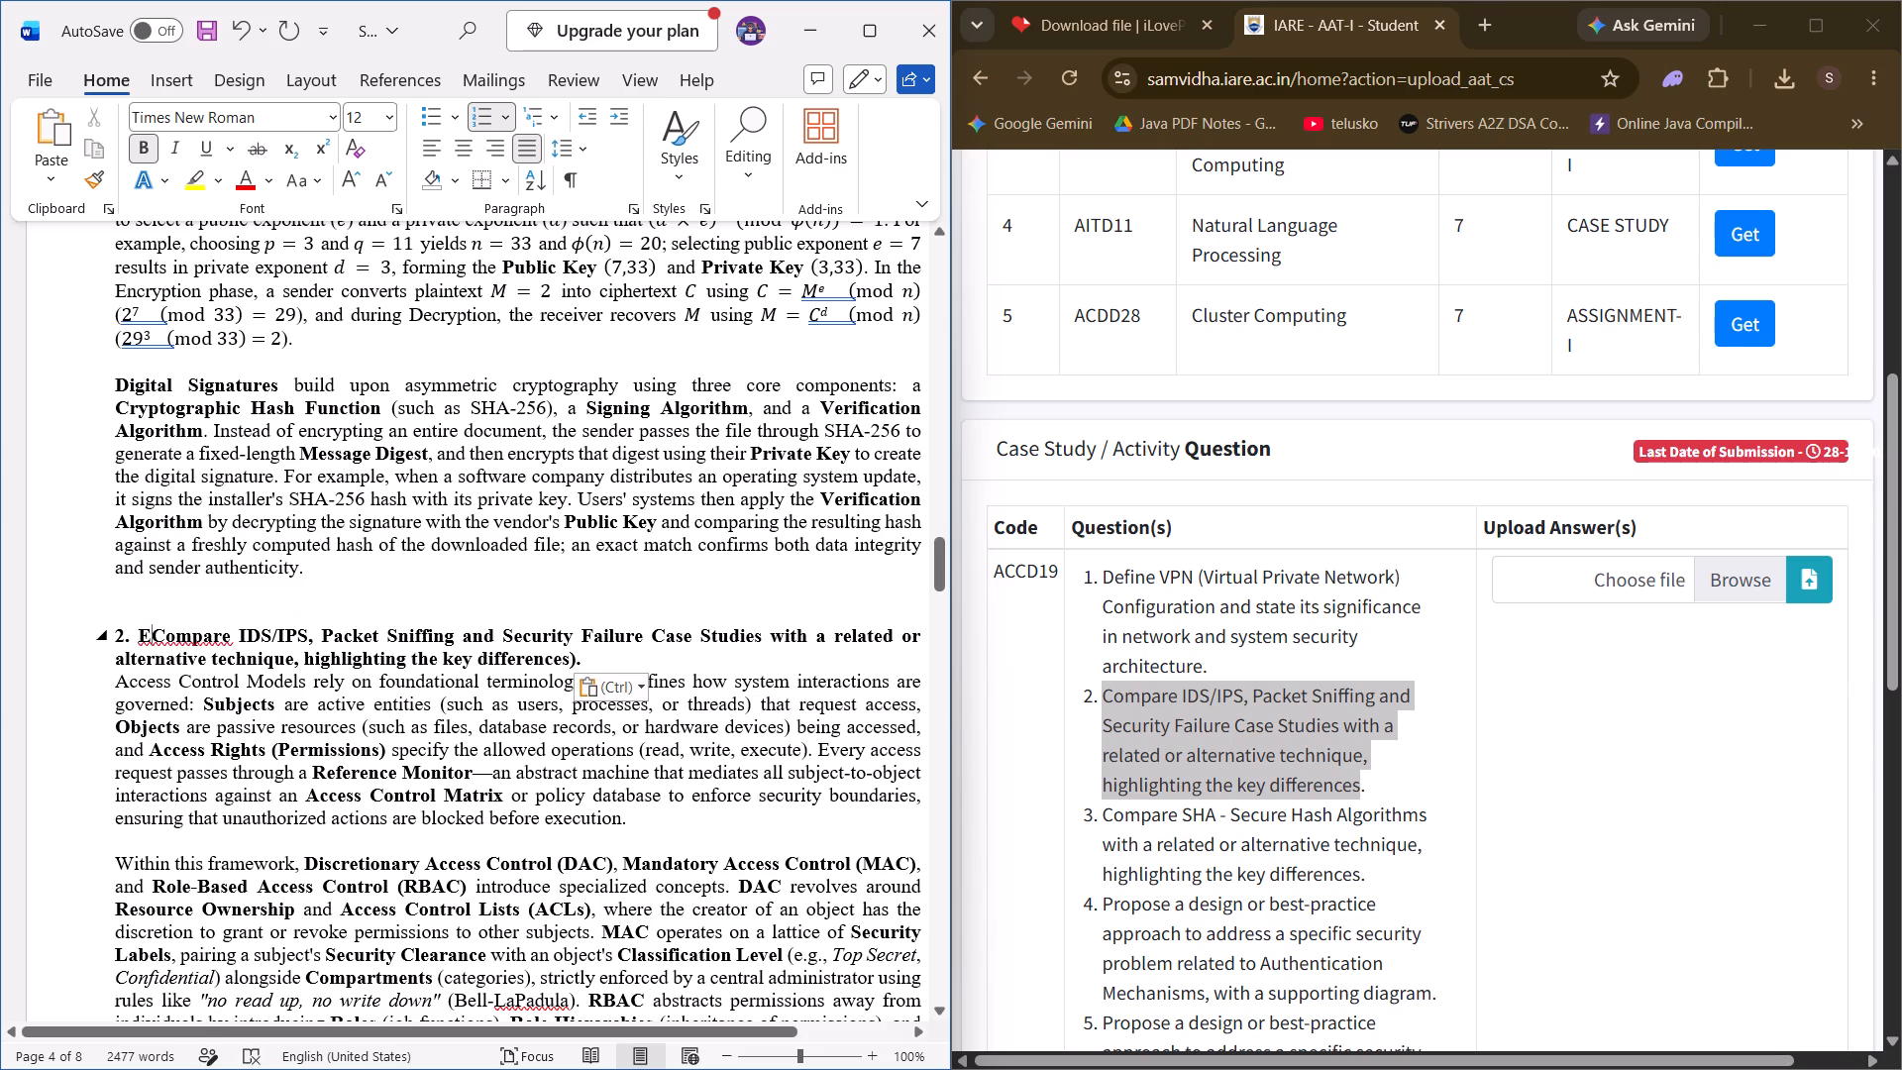
key(BackSpace)
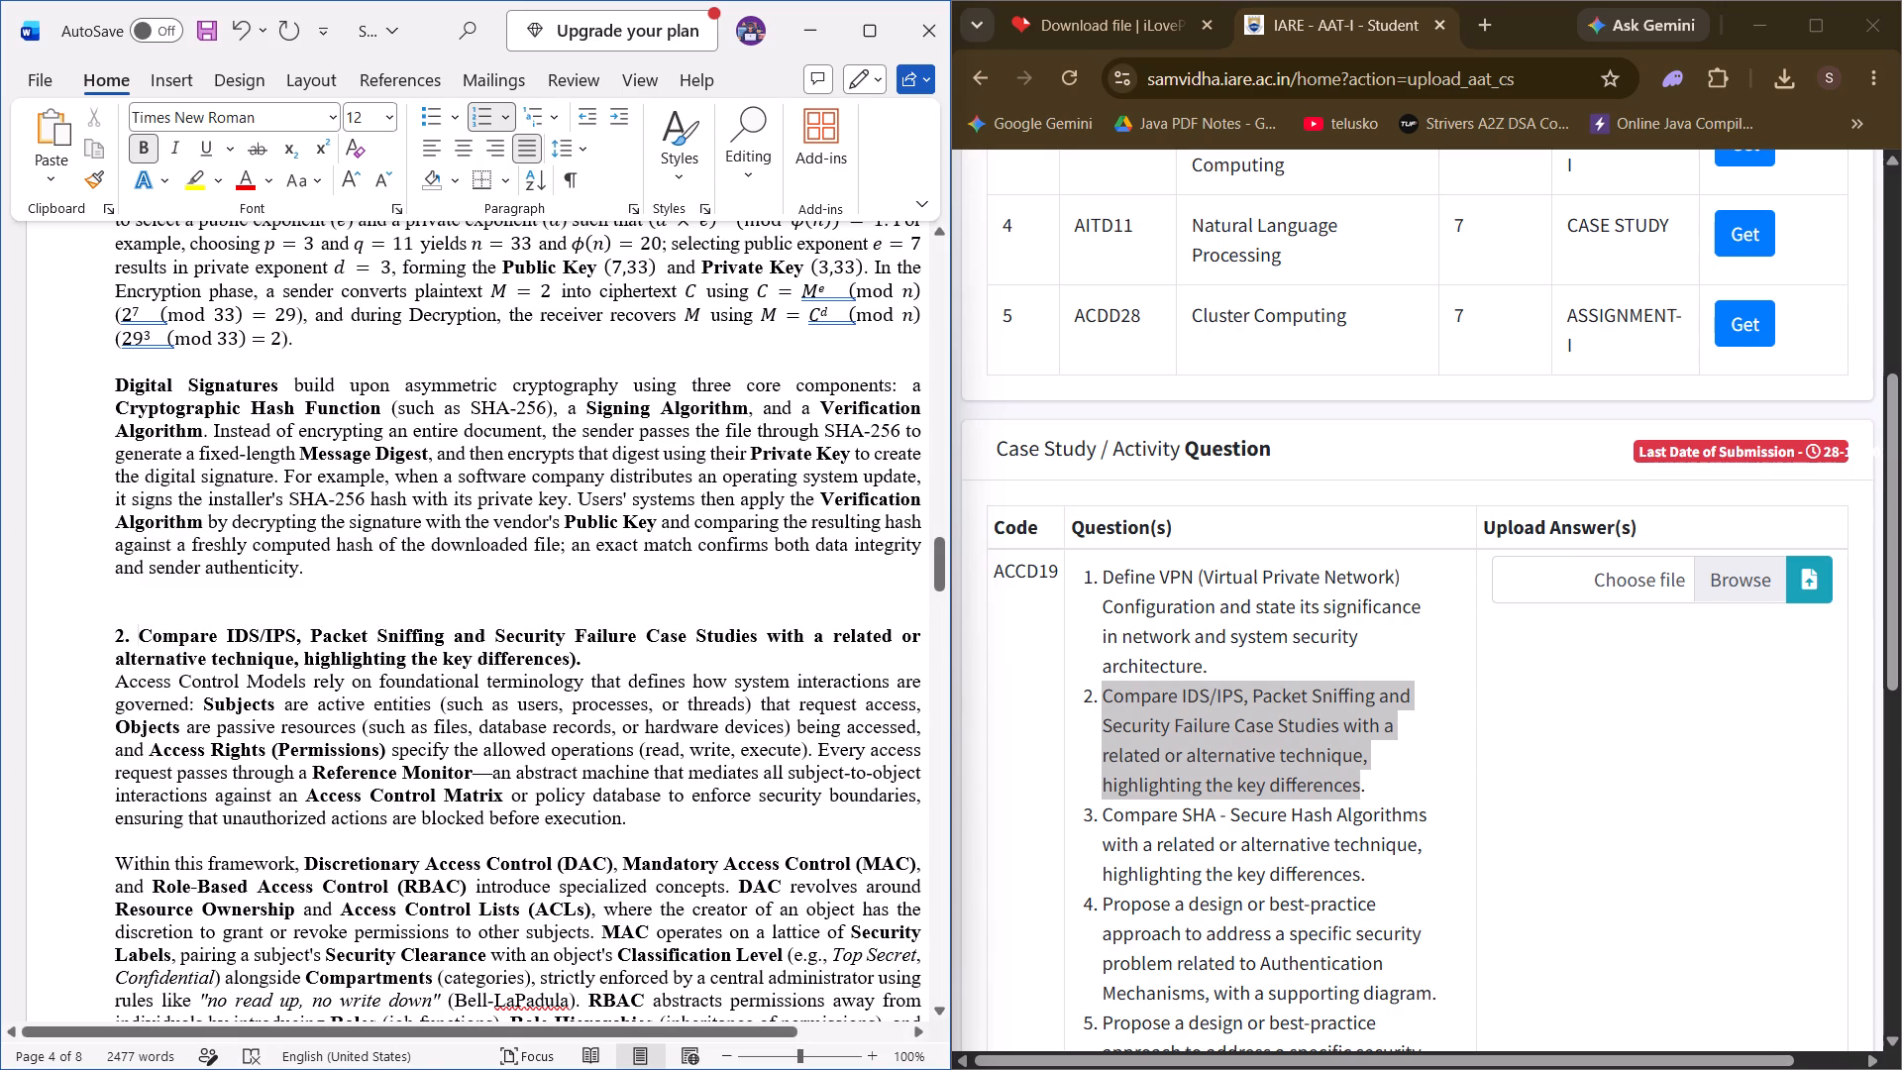
Examine the remaining questions in the Word document against the portal's ACCD19 question list.
scroll(615, 791, down, 1)
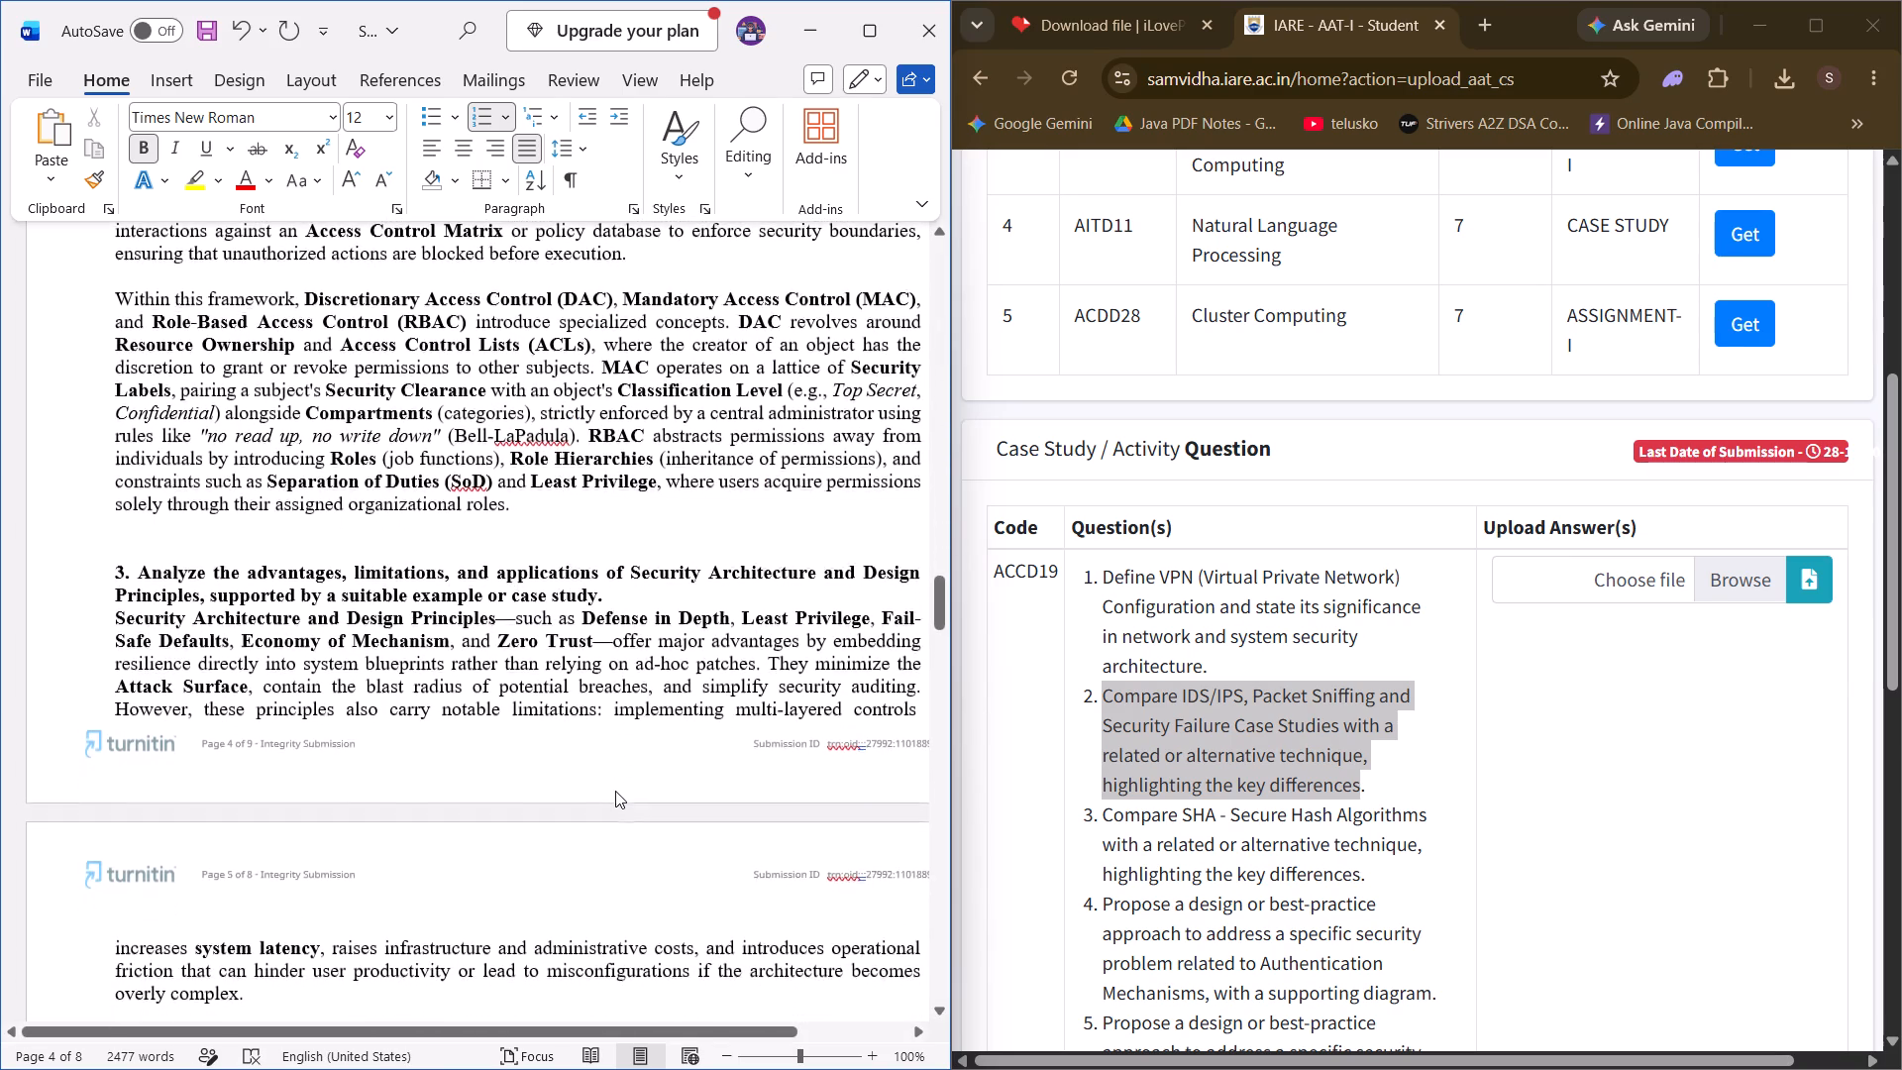
scroll(615, 791, down, 3)
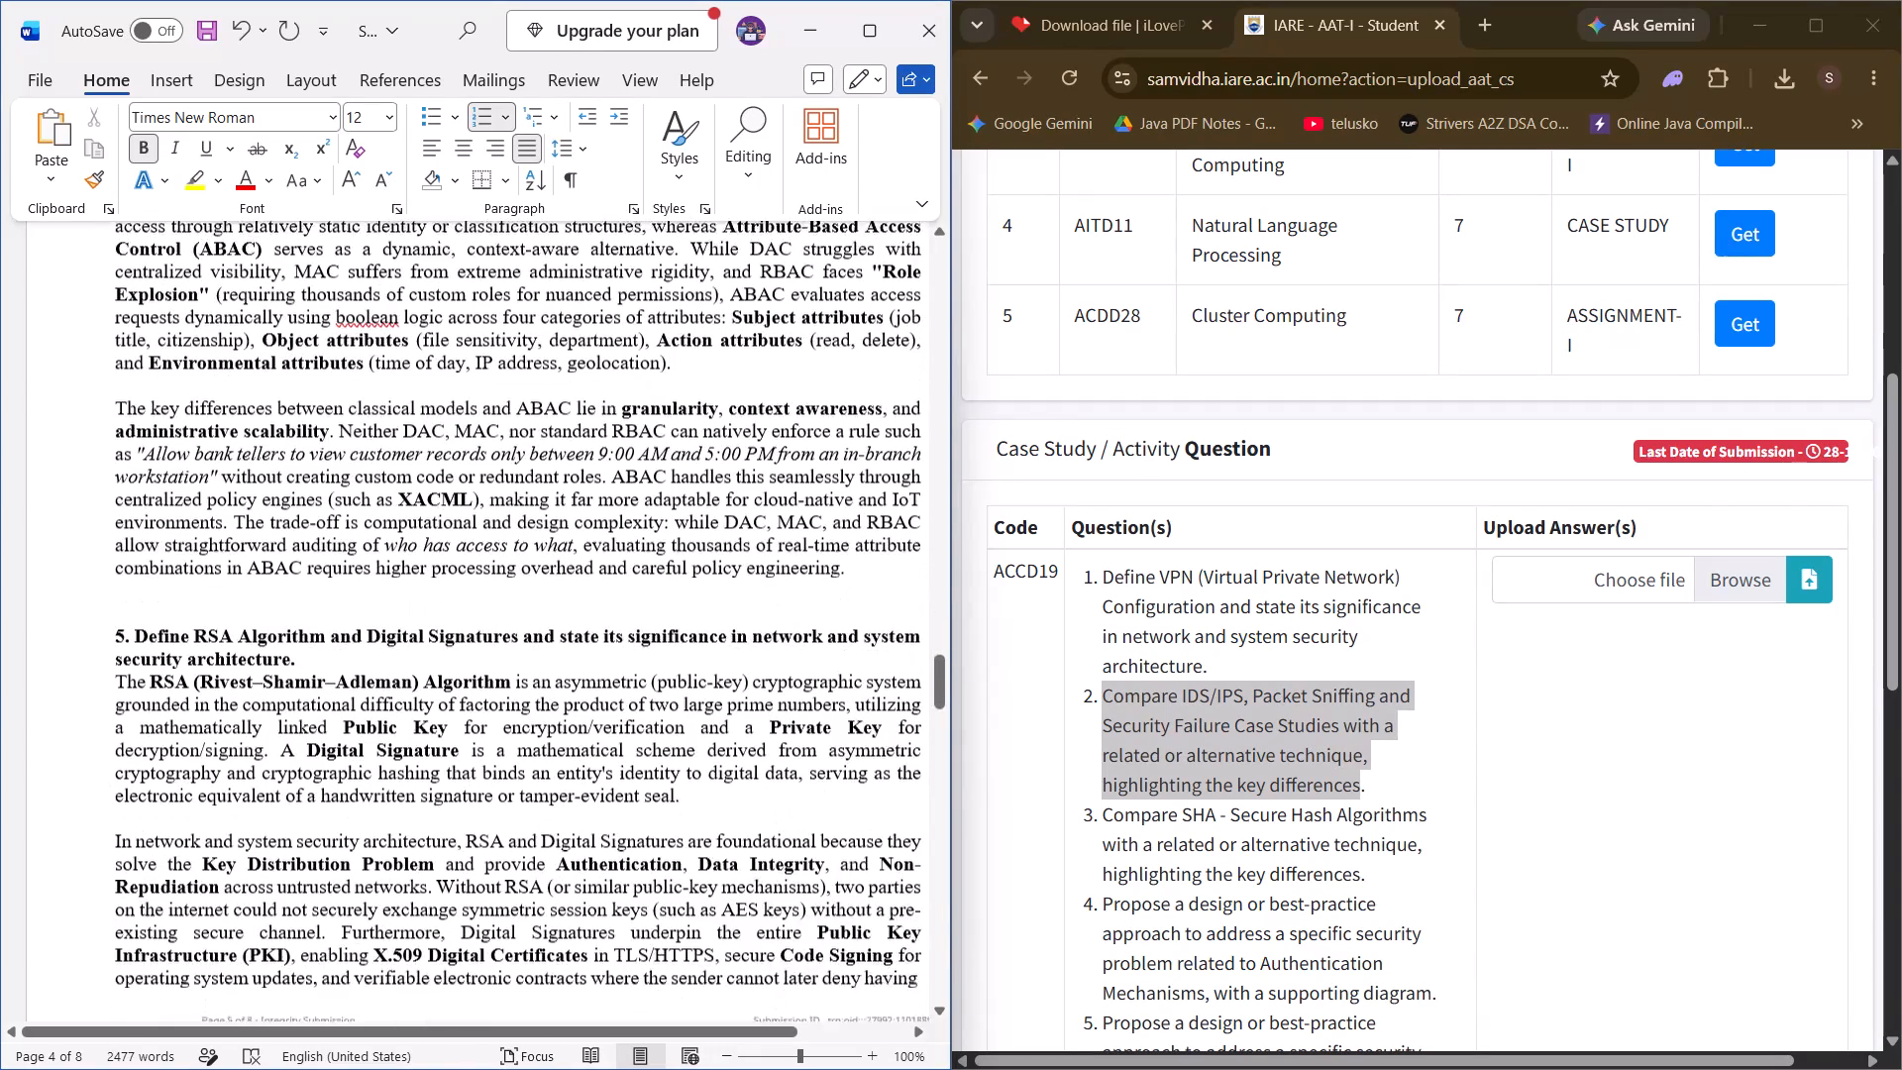
scroll(615, 791, down, 2)
scroll(1258, 680, down, 2)
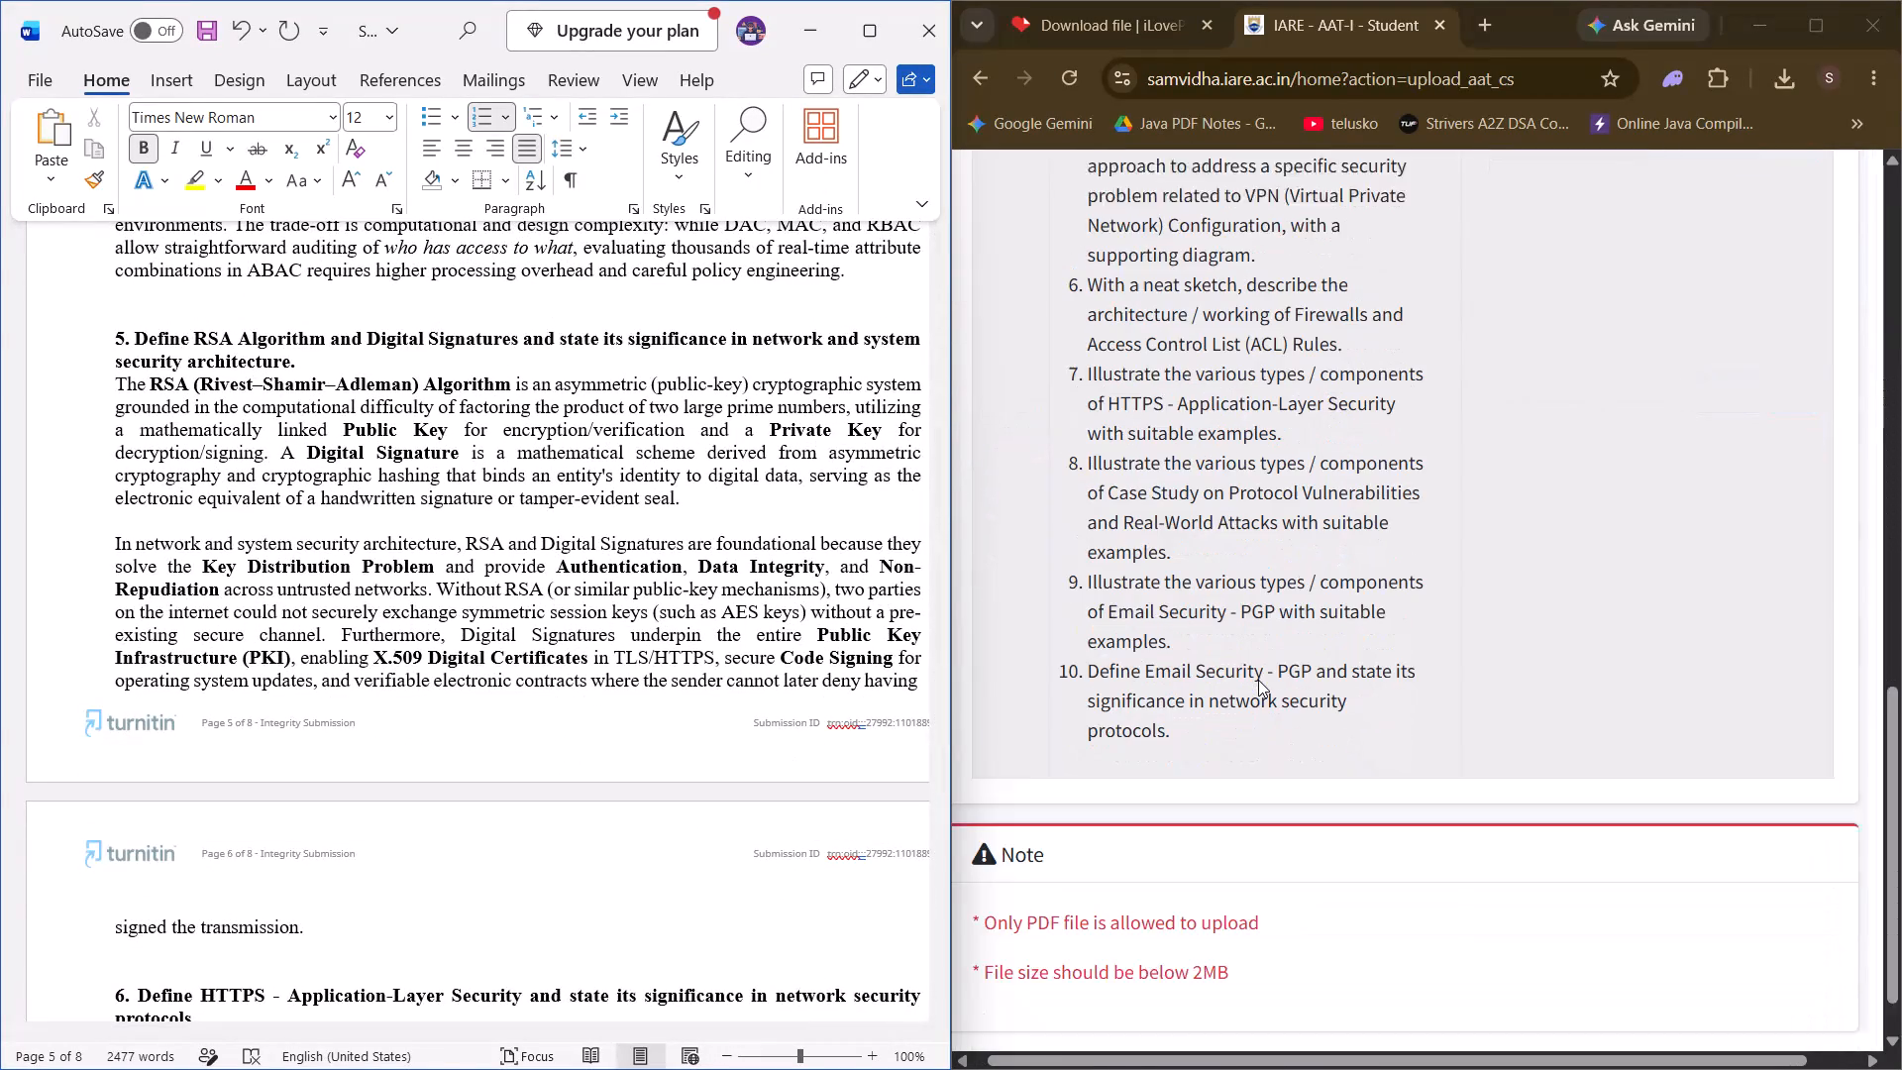
scroll(1258, 680, down, 2)
scroll(660, 775, down, 2)
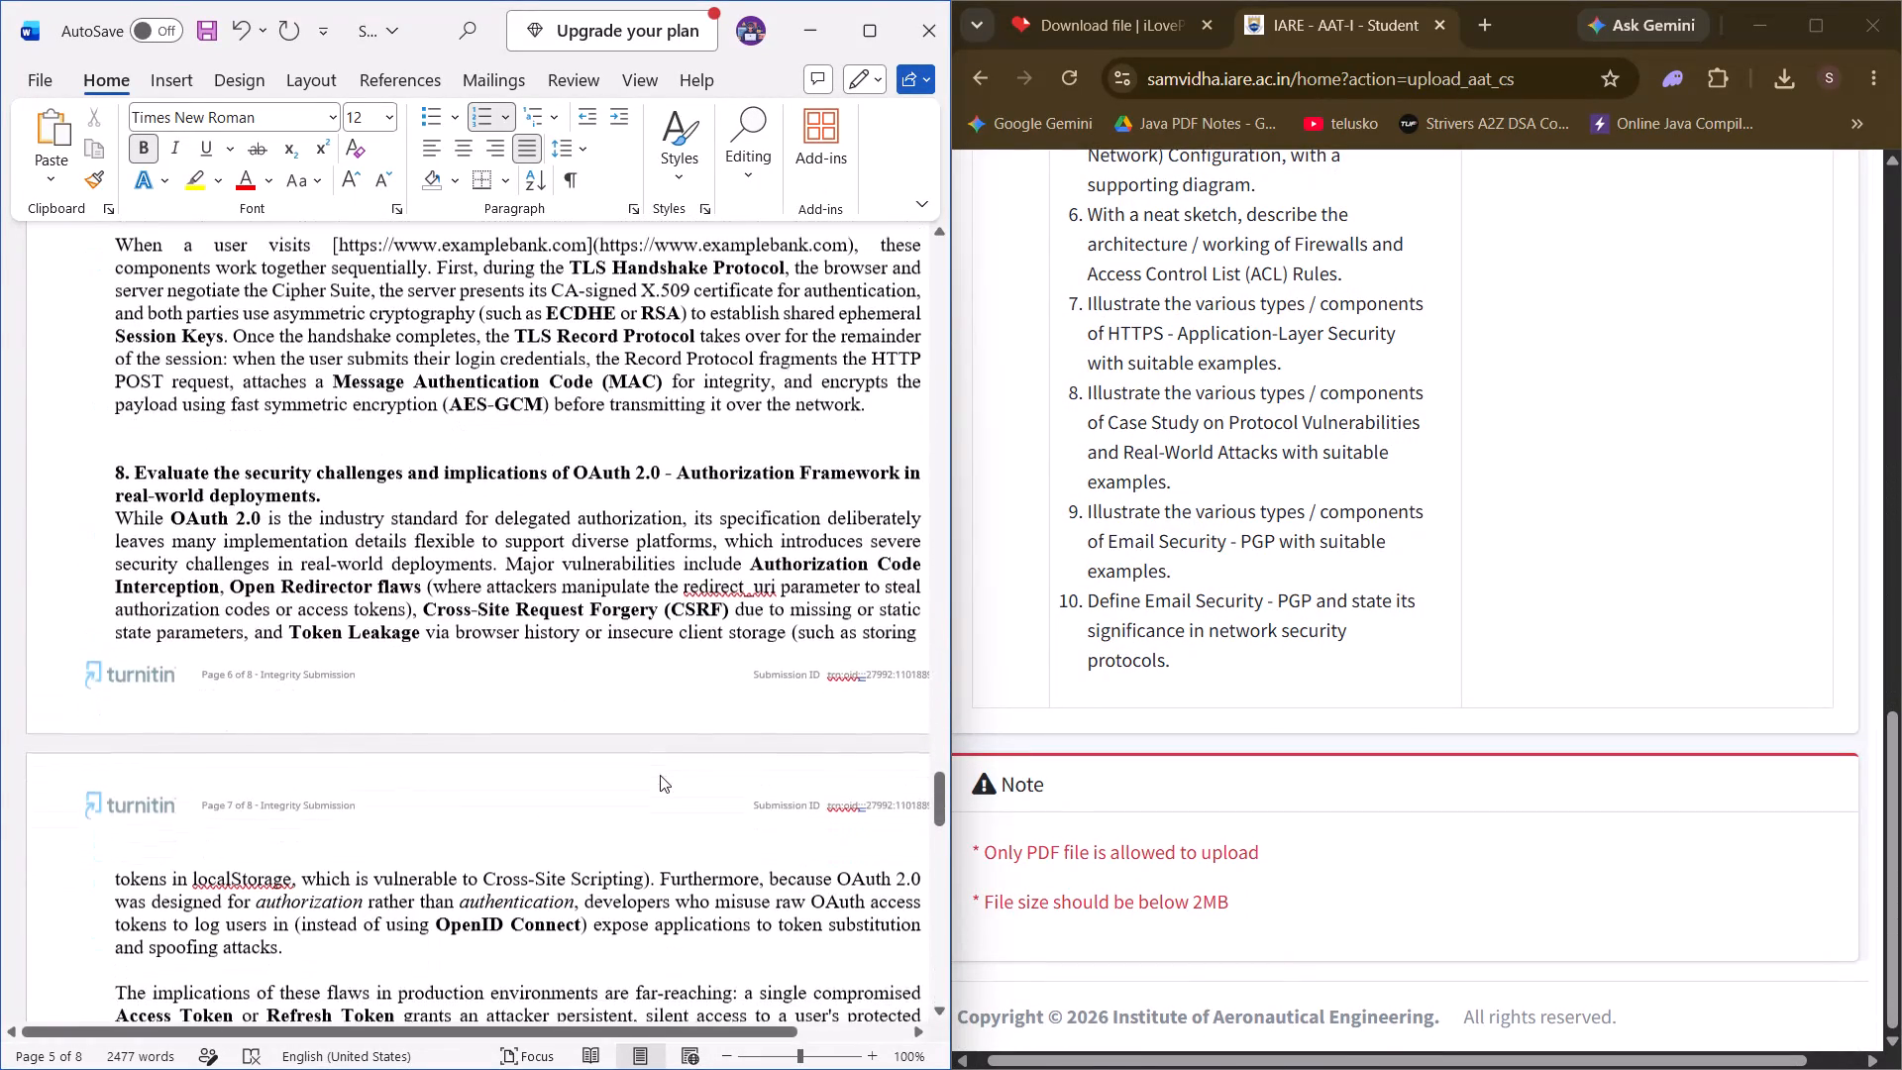
scroll(660, 775, down, 3)
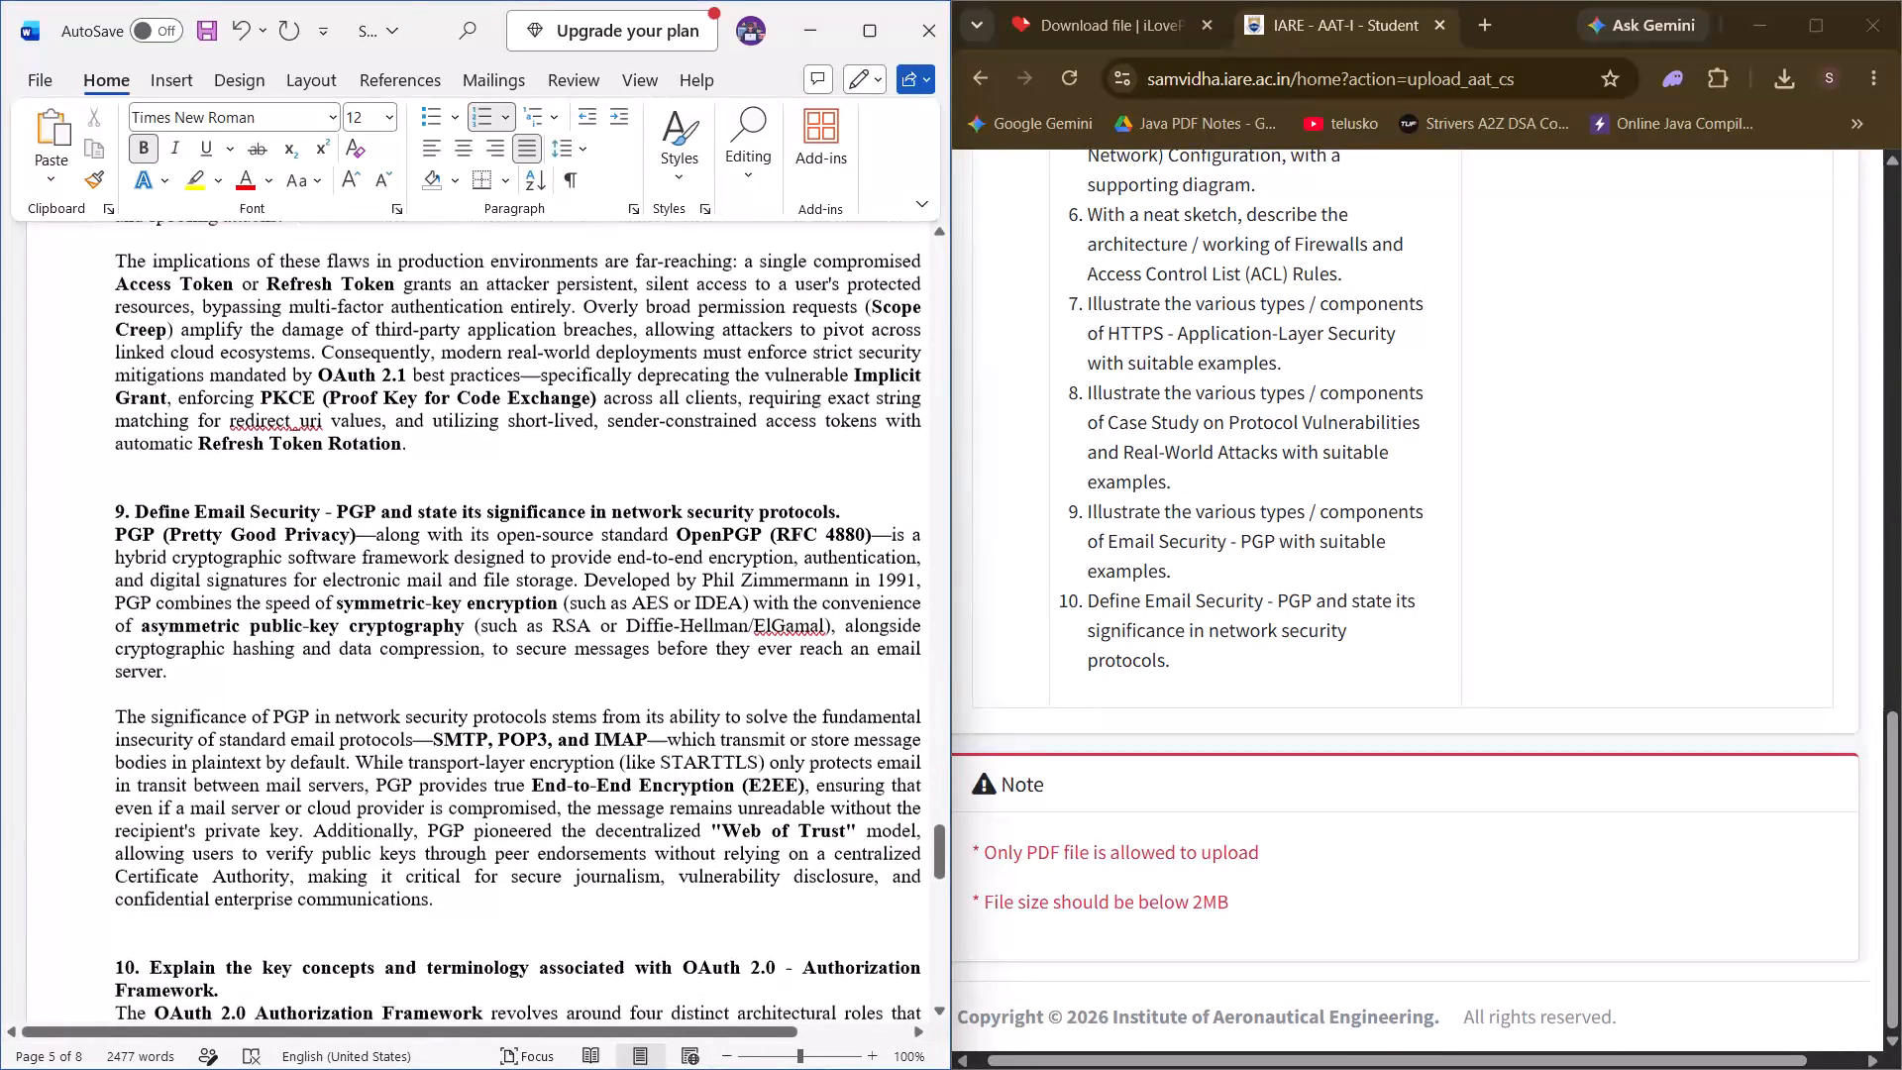
Replace question 10's wording in the Word document with the portal's tenth question, "Define Email Security - PGP and state its significance in network security protocols.".
scroll(660, 775, down, 2)
click(1154, 622)
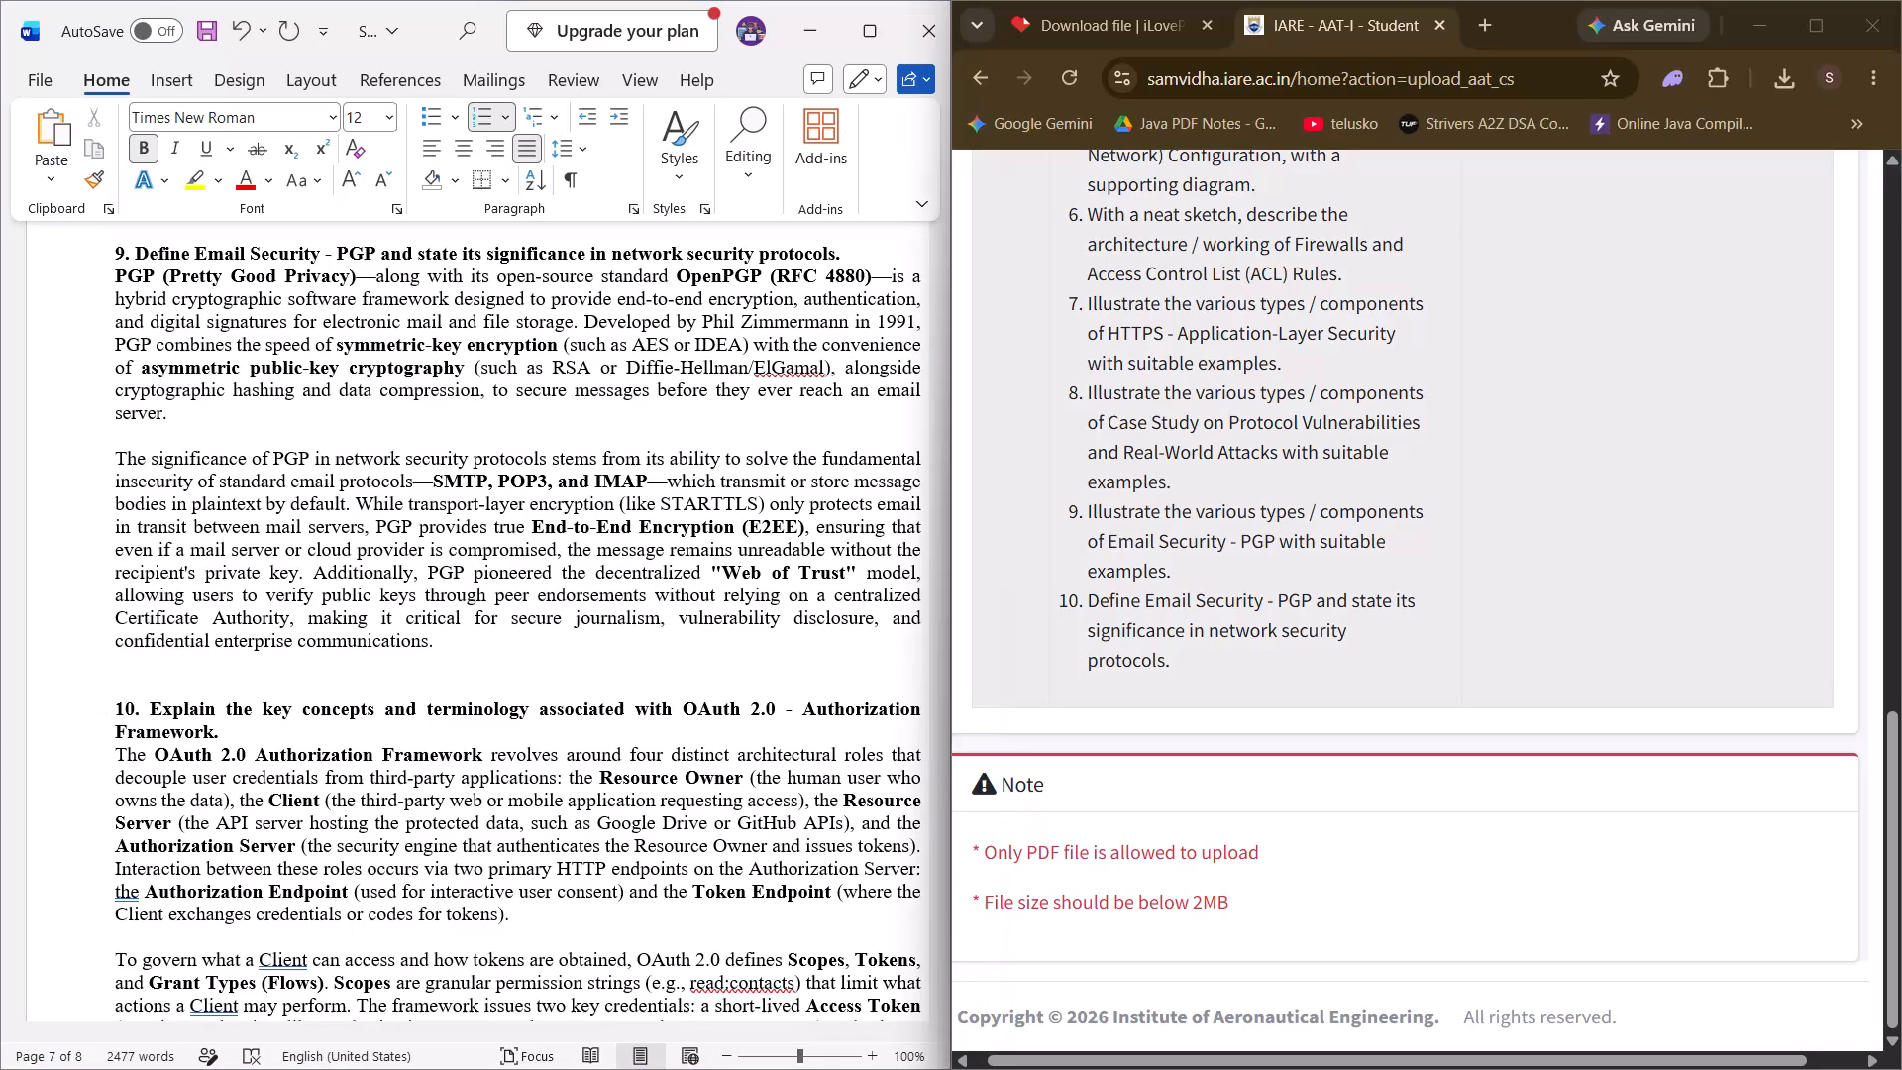
drag(1168, 657, 1093, 615)
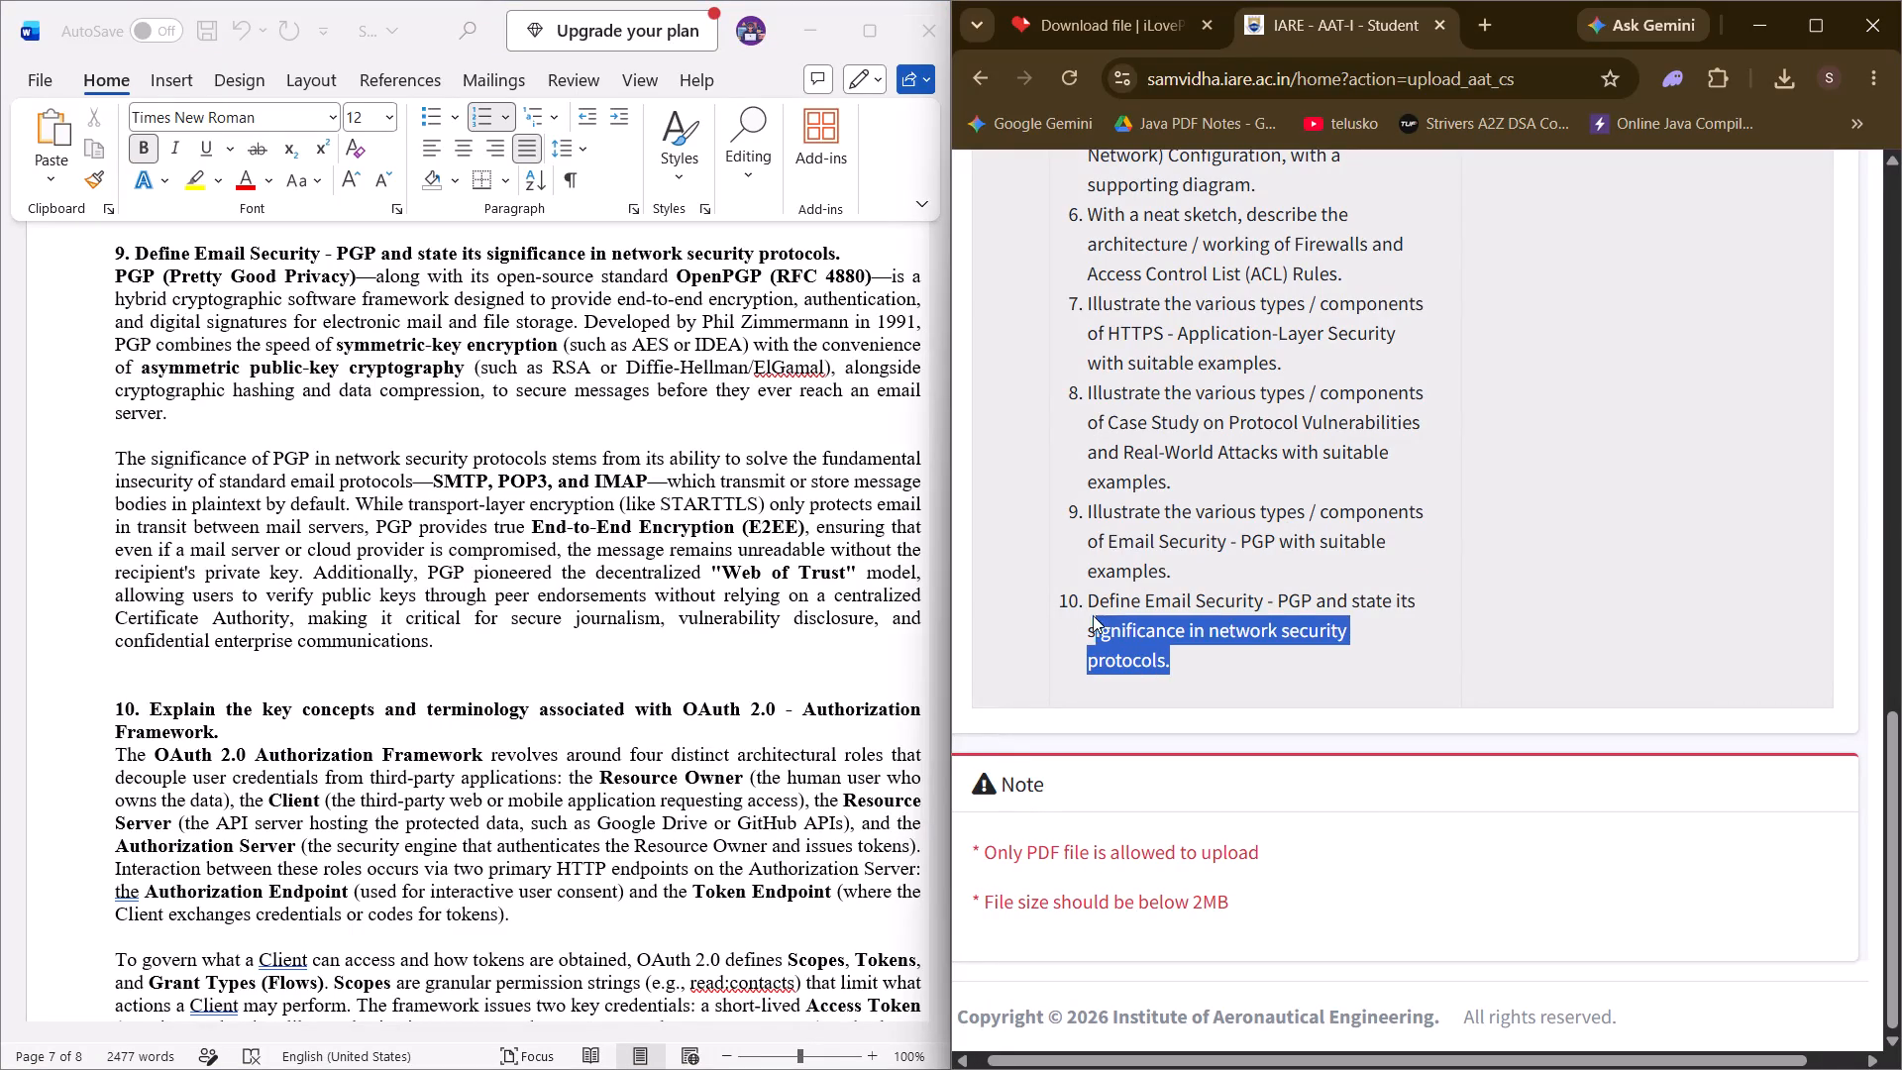
drag(1093, 615, 1091, 612)
key(ctrl+c)
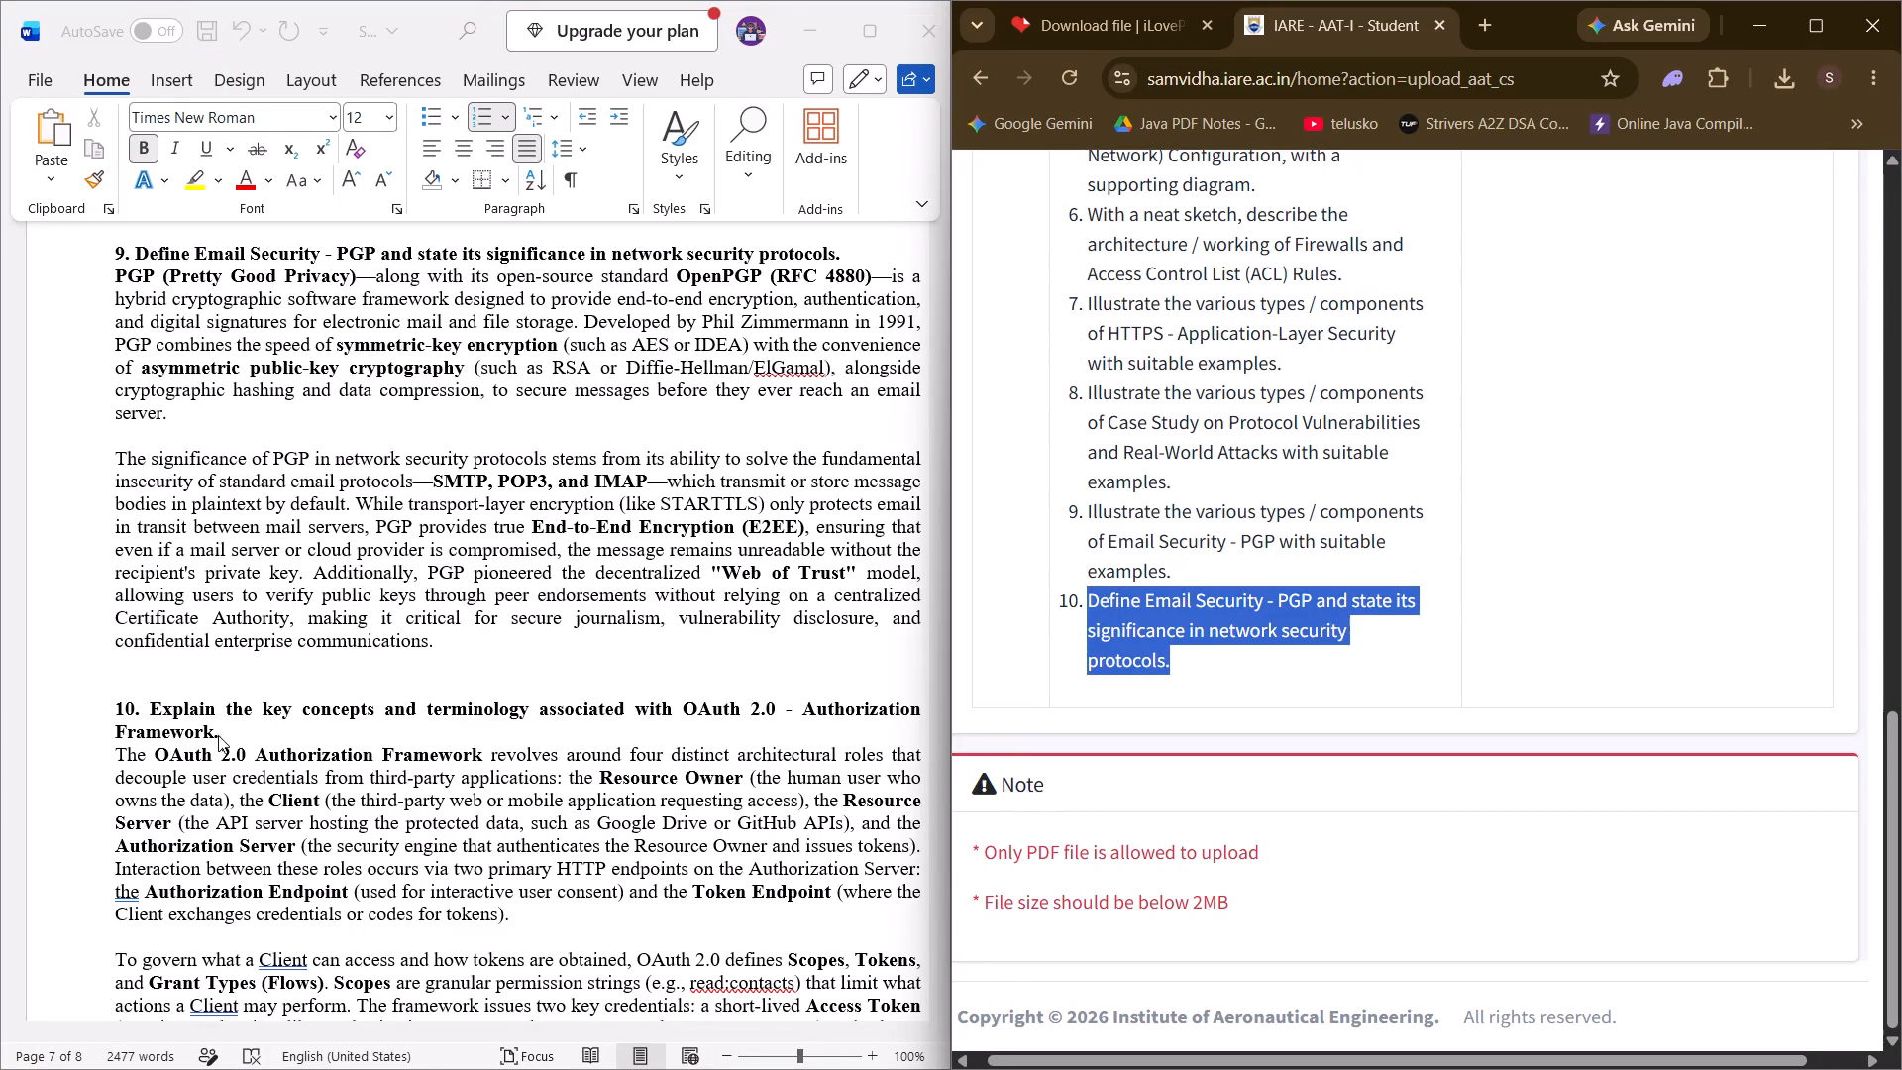
click(218, 734)
drag(211, 733, 146, 708)
key(ctrl+v)
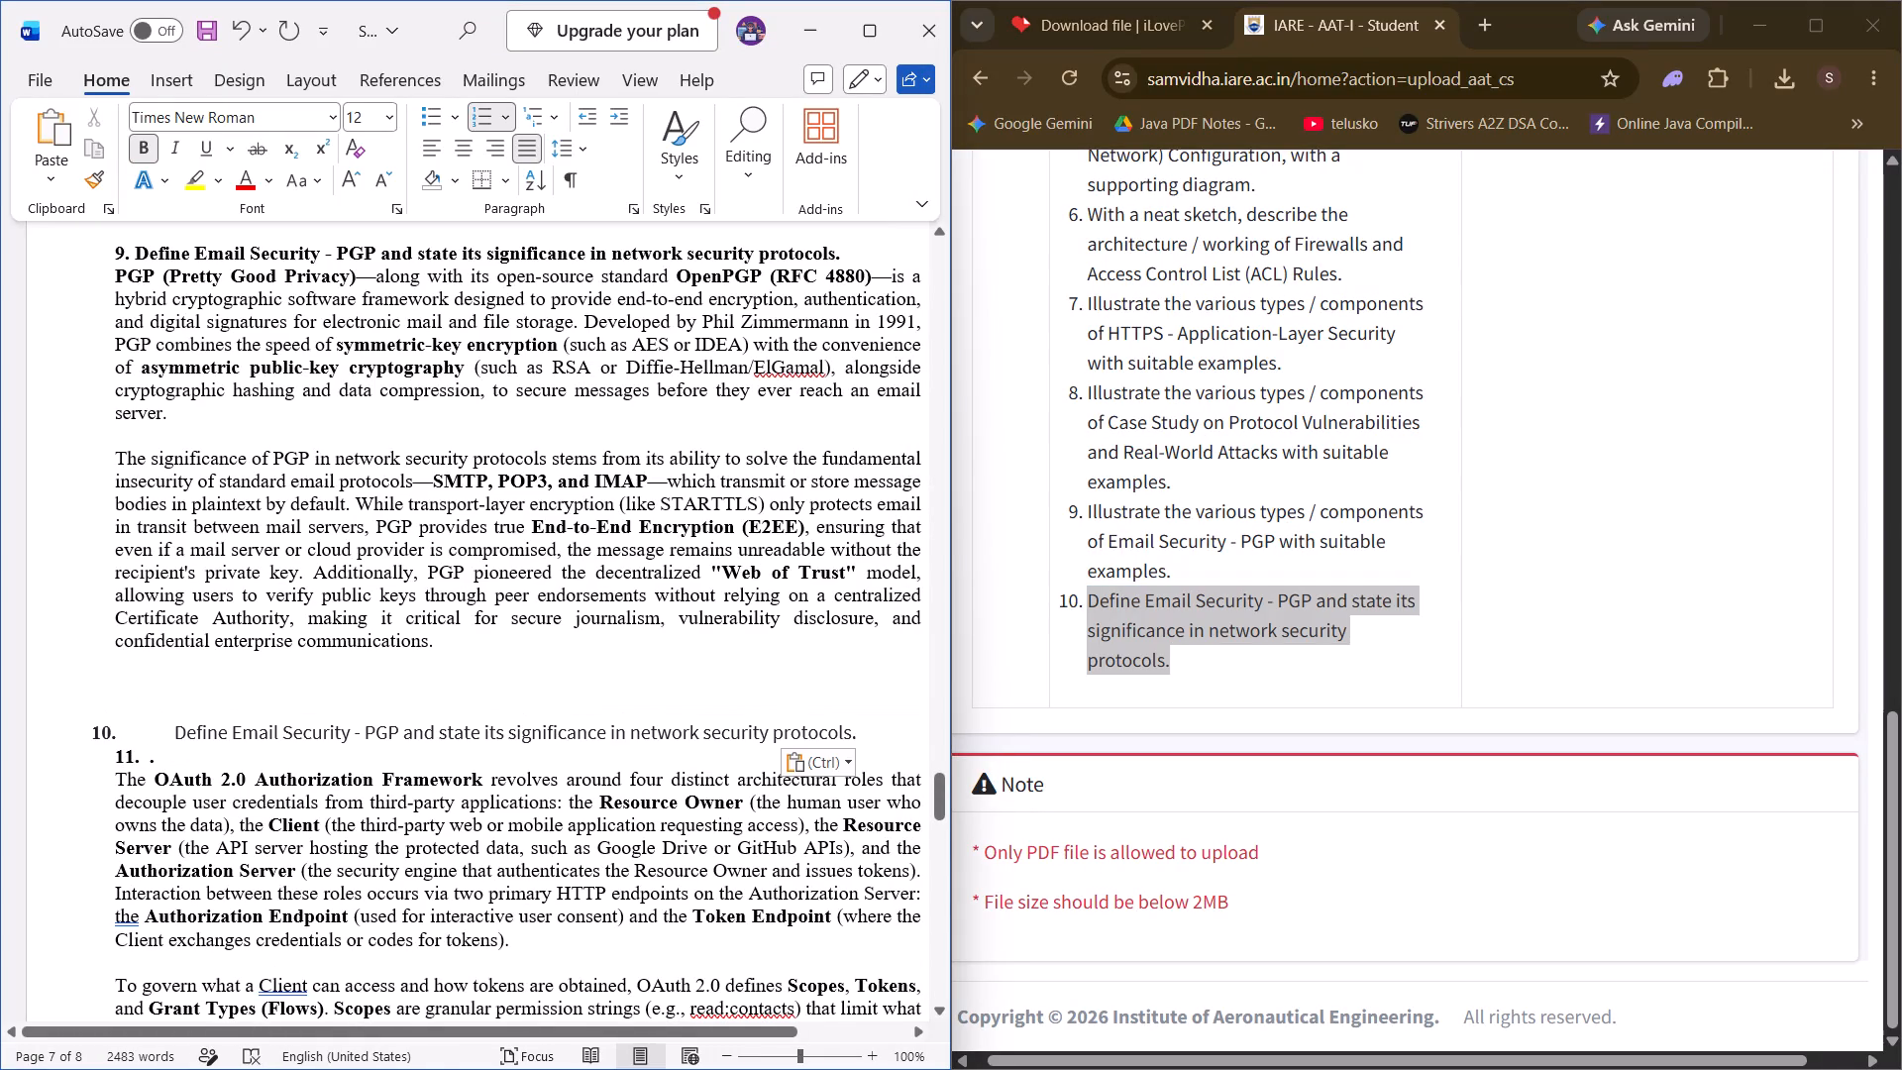
key(ctrl+z)
click(232, 719)
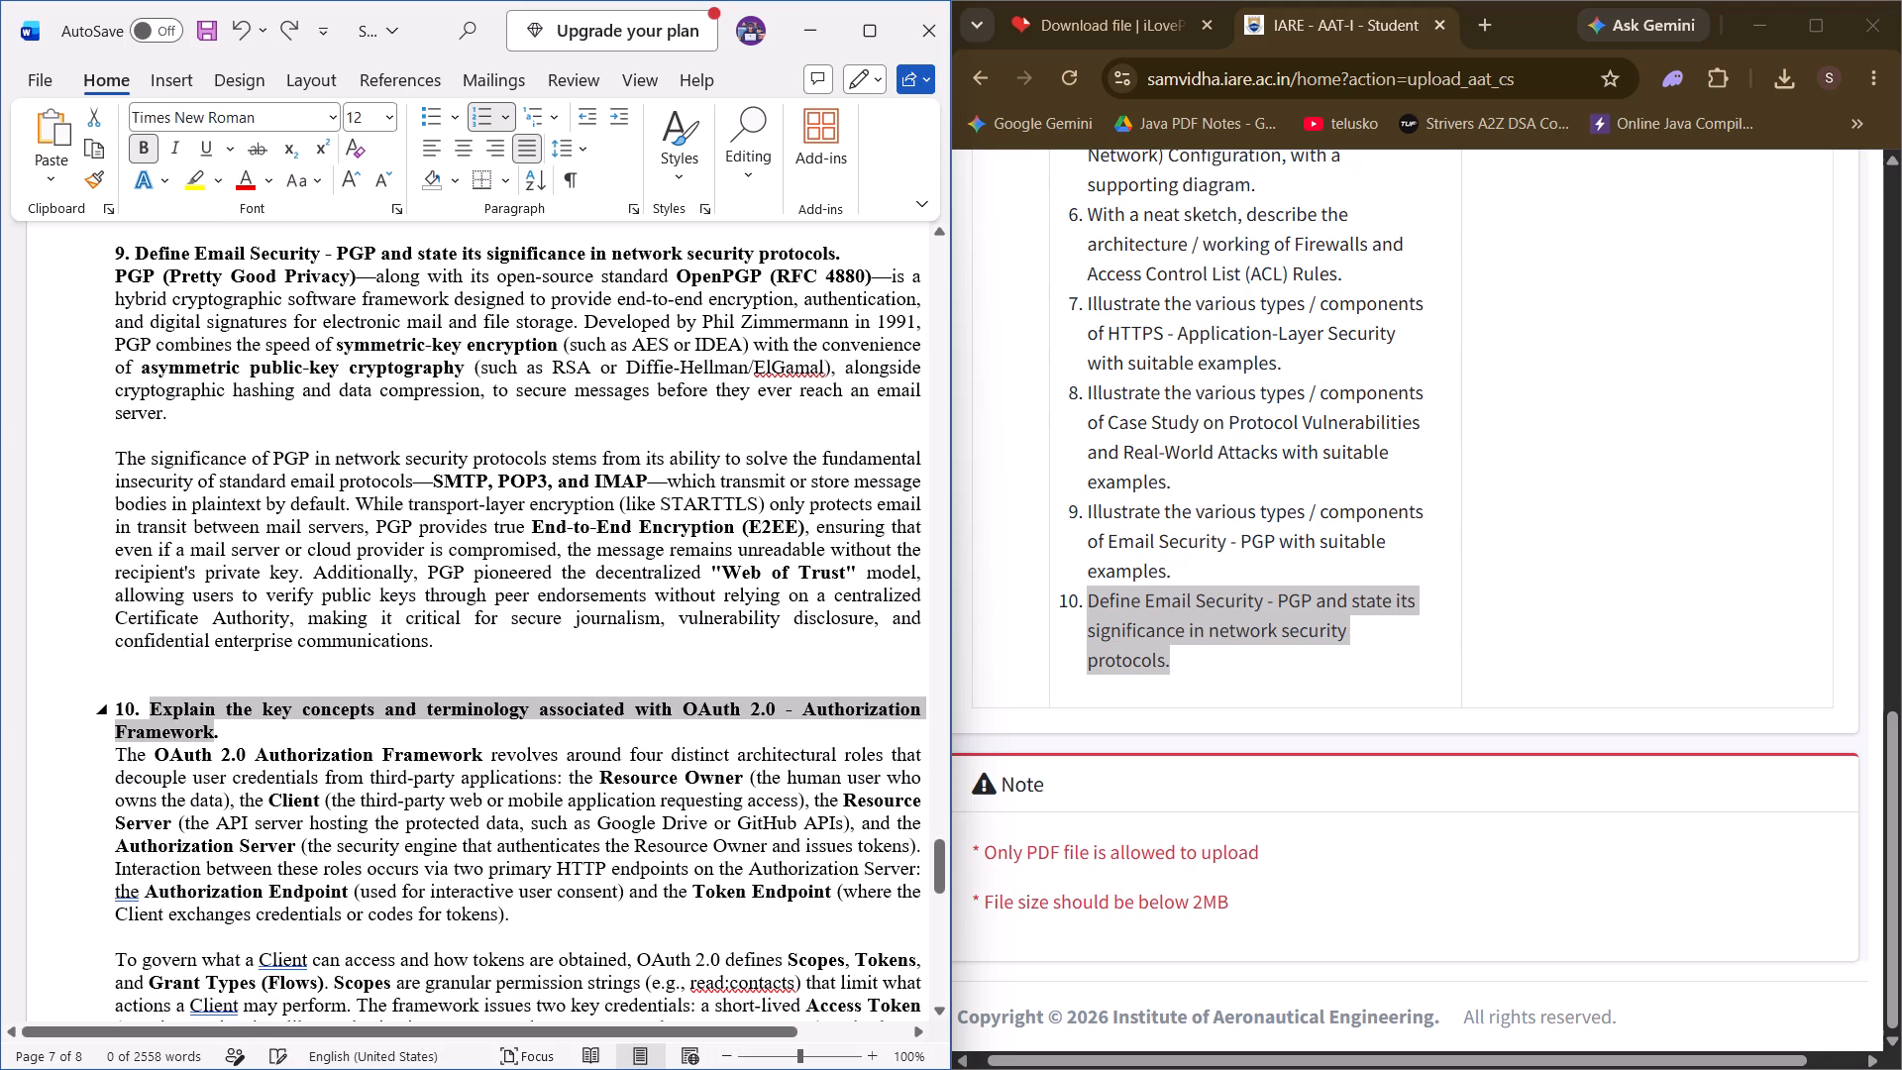
drag(221, 729, 214, 712)
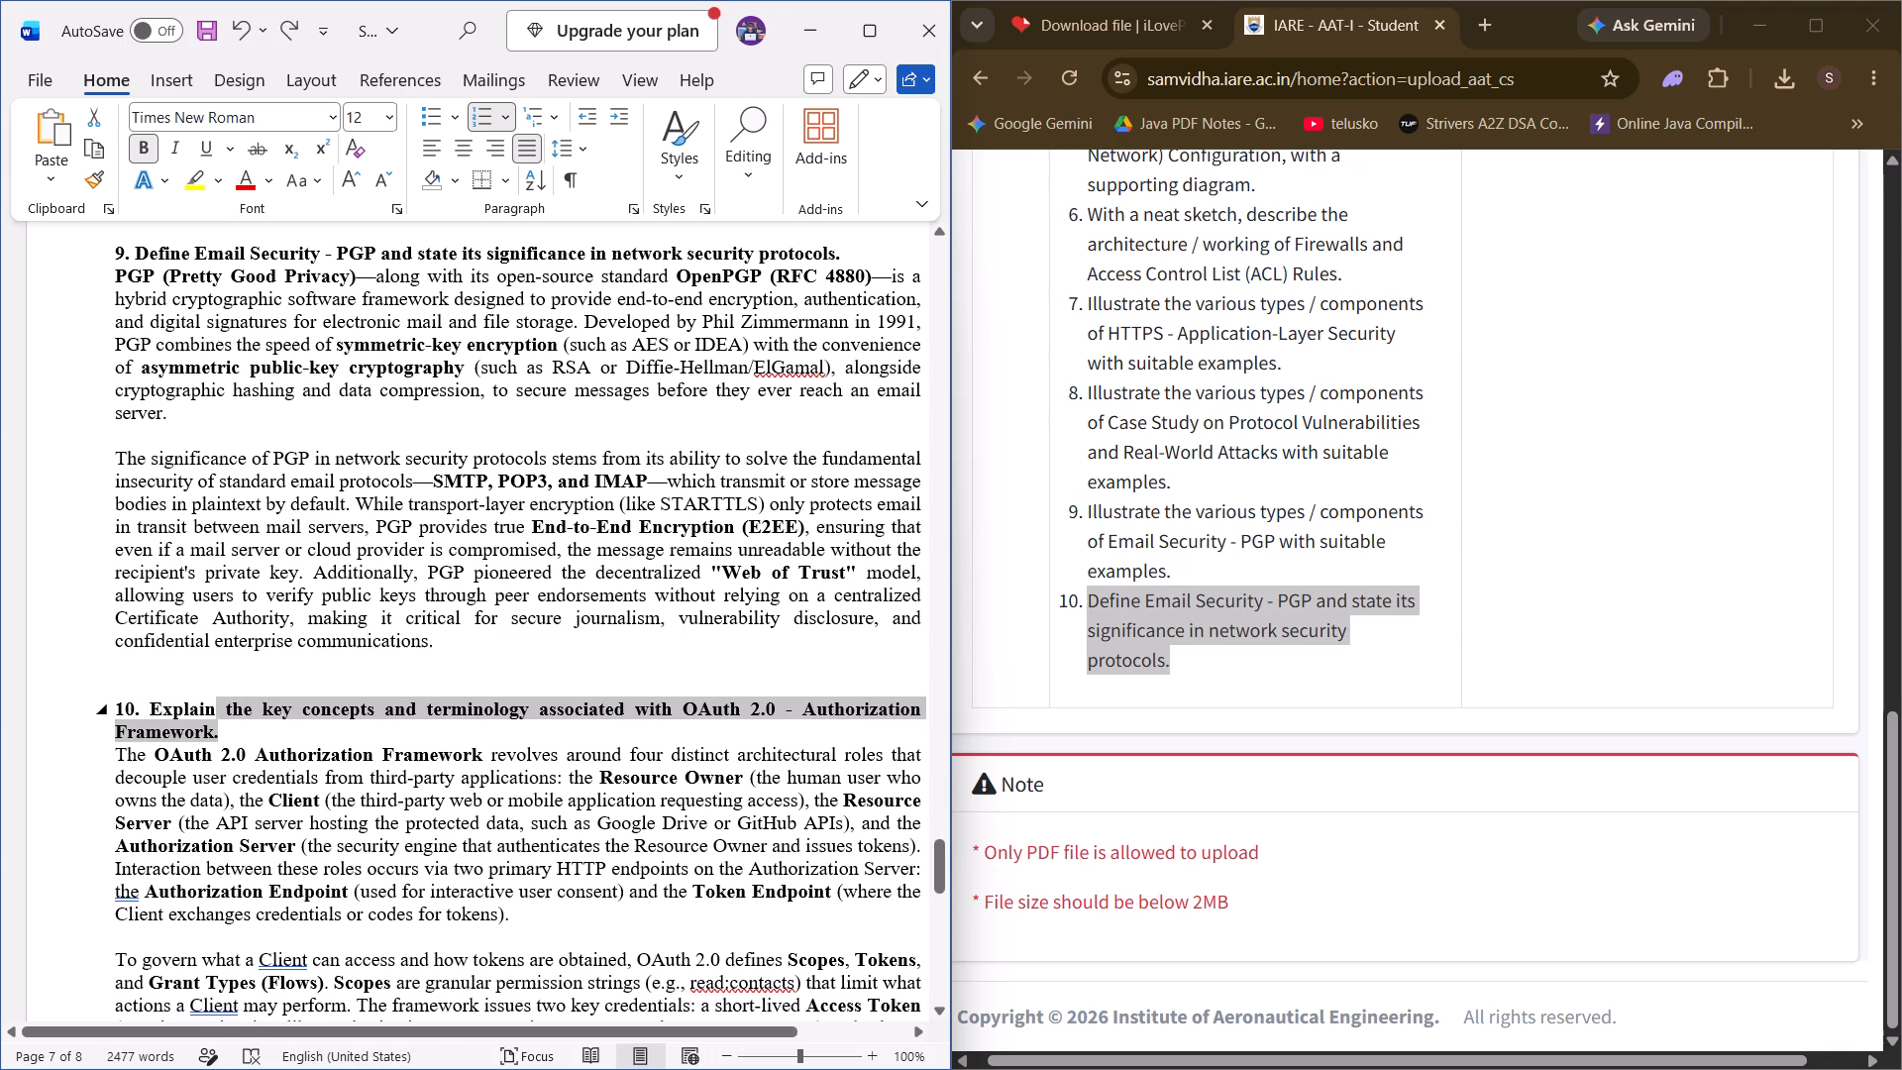
key(ctrl+v)
Remove the leftover word "Explain" before question 10's new text and the extra empty numbered line below it.
drag(215, 710, 192, 704)
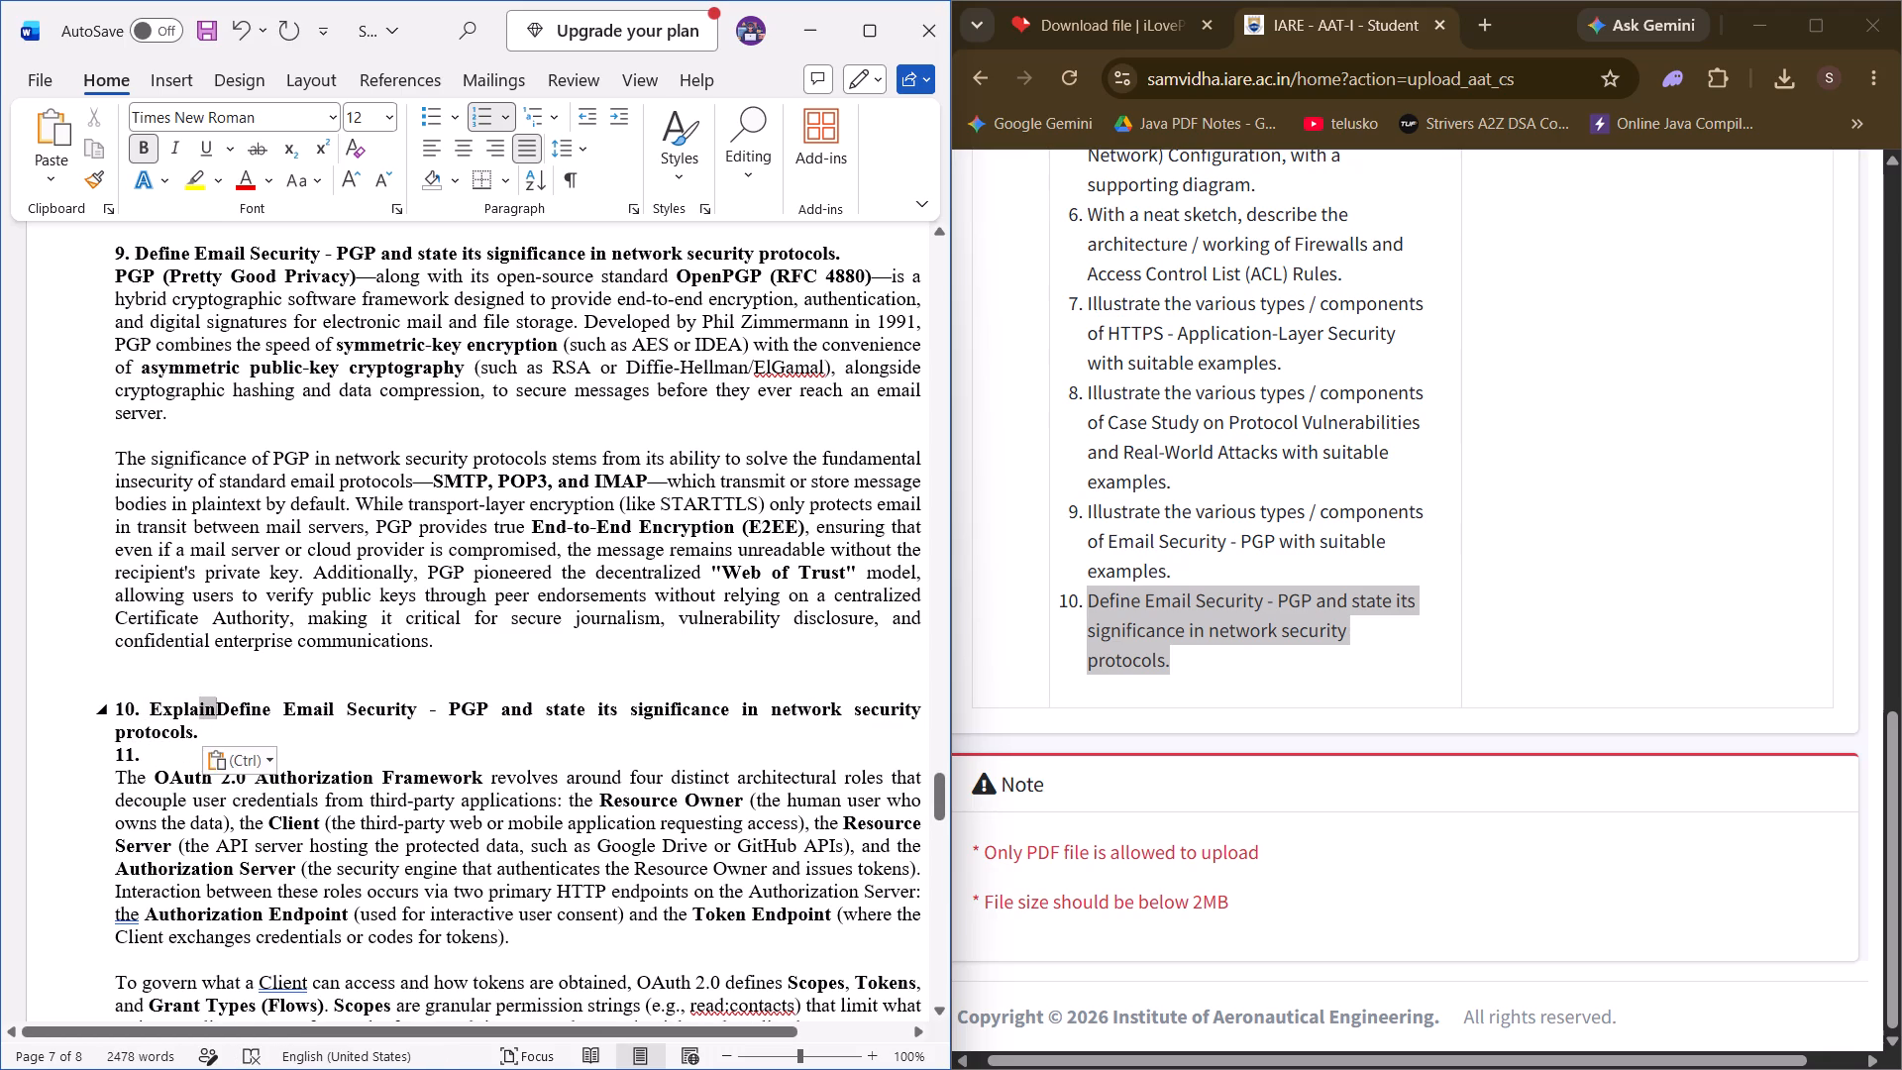
drag(192, 704, 155, 699)
key(BackSpace)
key(BackSpace)
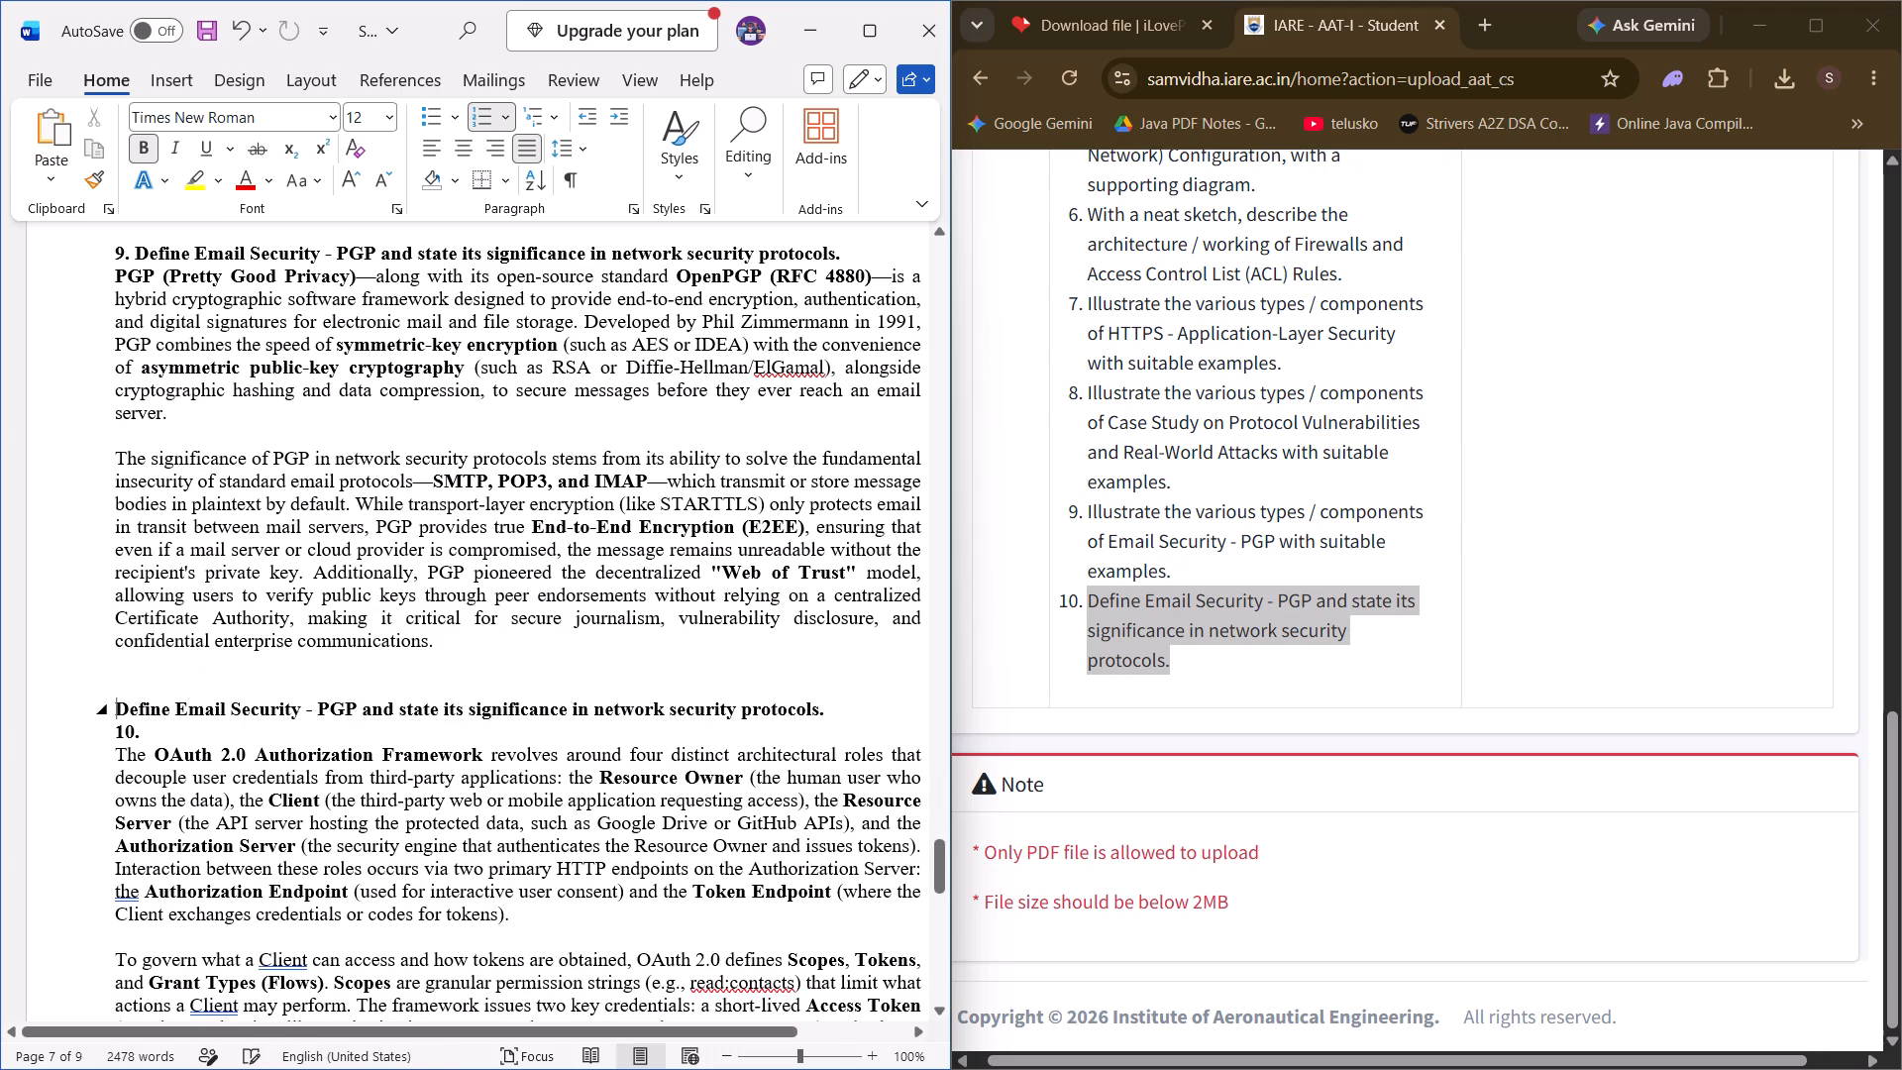
key(ctrl+z)
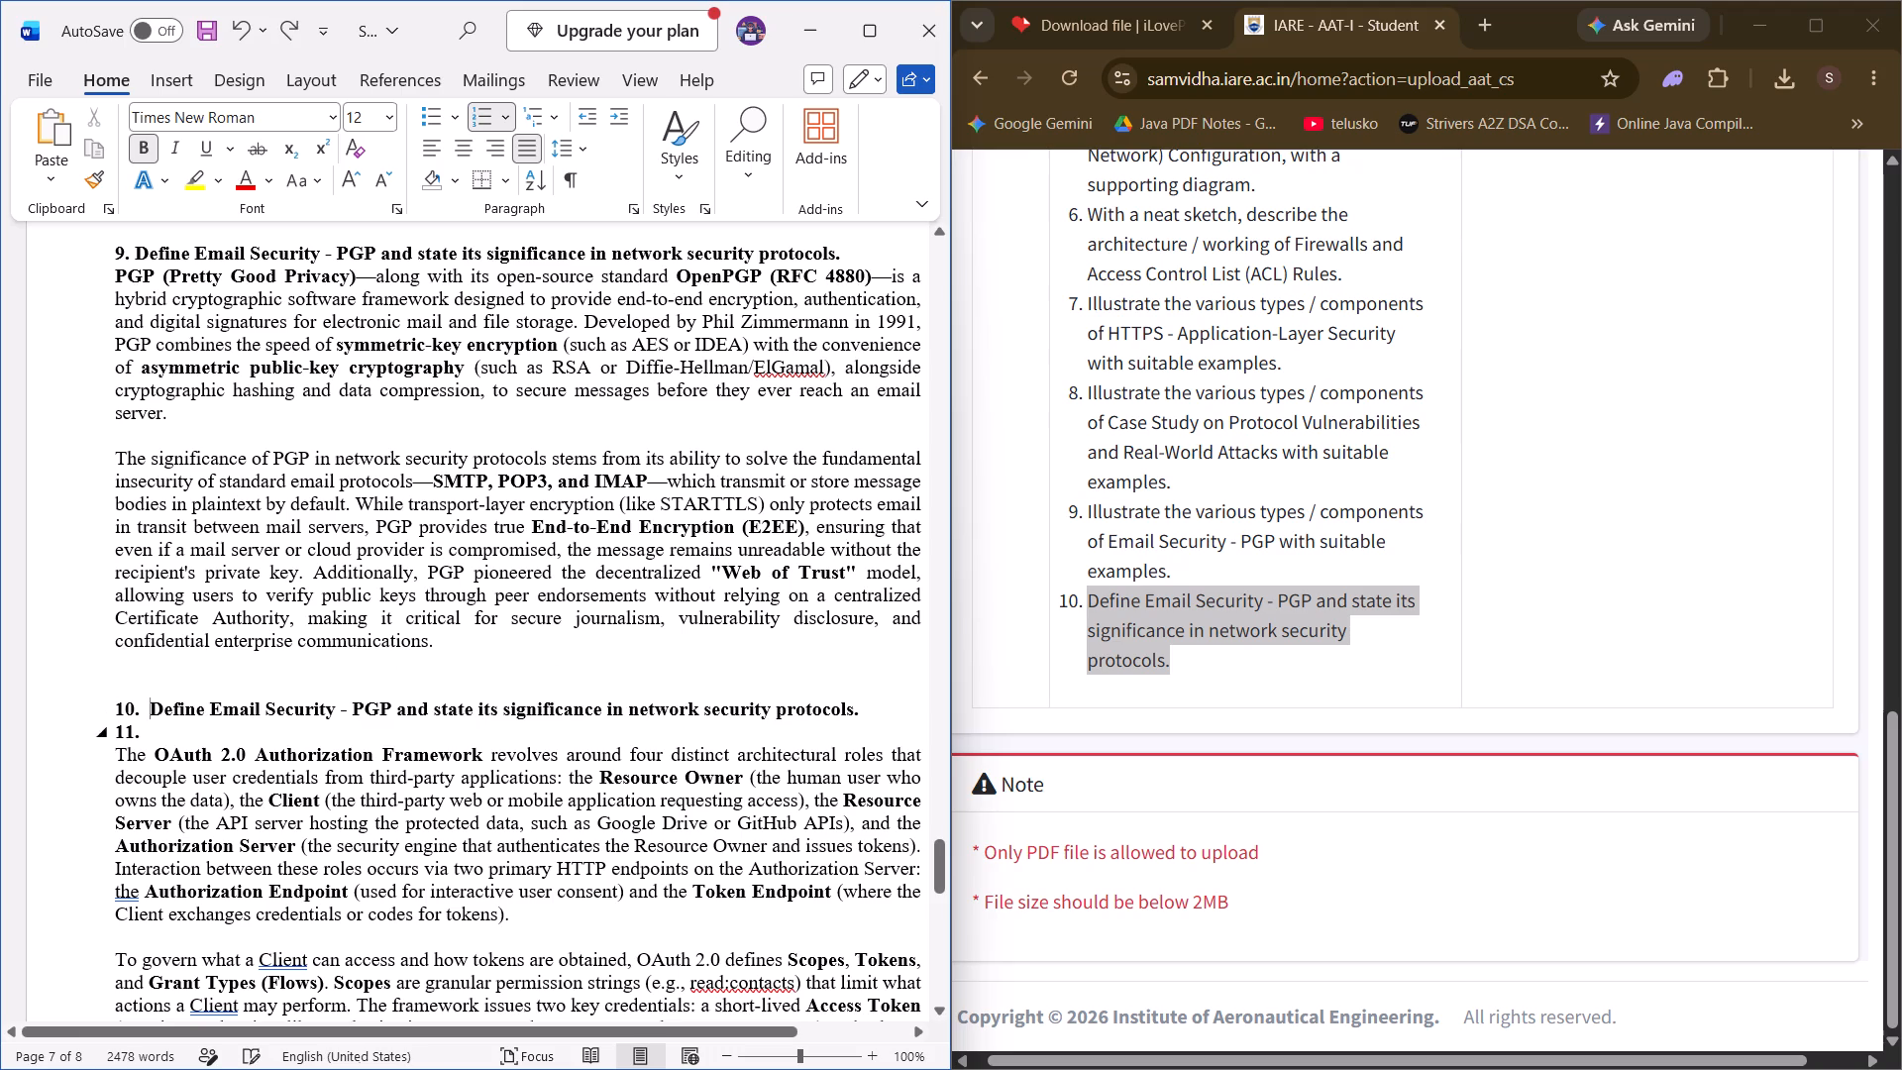
click(155, 721)
key(BackSpace)
key(BackSpace)
Review the edited document from question 10's answer back to the similarity overview on page 1.
scroll(106, 720, down, 3)
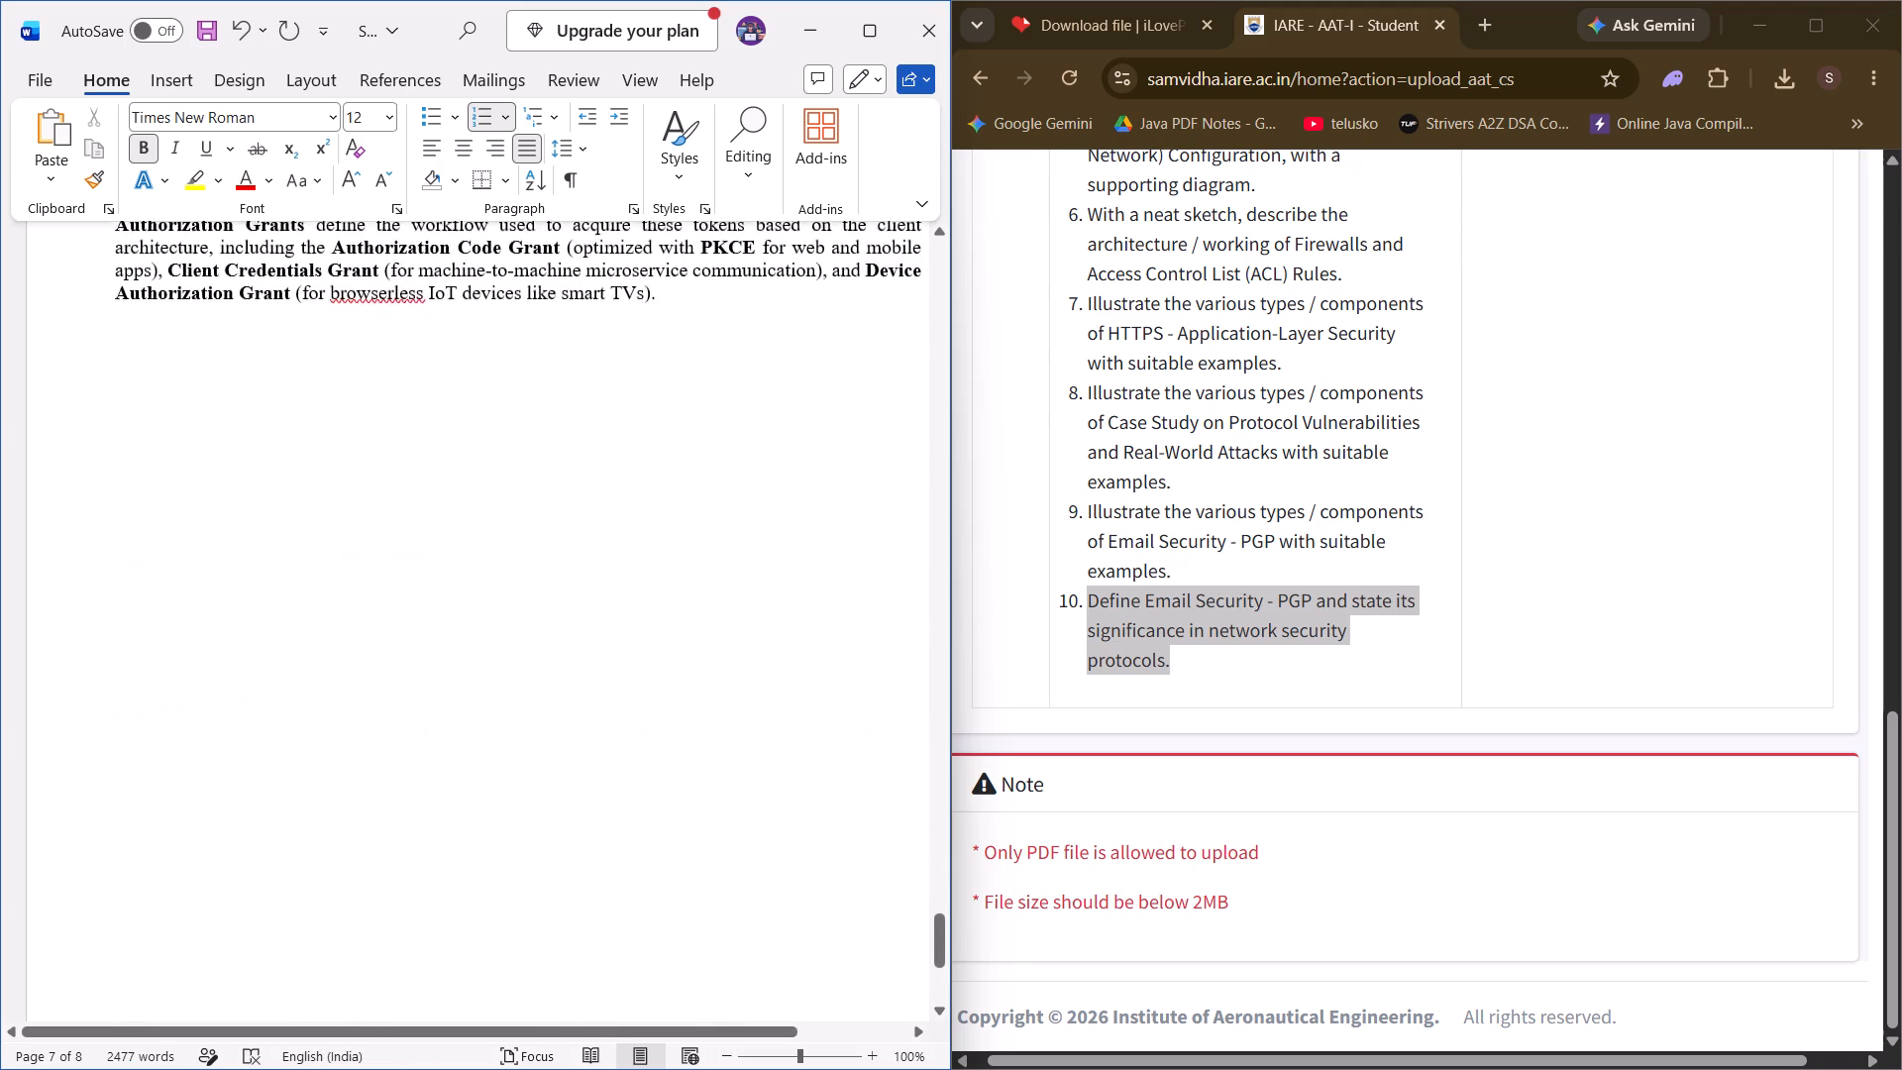
scroll(106, 720, up, 2)
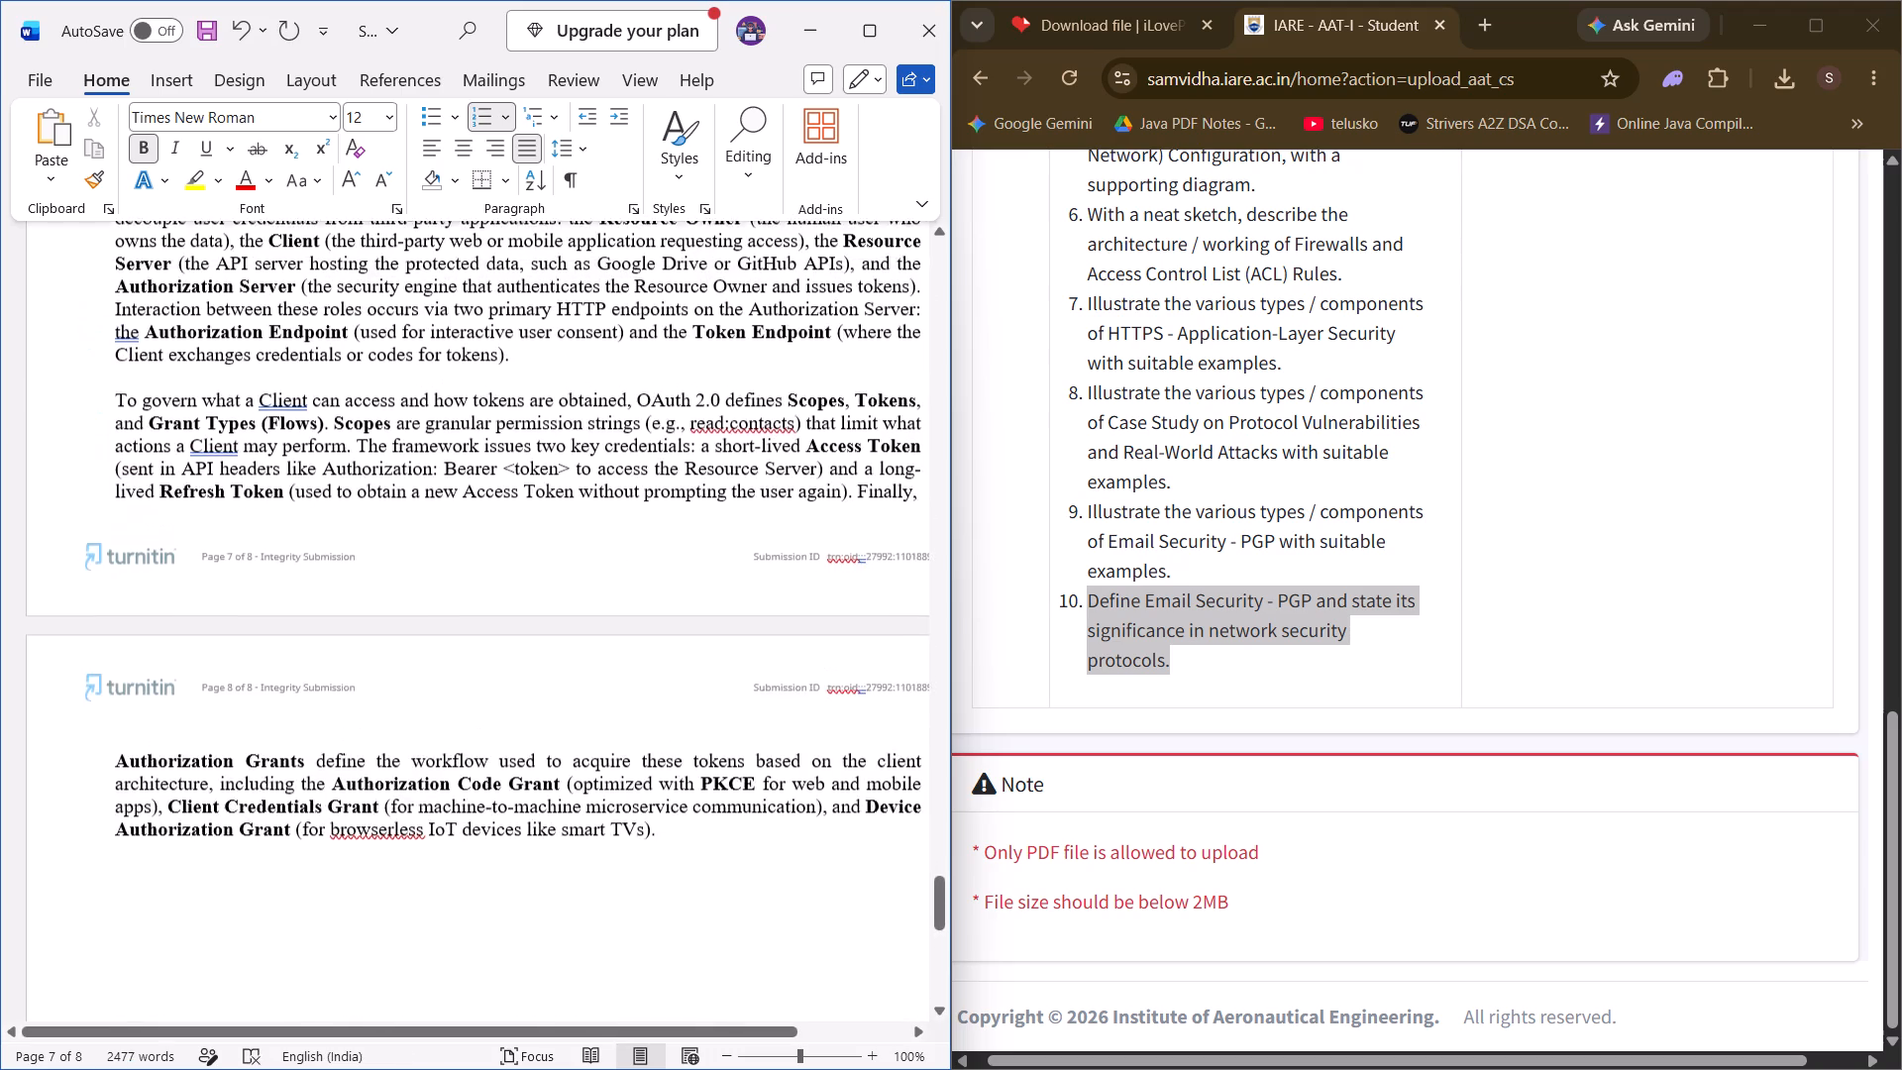
scroll(106, 720, up, 3)
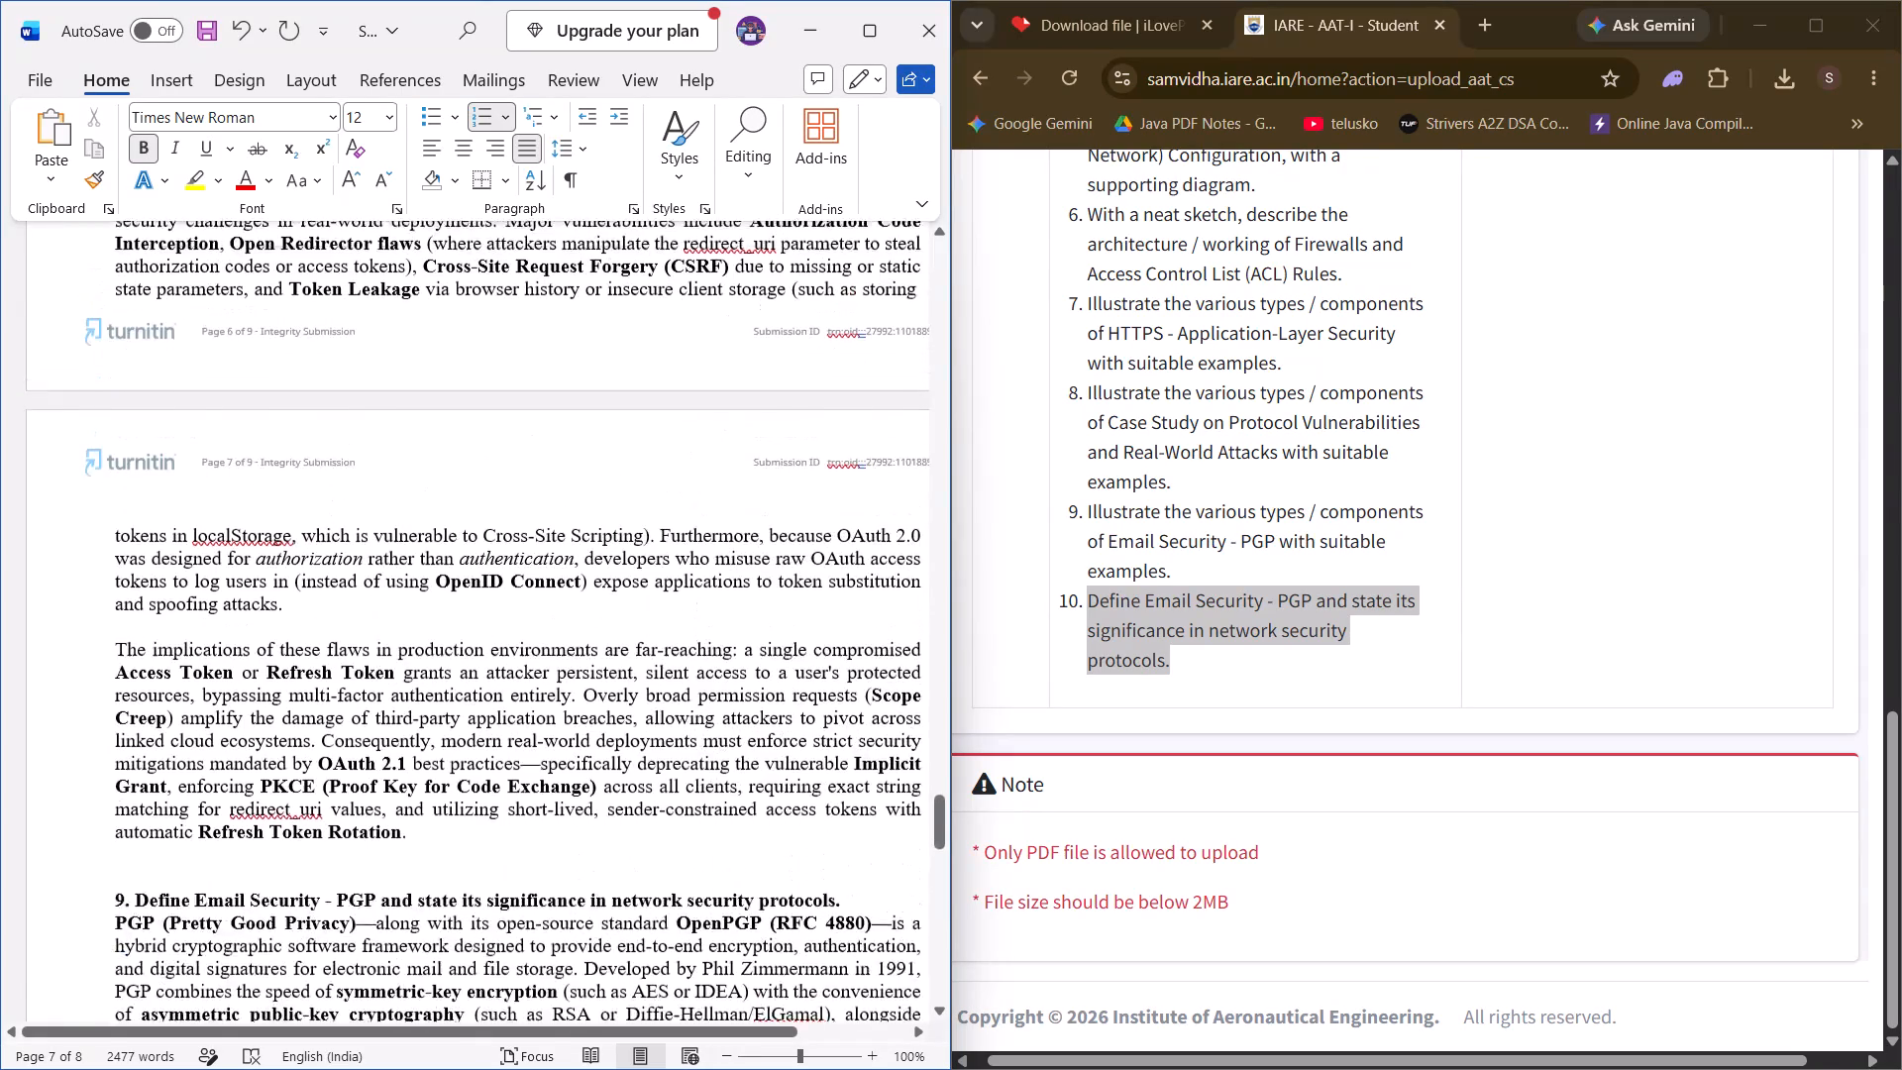
scroll(288, 665, up, 4)
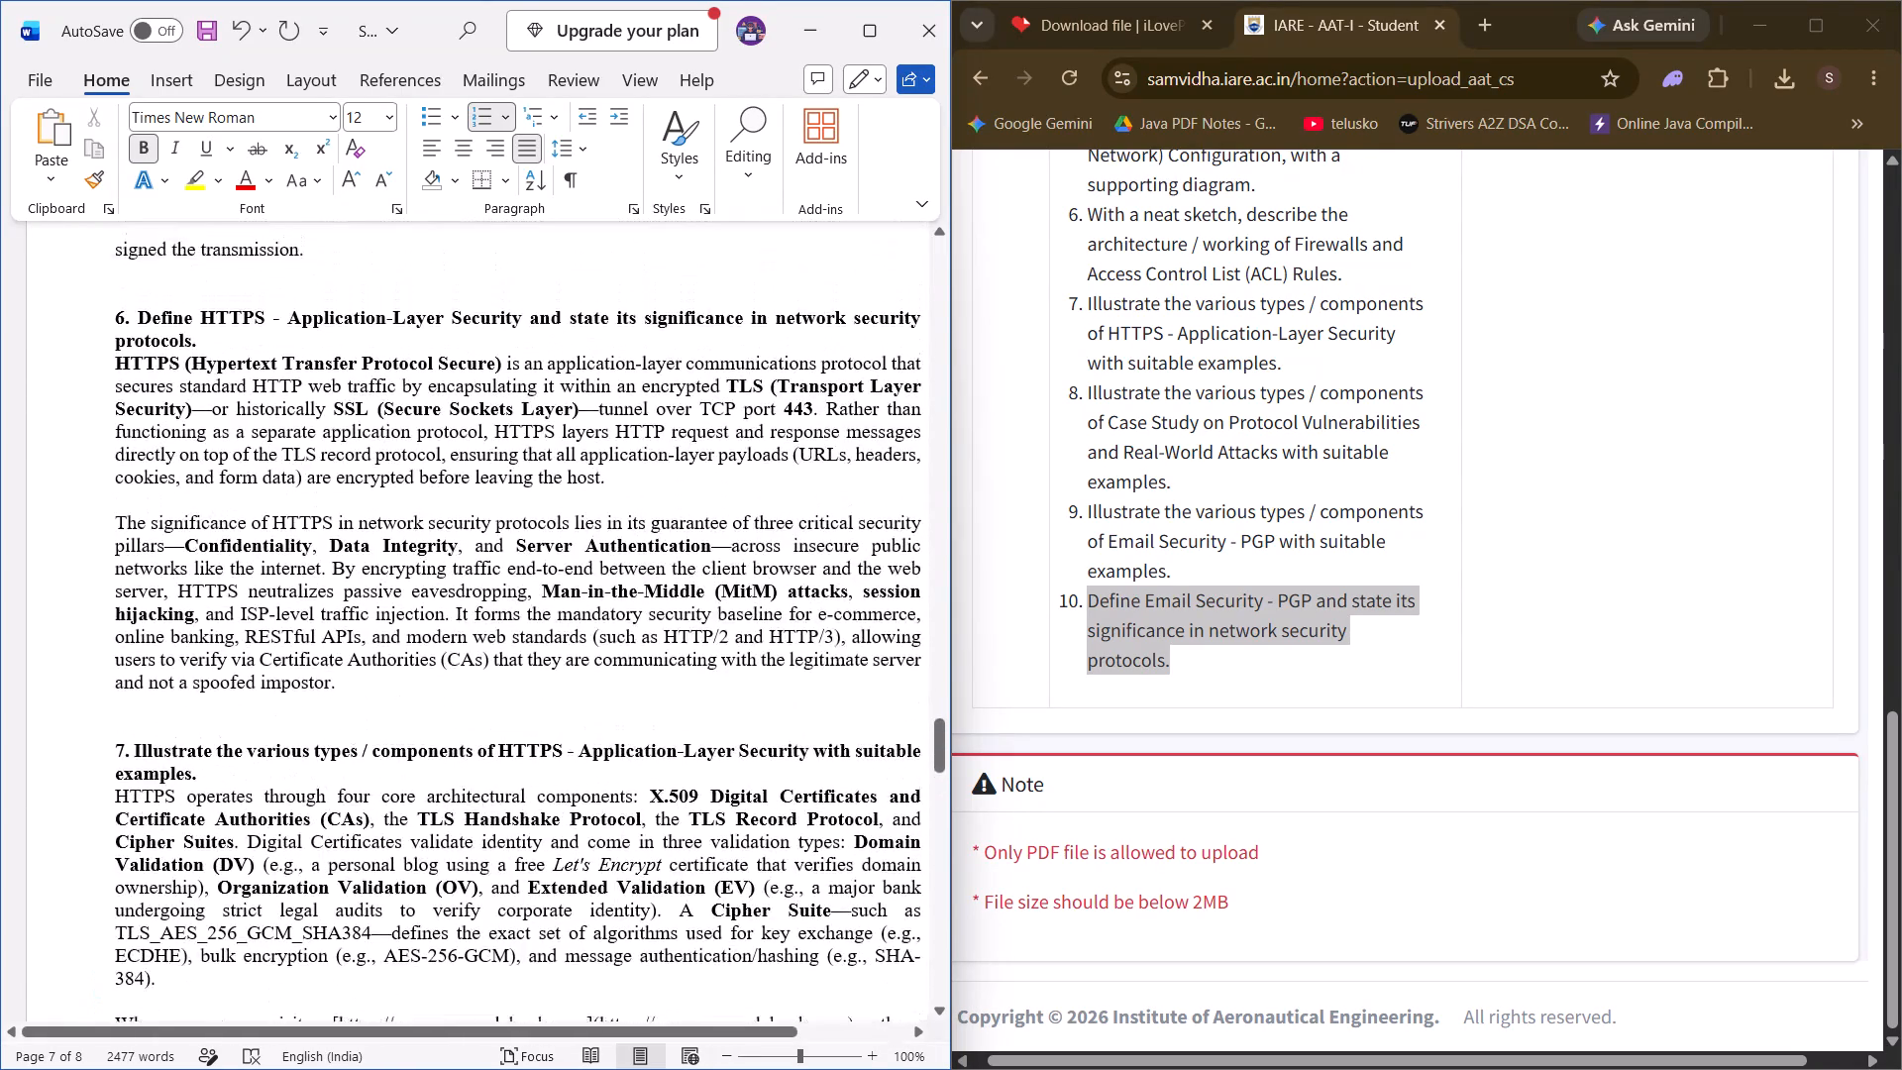
scroll(288, 665, up, 7)
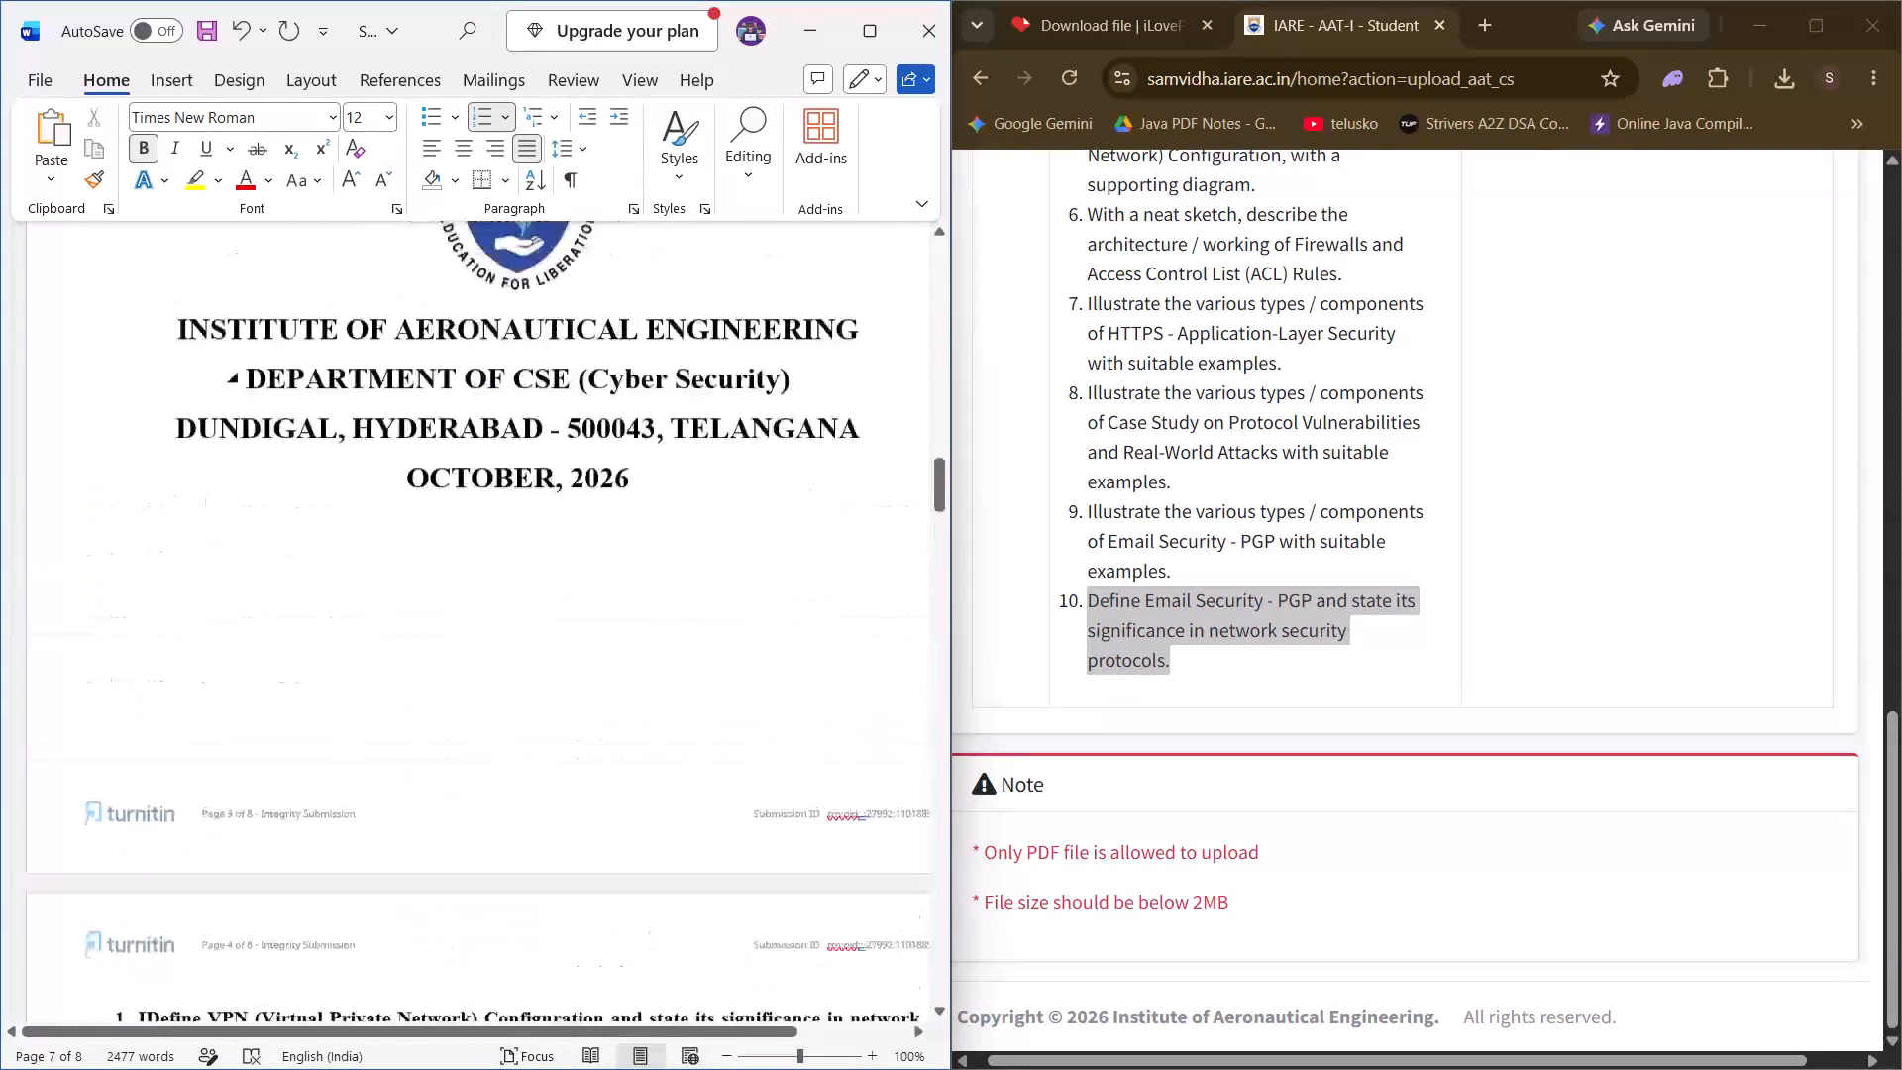
scroll(288, 665, up, 6)
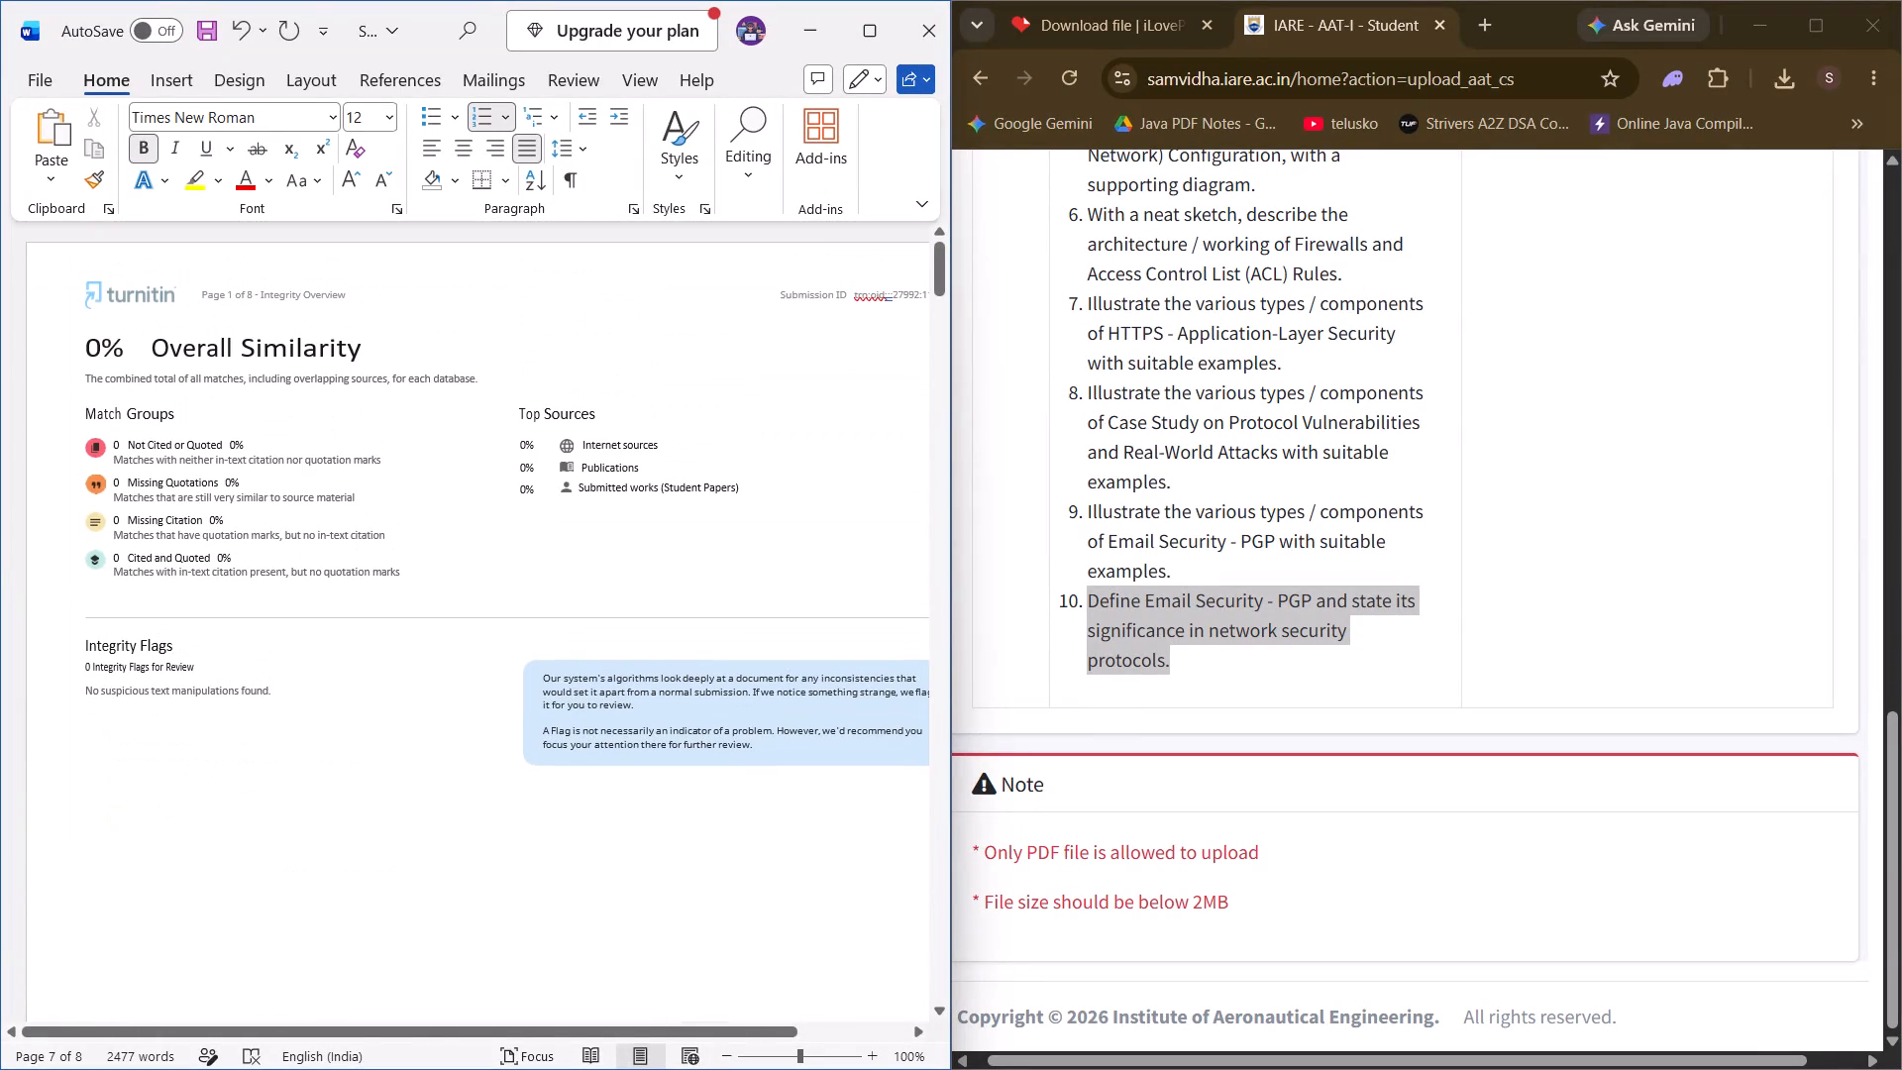
scroll(288, 665, up, 1)
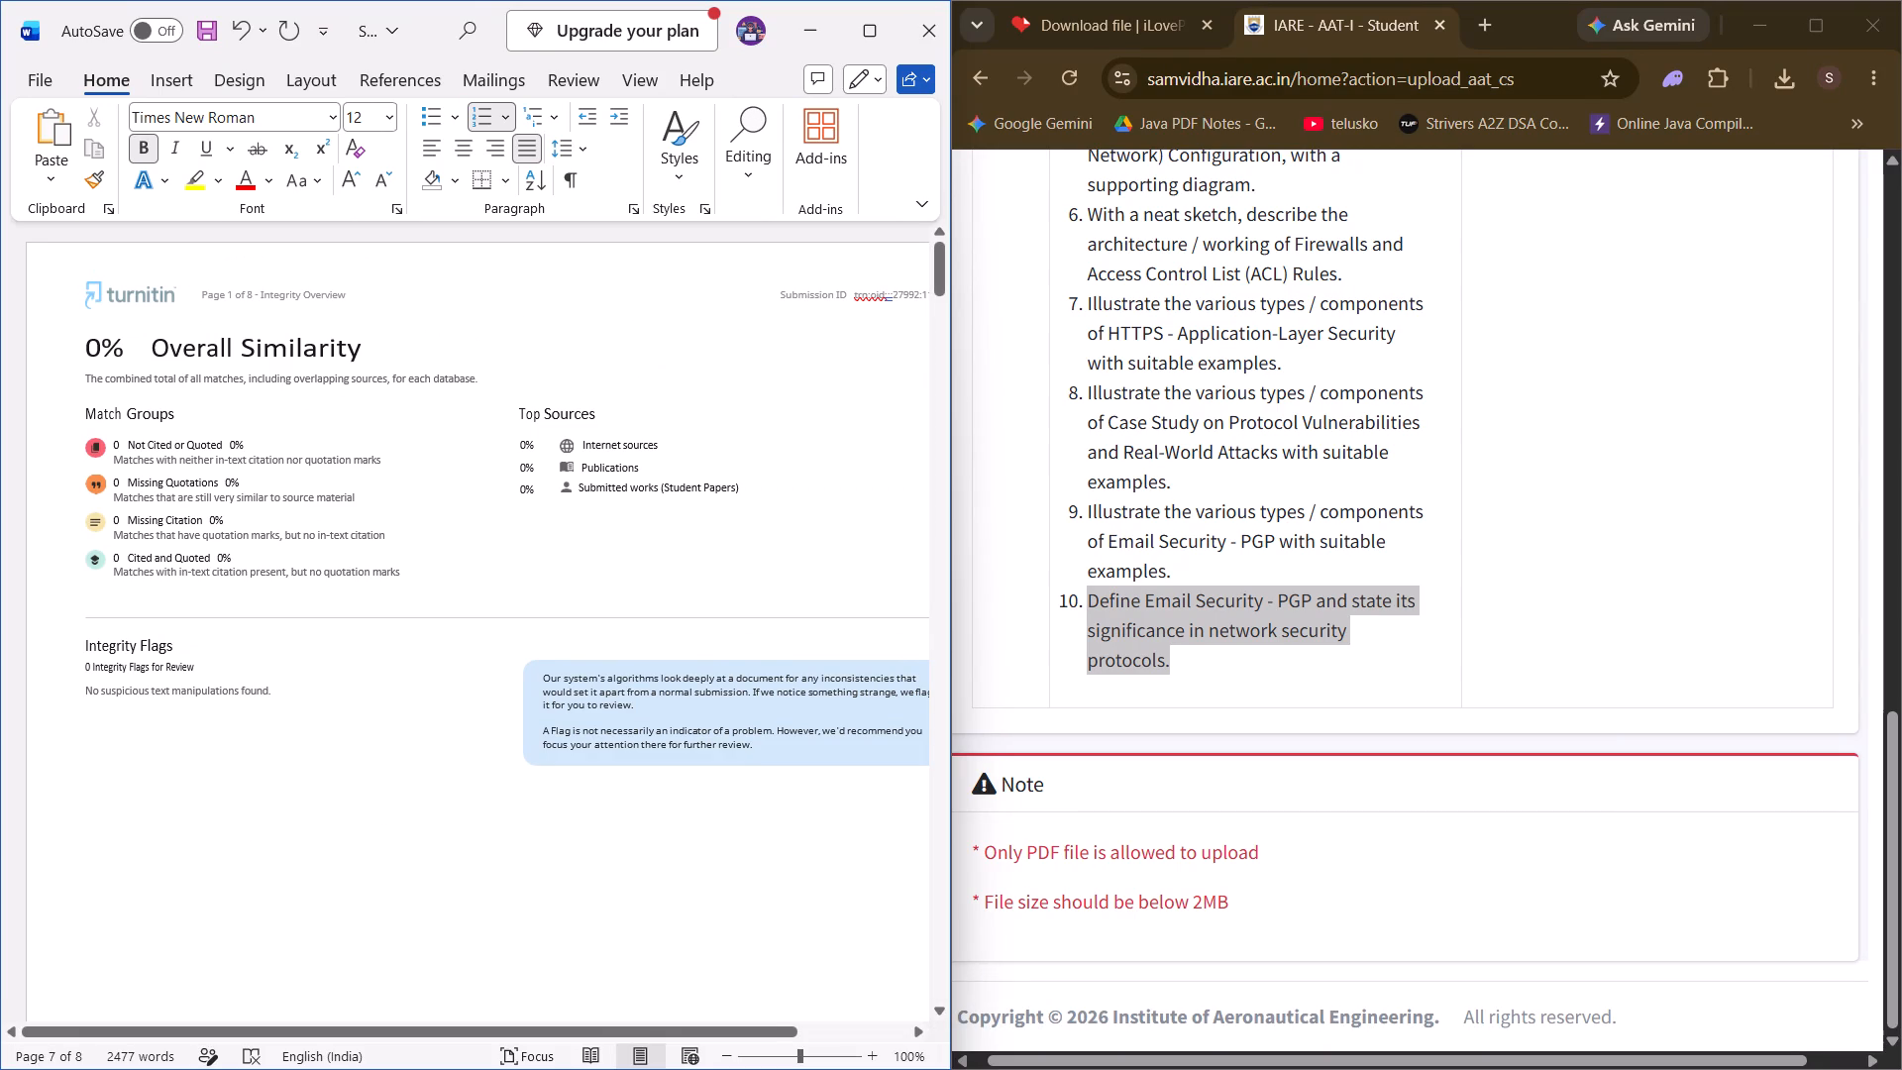
Save the edited SAP assignment document.
click(868, 36)
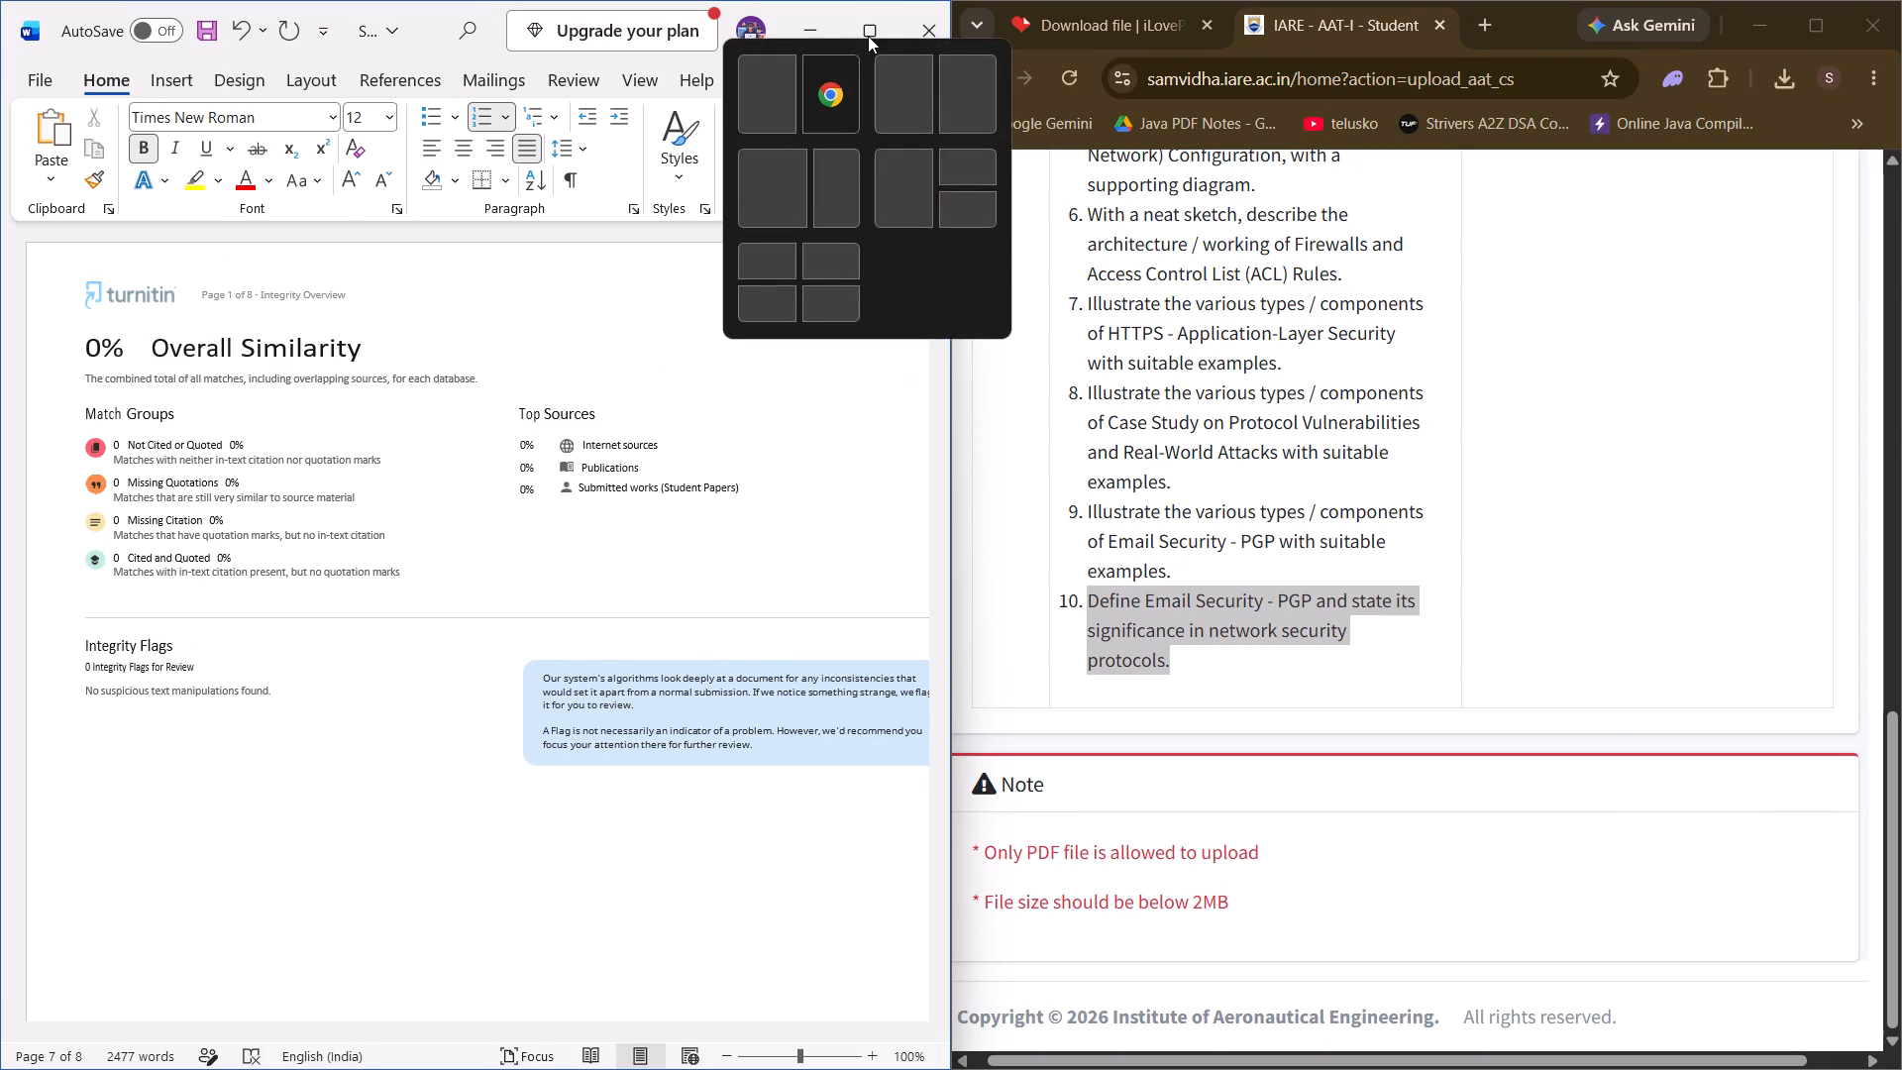
click(459, 655)
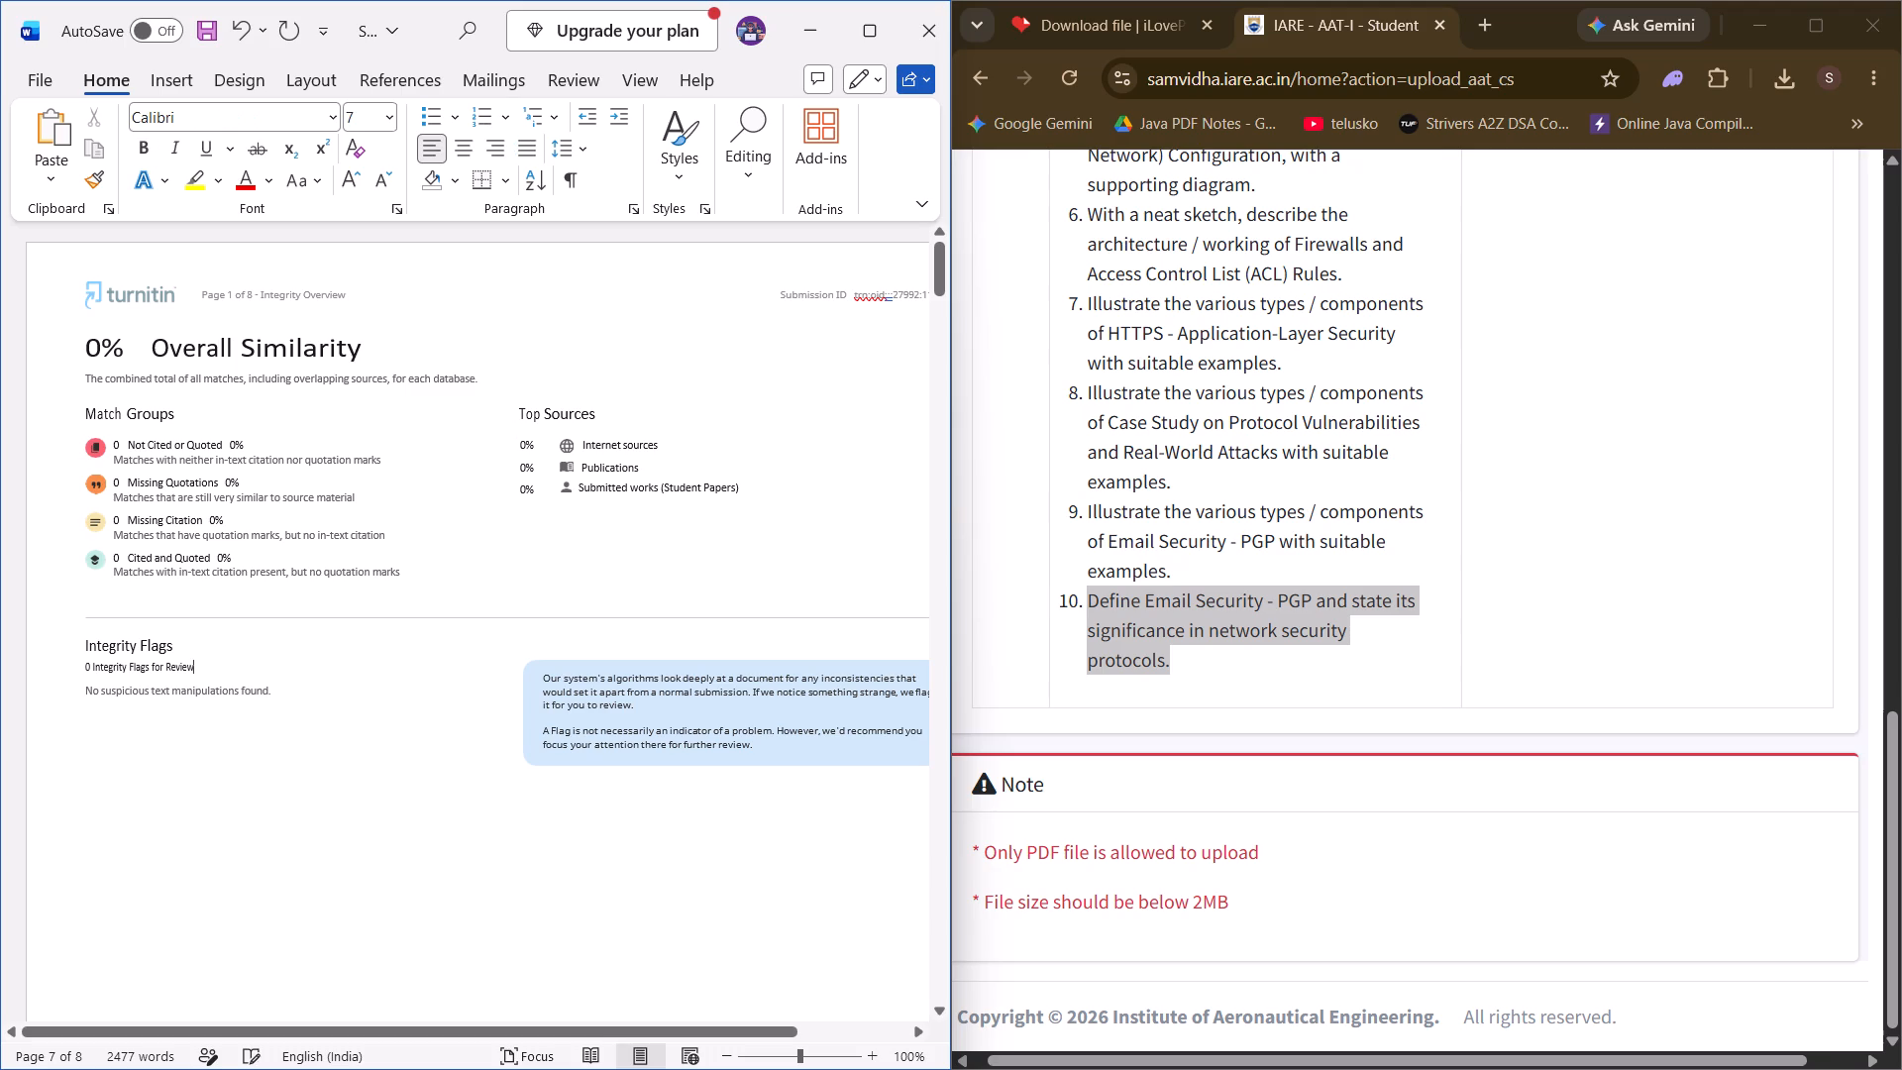
key(ctrl+s)
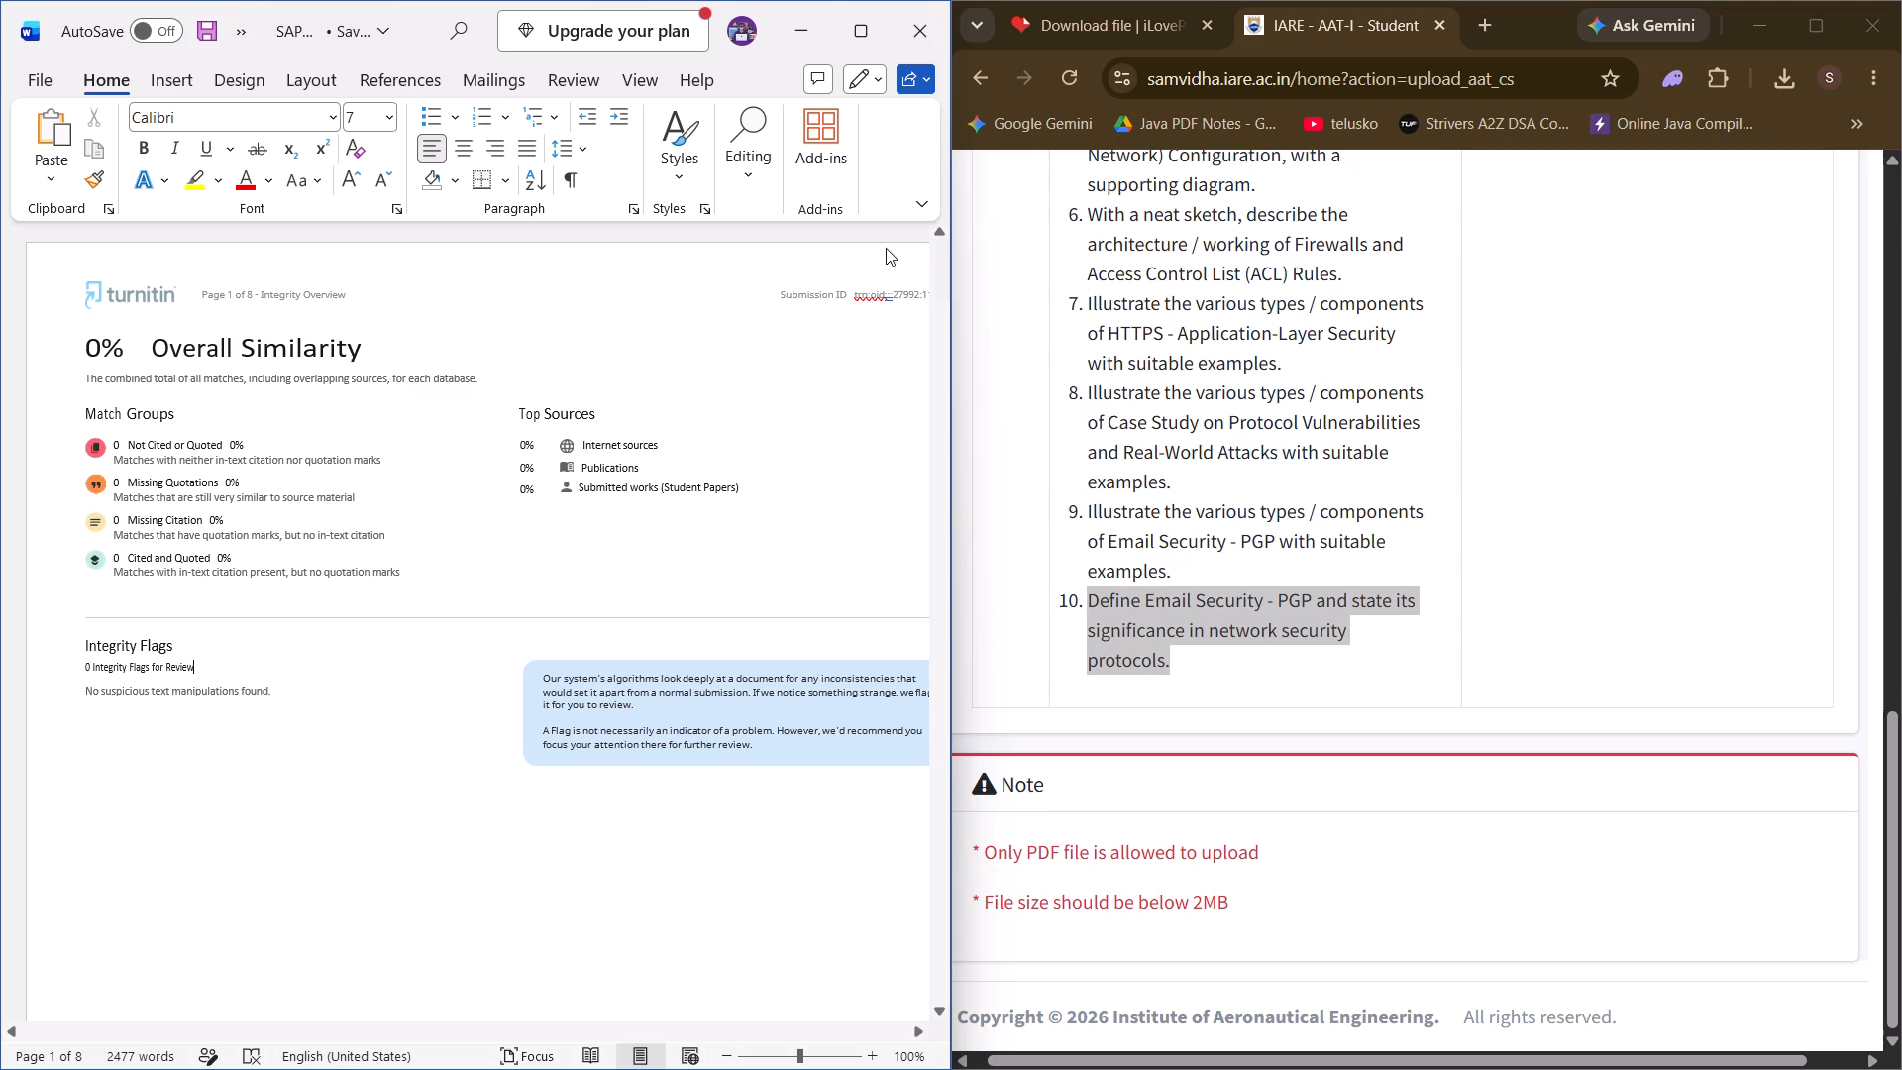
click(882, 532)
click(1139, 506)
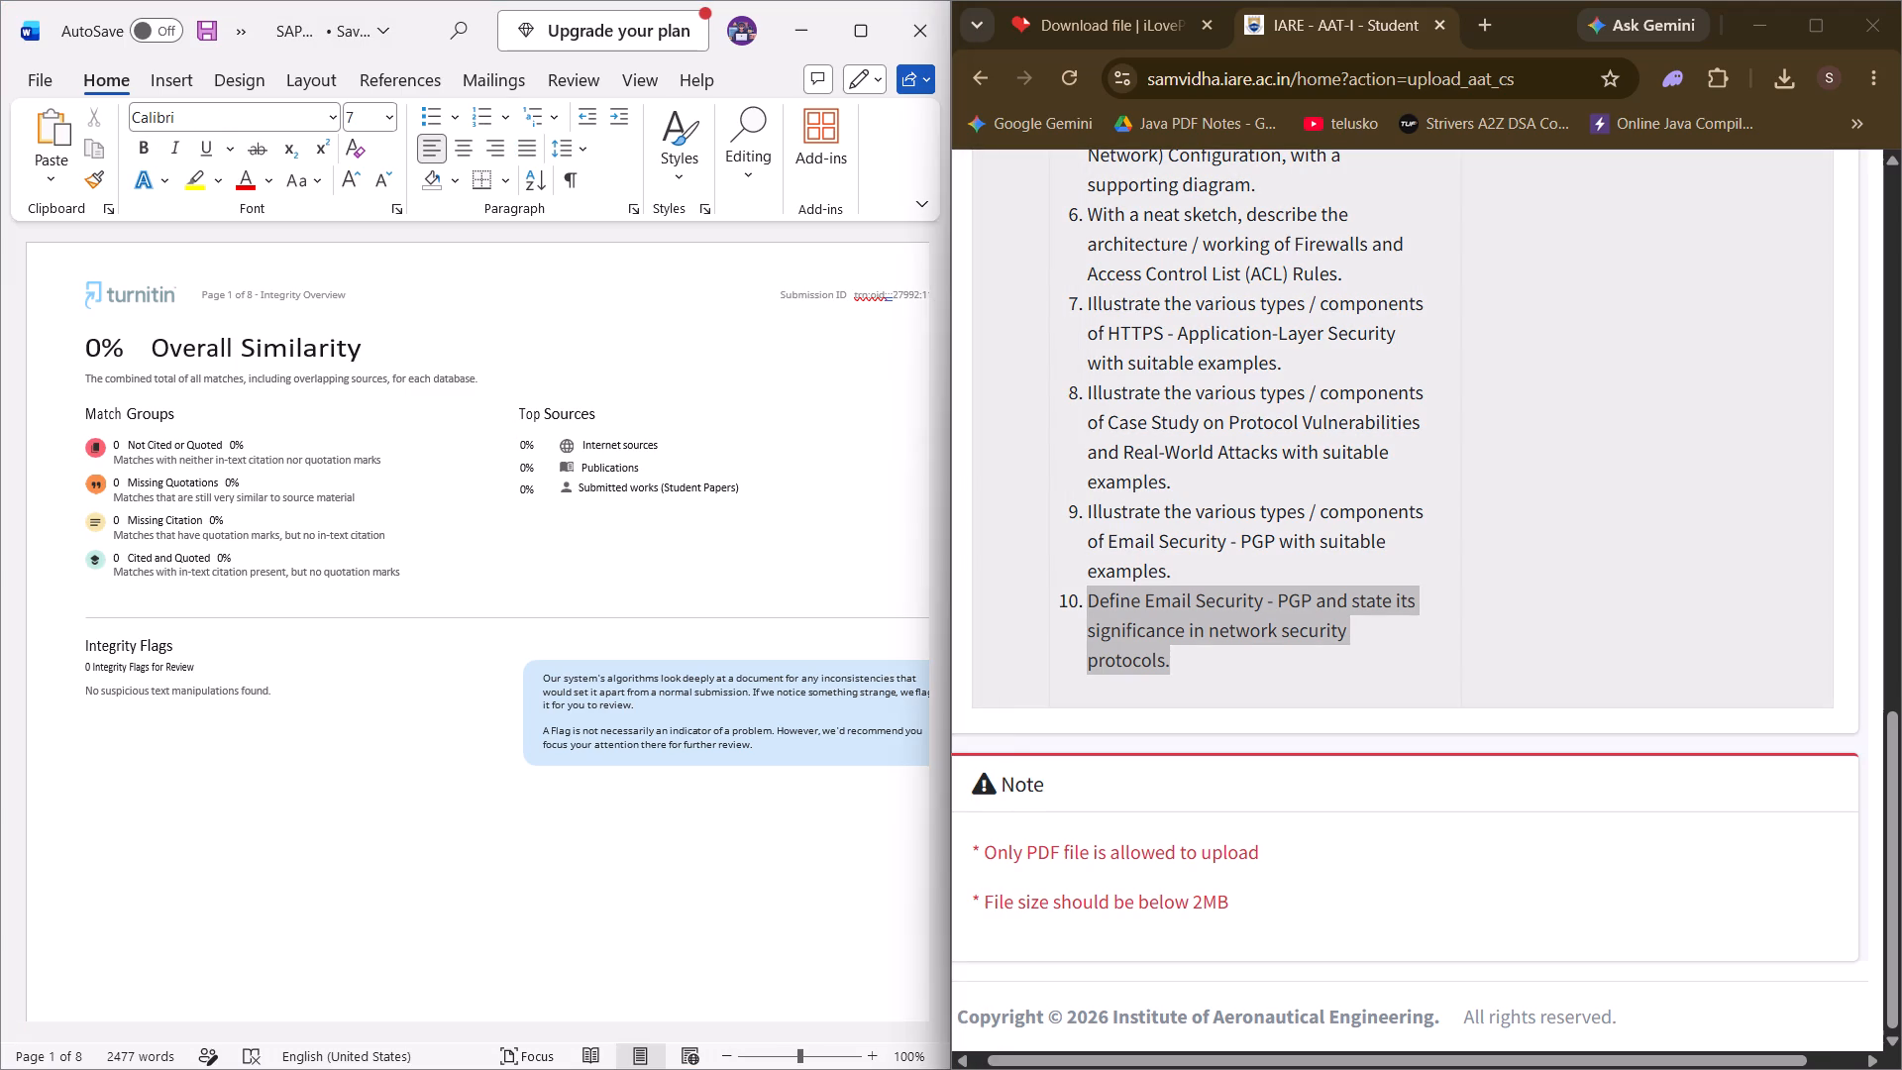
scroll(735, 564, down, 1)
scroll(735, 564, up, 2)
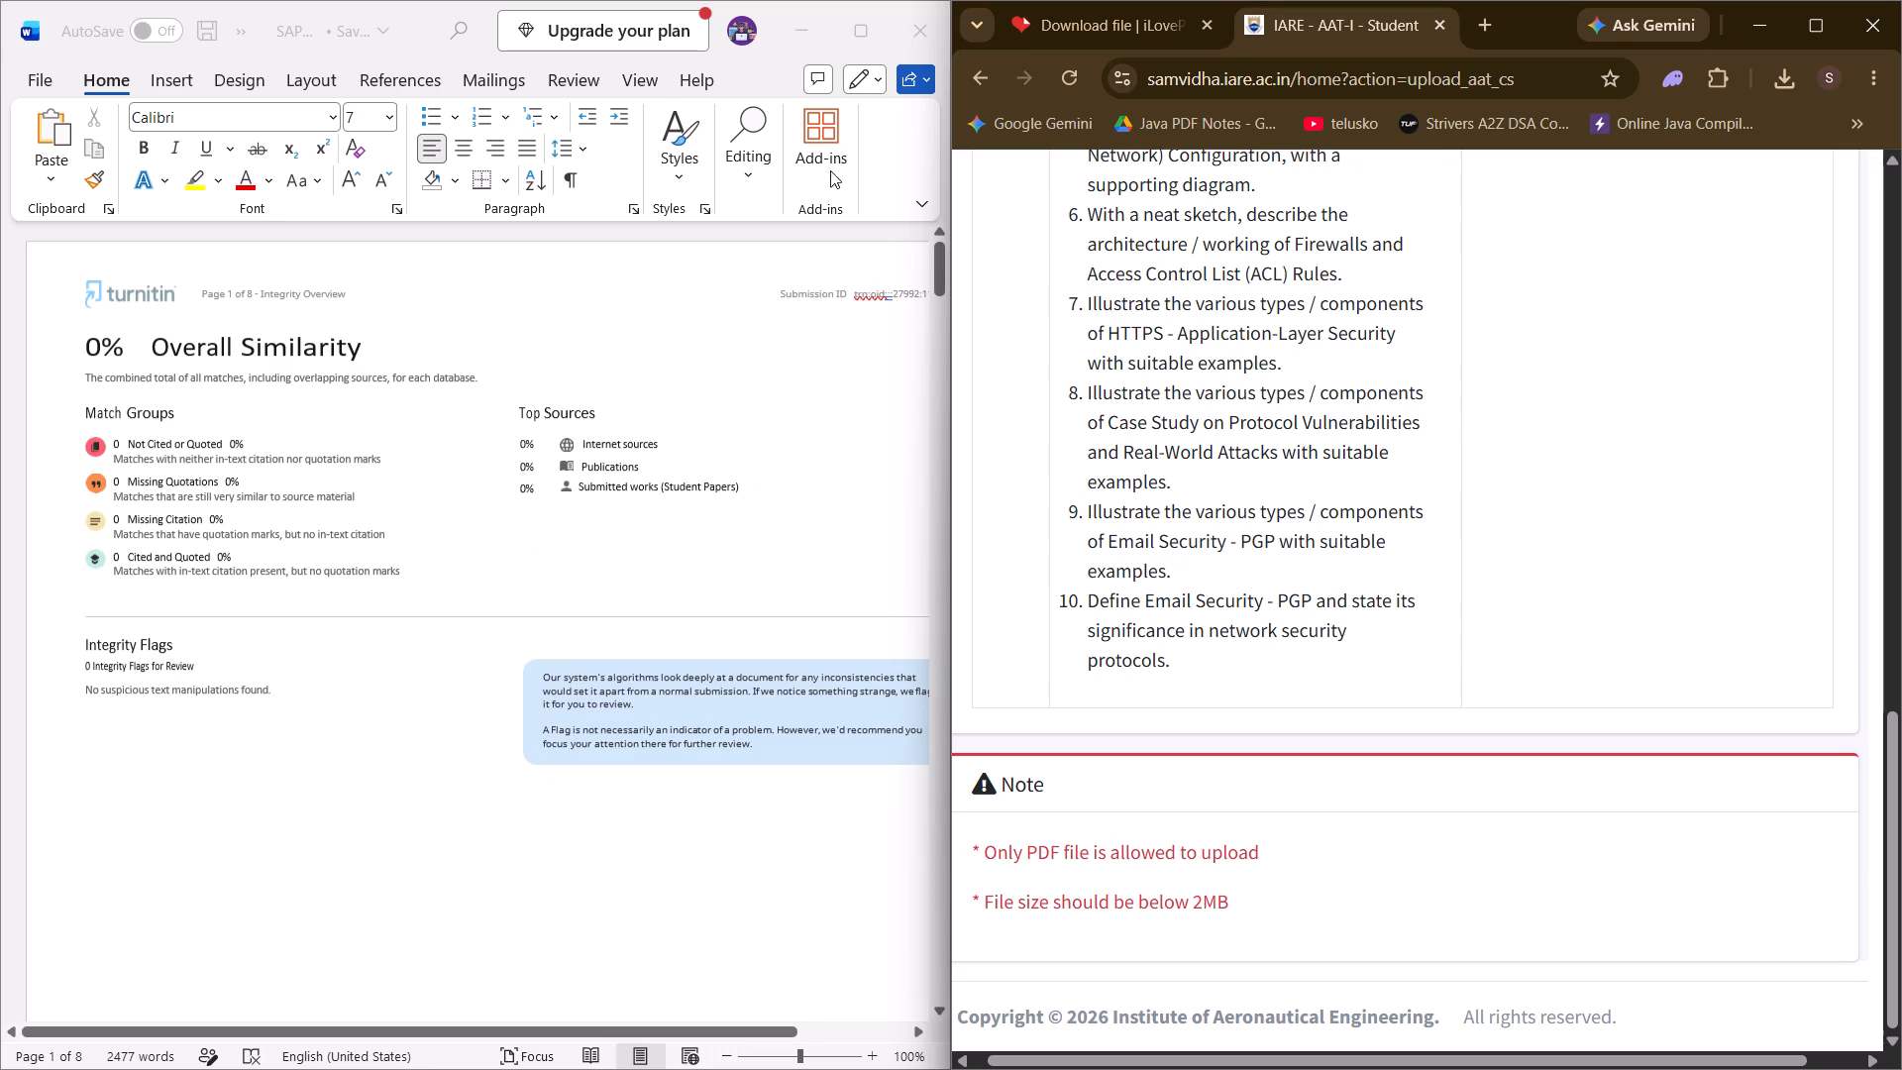
Close the saved SAP assignment document in Word.
click(909, 28)
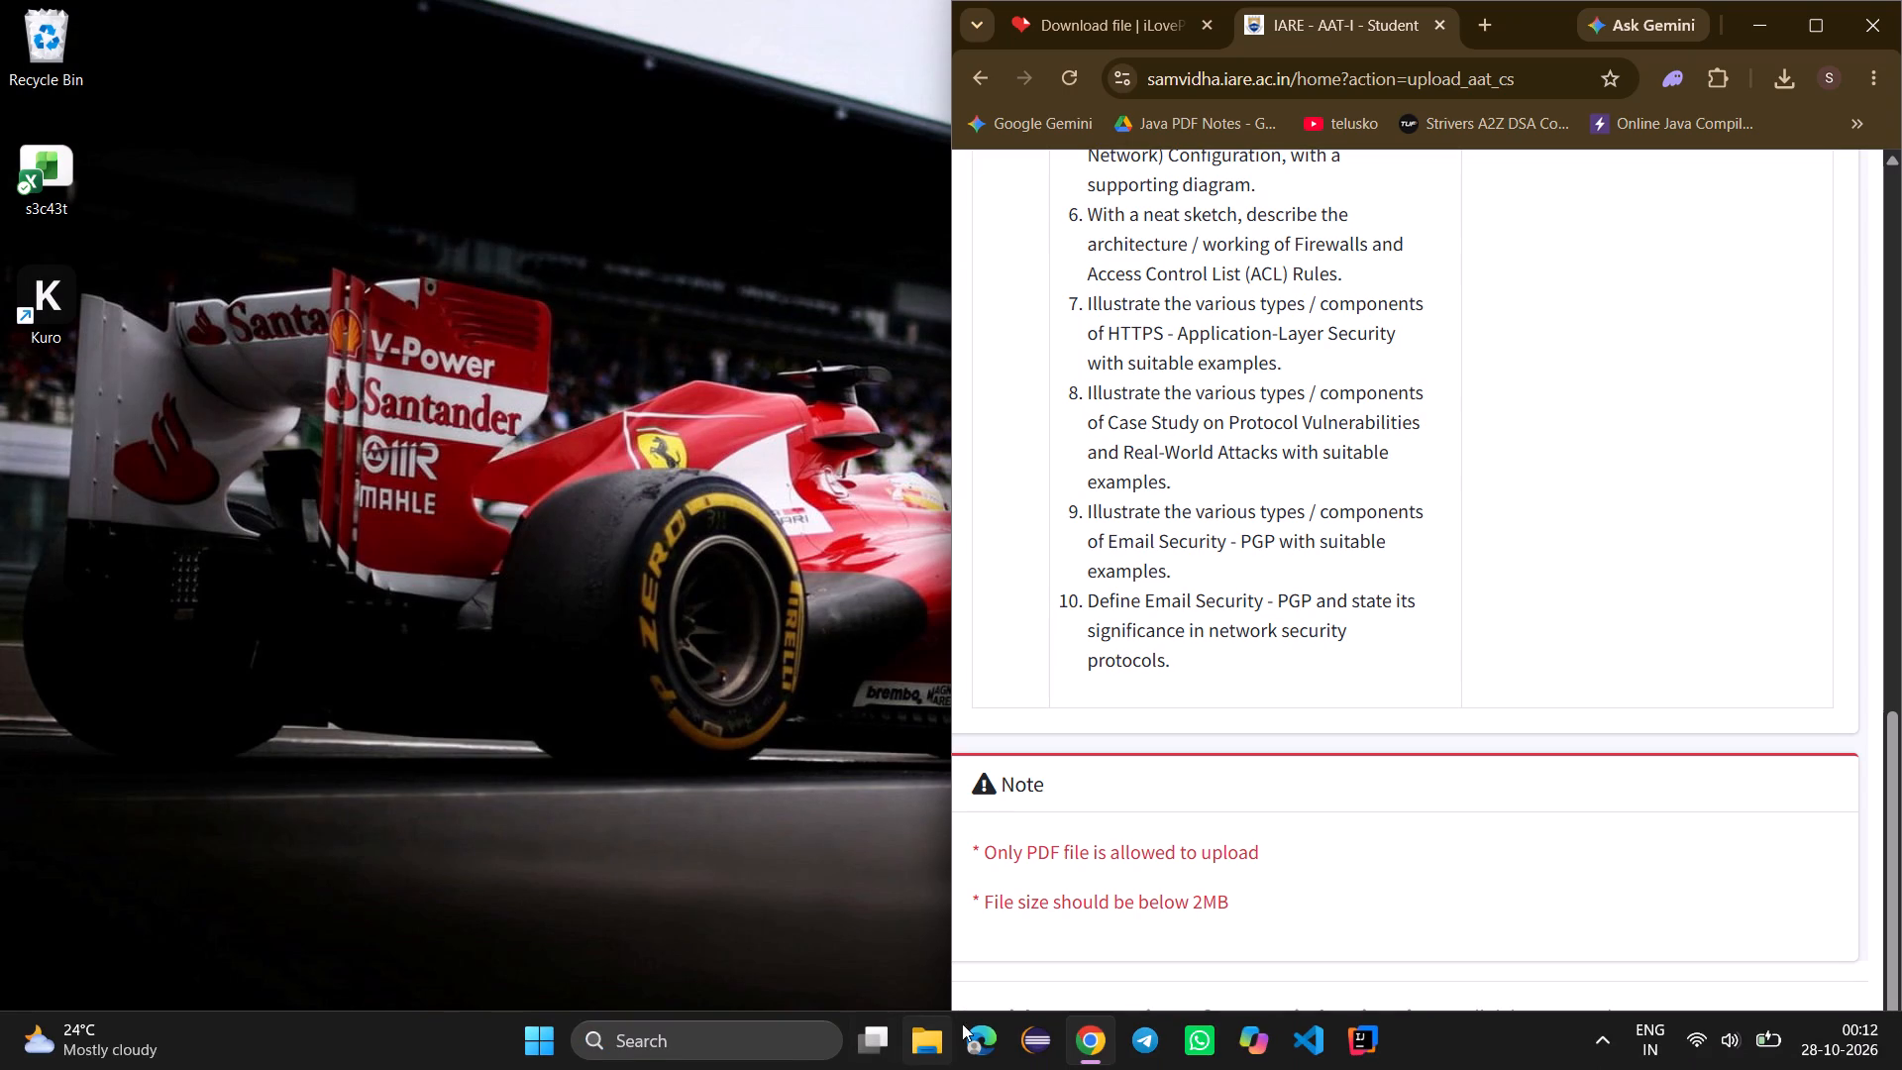
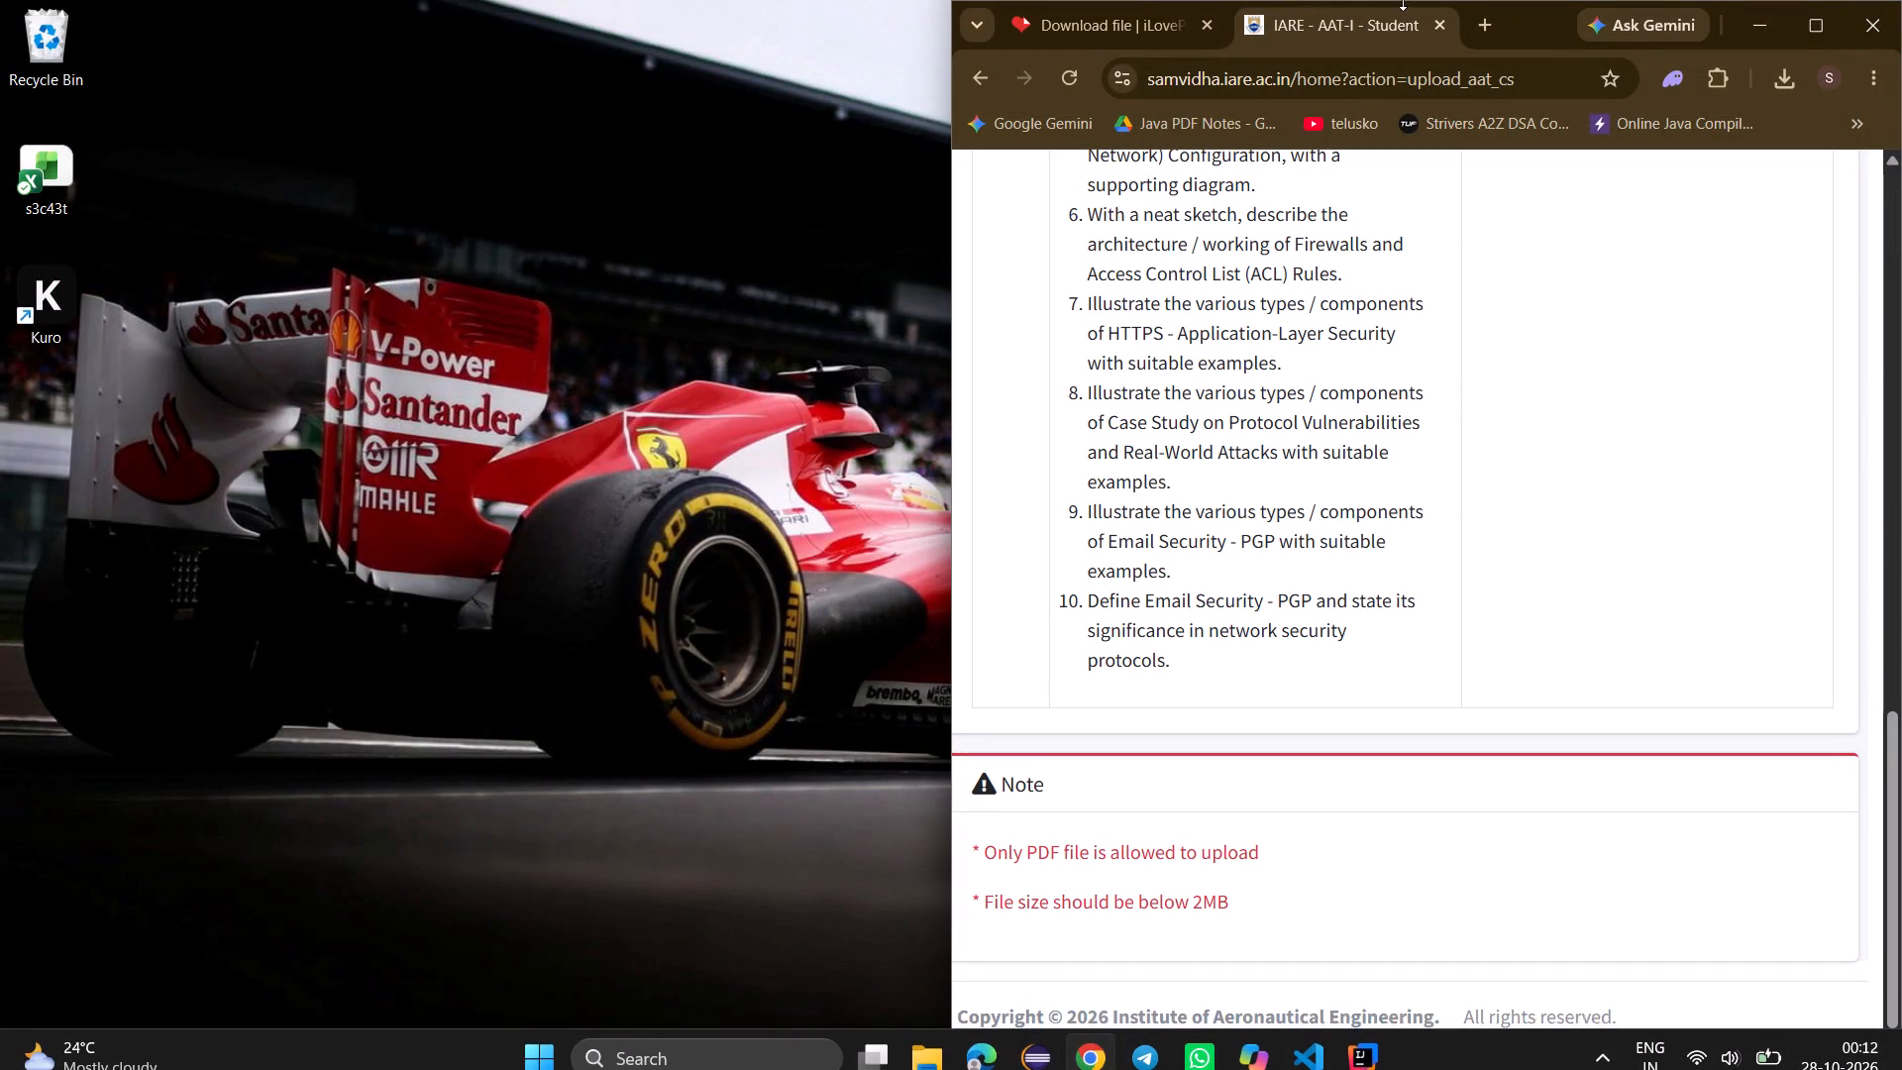
Return to iLovePDF's PDF to WORD Converter and open the file selection for another PDF.
click(1131, 0)
click(1118, 18)
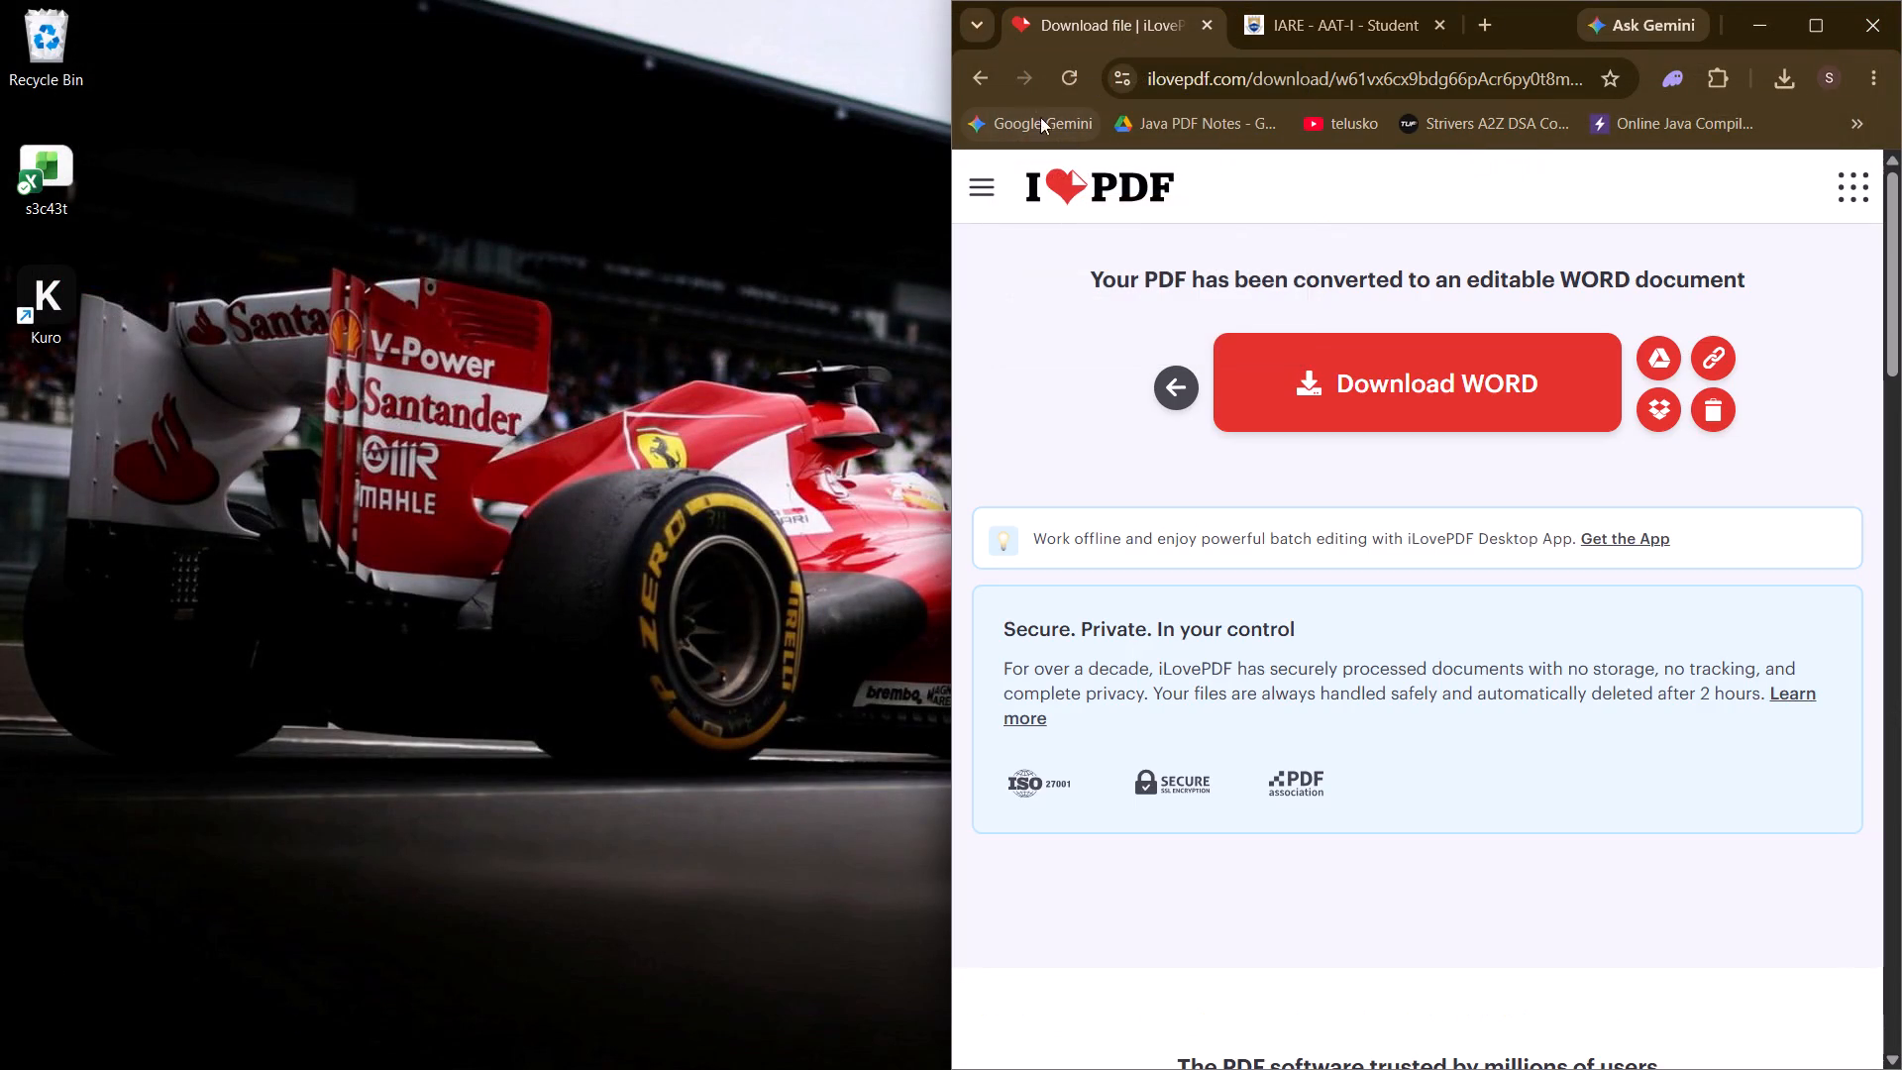
click(986, 77)
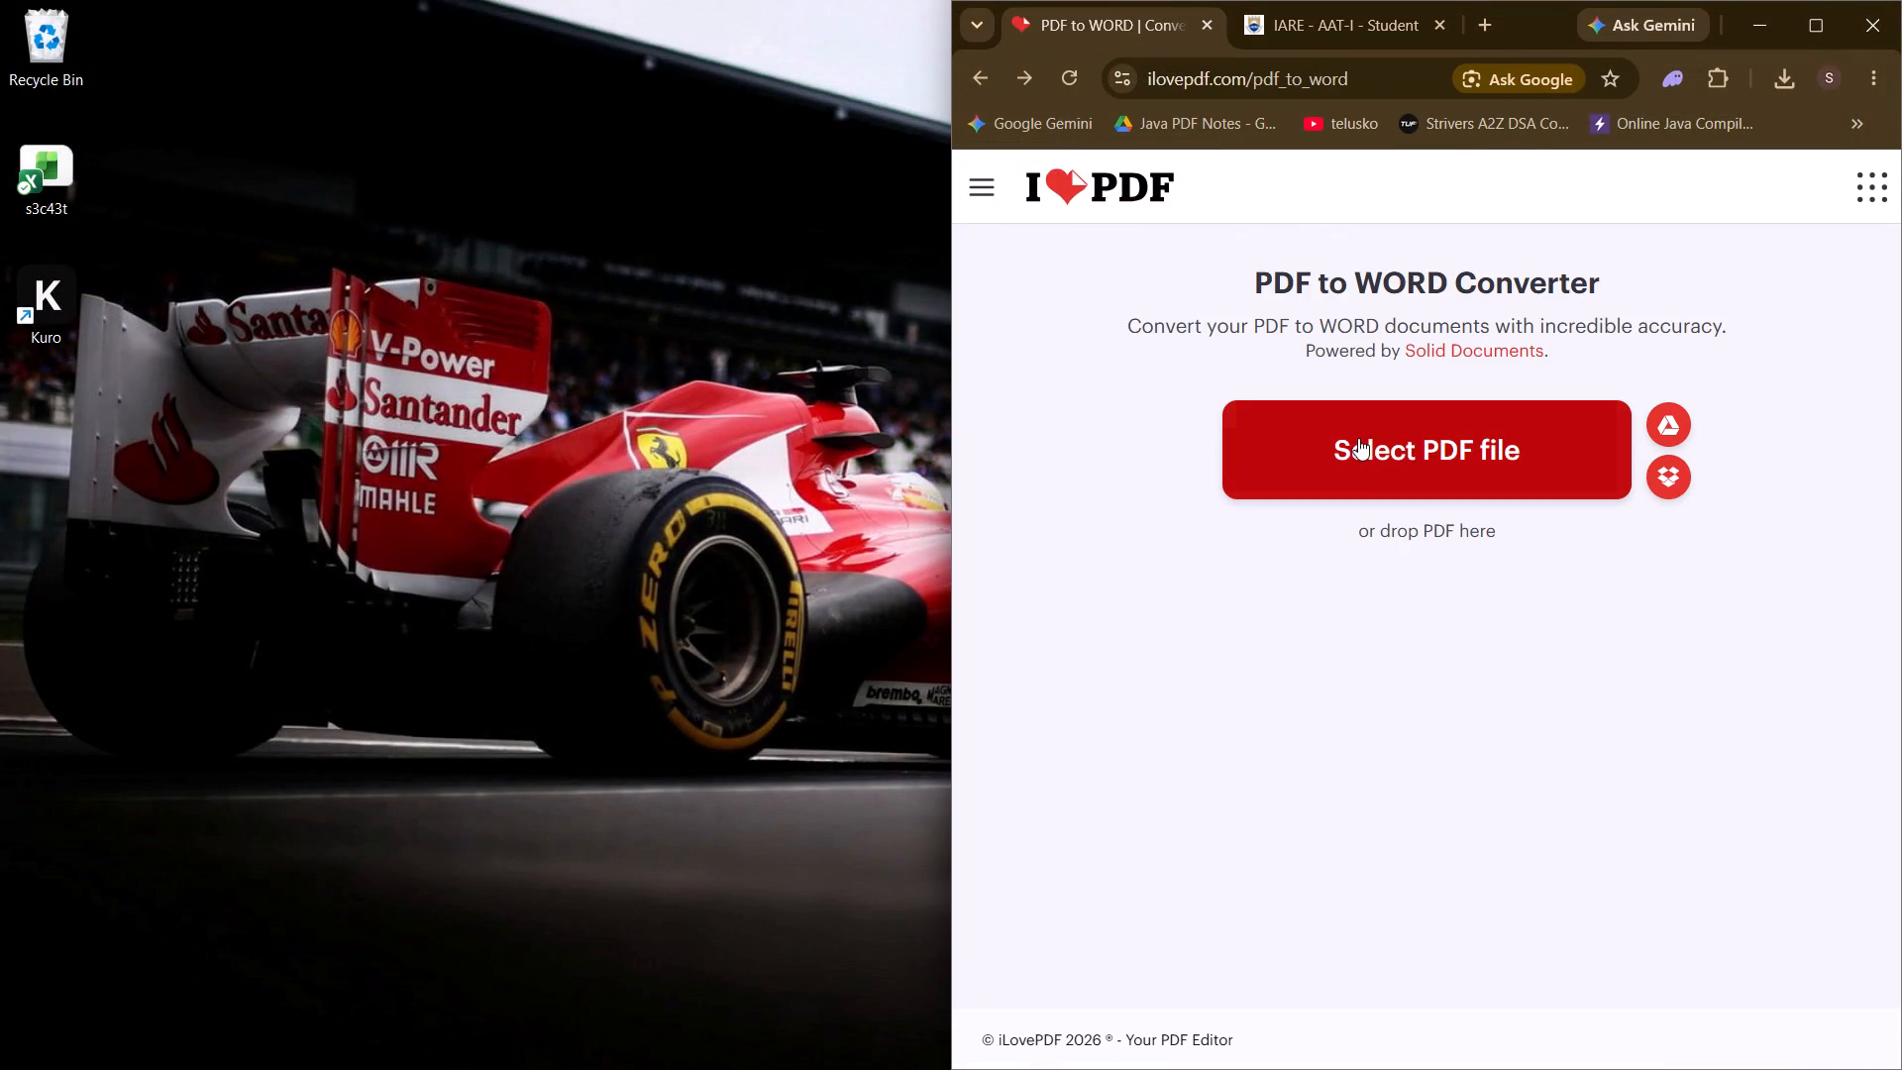
click(1357, 438)
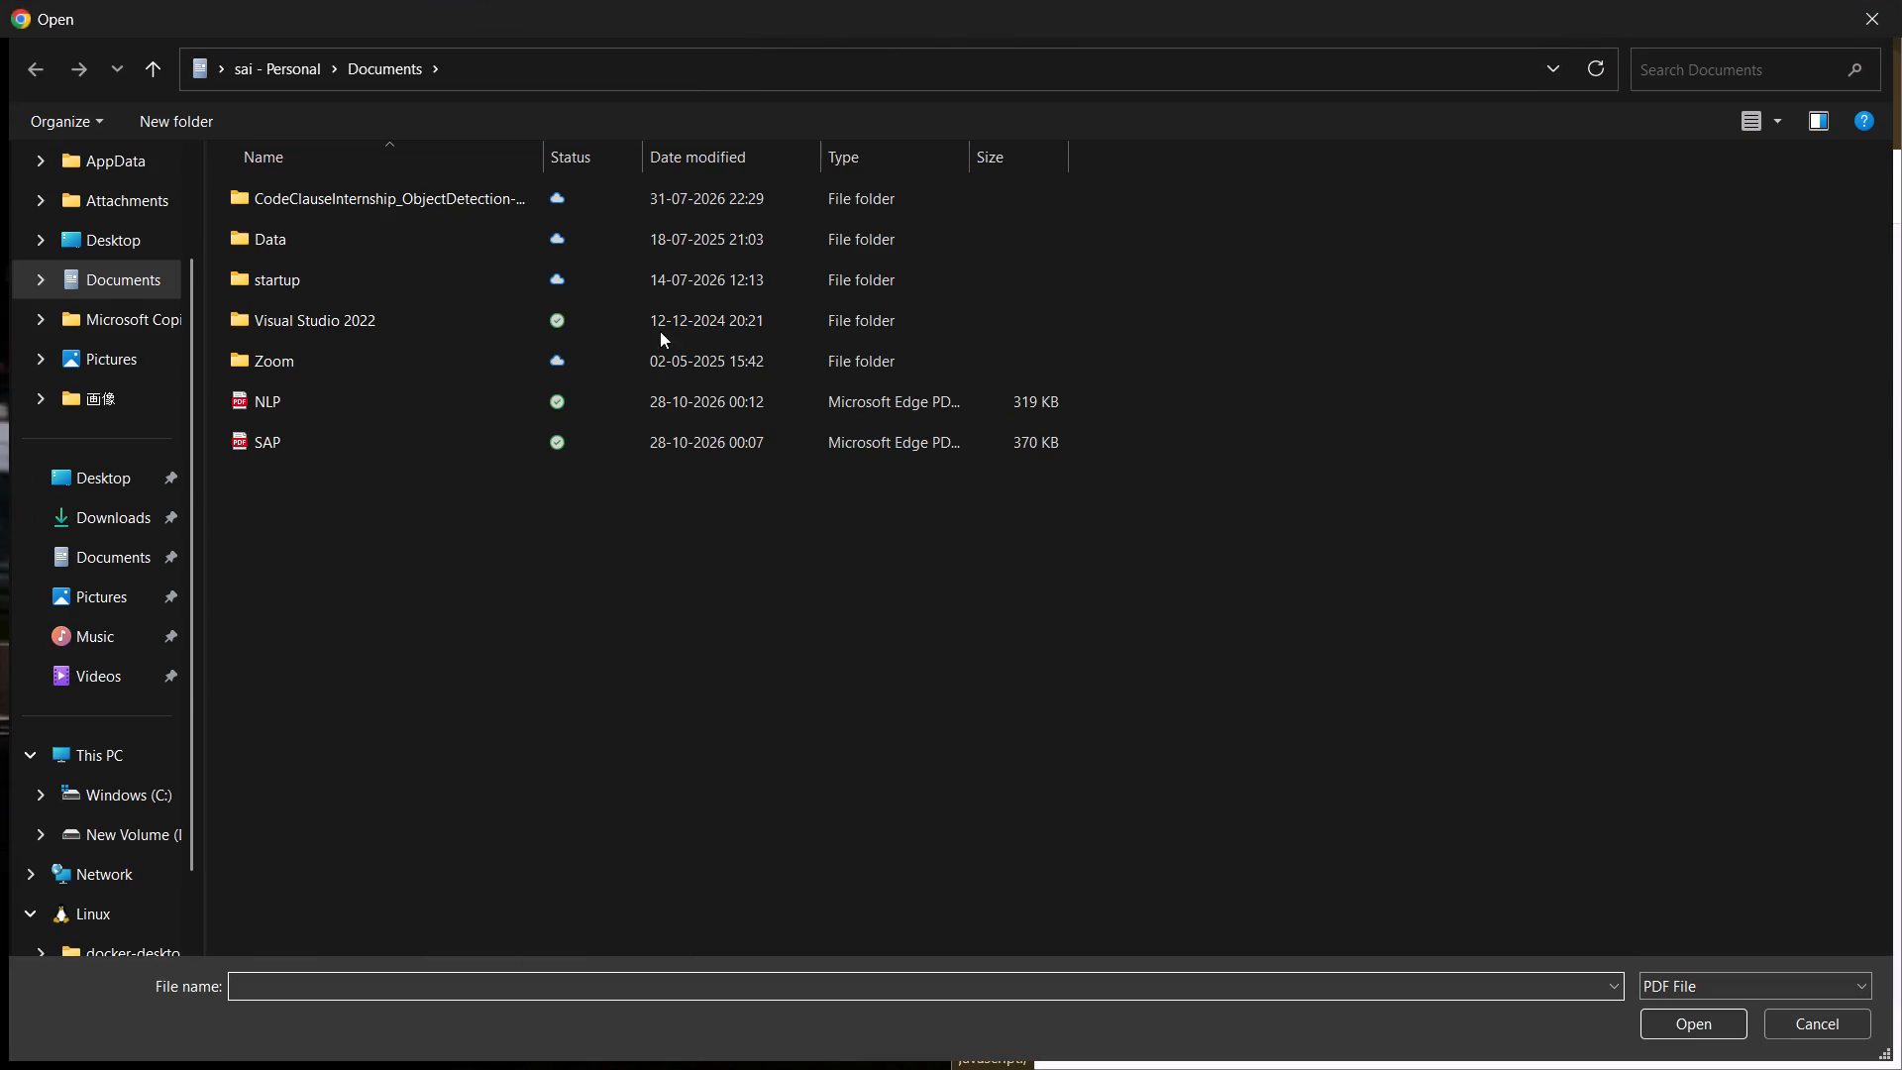
Convert NLP.pdf from the Documents folder to an editable Word document and download the result.
click(513, 401)
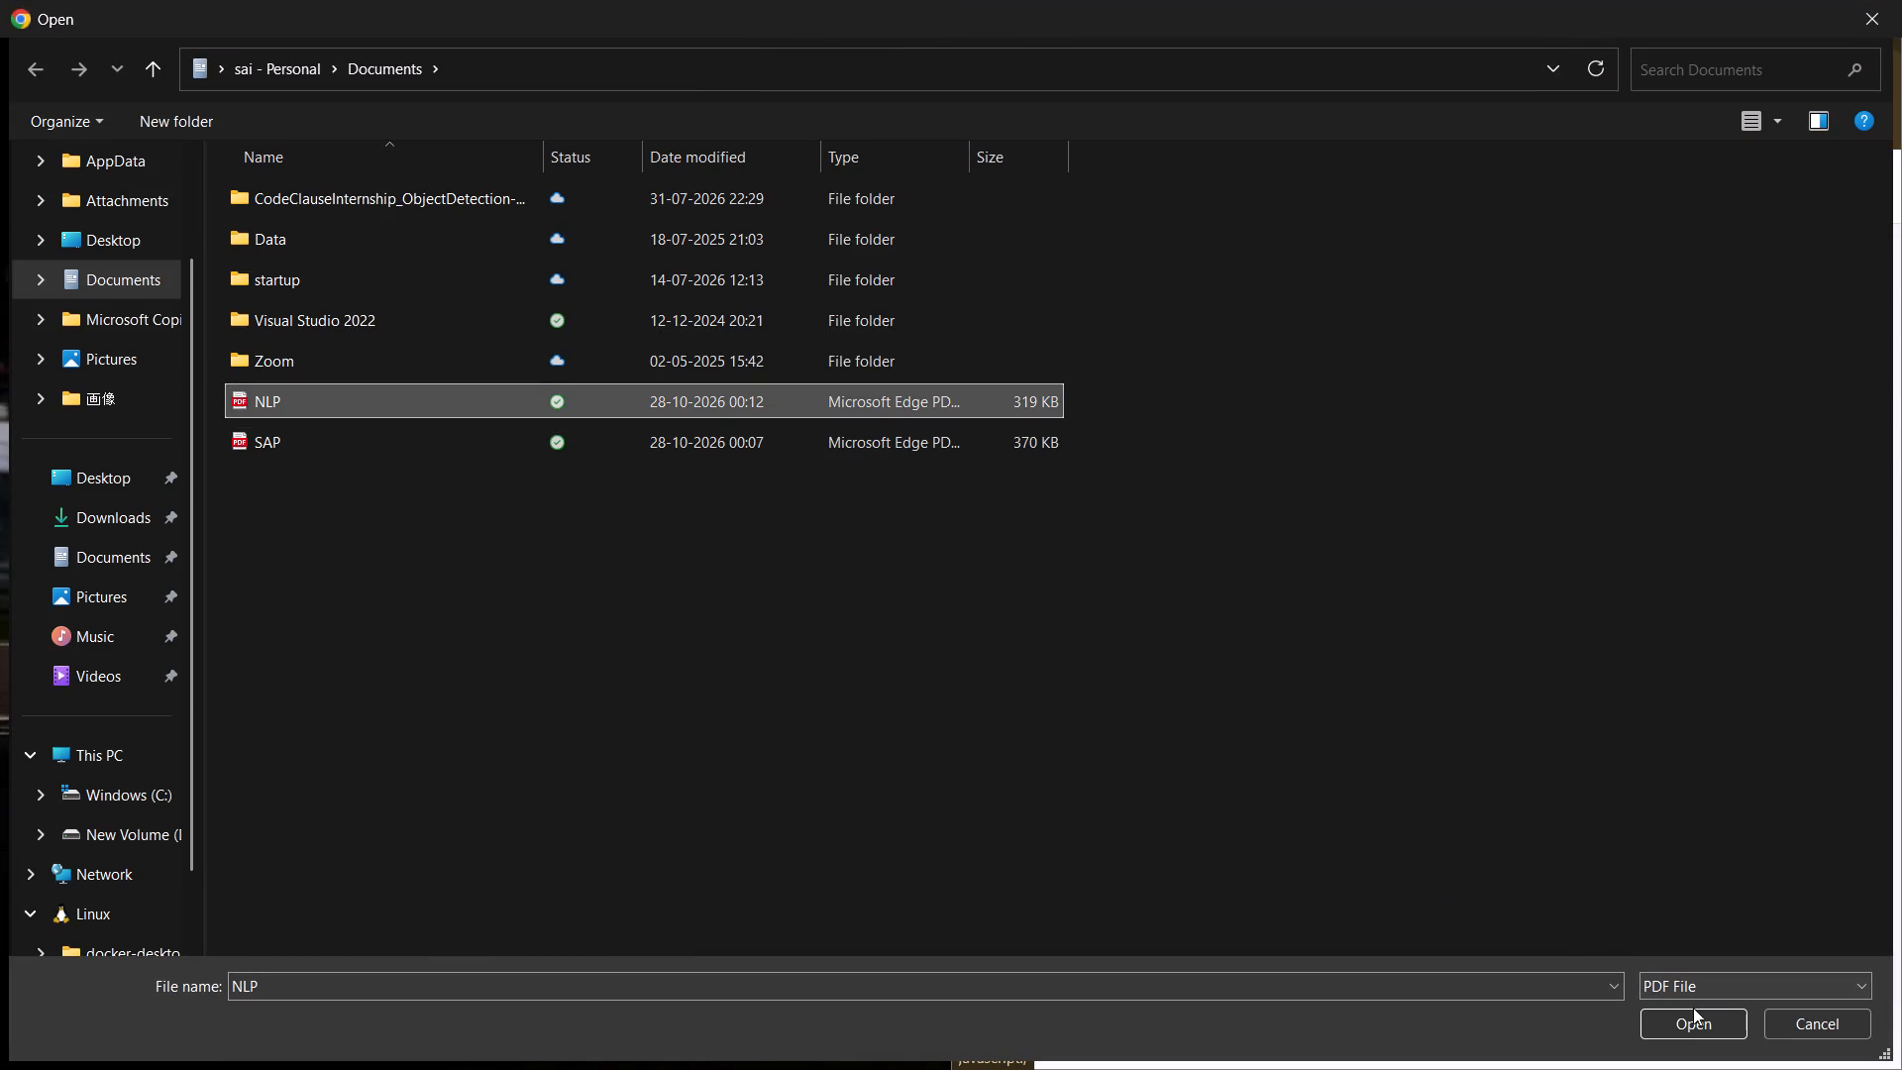
click(1690, 1008)
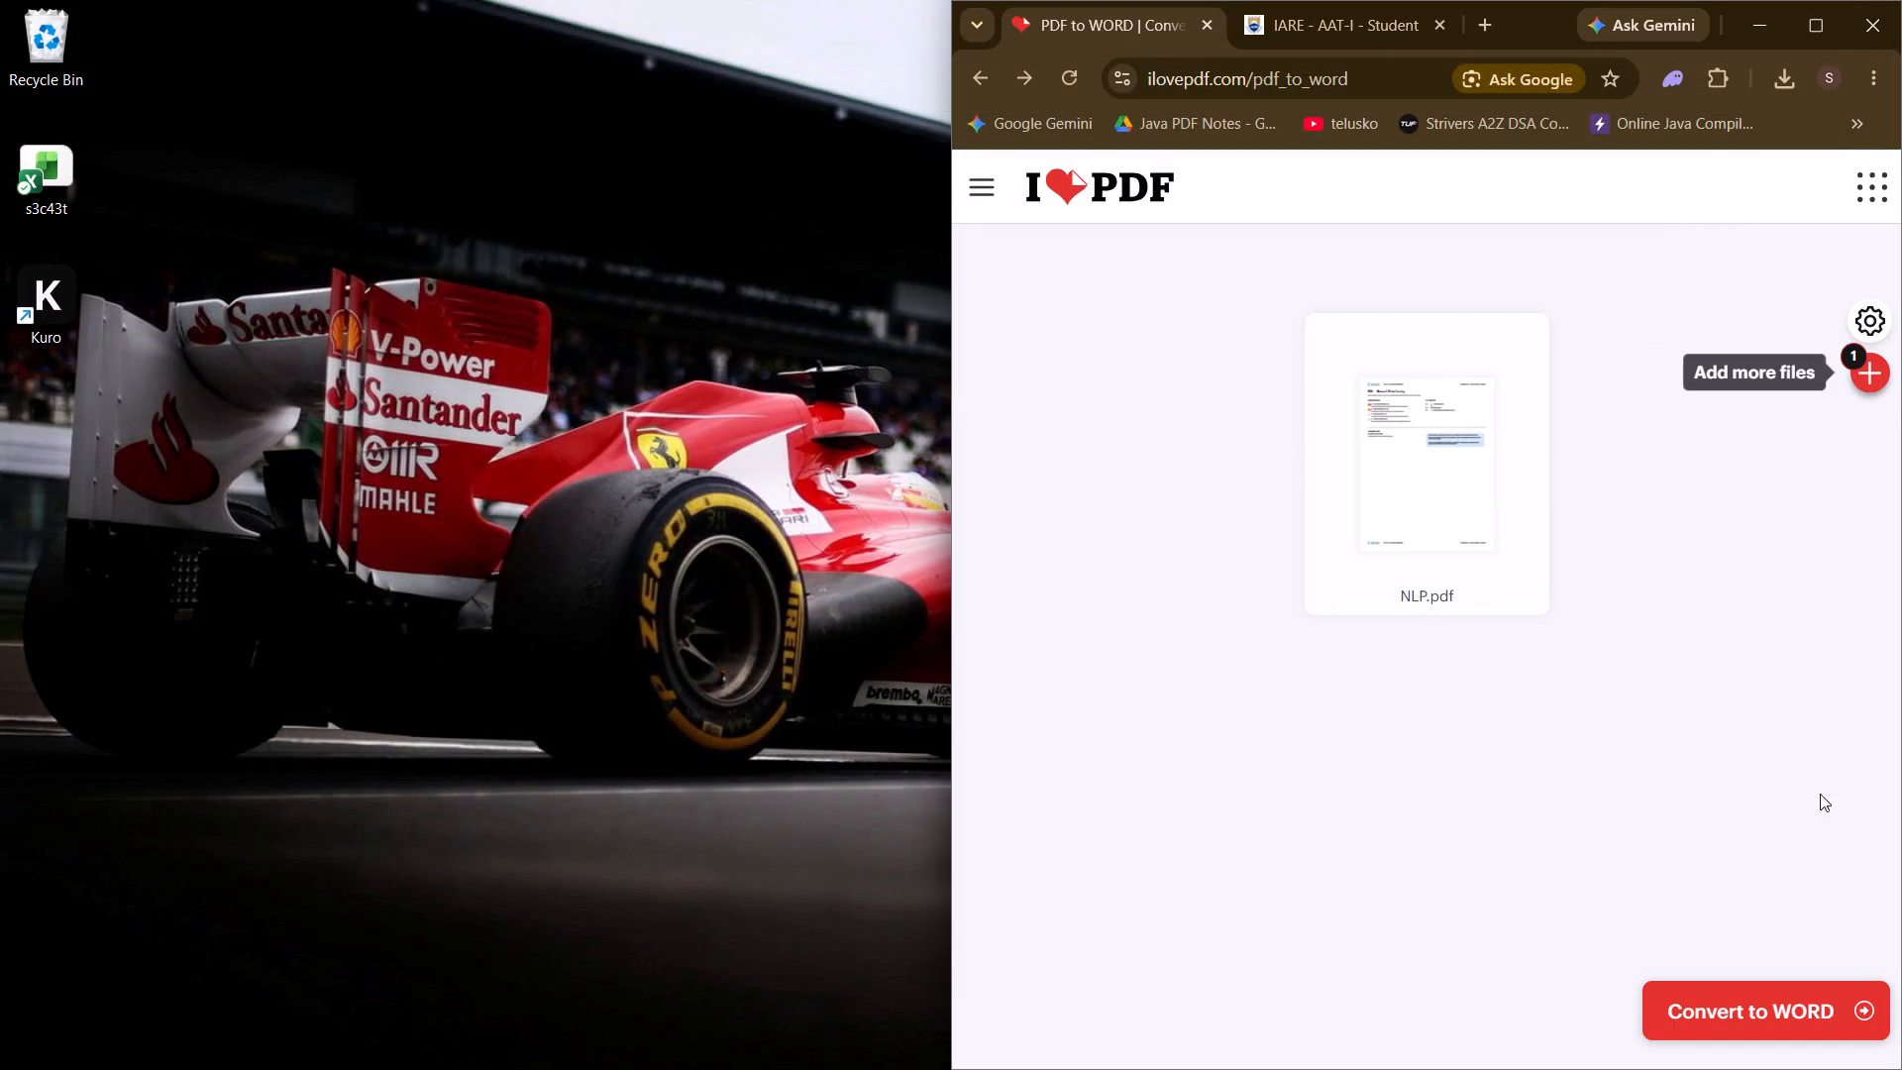
click(1787, 997)
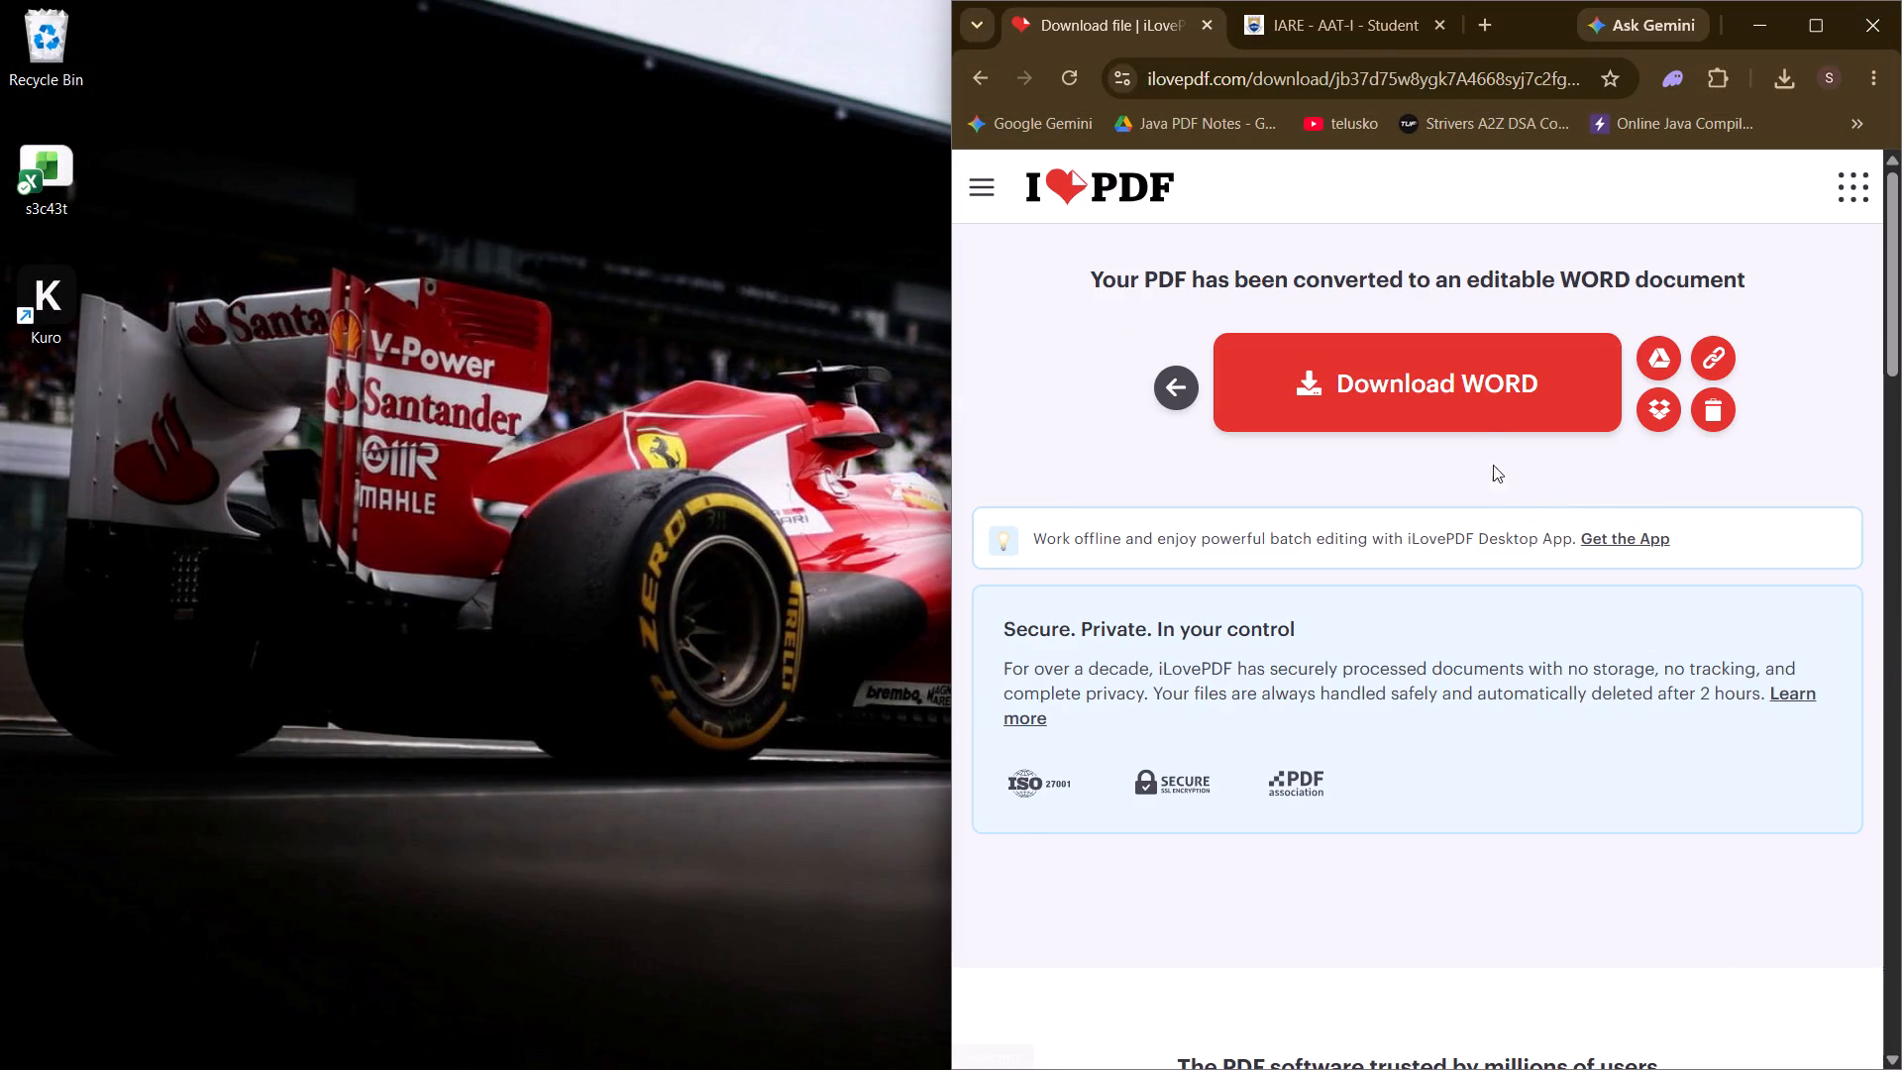
click(1477, 402)
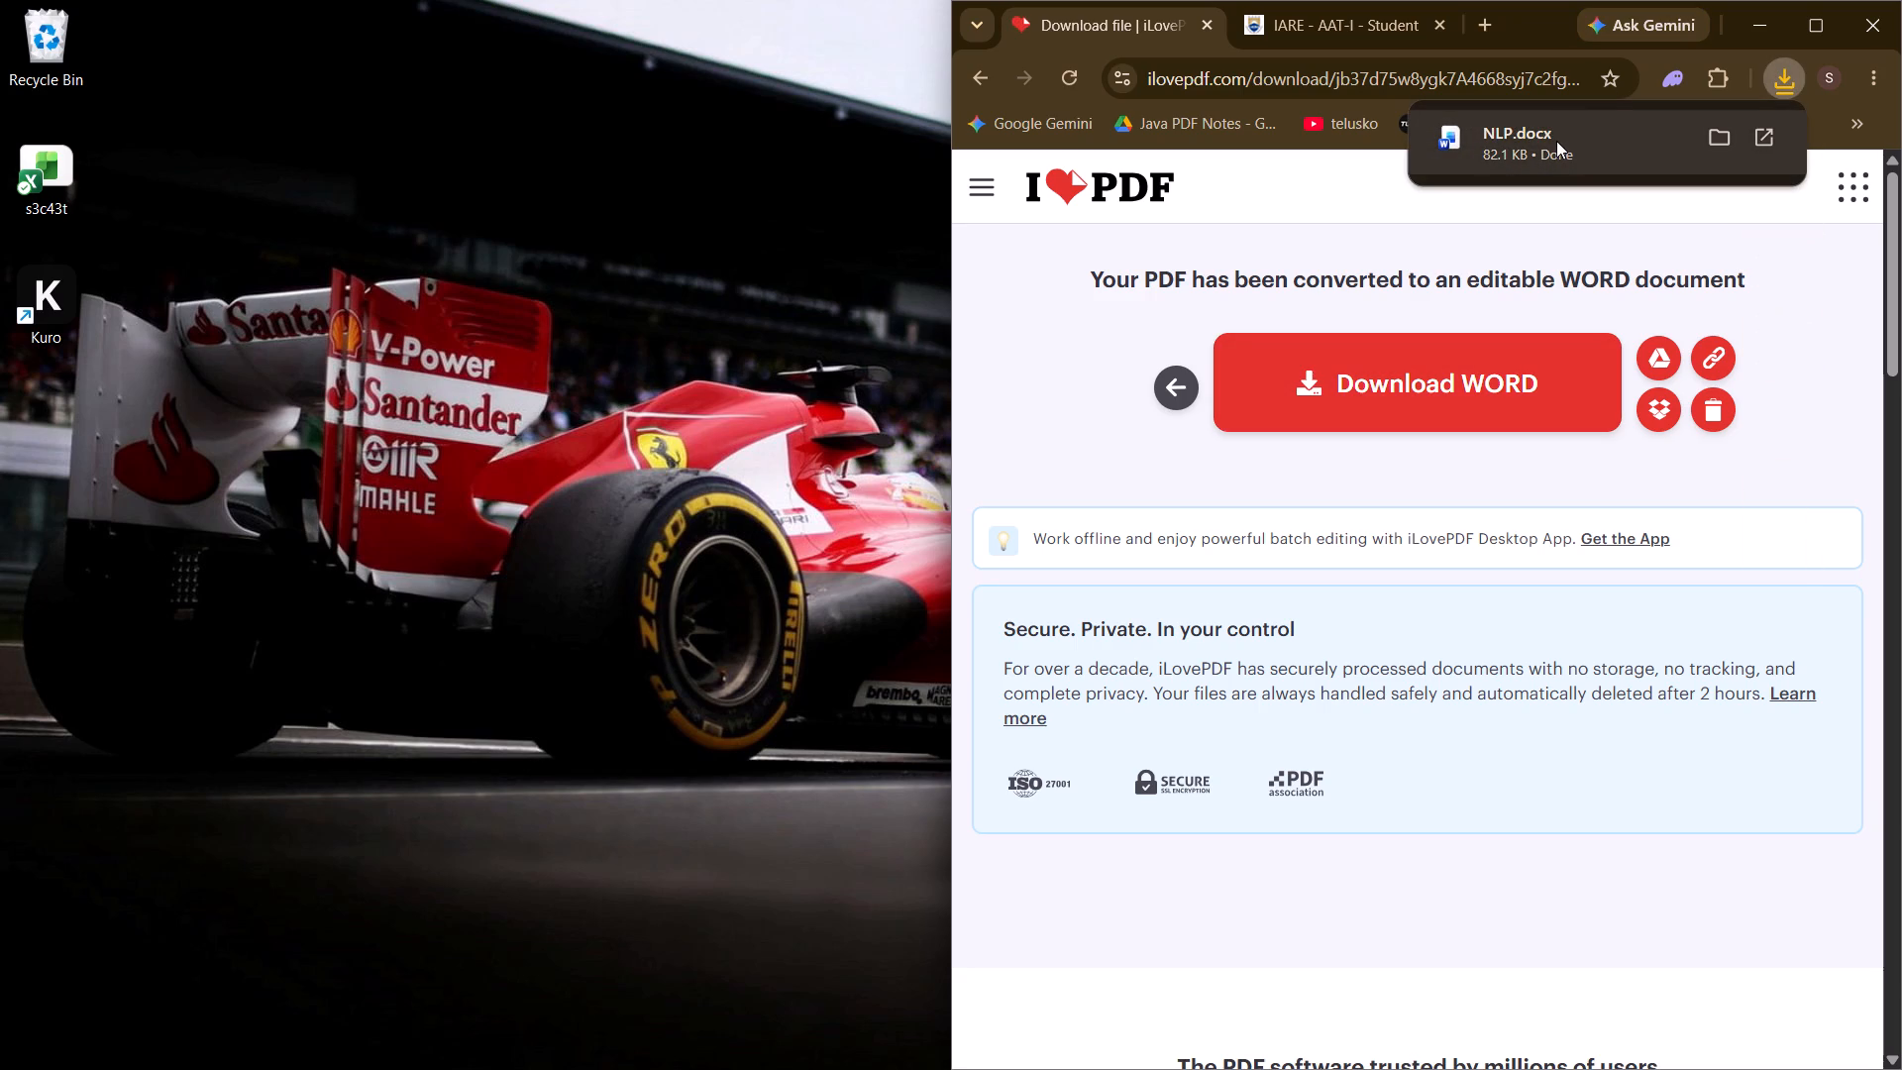
Open the downloaded NLP.docx in Word beside the browser and enable it for editing.
click(1556, 141)
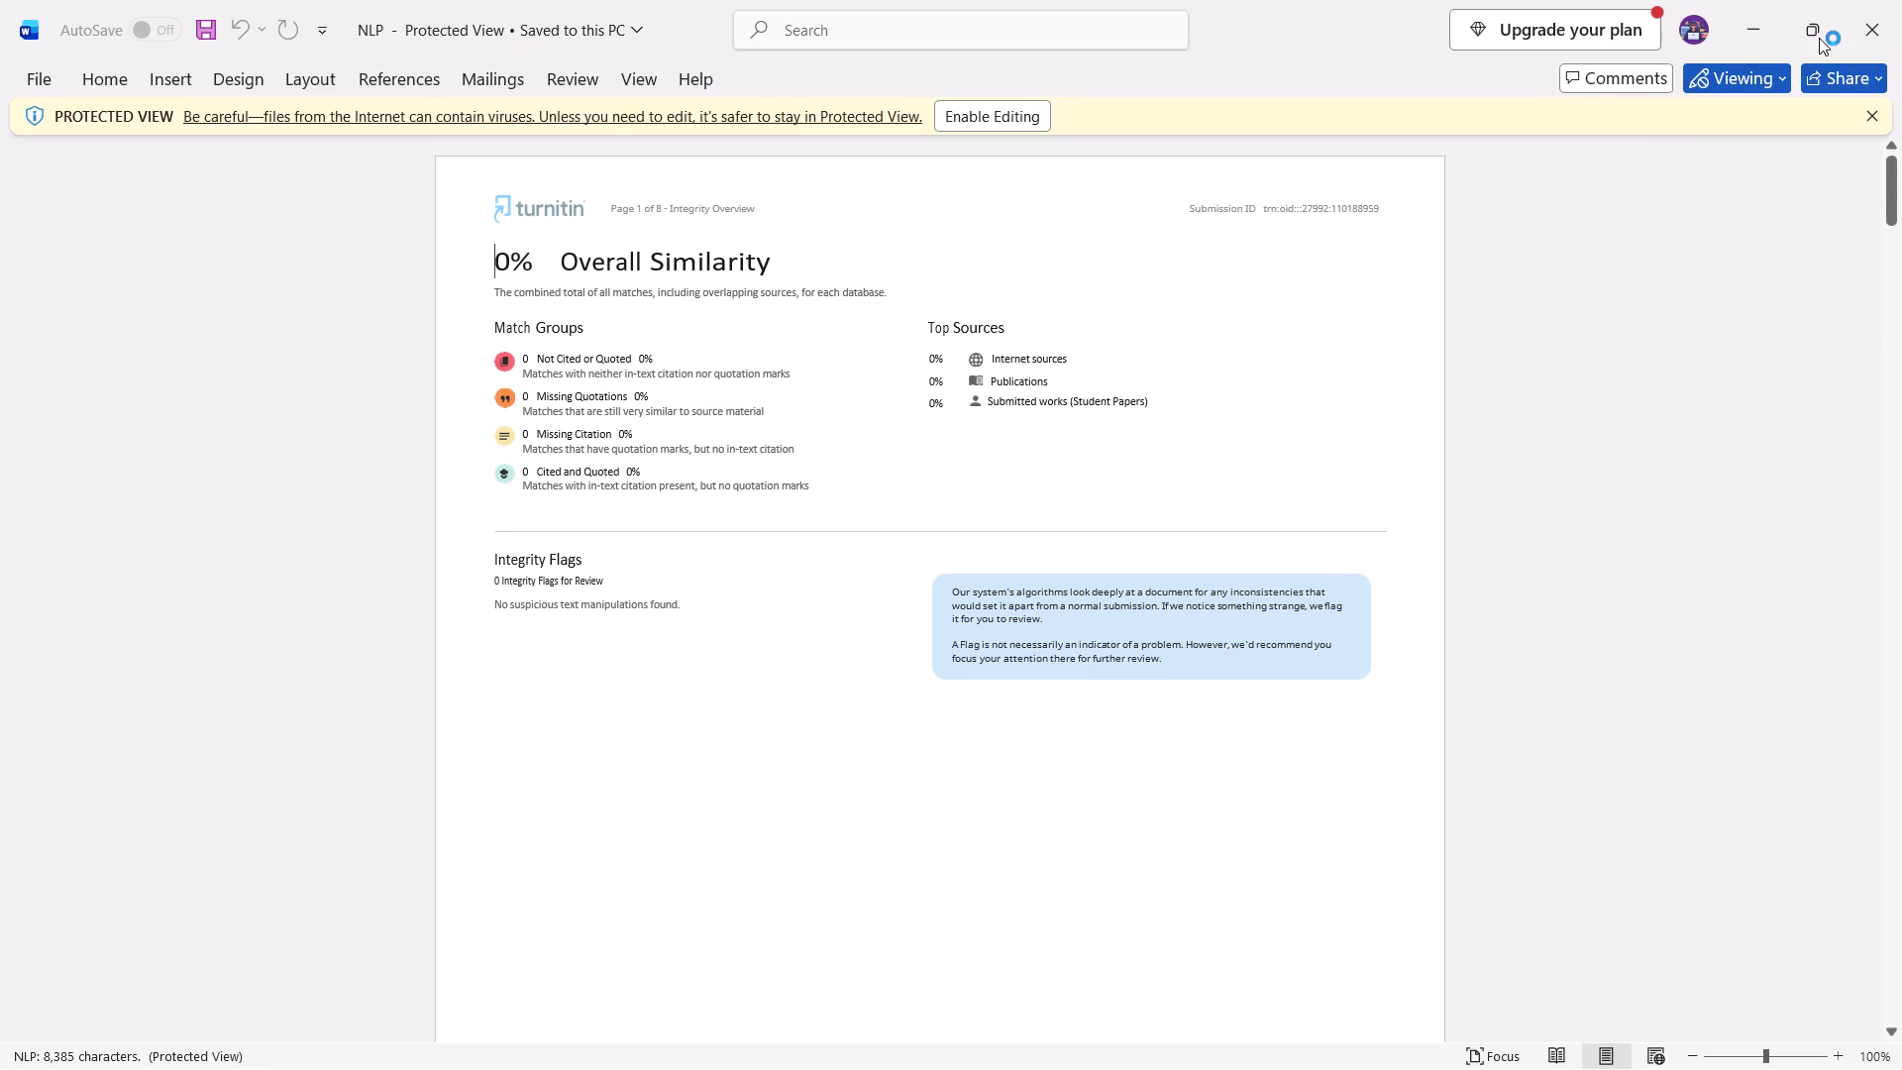
click(1666, 88)
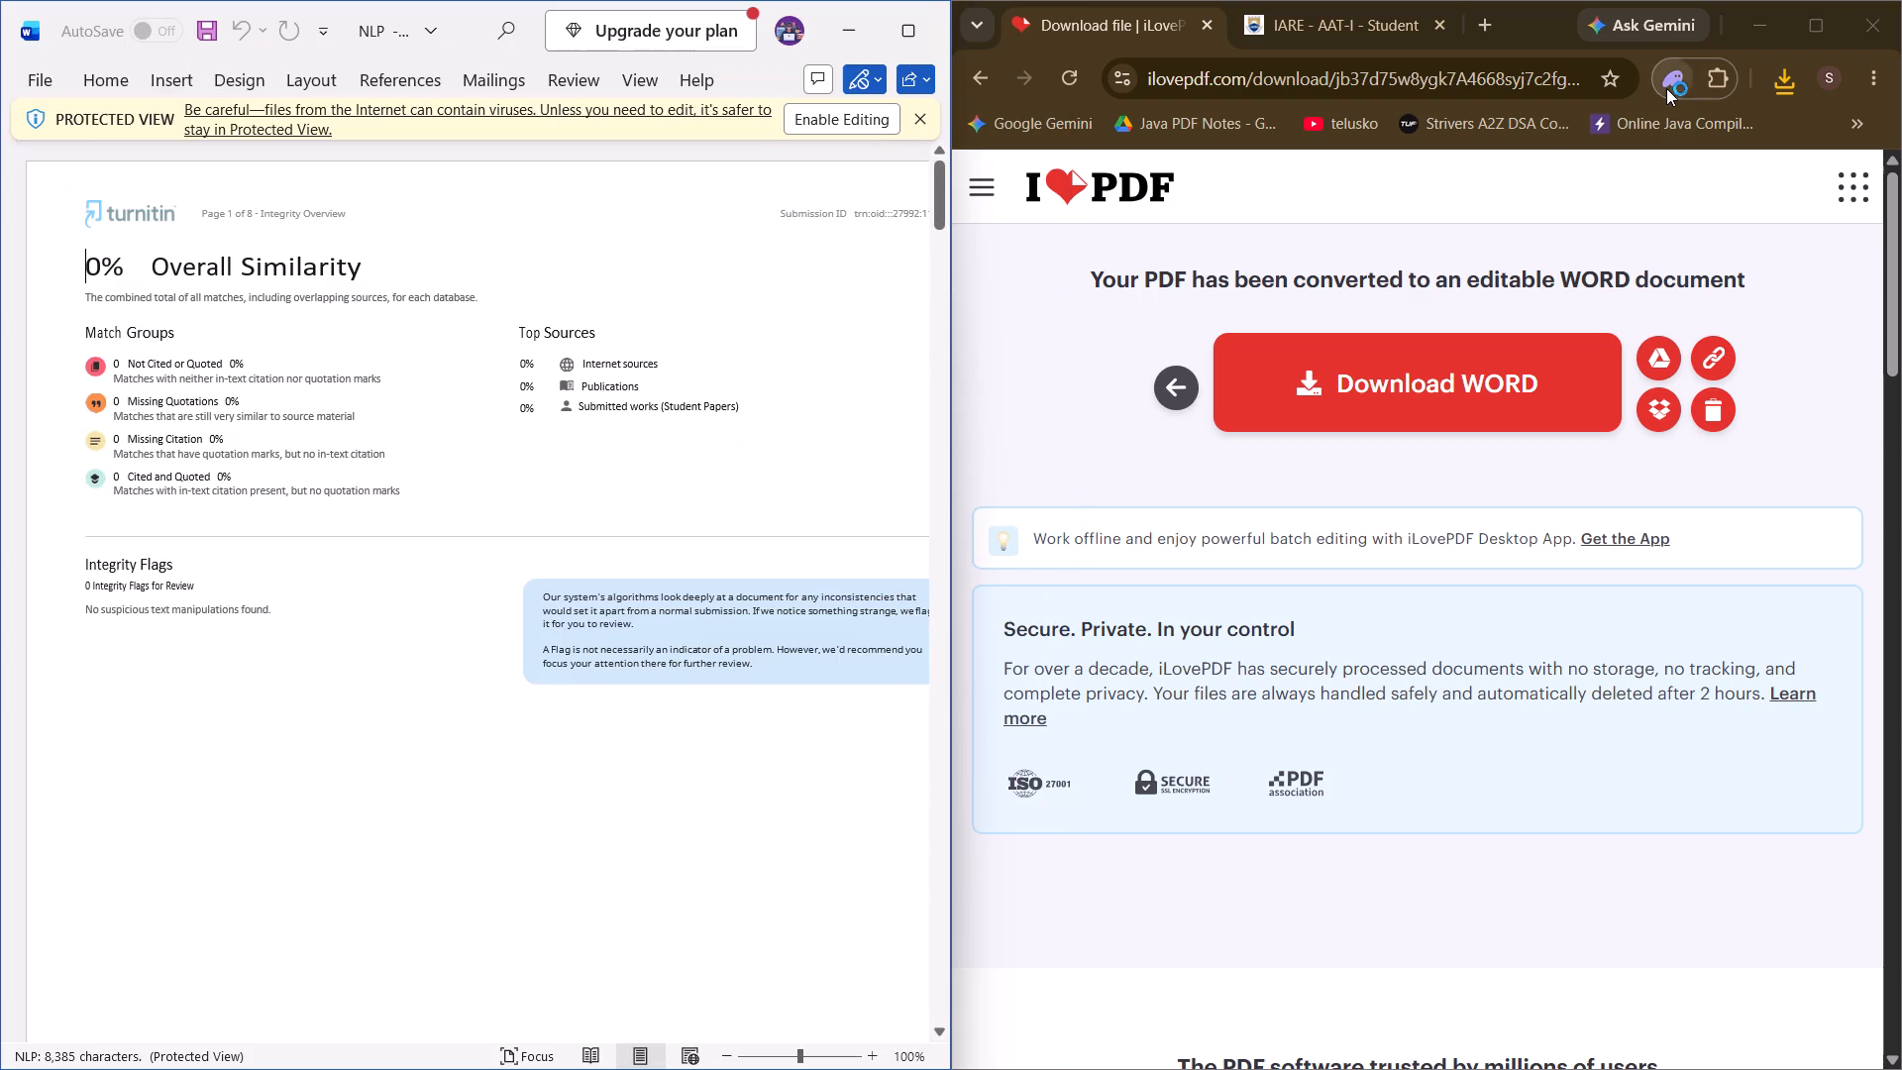
click(836, 106)
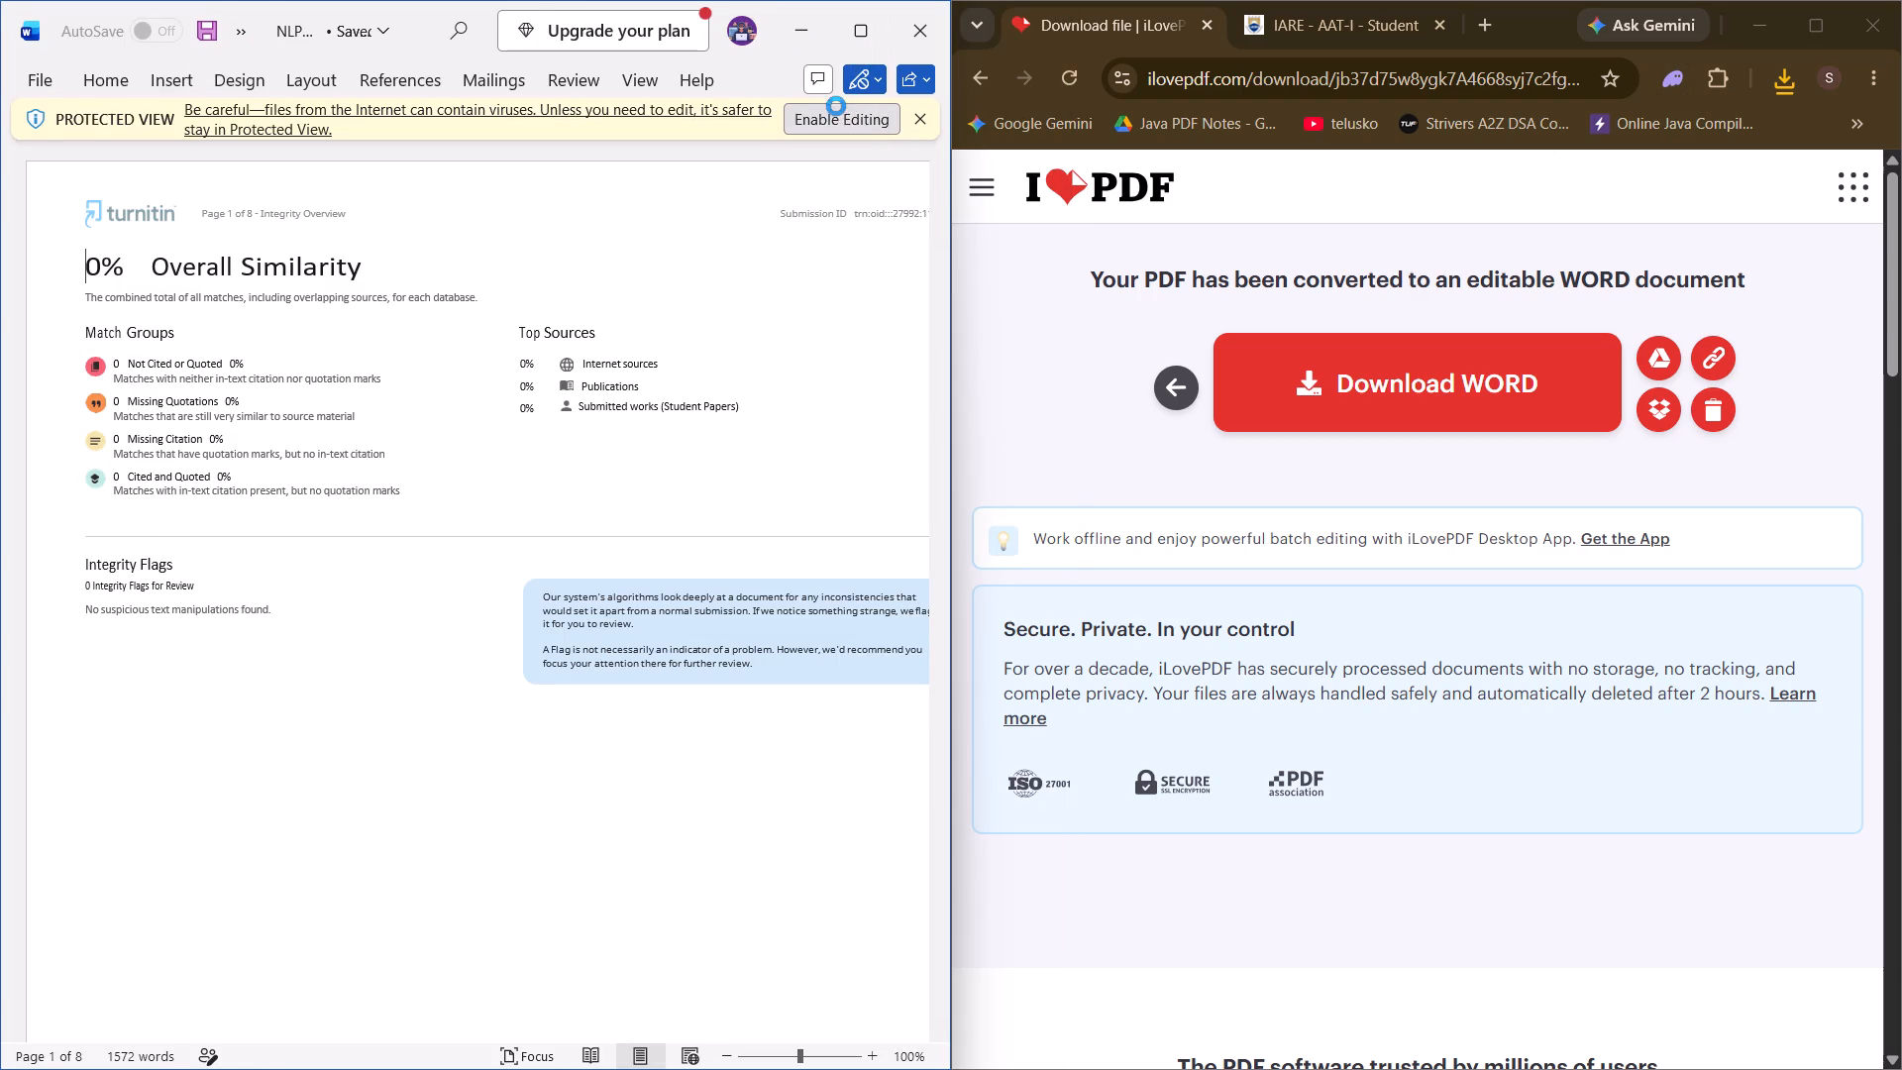
scroll(699, 414, down, 2)
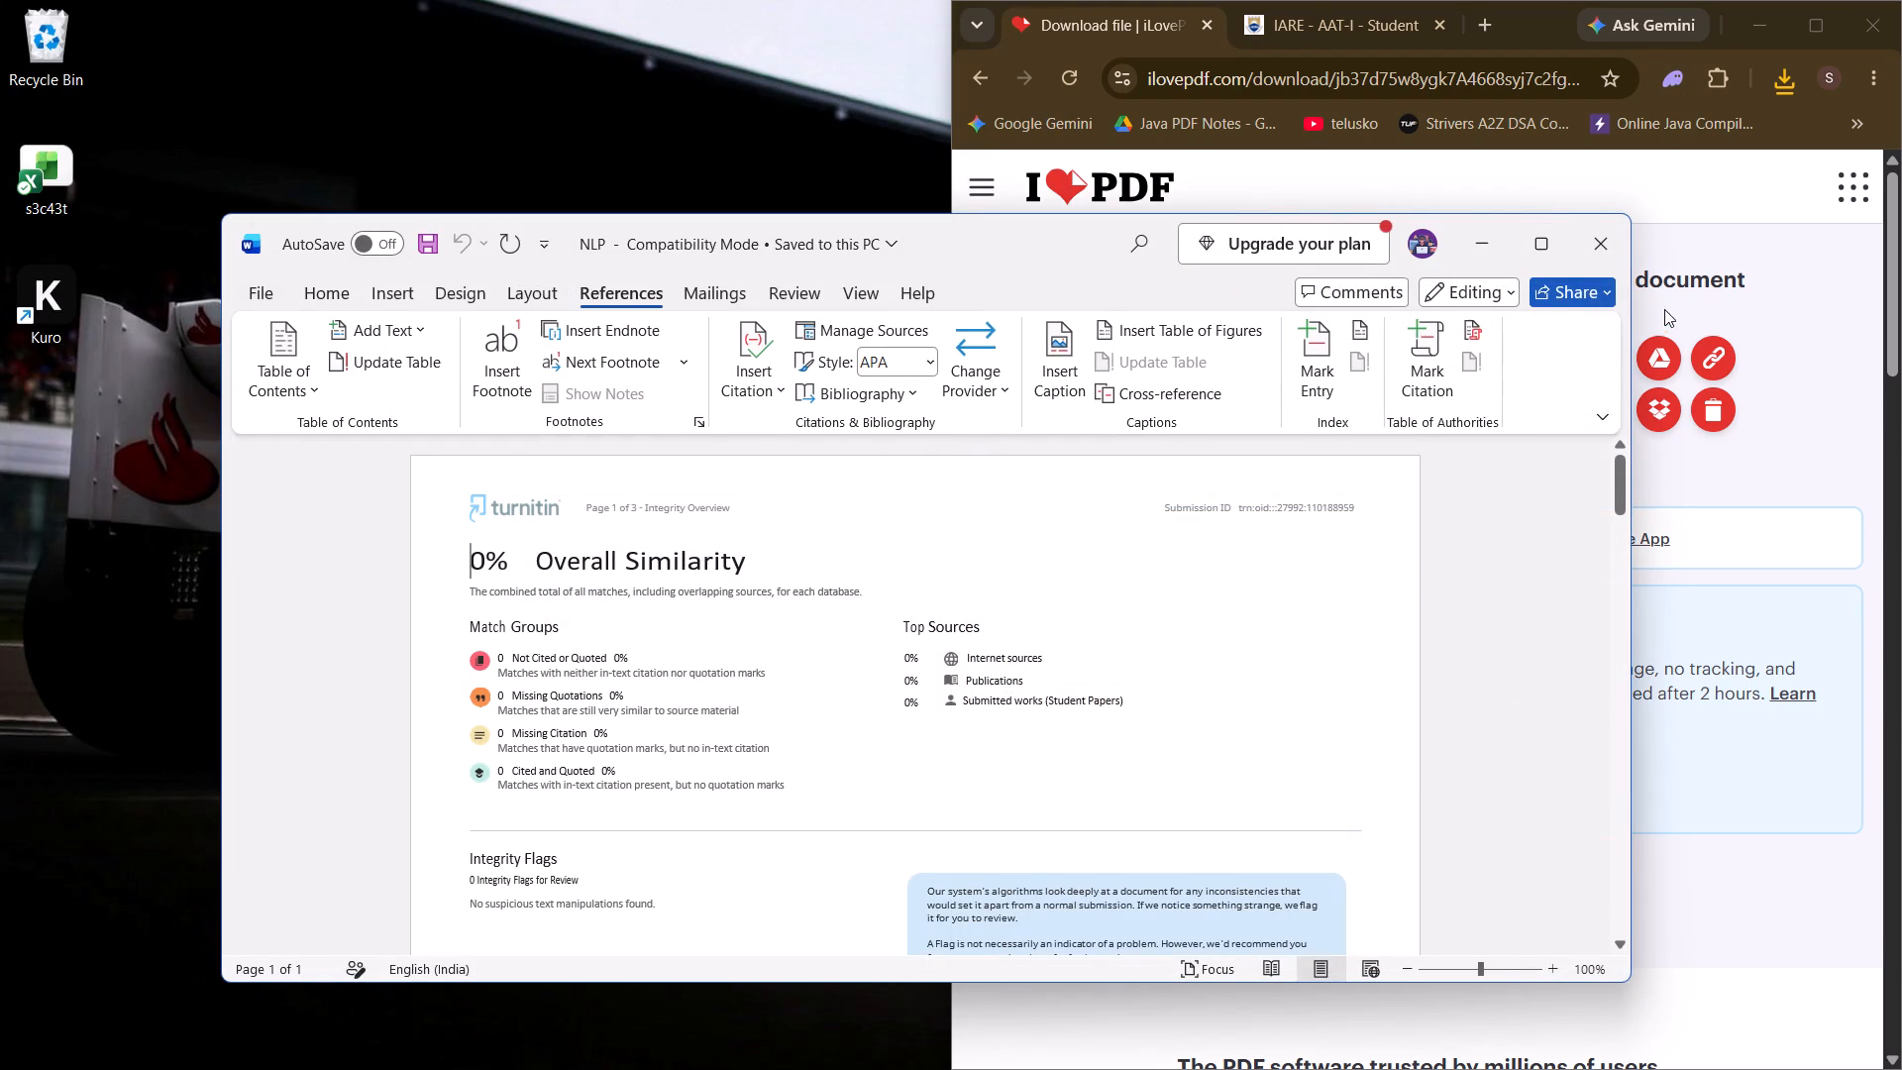
click(1446, 268)
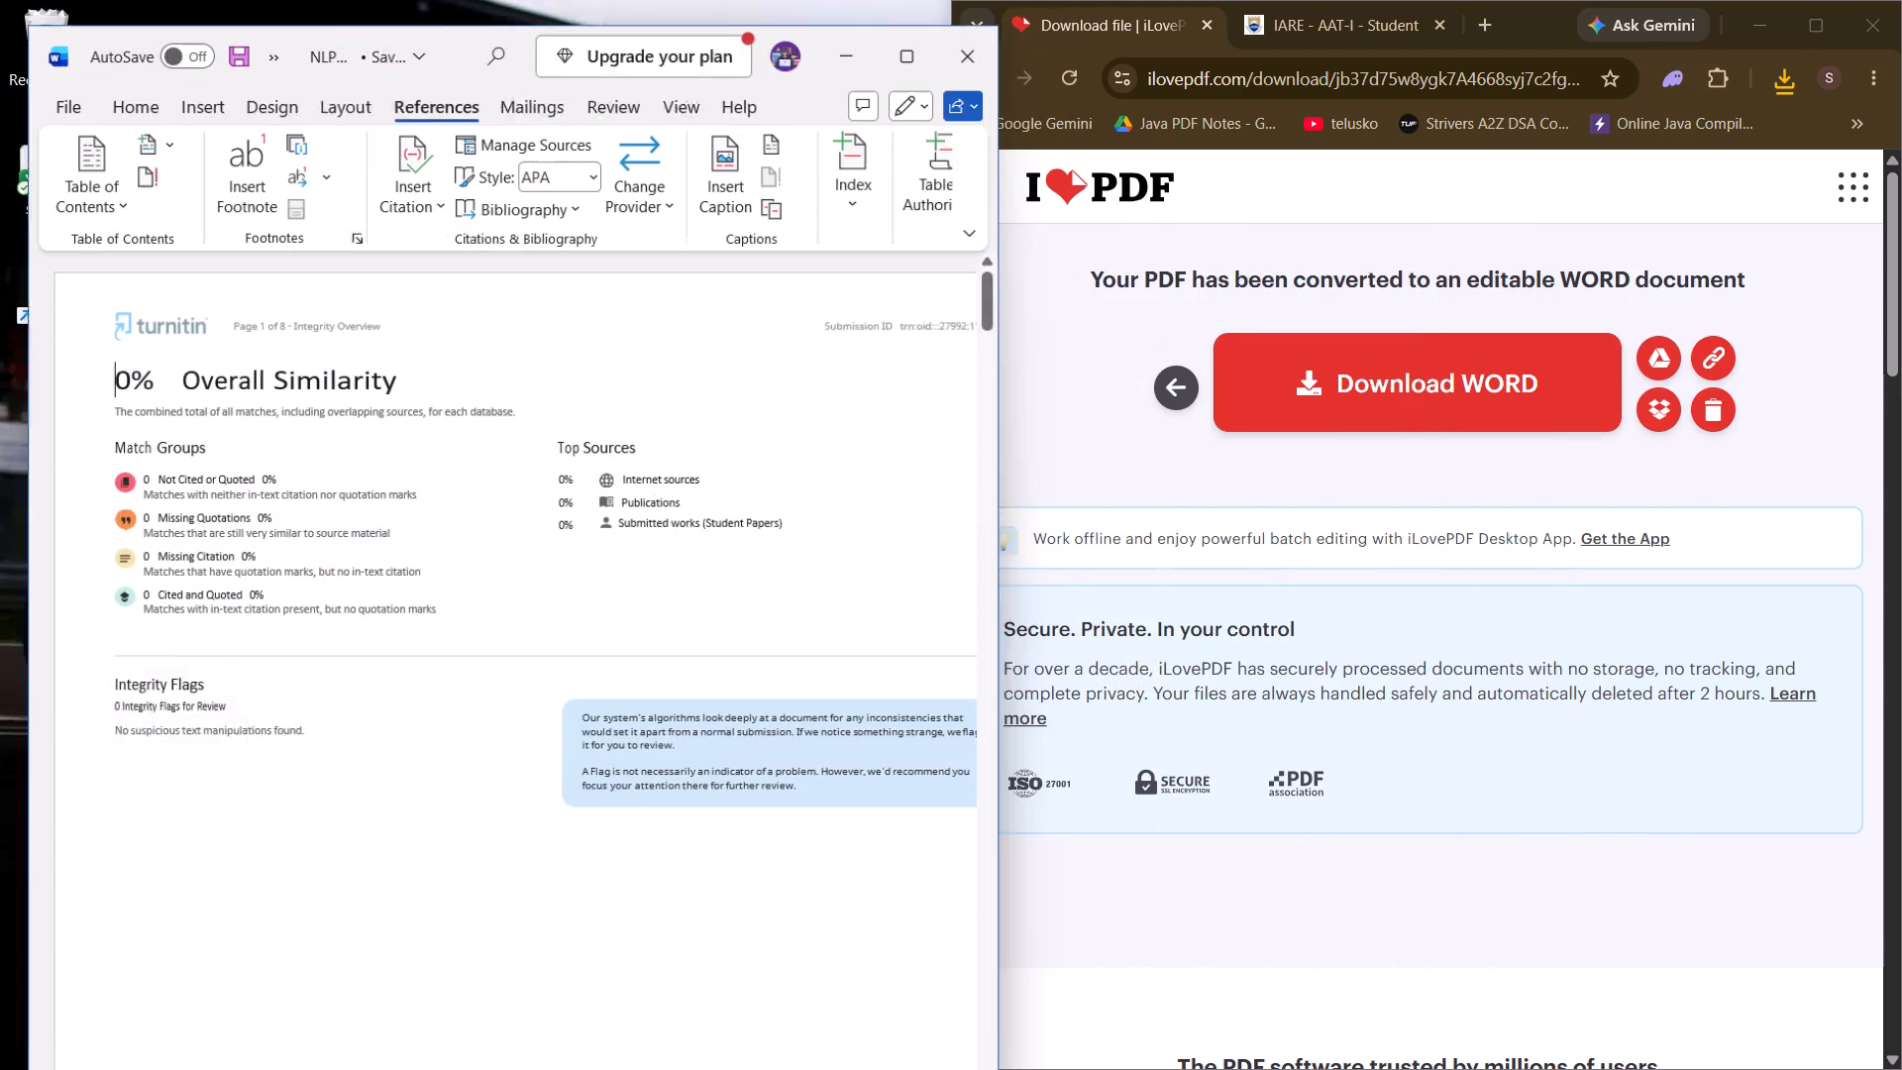
Replace the student name on the Natural Language Processing cover page with the new student's name, keeping the roll number on its own line.
scroll(661, 519, down, 4)
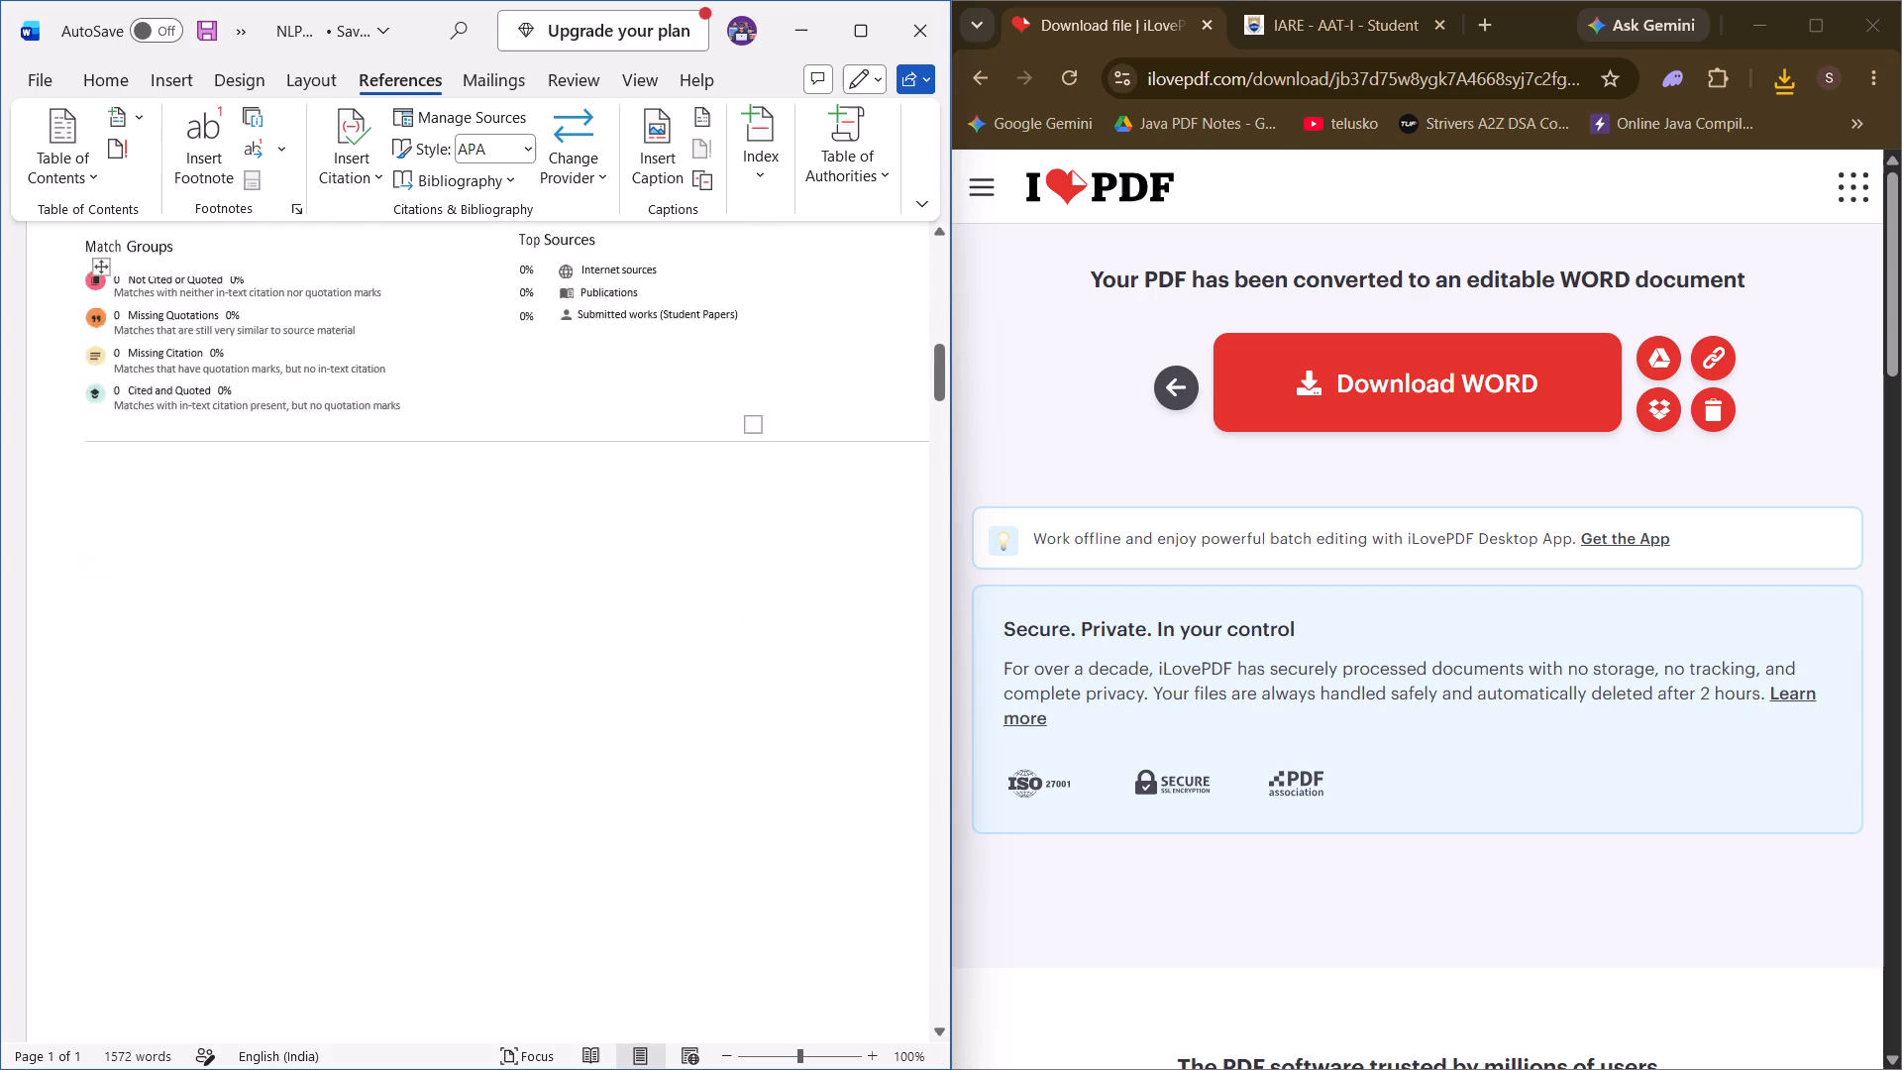
scroll(661, 519, down, 4)
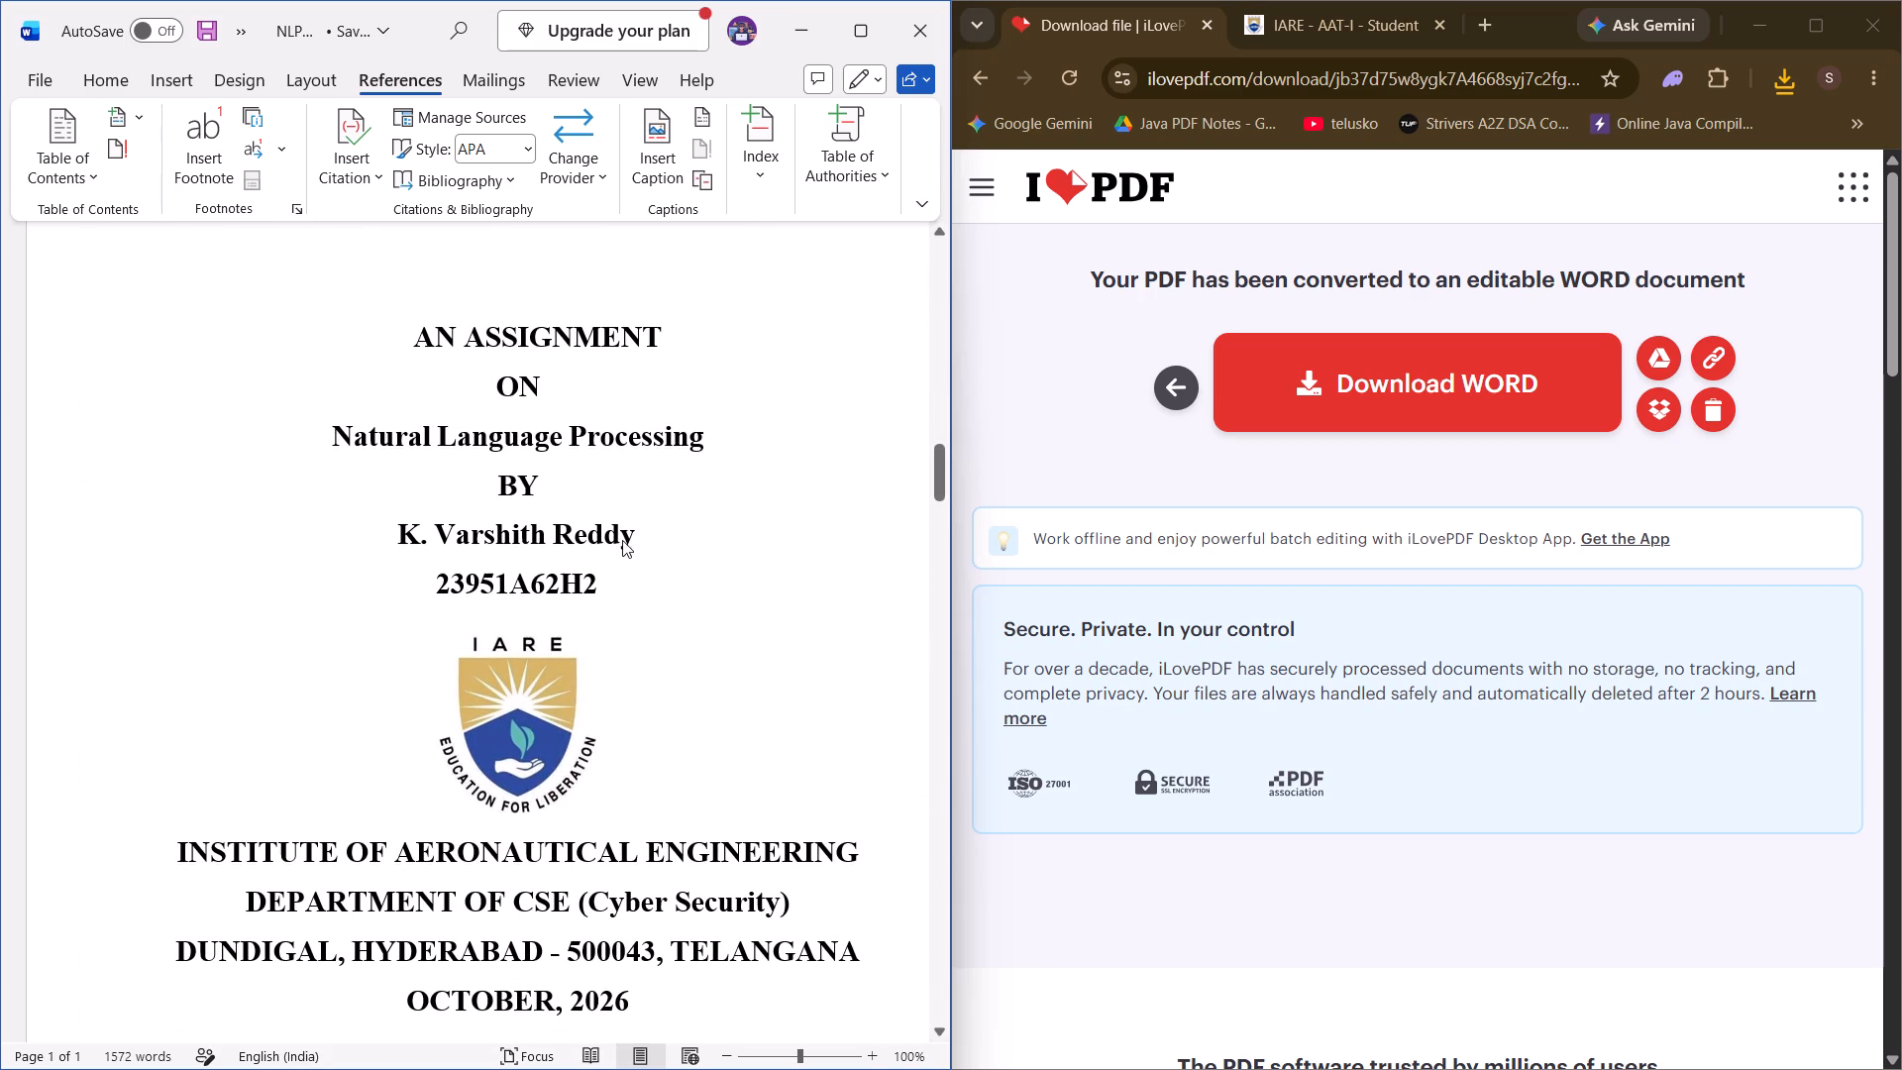
click(633, 532)
key(BackSpace)
key(BackSpace)
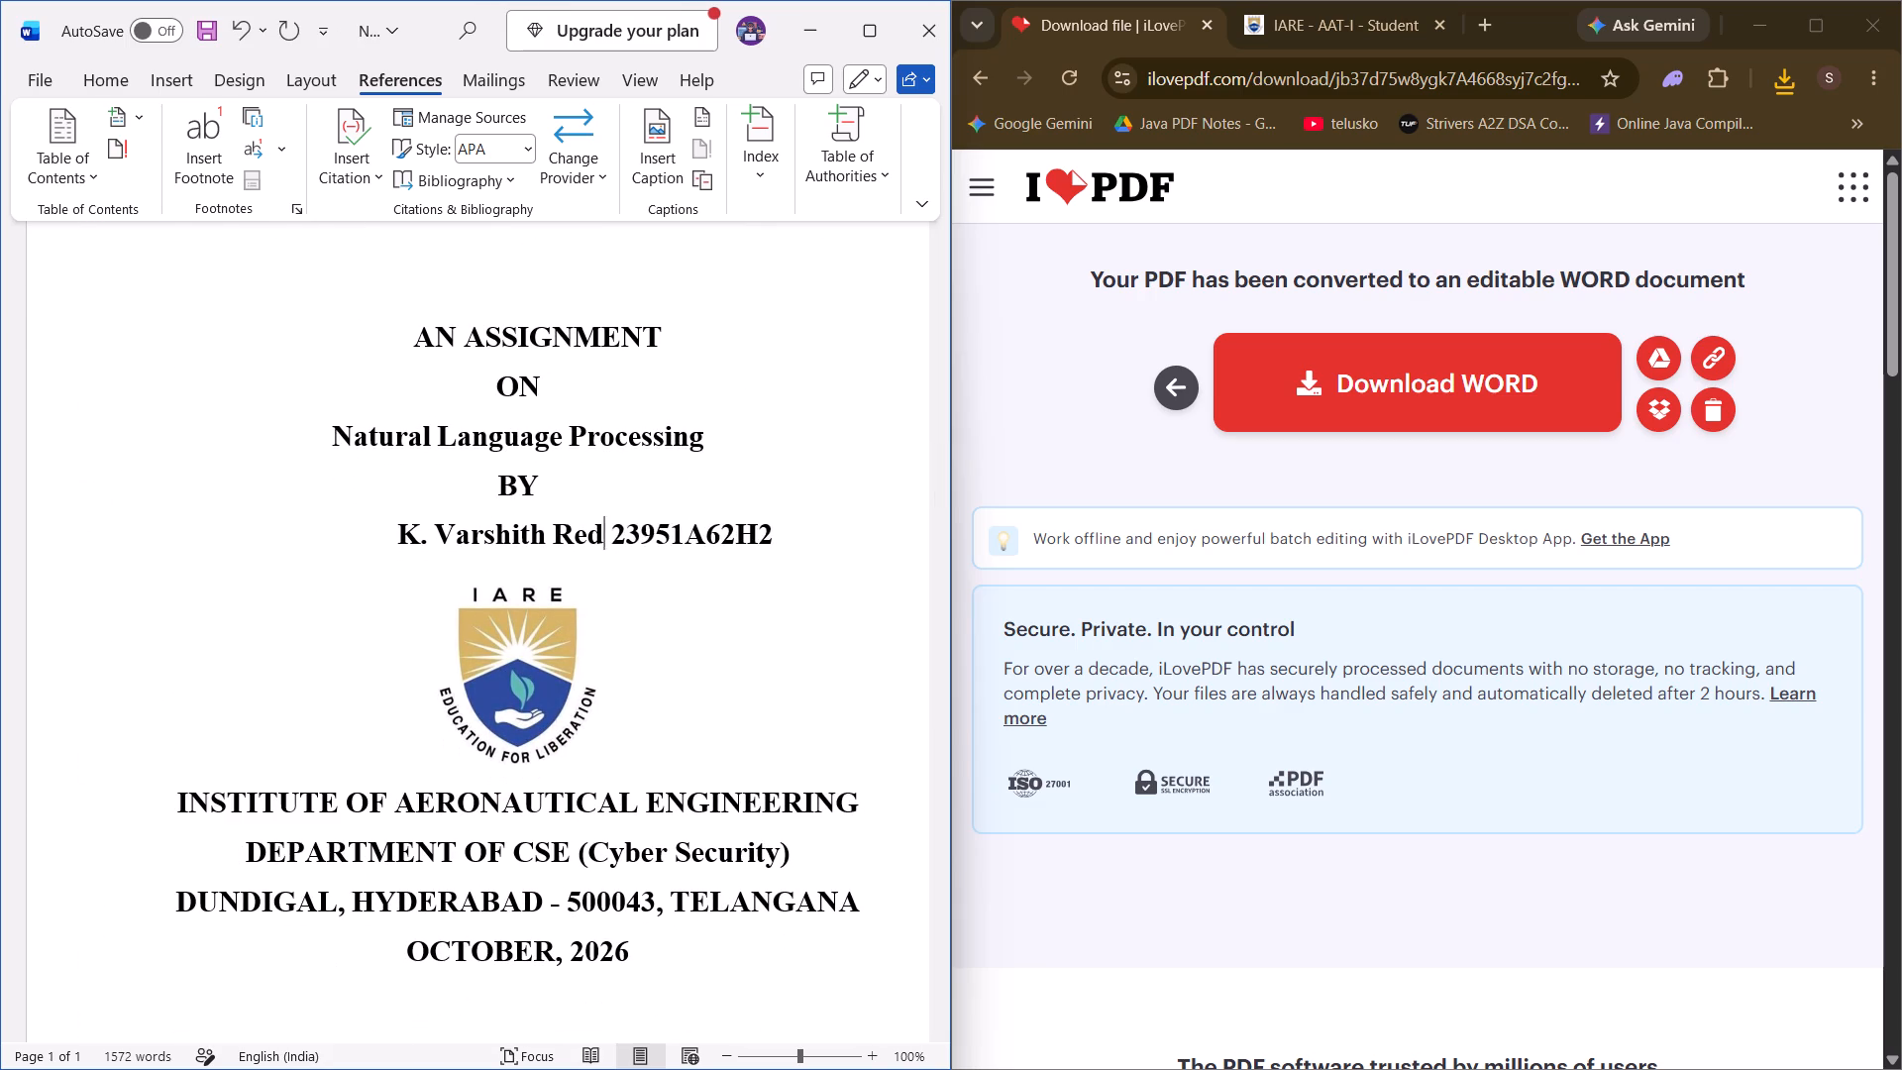
key(BackSpace)
key(BackSpace)
key(BackSpace)
key(BackSpace)
key(BackSpace)
key(BackSpace)
key(BackSpace)
key(BackSpace)
key(BackSpace)
key(BackSpace)
key(BackSpace)
key(BackSpace)
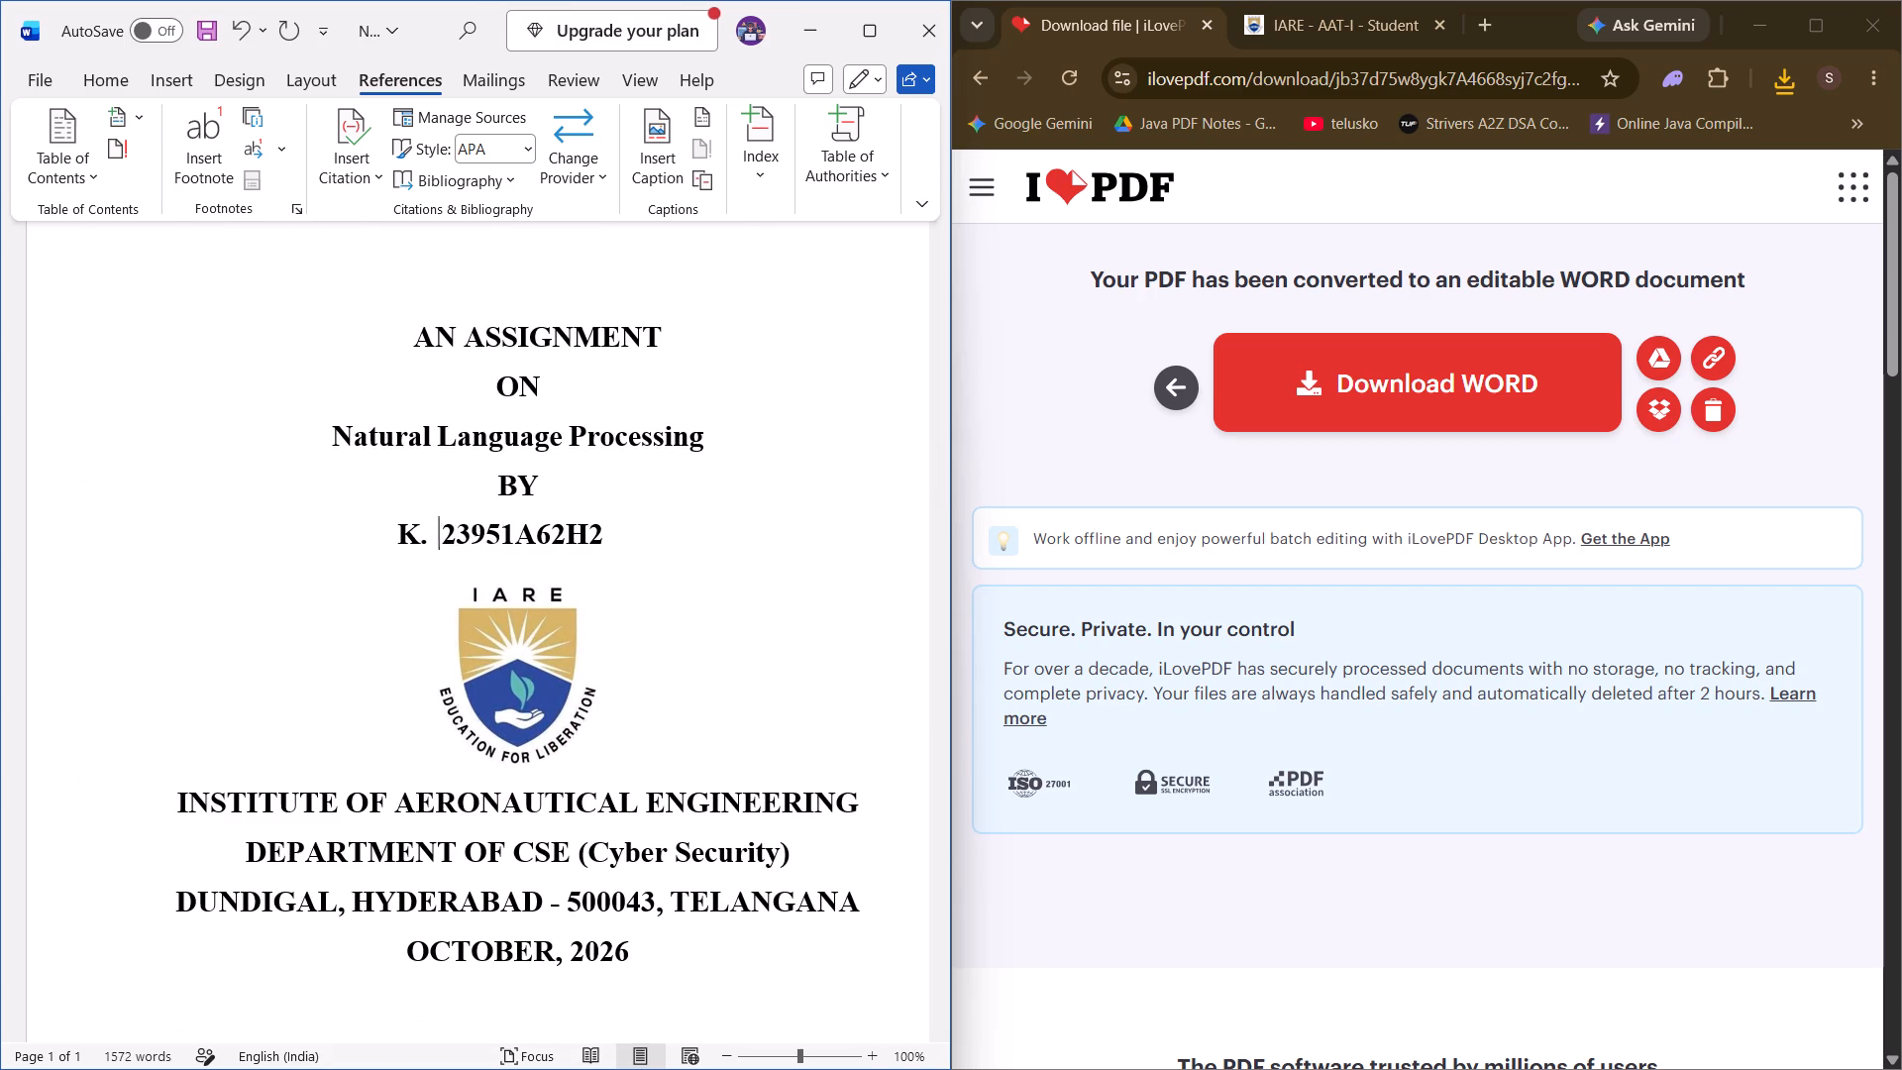
key(BackSpace)
key(BackSpace)
key(BackSpace)
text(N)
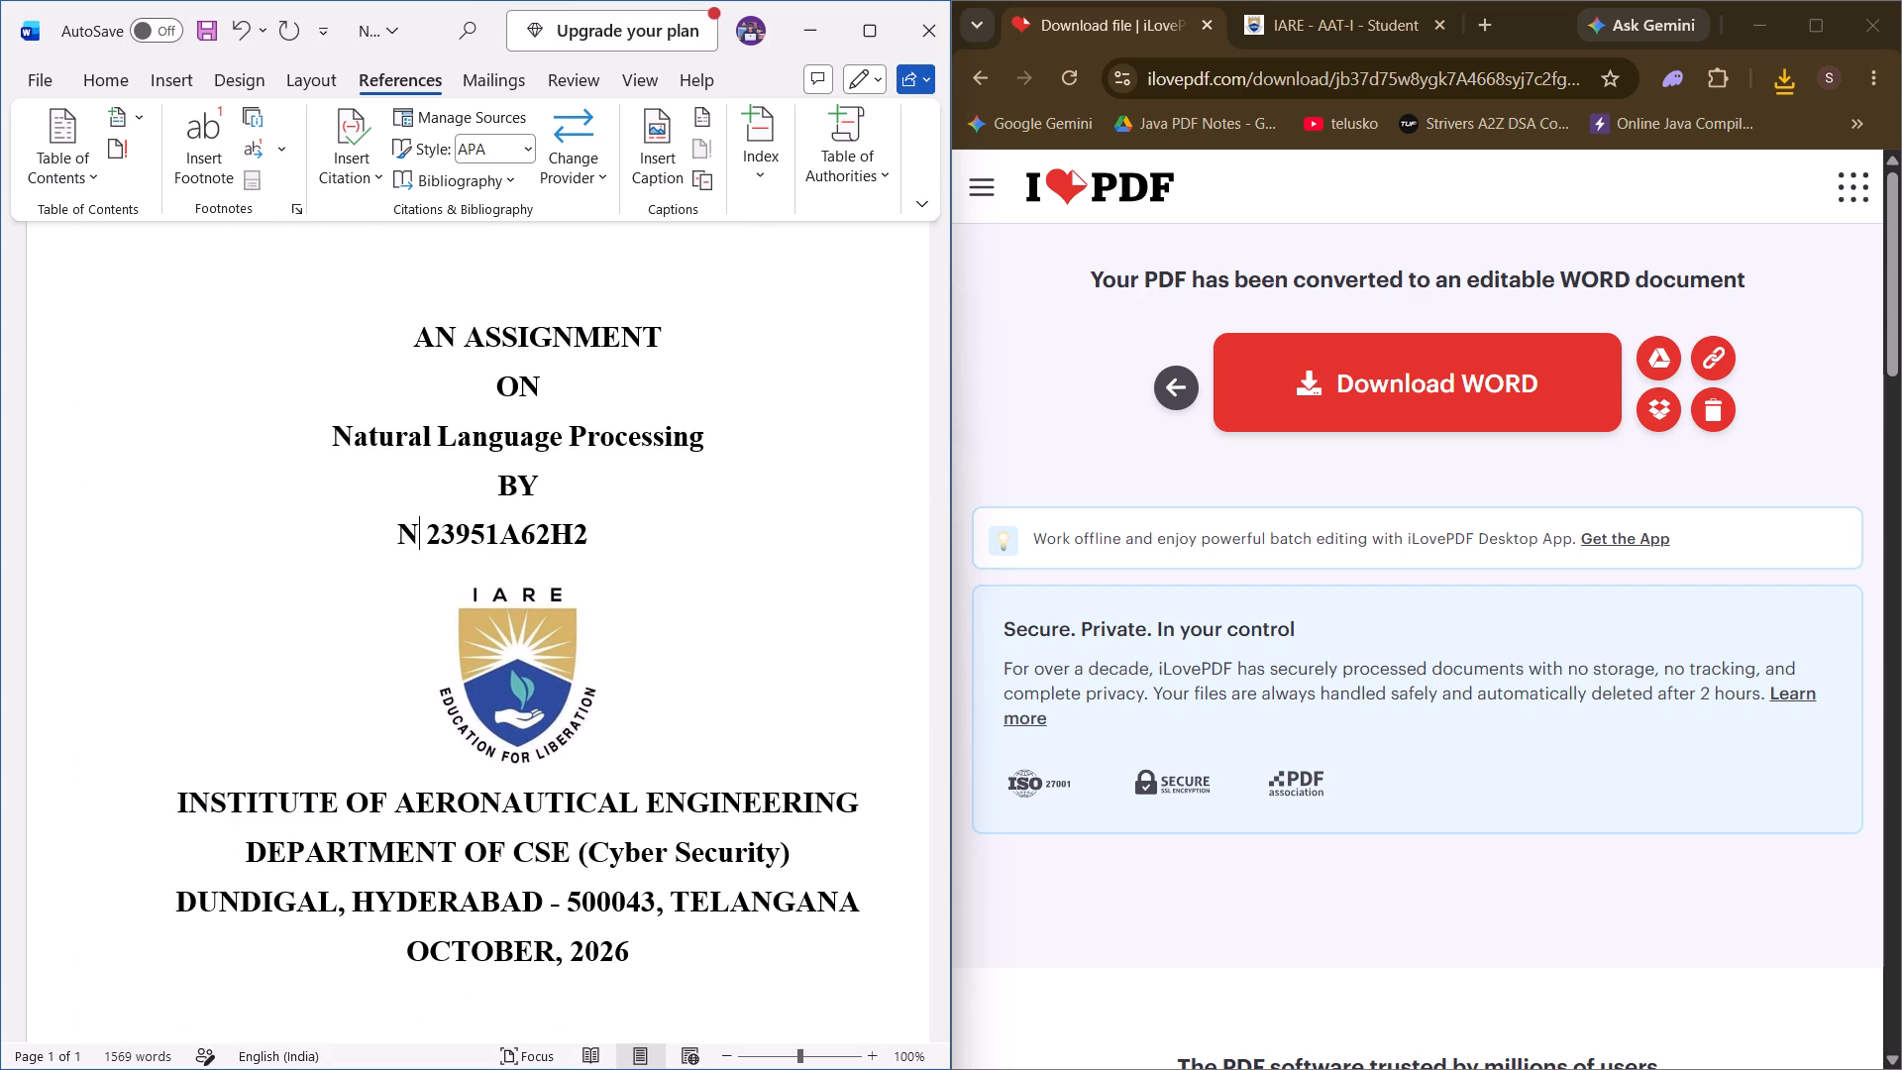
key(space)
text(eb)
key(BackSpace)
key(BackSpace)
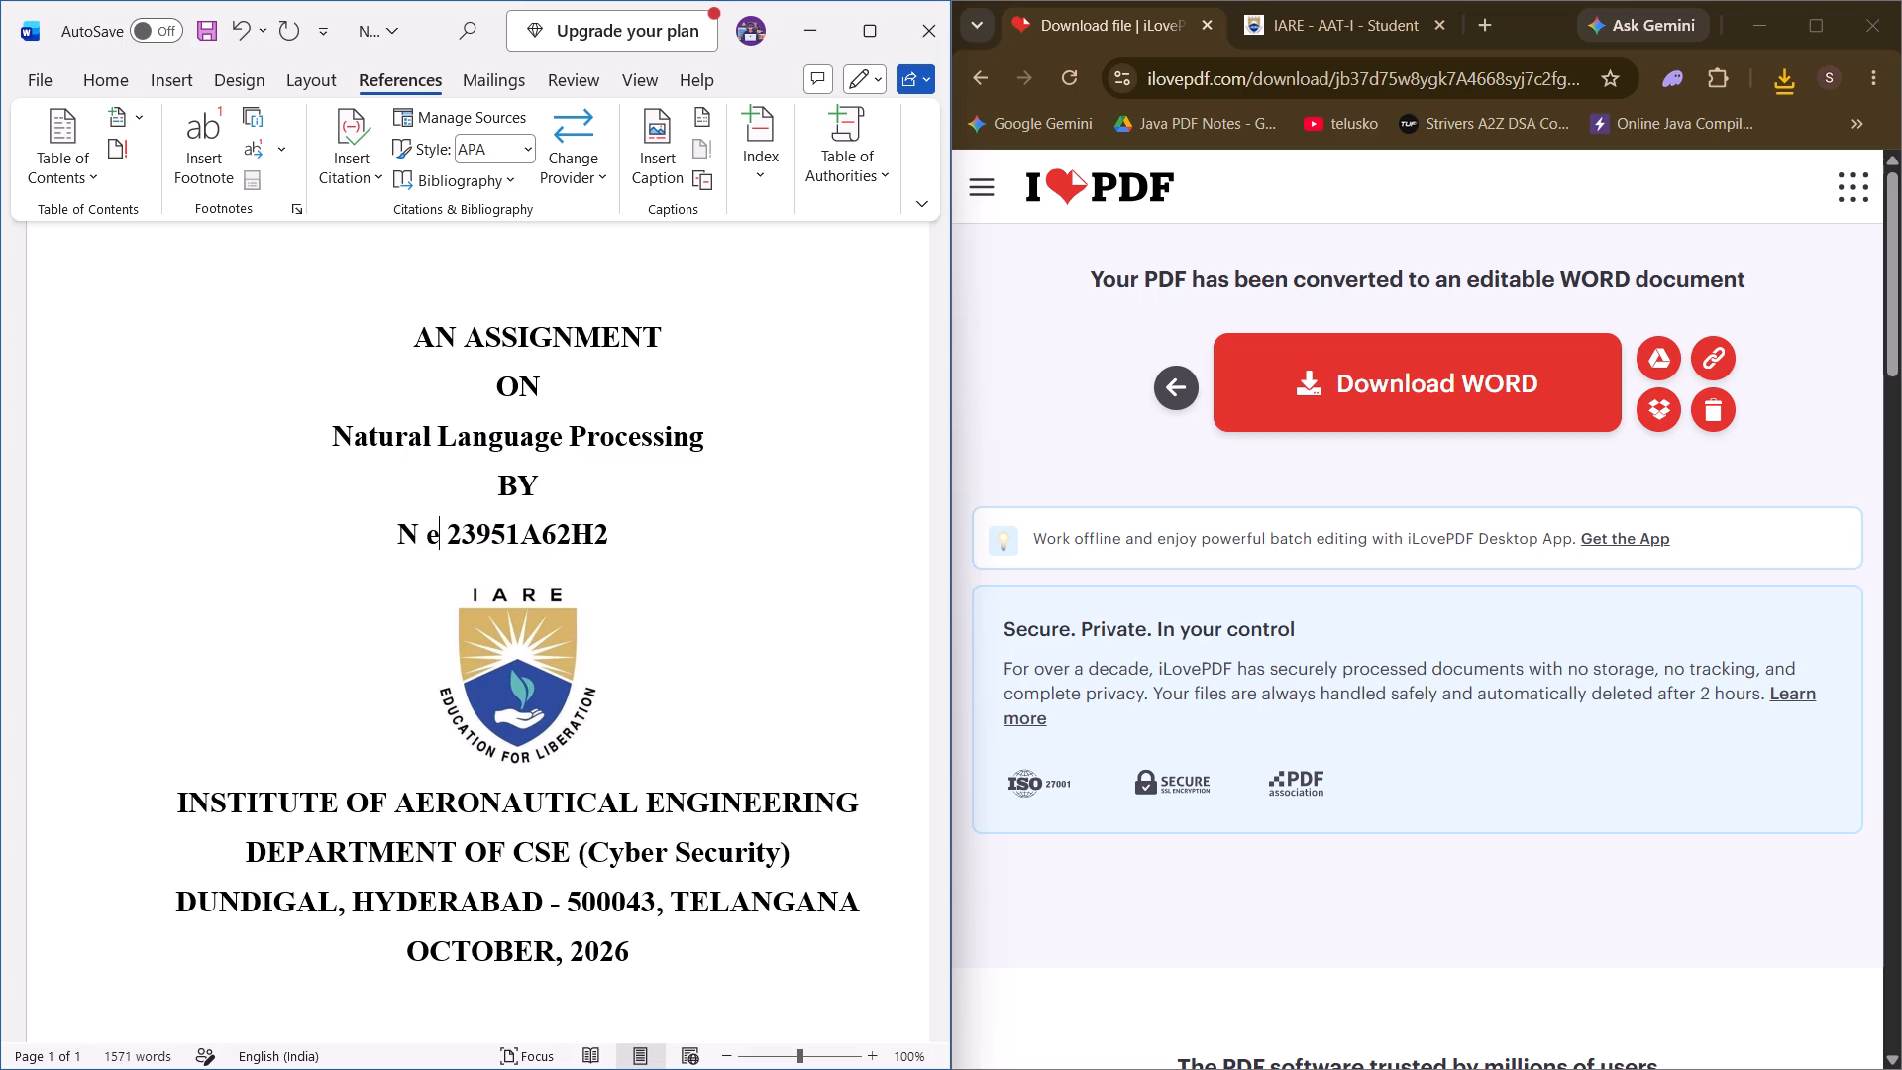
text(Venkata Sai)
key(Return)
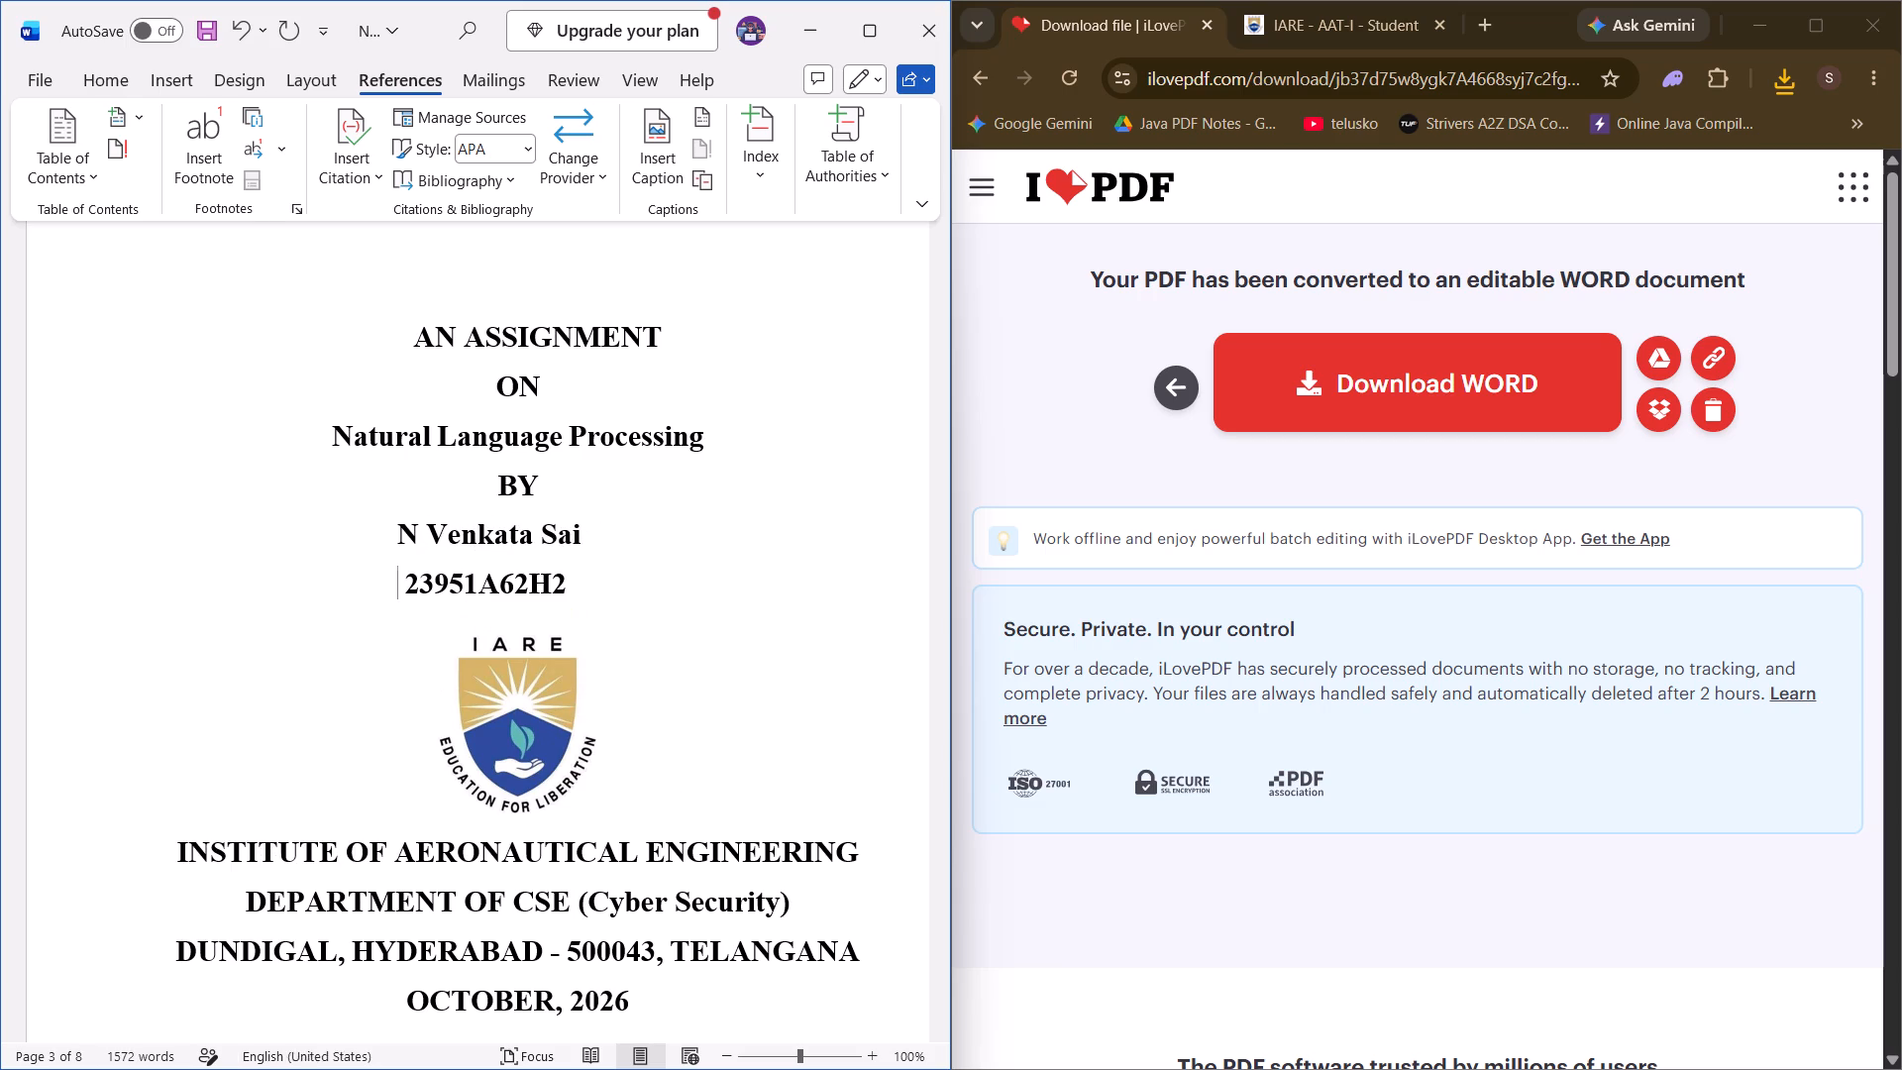
Indent the roll number and student name lines so both sit centred on the cover page.
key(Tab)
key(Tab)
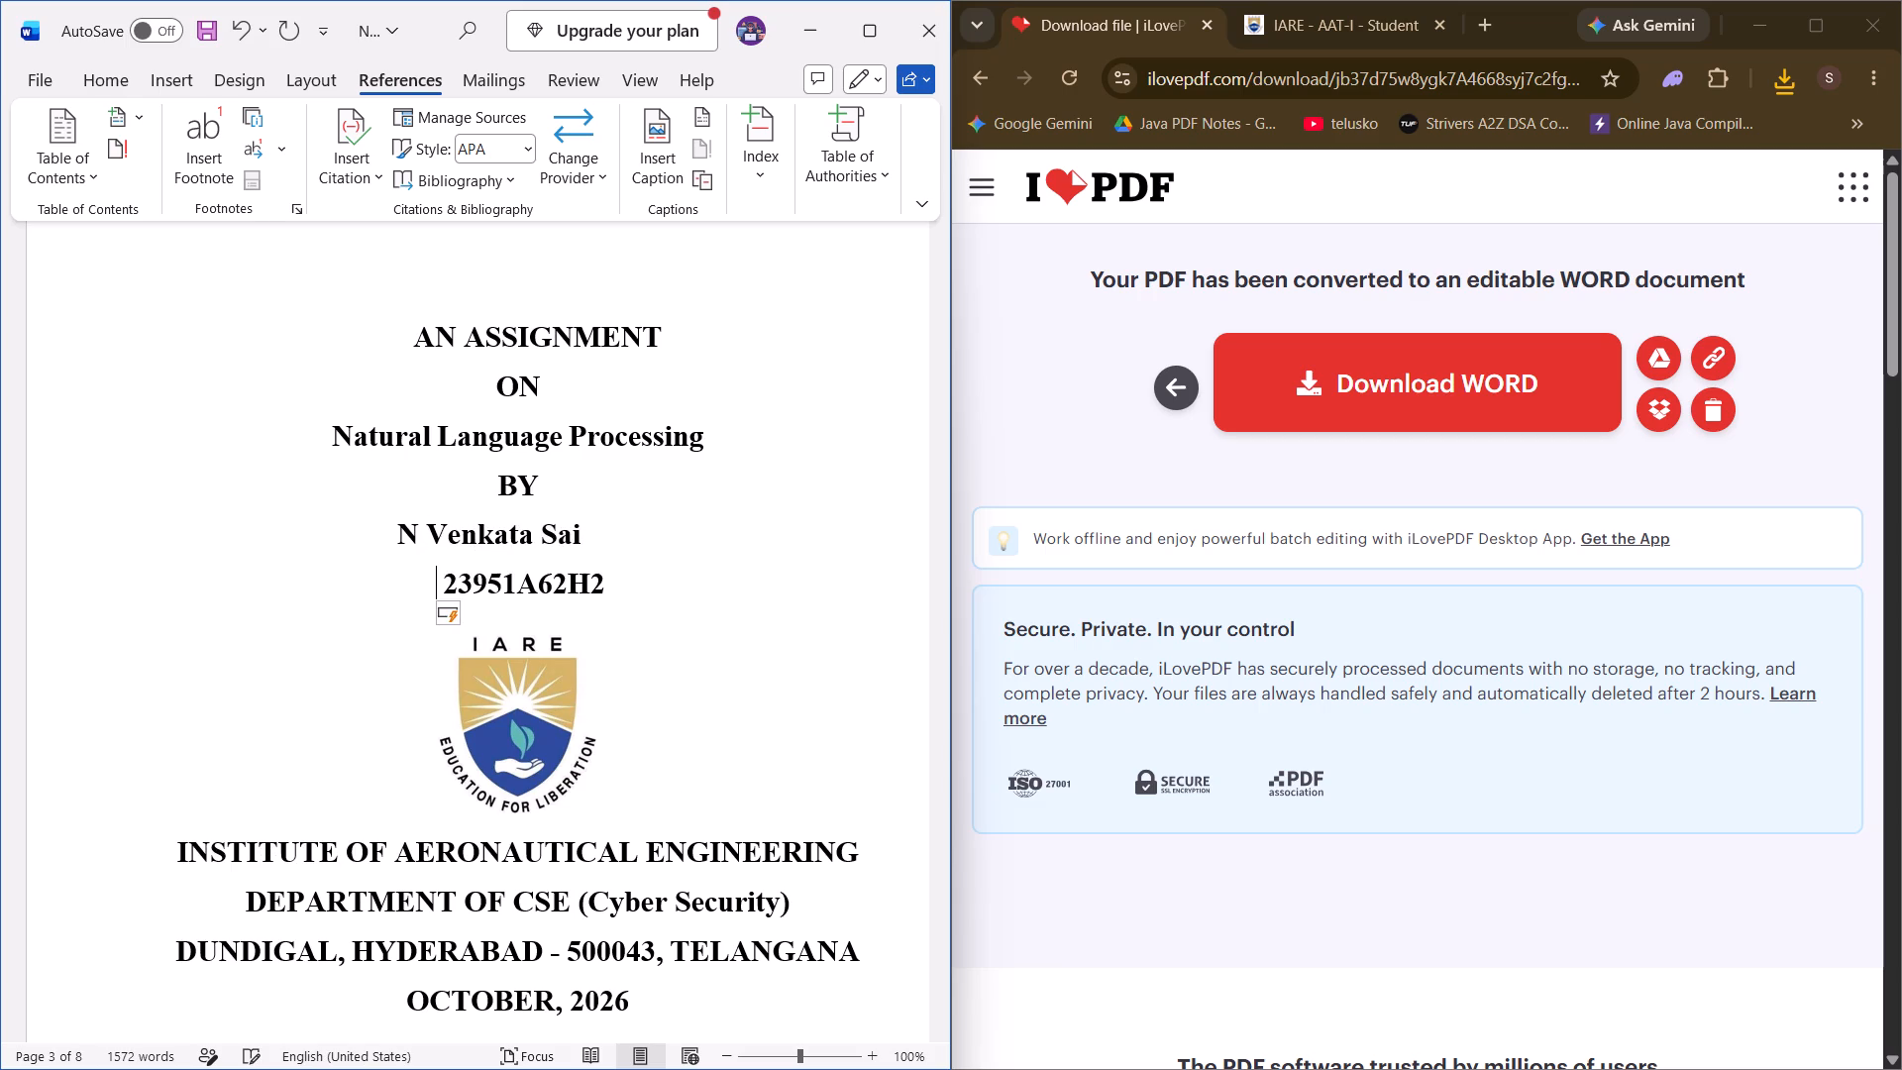
click(388, 543)
key(Tab)
key(Tab)
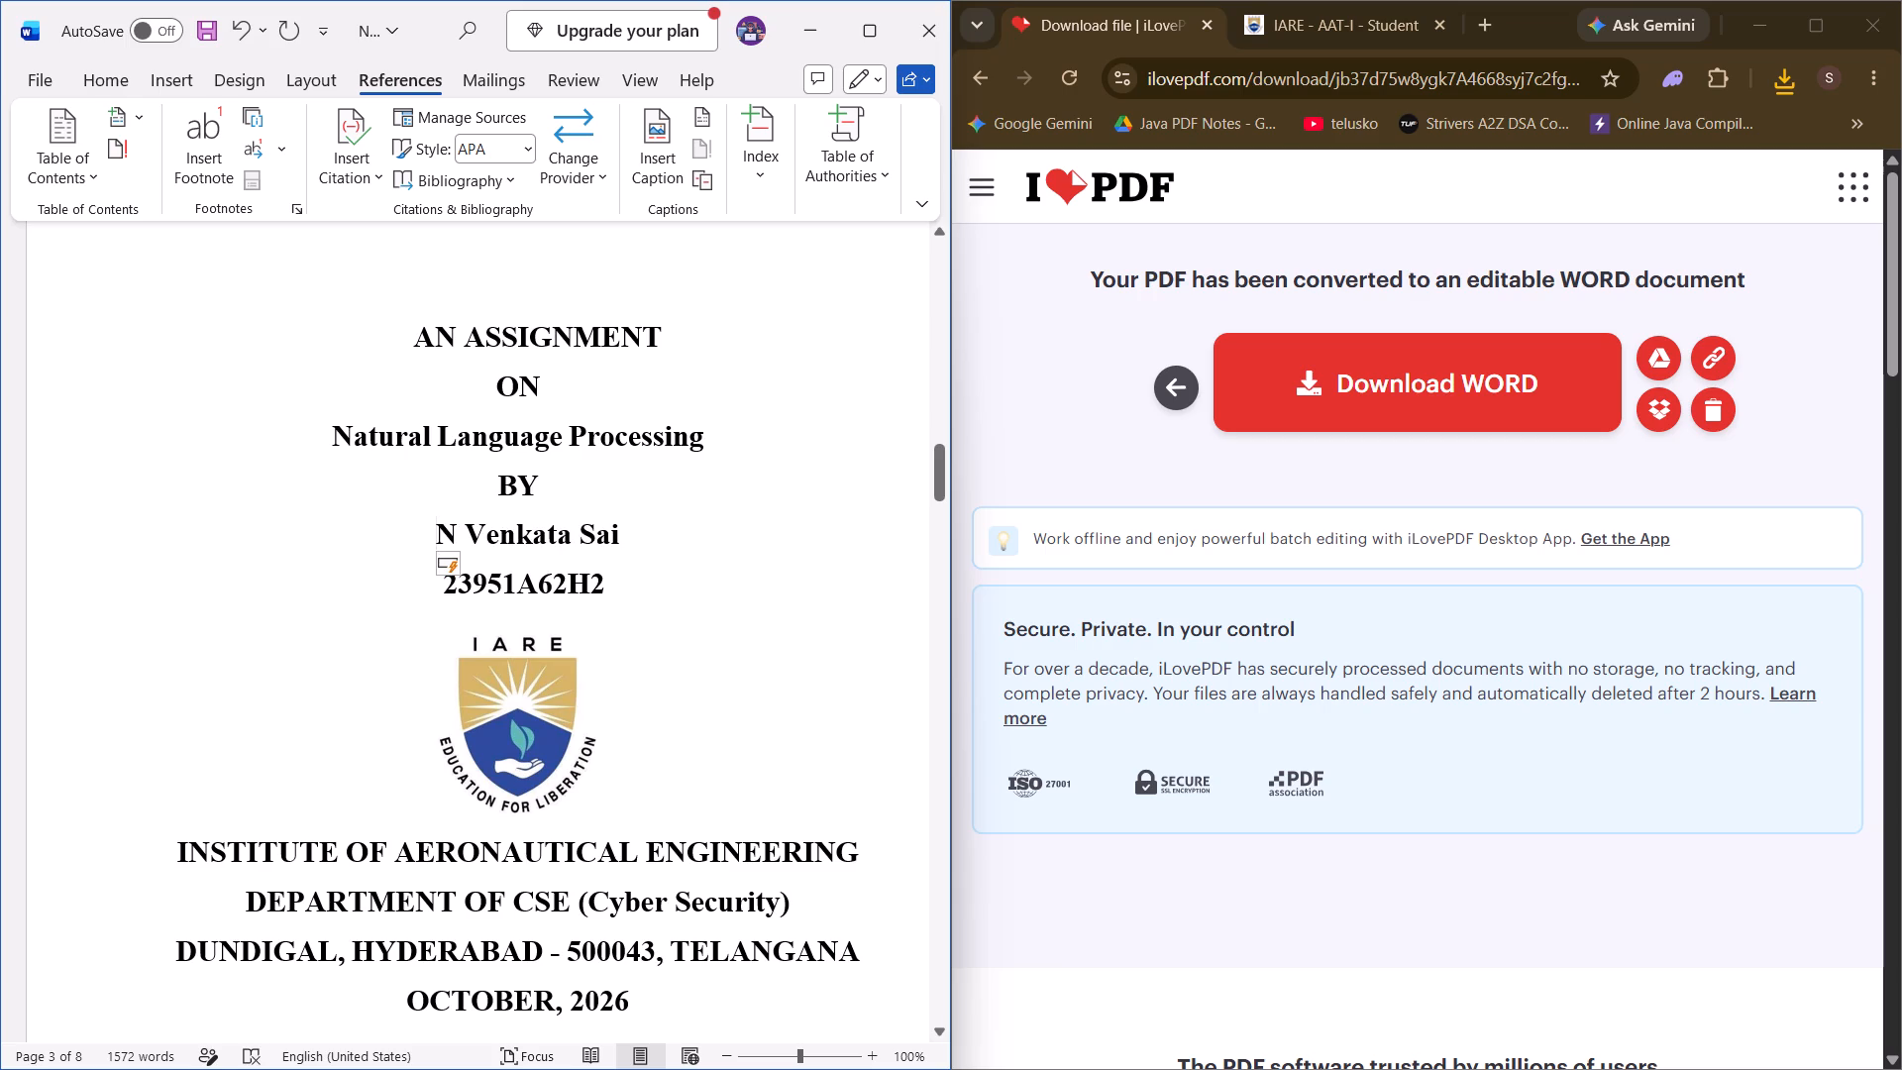
Change the last digit of the roll number on the cover page to 7.
click(627, 576)
key(BackSpace)
key(7)
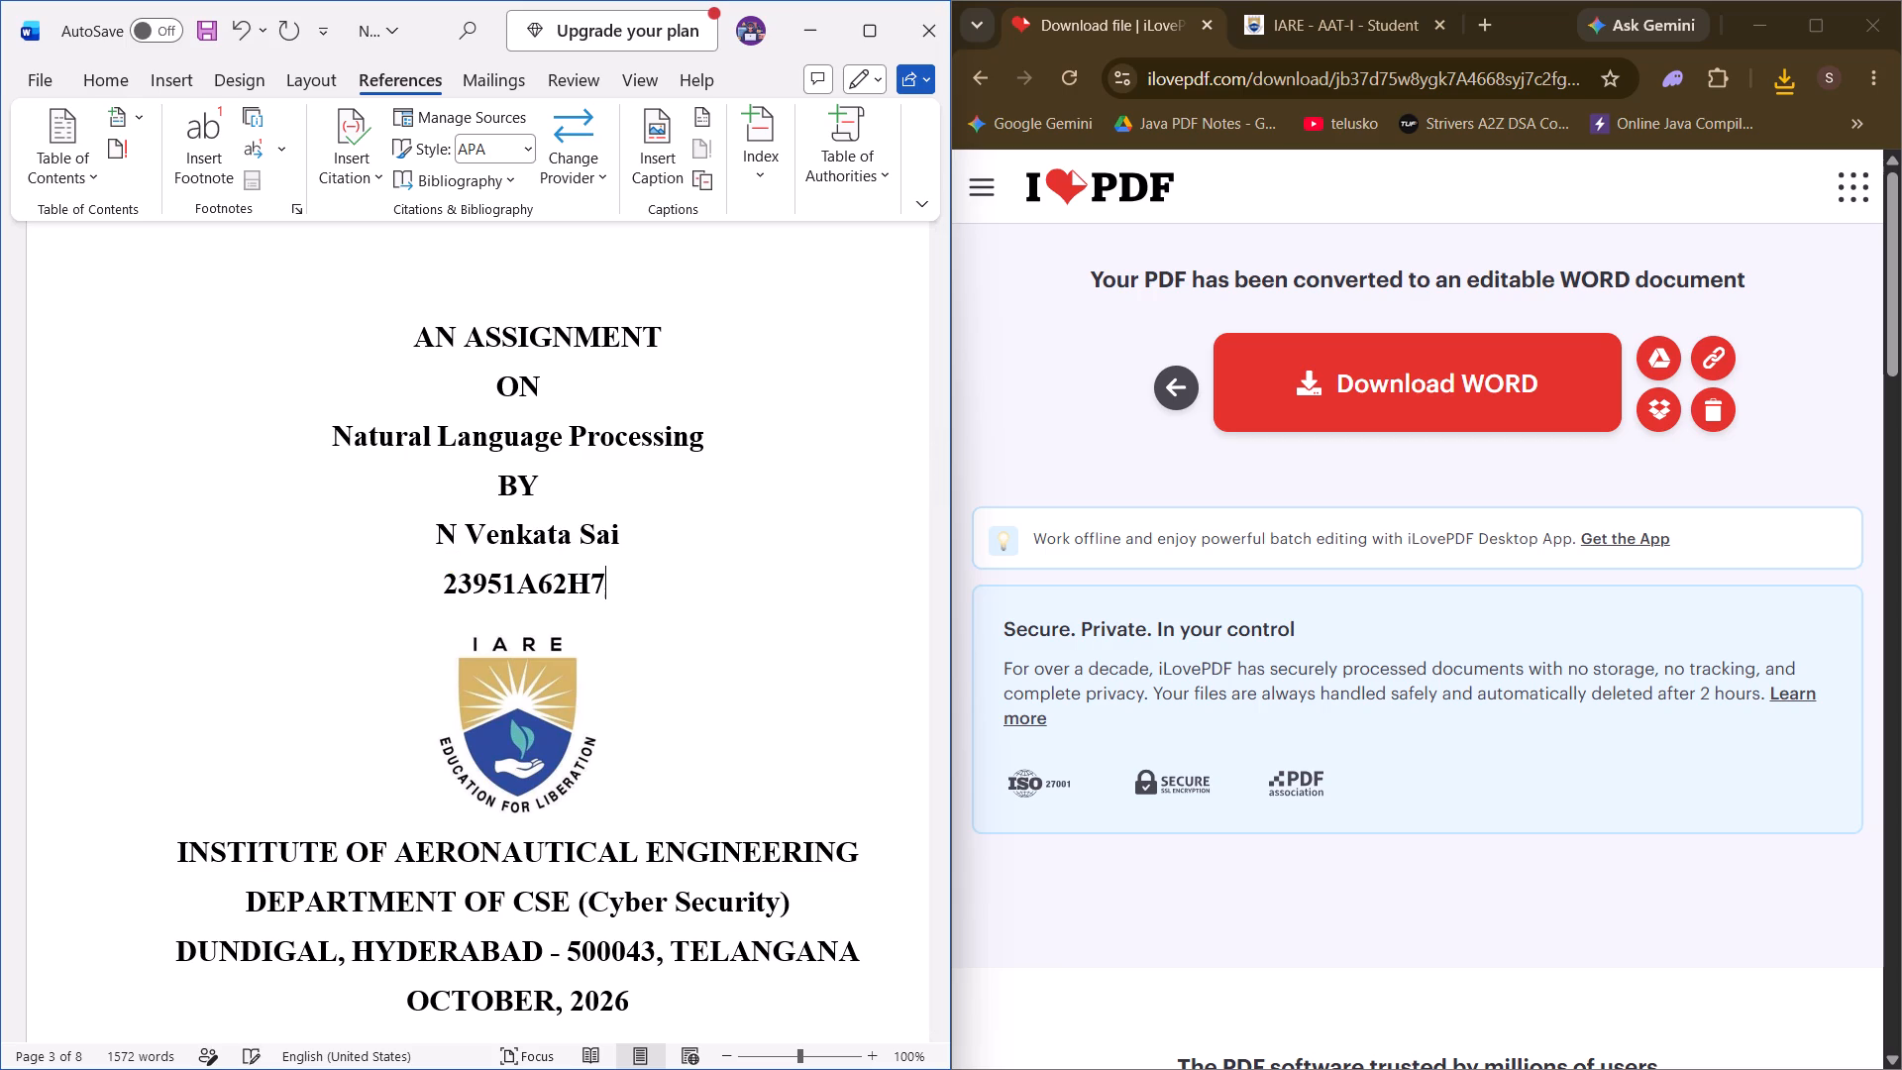
Get the portal's Natural Language Processing case study question and copy "IoT and Smart Devices ? Interpreting Device Logs and User Commands".
scroll(720, 613, down, 2)
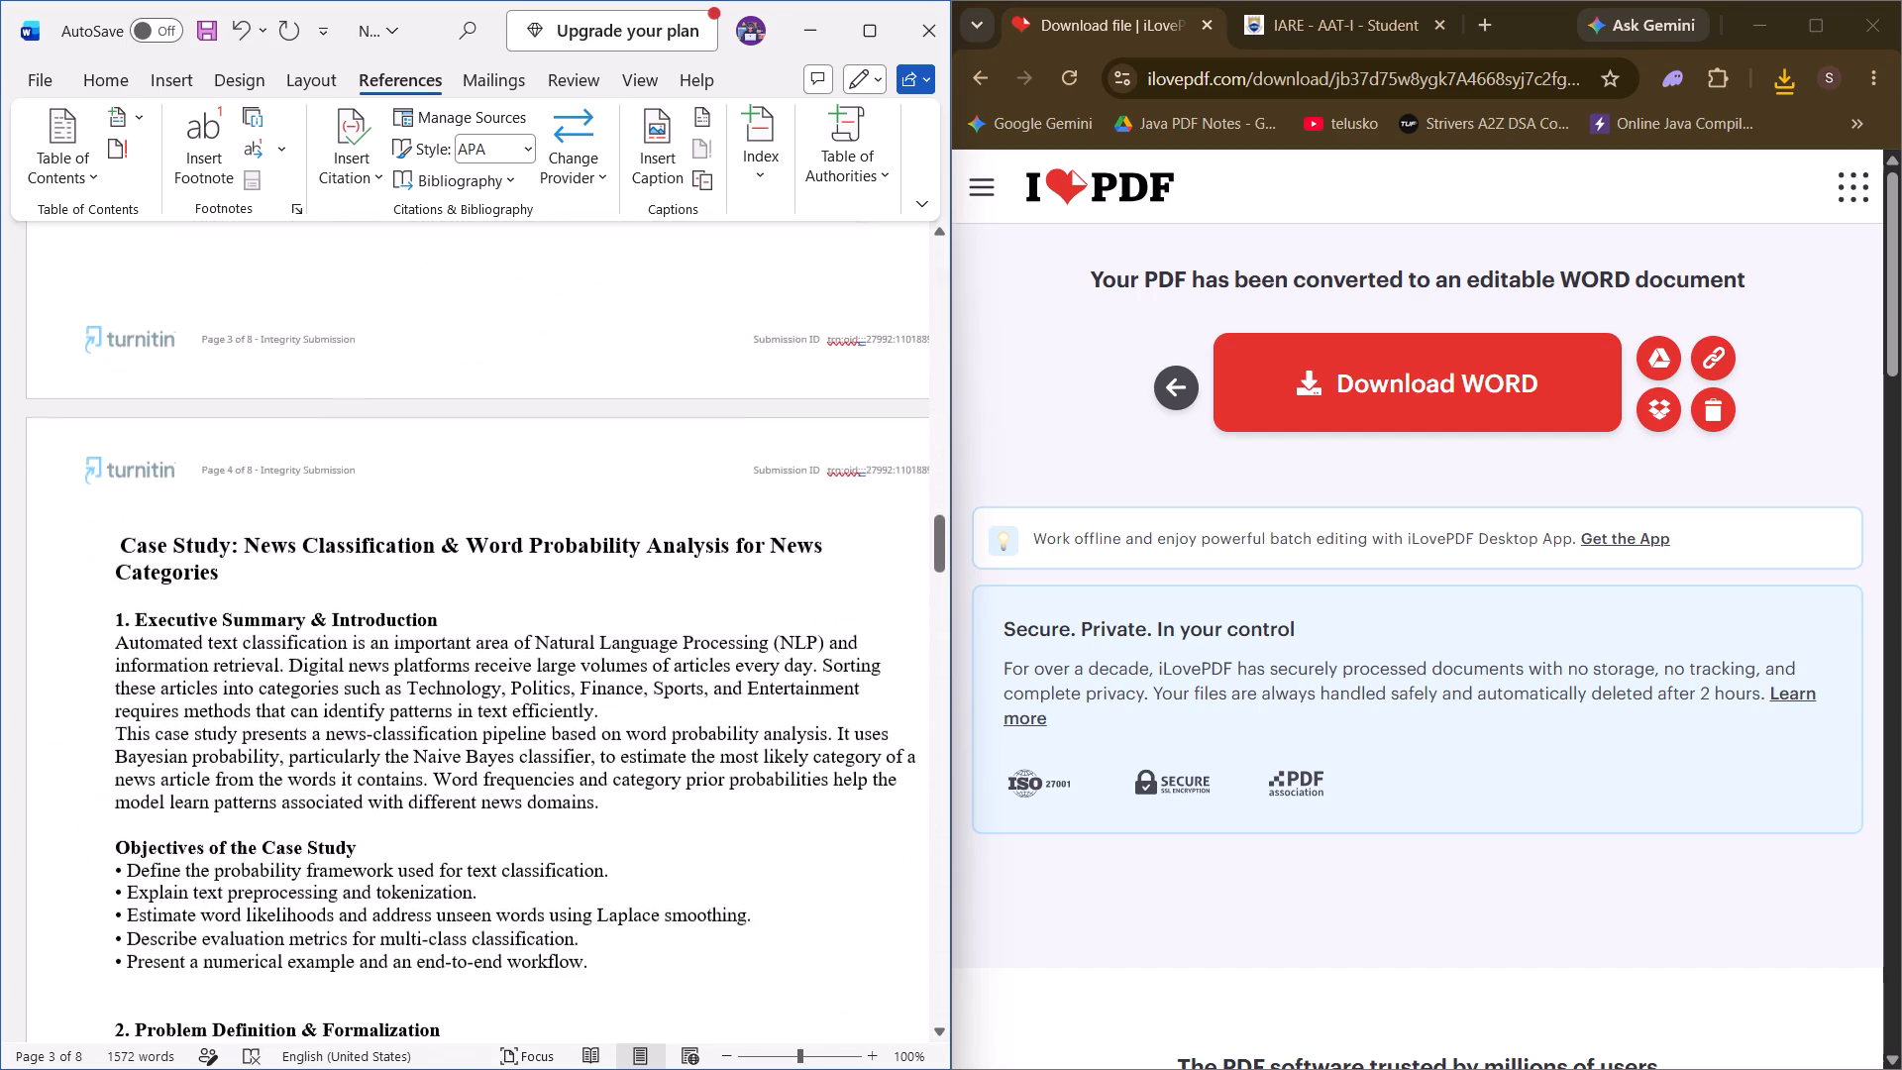
scroll(720, 613, down, 1)
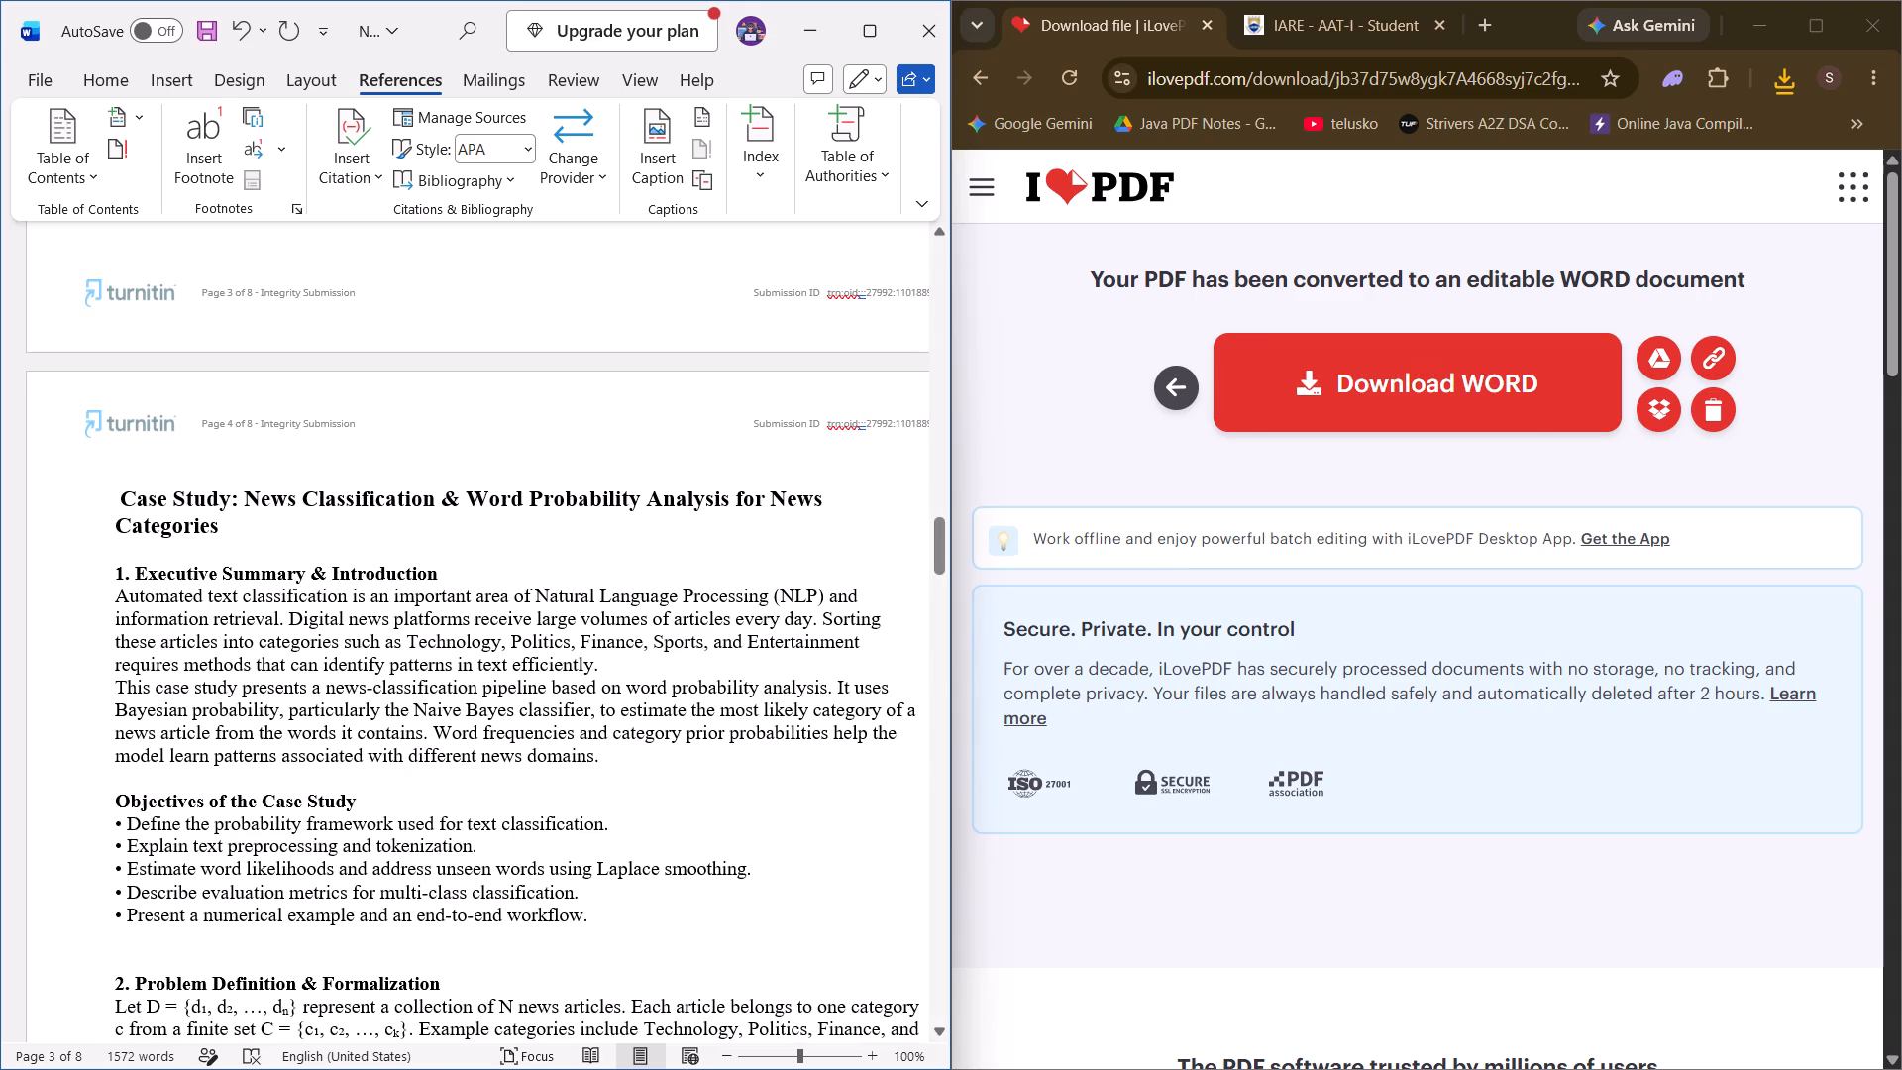
scroll(520, 592, up, 1)
click(1285, 0)
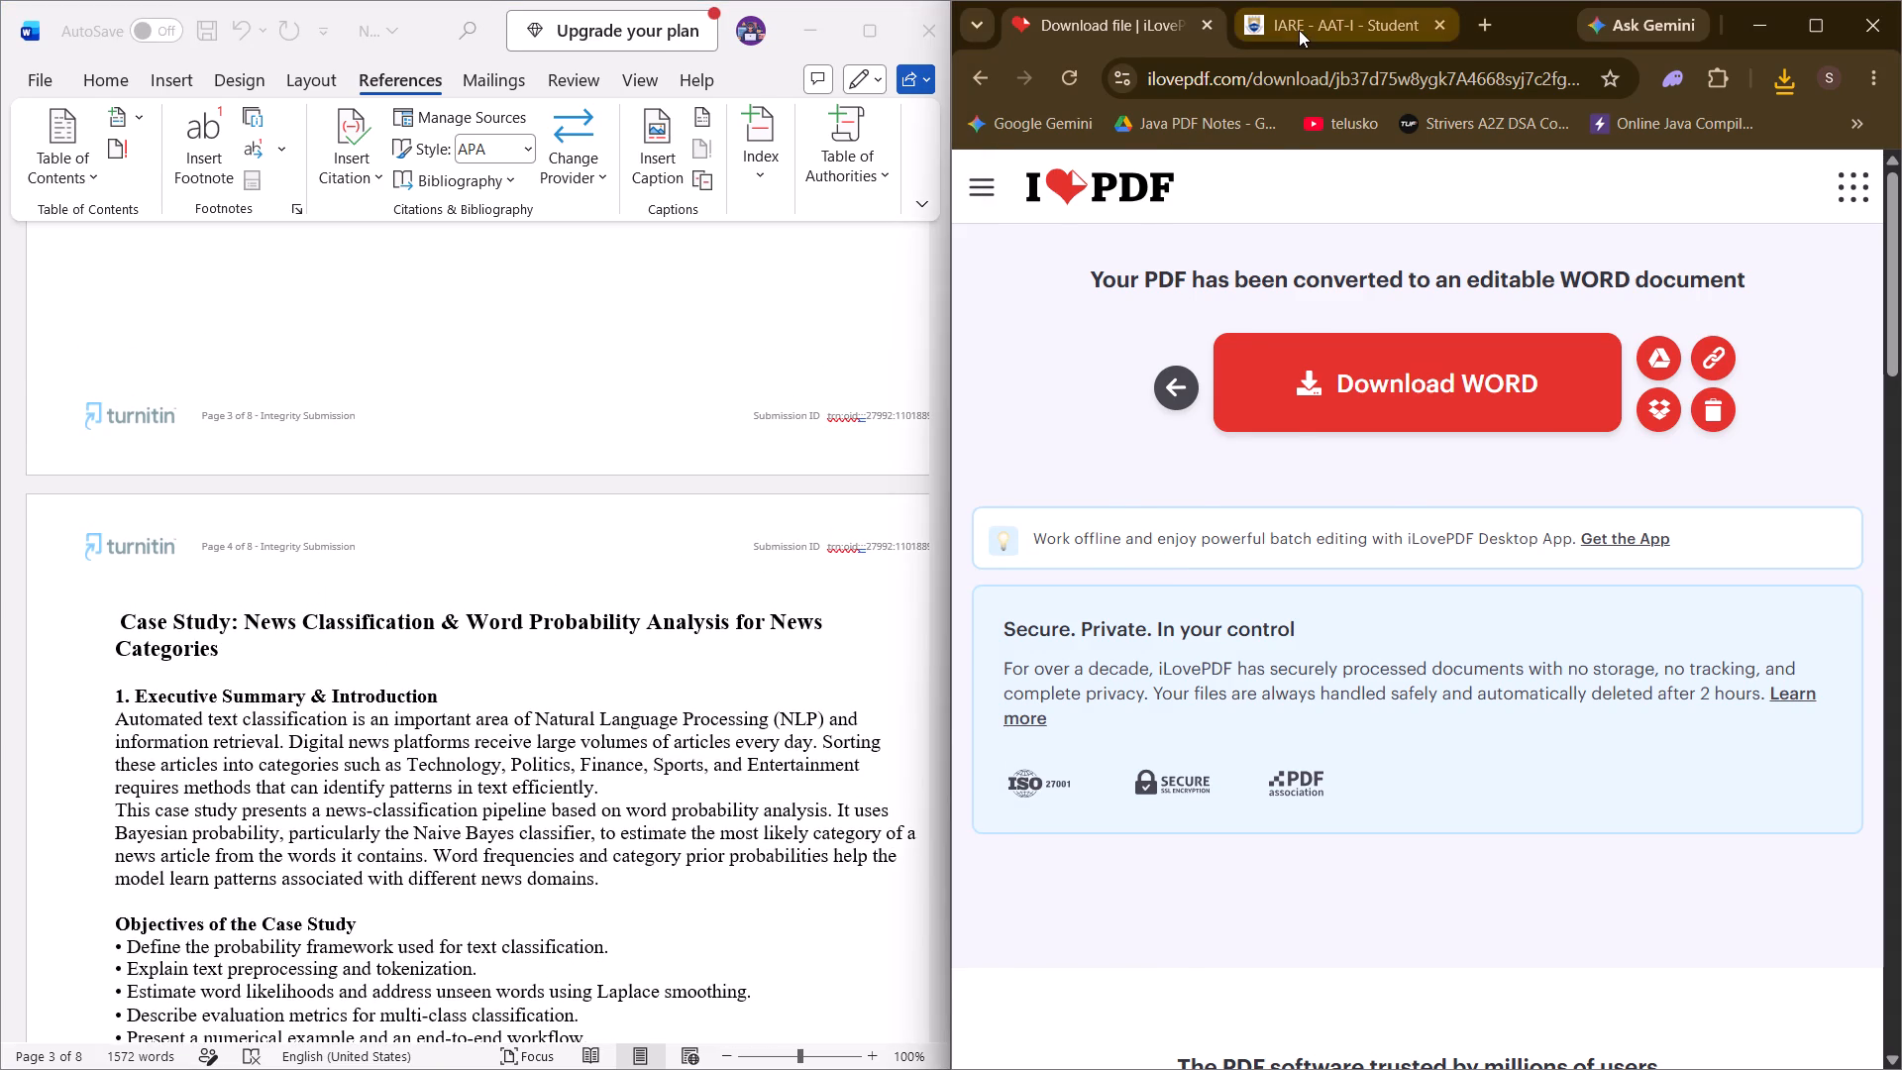
click(1299, 30)
scroll(1267, 347, up, 5)
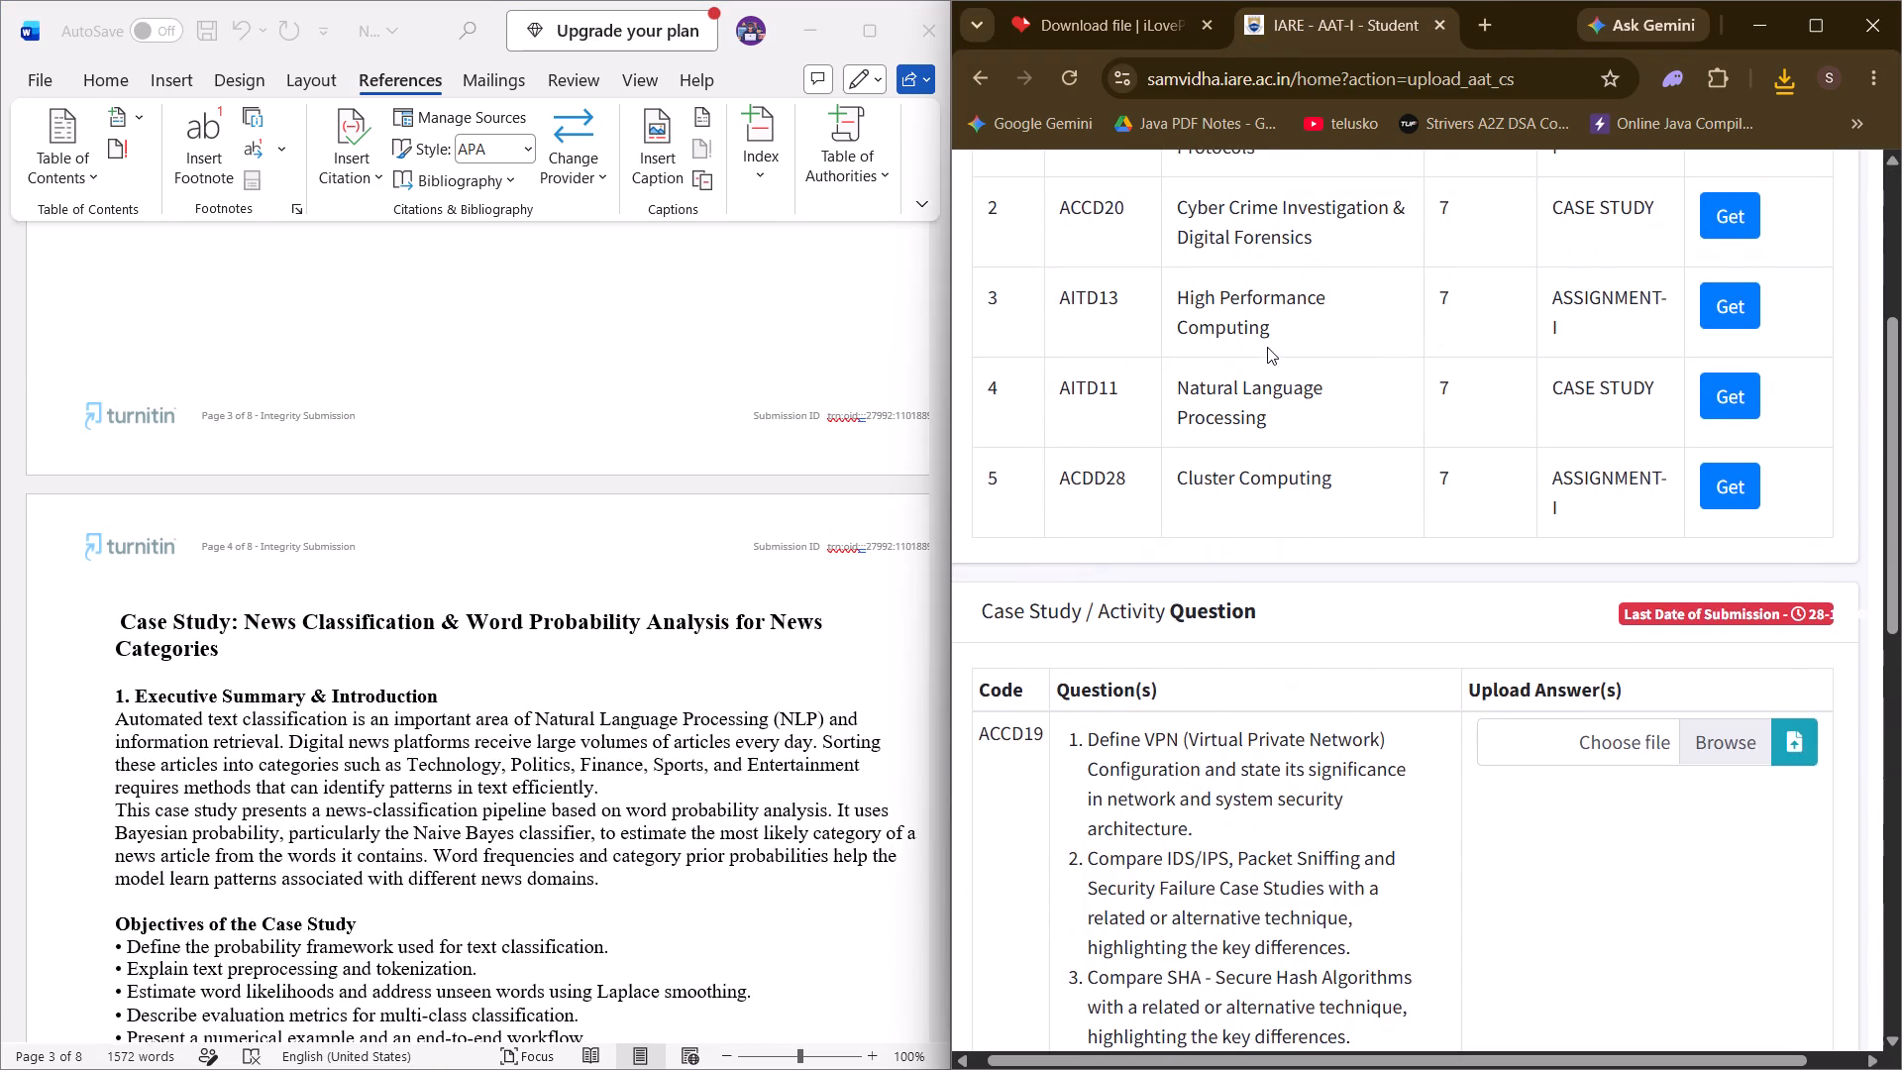
scroll(1288, 418, up, 1)
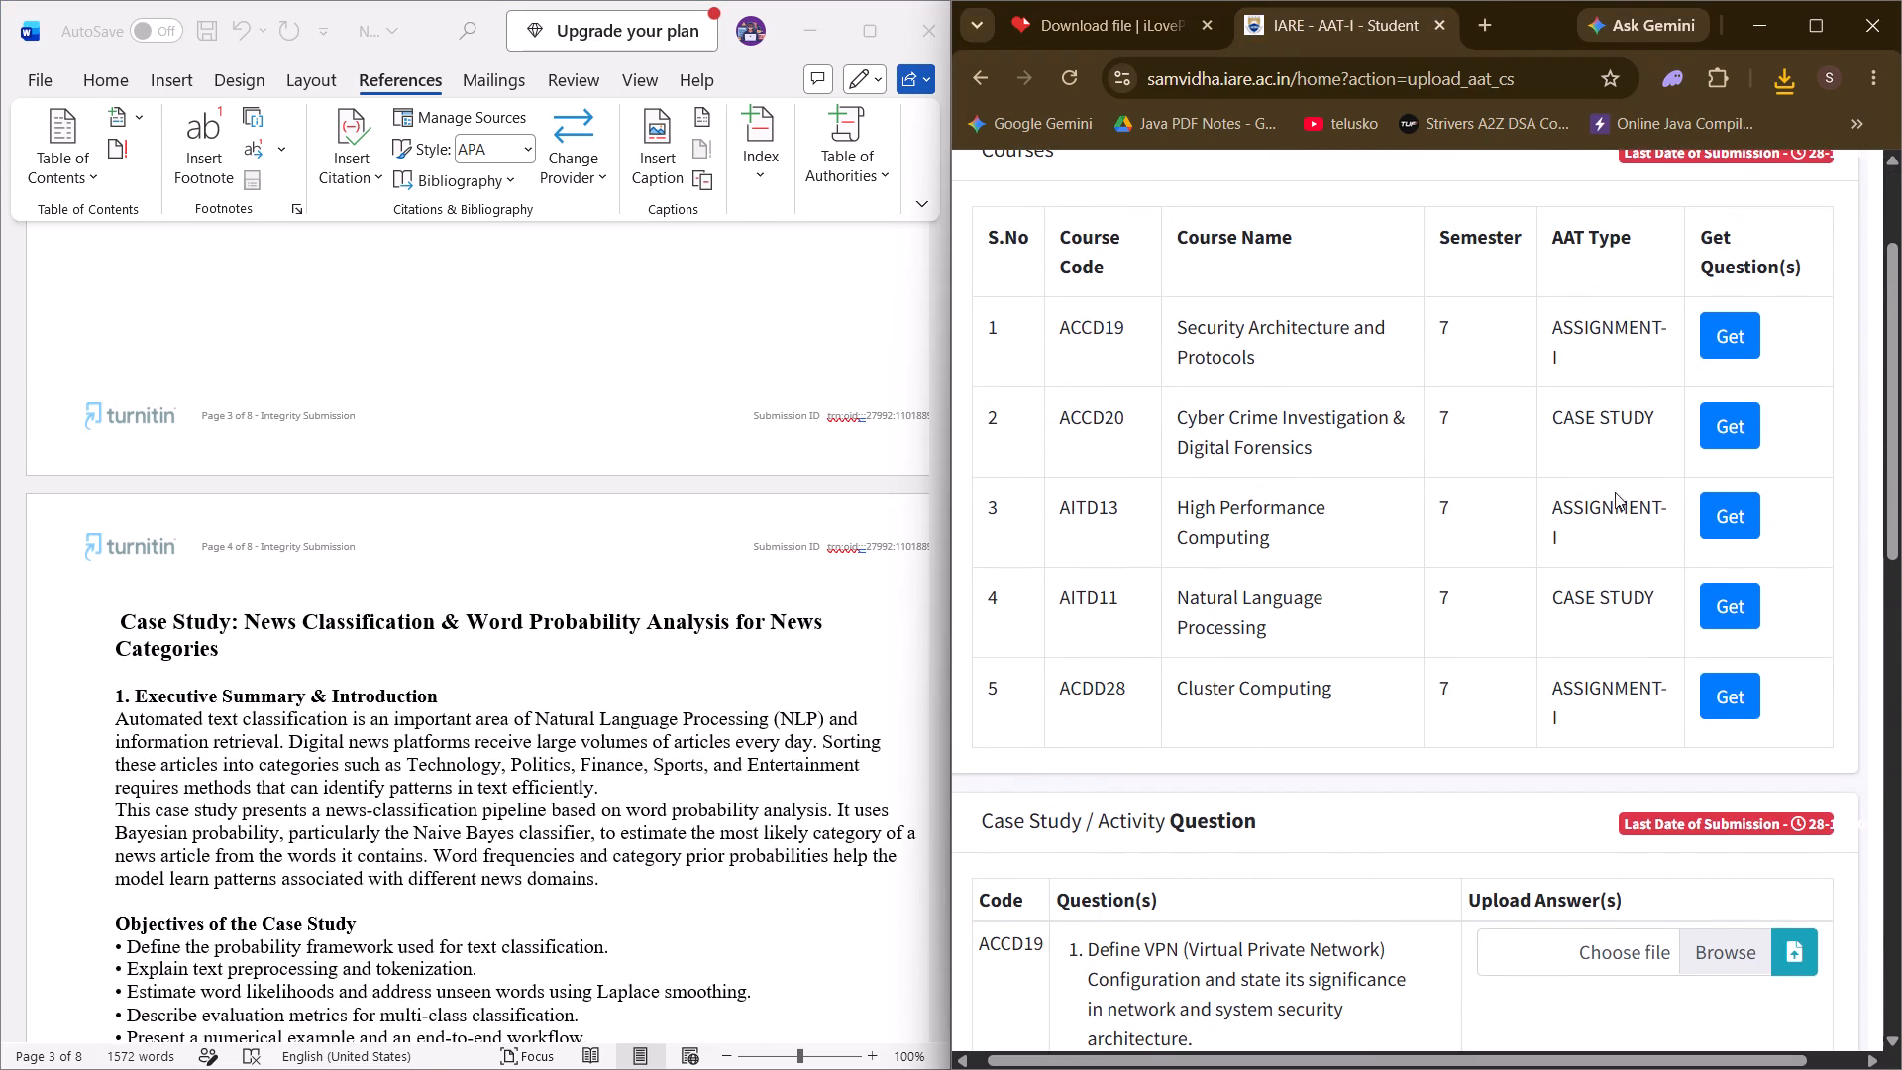
double_click(1726, 599)
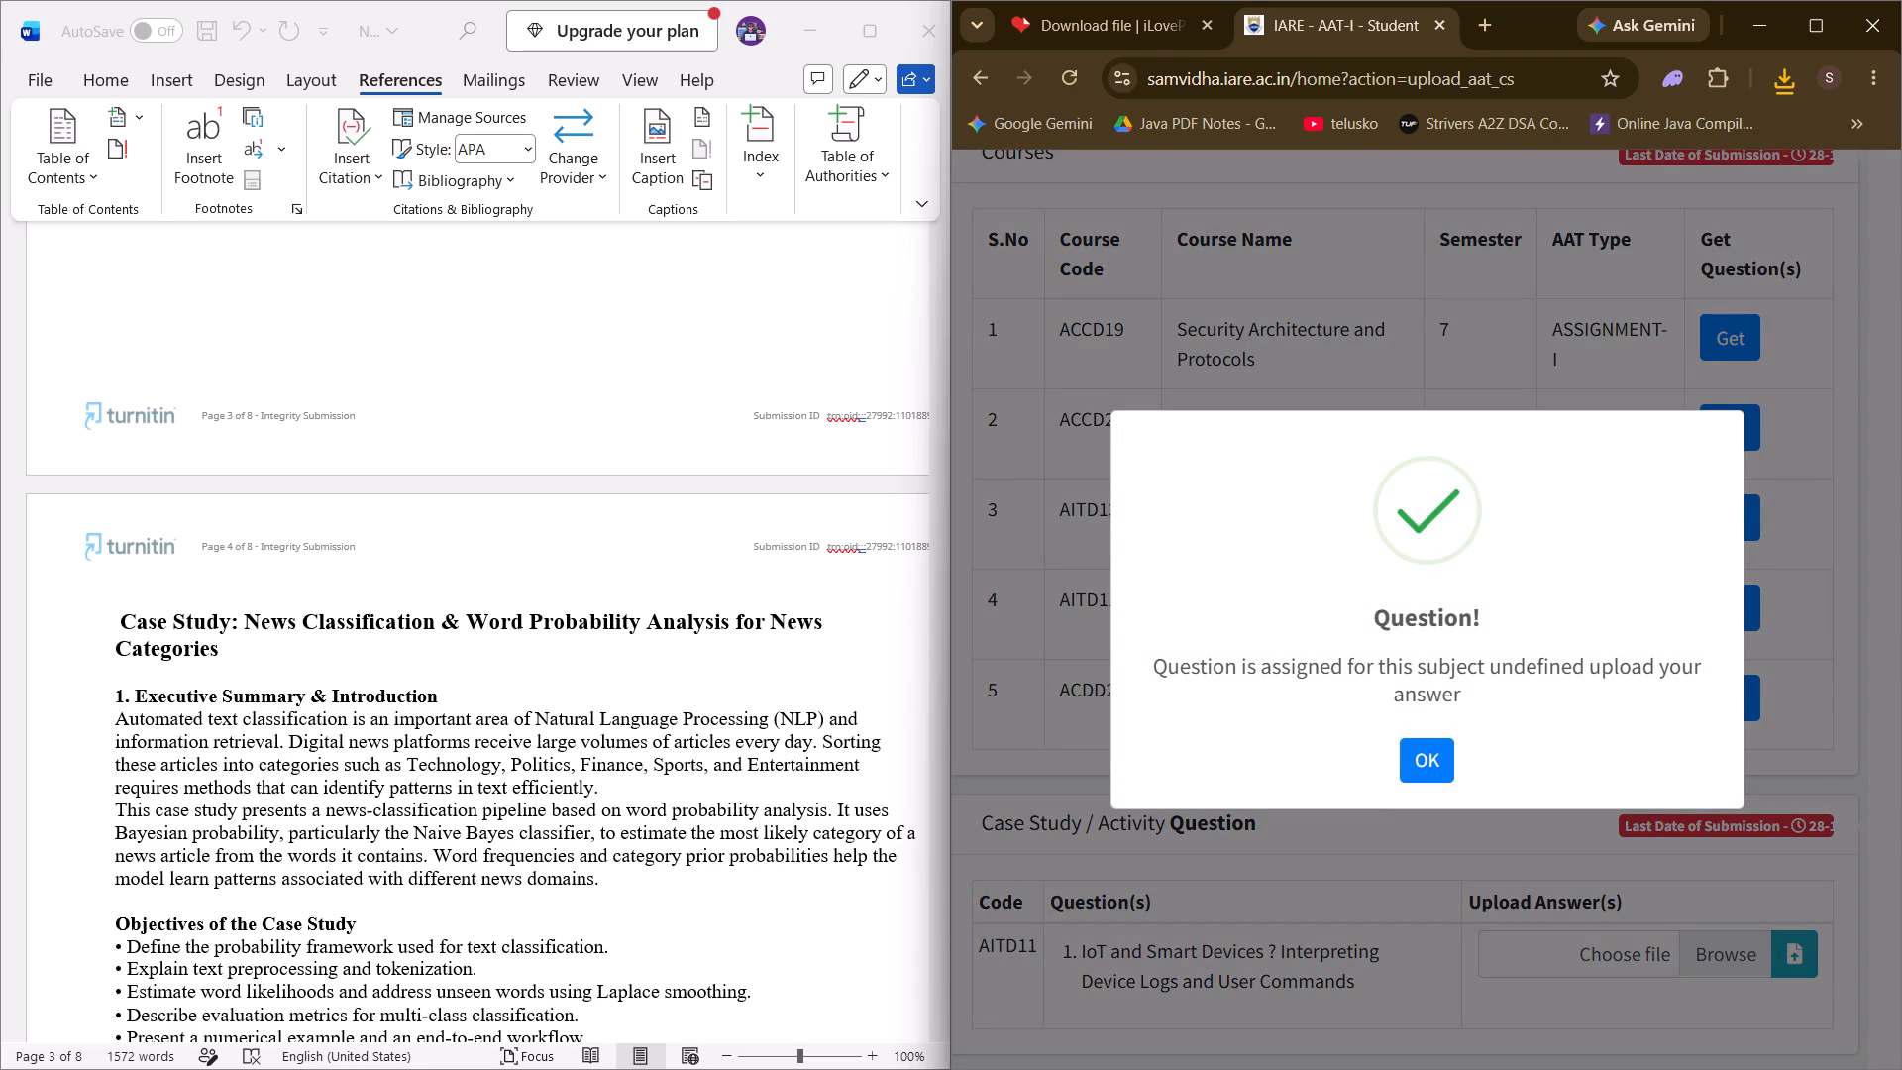
click(1453, 740)
scroll(1453, 740, down, 2)
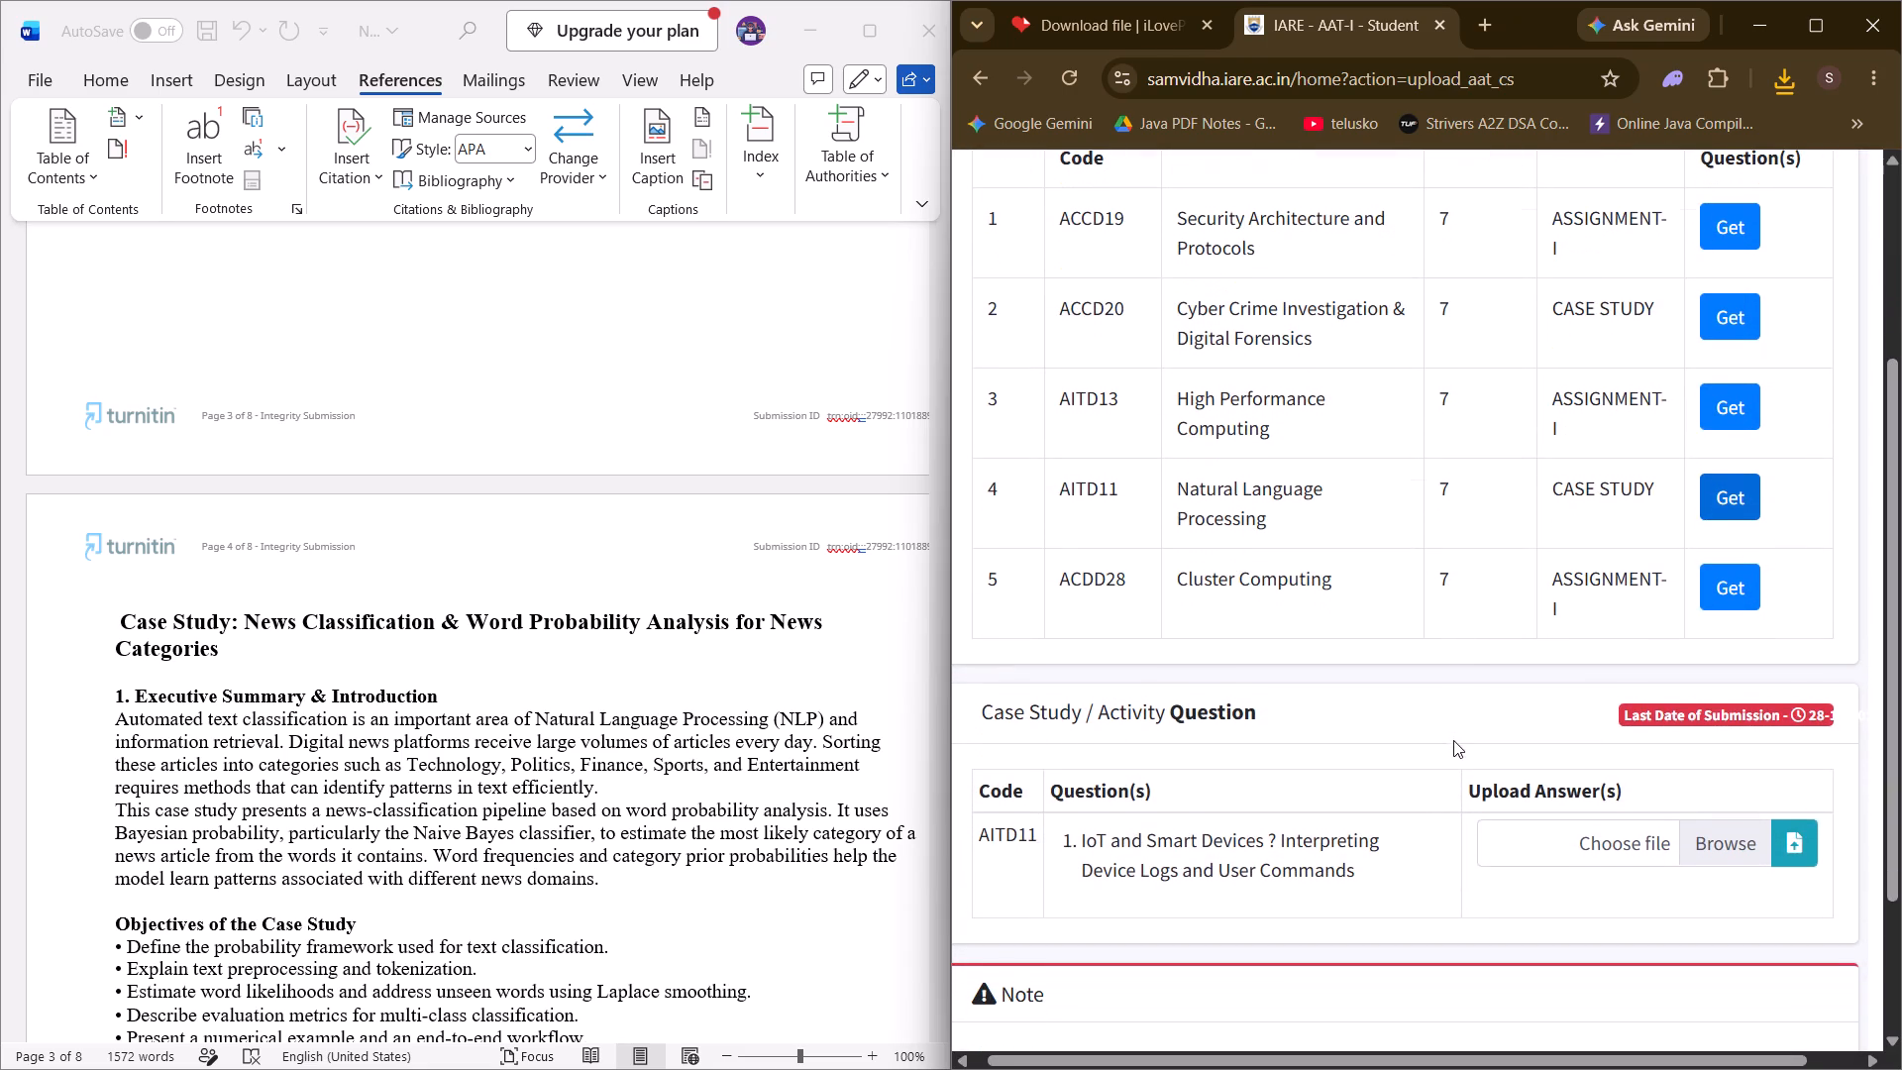
drag(1360, 871, 1115, 837)
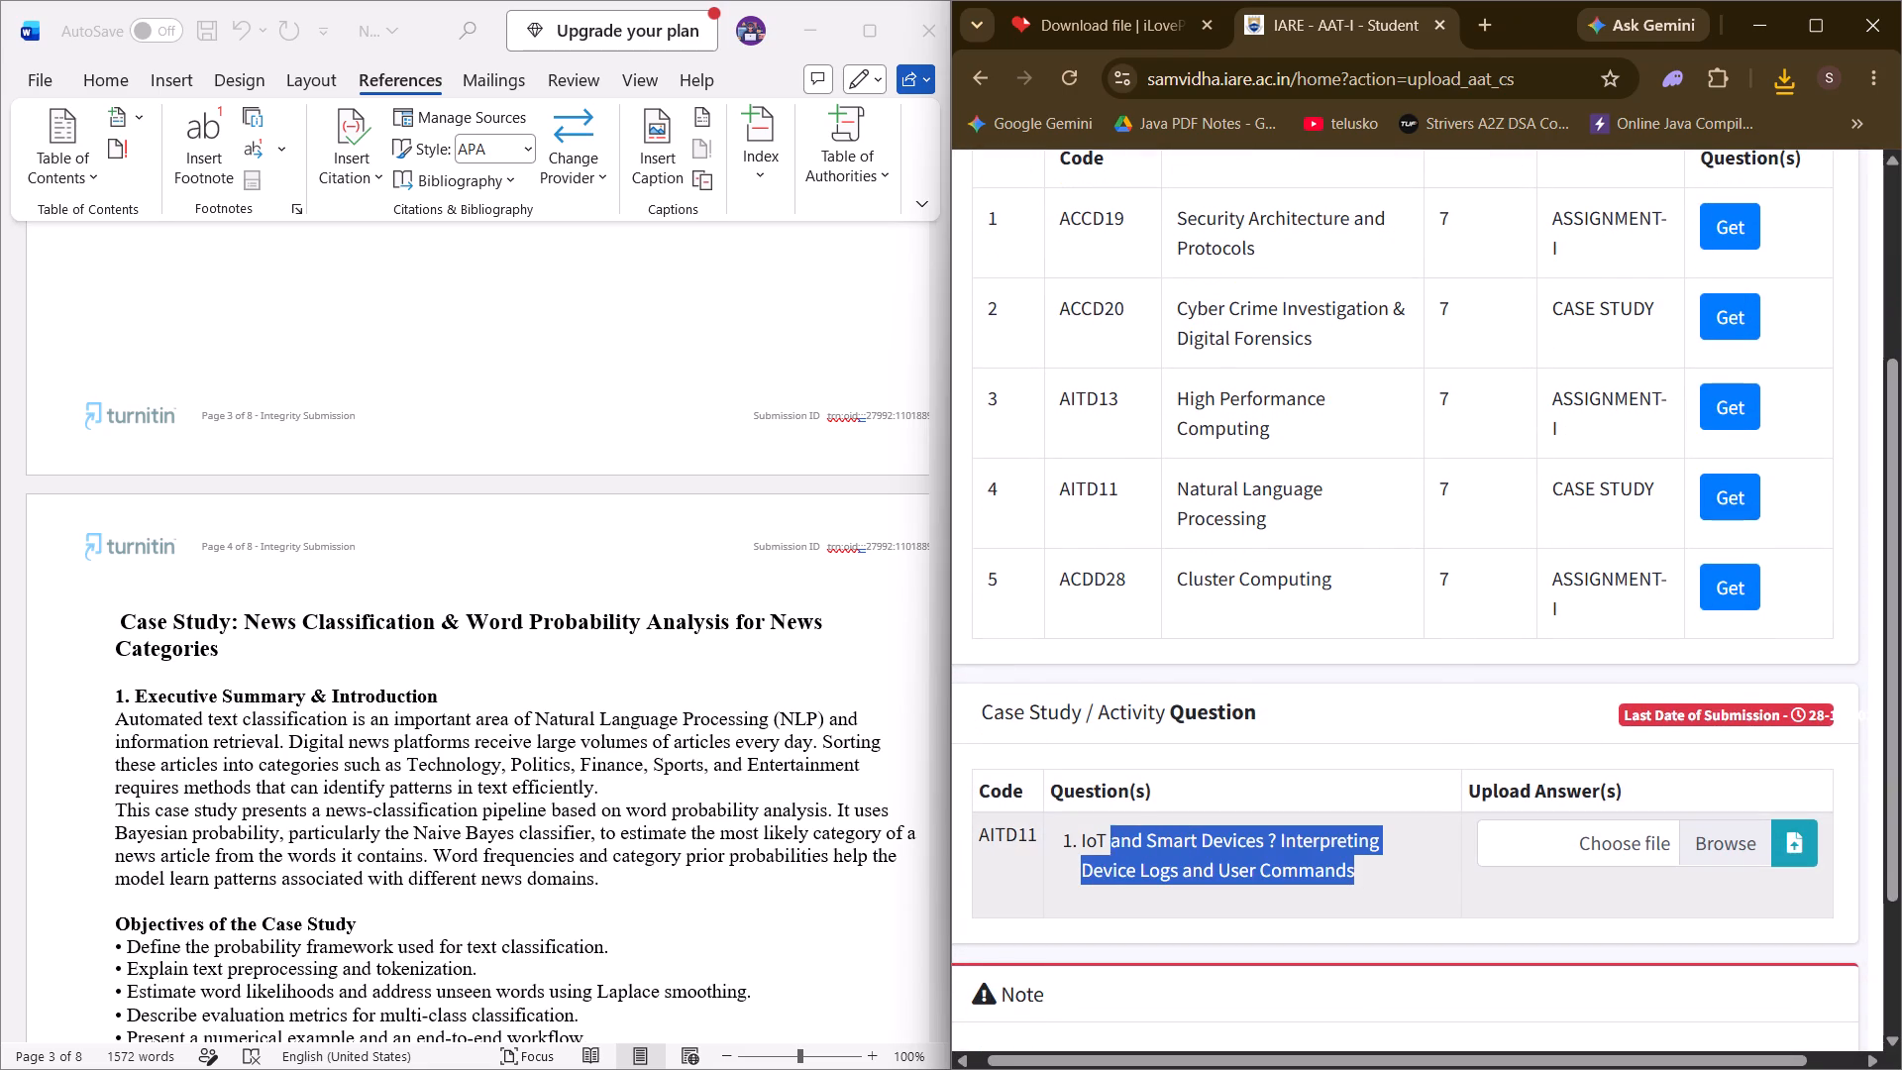
drag(1115, 837, 1081, 838)
key(ctrl+c)
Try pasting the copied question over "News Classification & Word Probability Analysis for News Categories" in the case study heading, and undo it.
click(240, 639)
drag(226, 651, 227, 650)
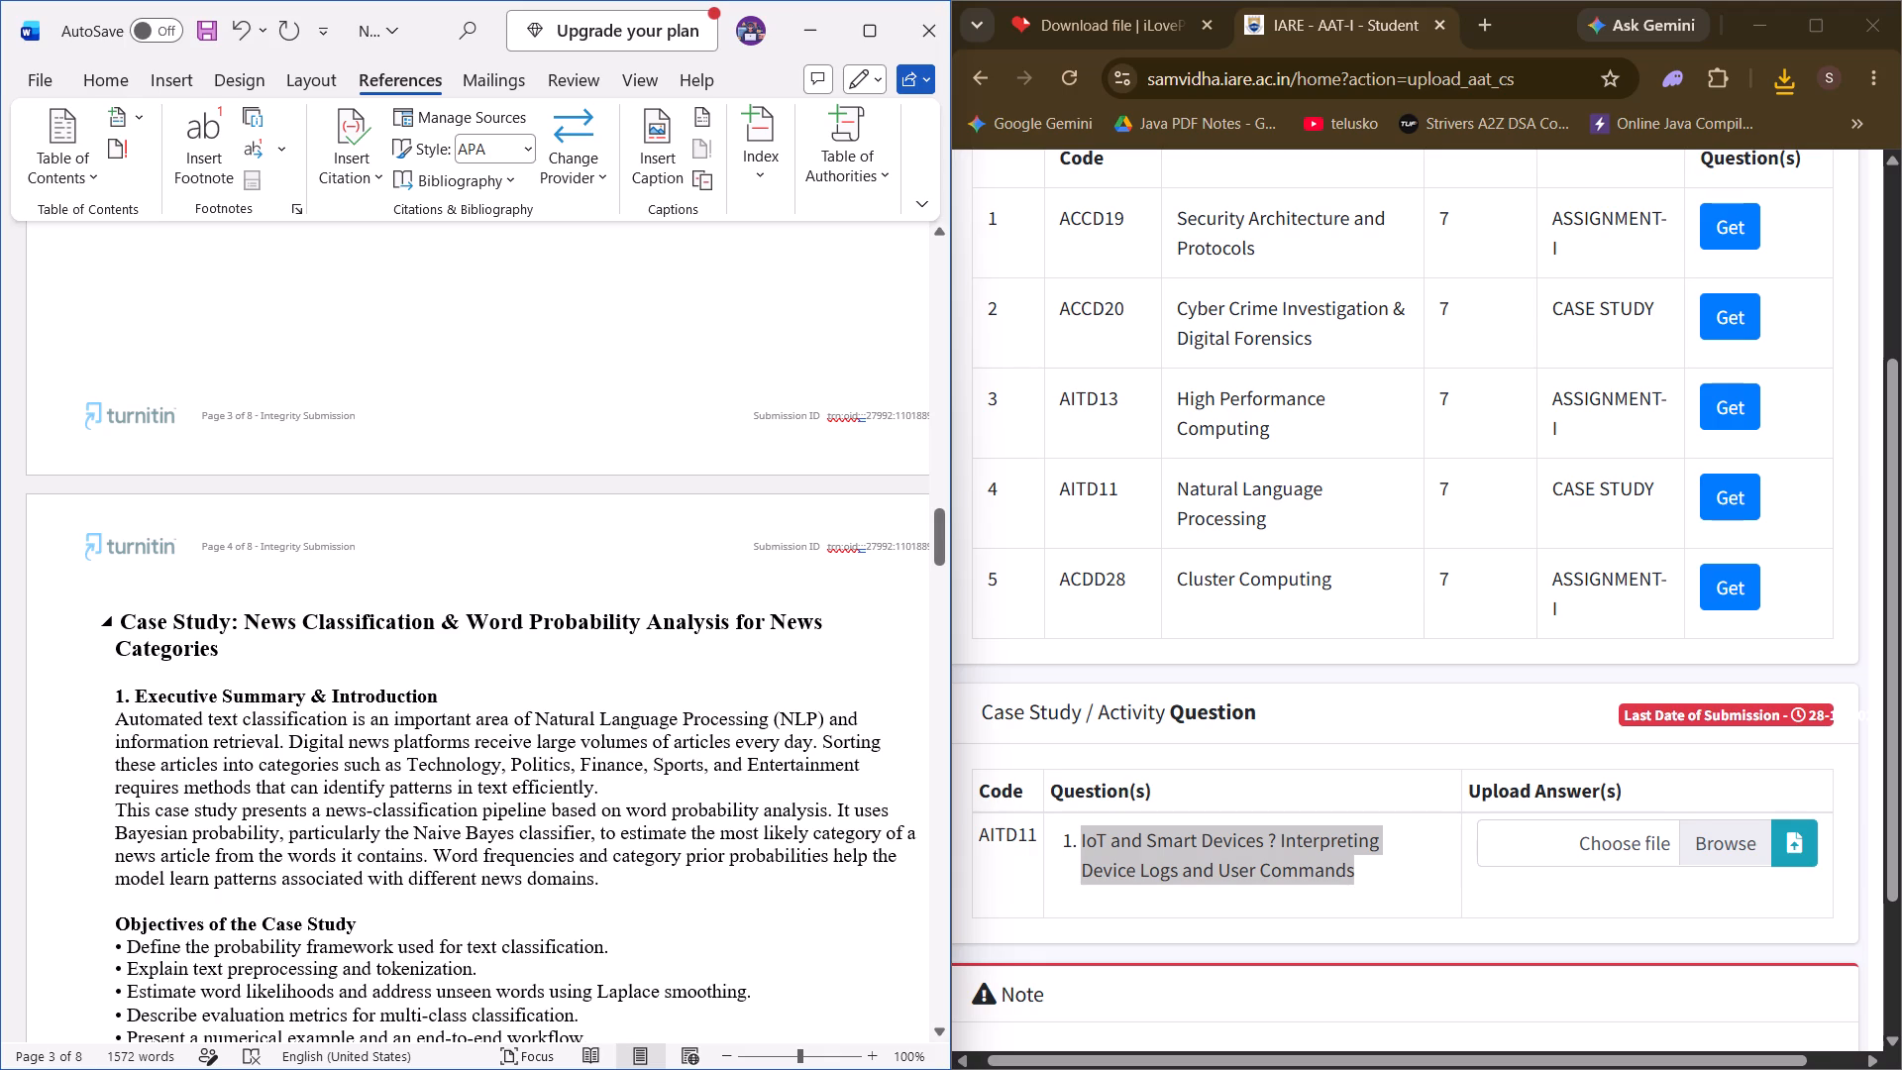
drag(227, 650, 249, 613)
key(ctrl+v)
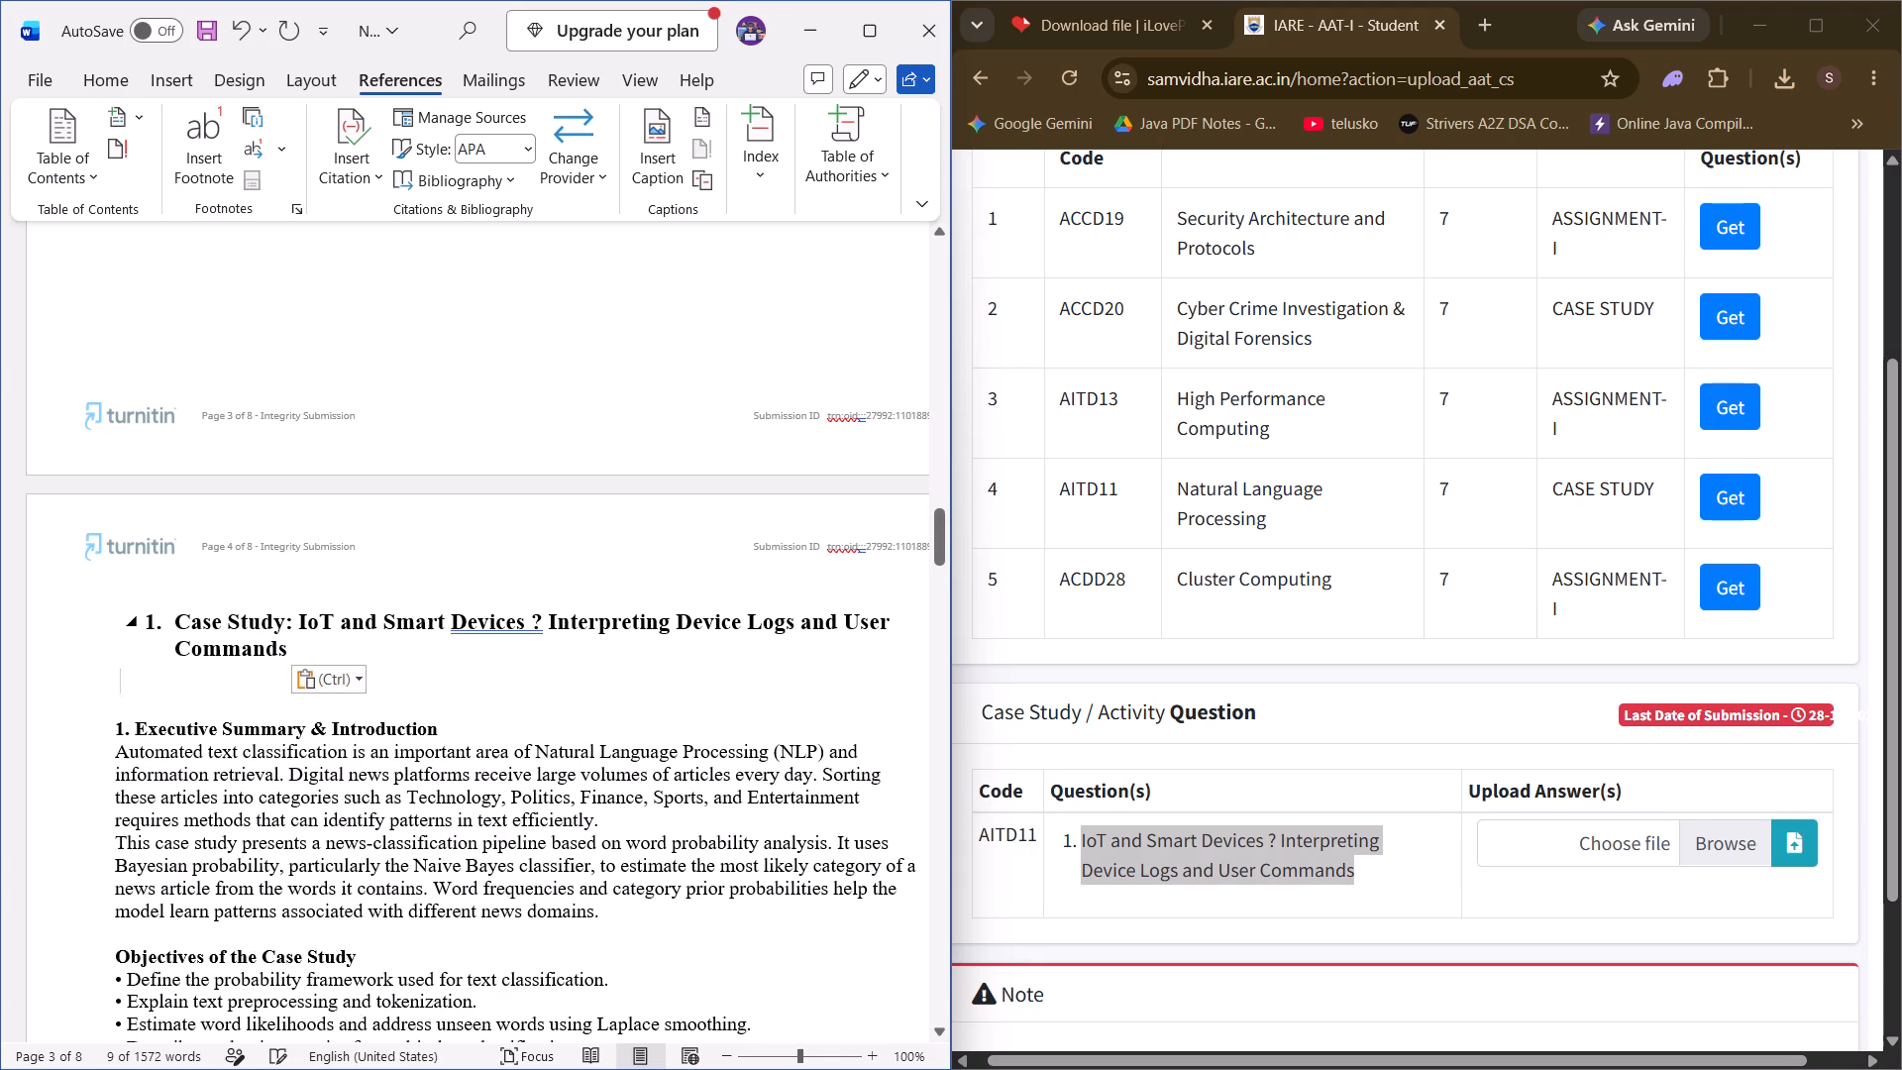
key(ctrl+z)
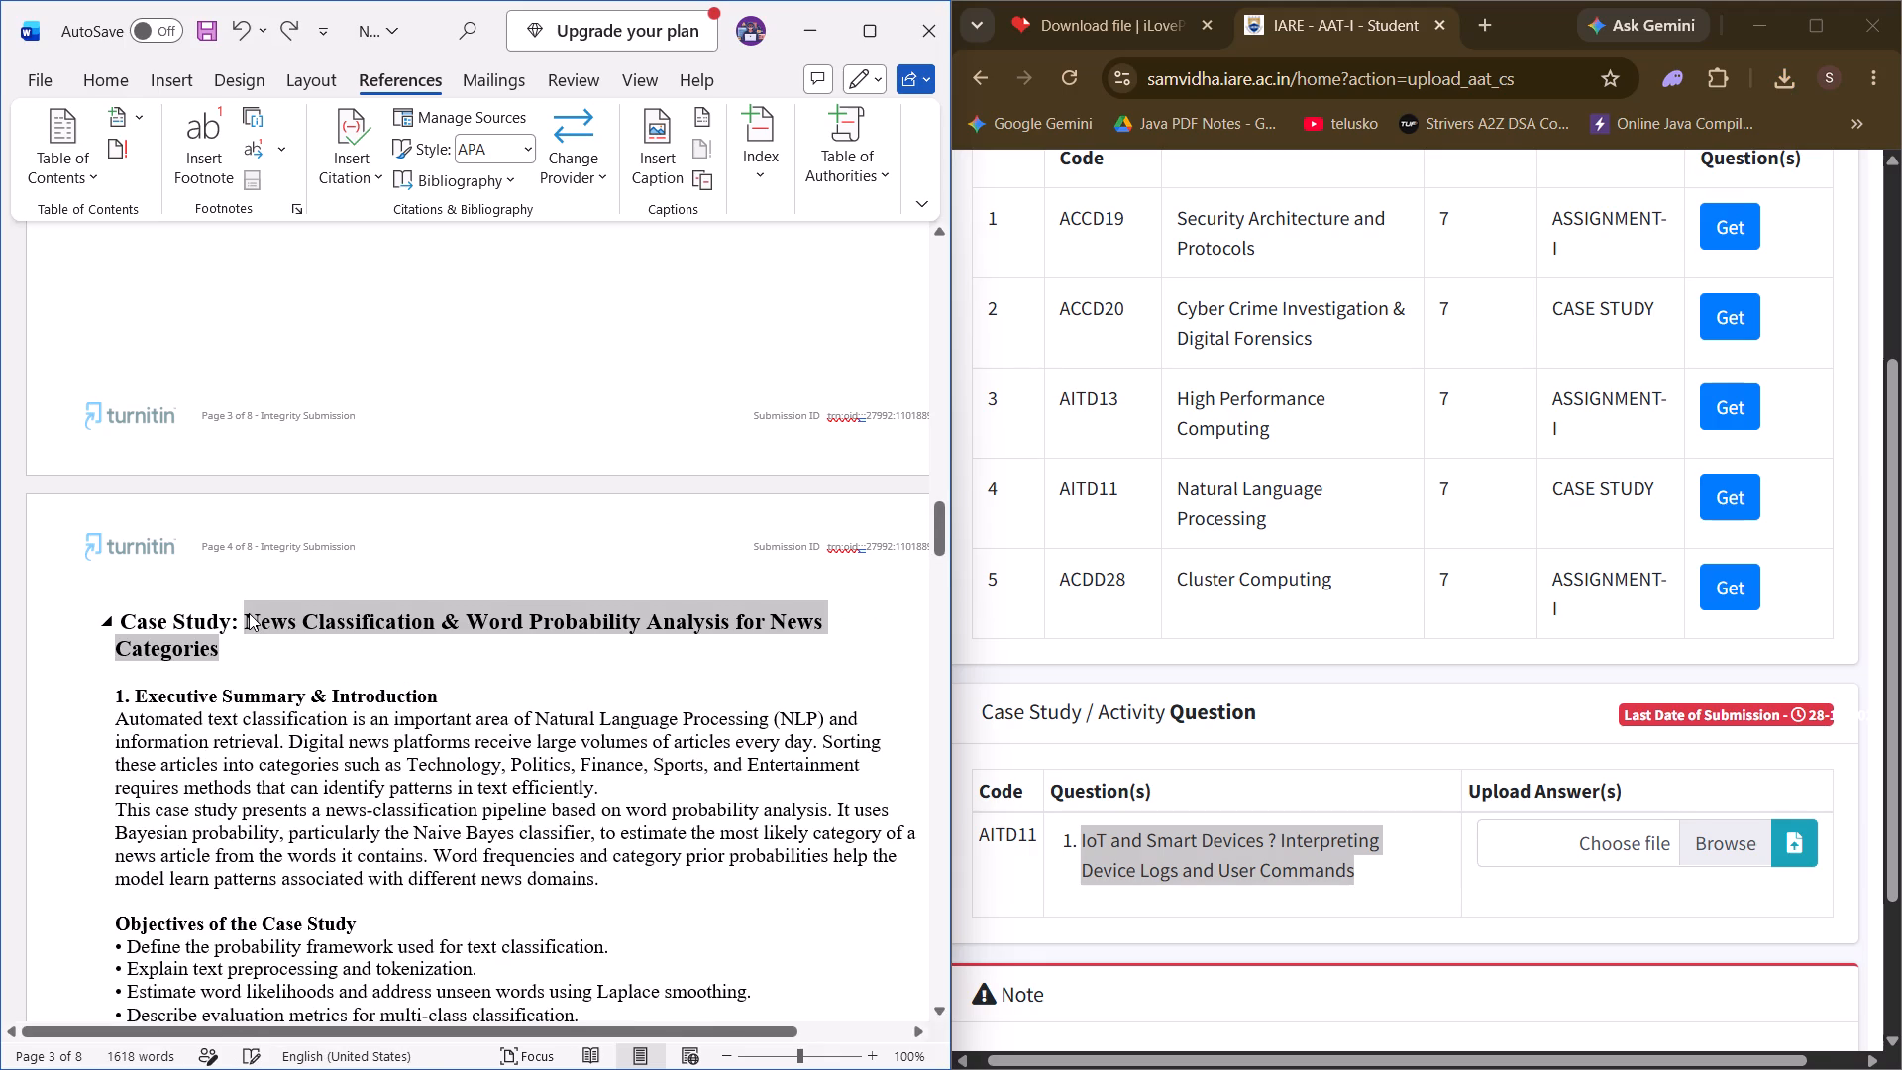
Select the title wording that follows "Case Study:" in the heading on page 4.
click(257, 623)
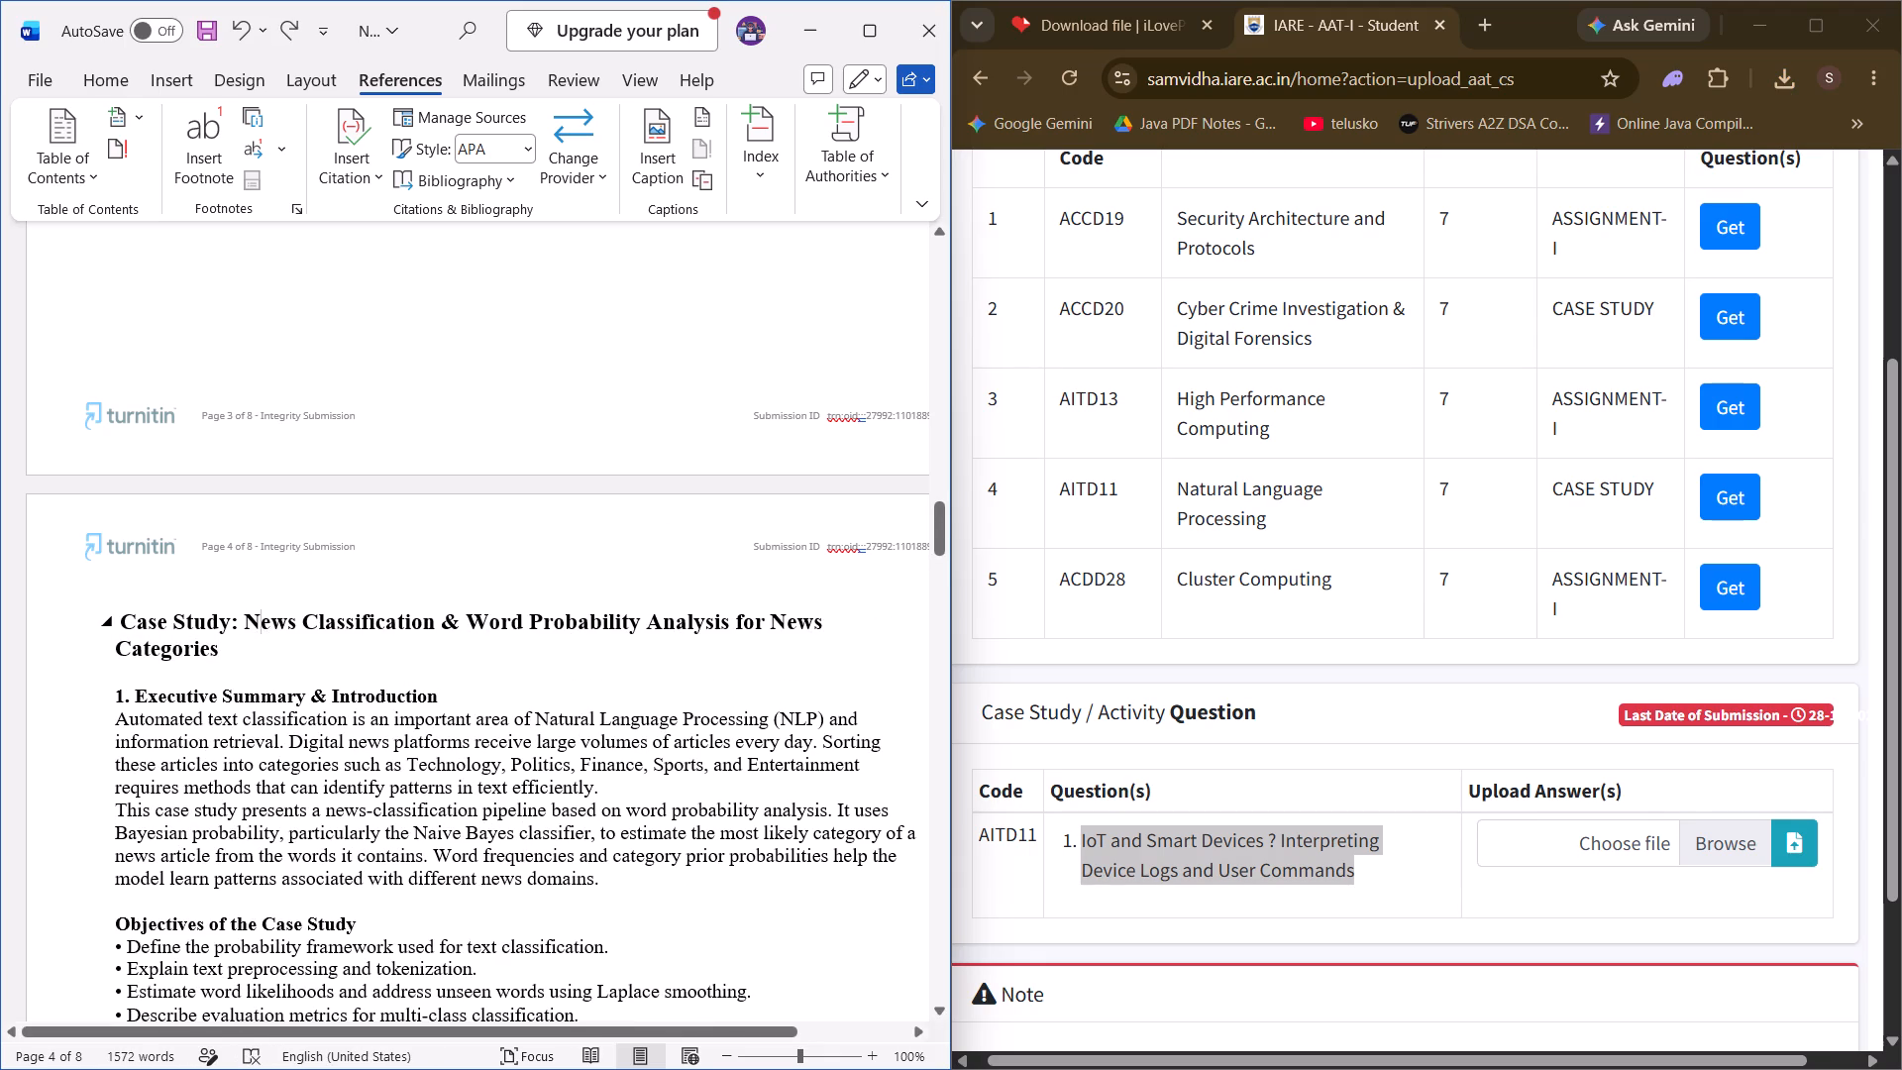
drag(244, 620, 814, 564)
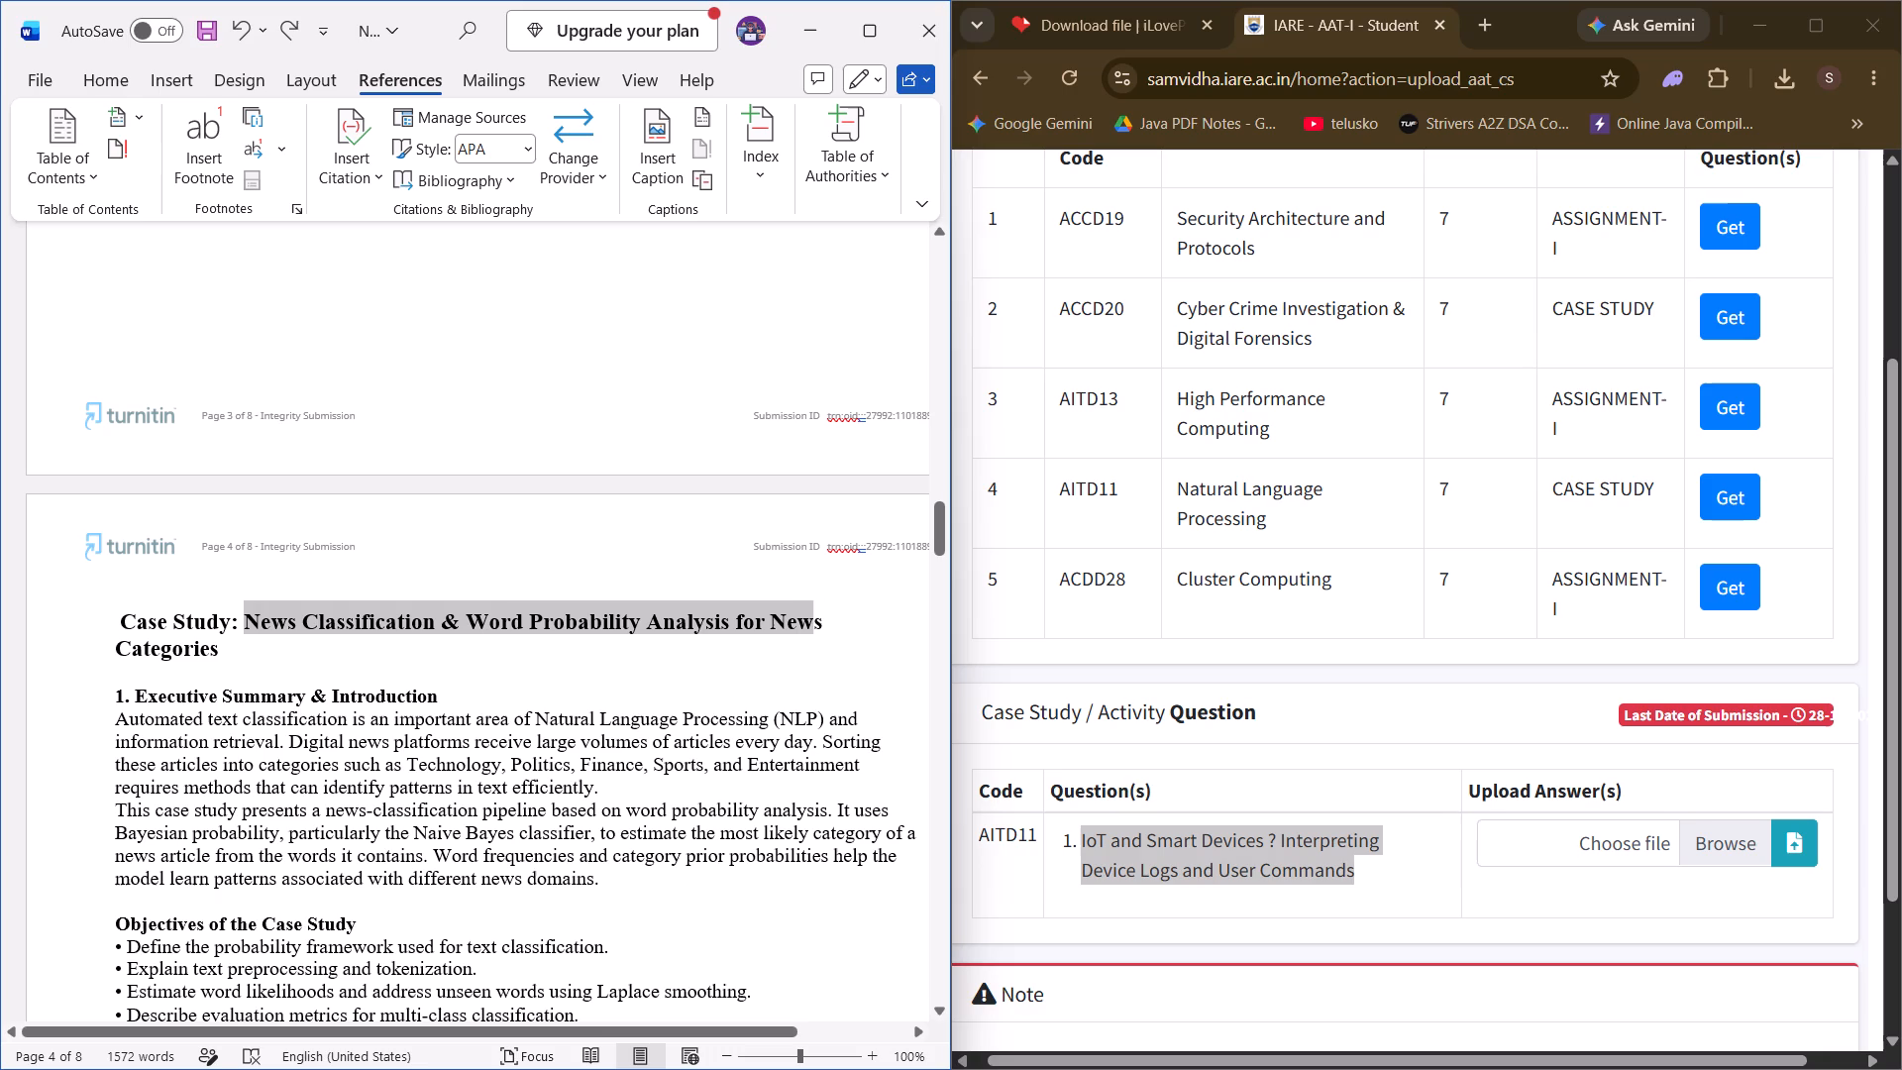
Replace the selected case study title on page 4 with the copied question "IoT and Smart Devices ? Interpreting Device Logs and User Commands".
drag(814, 564, 822, 568)
key(ctrl+v)
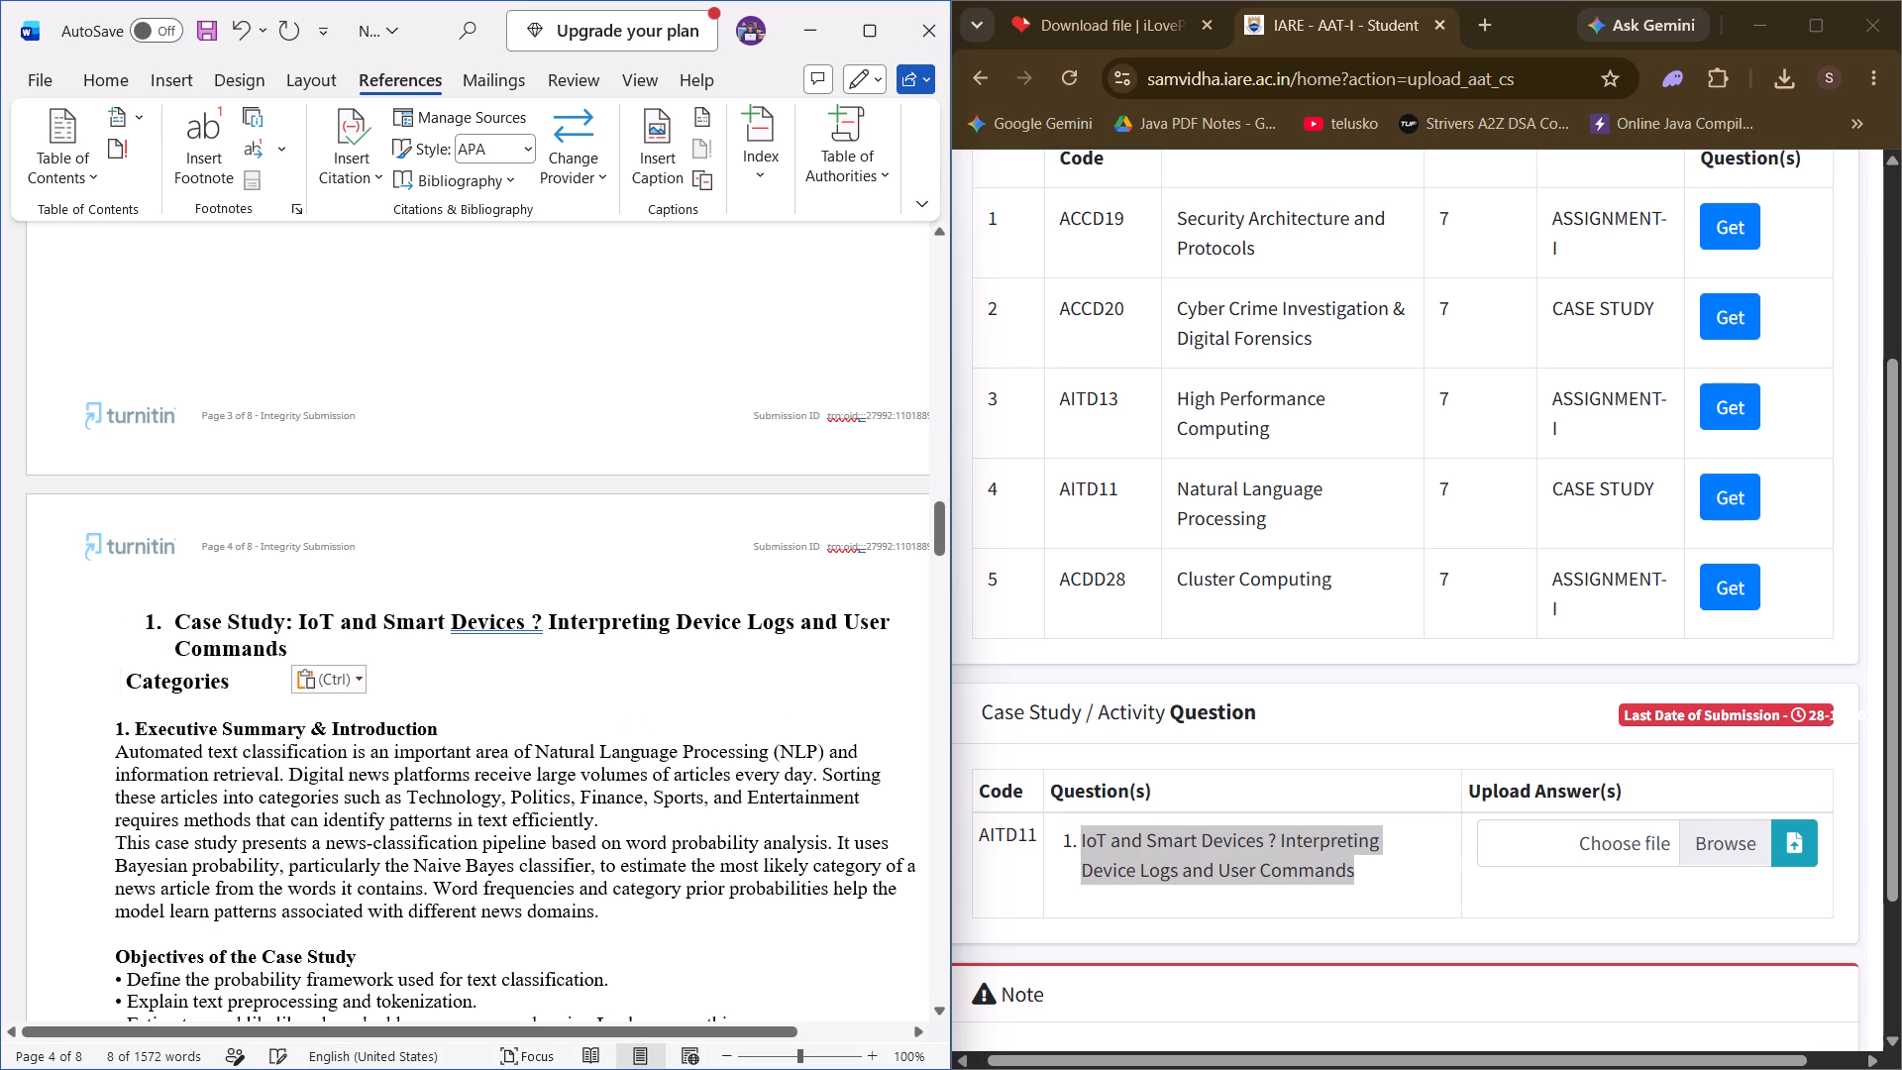
Delete the leftover word "Categories" and its empty line beneath the case study heading.
click(250, 675)
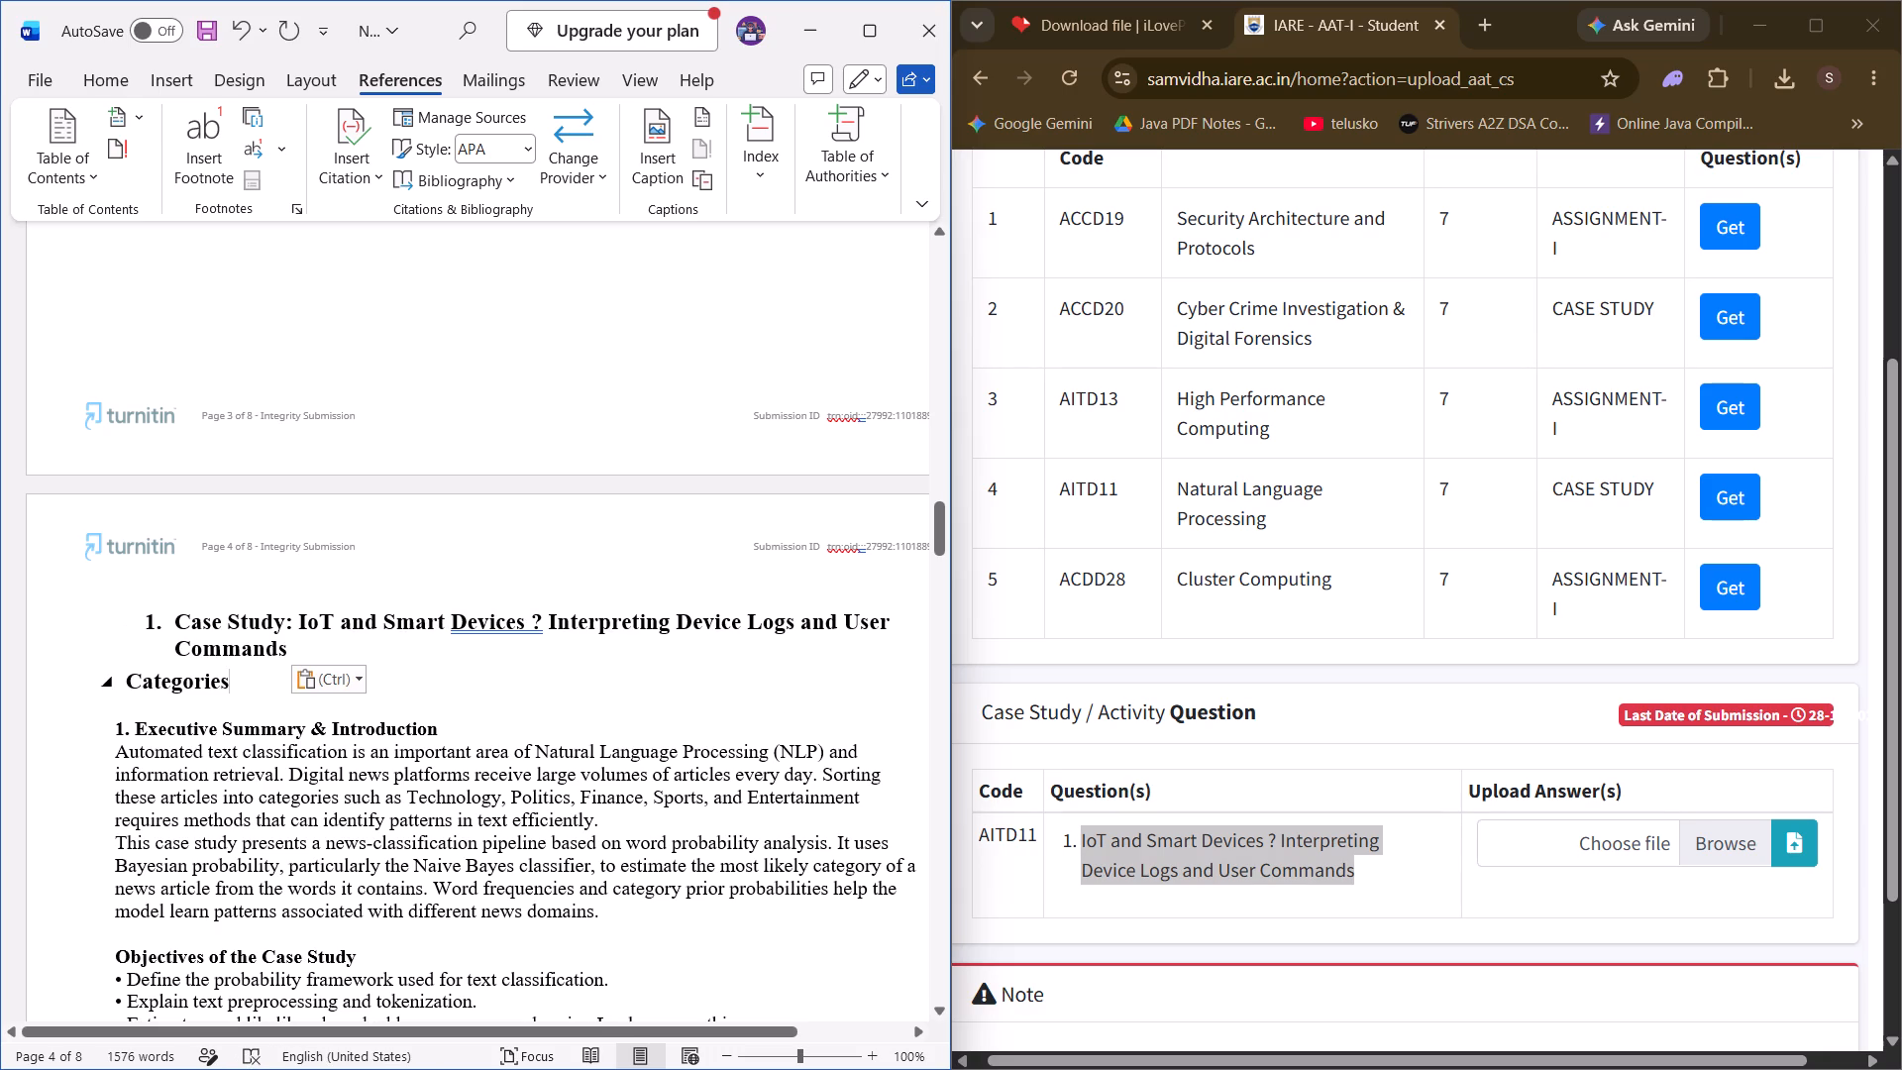
key(BackSpace)
key(BackSpace)
key(BackSpace)
key(BackSpace)
key(BackSpace)
key(BackSpace)
key(BackSpace)
key(BackSpace)
key(BackSpace)
key(BackSpace)
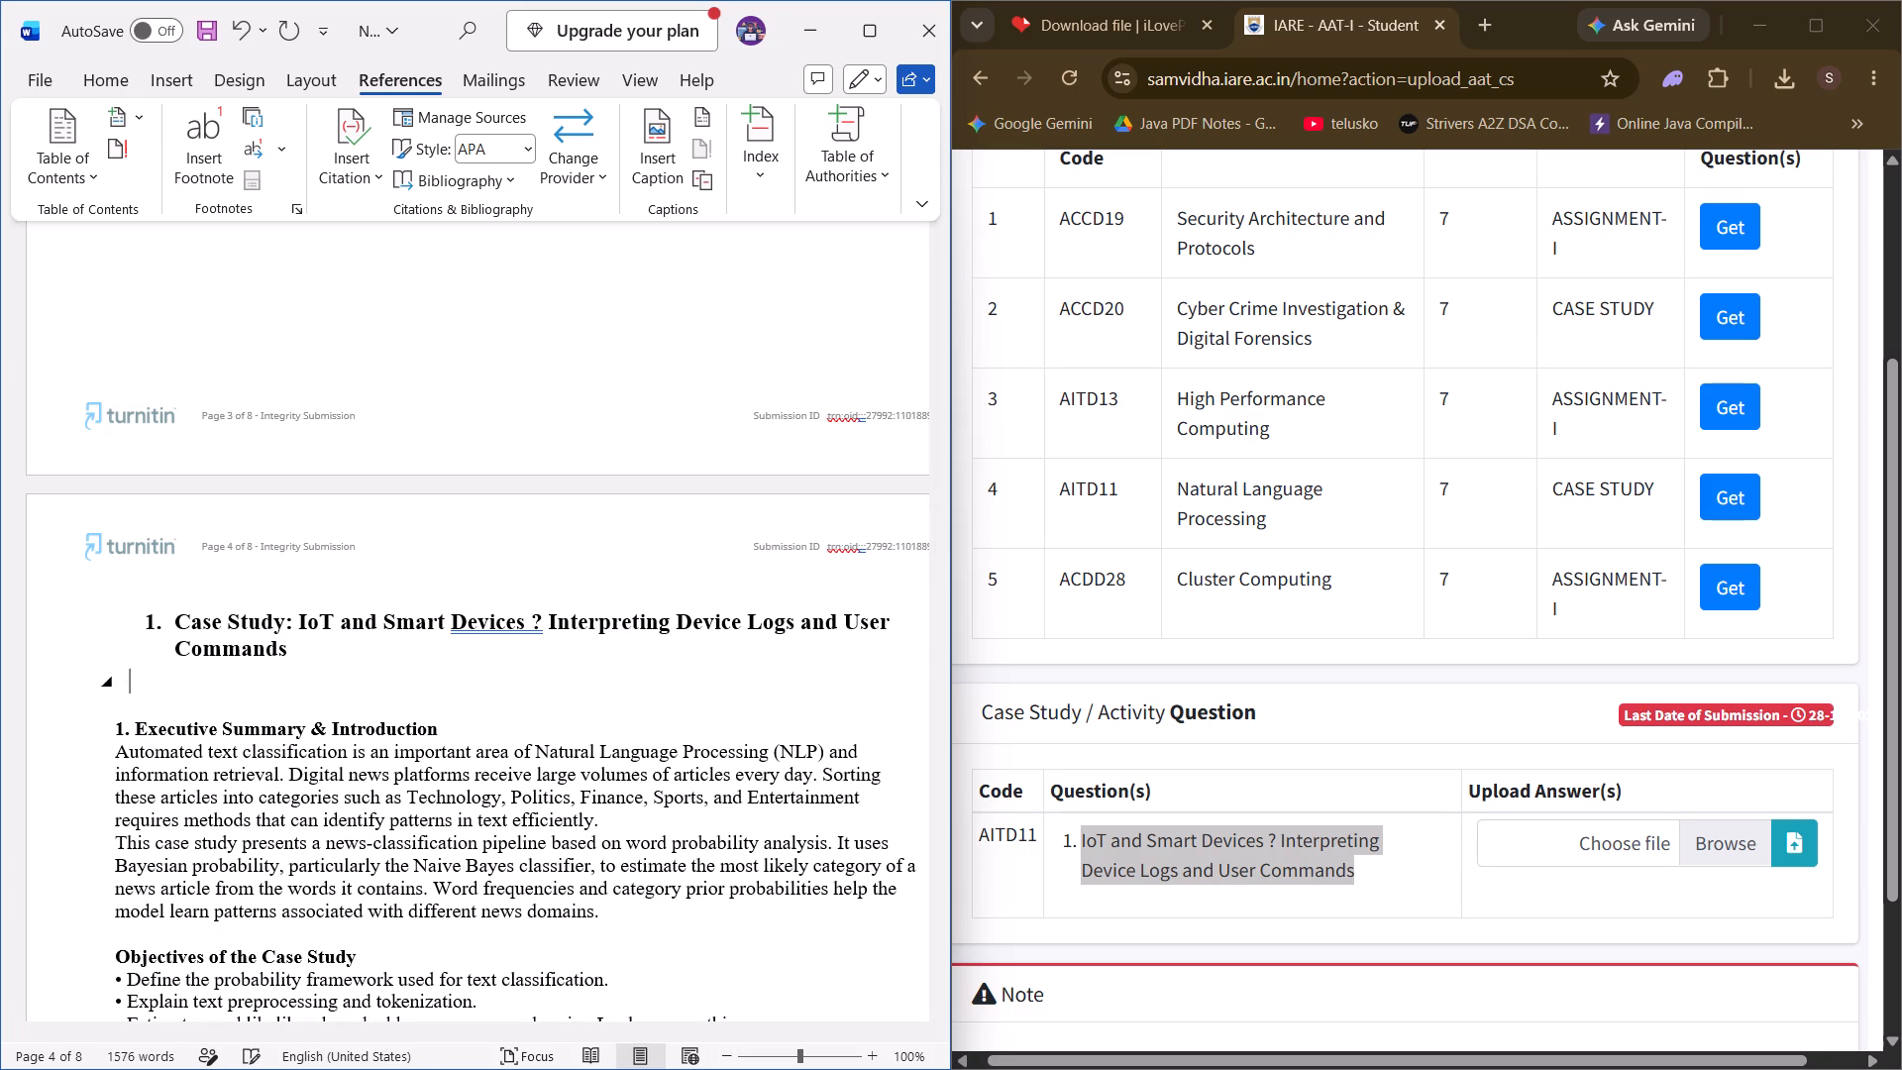
key(BackSpace)
key(BackSpace)
key(BackSpace)
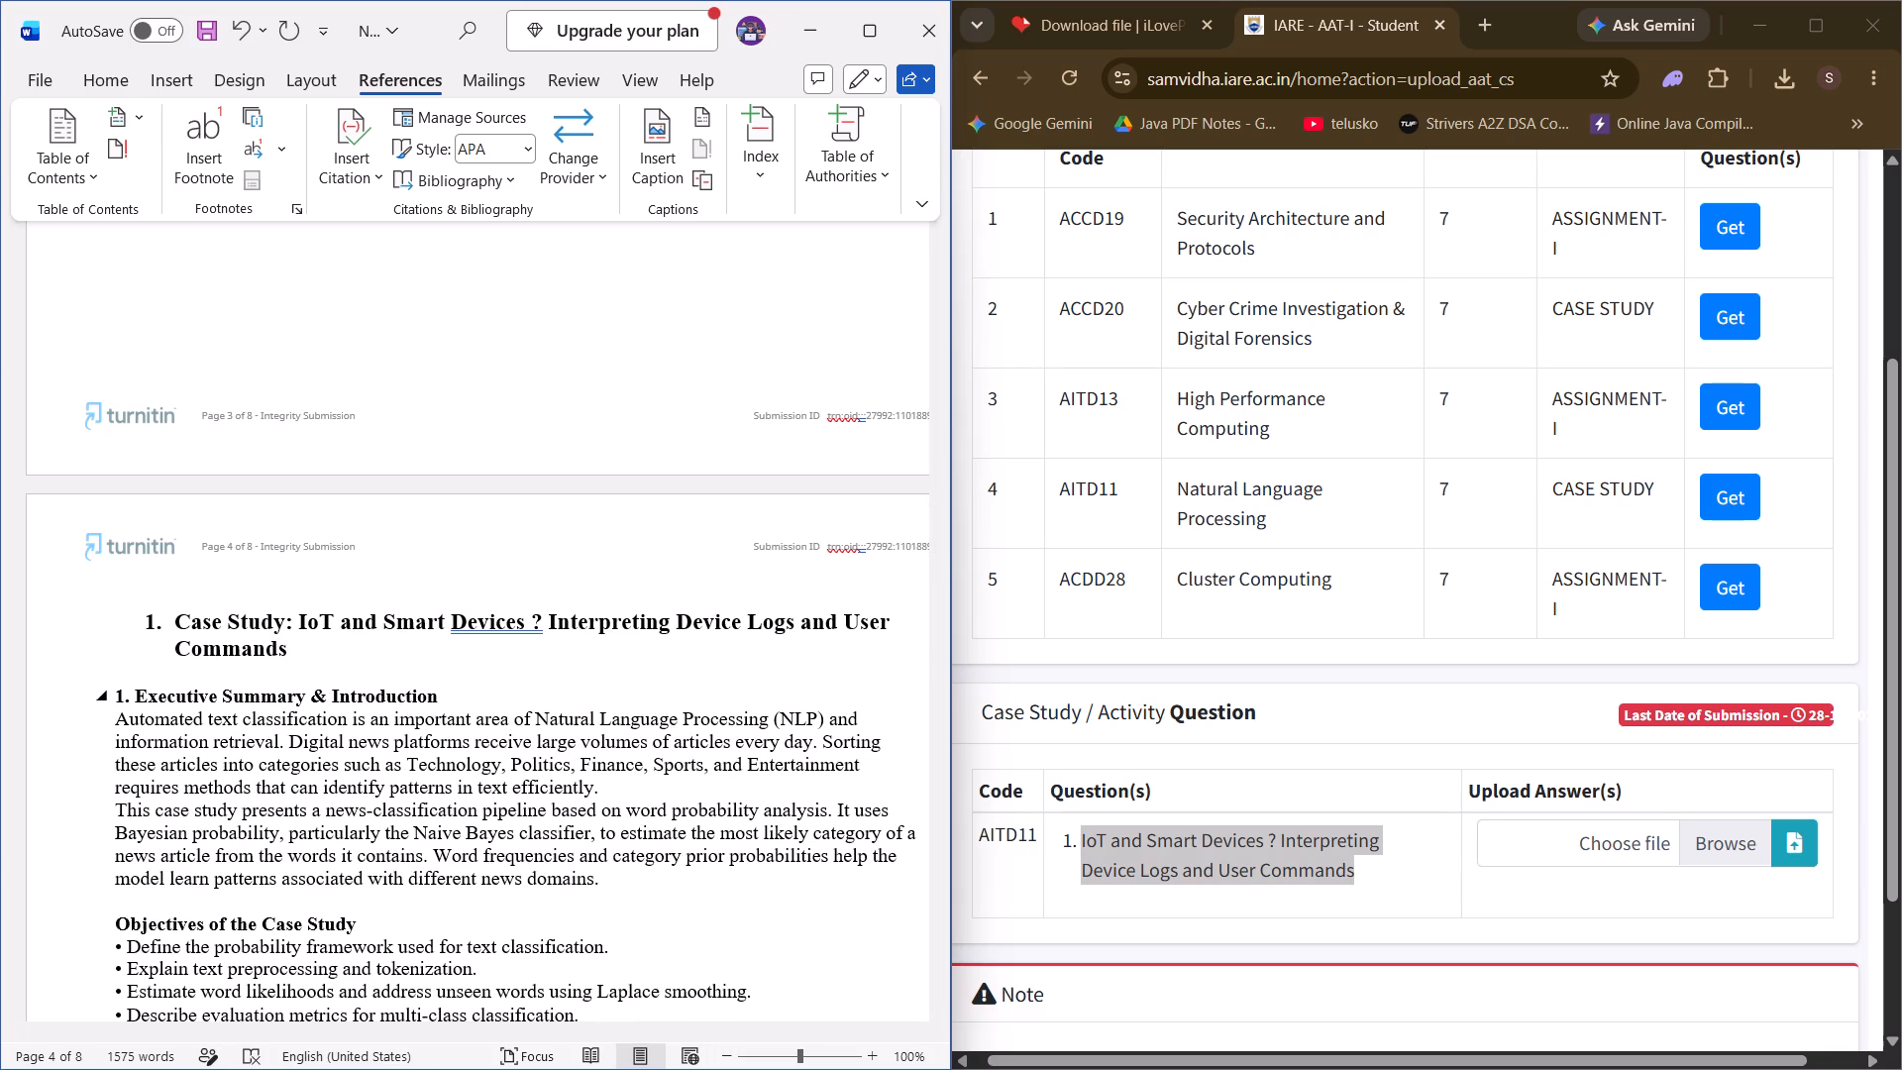
Save the edited NLP case study document and close it.
scroll(390, 658, down, 3)
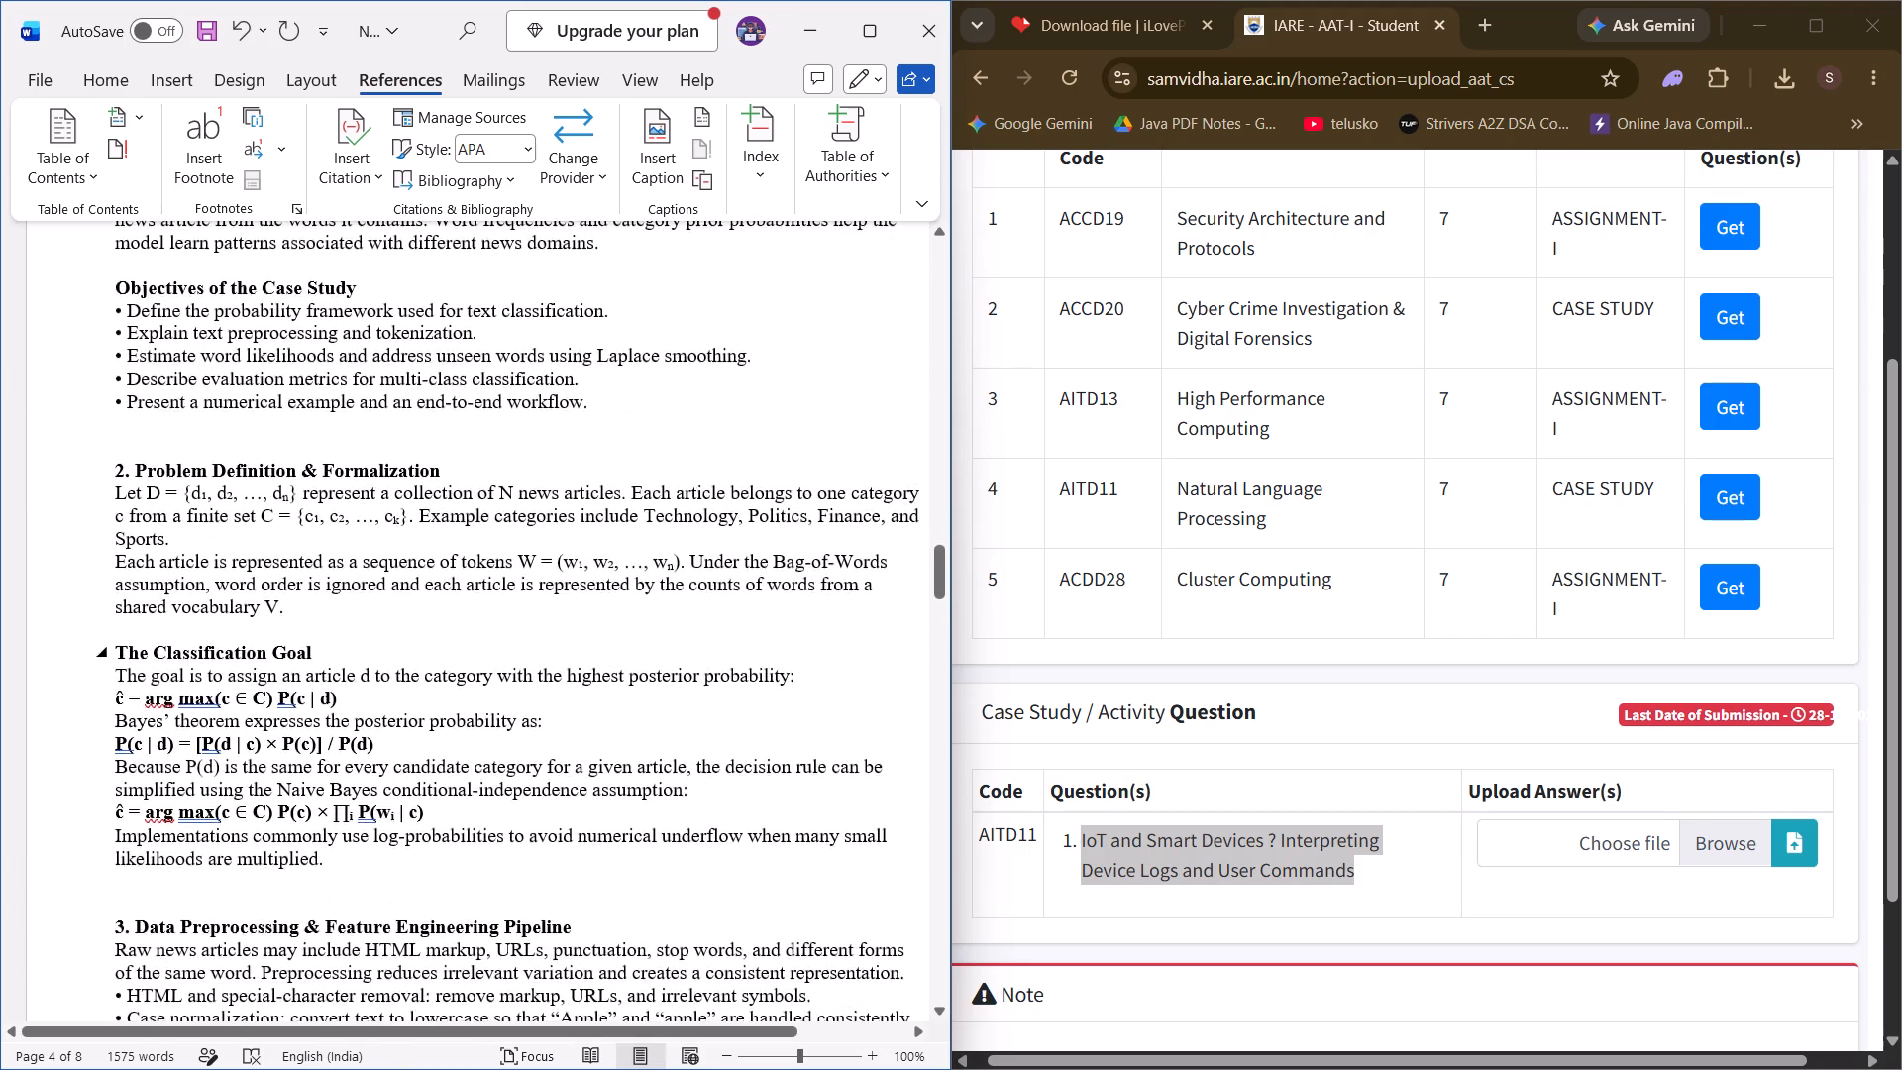
scroll(390, 658, down, 3)
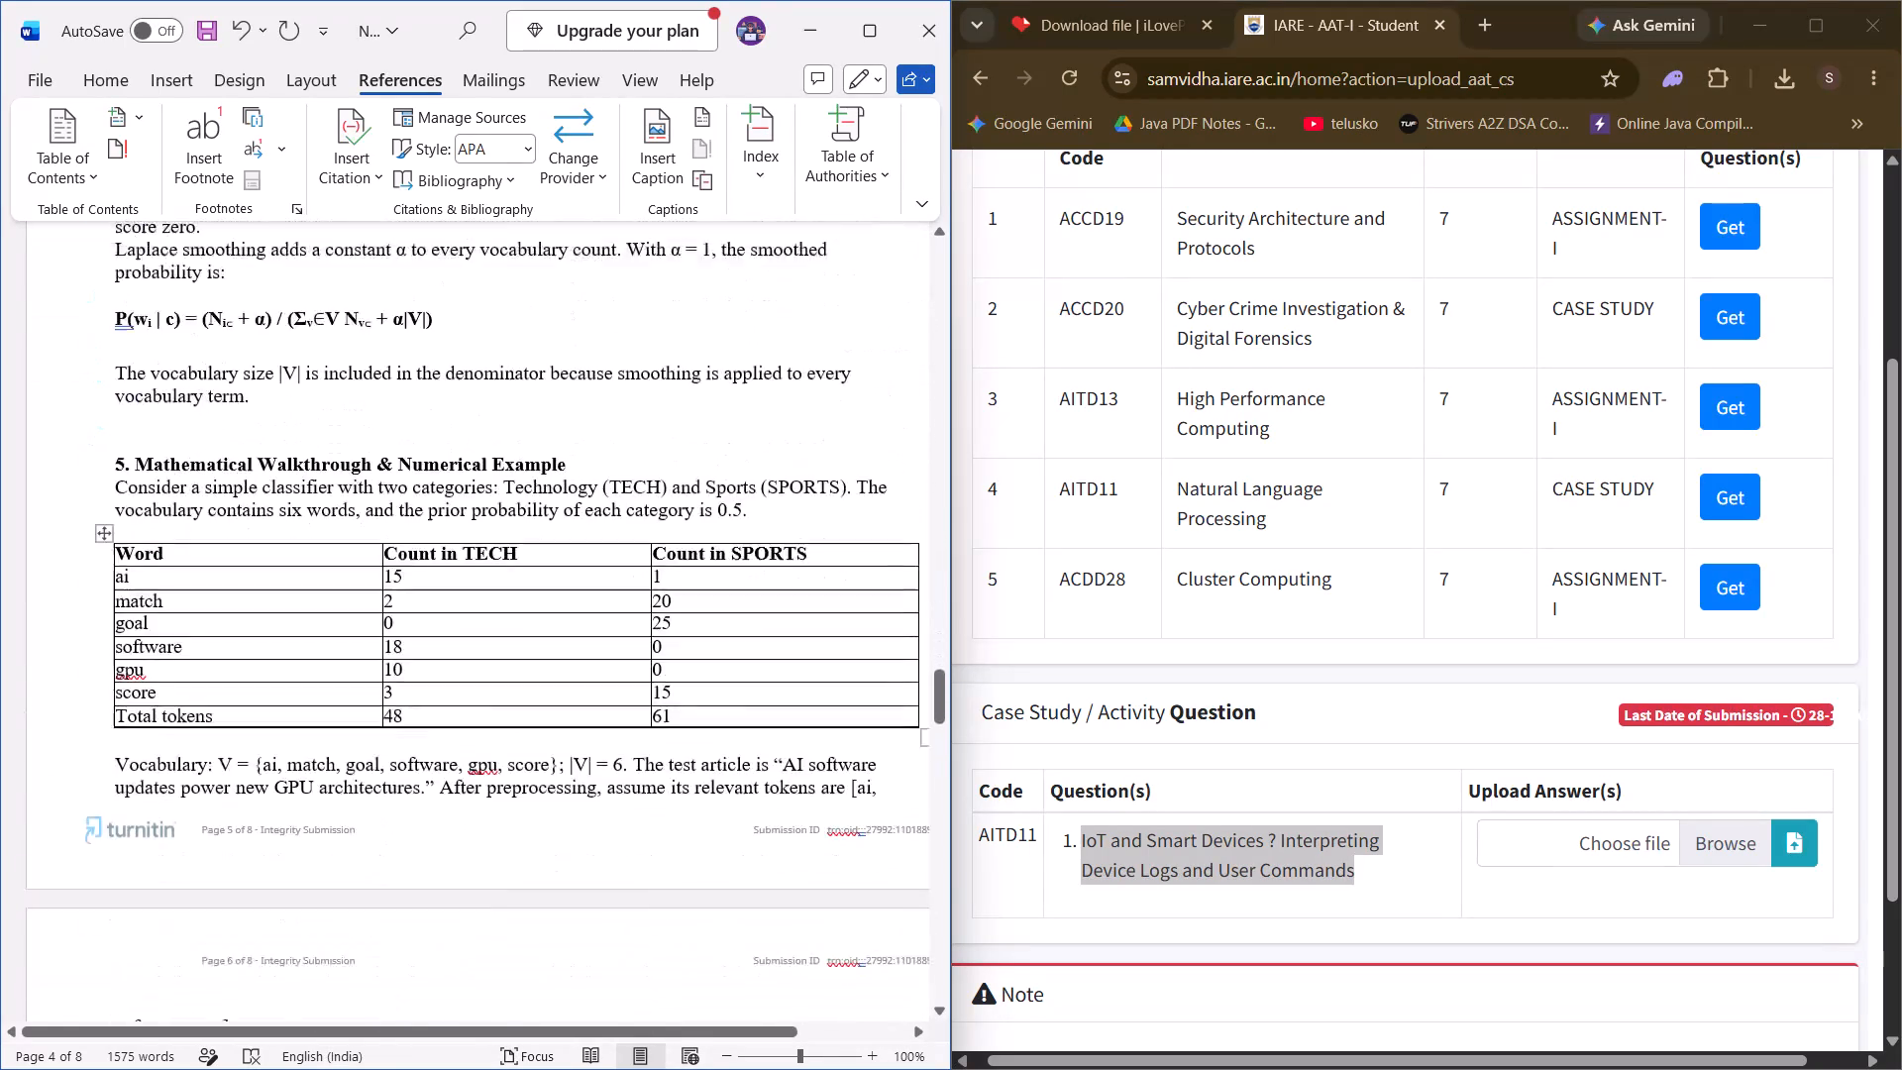
scroll(390, 658, down, 2)
click(404, 561)
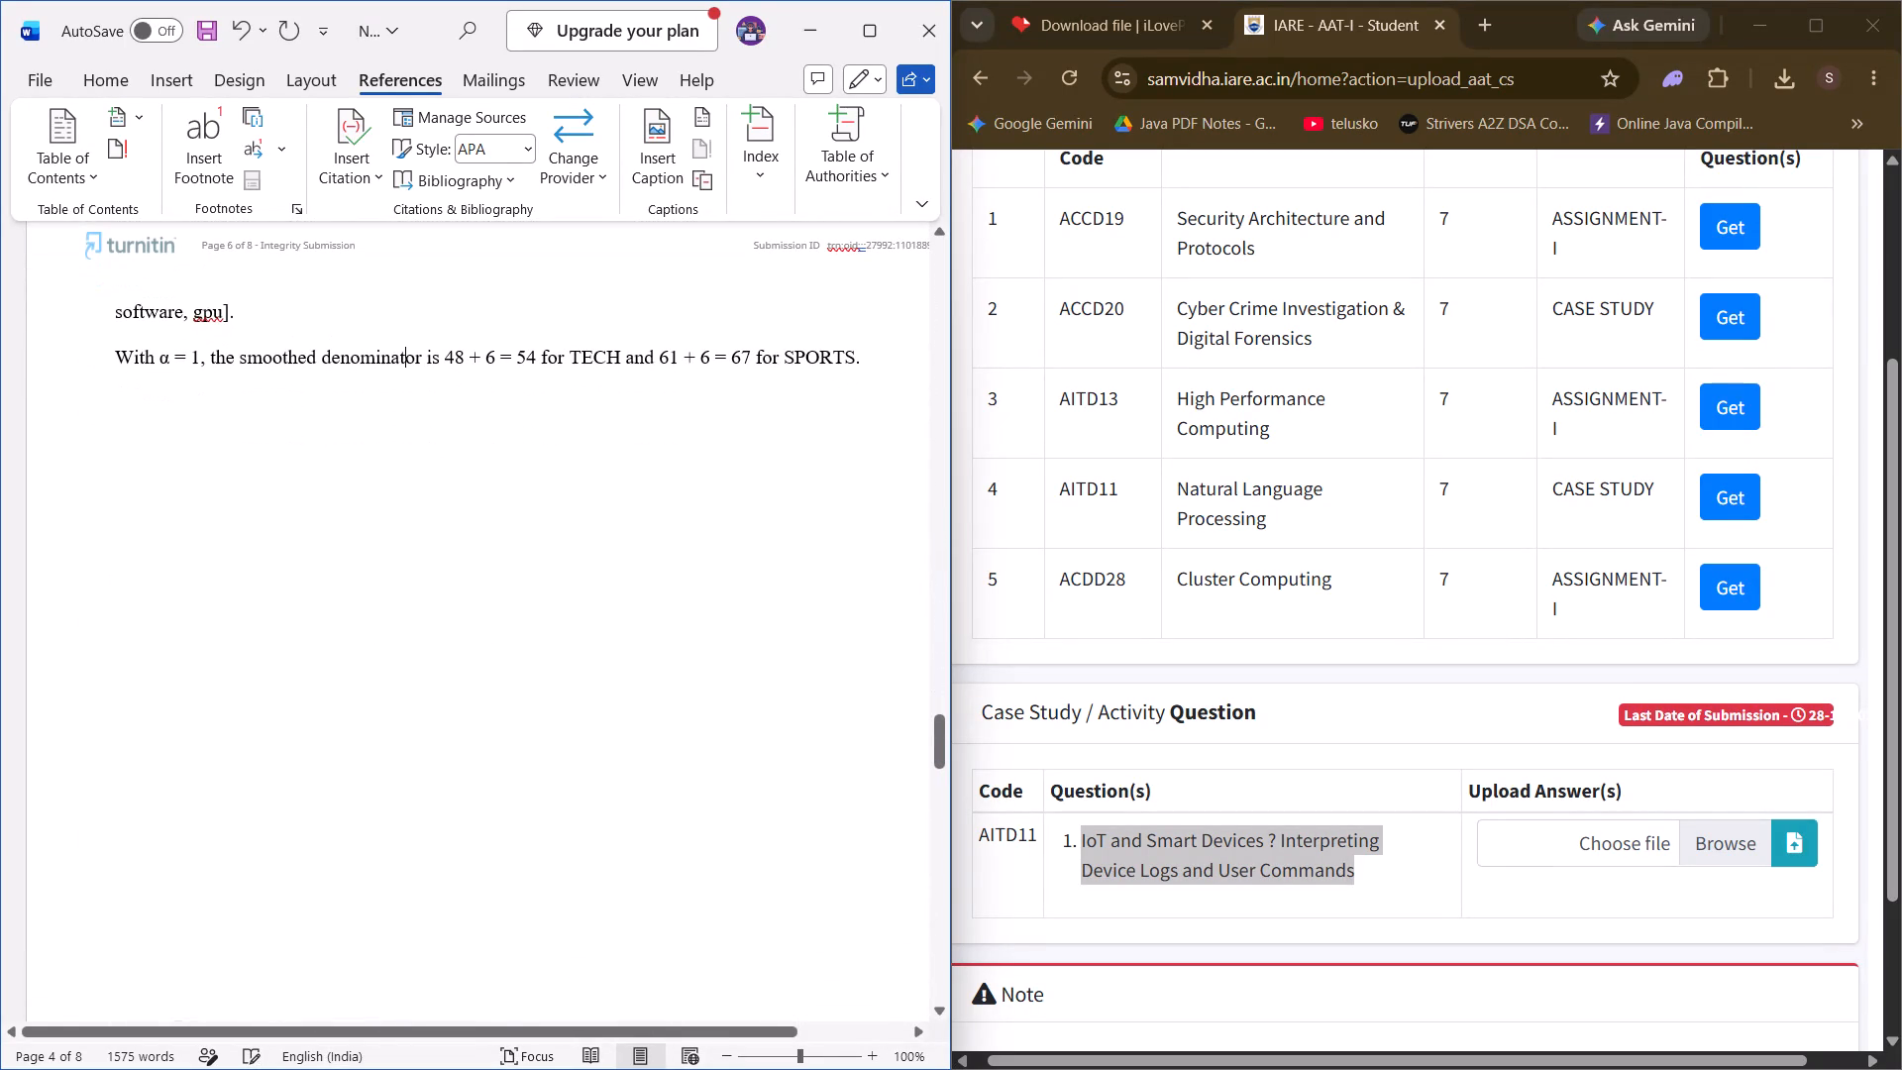
key(ctrl+s)
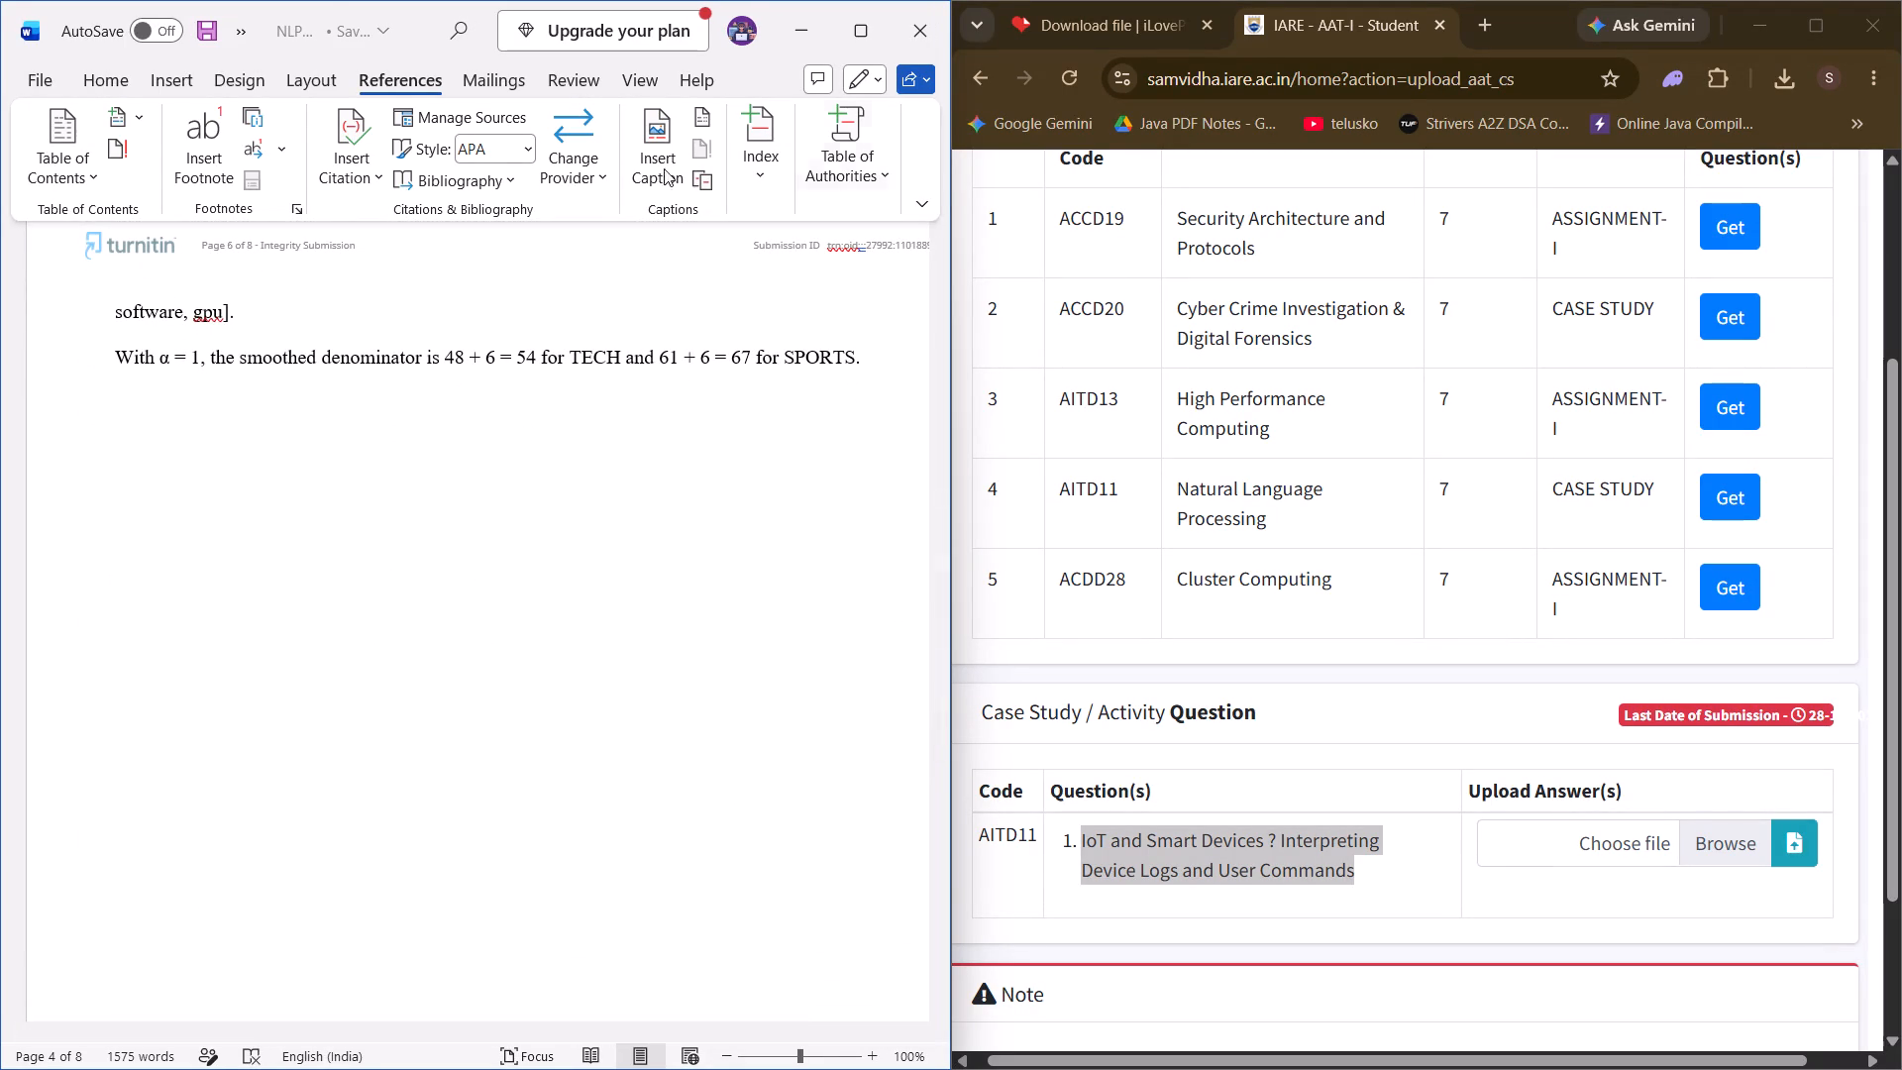
click(907, 14)
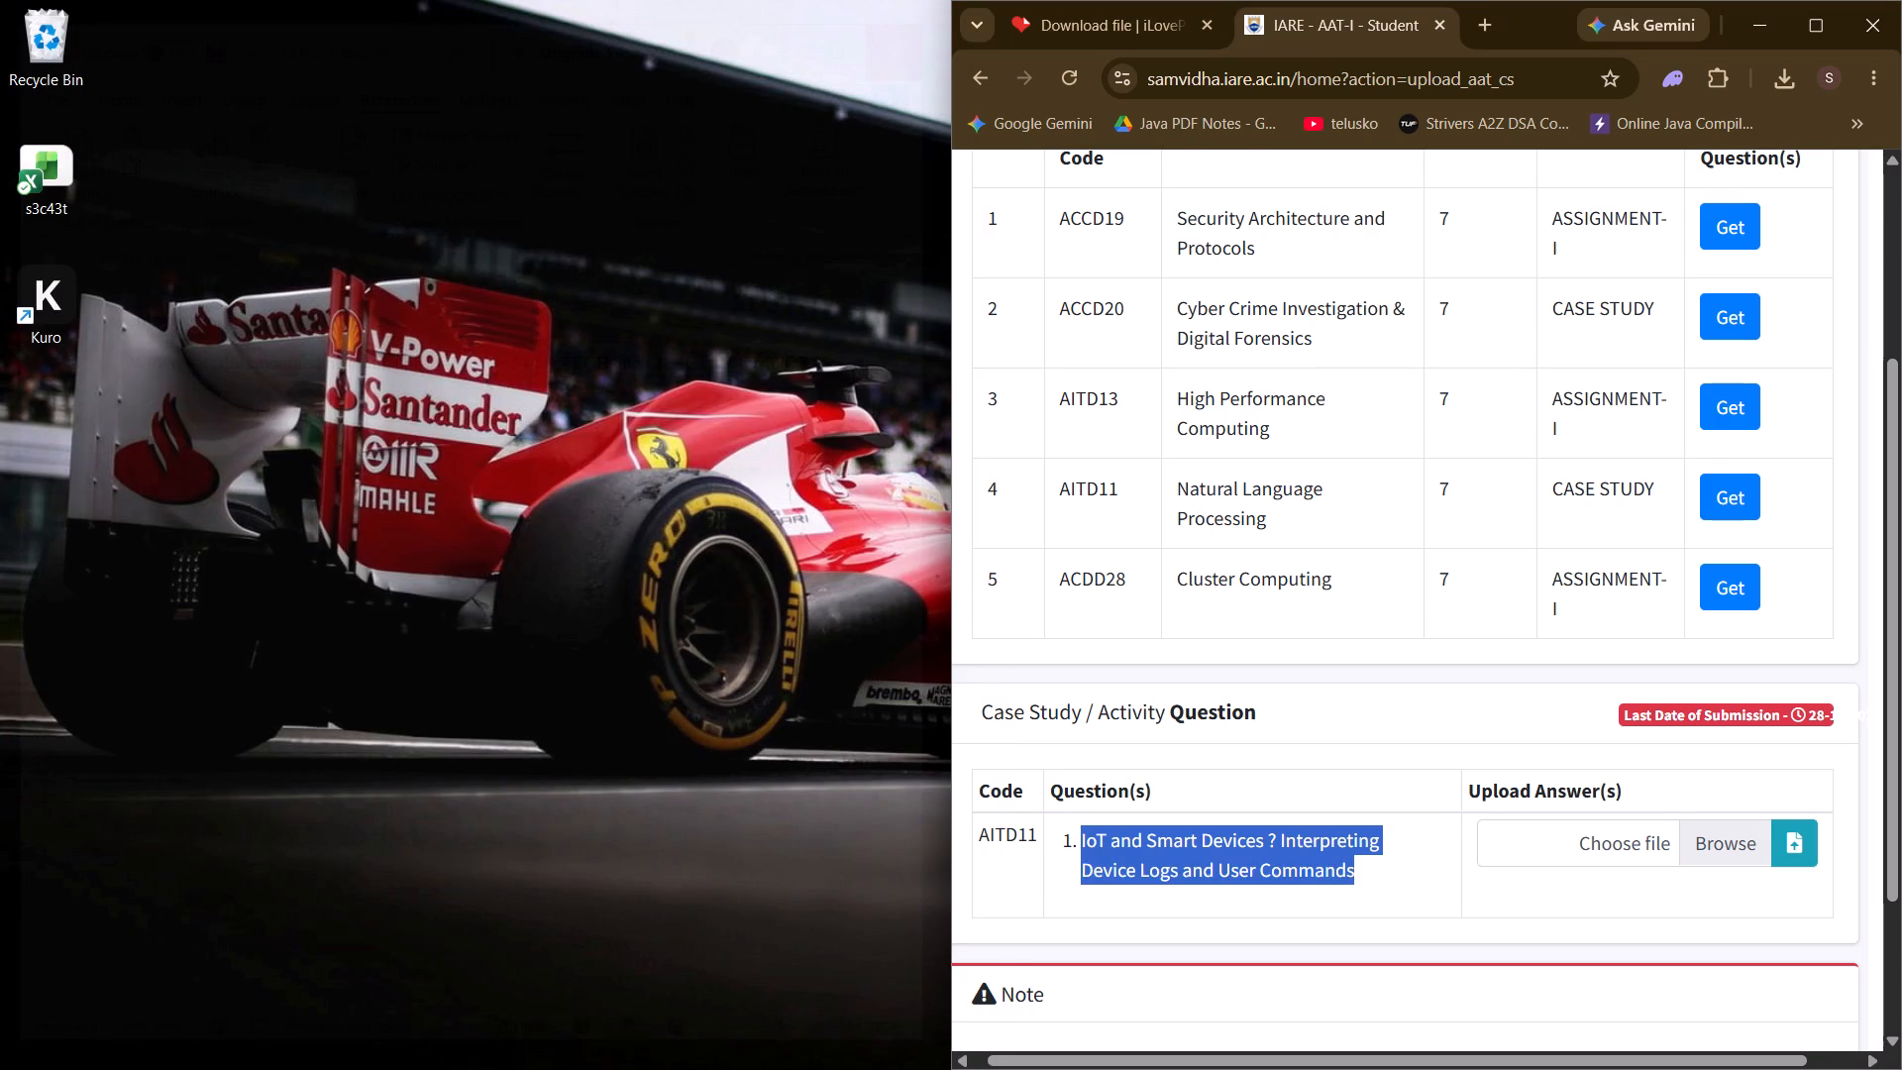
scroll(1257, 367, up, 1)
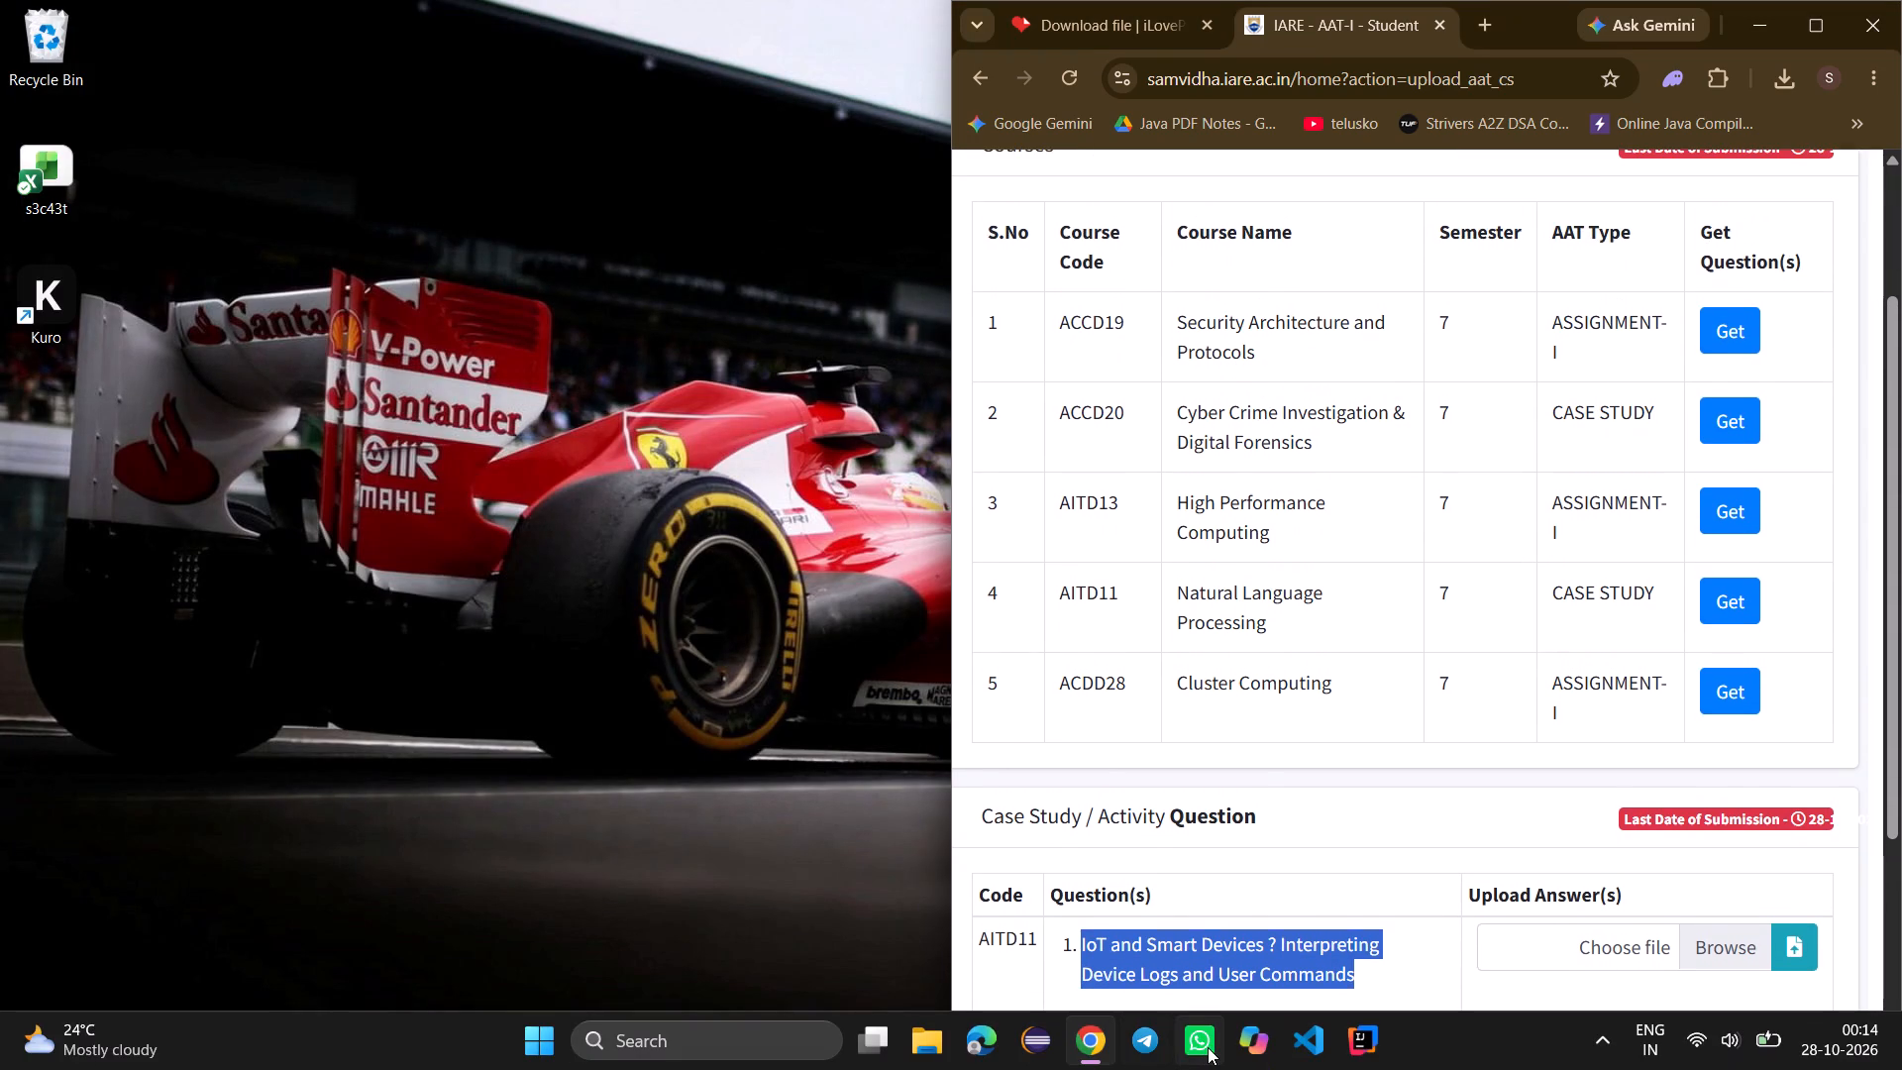
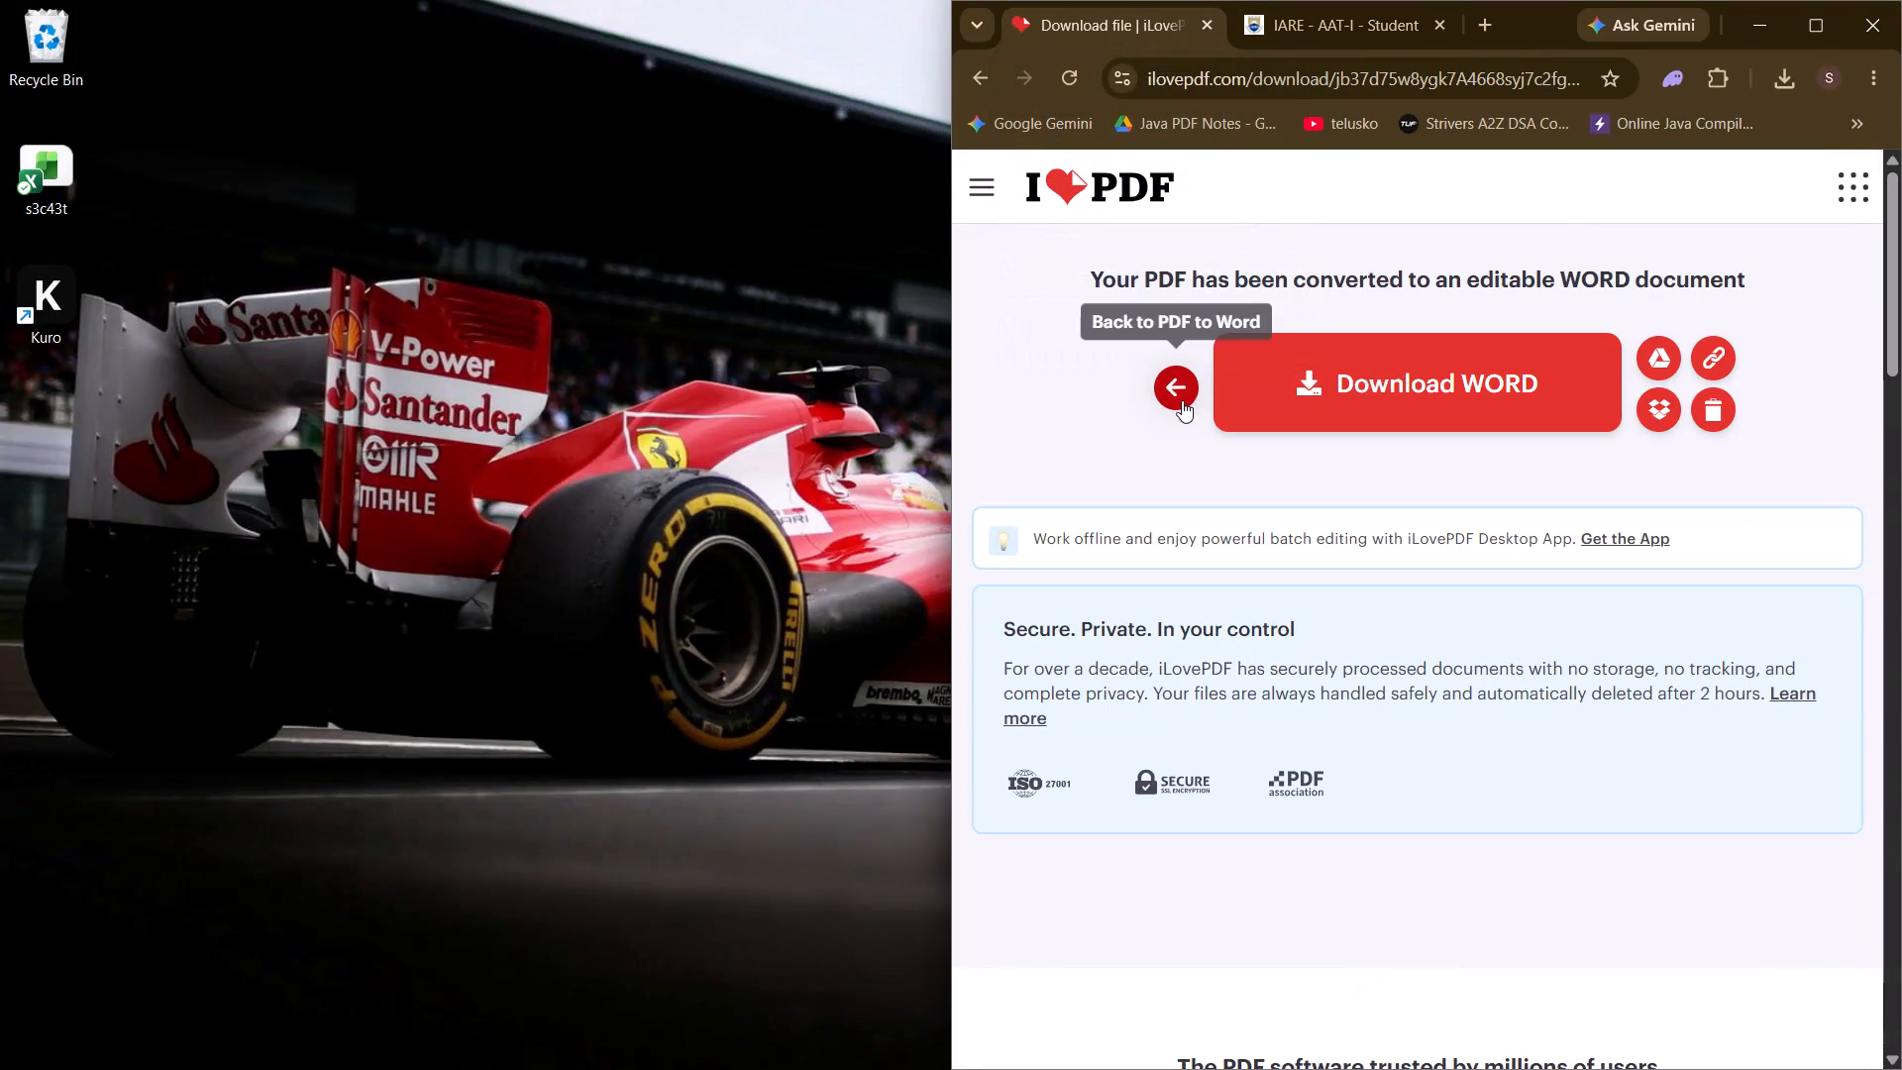
Return to the PDF to Word converter and load the HPC PDF from the Documents folder for conversion.
click(1176, 377)
click(1321, 466)
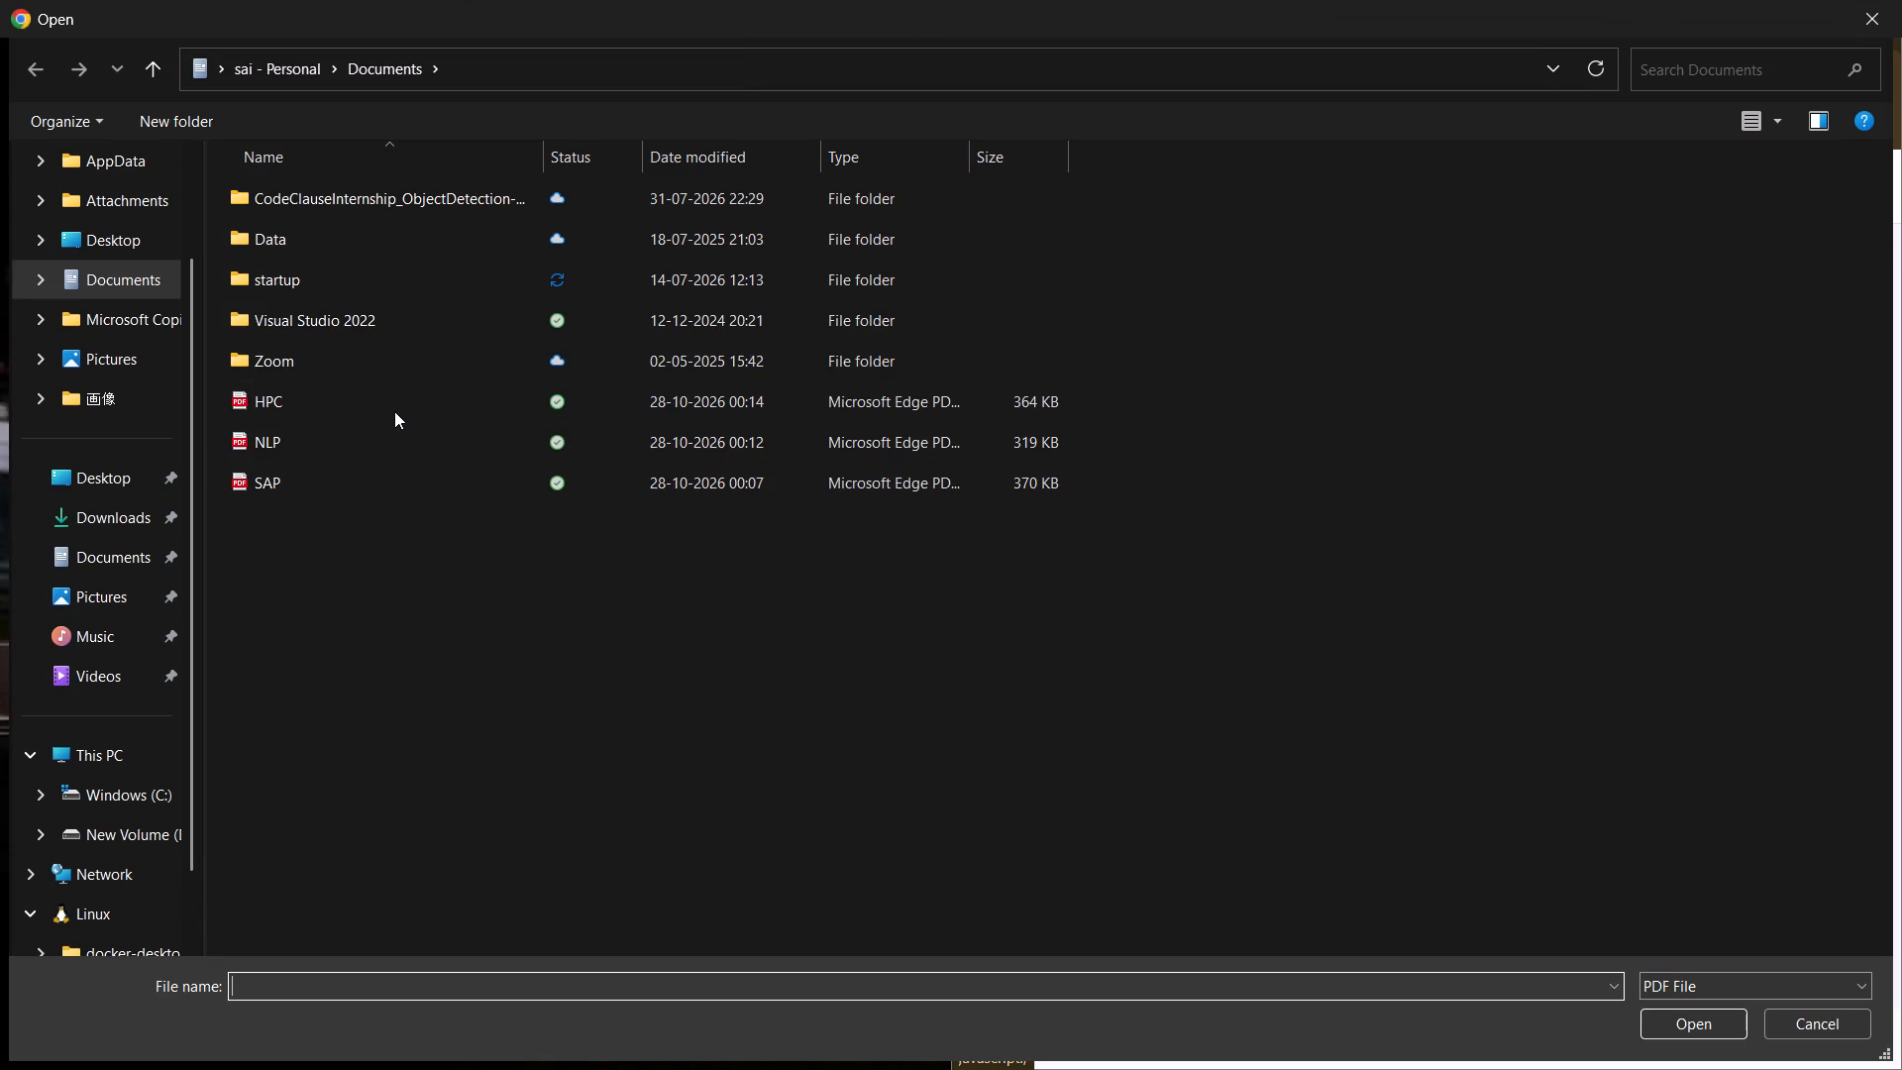
click(396, 407)
click(1688, 1019)
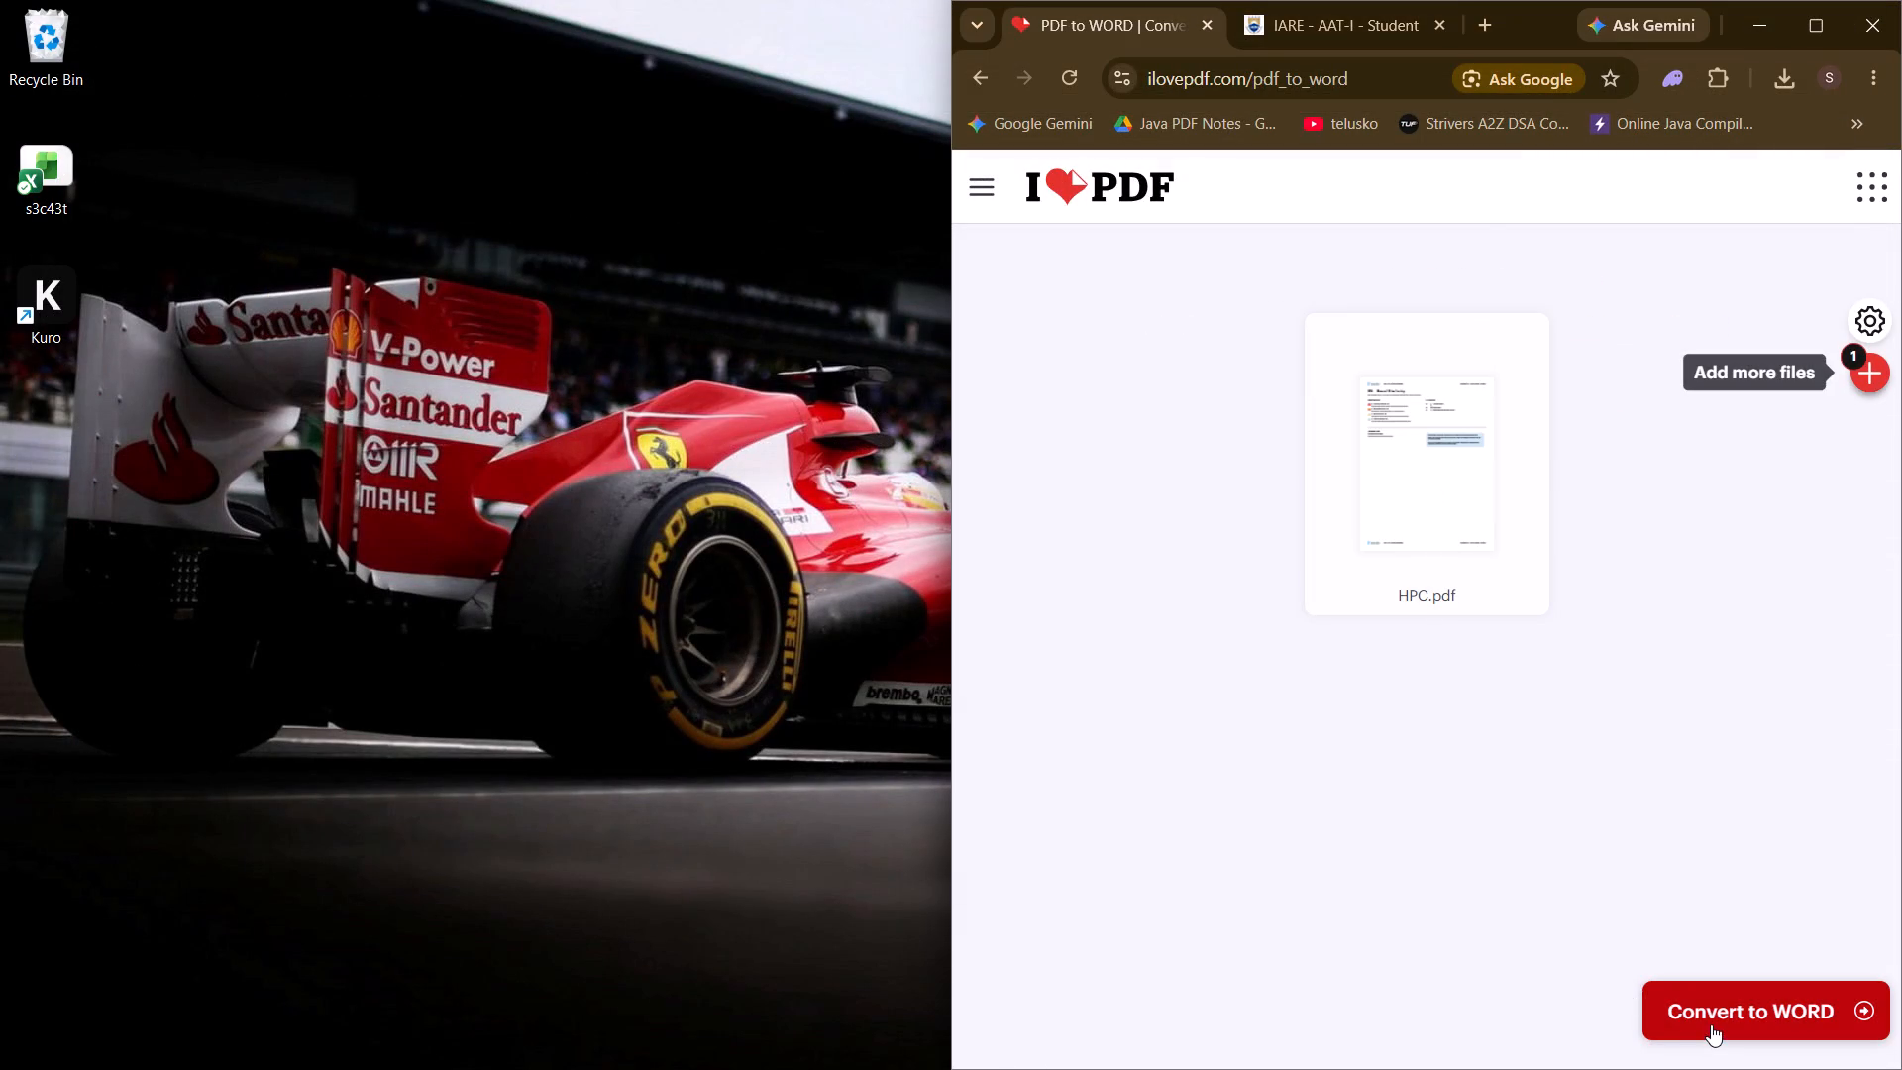
Convert HPC.pdf to Word and download the converted document.
click(1711, 1024)
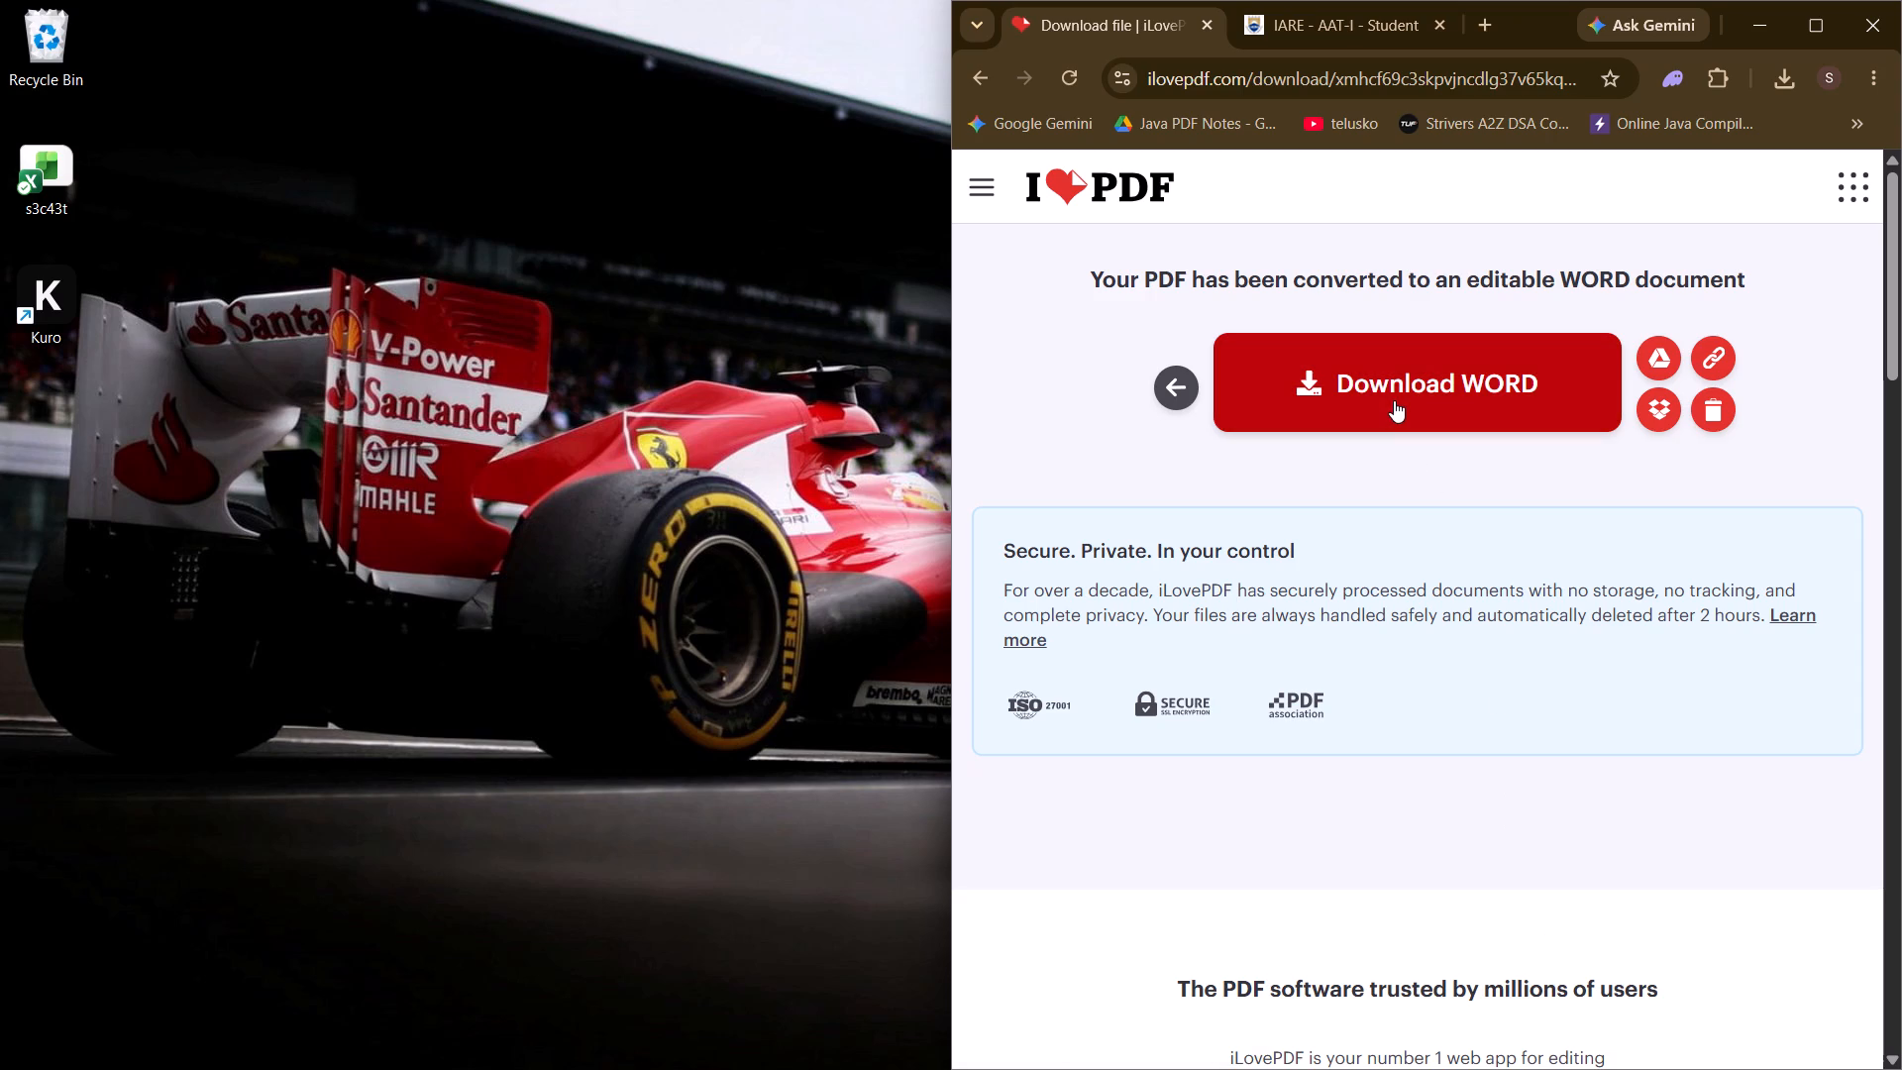
click(1394, 400)
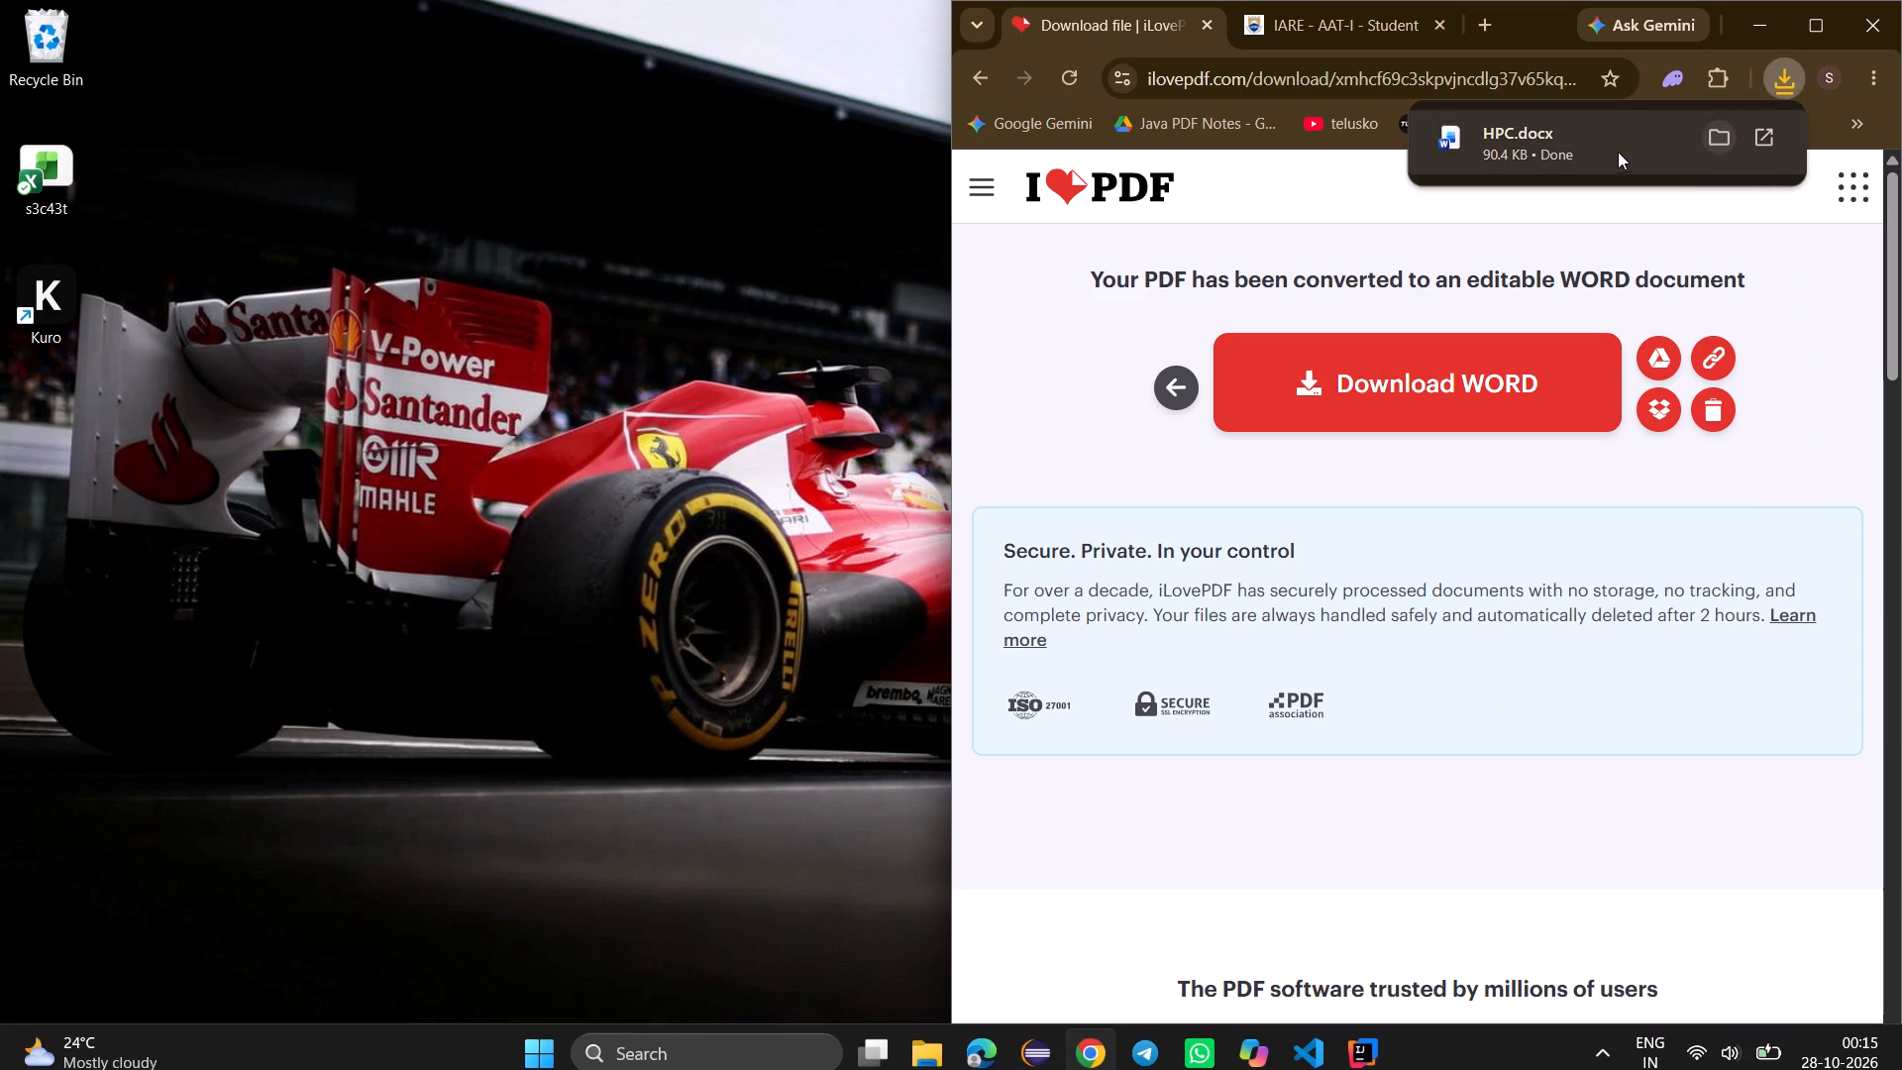
Open the downloaded HPC.docx in Word, enable editing, and place it side by side with the browser.
click(1599, 158)
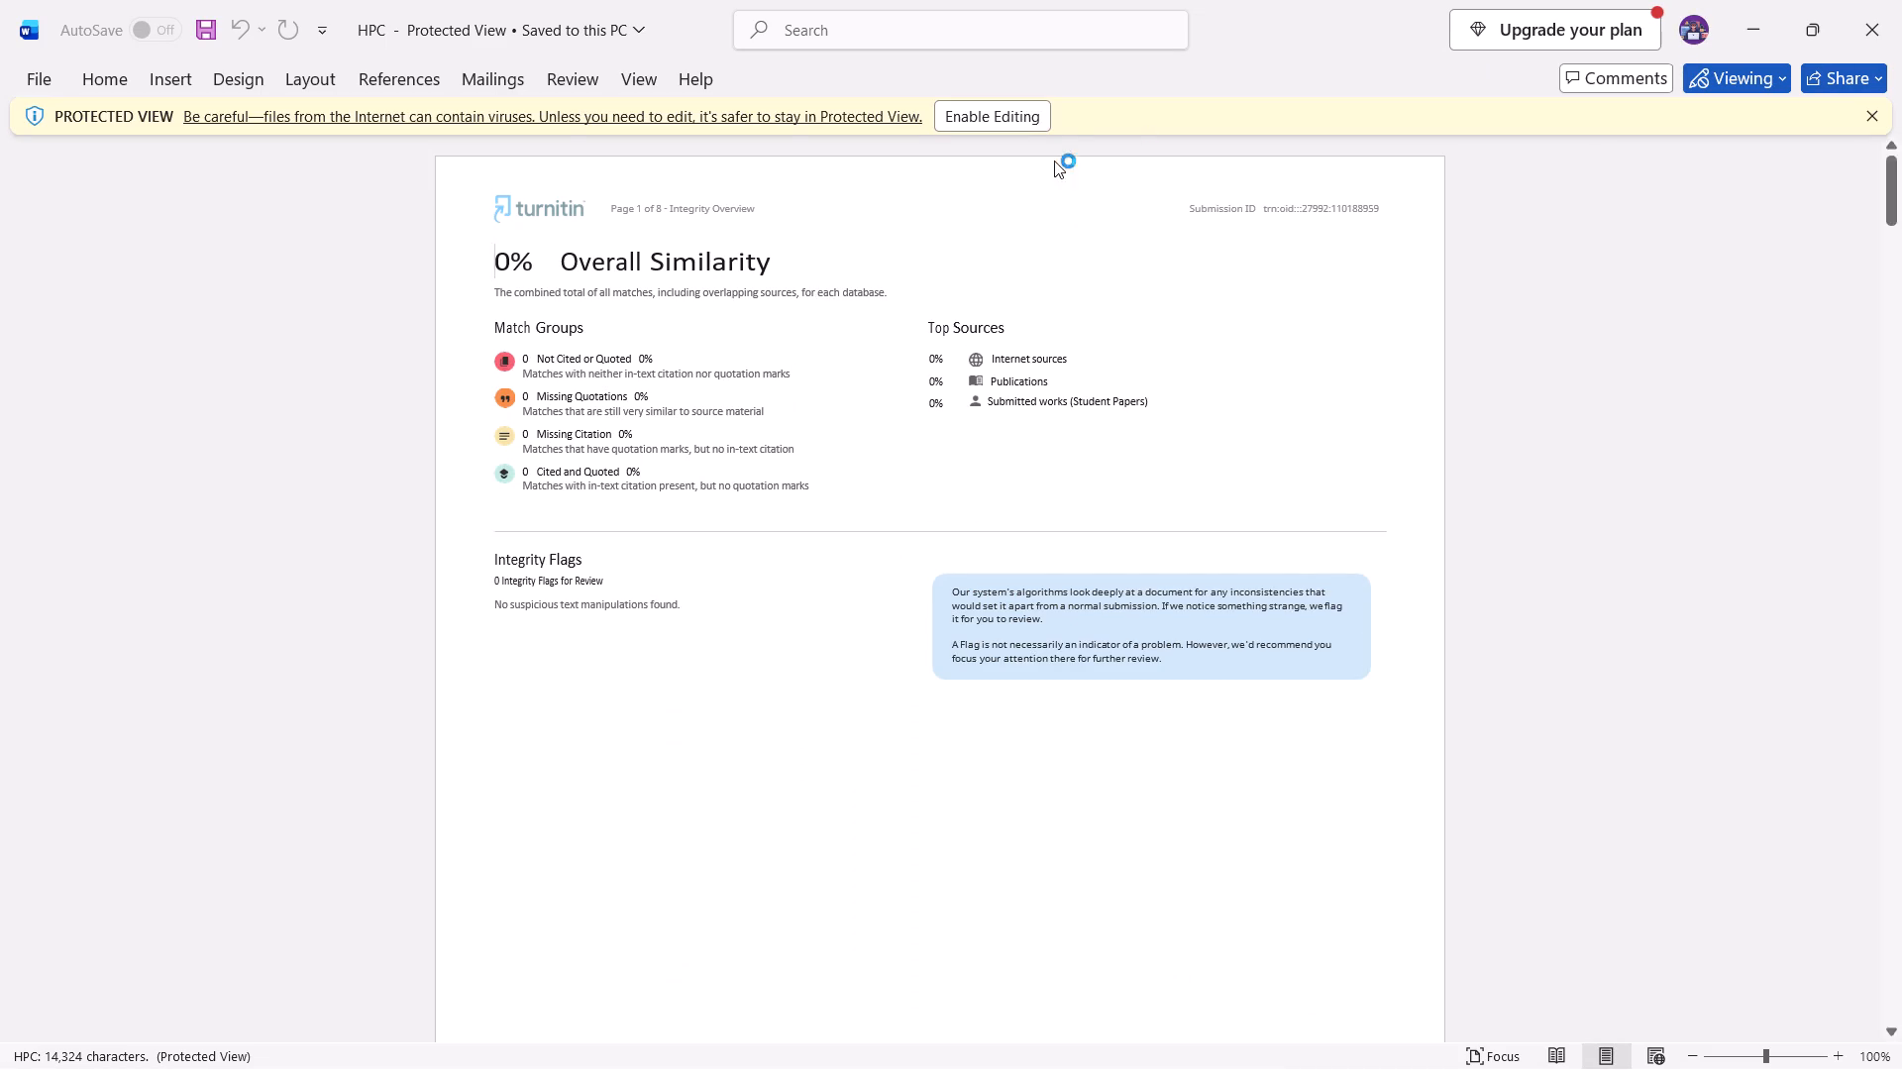
click(1018, 117)
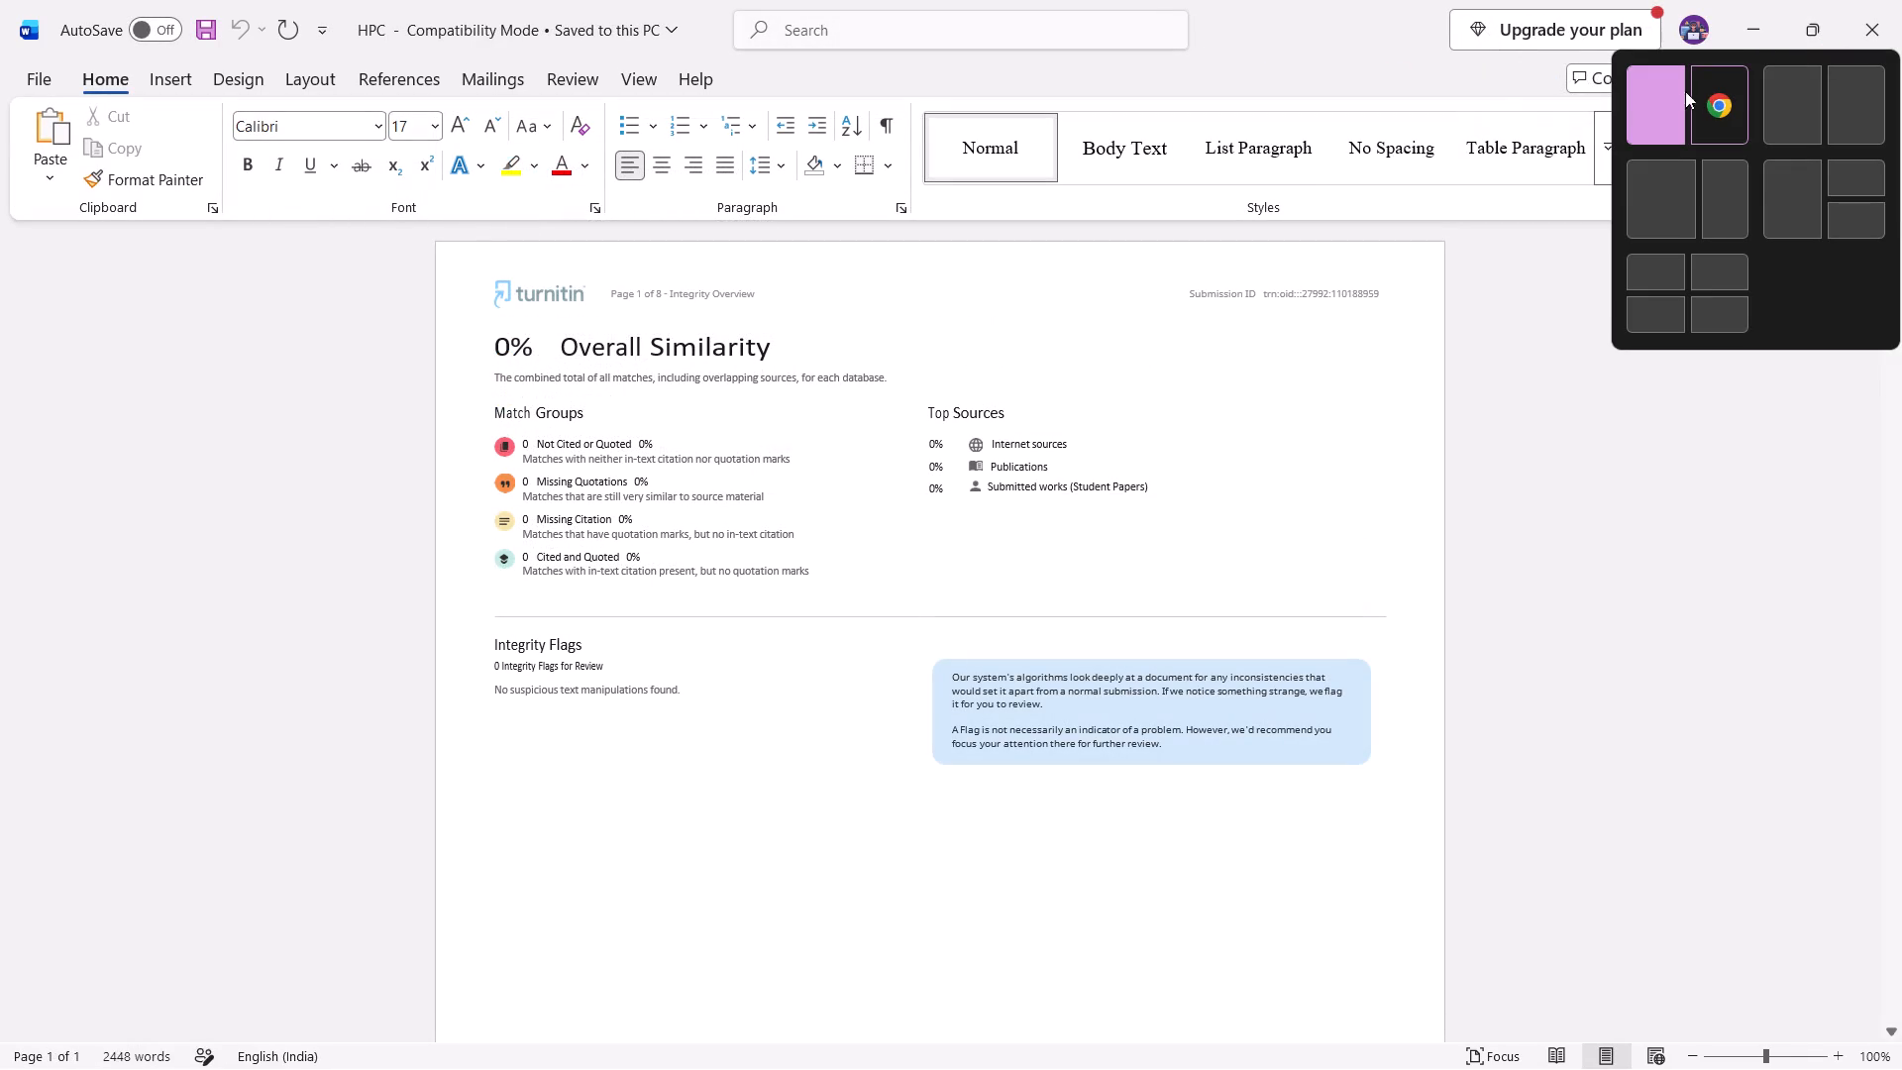
click(1655, 93)
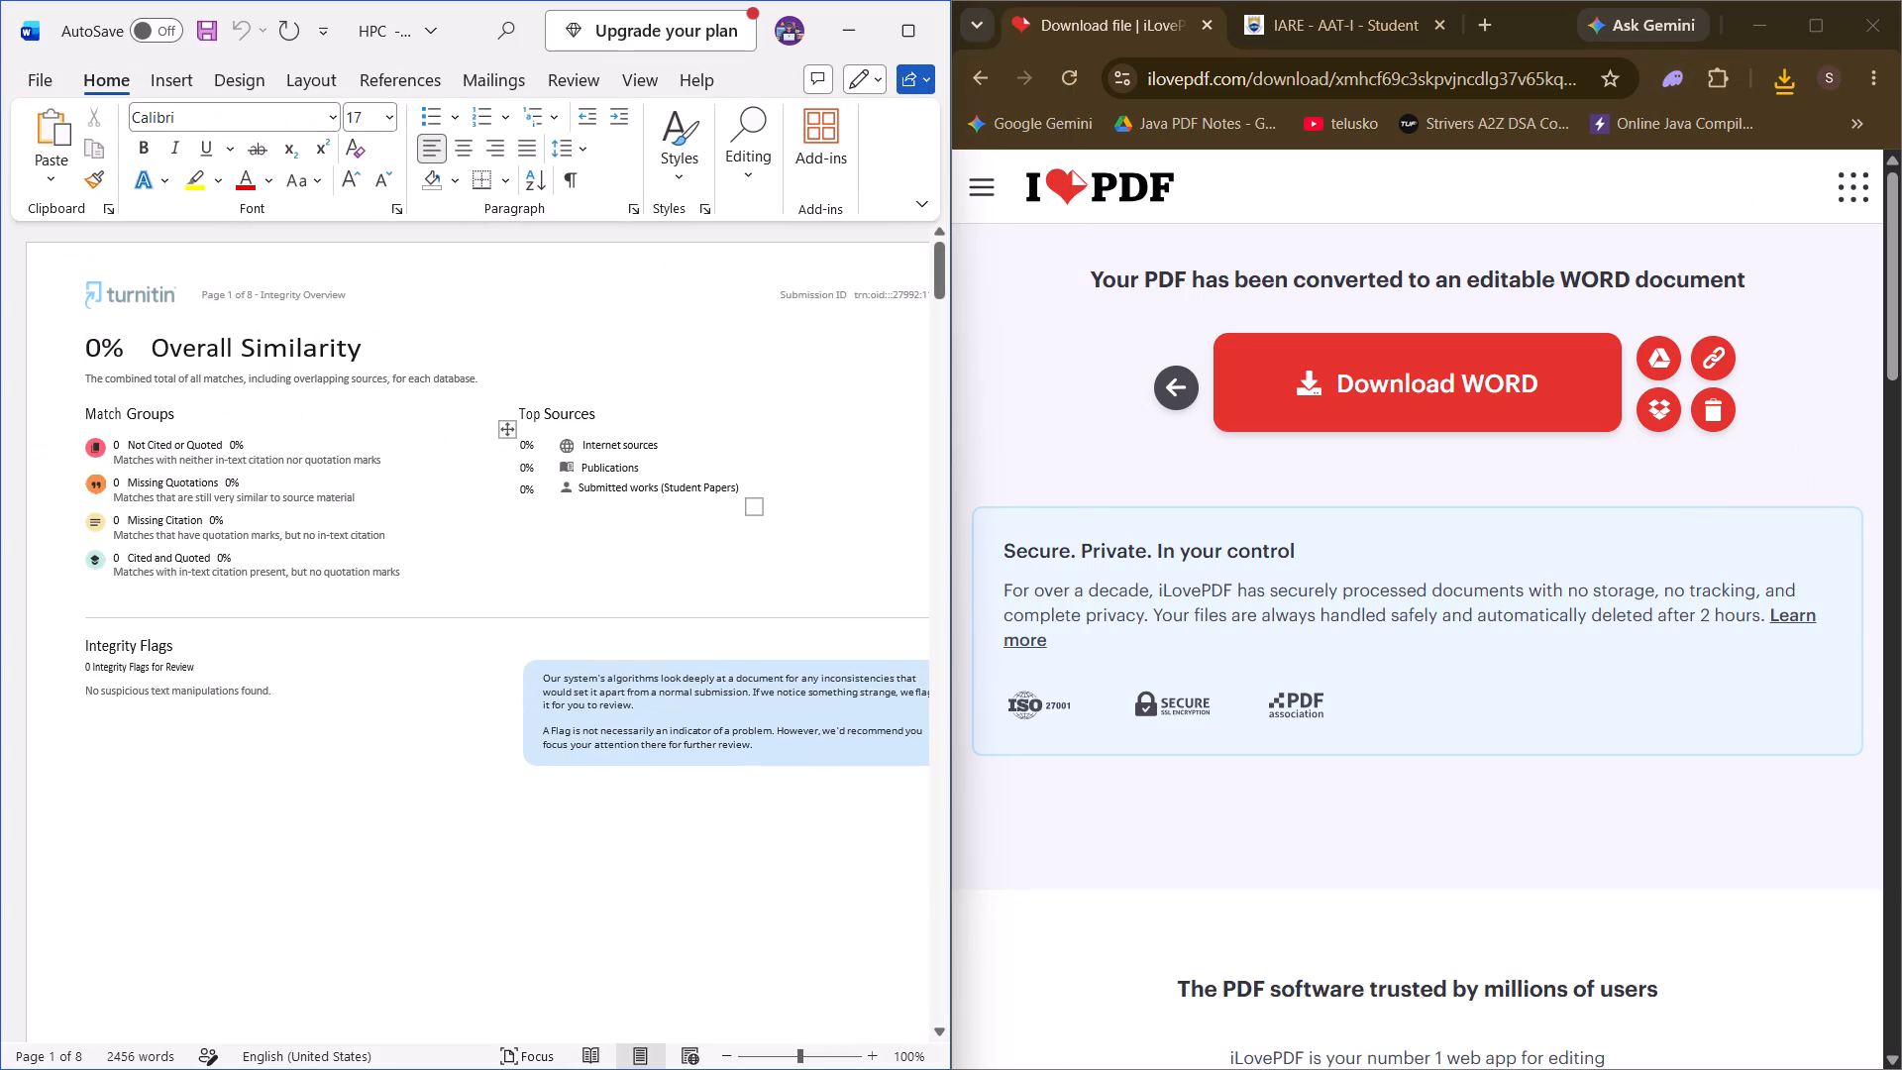
Get the assignment questions for High Performance Computing (AITD13) in the student portal and dismiss the notice.
click(1348, 0)
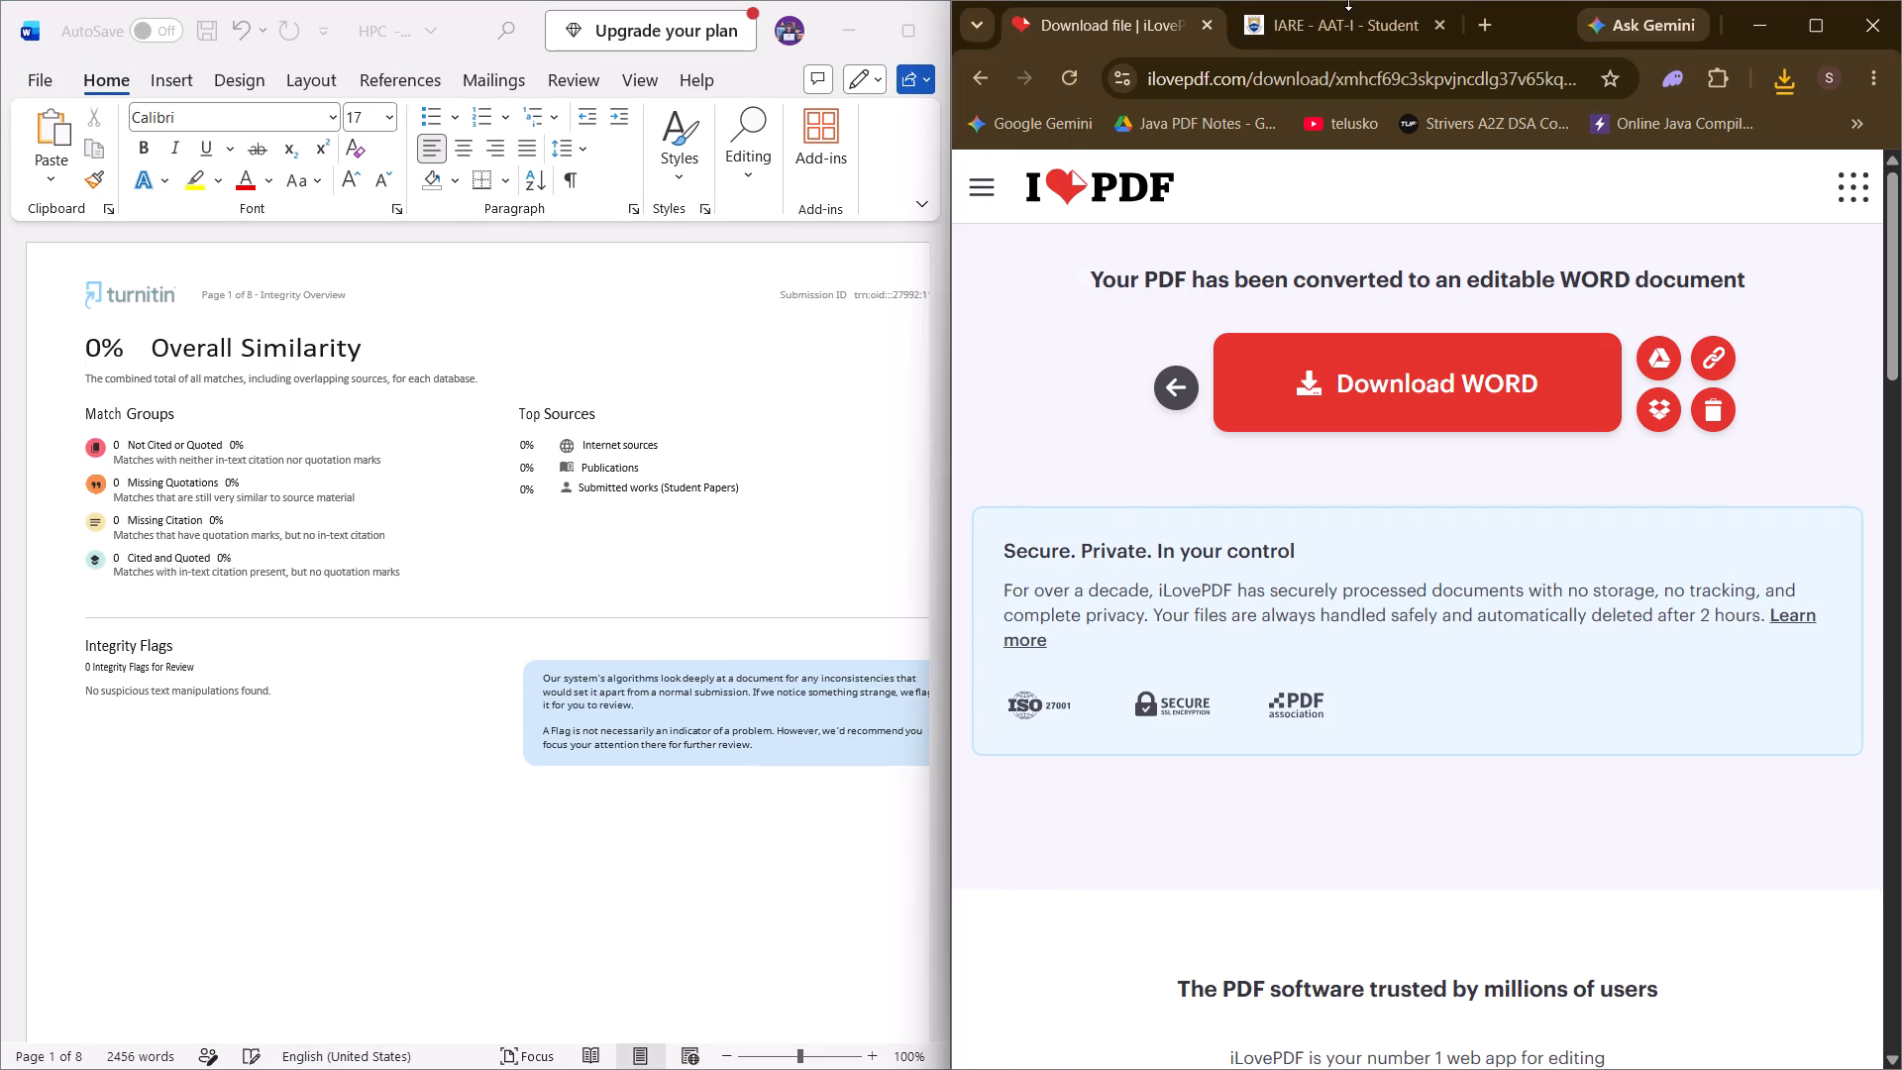
click(1347, 16)
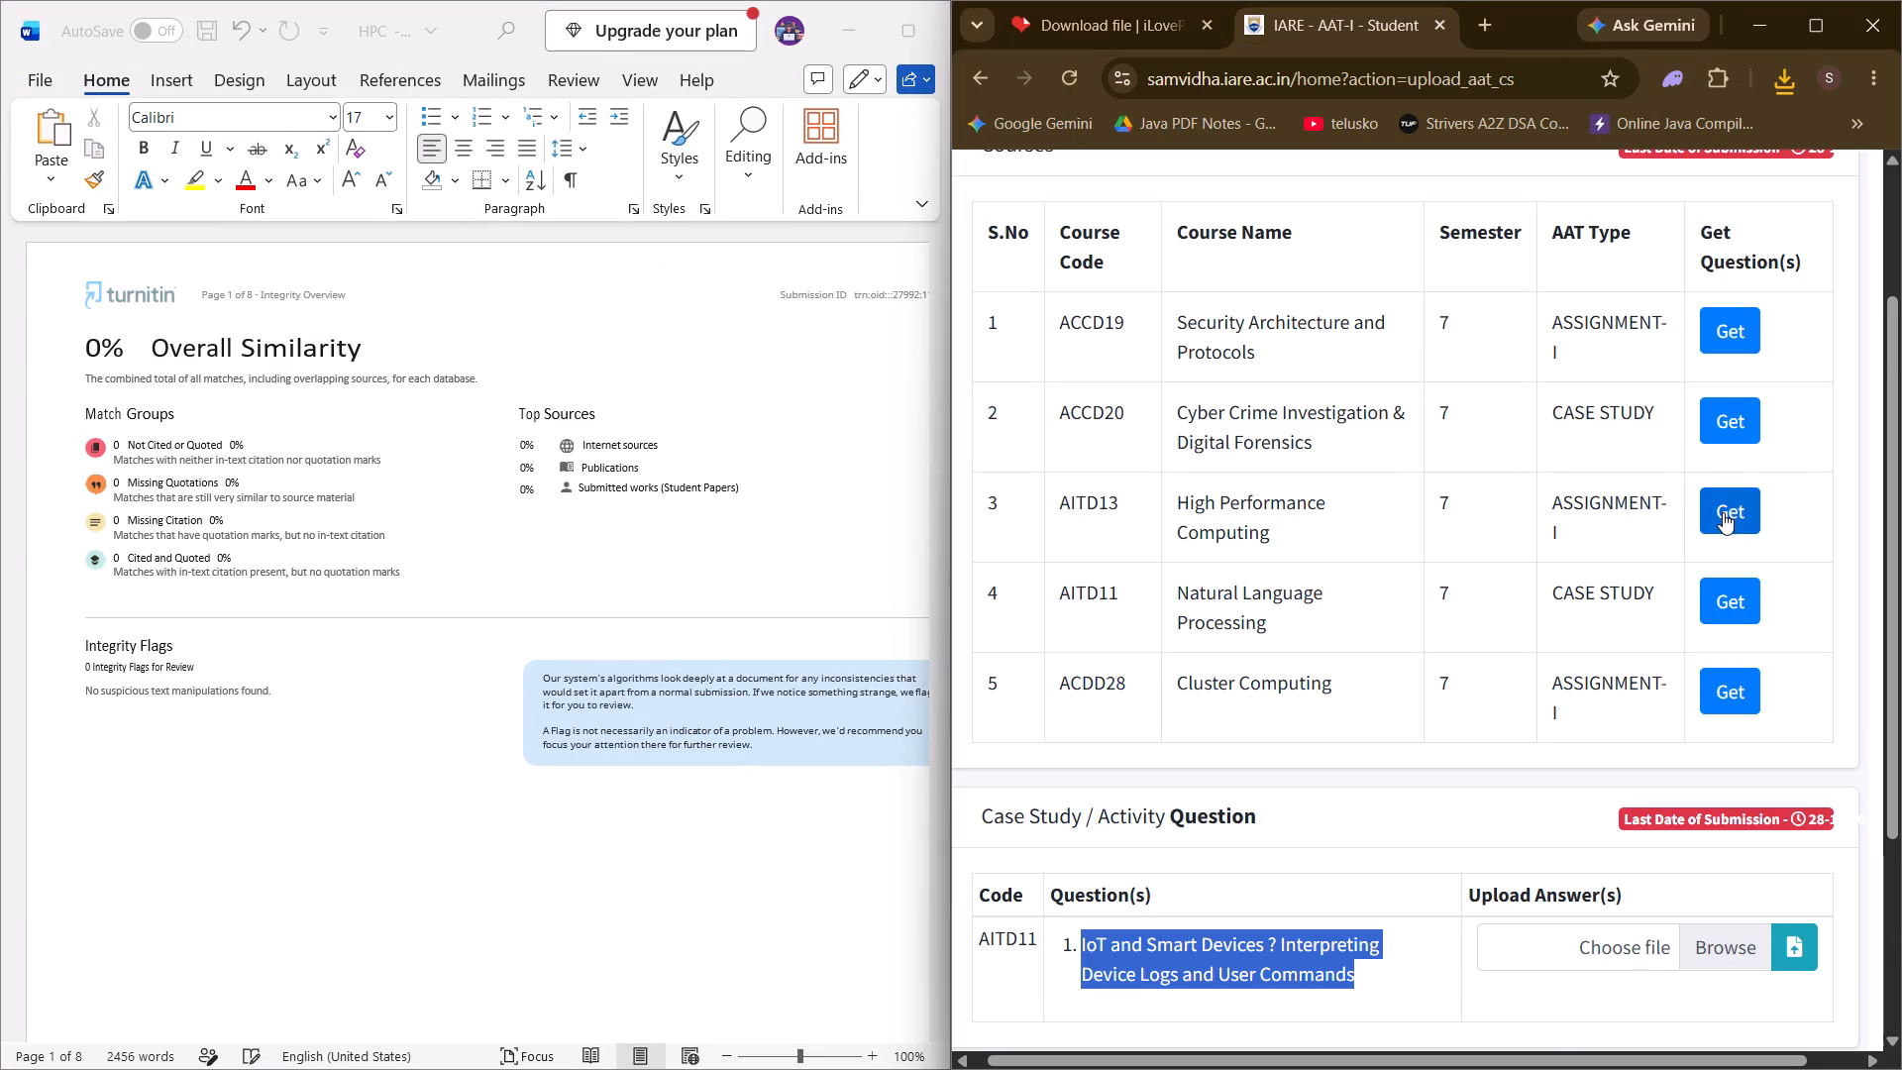
click(1723, 512)
click(1437, 739)
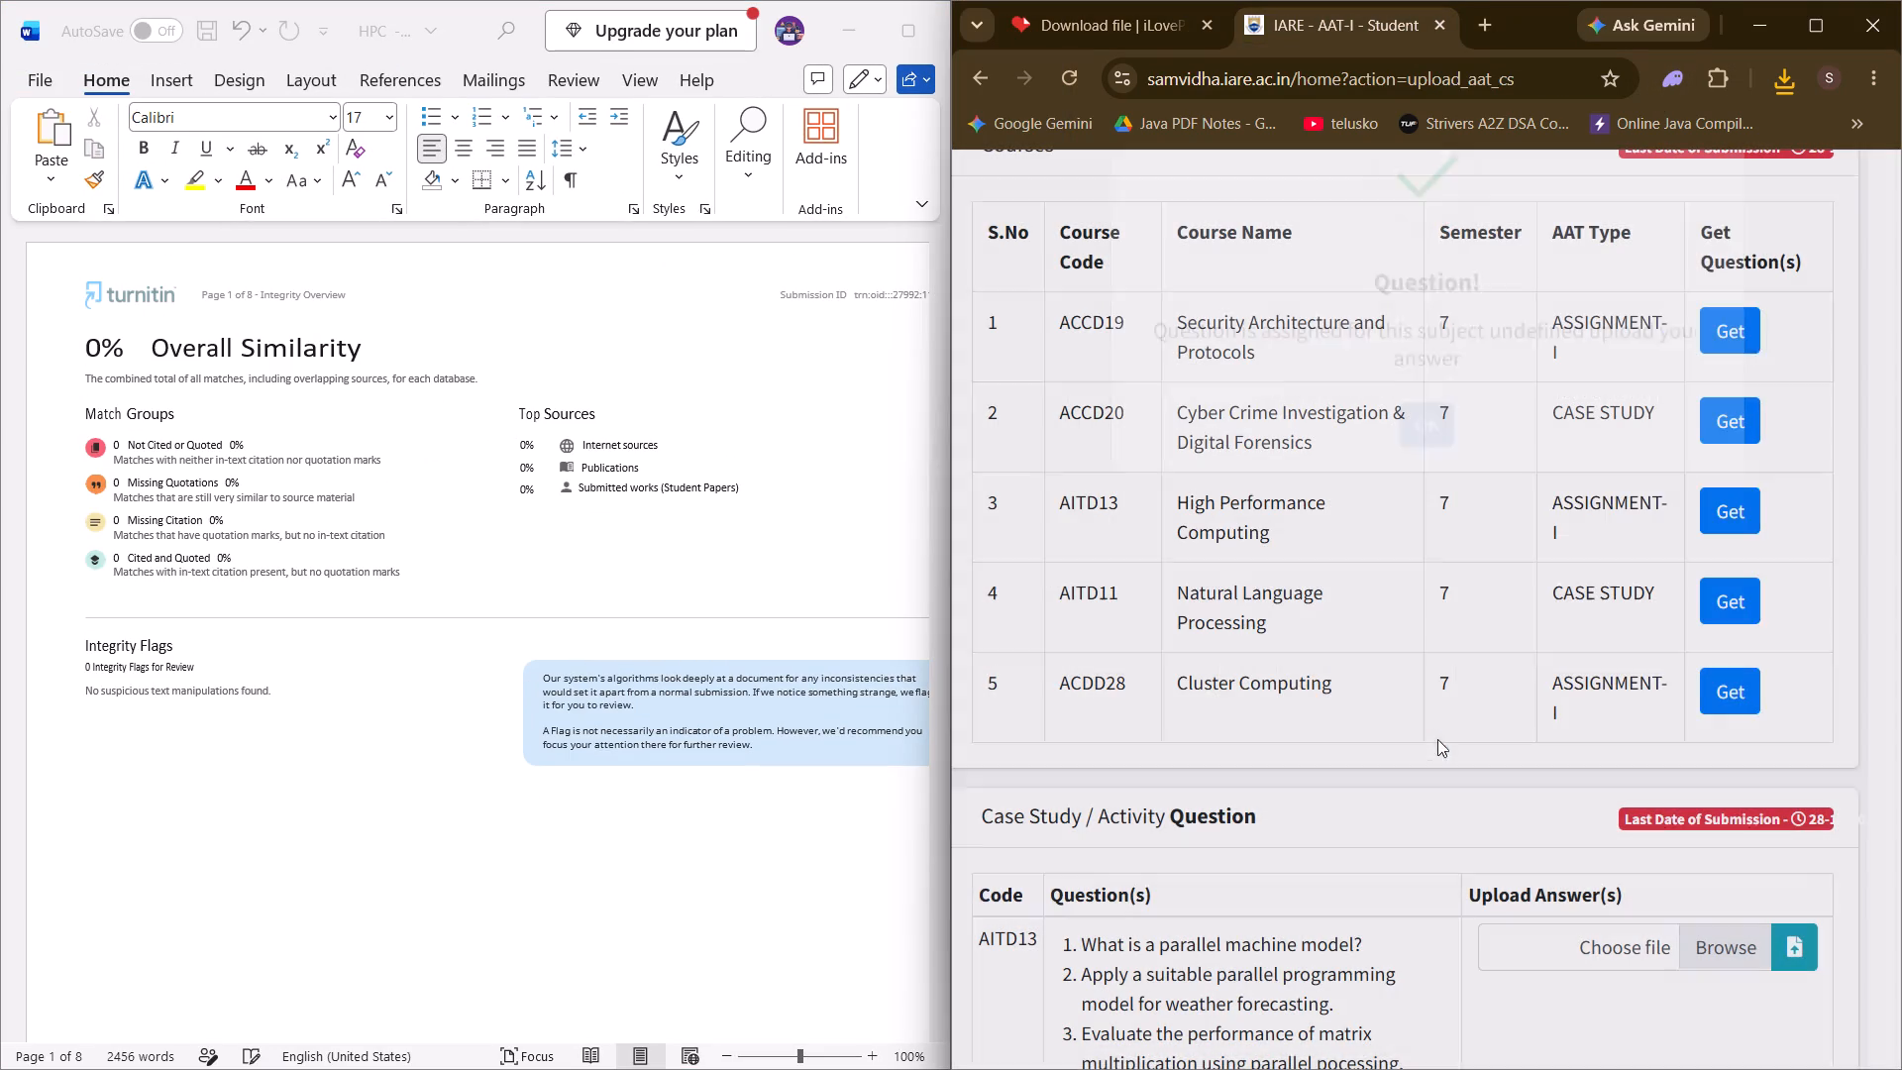
Replace the student name on the HPC document's cover page with the new student's name, keeping the roll number on its own line.
scroll(792, 847, down, 5)
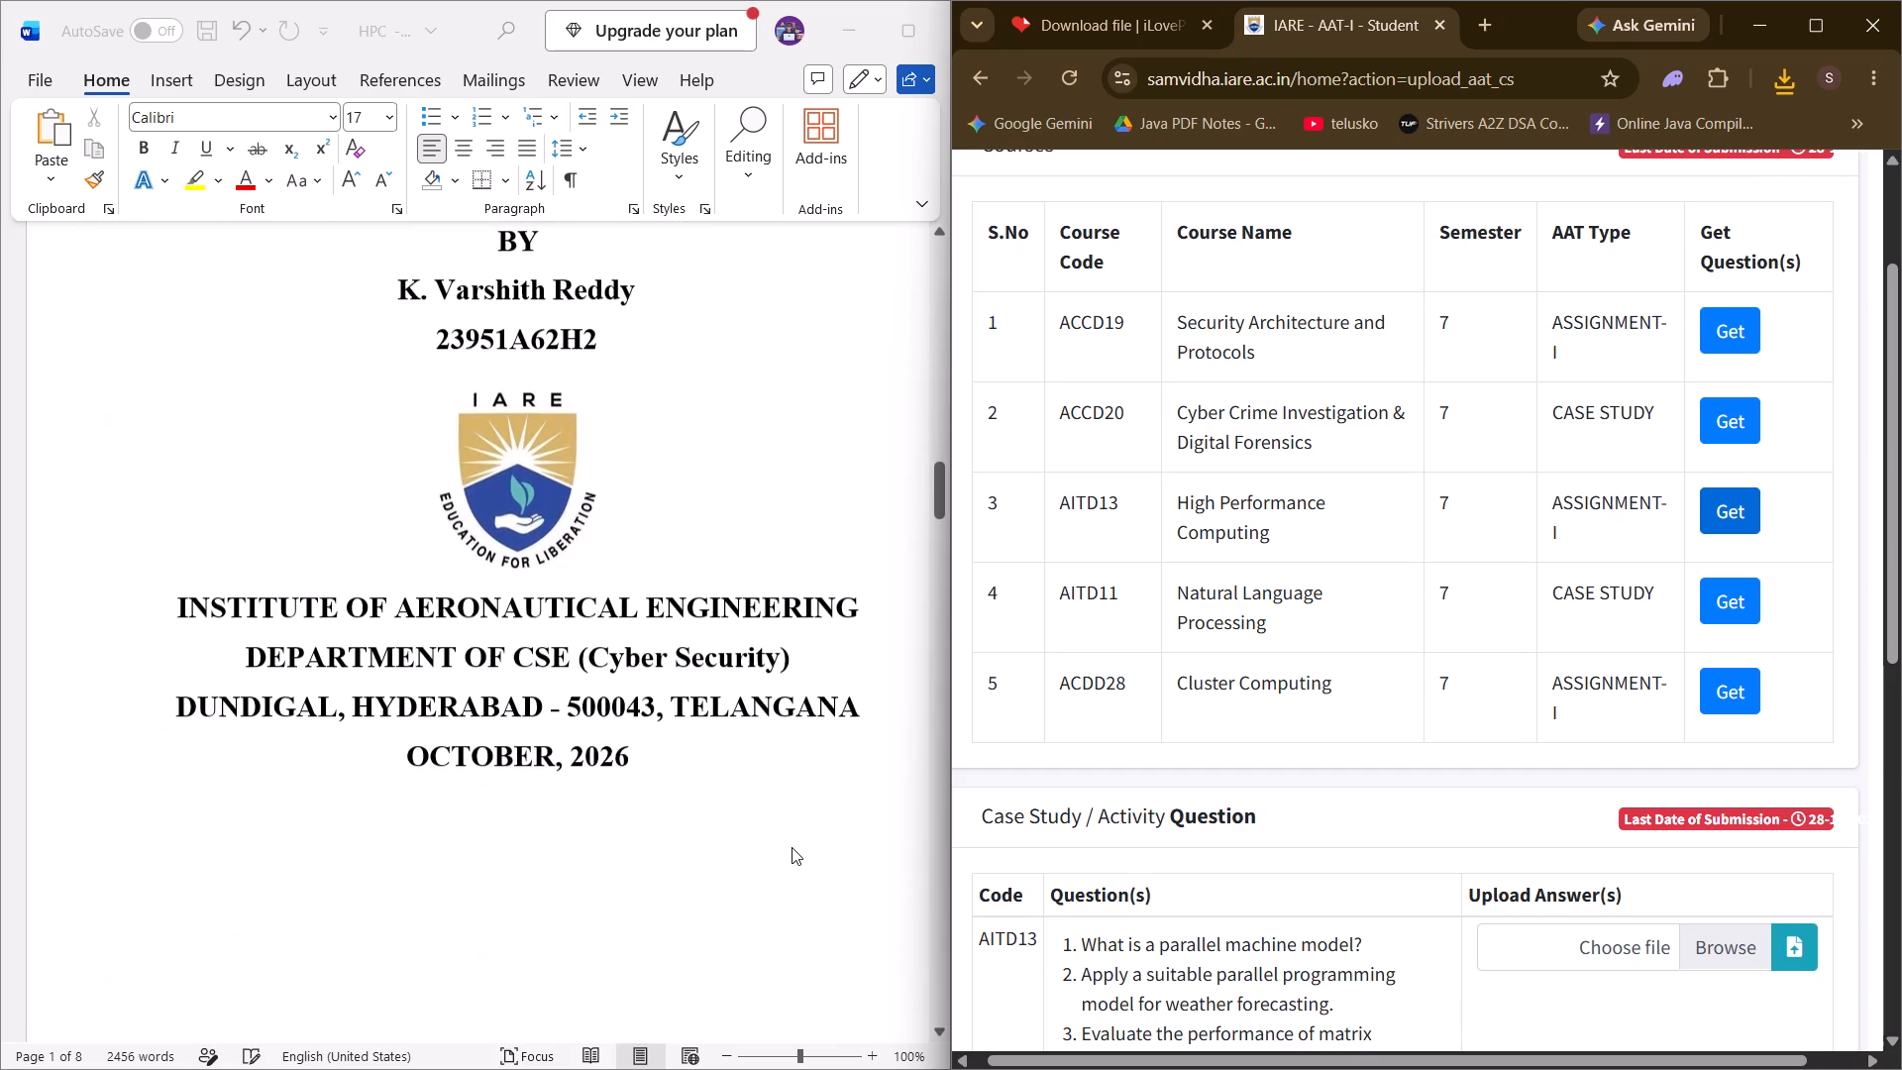
scroll(792, 847, down, 1)
scroll(792, 847, up, 1)
click(646, 721)
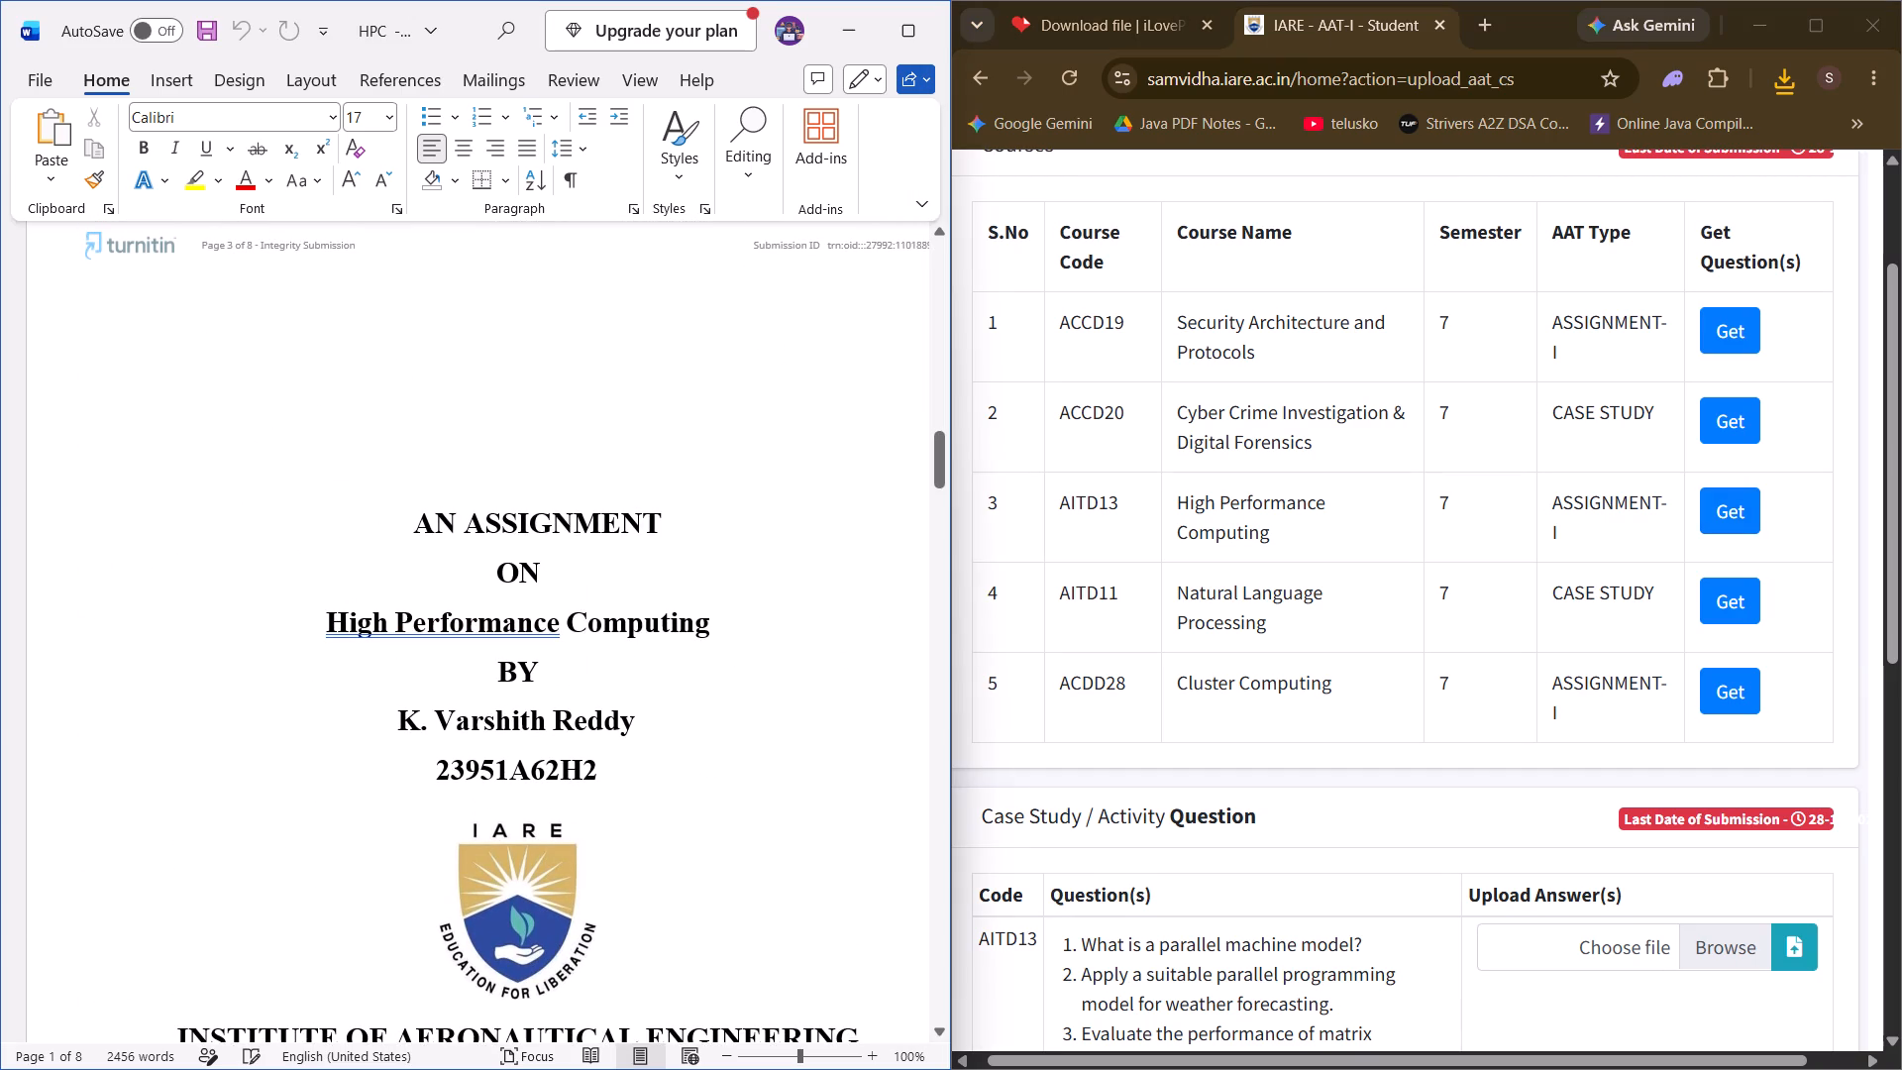
click(641, 721)
key(BackSpace)
key(BackSpace)
key(BackSpace)
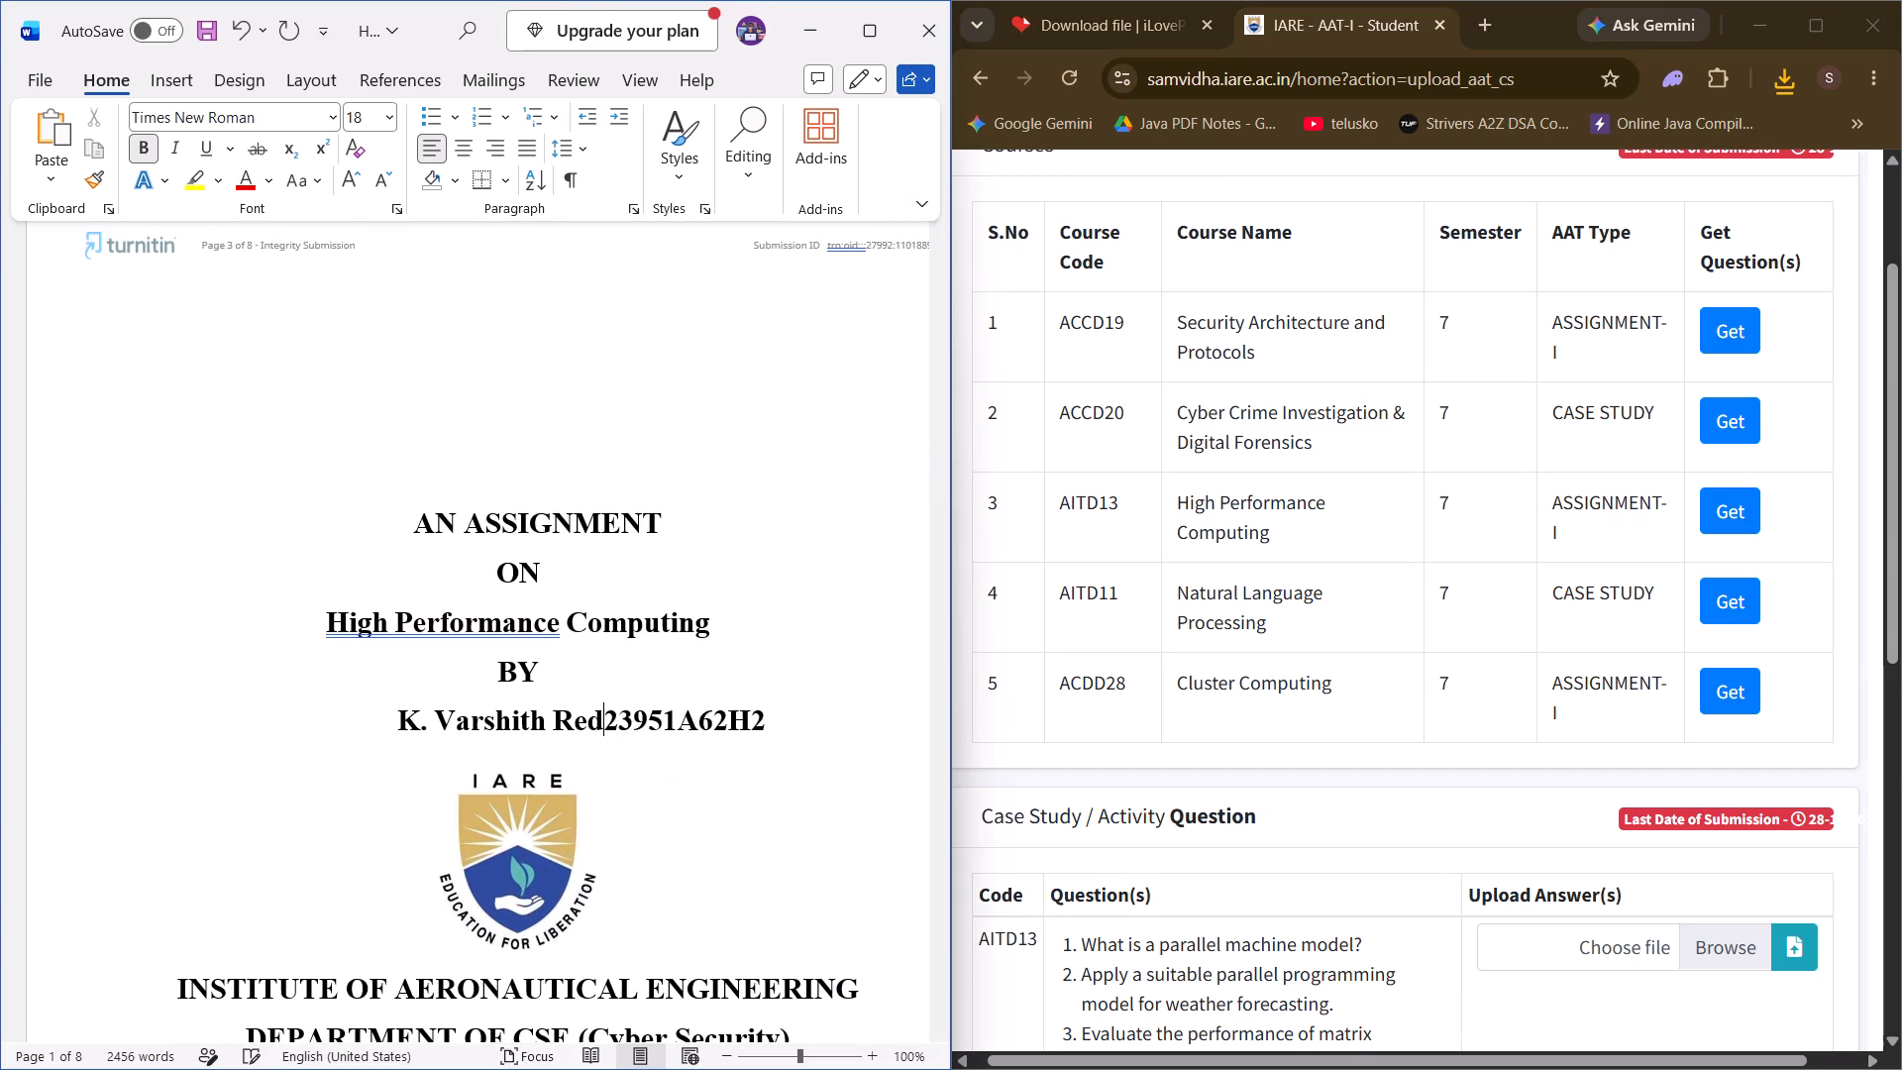
key(BackSpace)
key(BackSpace)
key(BackSpace)
key(BackSpace)
key(BackSpace)
key(BackSpace)
key(BackSpace)
key(BackSpace)
key(BackSpace)
key(BackSpace)
key(BackSpace)
key(BackSpace)
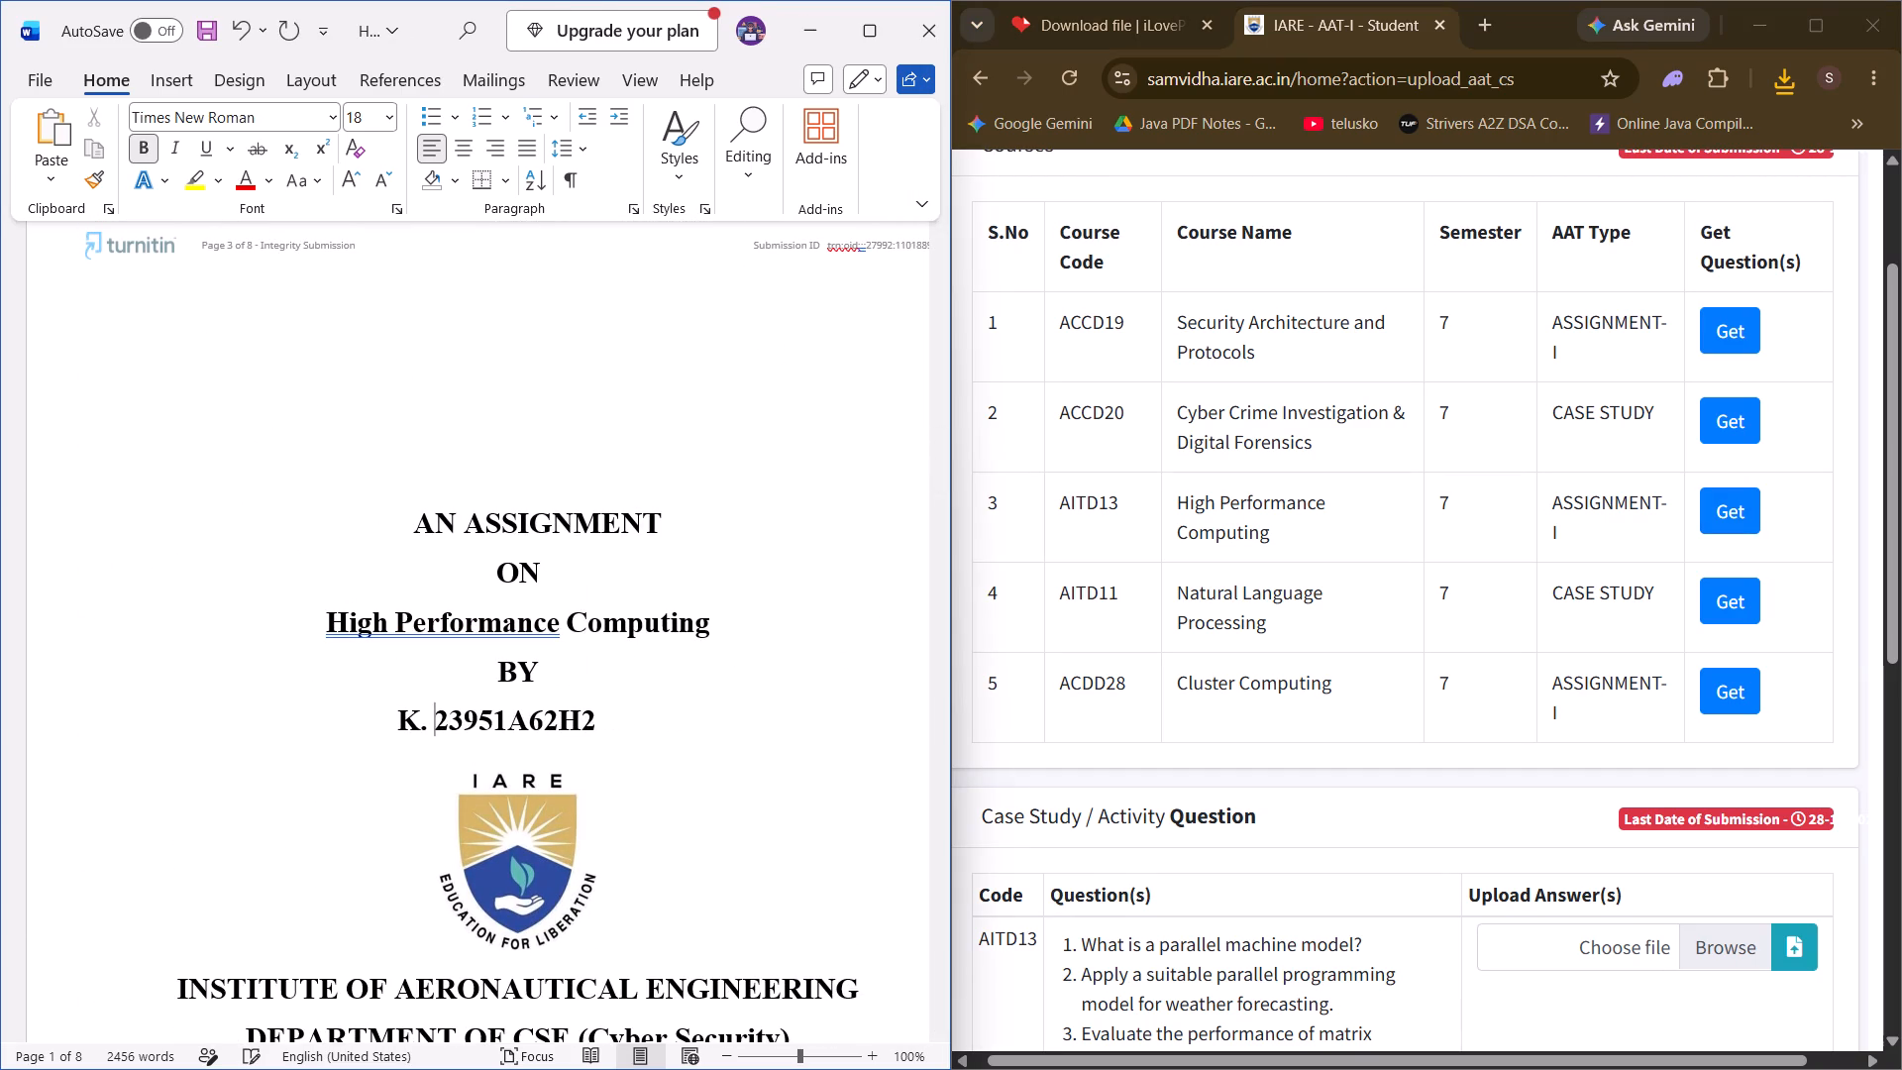
key(BackSpace)
key(BackSpace)
key(BackSpace)
key(Return)
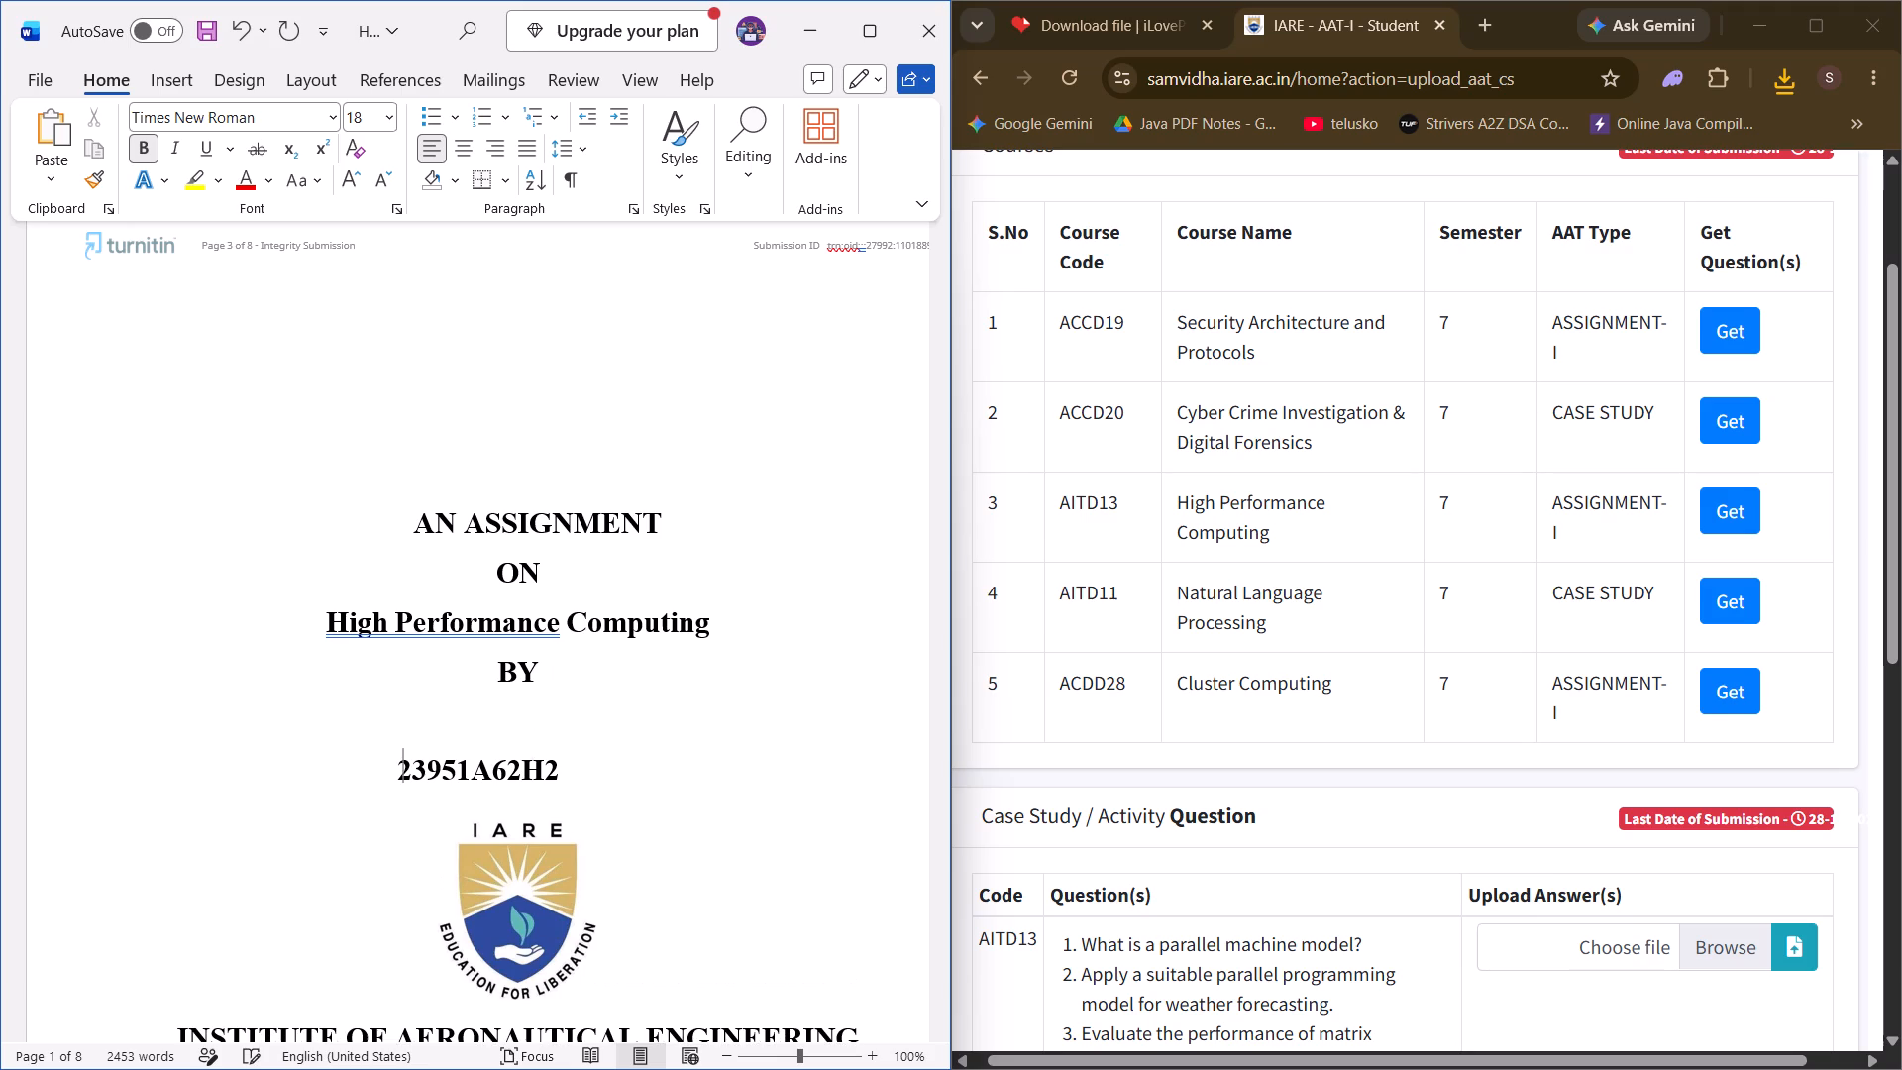
key(BackSpace)
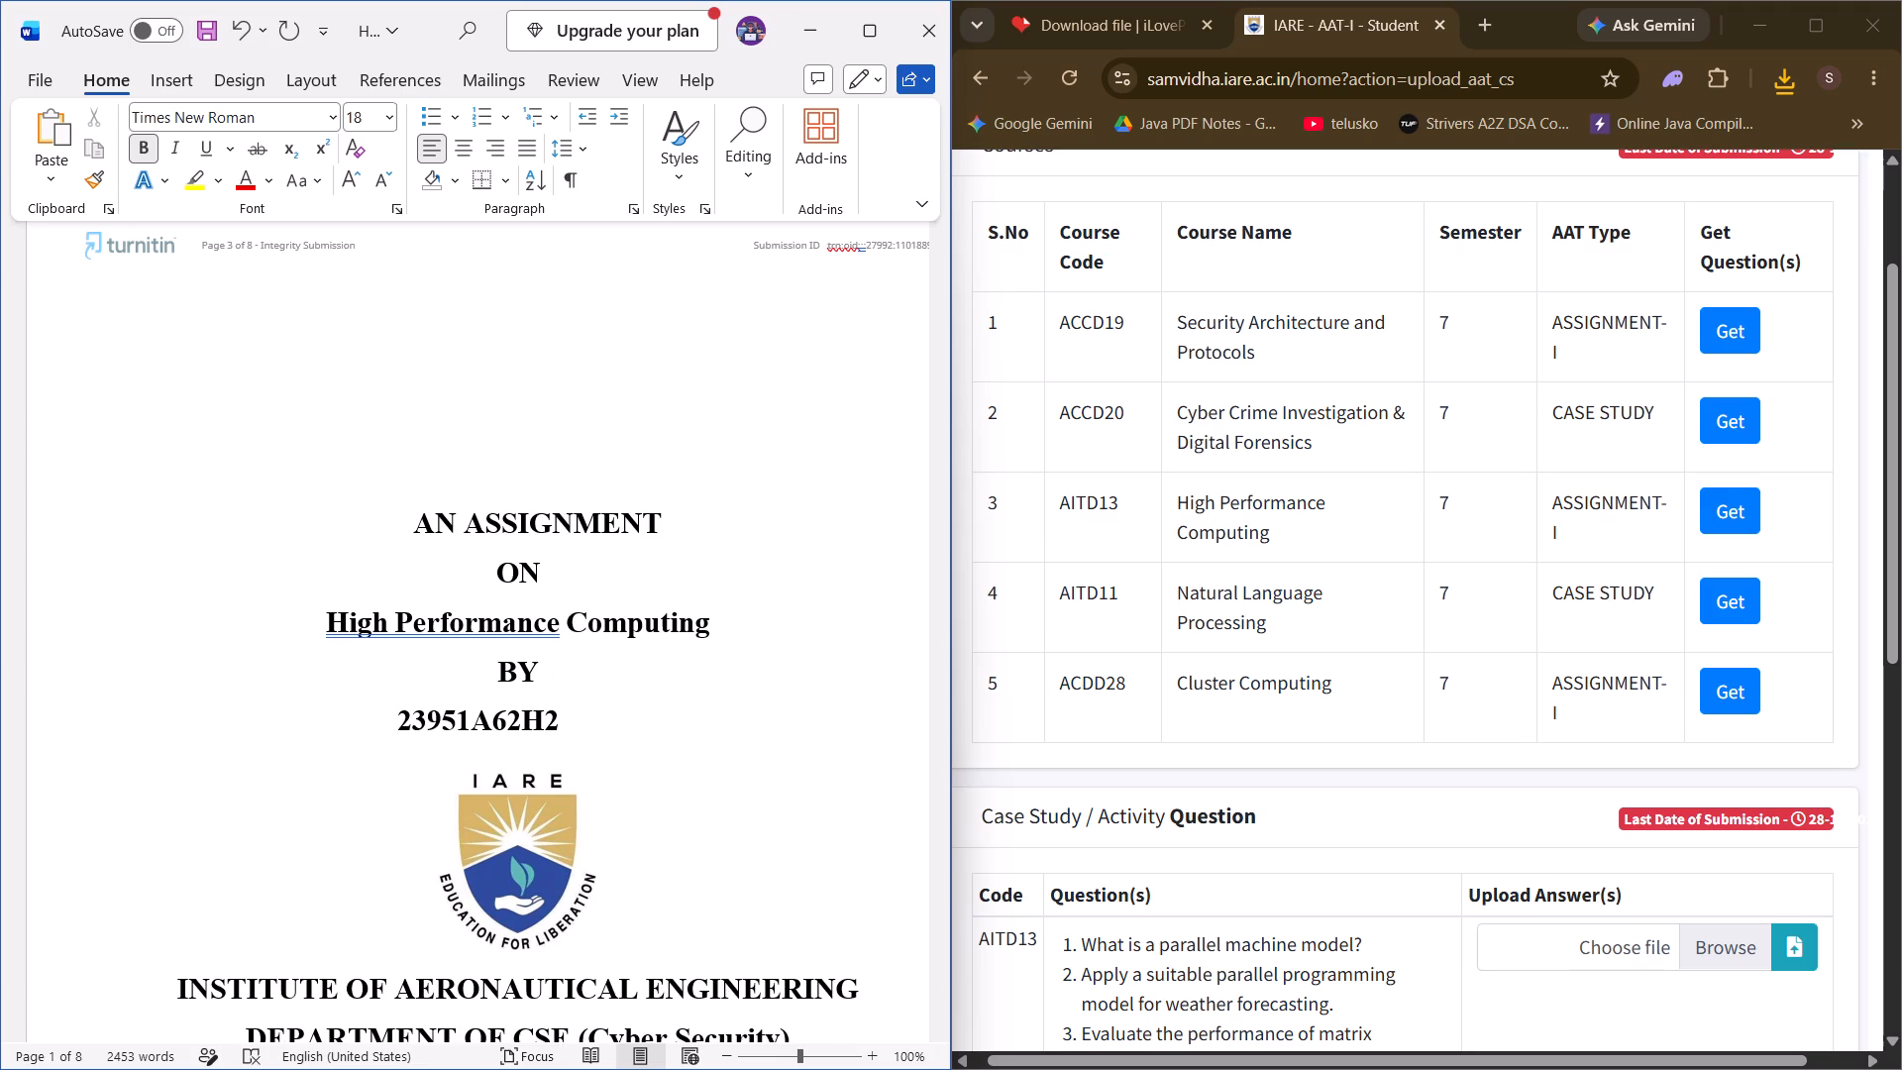
key(ctrl+z)
key(ctrl+z)
key(ctrl+z)
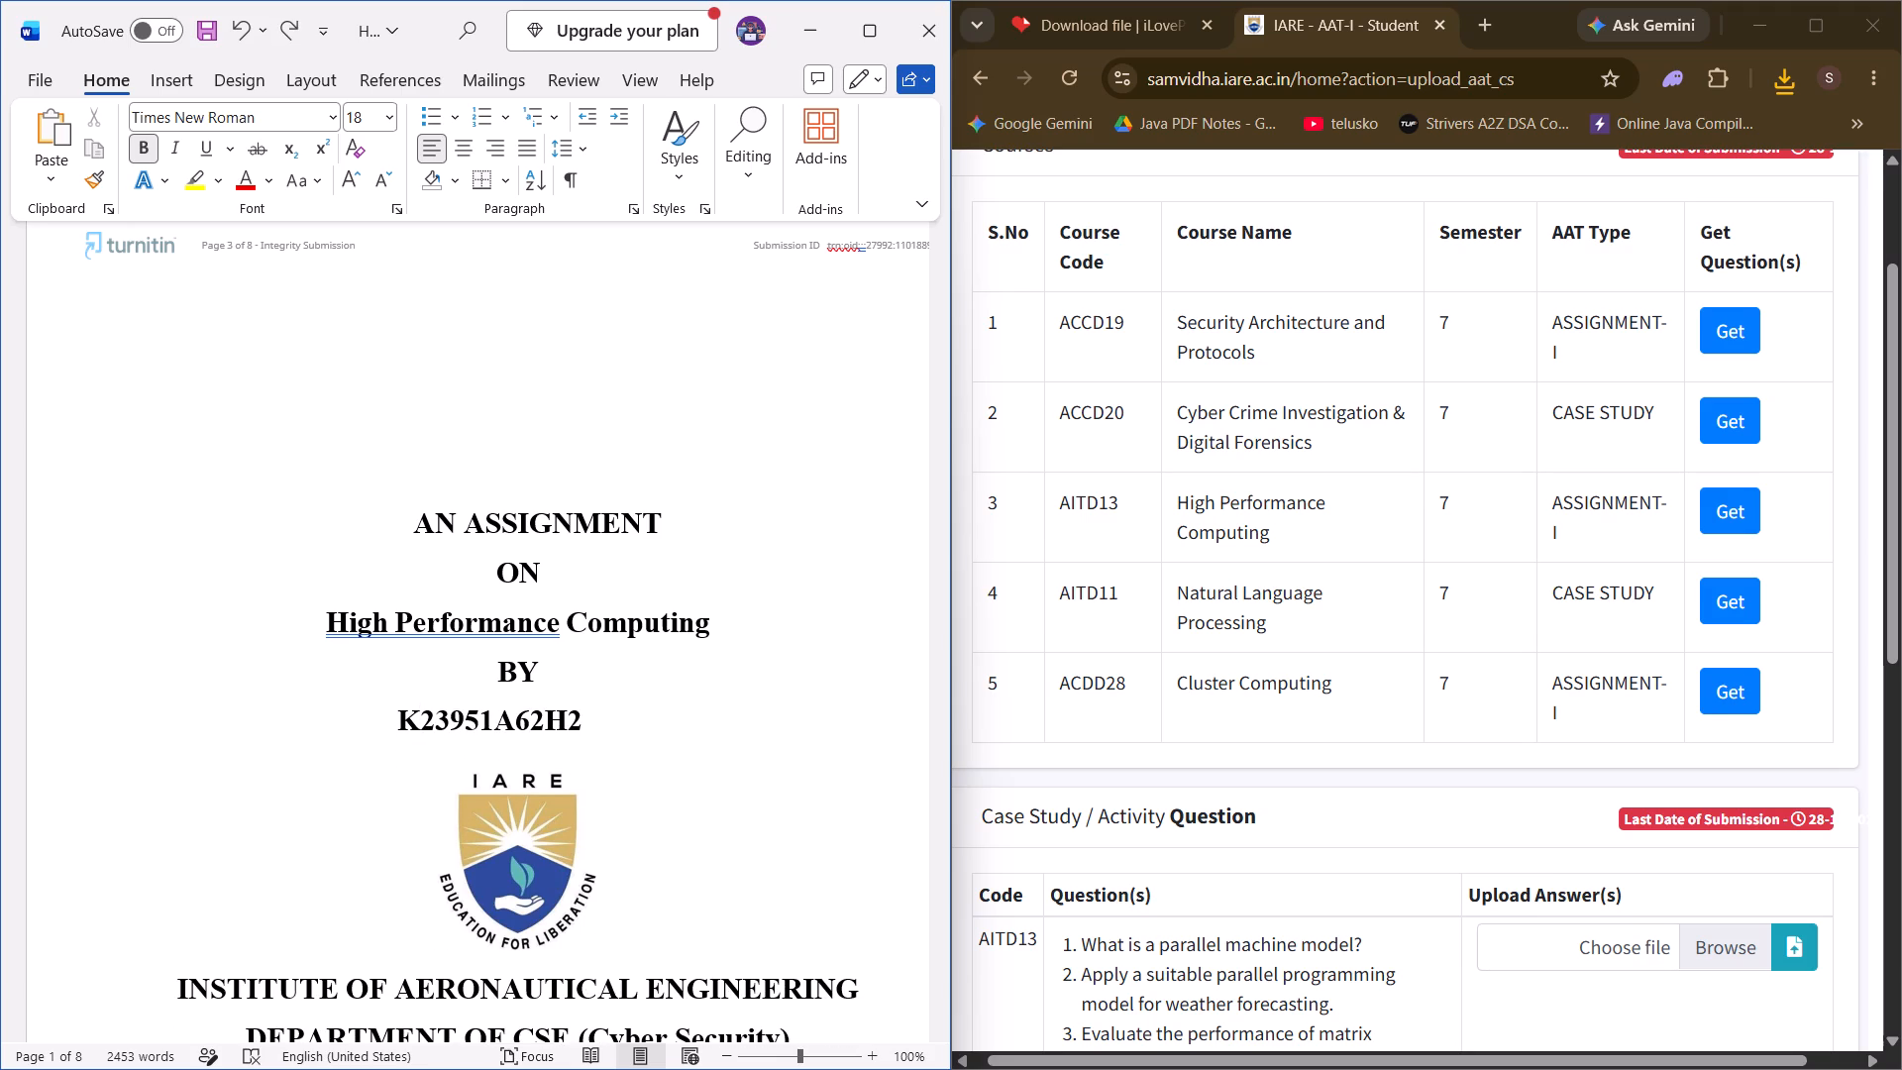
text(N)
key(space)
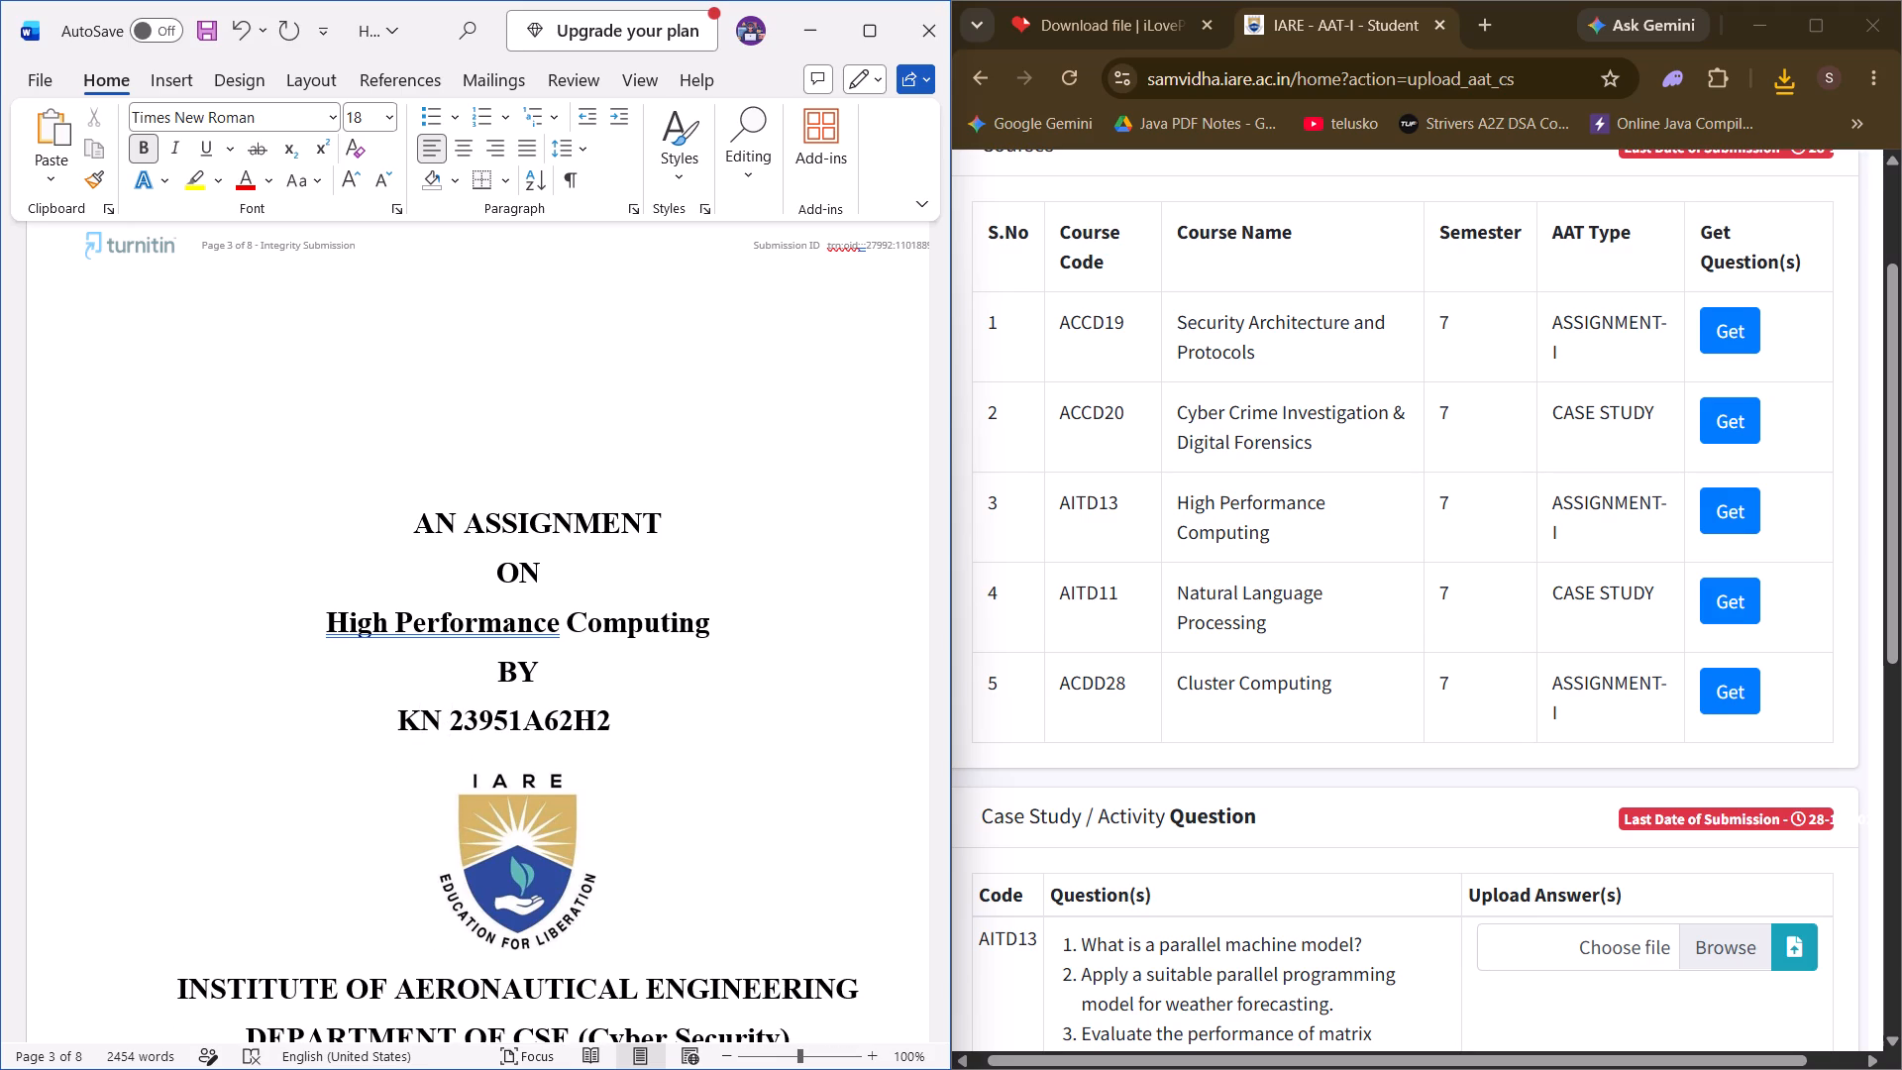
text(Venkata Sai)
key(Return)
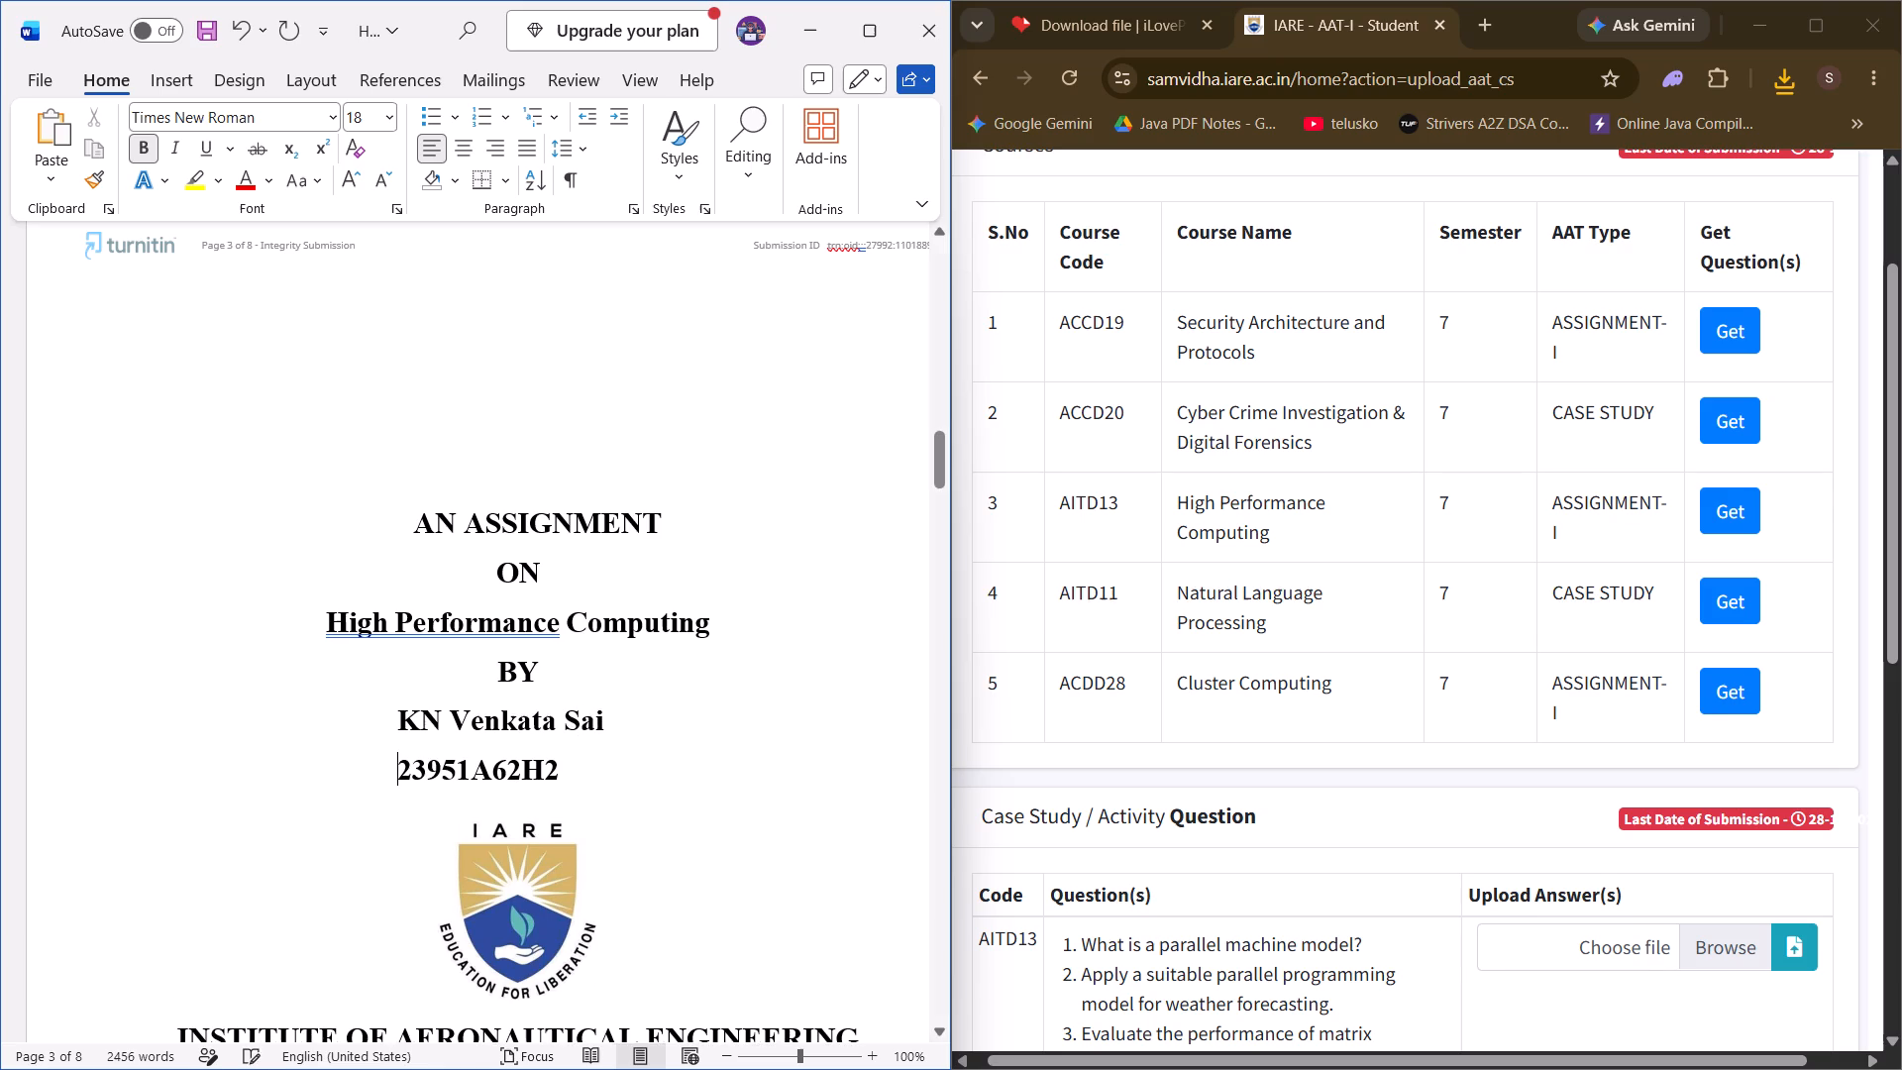
click(420, 717)
key(BackSpace)
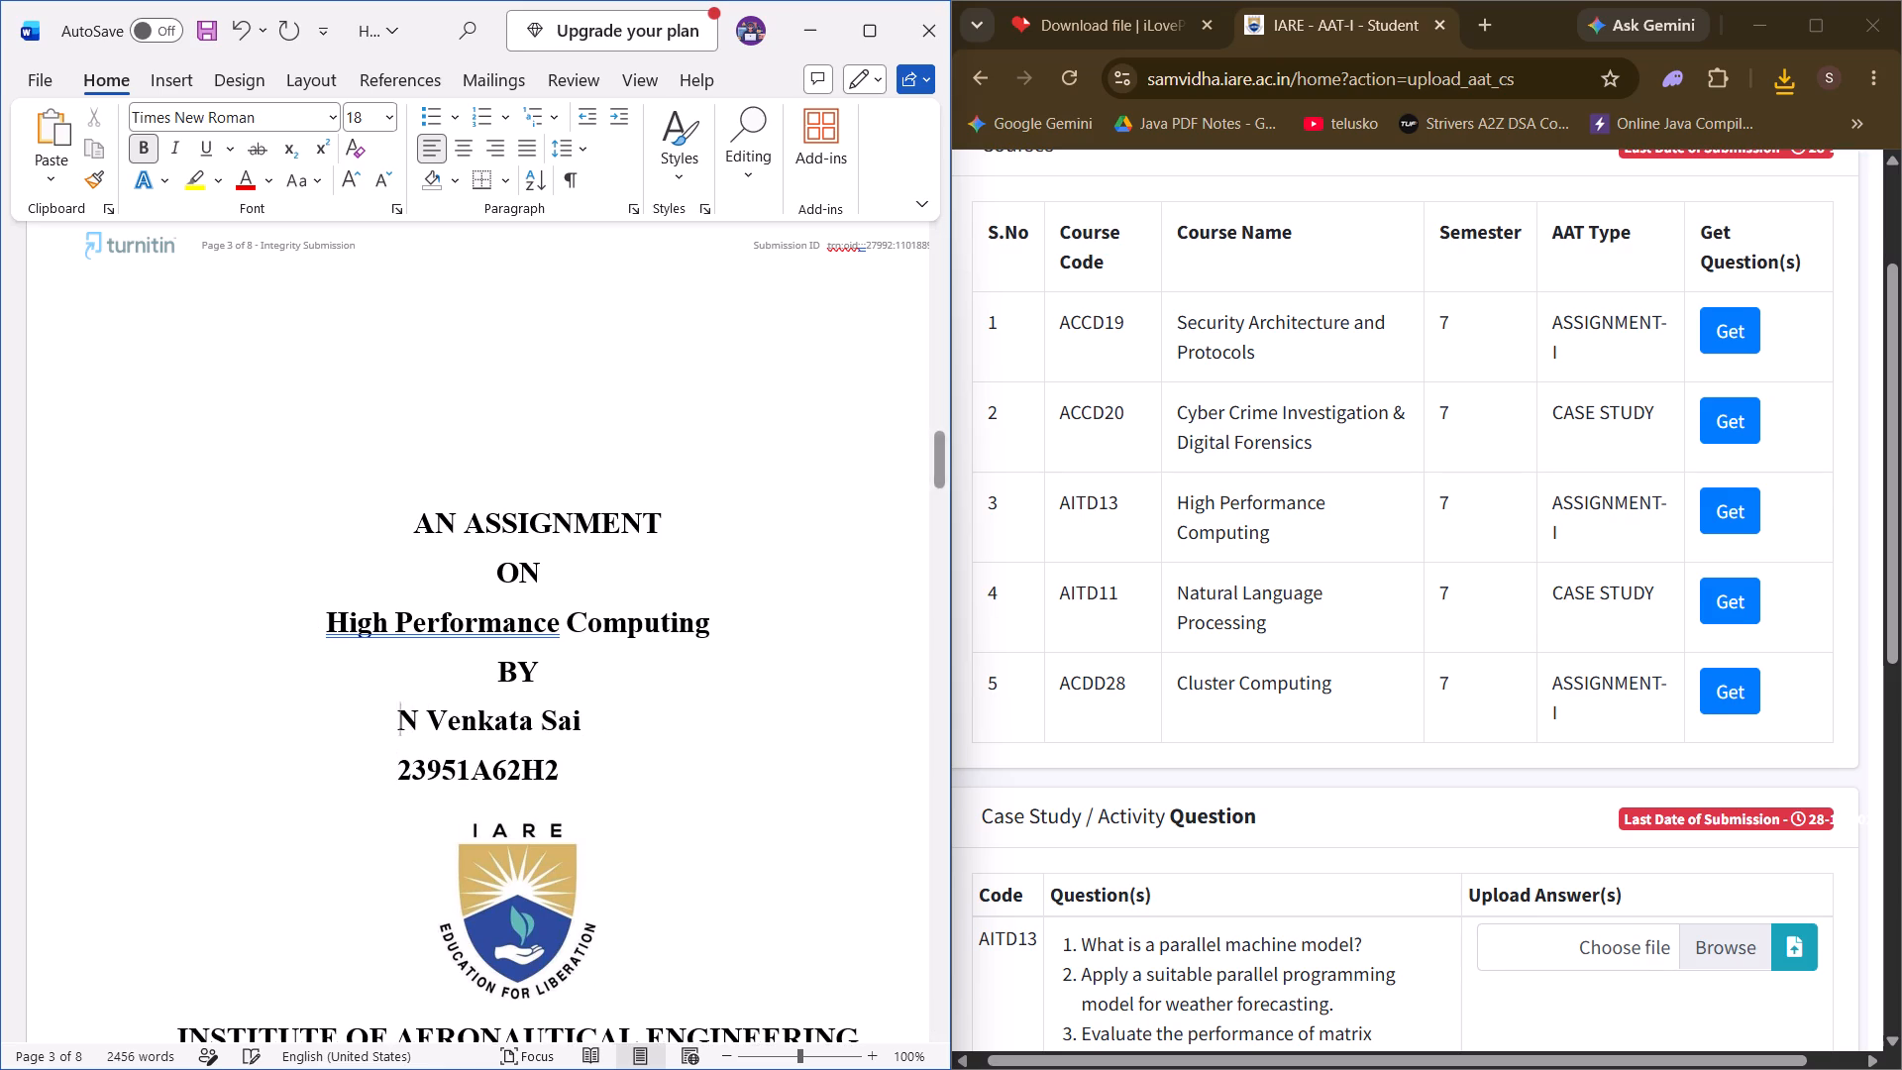
Indent the student name and roll number lines on the cover page so both sit centred above the logo.
key(Tab)
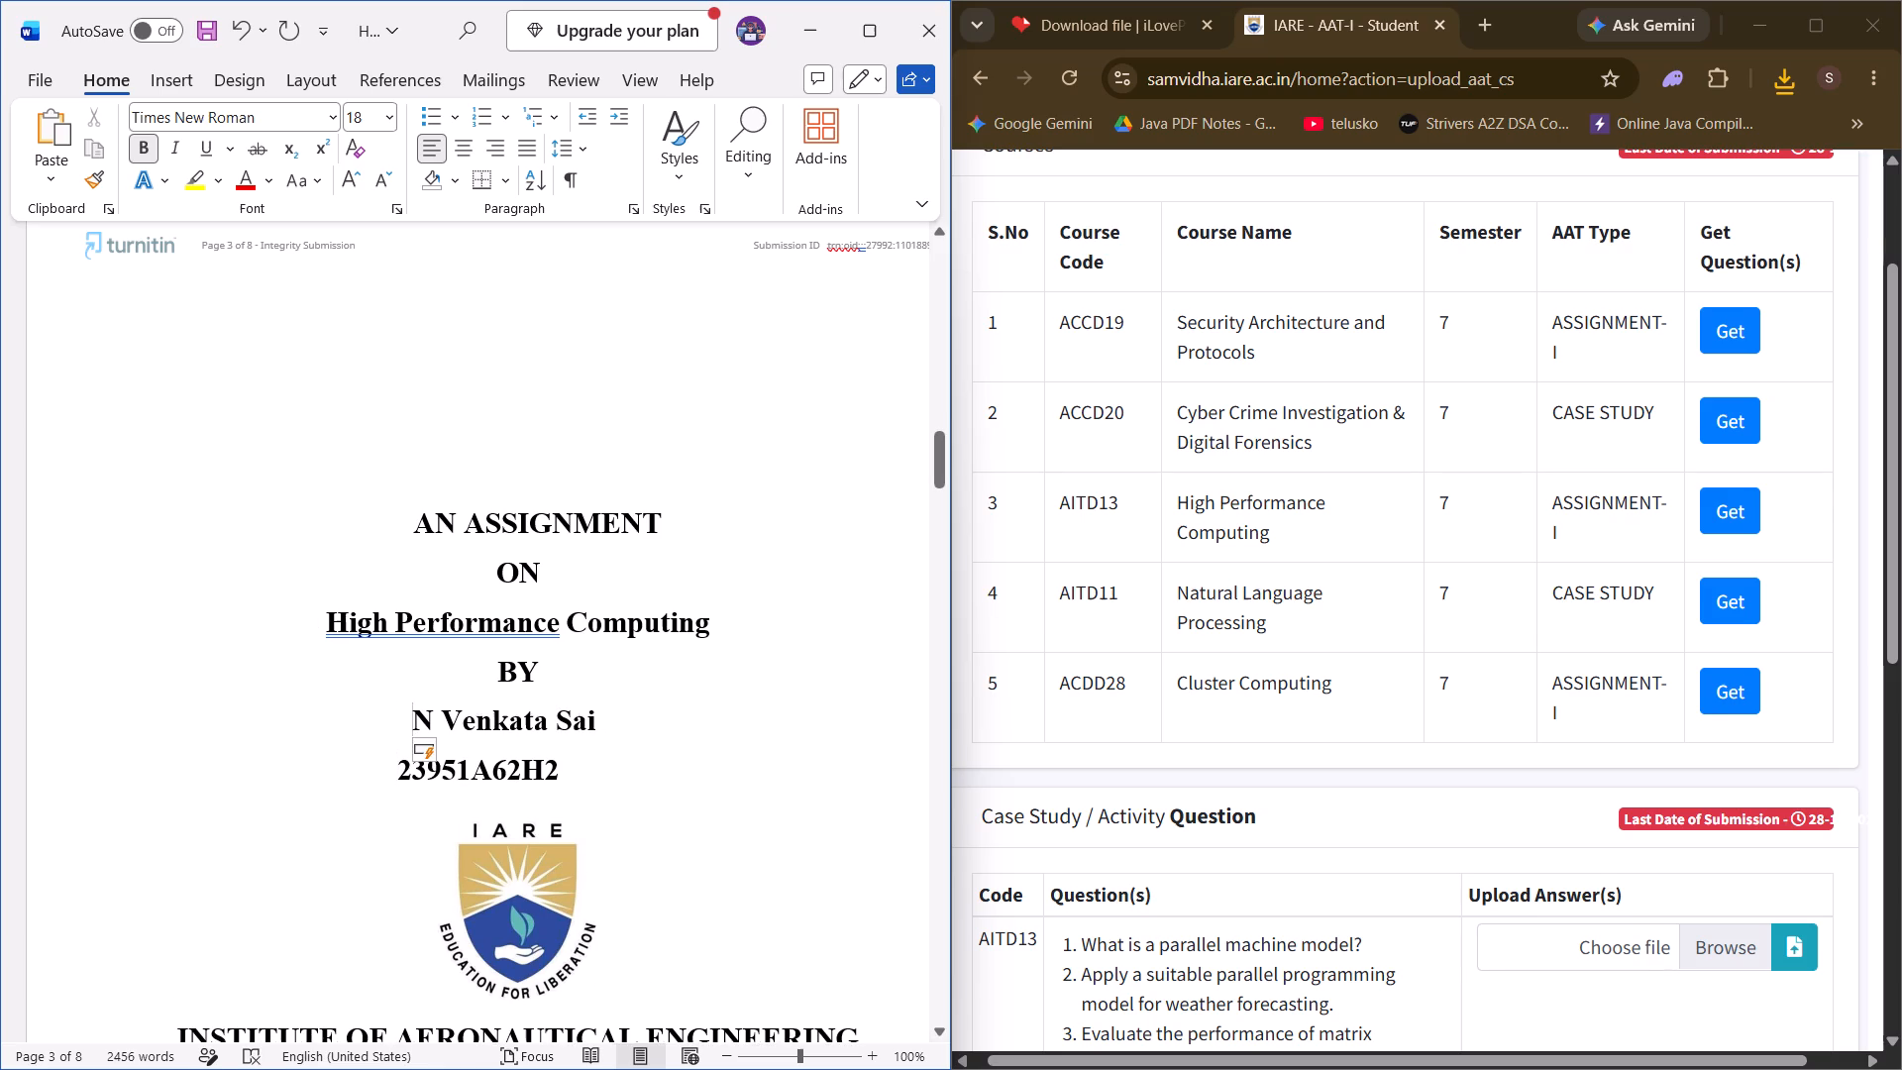
click(396, 764)
key(Tab)
key(Tab)
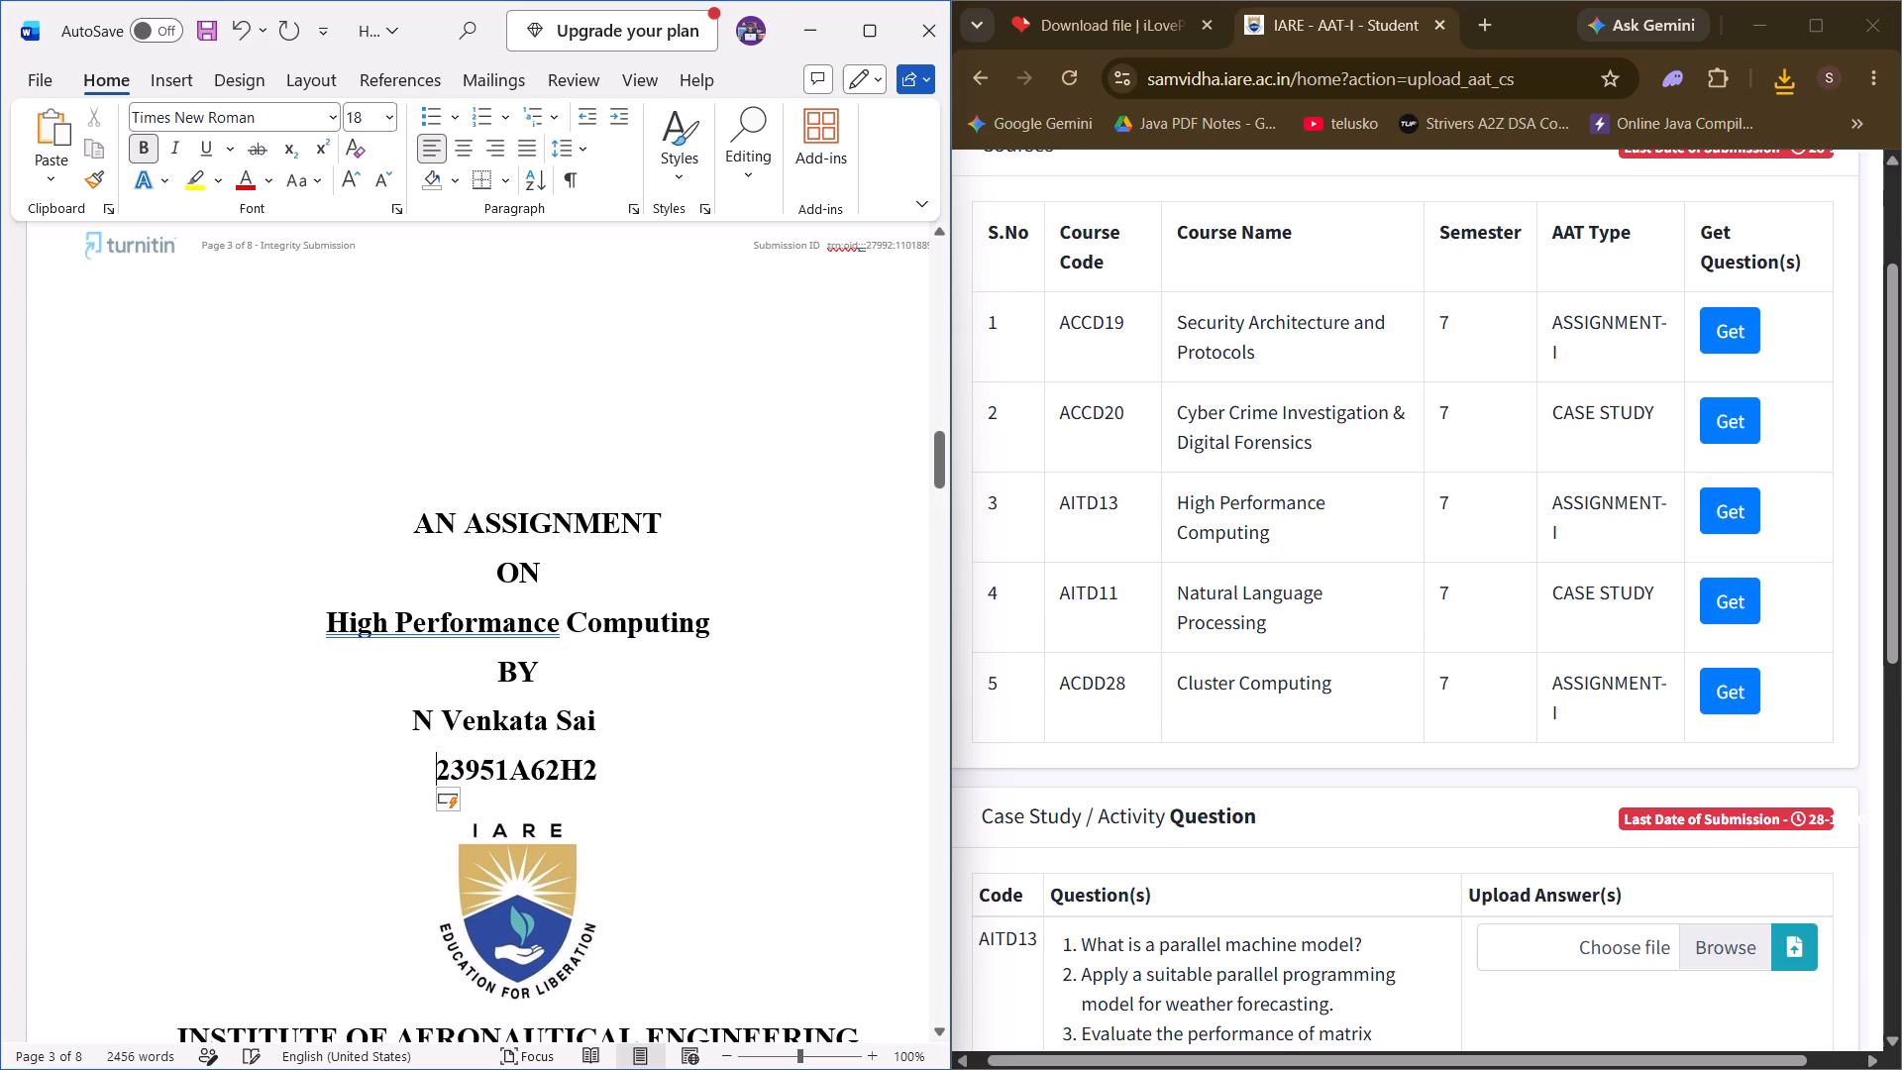
click(410, 717)
key(Tab)
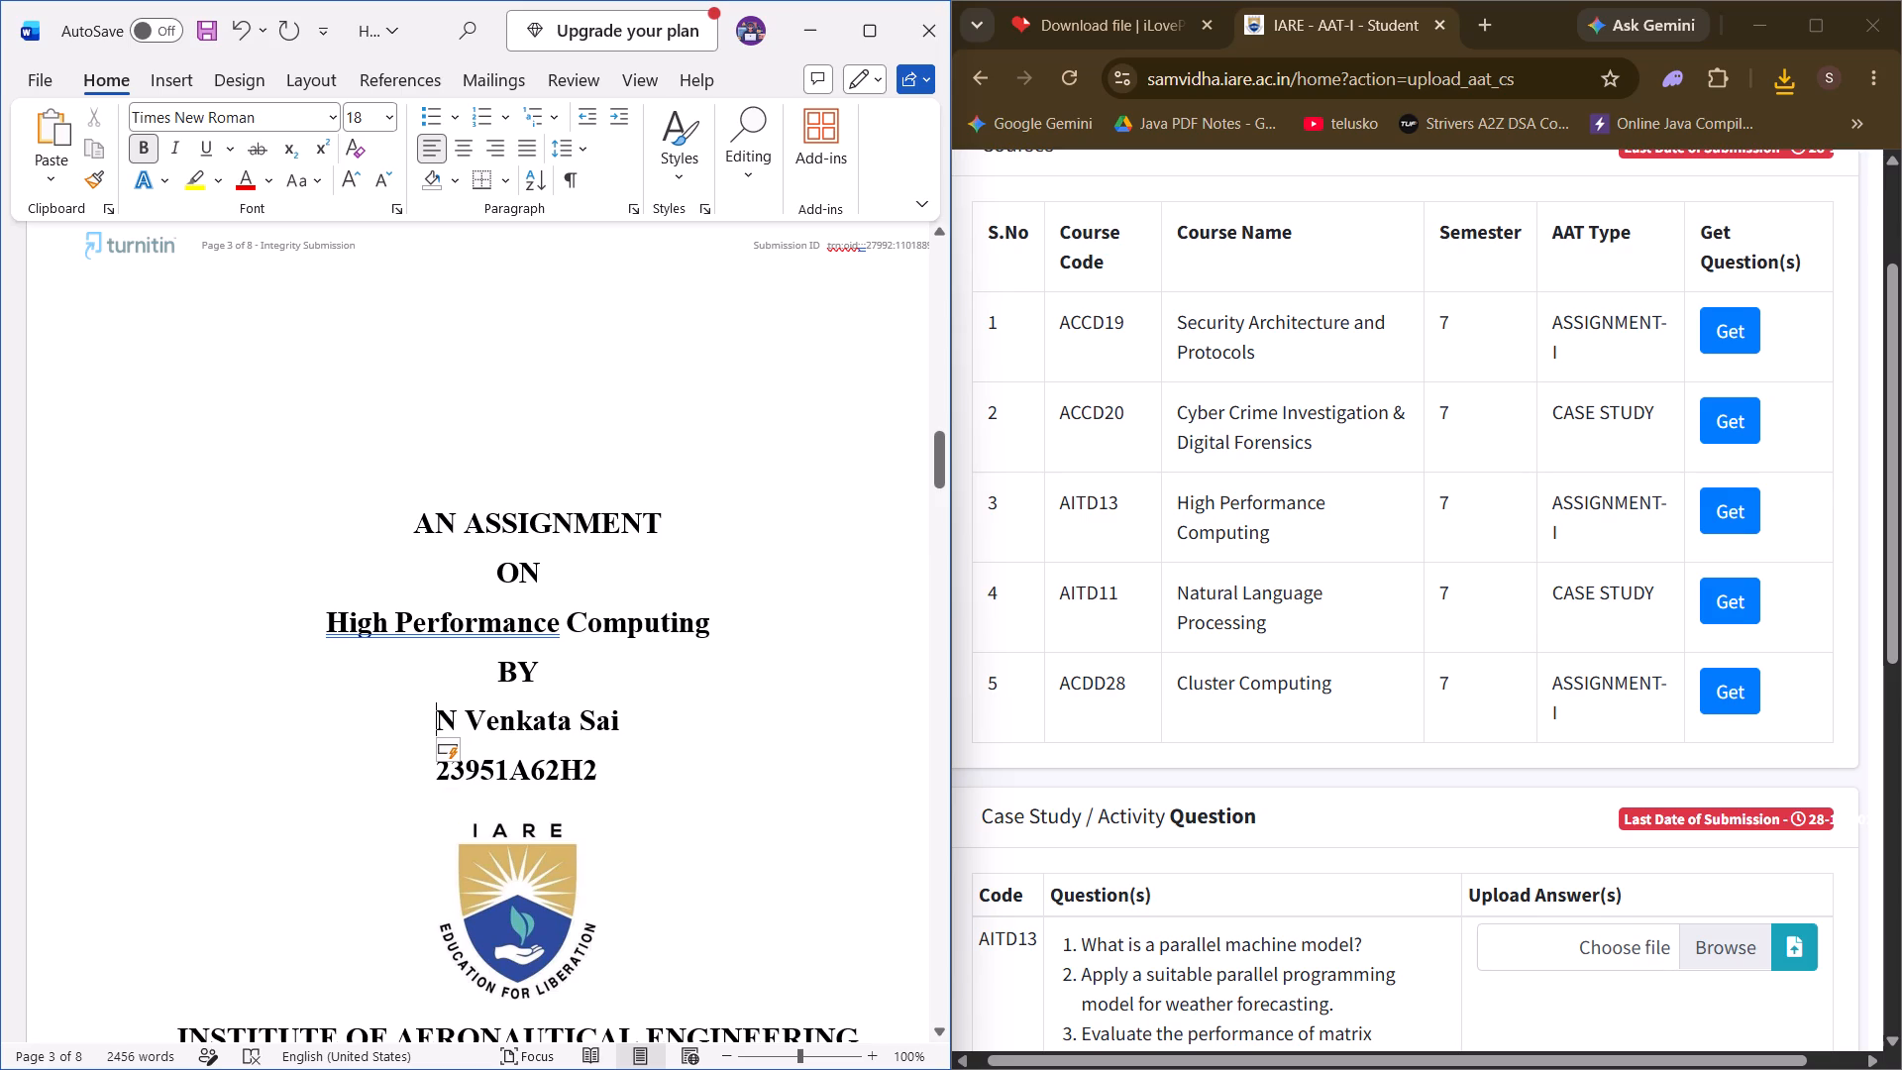
click(410, 717)
click(757, 421)
Copy the portal's first High Performance Computing question, "What is a parallel machine model?".
scroll(757, 421, down, 3)
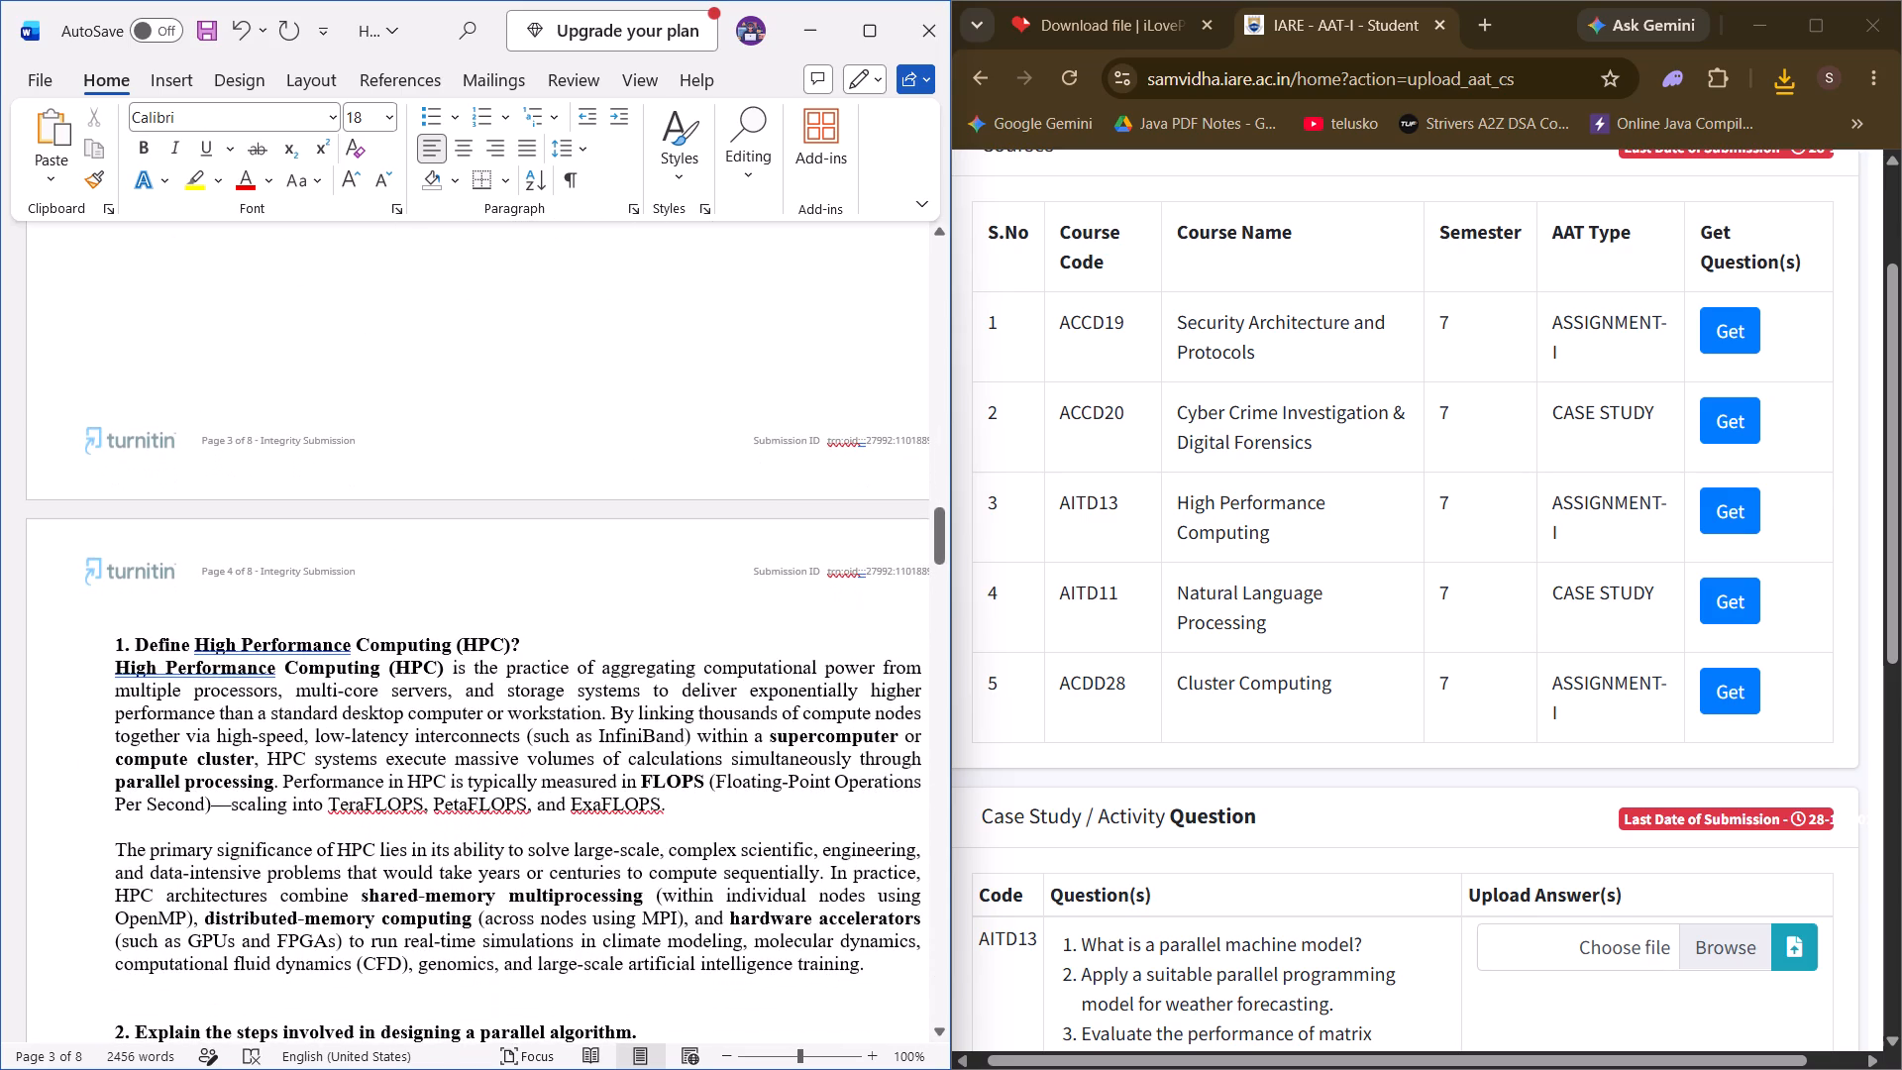
scroll(1149, 567, down, 1)
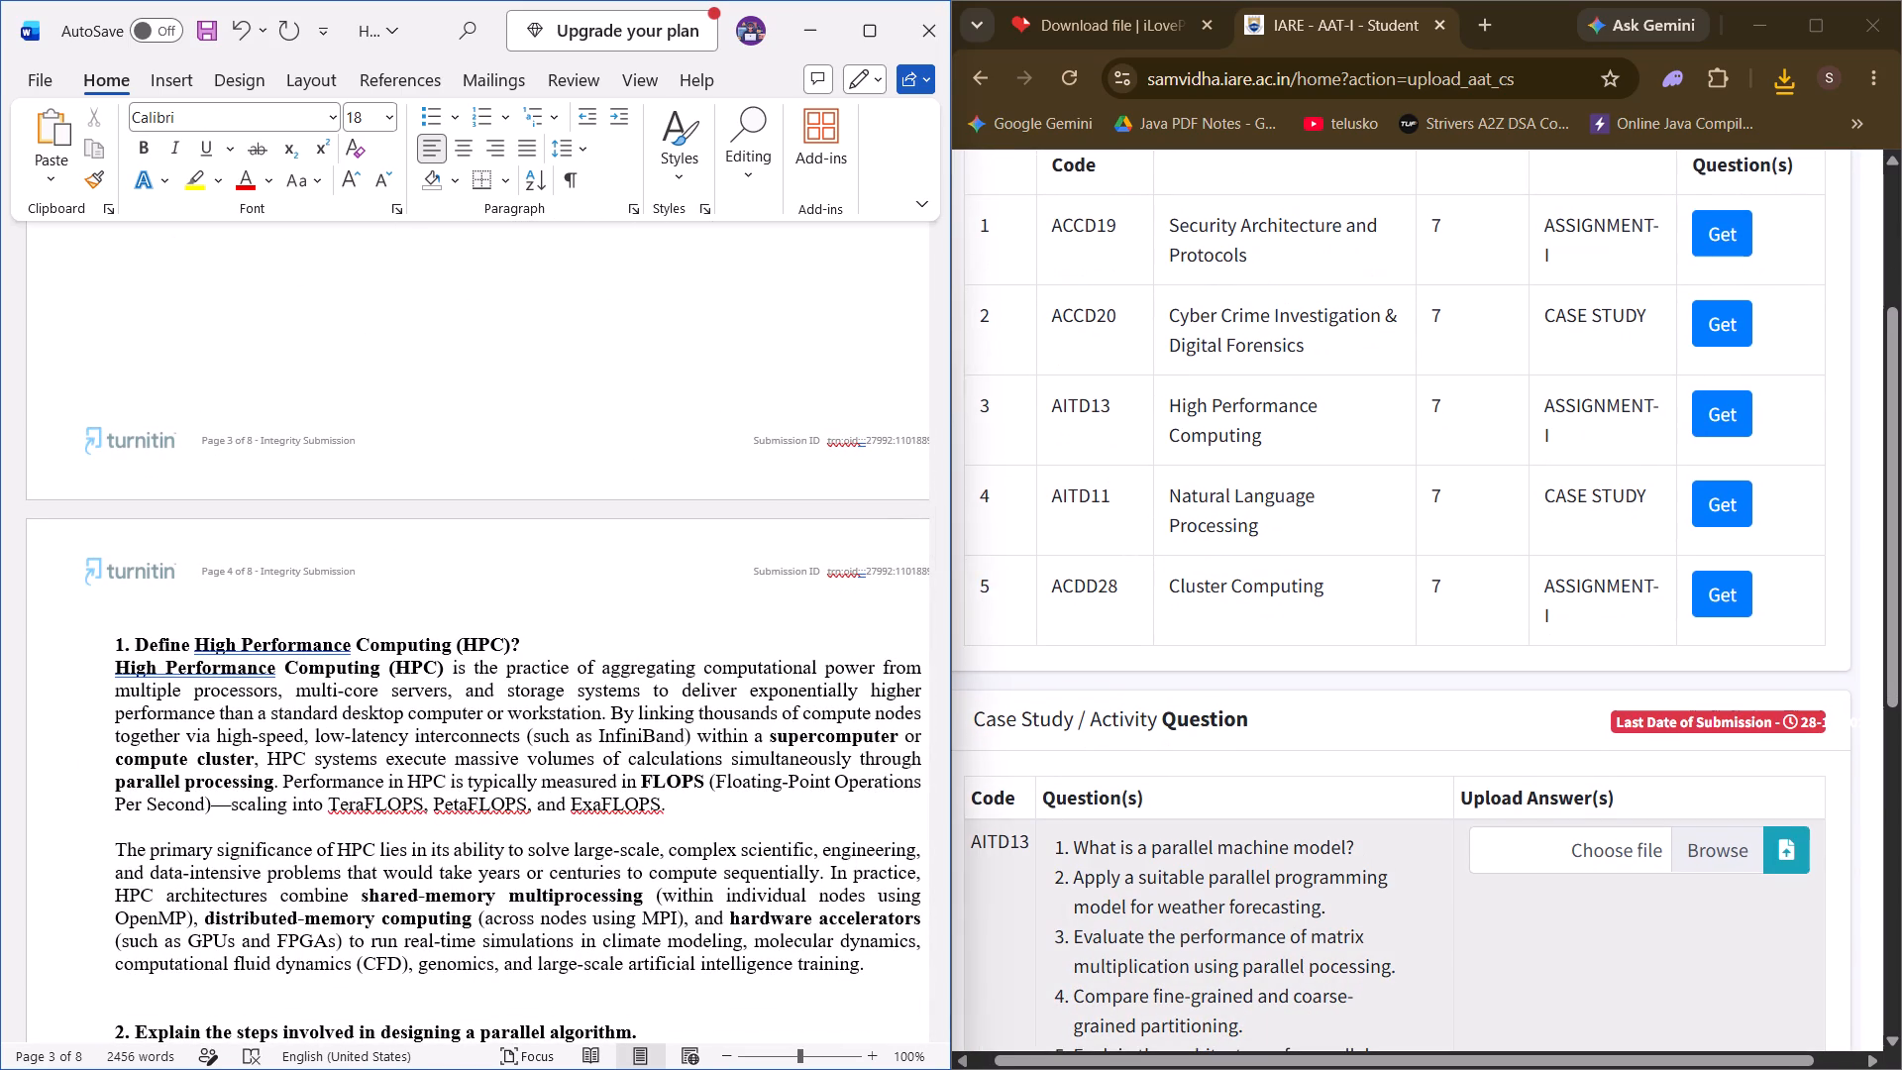
drag(1350, 844, 1076, 849)
key(ctrl+c)
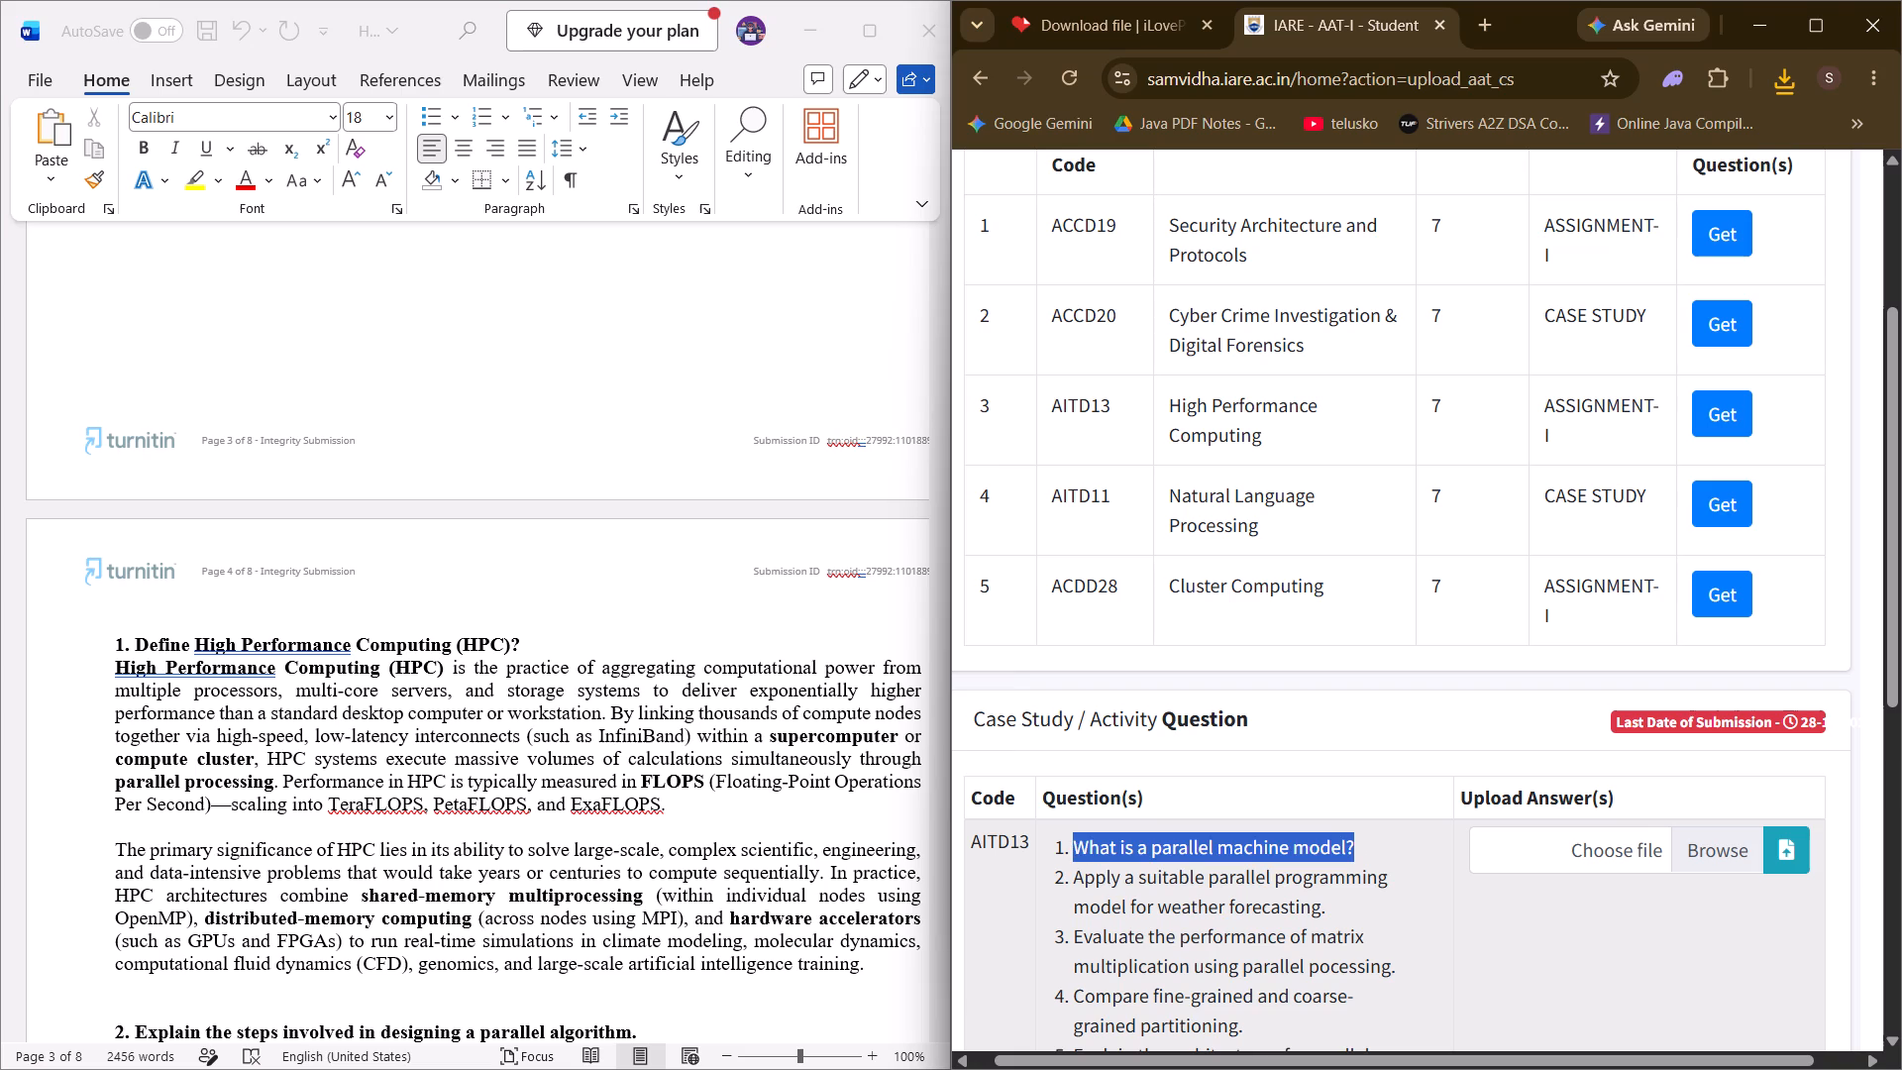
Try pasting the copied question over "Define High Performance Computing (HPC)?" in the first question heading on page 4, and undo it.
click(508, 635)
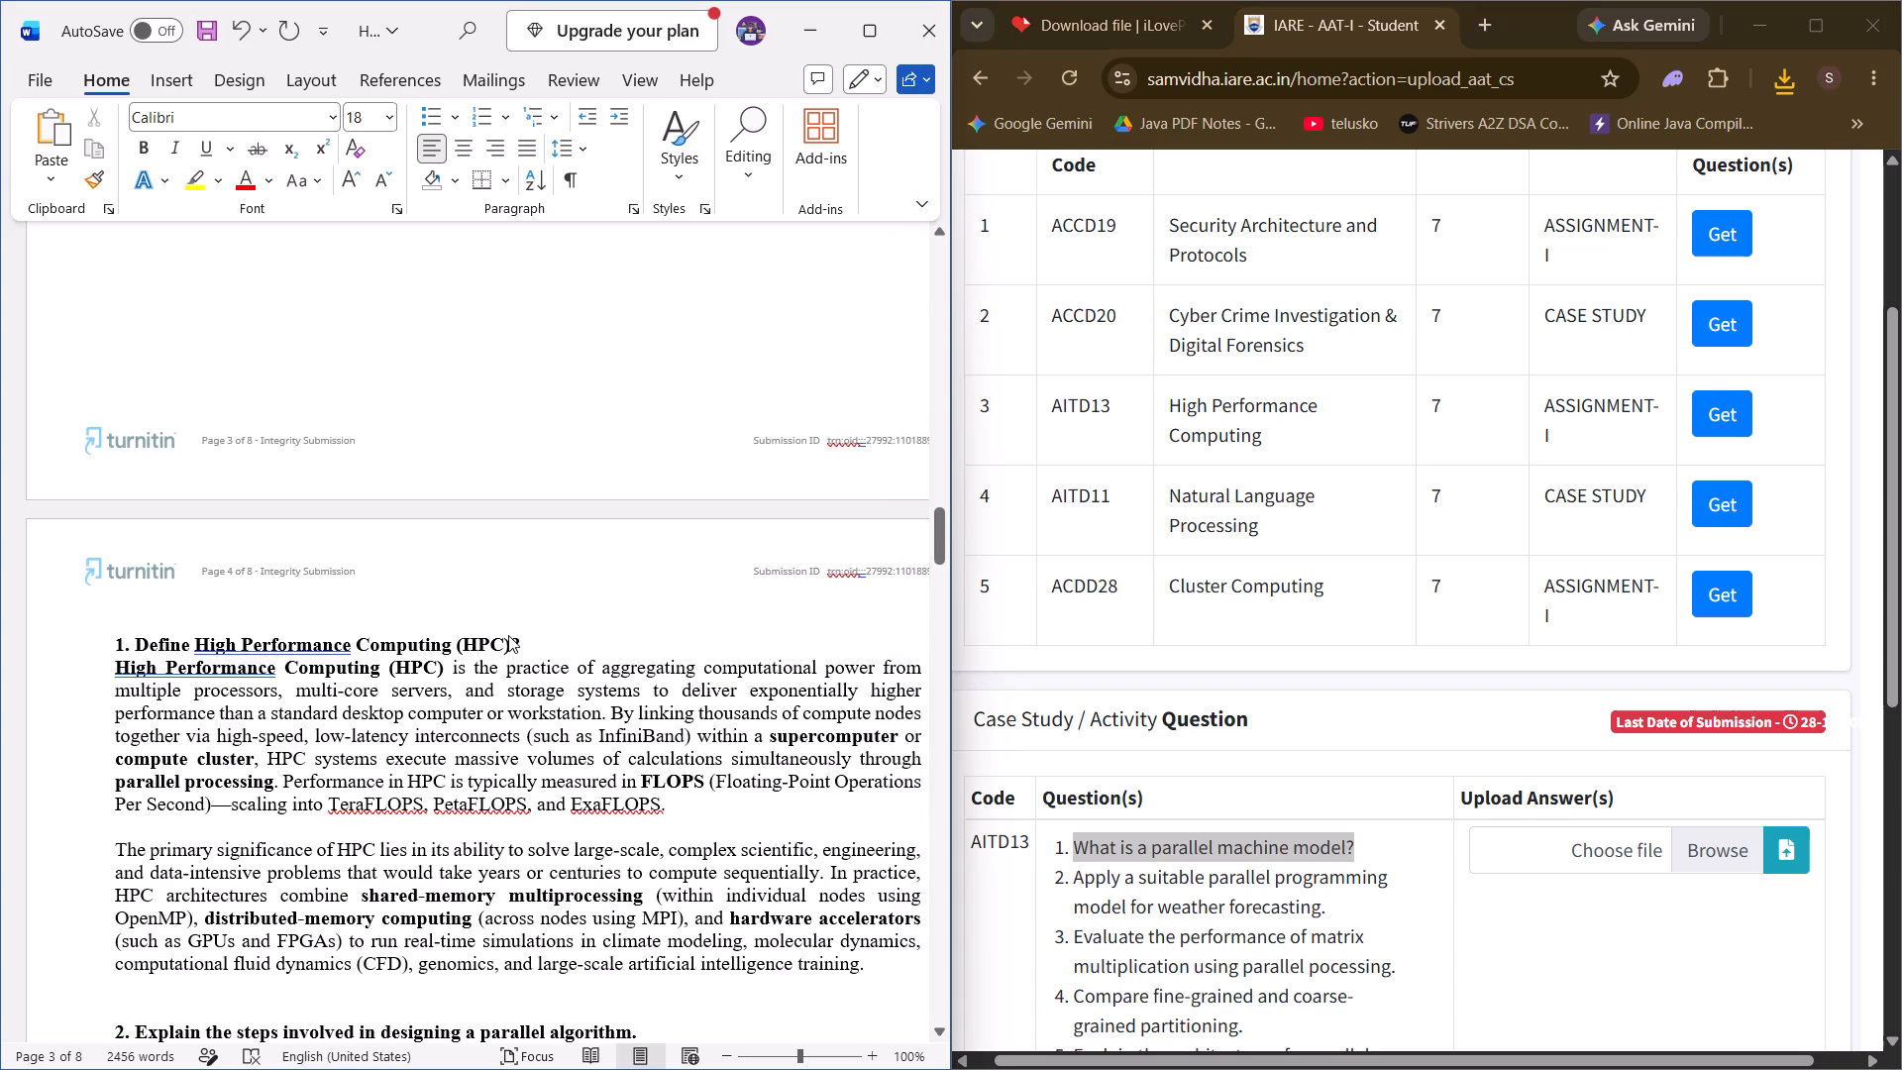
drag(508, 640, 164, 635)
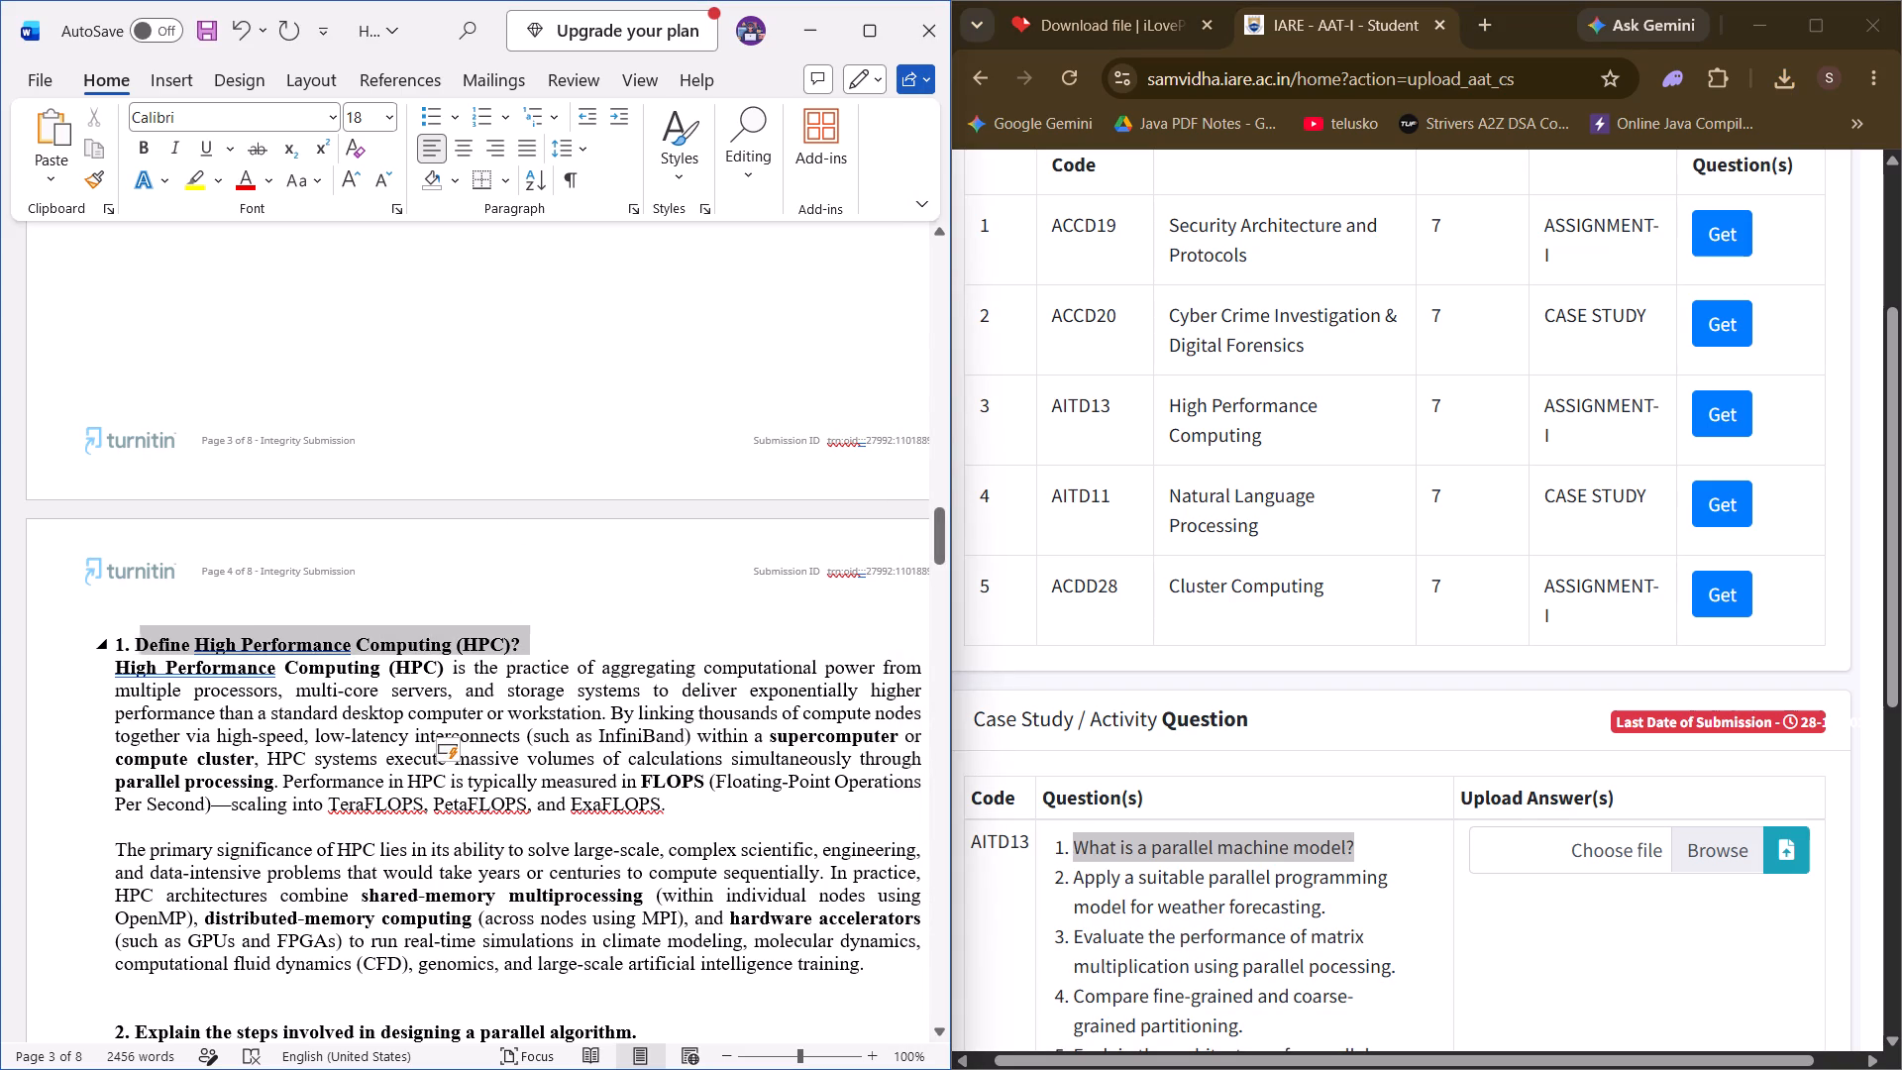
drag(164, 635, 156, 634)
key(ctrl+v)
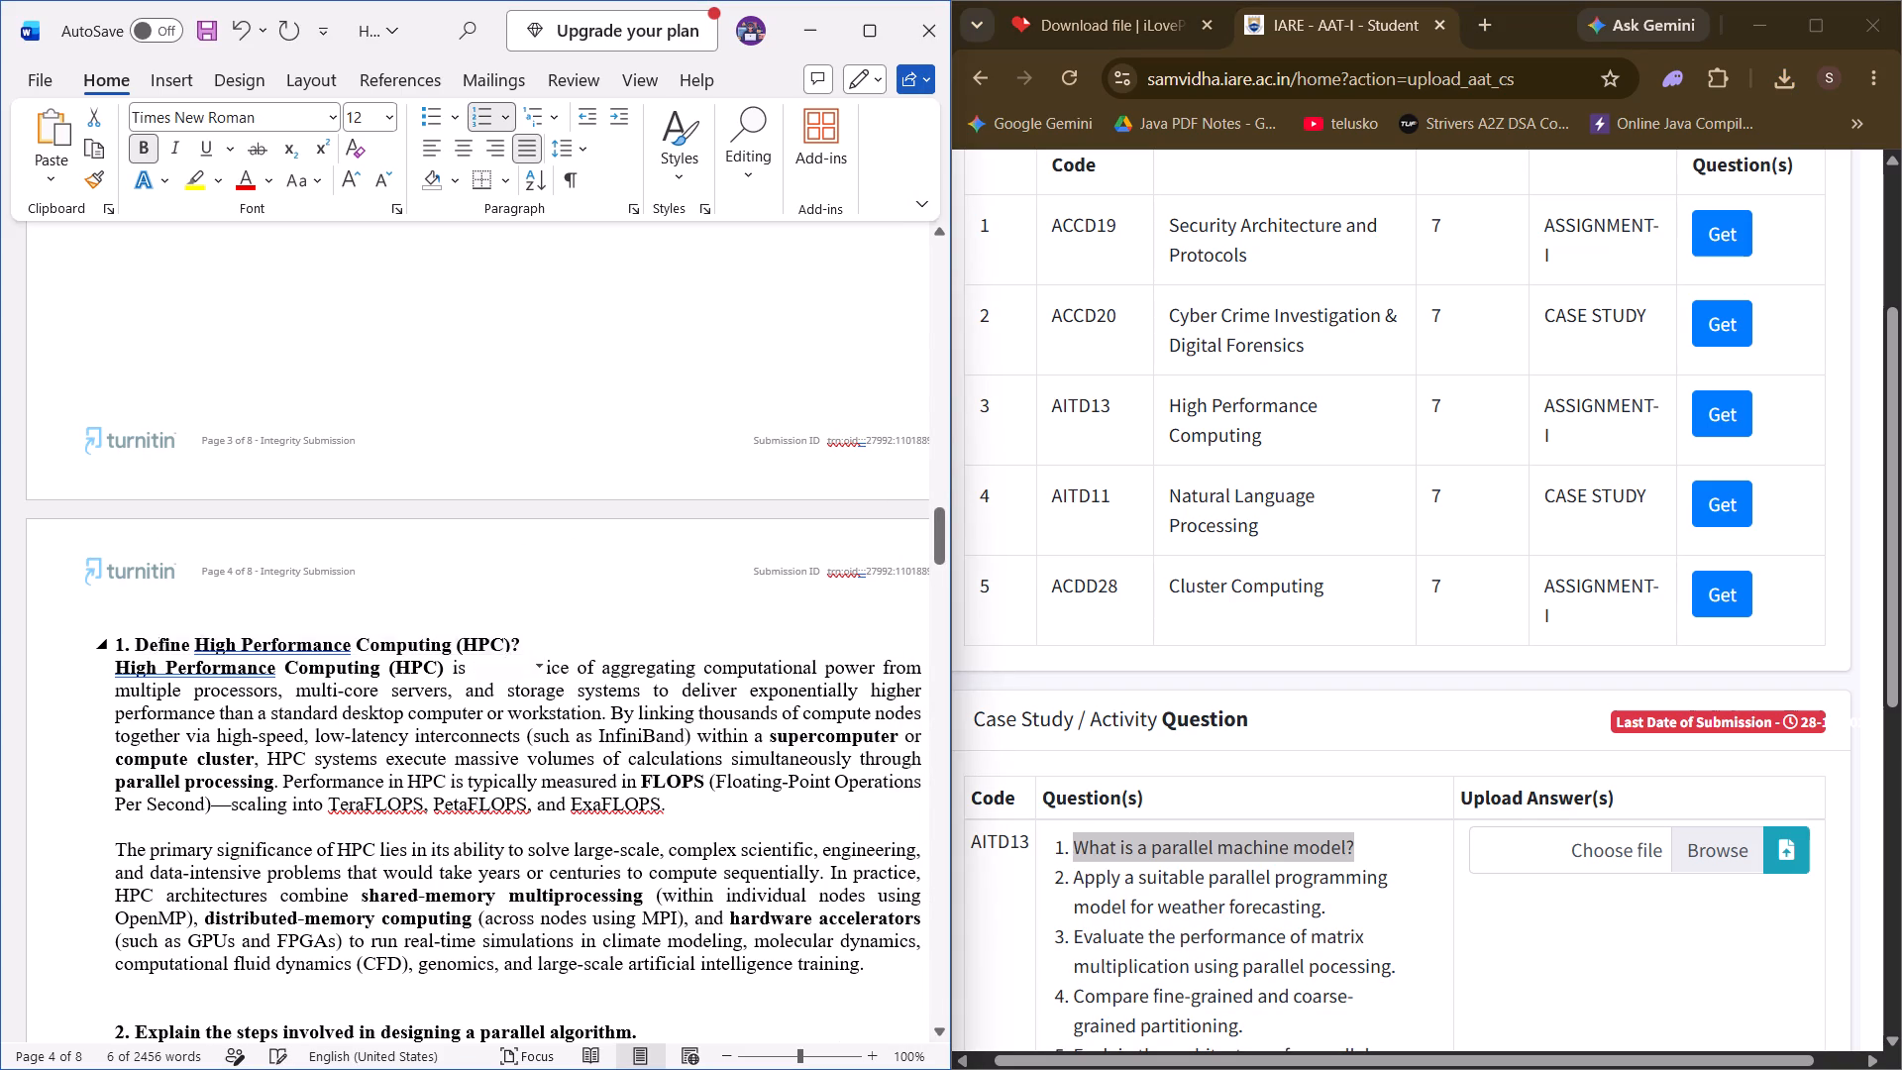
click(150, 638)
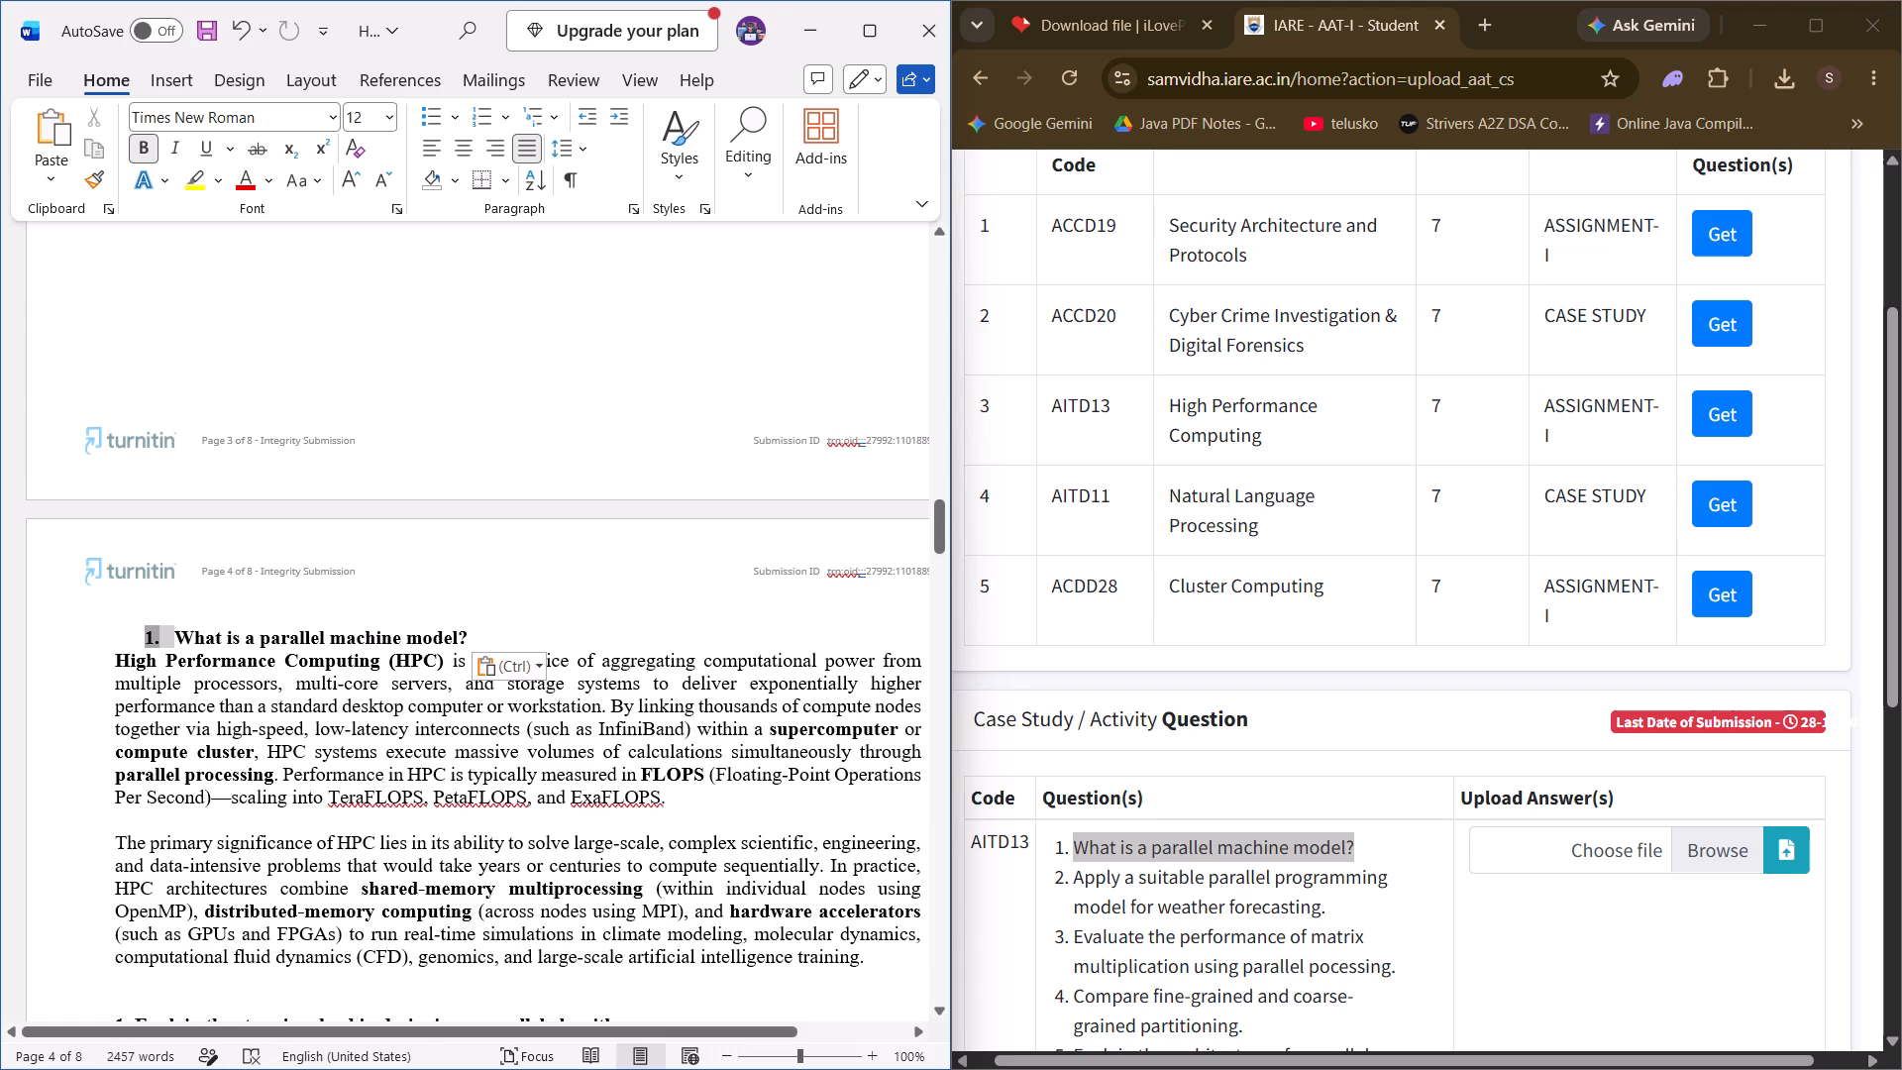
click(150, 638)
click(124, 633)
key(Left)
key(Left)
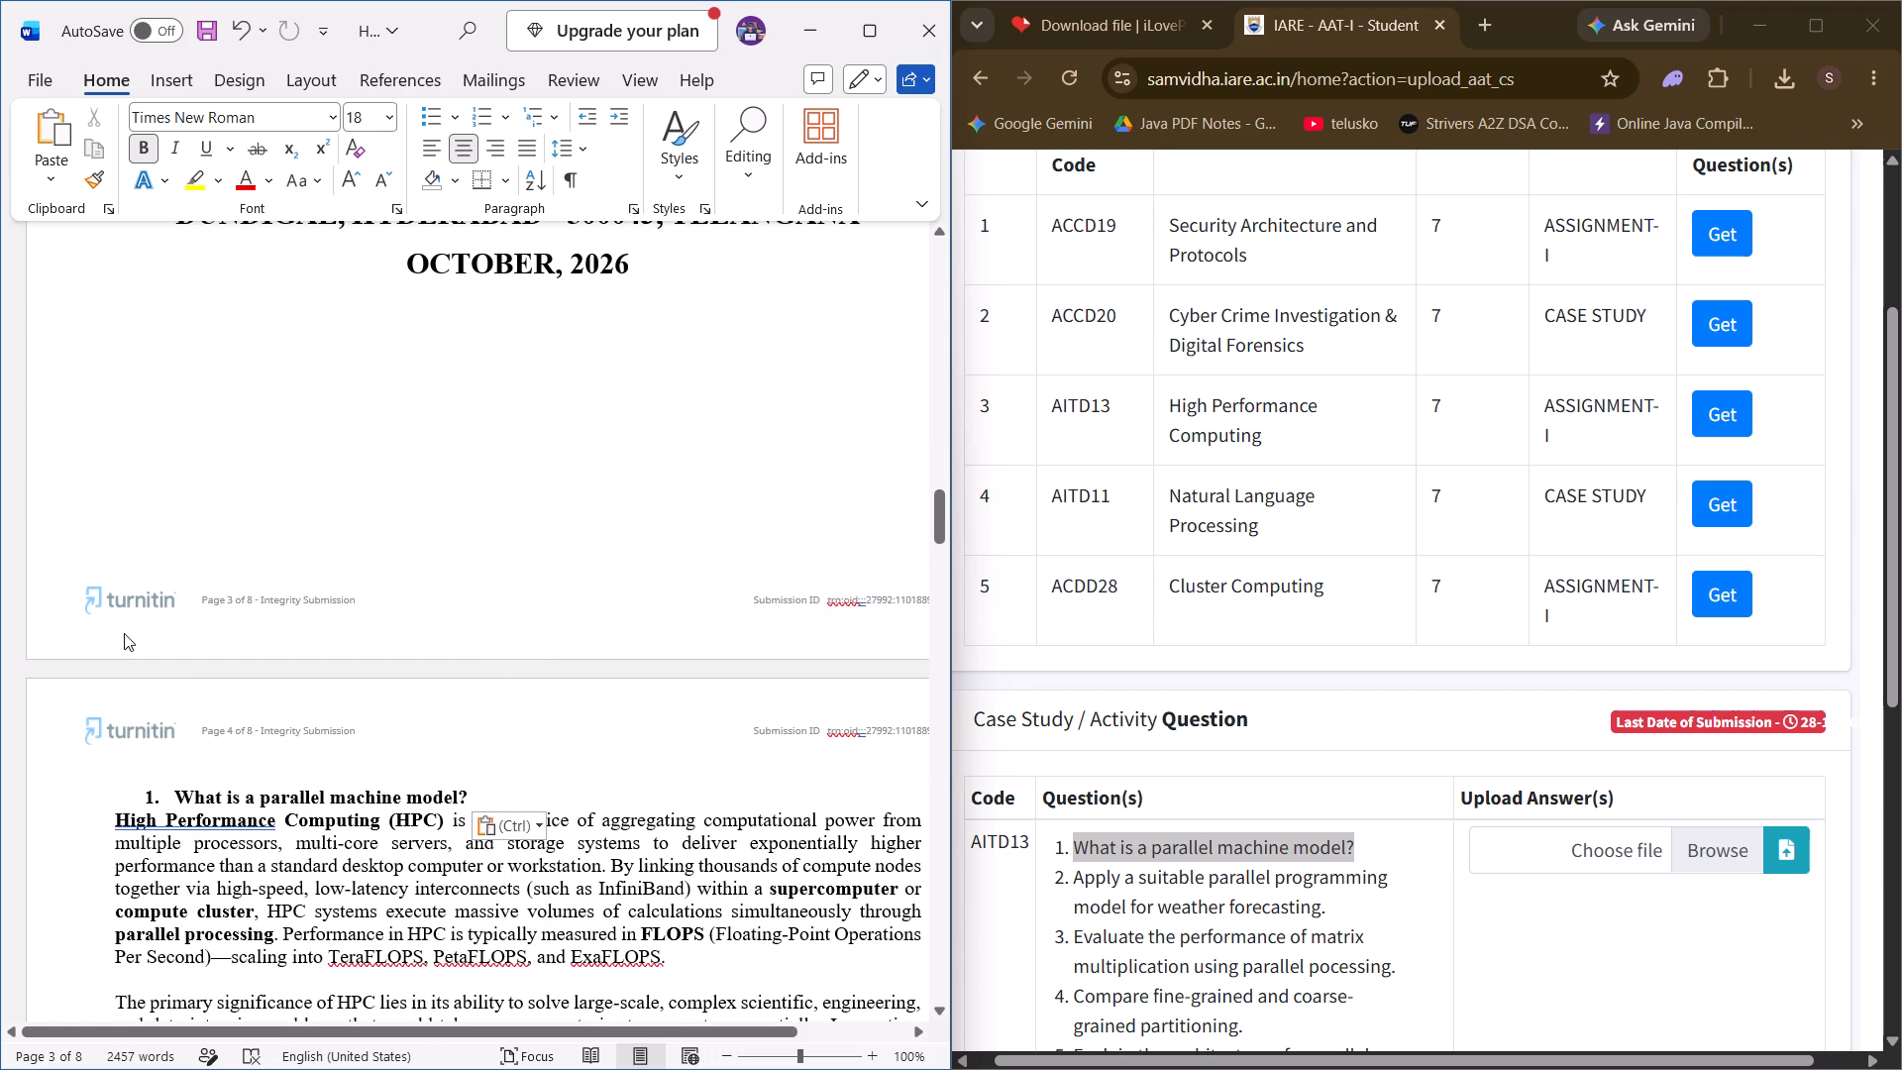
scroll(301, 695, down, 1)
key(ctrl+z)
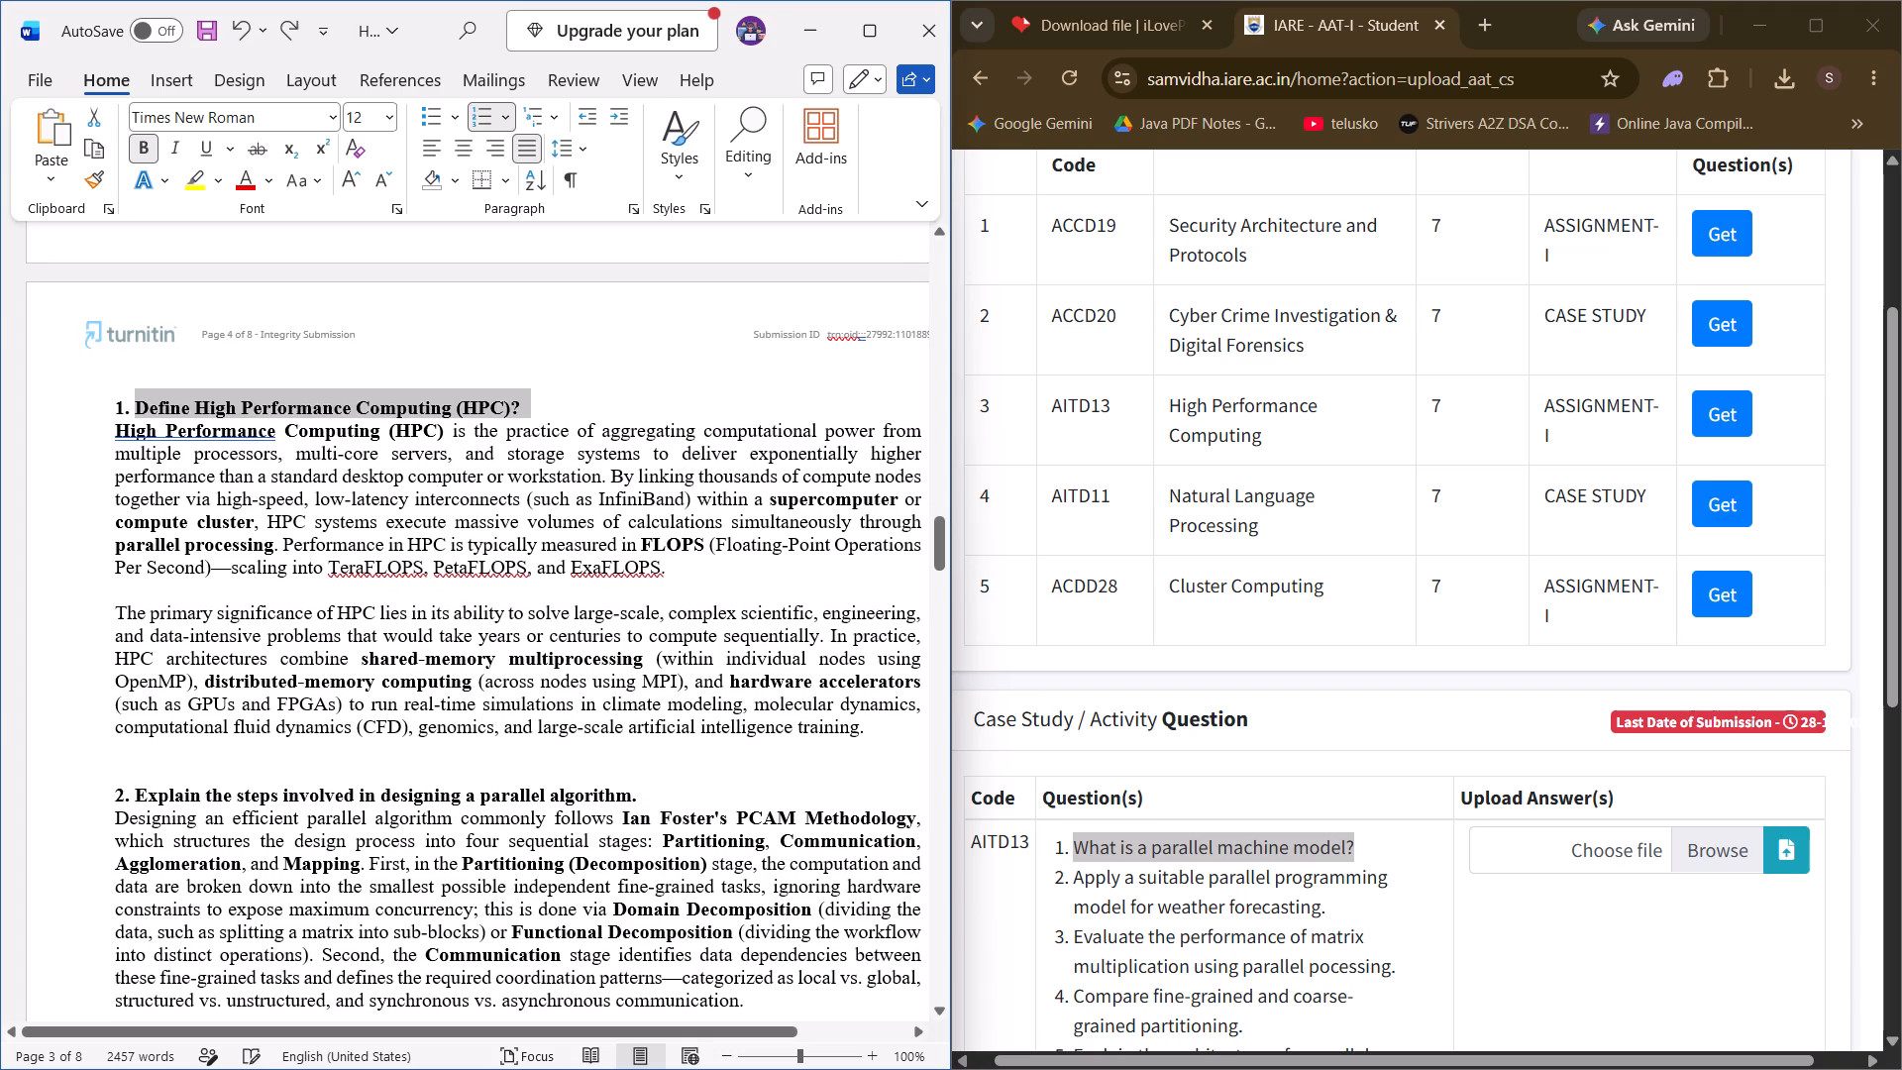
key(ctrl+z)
Indent the student name on the cover page once more to line up with the roll number.
scroll(301, 695, up, 1)
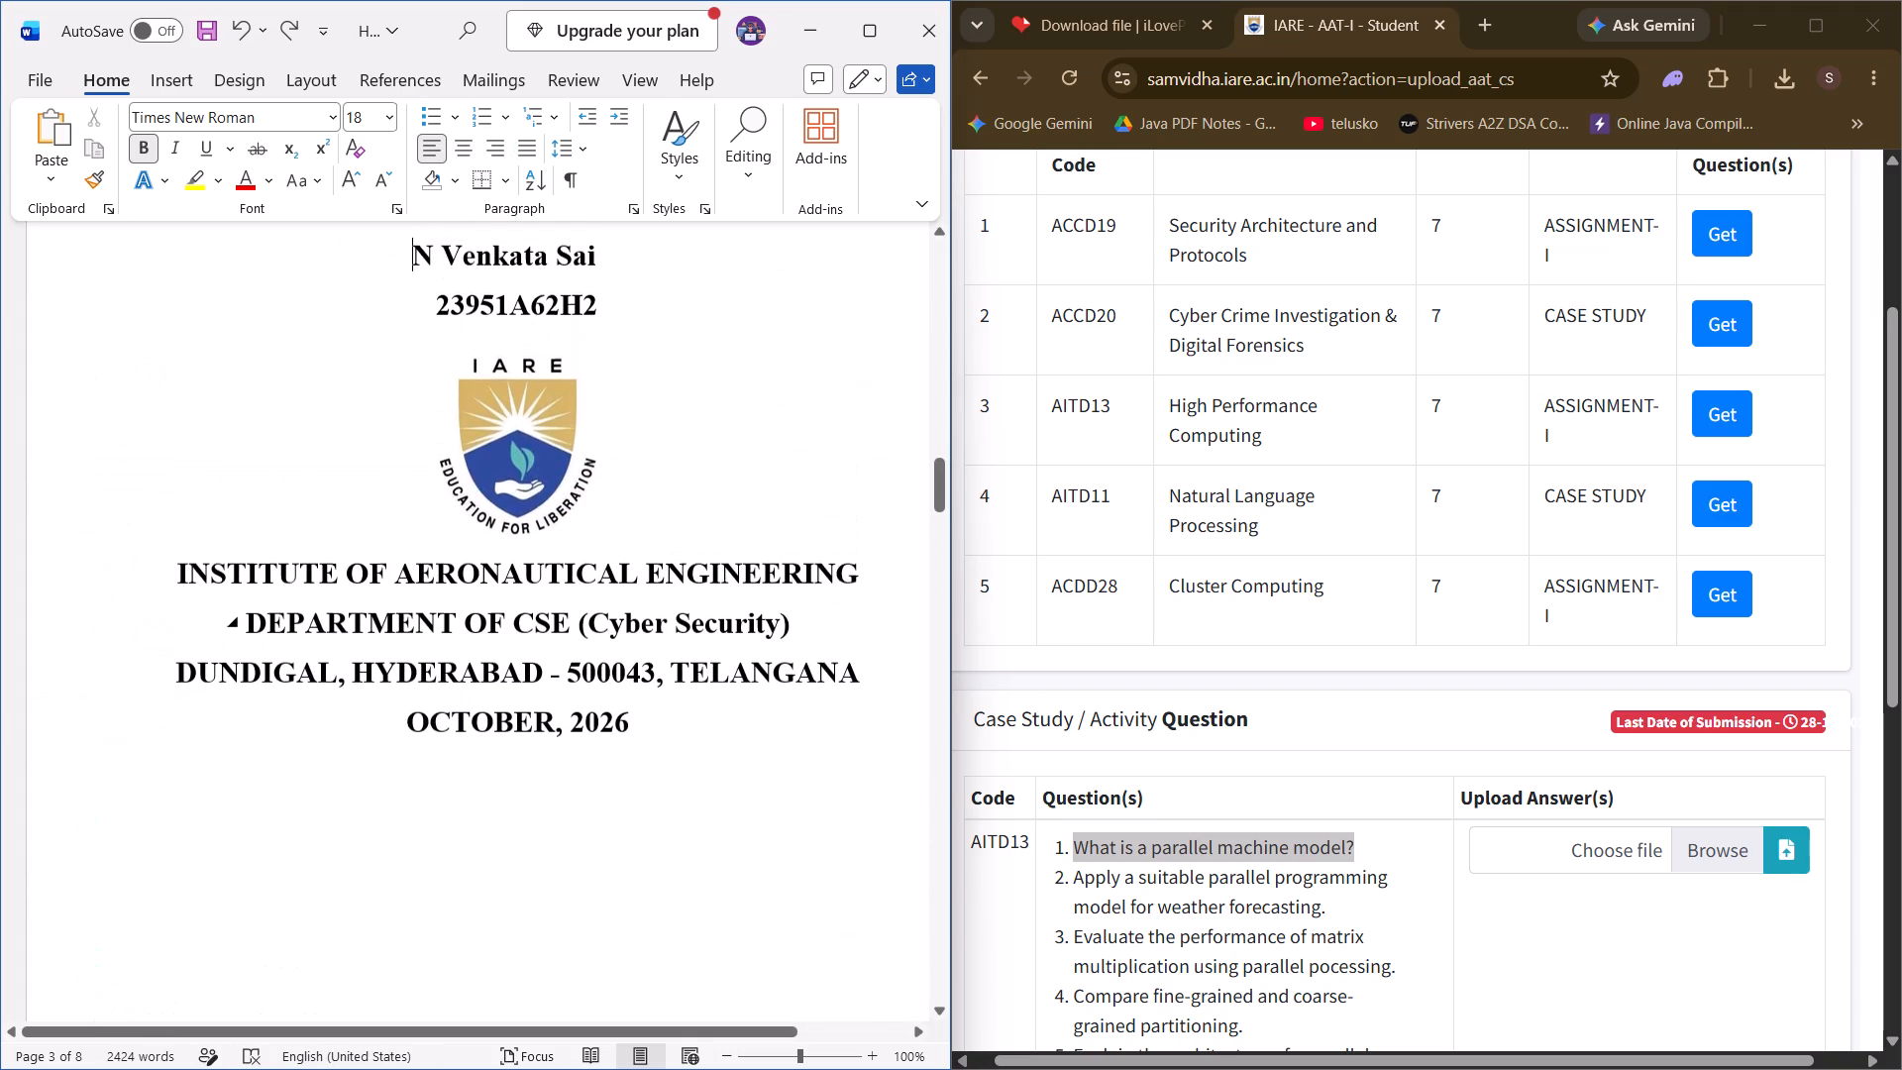
scroll(301, 695, up, 1)
key(Tab)
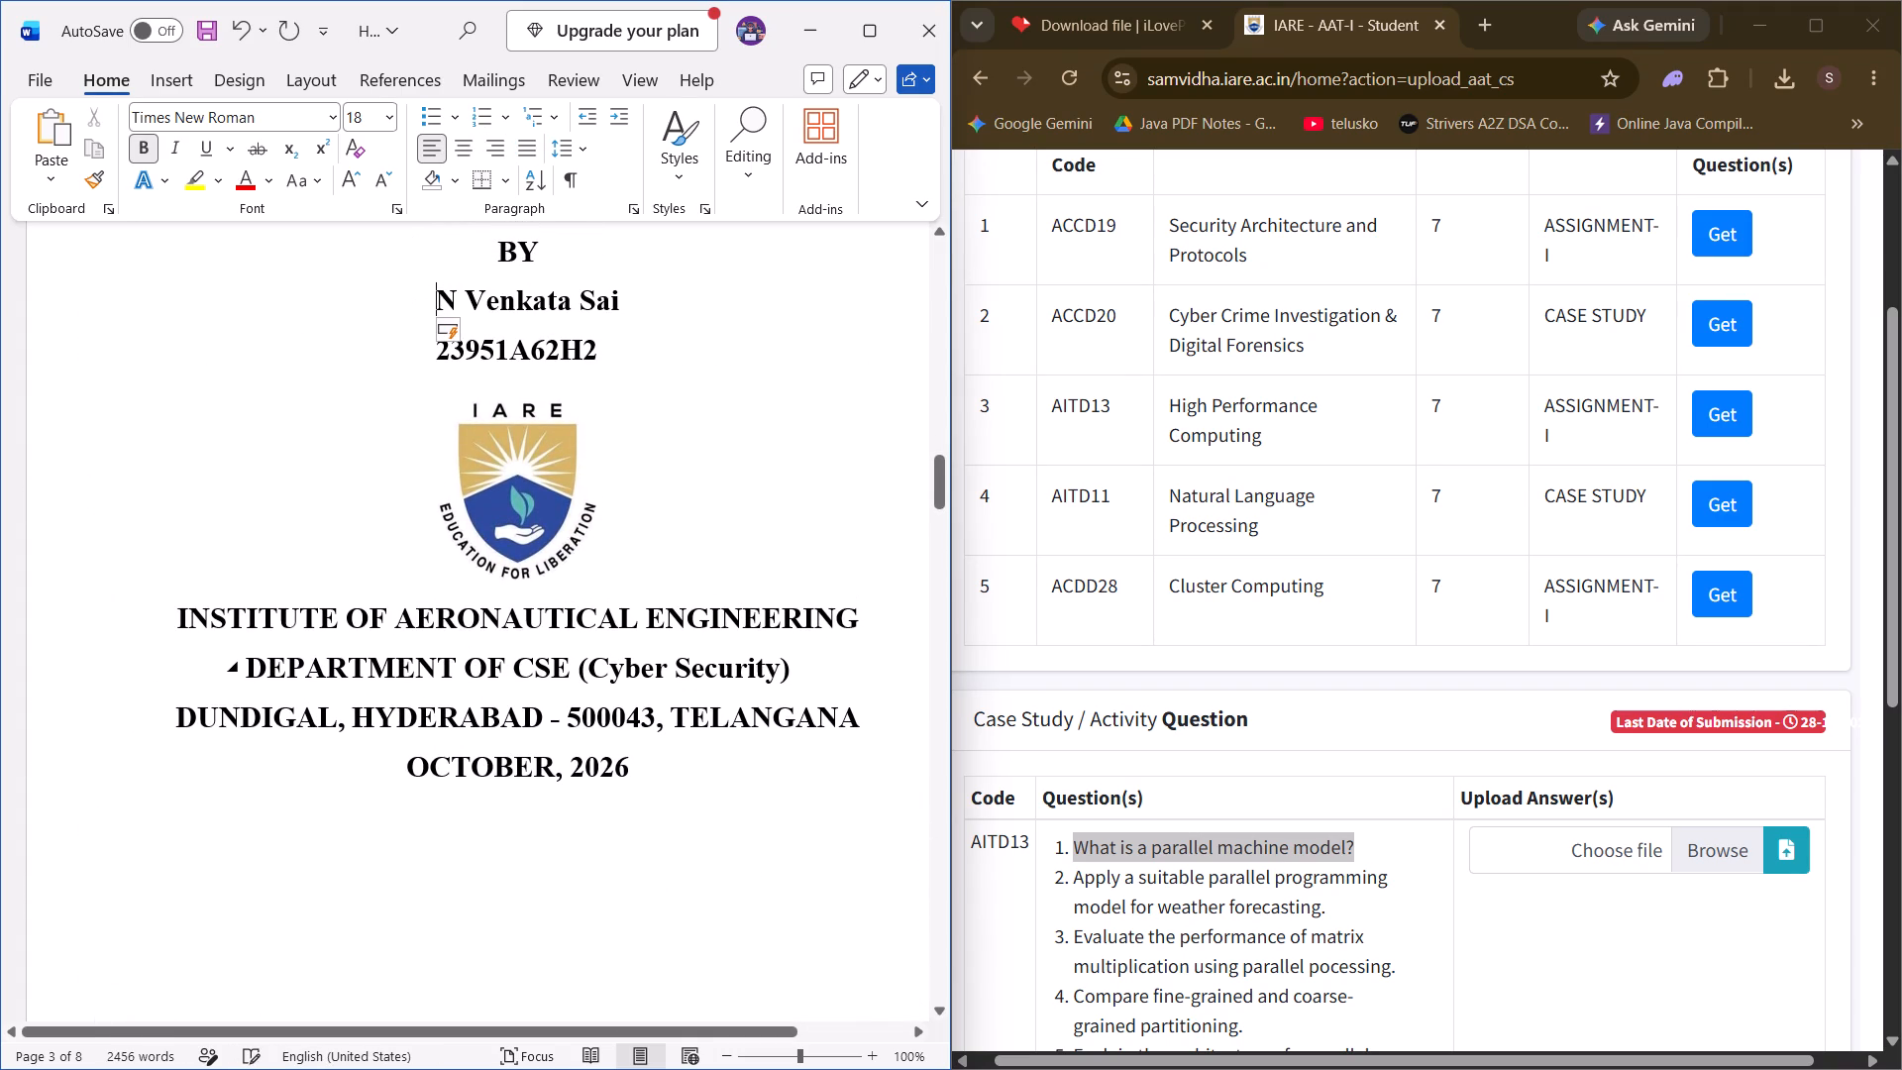
Replace the first question heading's text on page 4 with "What is a parallel machine model?", keeping its number and question mark.
scroll(327, 793, down, 3)
scroll(315, 787, up, 1)
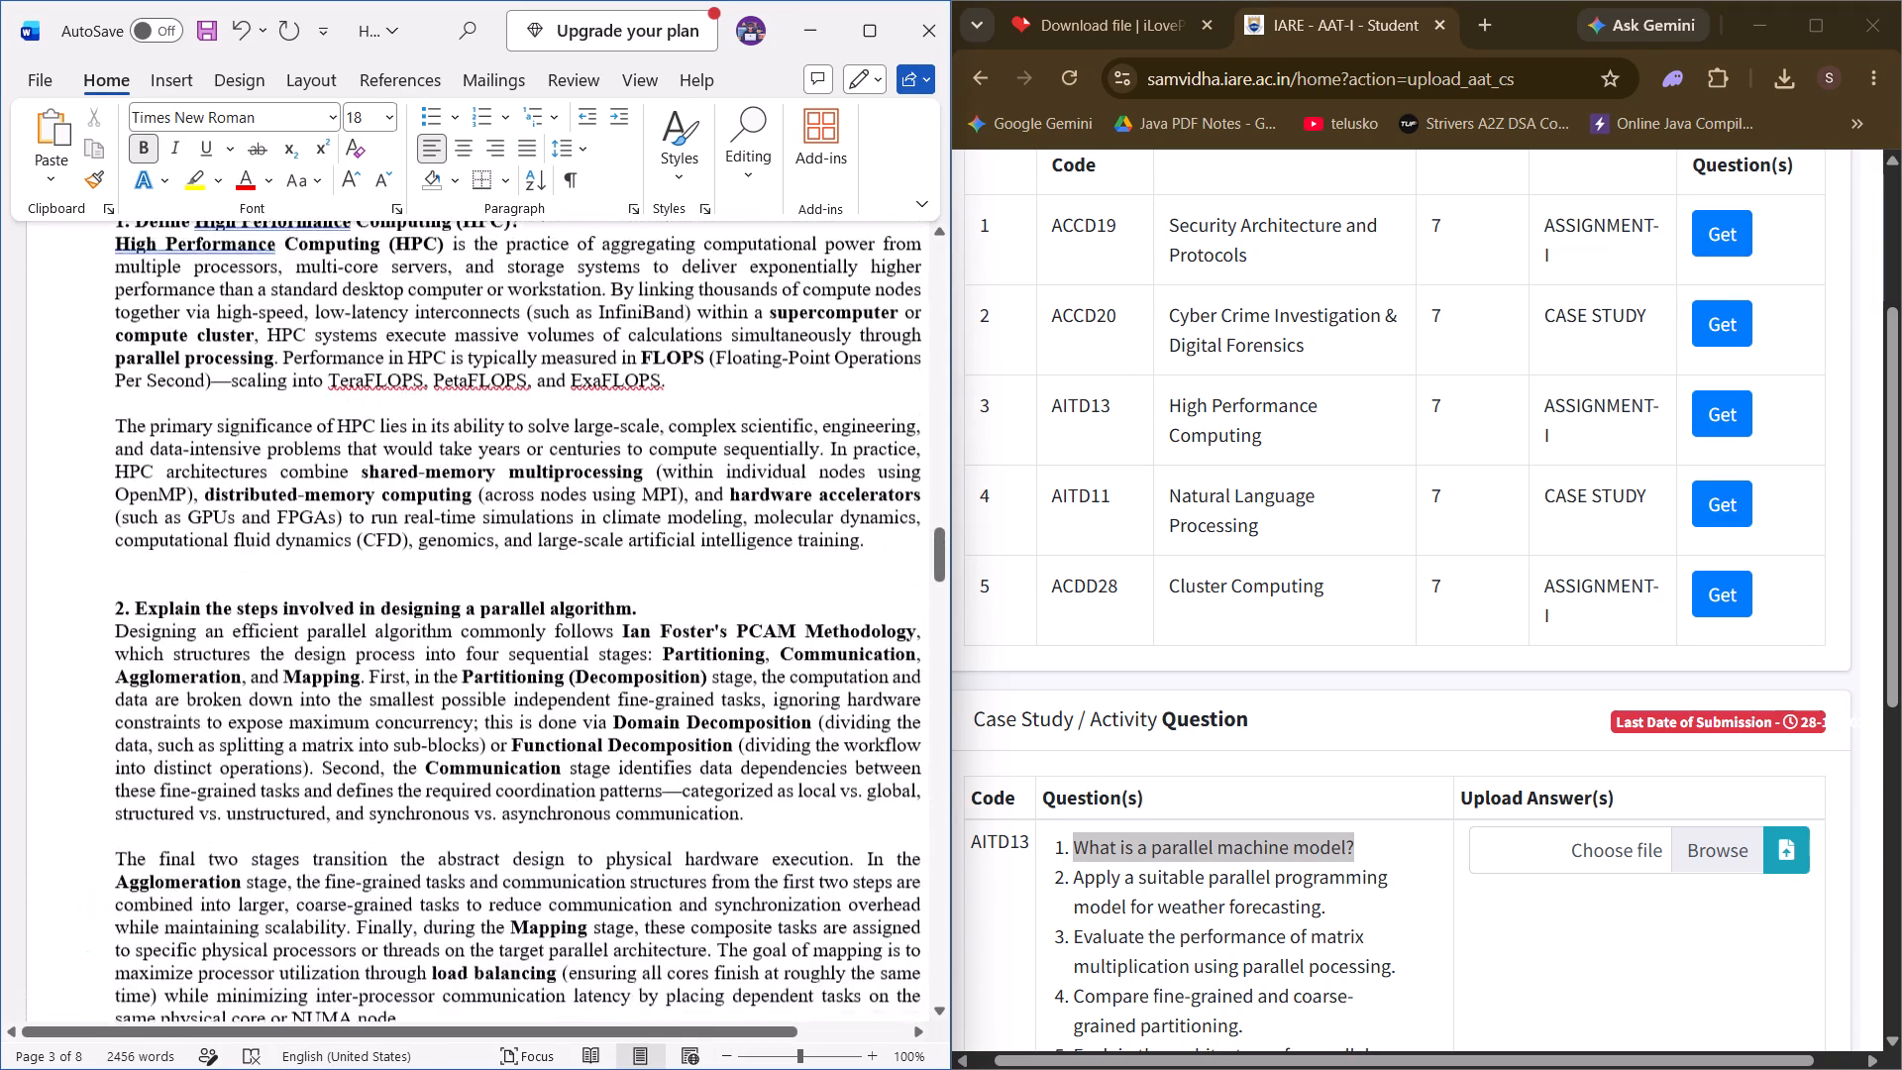
scroll(315, 787, up, 1)
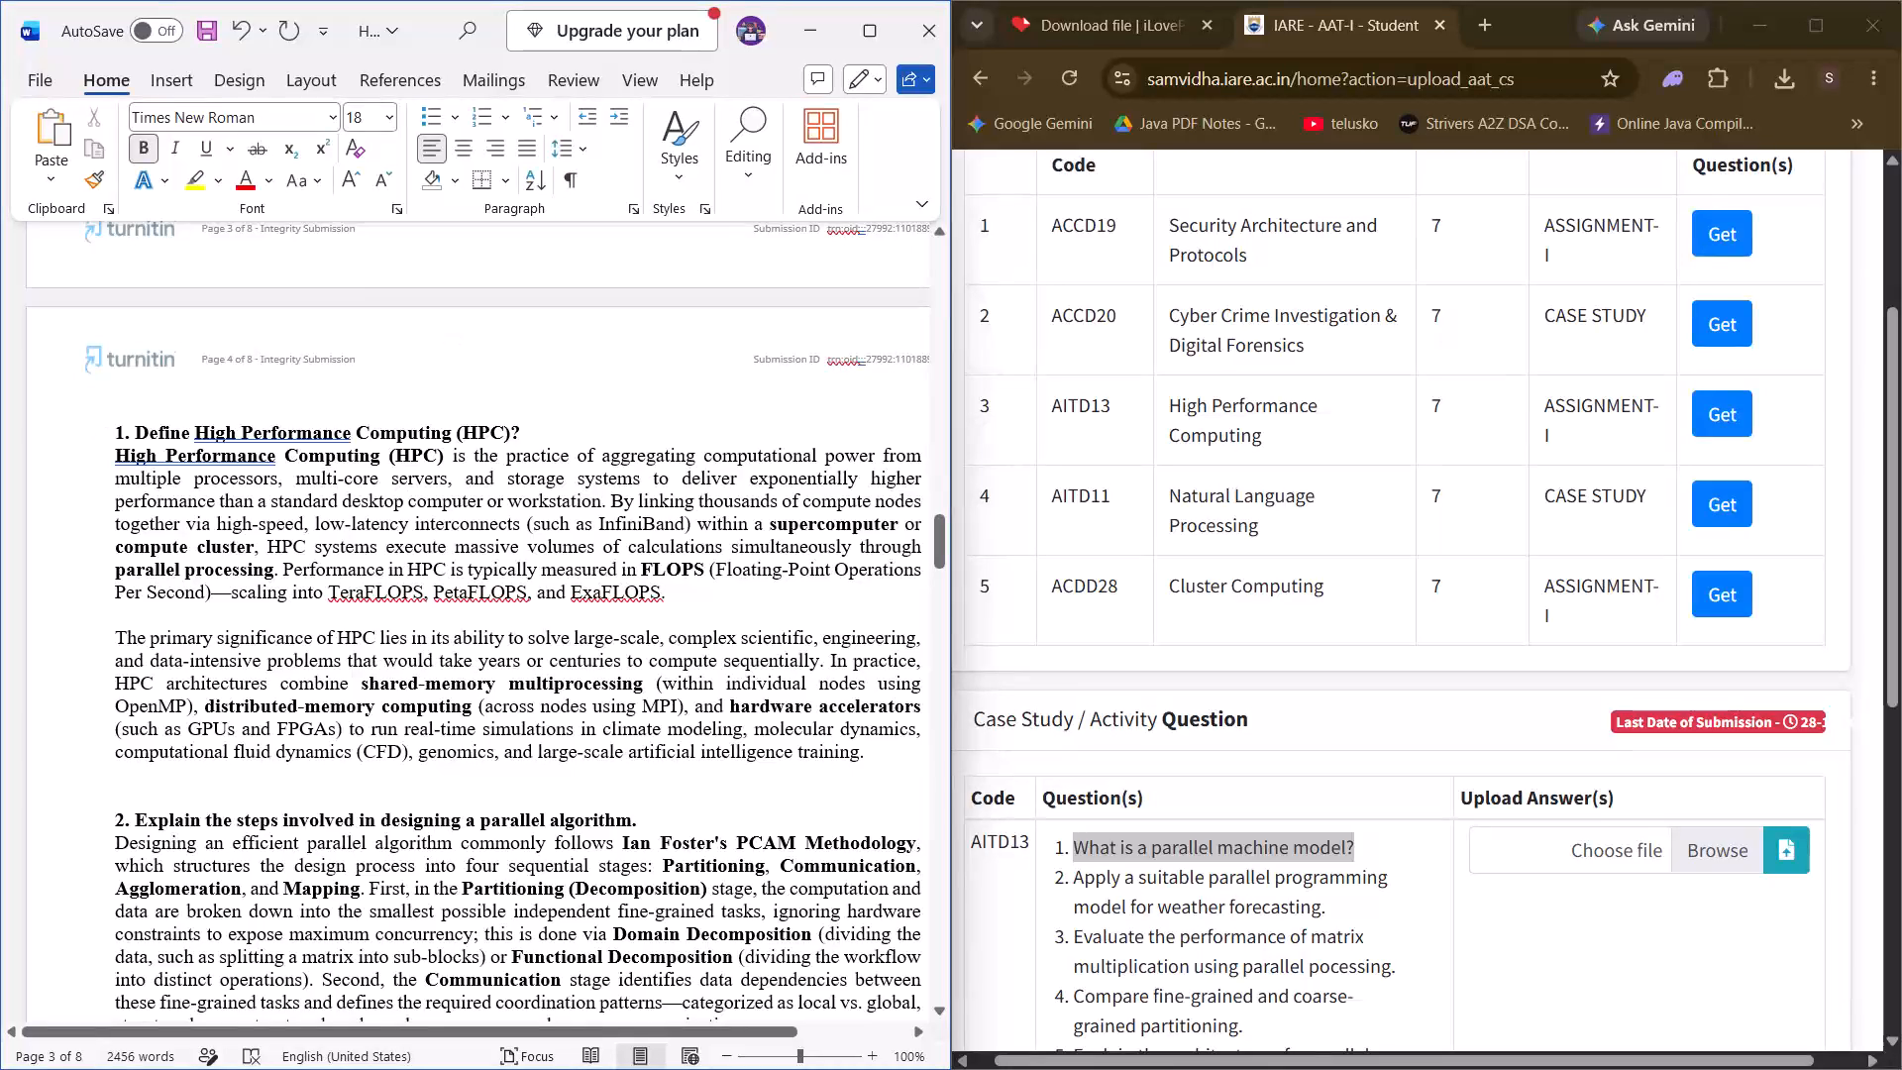
click(510, 425)
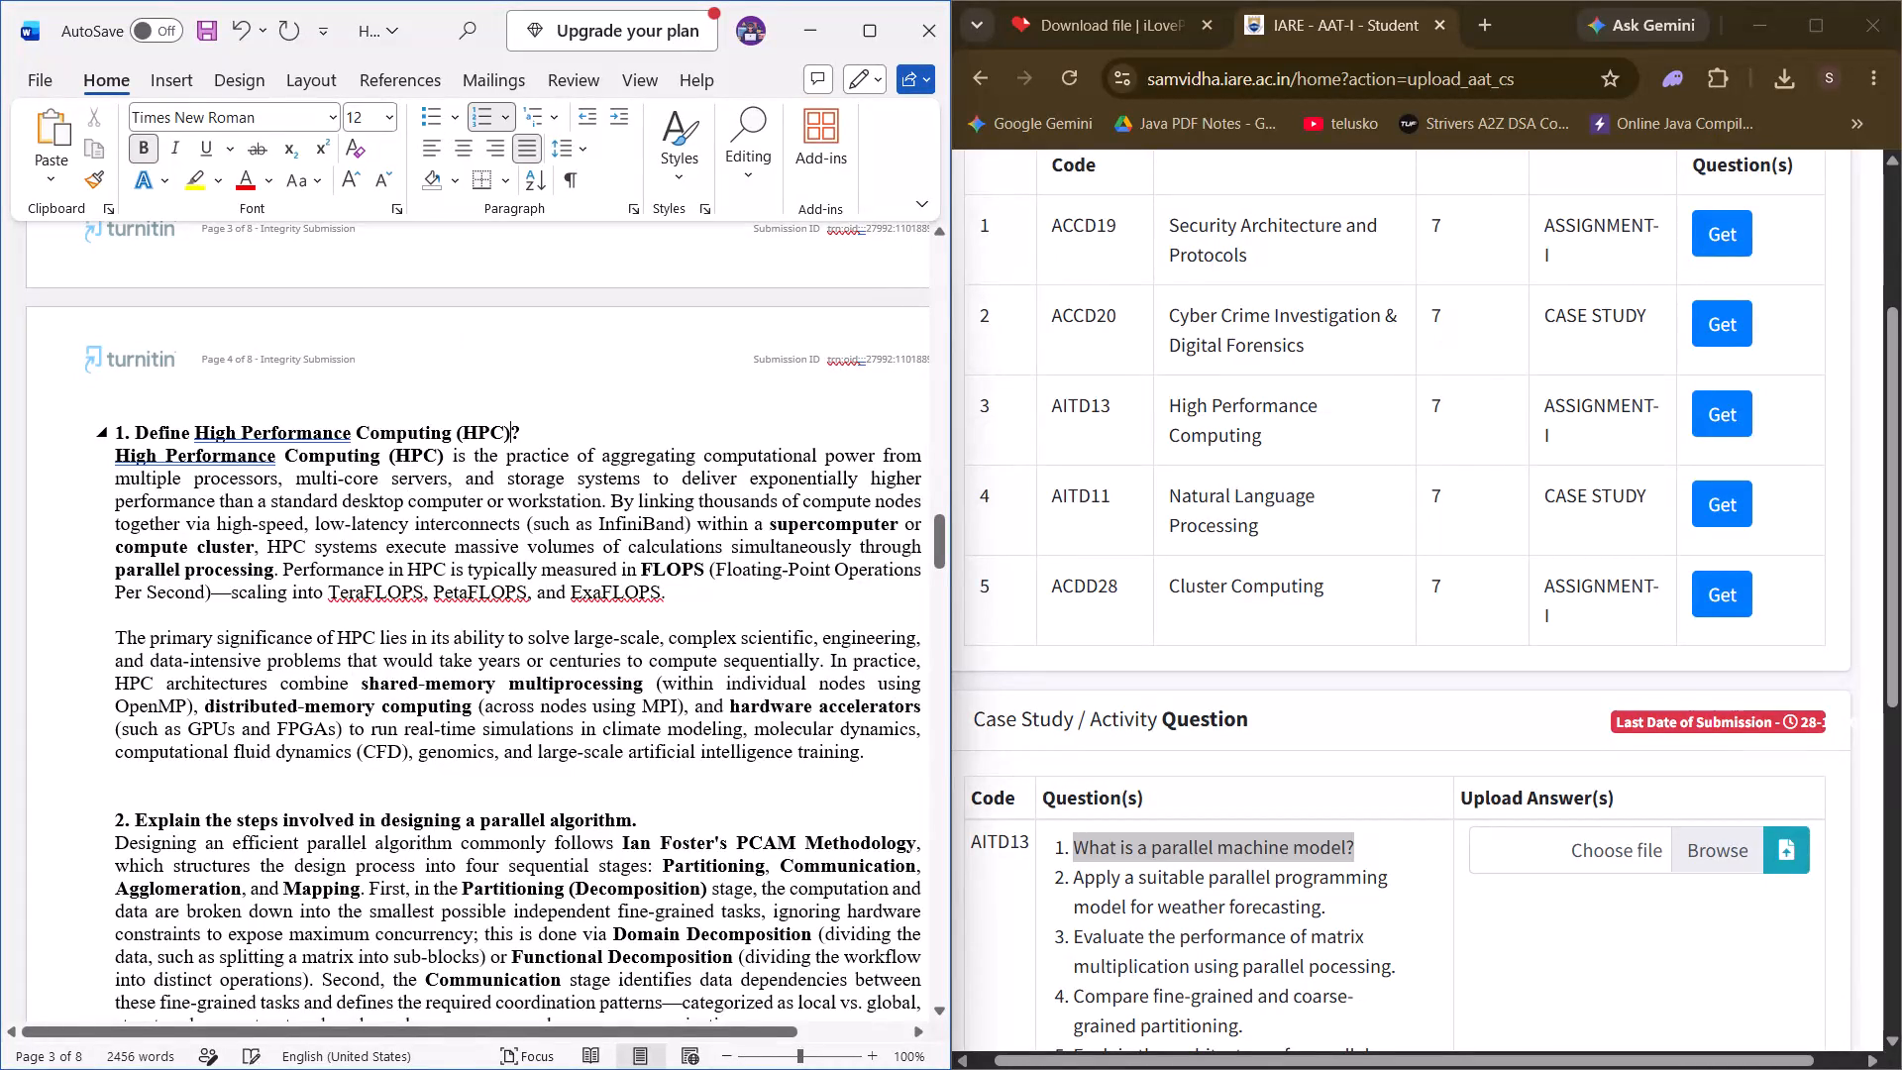
key(BackSpace)
key(BackSpace)
key(BackSpace)
key(BackSpace)
key(BackSpace)
key(BackSpace)
key(BackSpace)
key(BackSpace)
key(BackSpace)
key(BackSpace)
key(BackSpace)
key(BackSpace)
key(BackSpace)
key(BackSpace)
key(BackSpace)
key(BackSpace)
key(BackSpace)
key(BackSpace)
key(BackSpace)
key(BackSpace)
key(BackSpace)
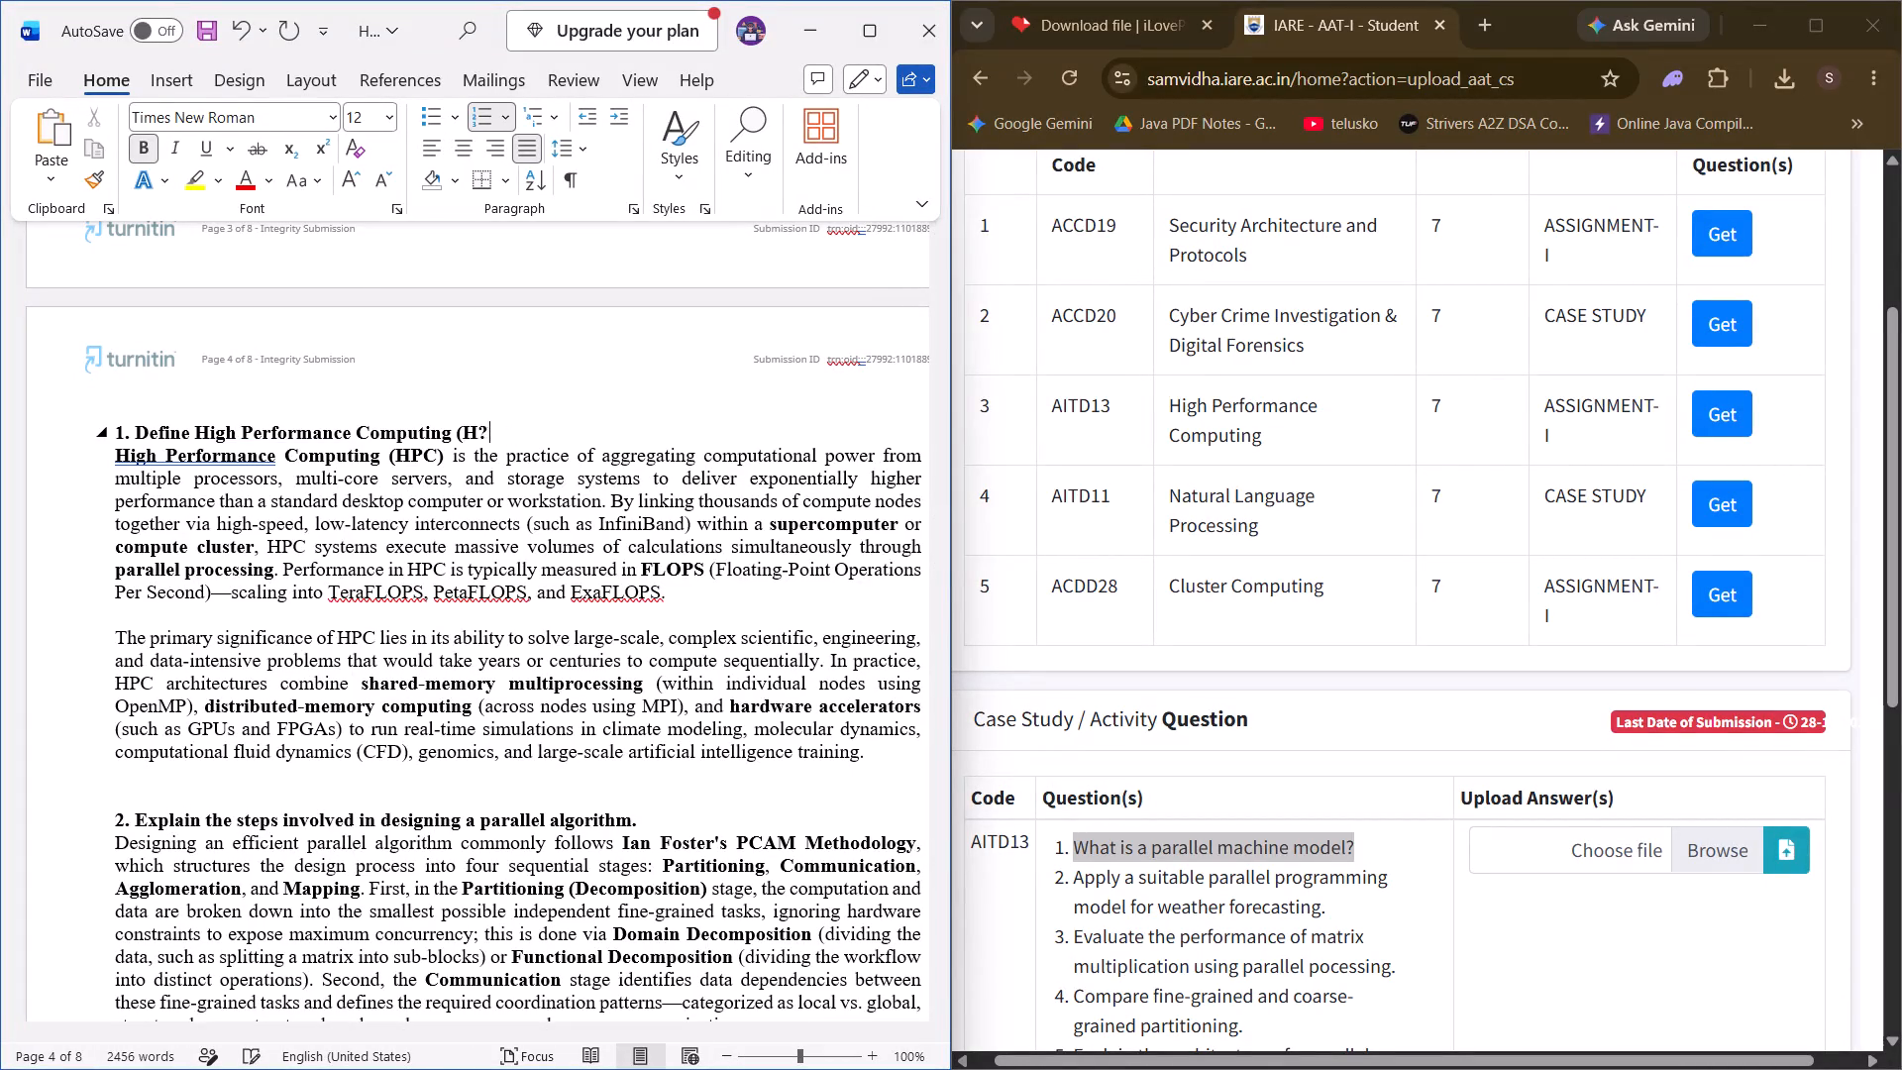
key(BackSpace)
key(BackSpace)
key(BackSpace)
key(BackSpace)
key(BackSpace)
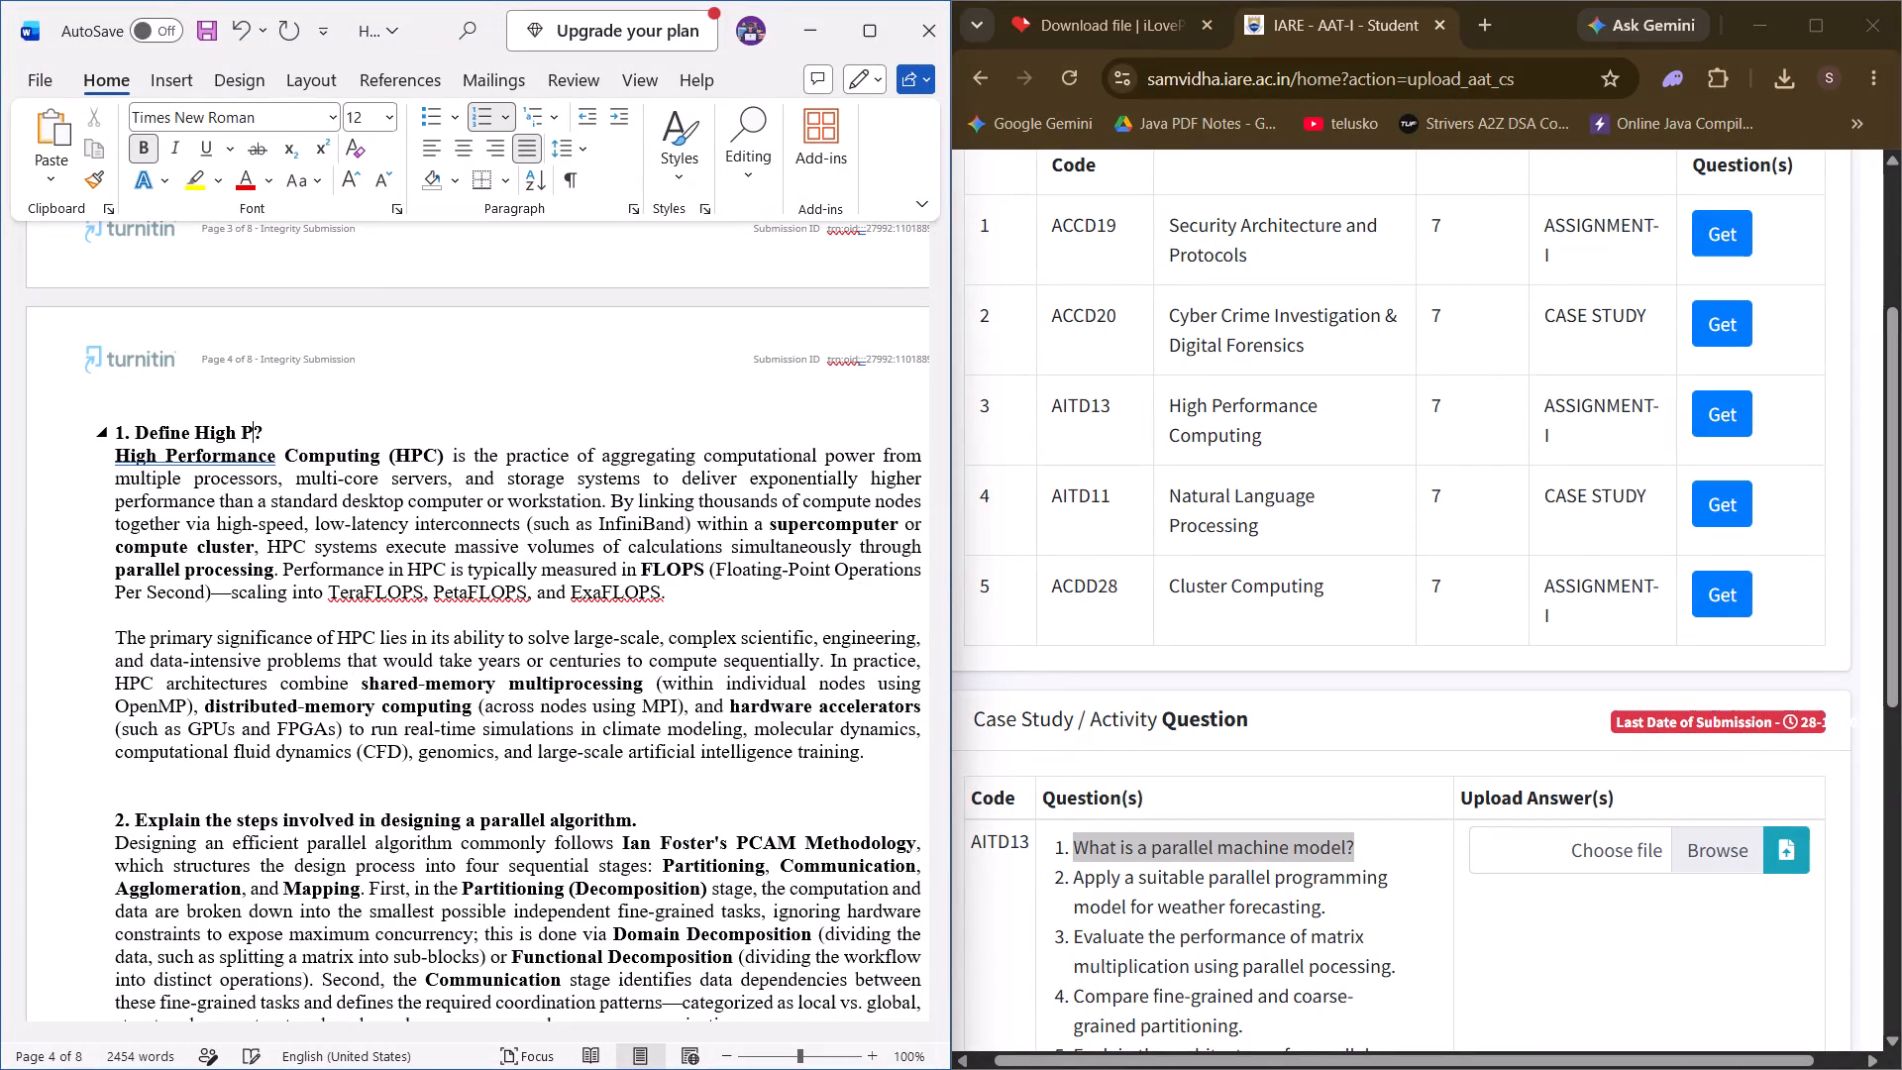
key(BackSpace)
key(BackSpace)
key(BackSpace)
key(BackSpace)
key(BackSpace)
key(BackSpace)
key(BackSpace)
key(BackSpace)
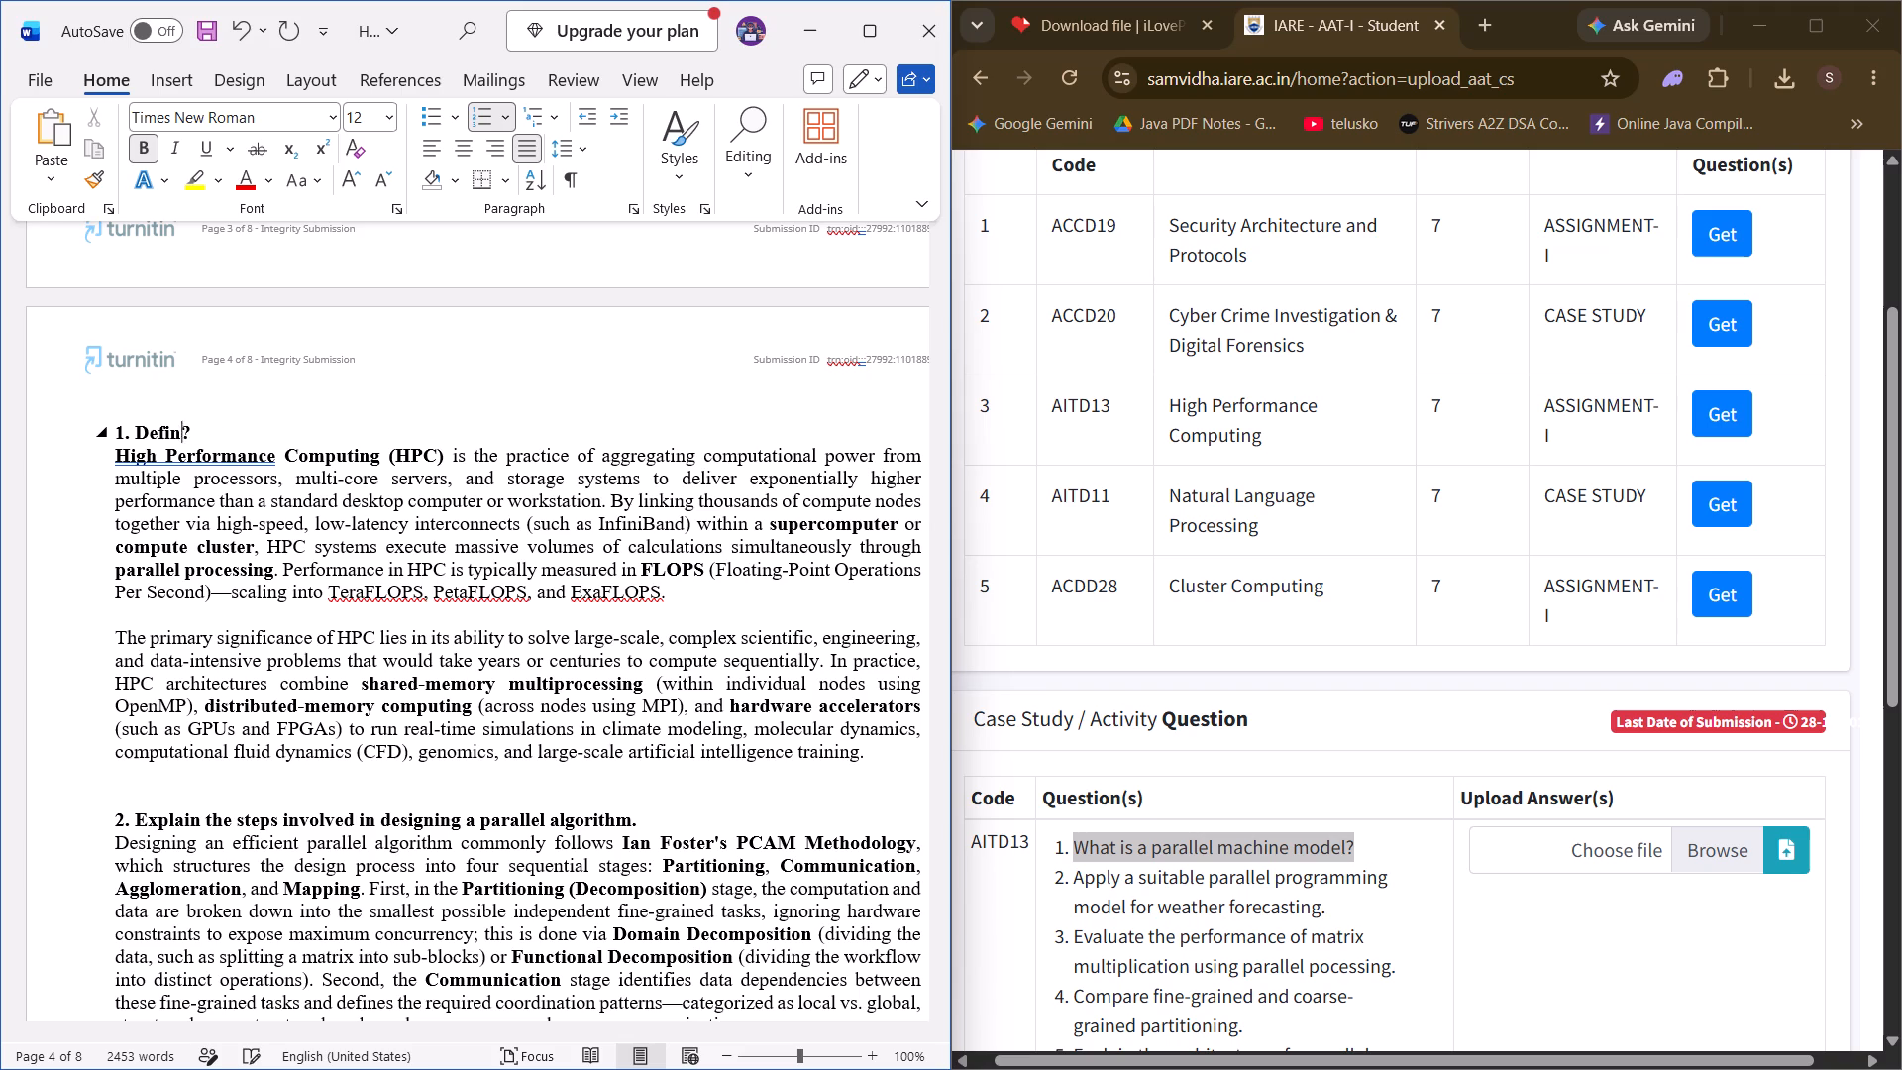
key(BackSpace)
key(BackSpace)
key(BackSpace)
key(BackSpace)
key(BackSpace)
text(What s)
key(BackSpace)
text(is a)
key(space)
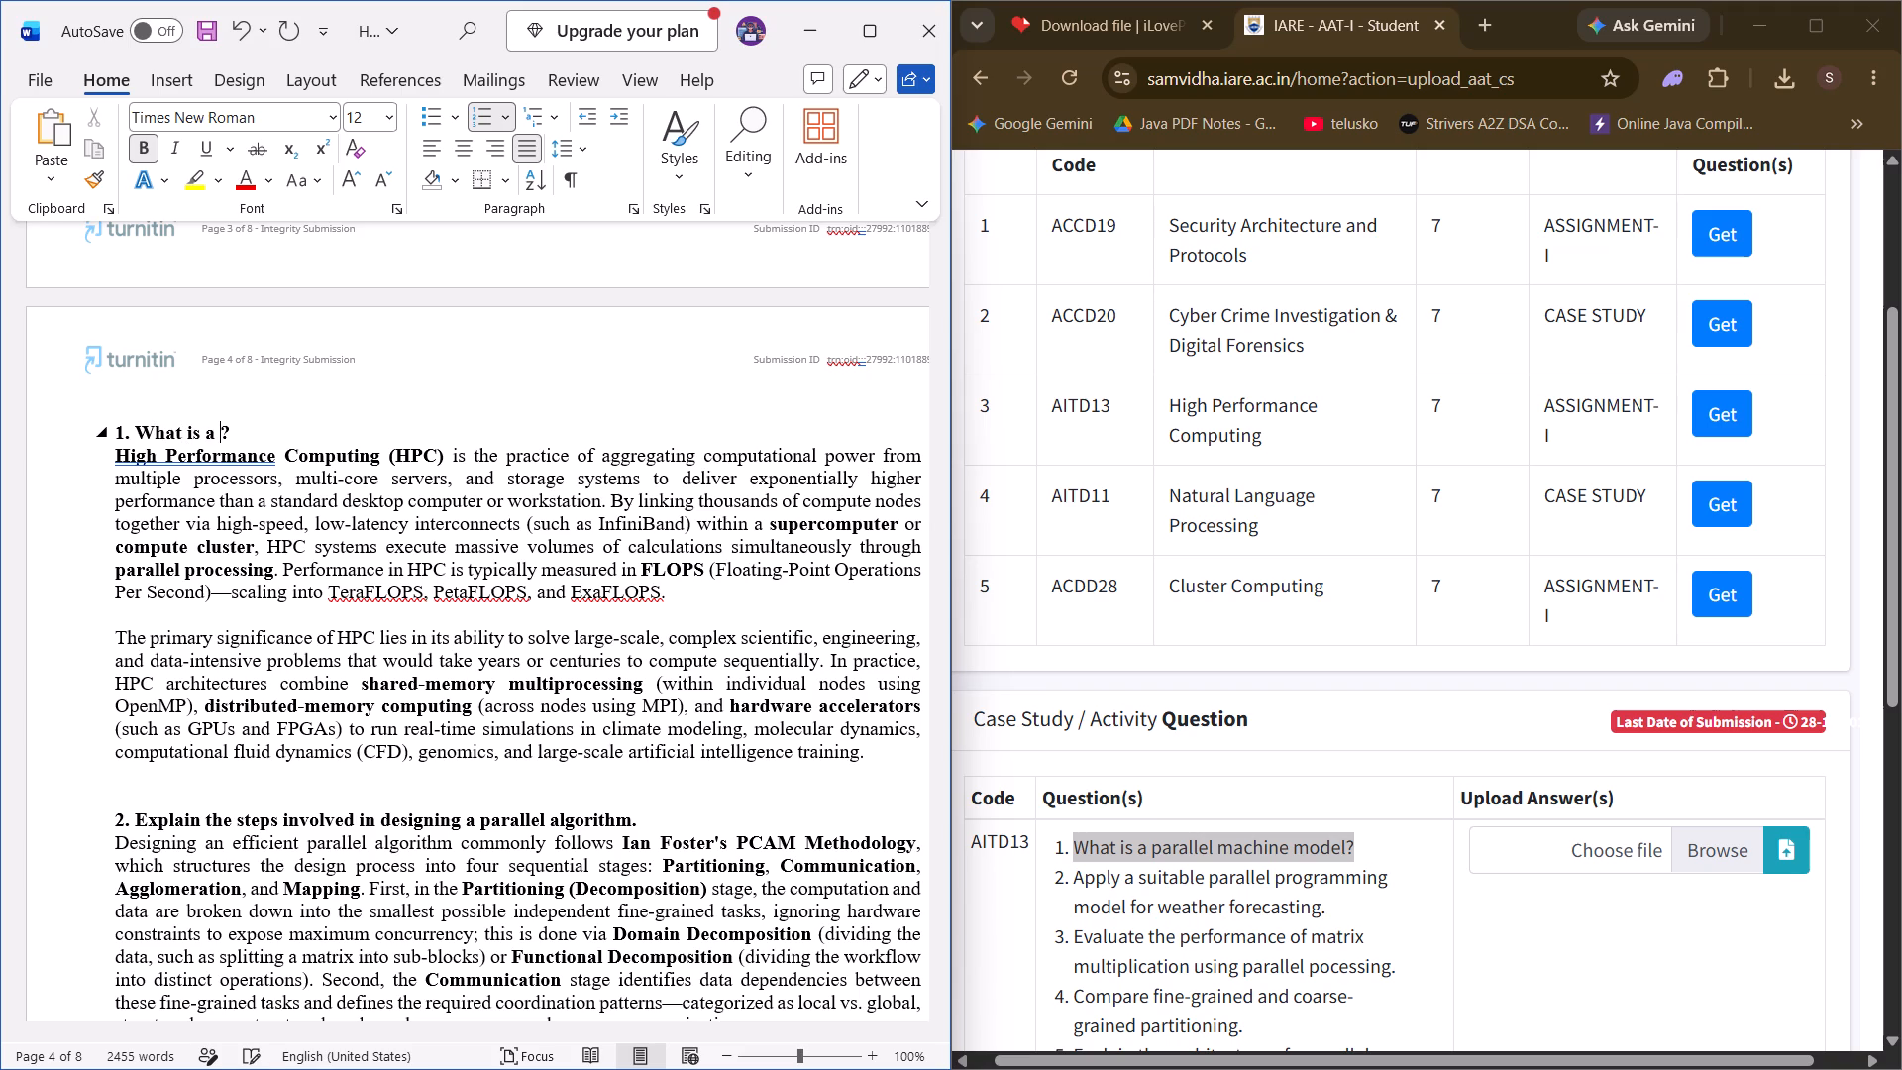
text(parallel)
key(space)
text(machine mode;)
key(BackSpace)
key(l)
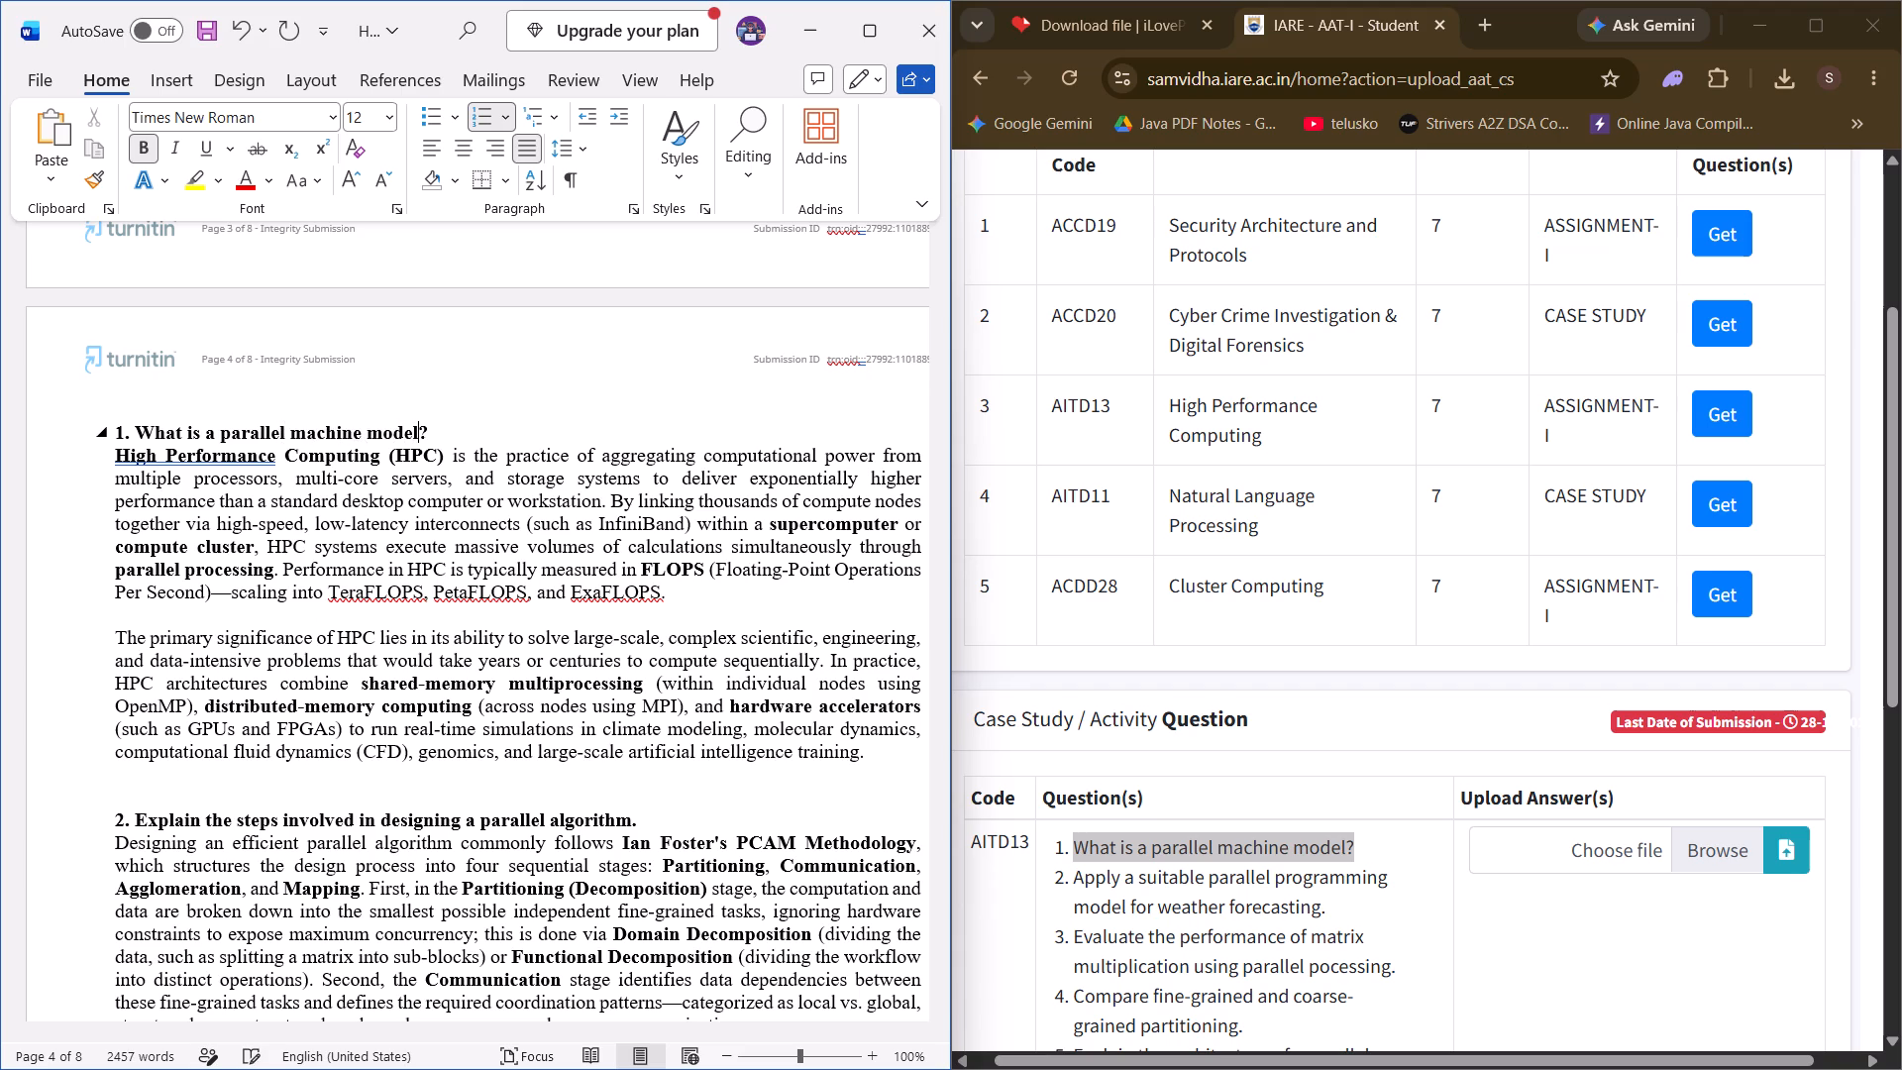
Copy the portal's second High Performance Computing question, "Apply a suitable parallel programming model for weather forecasting.".
scroll(530, 478, down, 1)
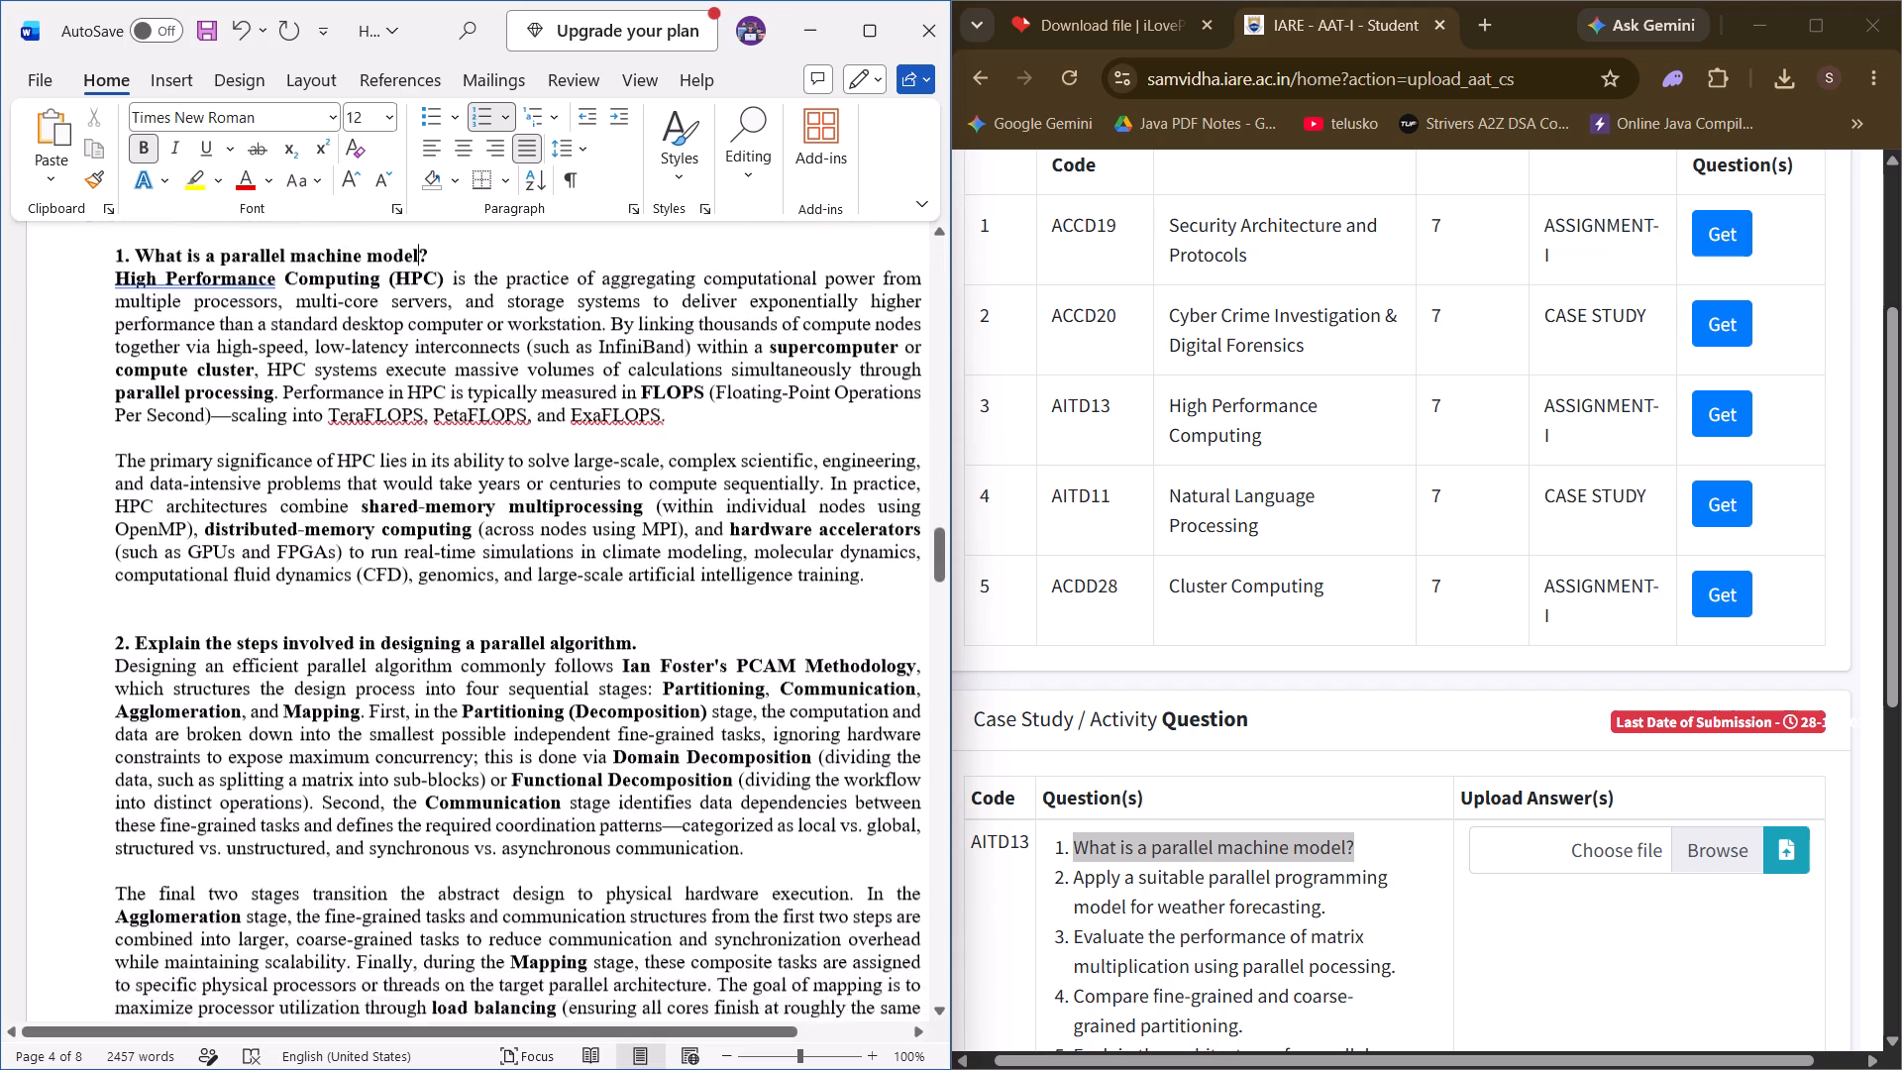
scroll(530, 478, down, 1)
scroll(1146, 793, down, 1)
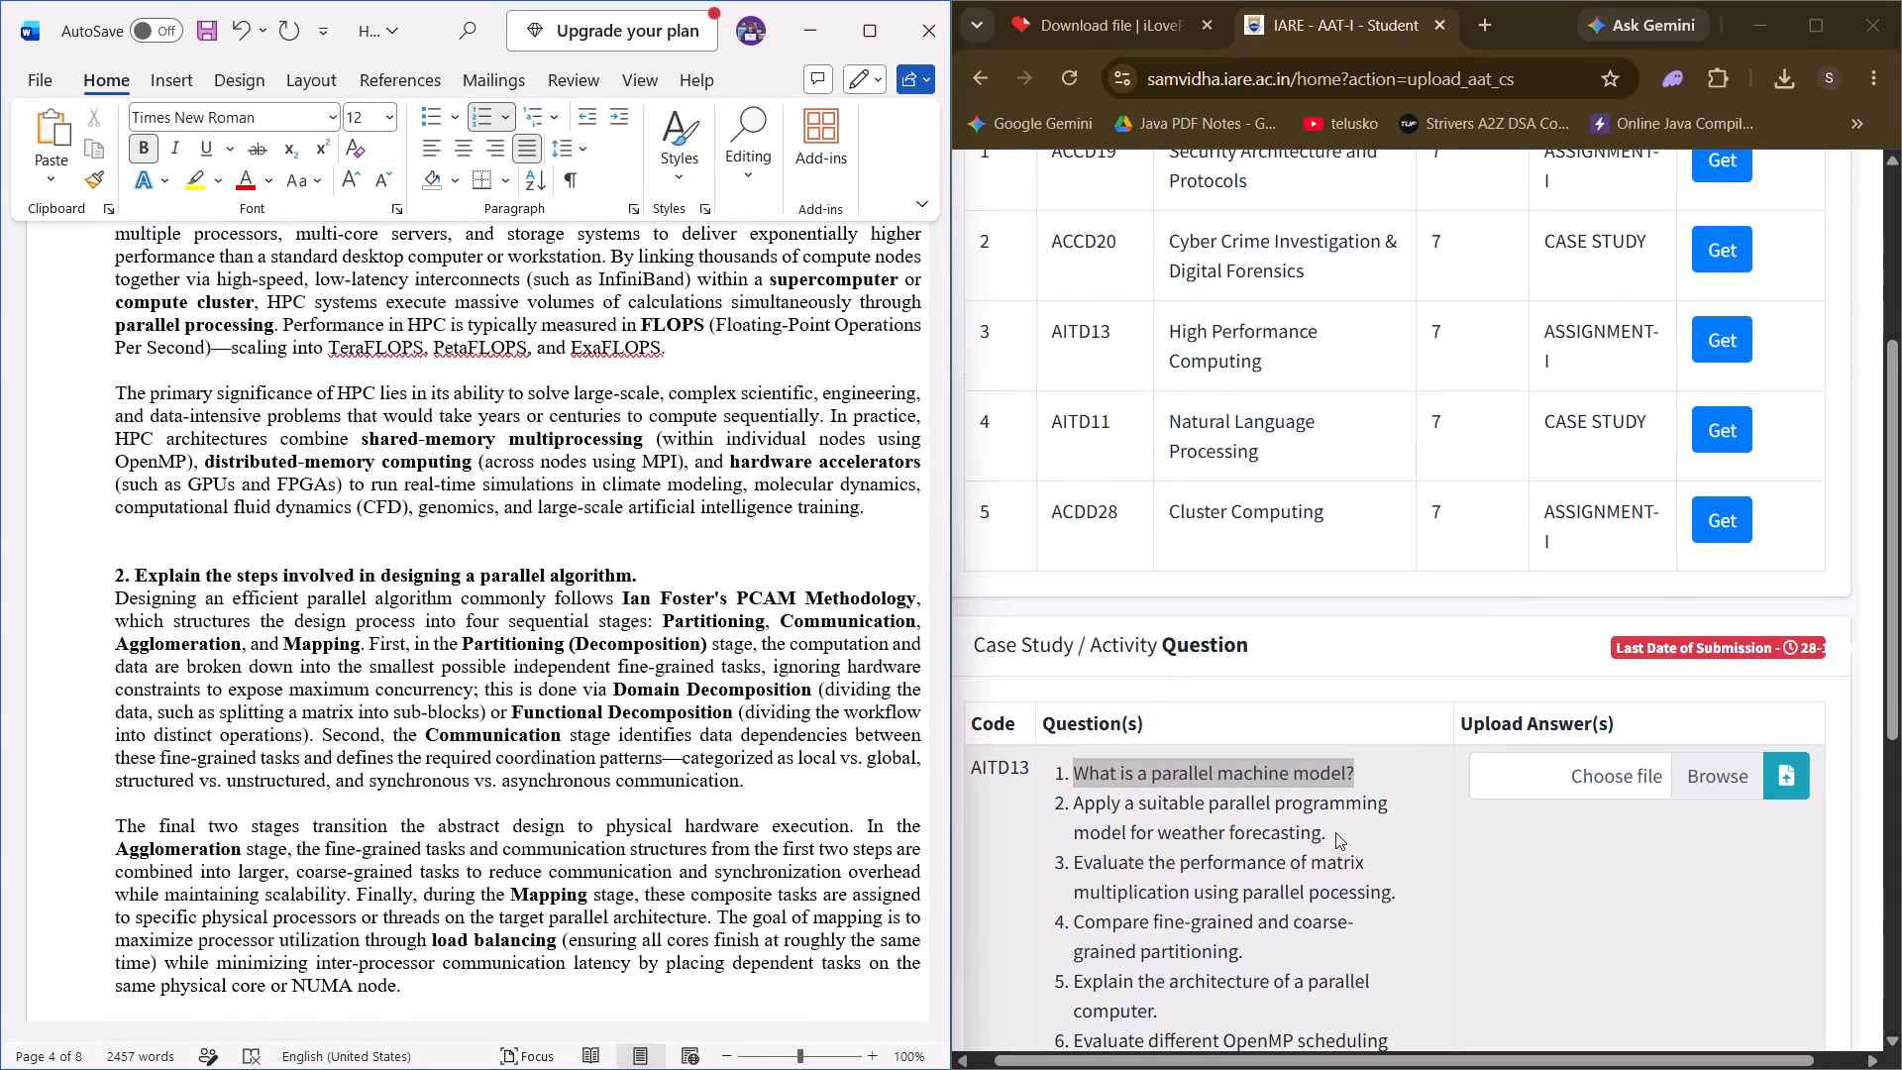
drag(1335, 832, 1076, 808)
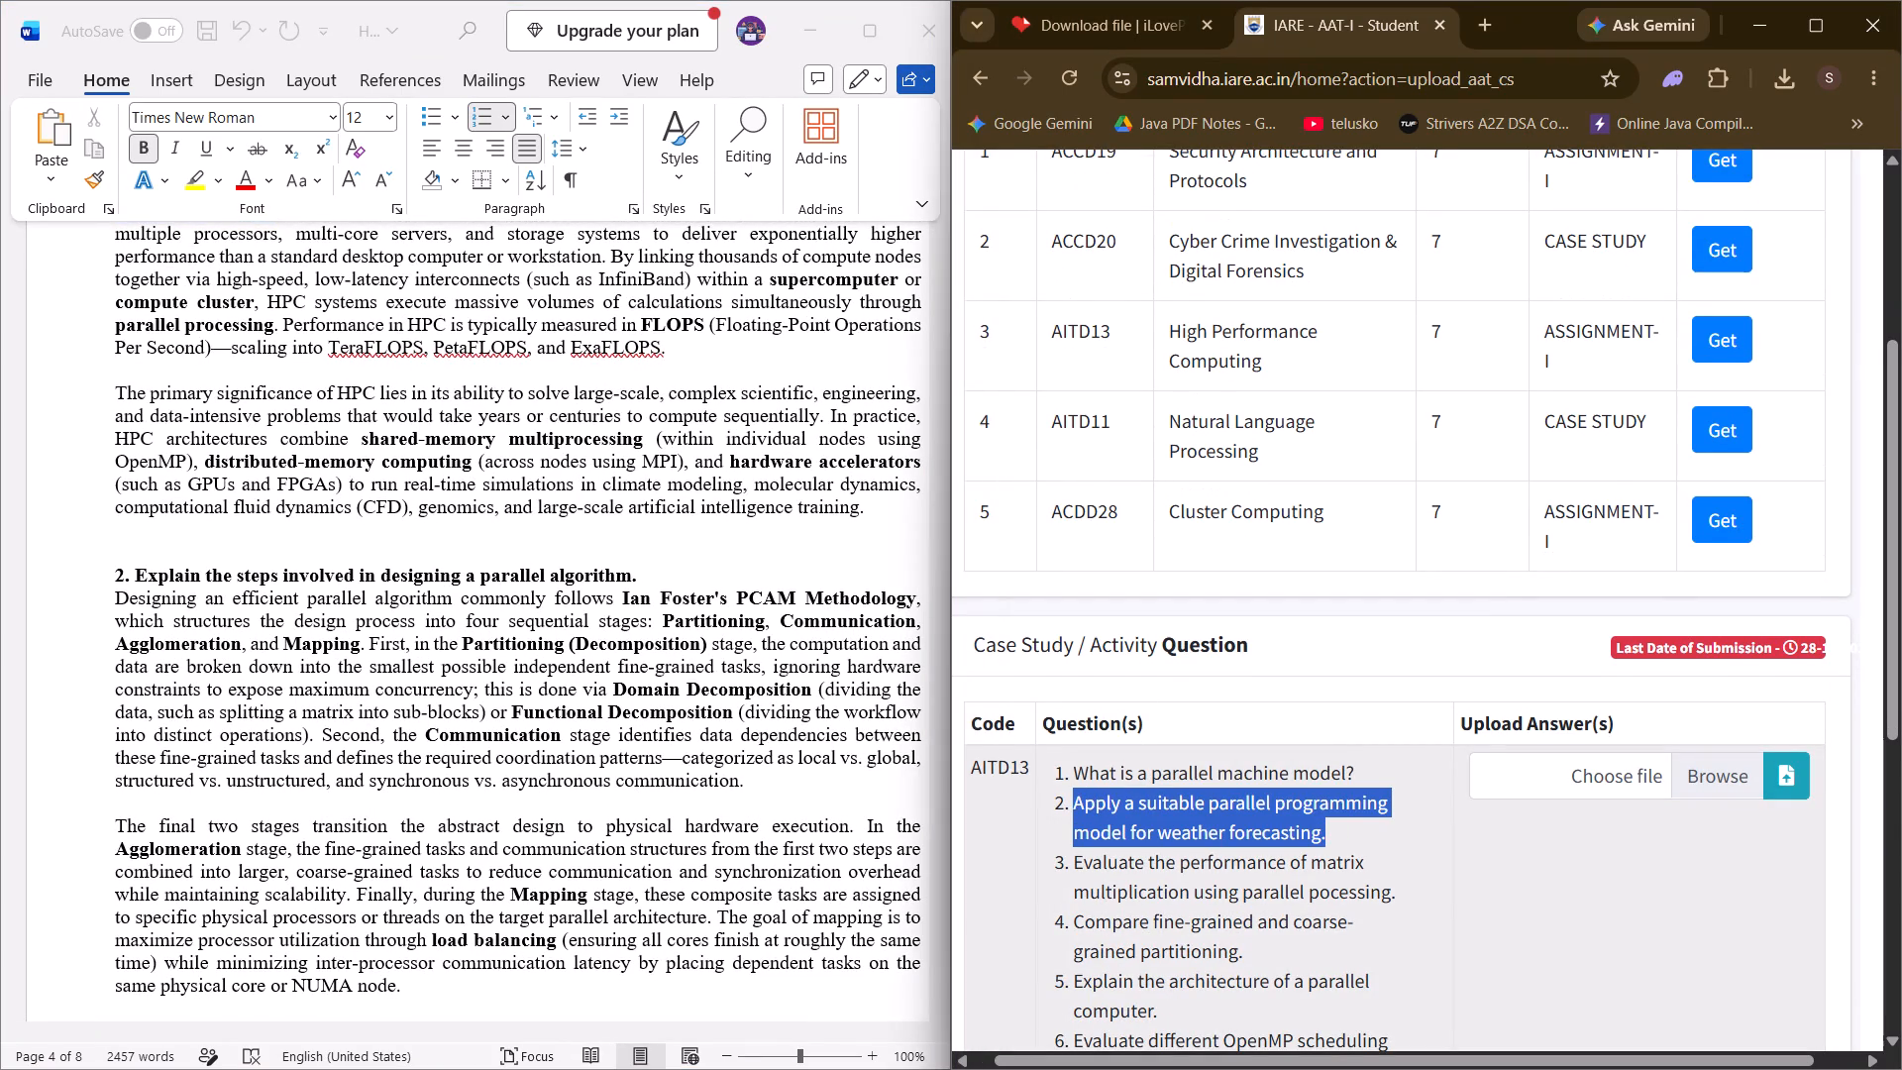
key(ctrl+c)
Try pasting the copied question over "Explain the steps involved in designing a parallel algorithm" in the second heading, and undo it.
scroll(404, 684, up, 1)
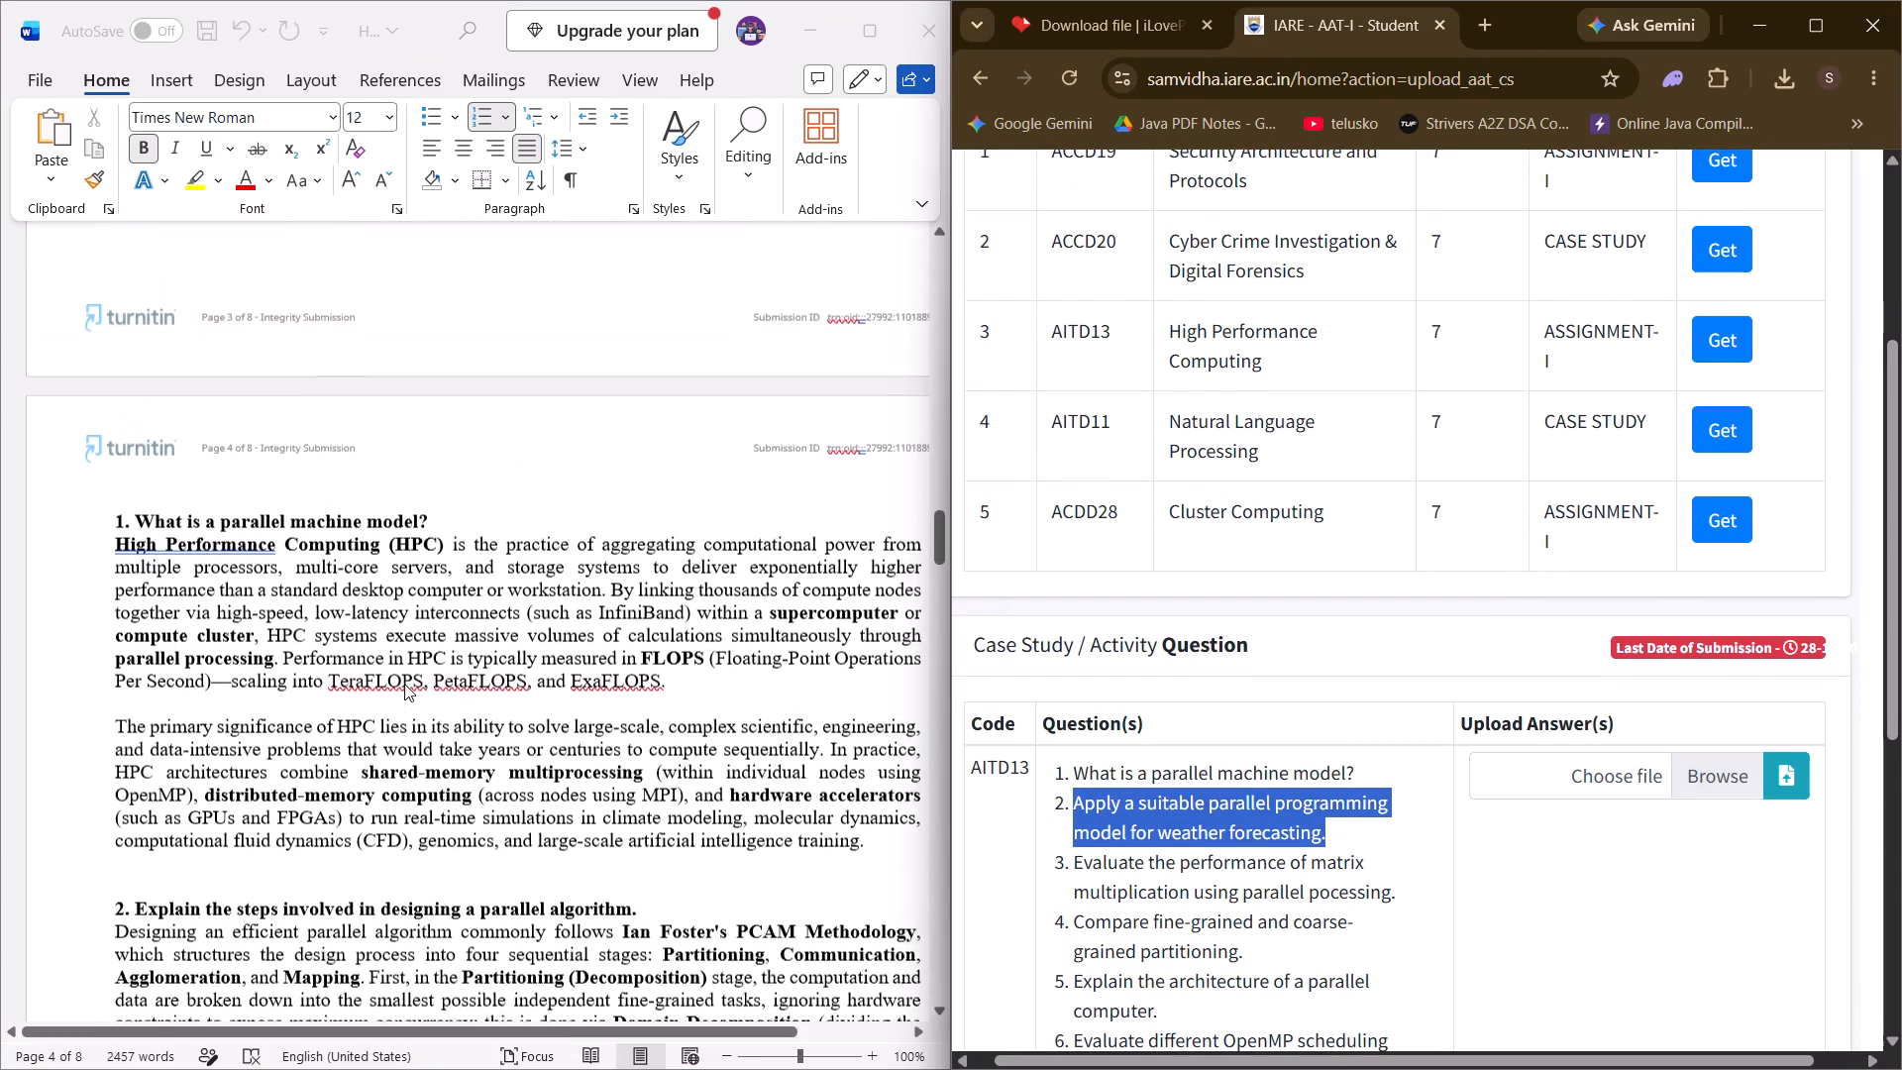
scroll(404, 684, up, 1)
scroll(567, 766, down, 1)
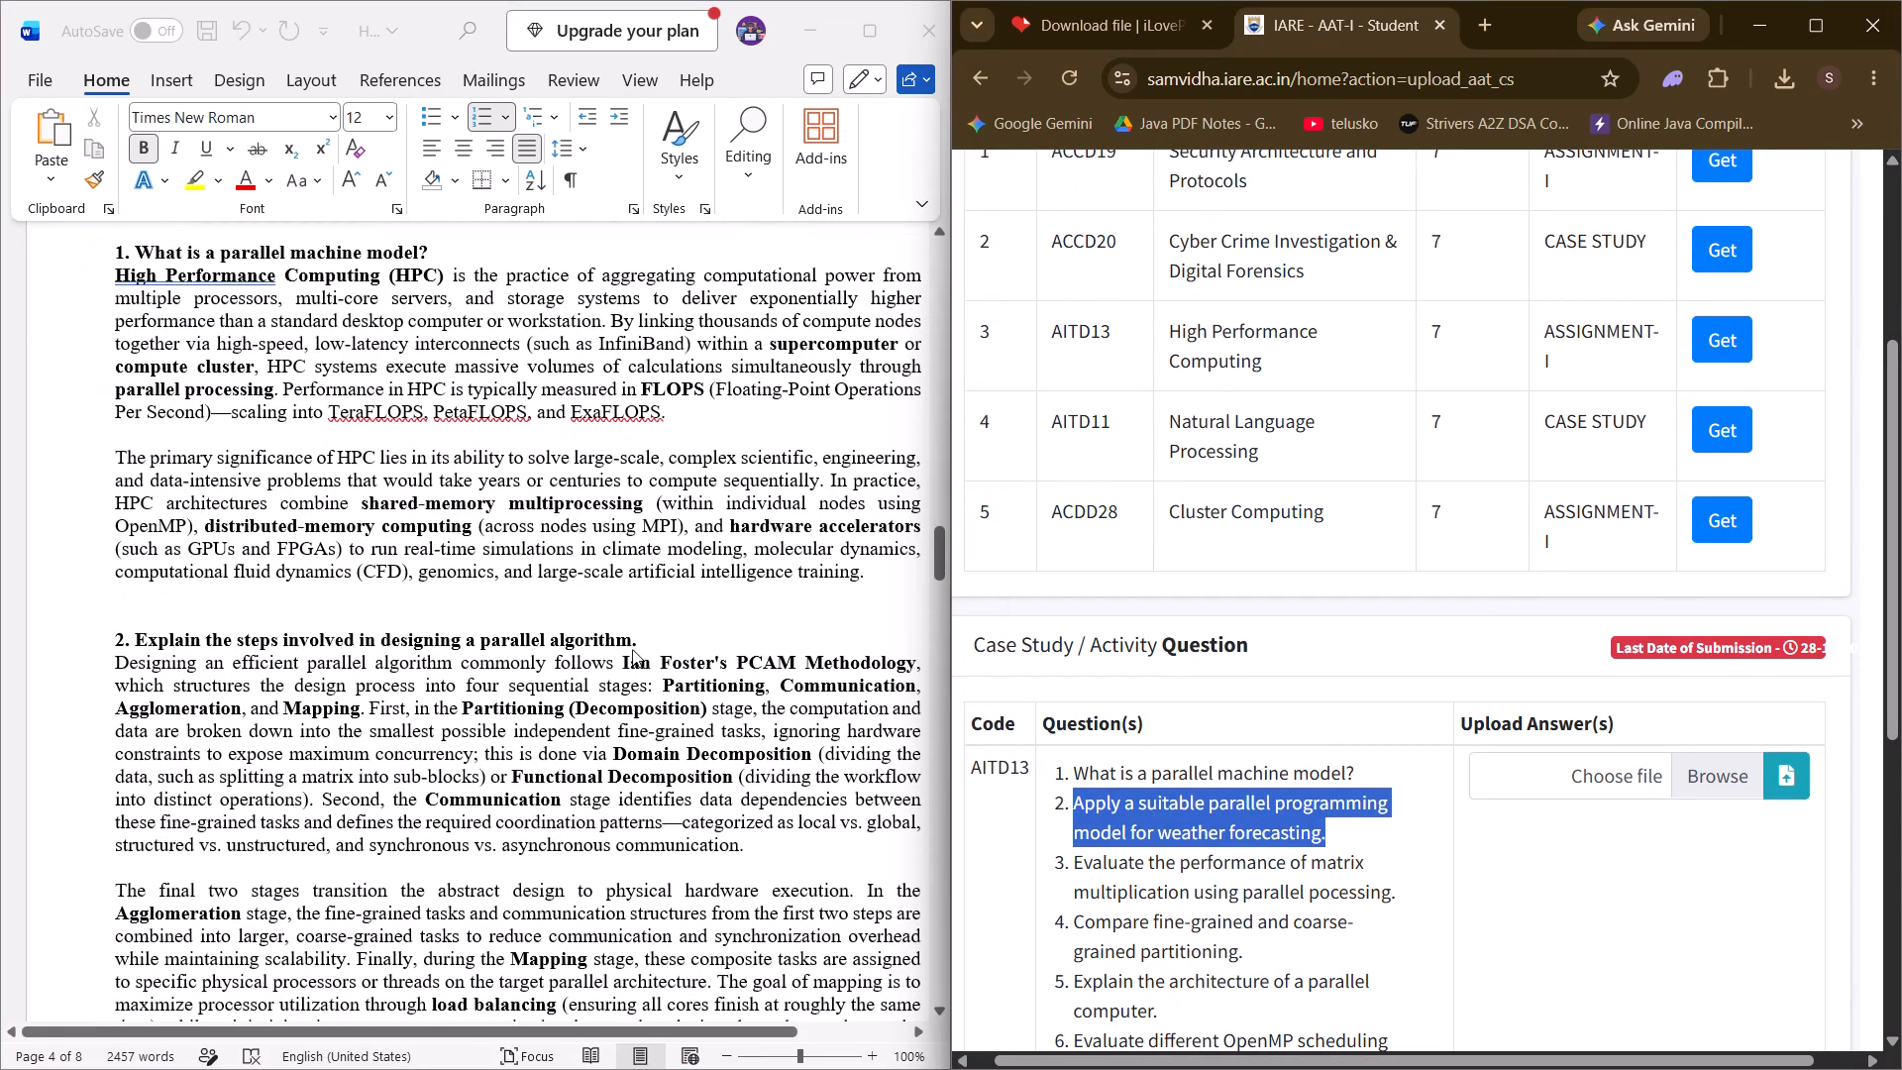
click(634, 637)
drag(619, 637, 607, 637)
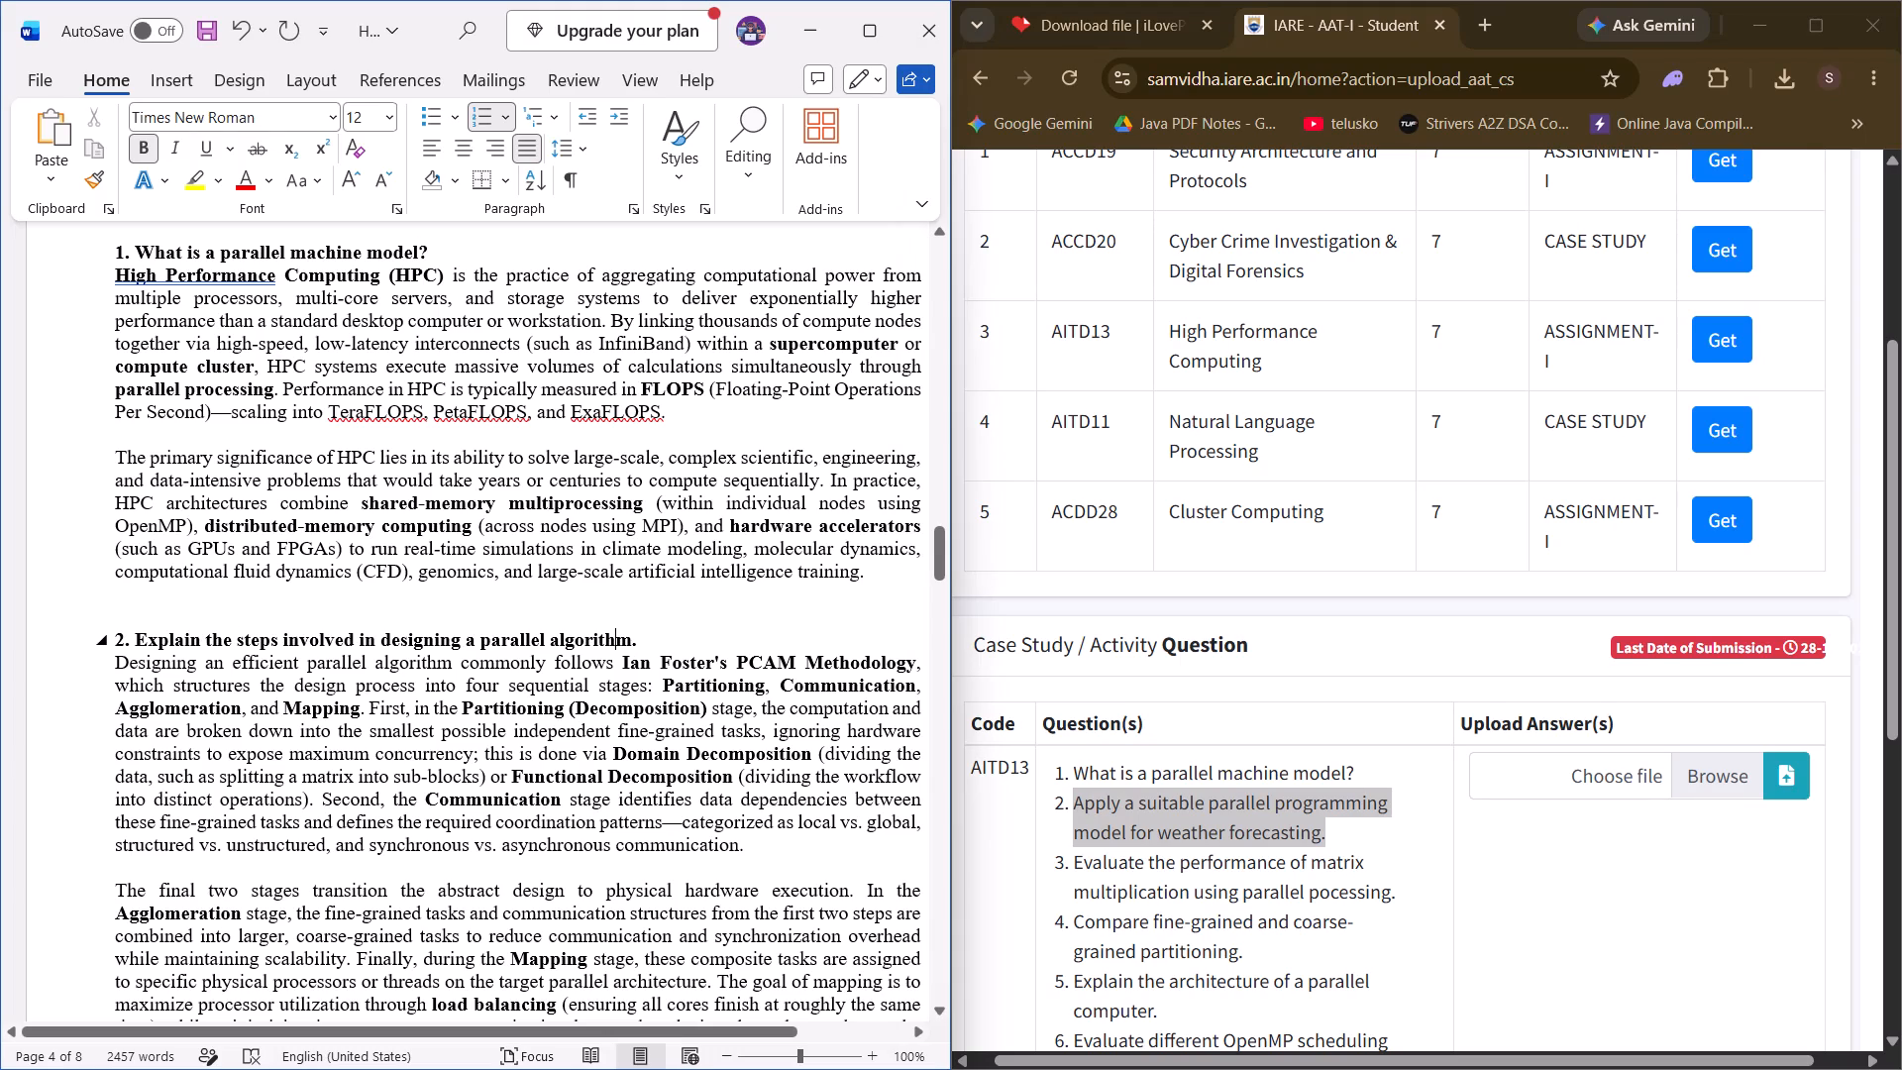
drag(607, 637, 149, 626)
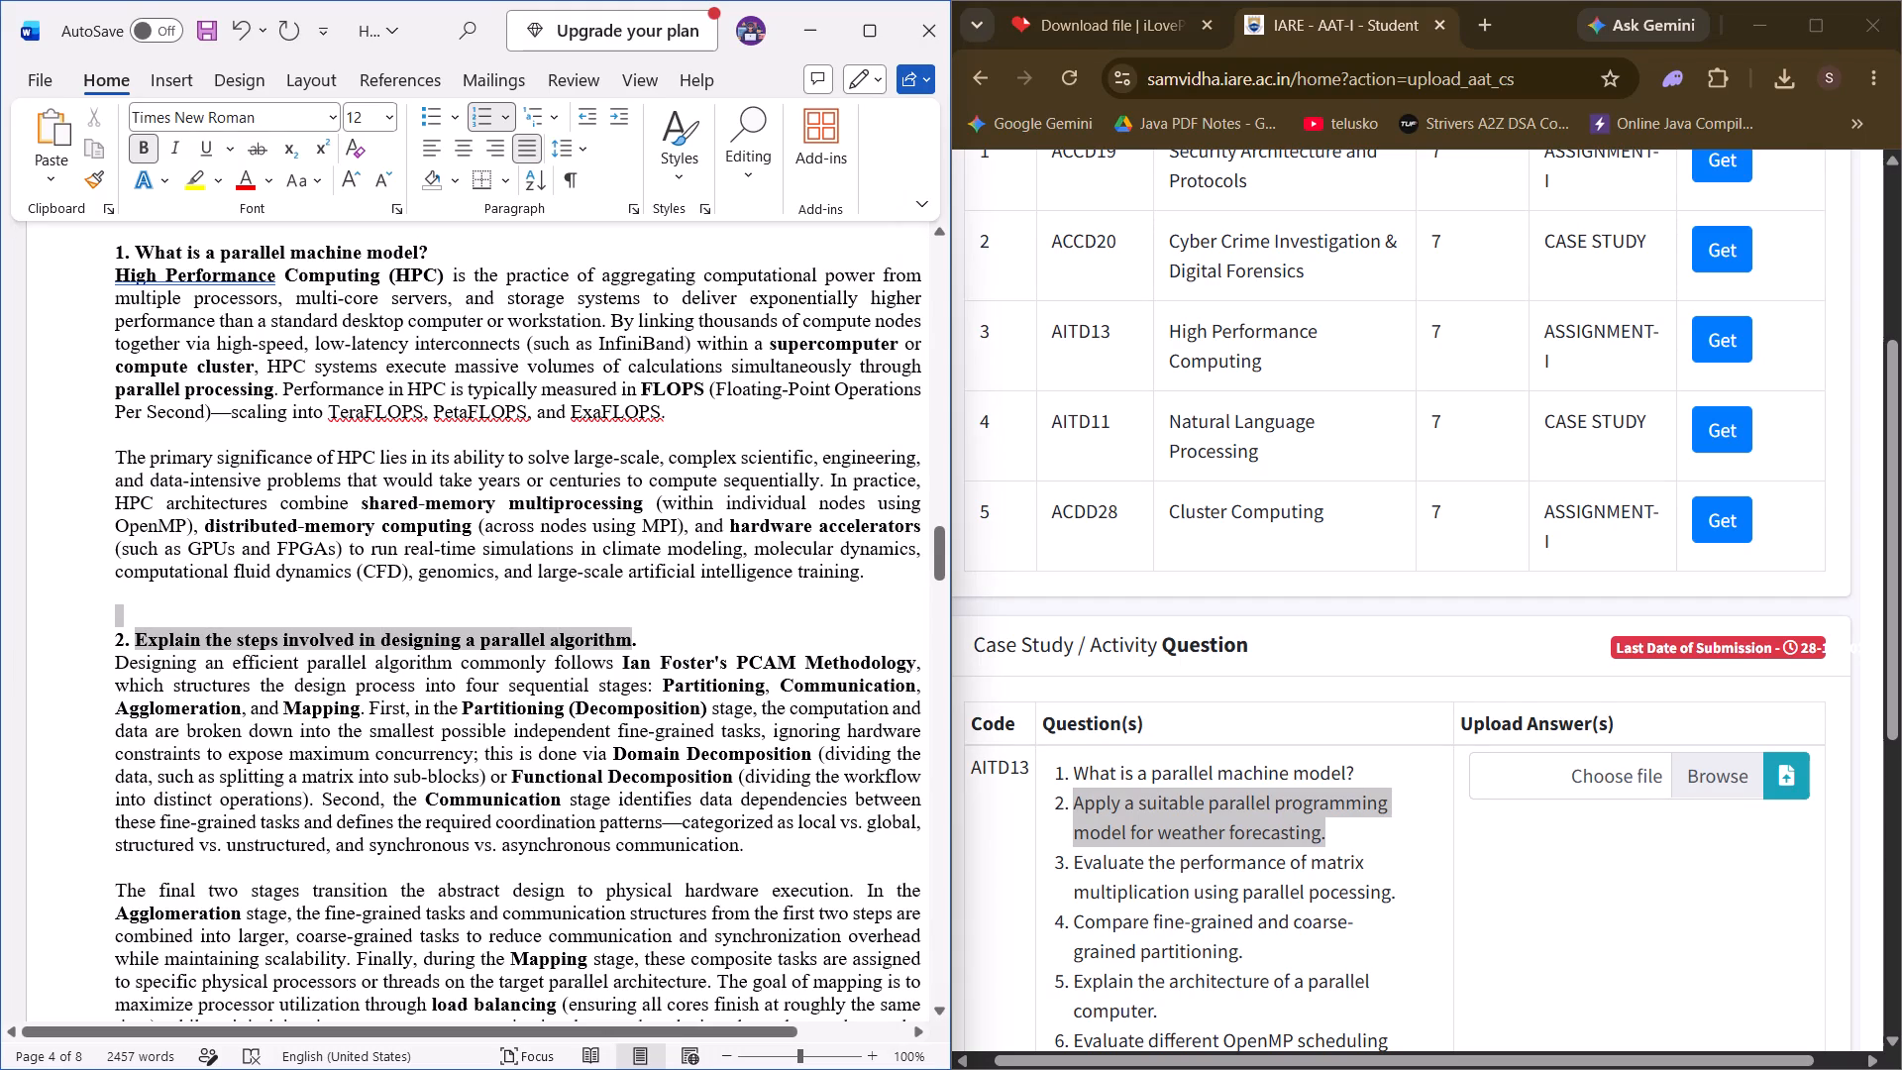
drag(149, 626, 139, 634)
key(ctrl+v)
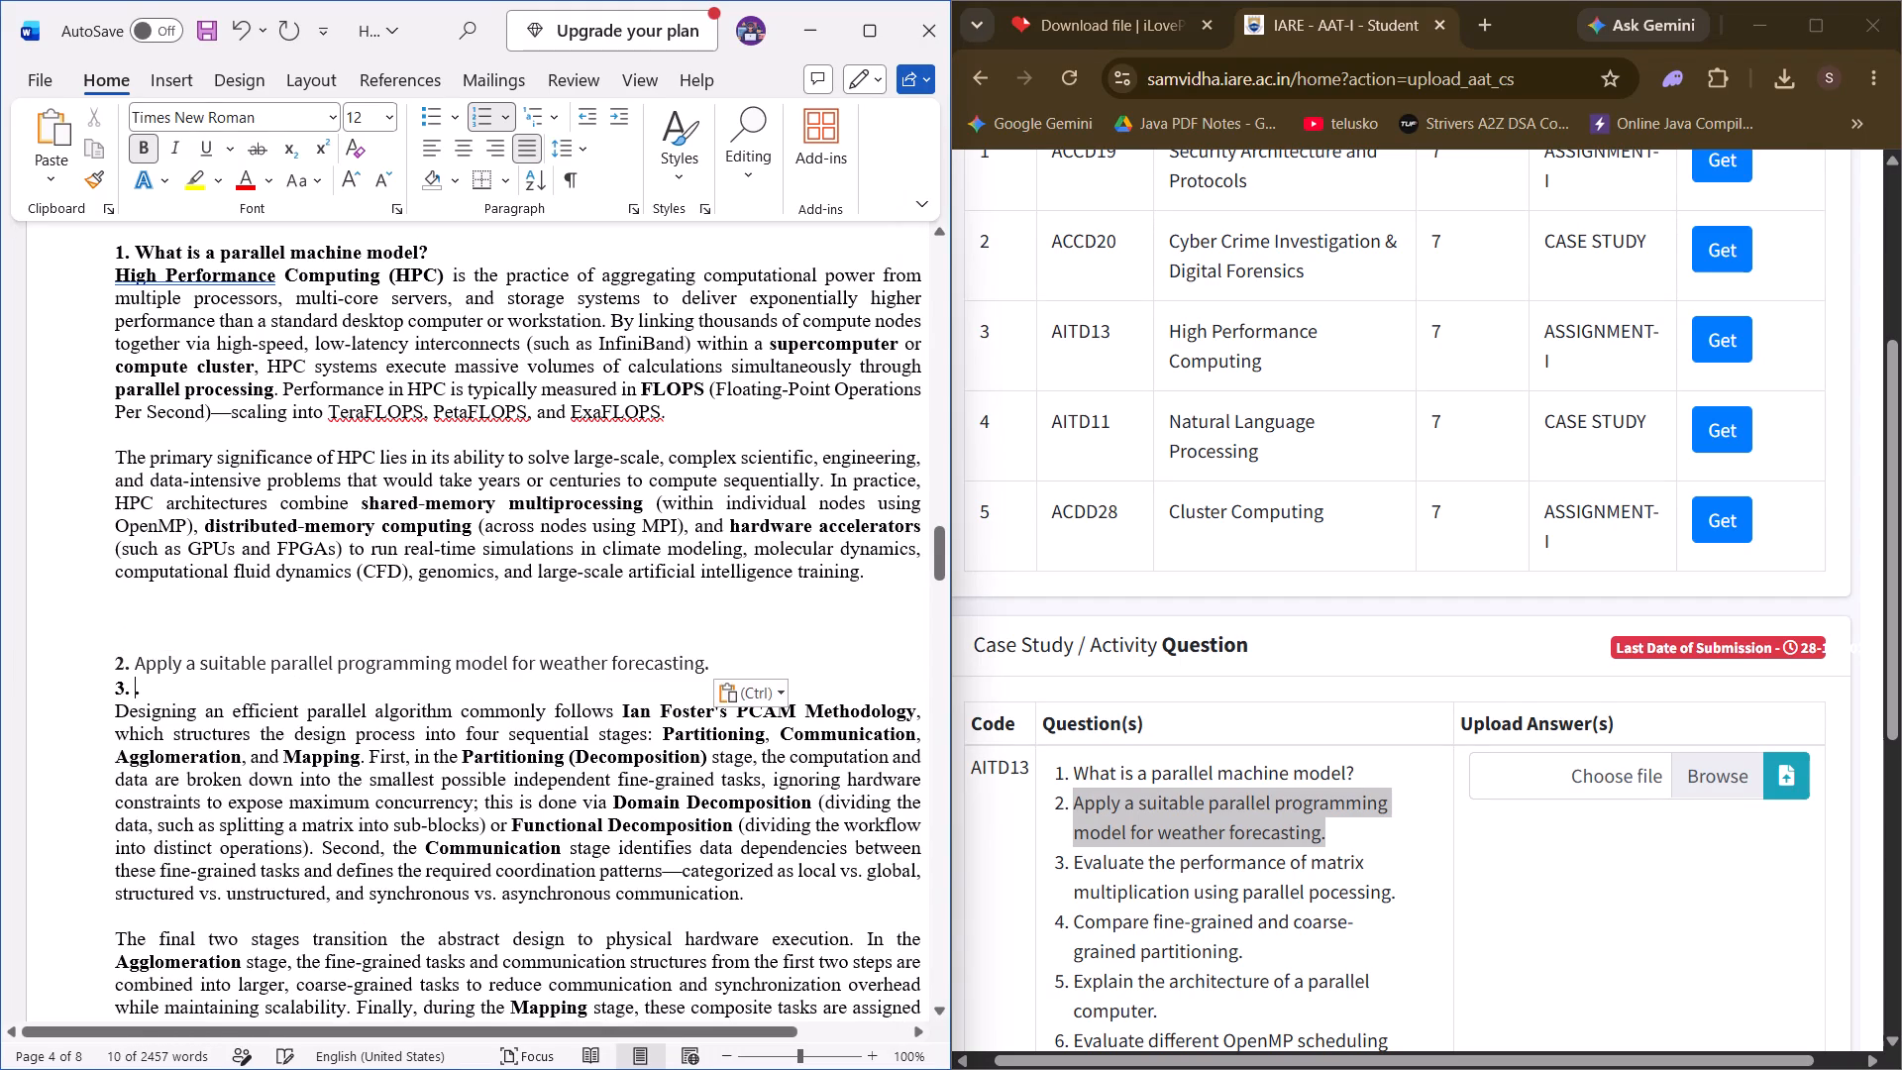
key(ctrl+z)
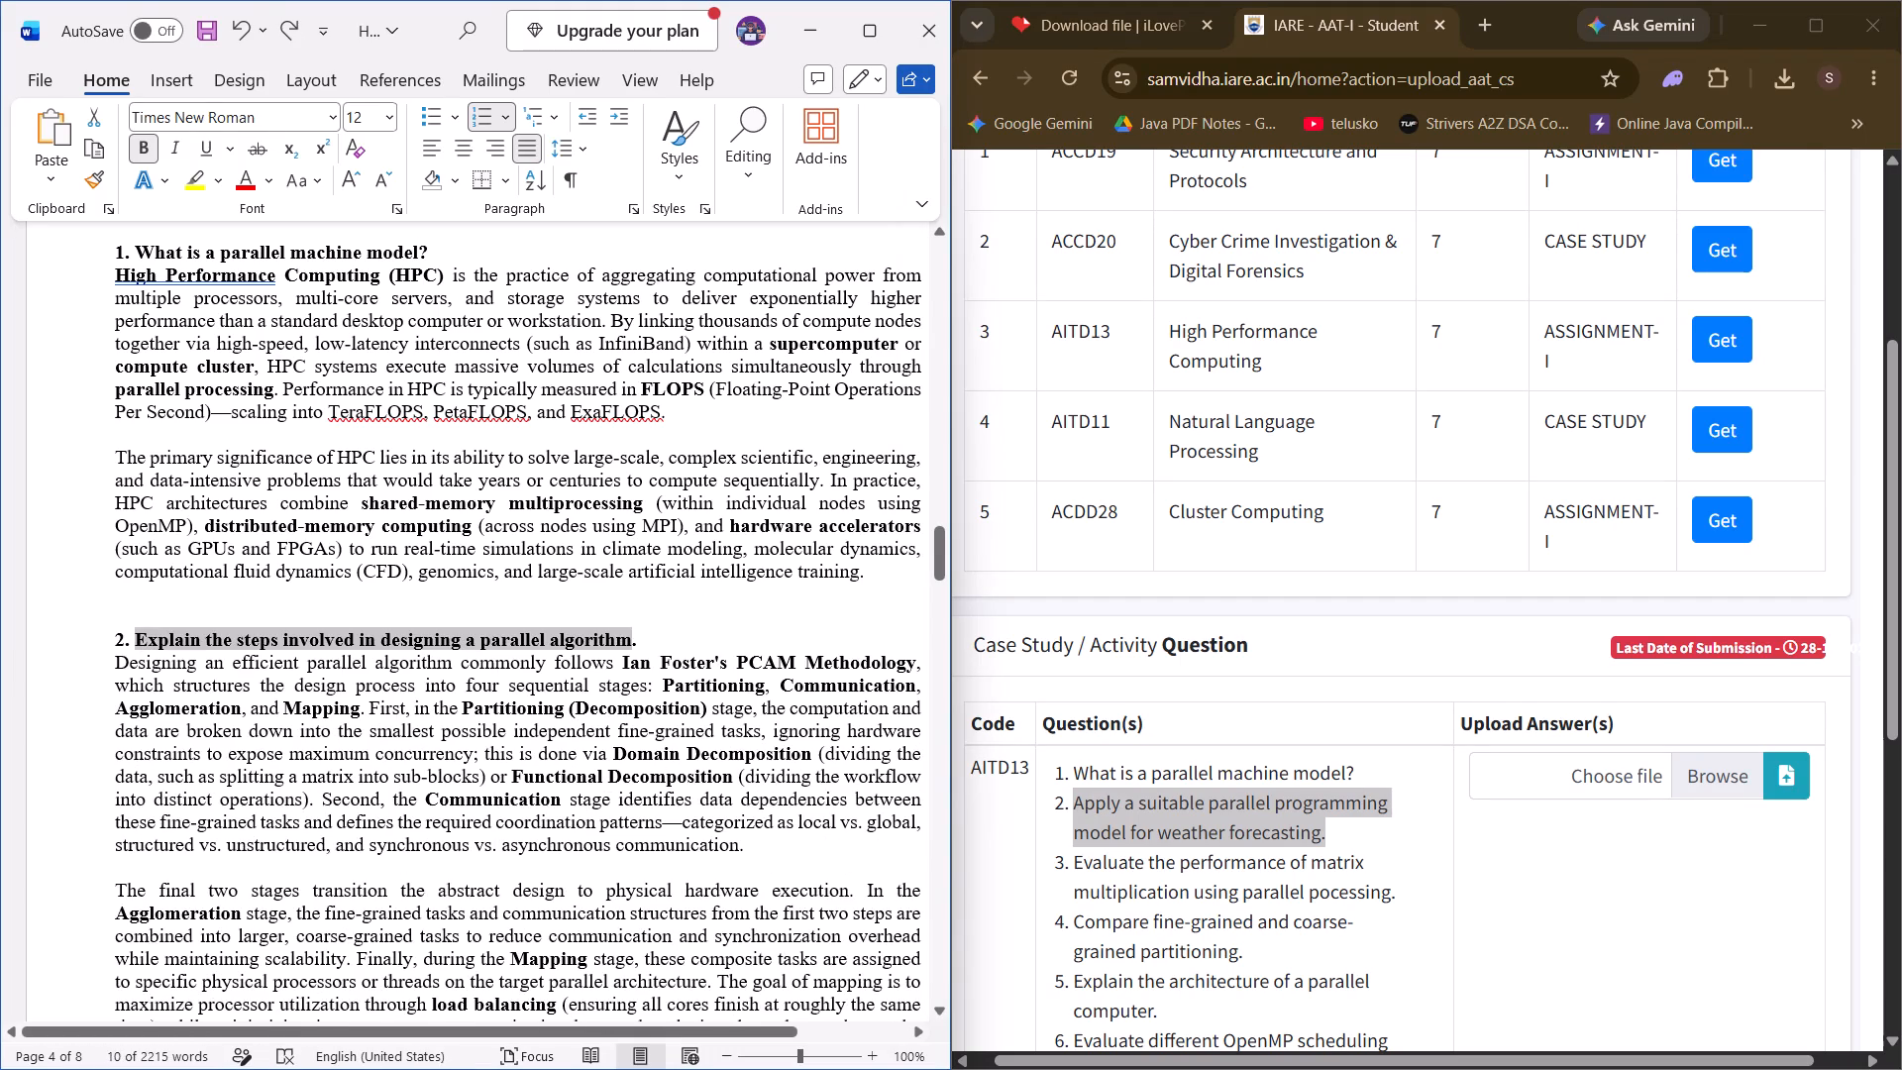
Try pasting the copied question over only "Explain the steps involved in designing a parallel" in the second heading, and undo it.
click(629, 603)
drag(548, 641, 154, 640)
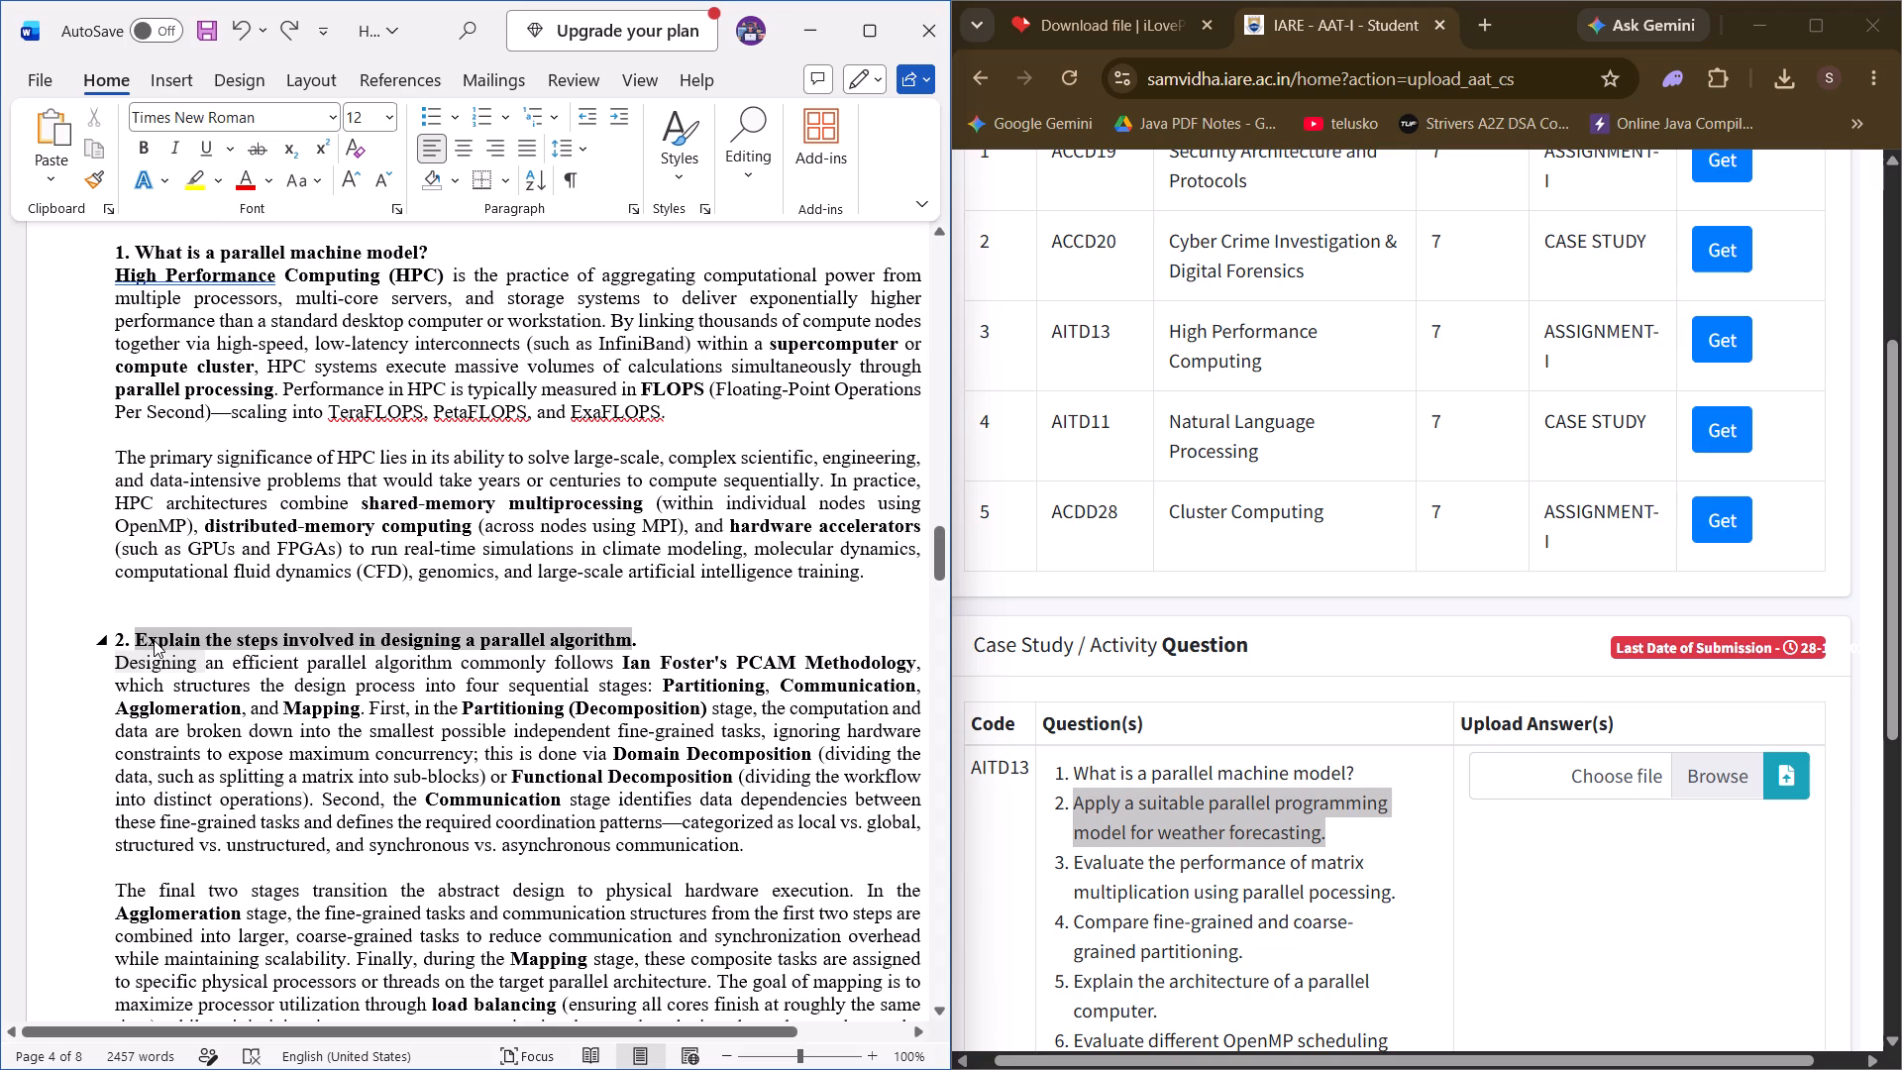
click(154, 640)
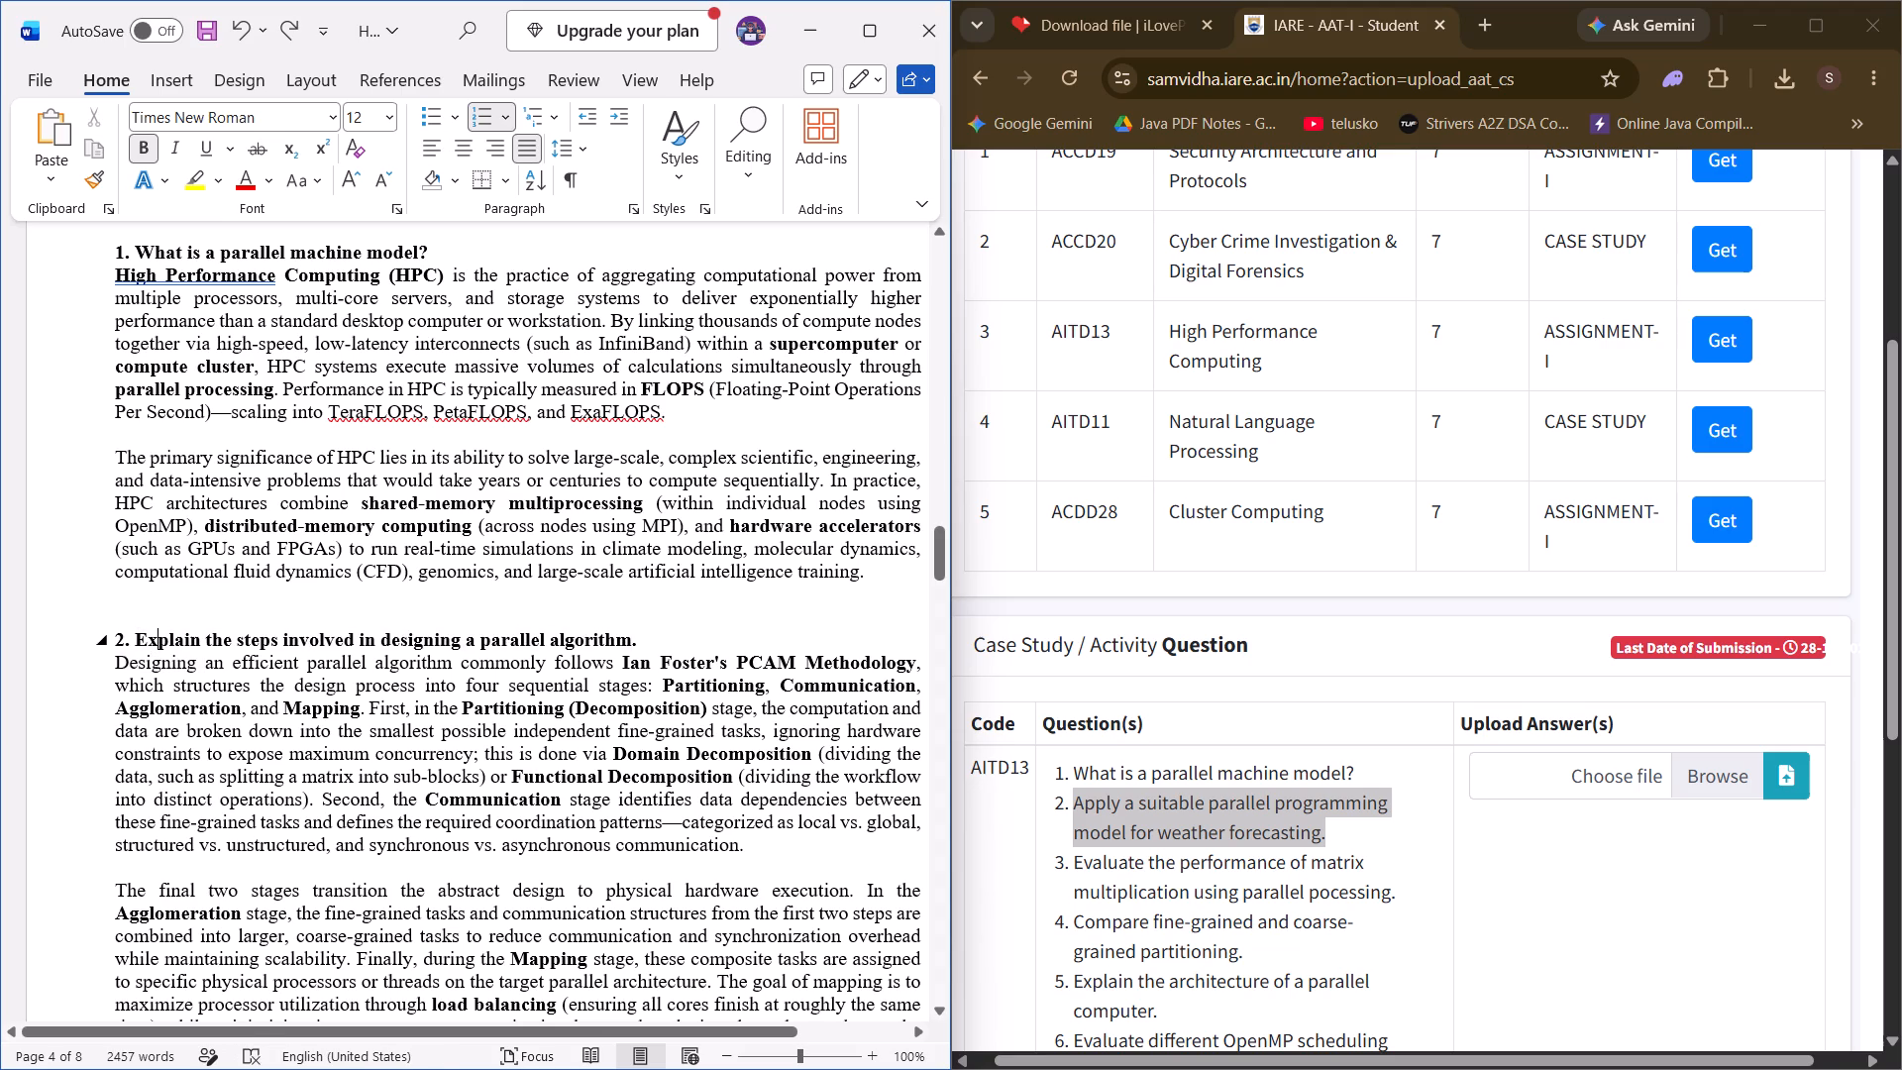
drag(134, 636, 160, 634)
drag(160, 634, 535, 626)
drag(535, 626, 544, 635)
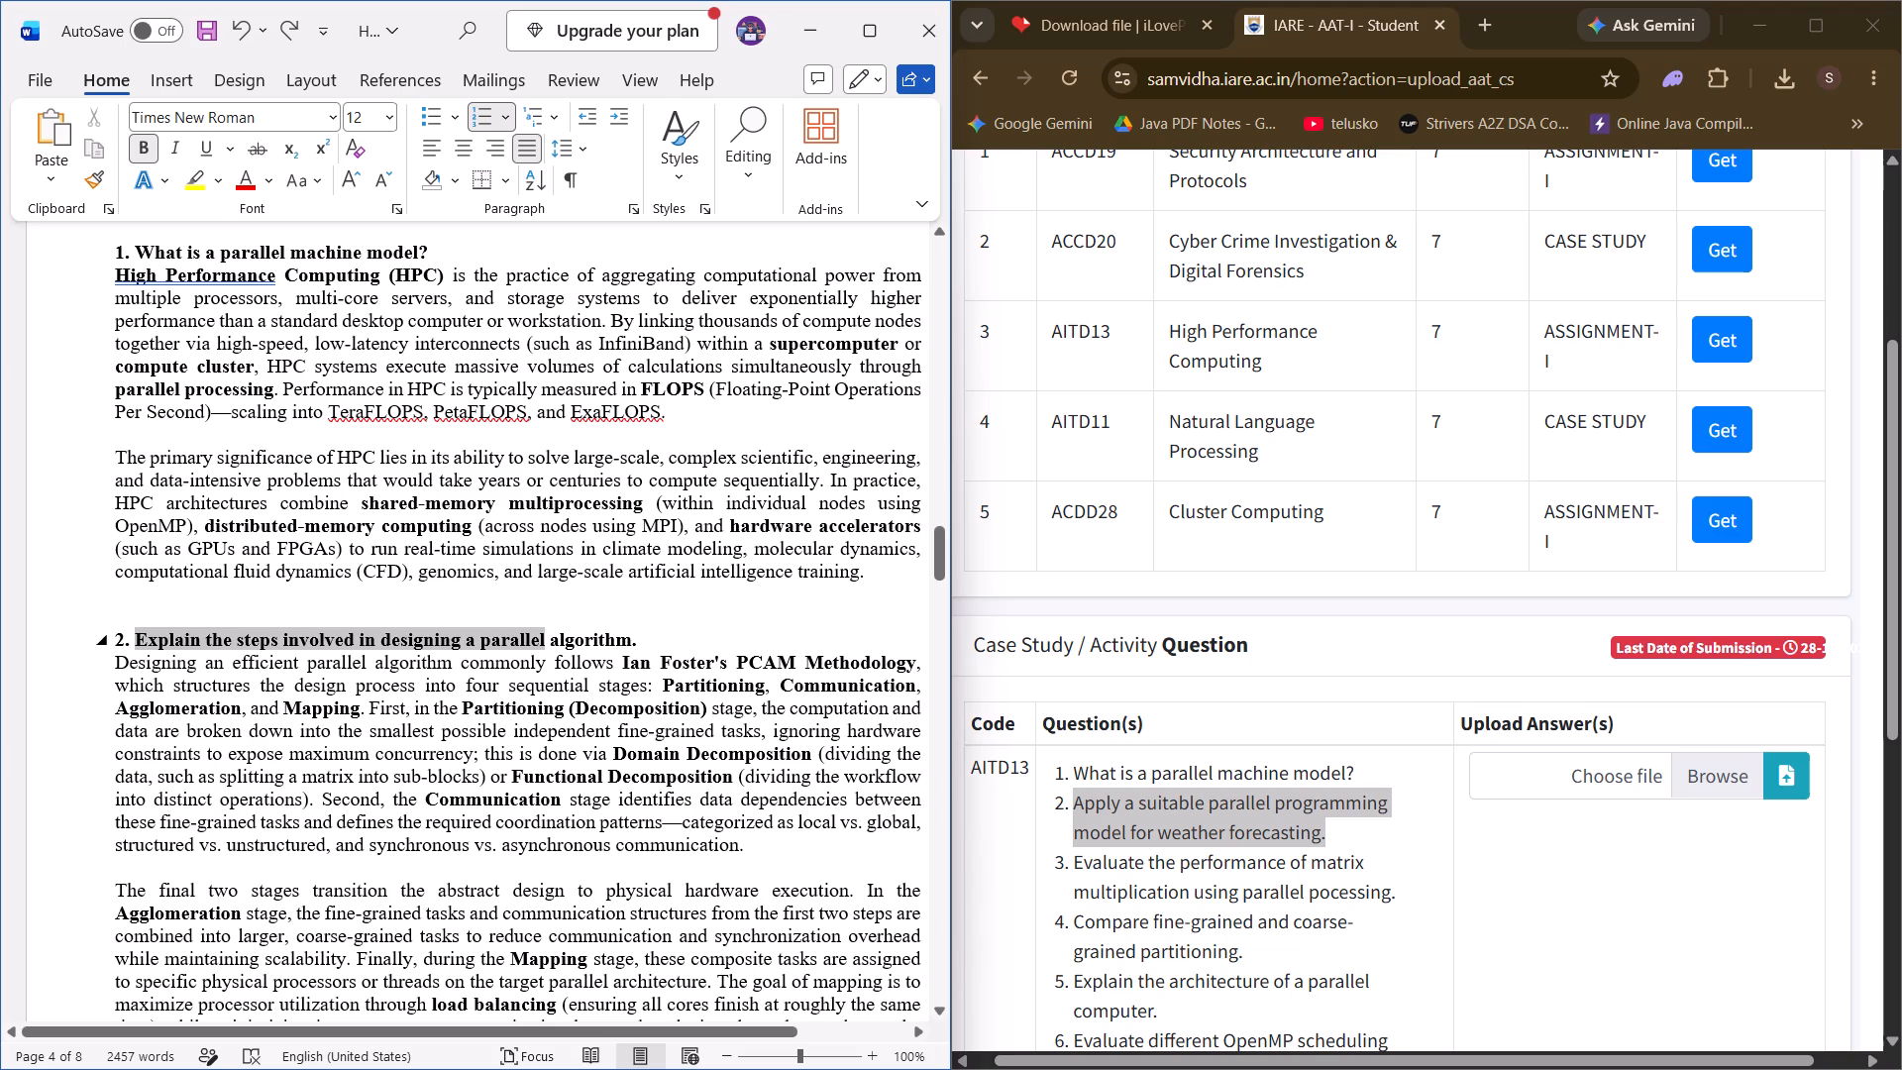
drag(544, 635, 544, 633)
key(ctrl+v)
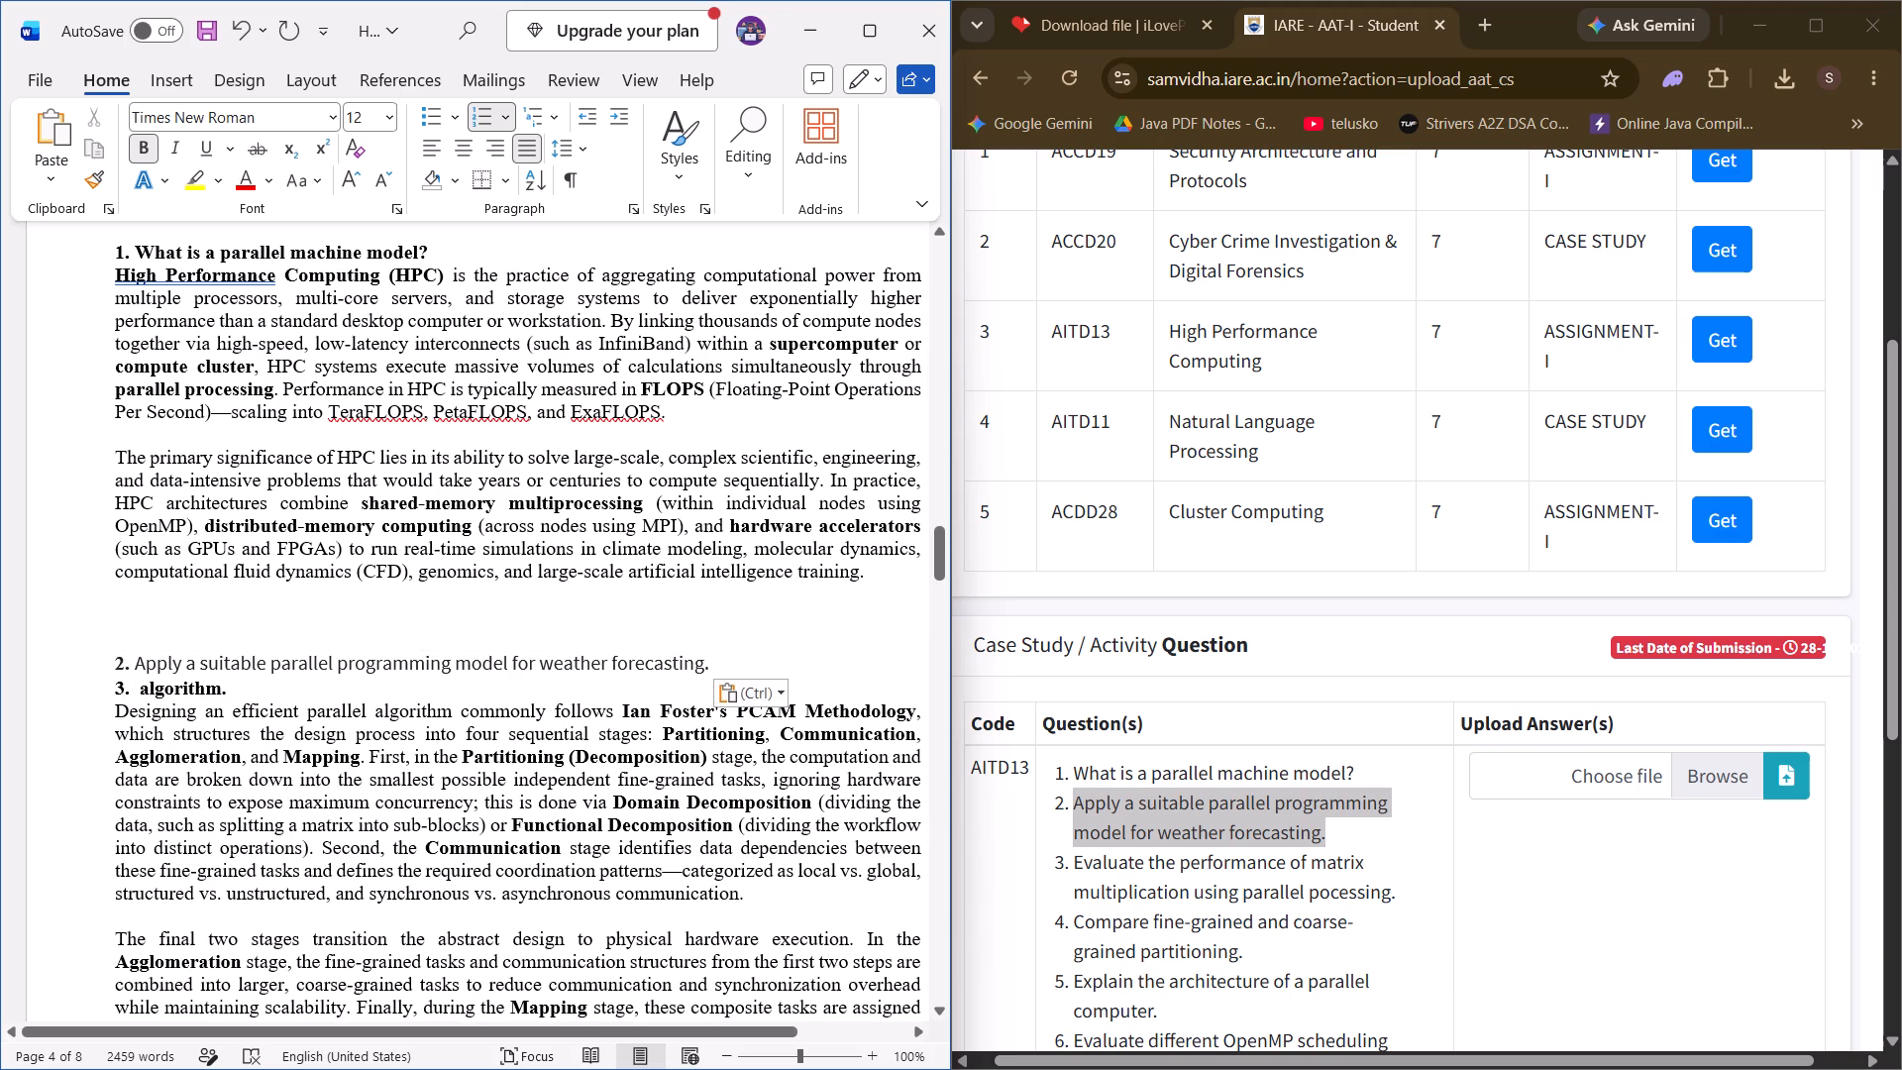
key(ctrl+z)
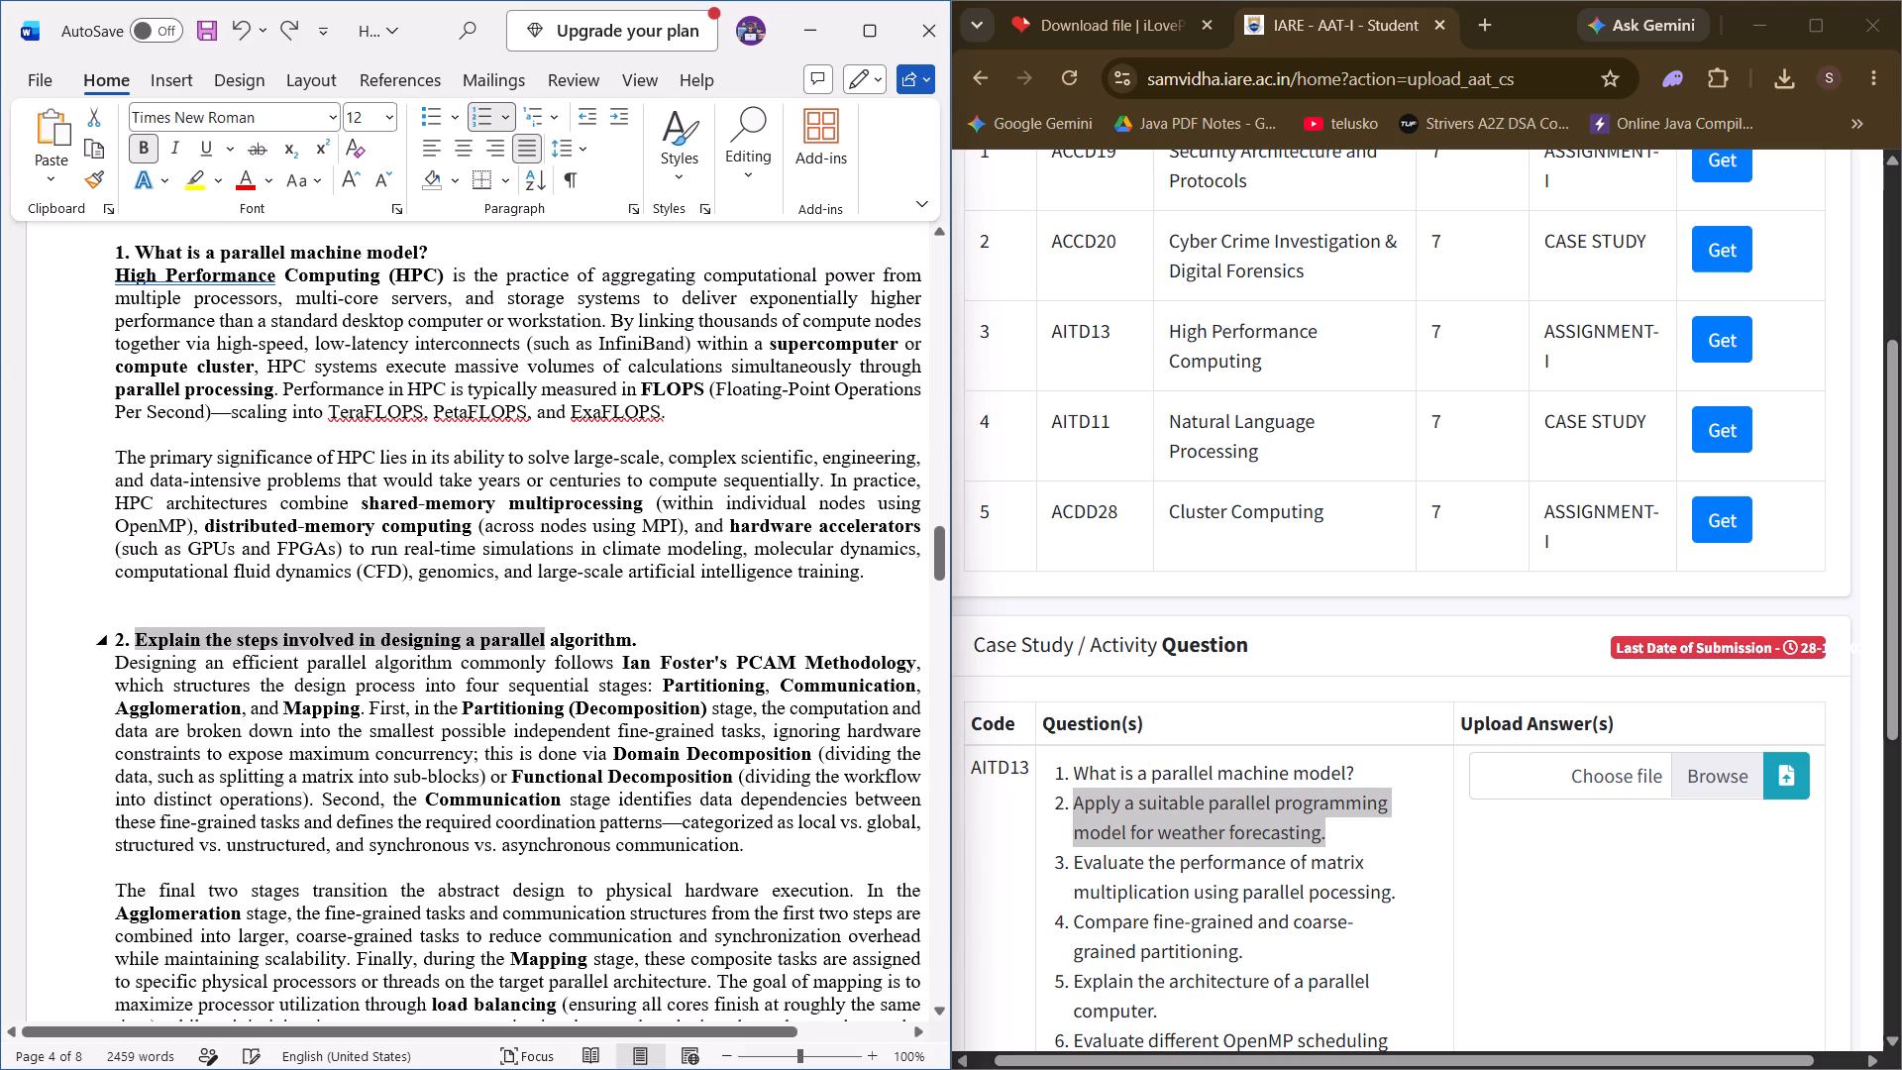
Paste the copied weather forecasting question into the second heading over "the steps involved in designing a parallel", and delete the leftover "Explain" and extra space.
click(601, 628)
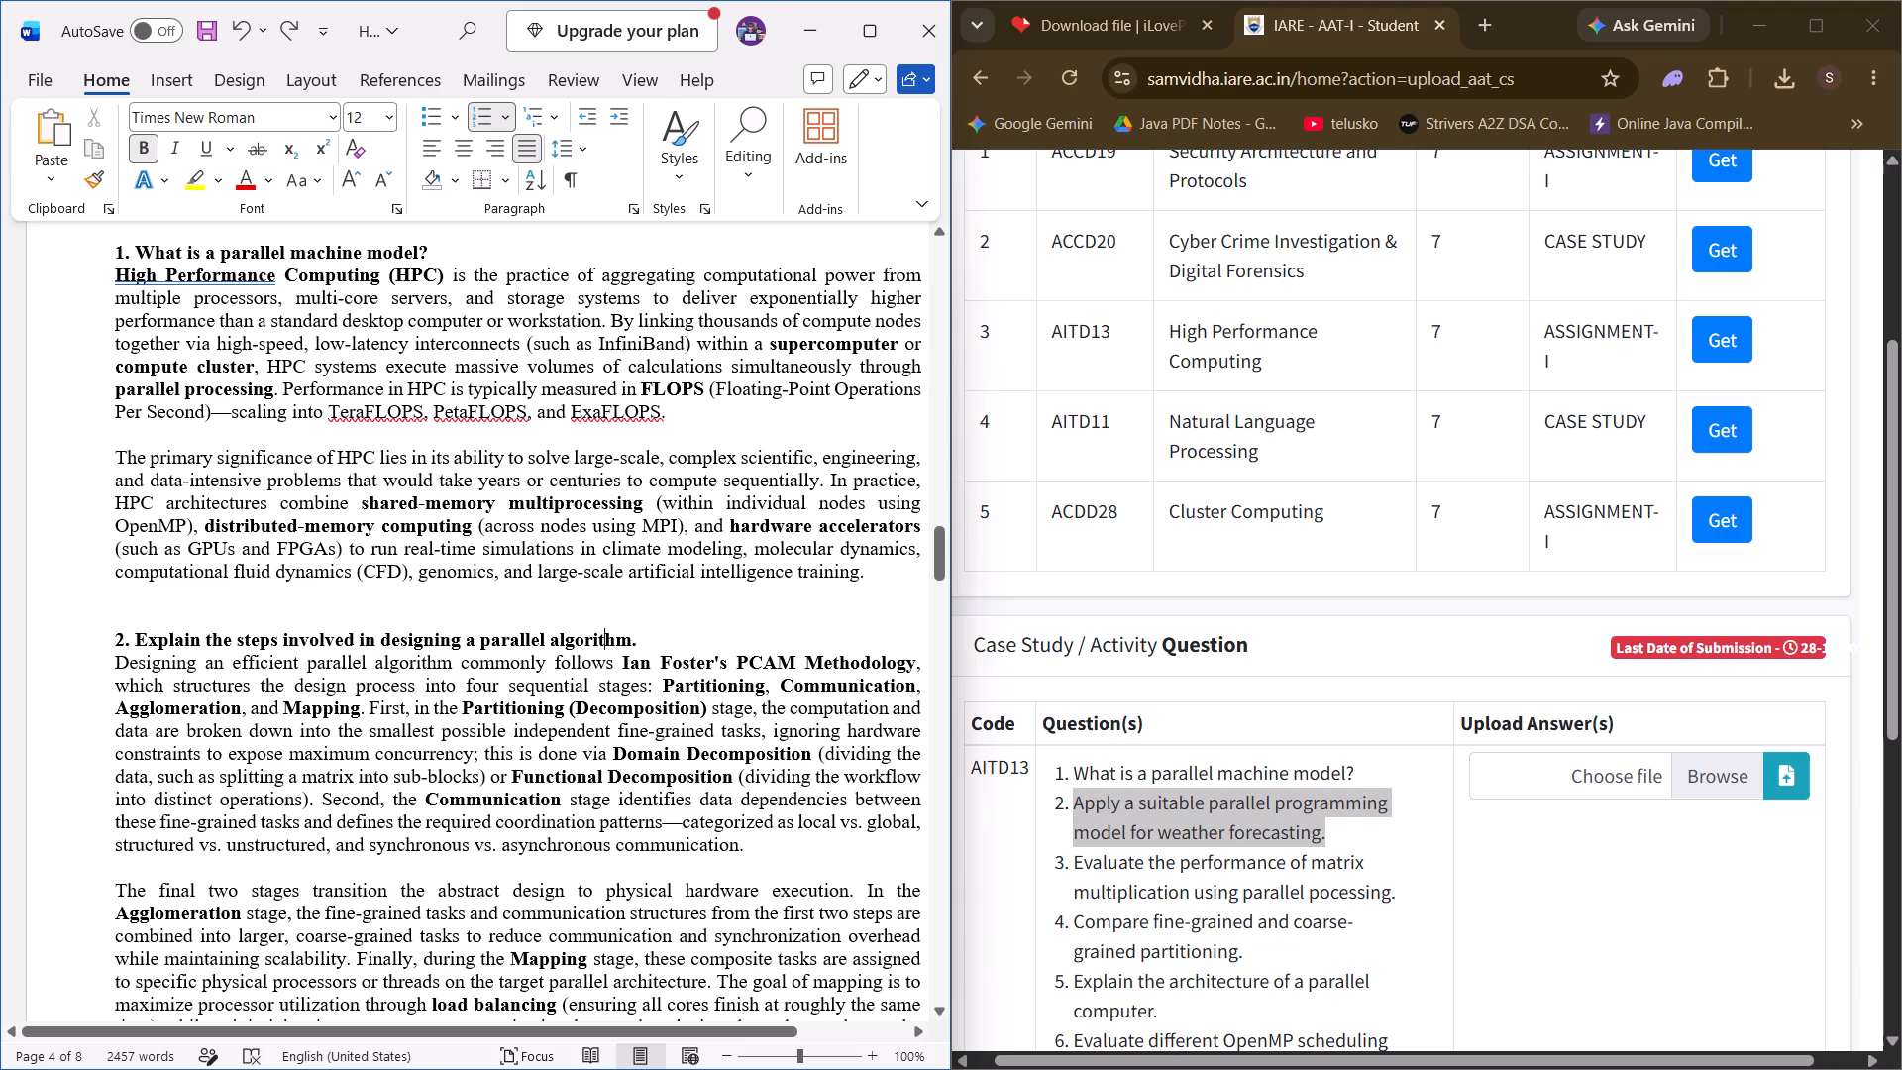
drag(541, 630, 490, 626)
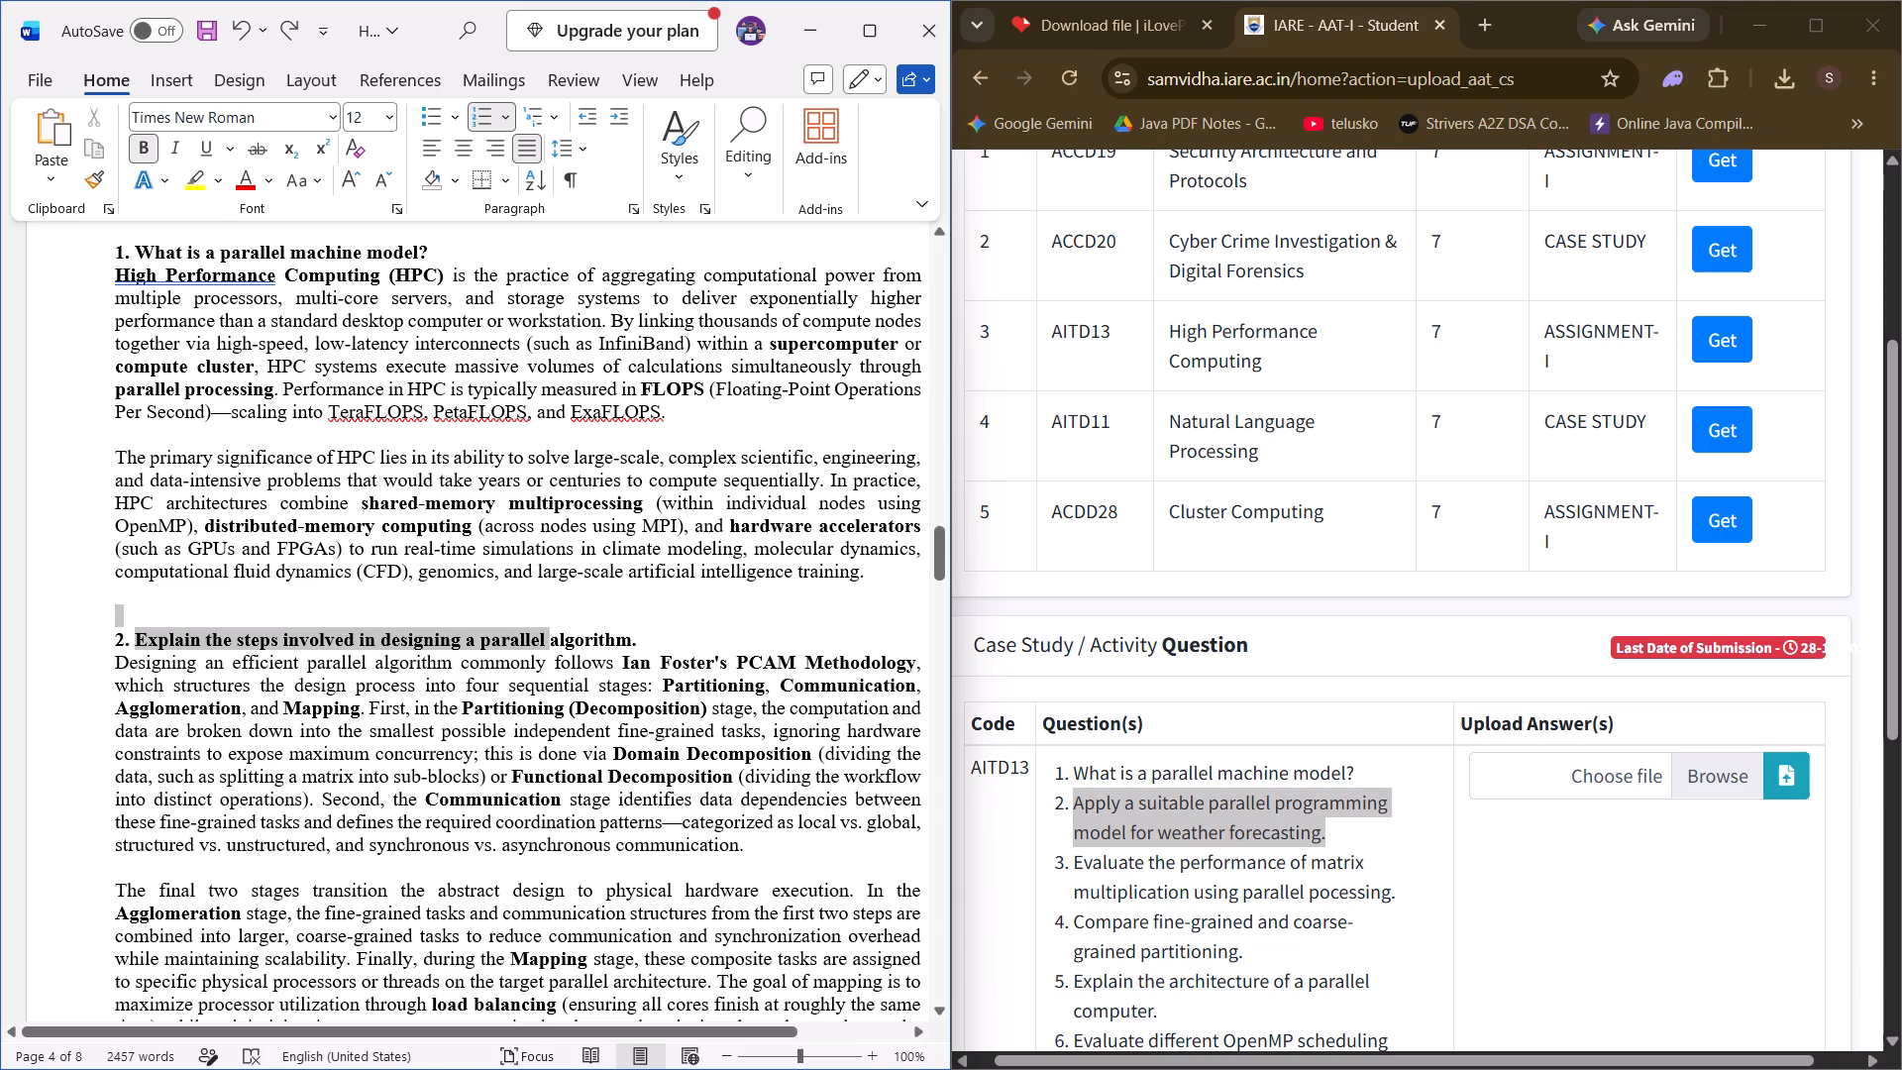
drag(490, 626, 216, 637)
key(ctrl+v)
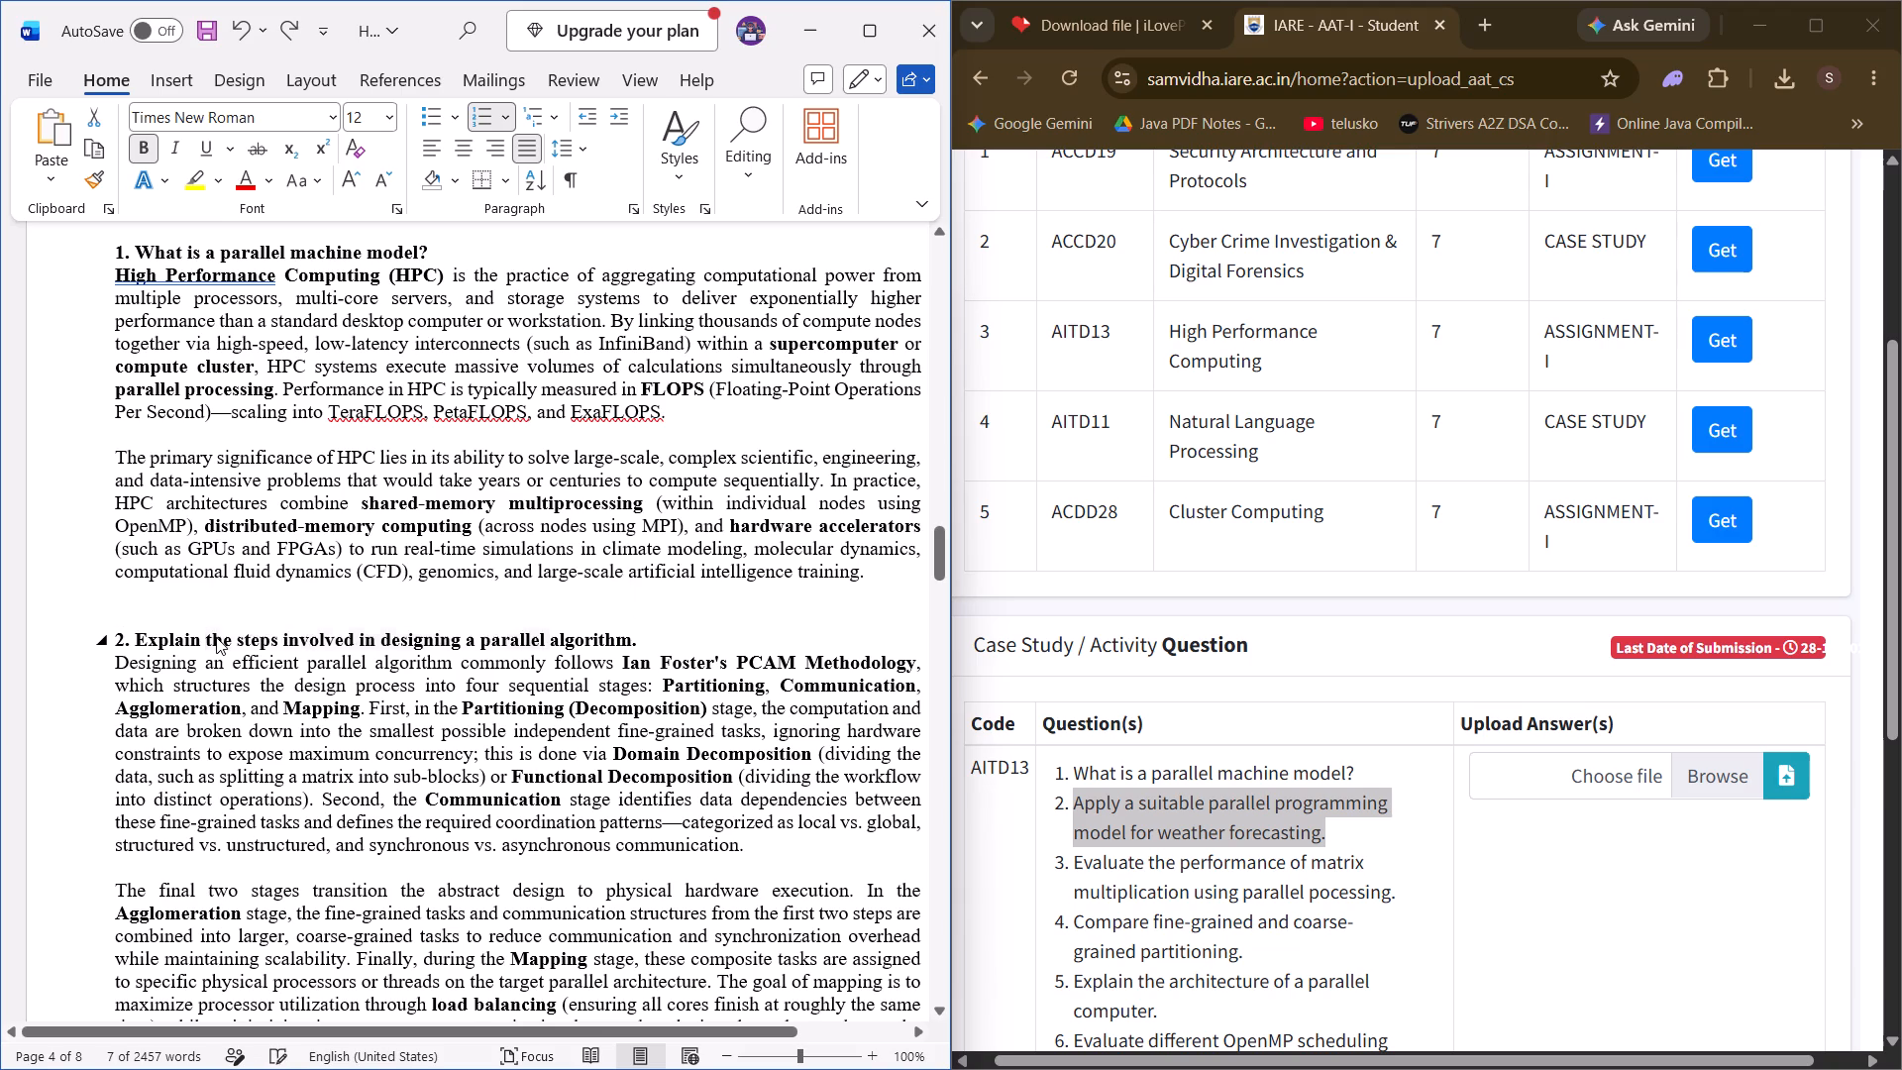
click(200, 639)
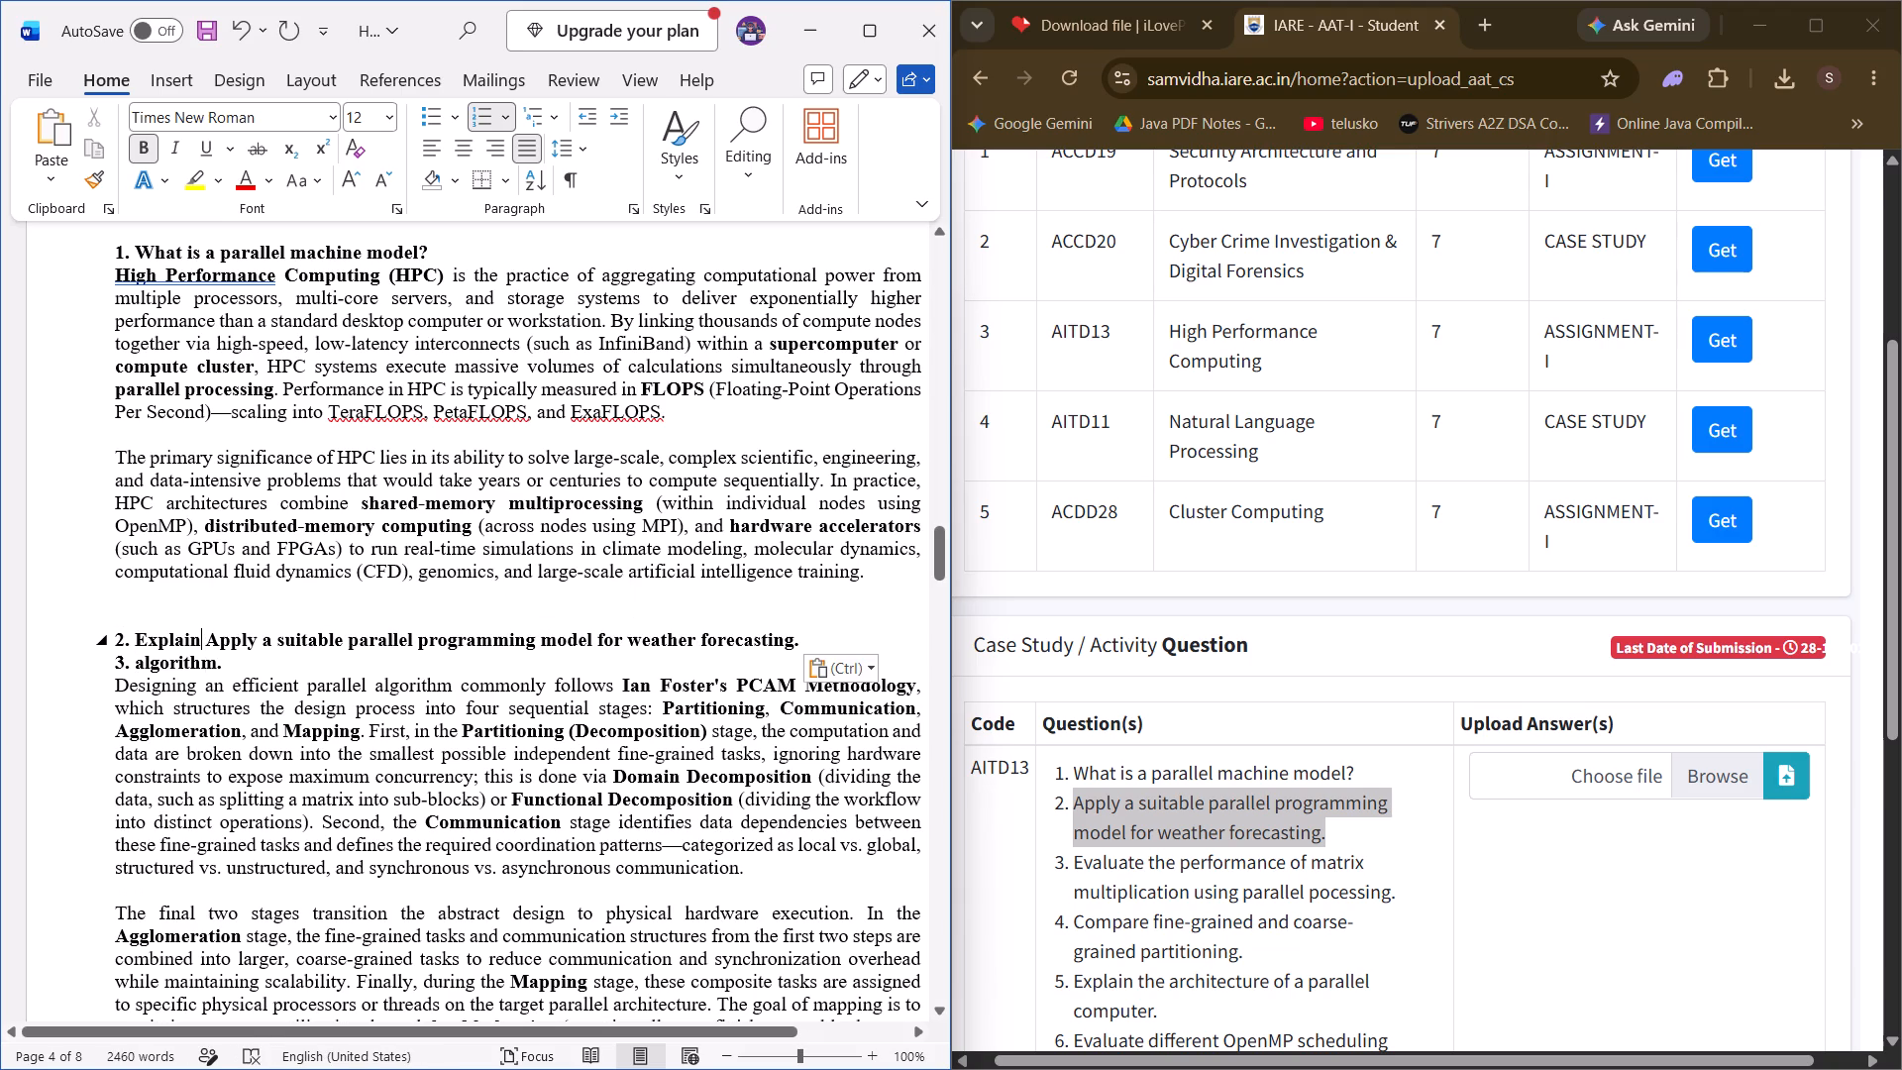
key(BackSpace)
key(BackSpace)
key(BackSpace)
key(BackSpace)
key(BackSpace)
key(BackSpace)
key(BackSpace)
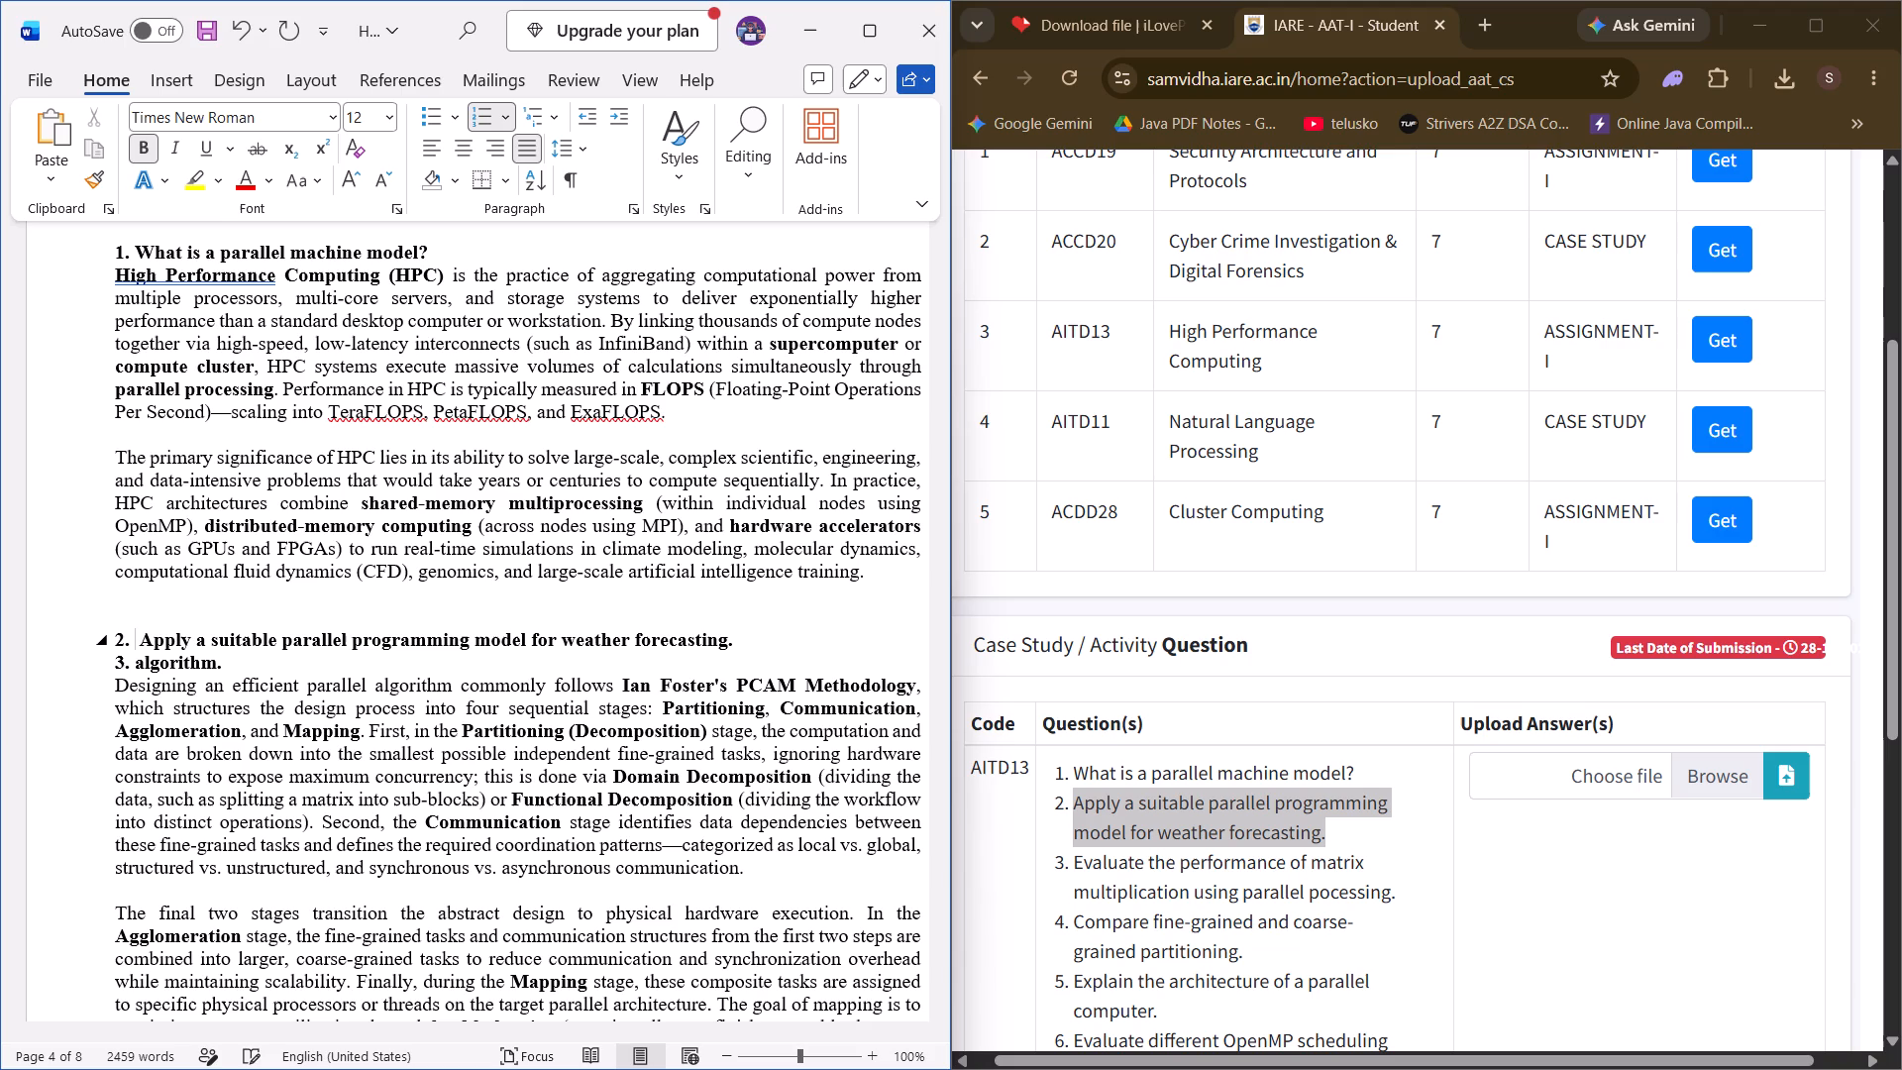
key(Right)
key(BackSpace)
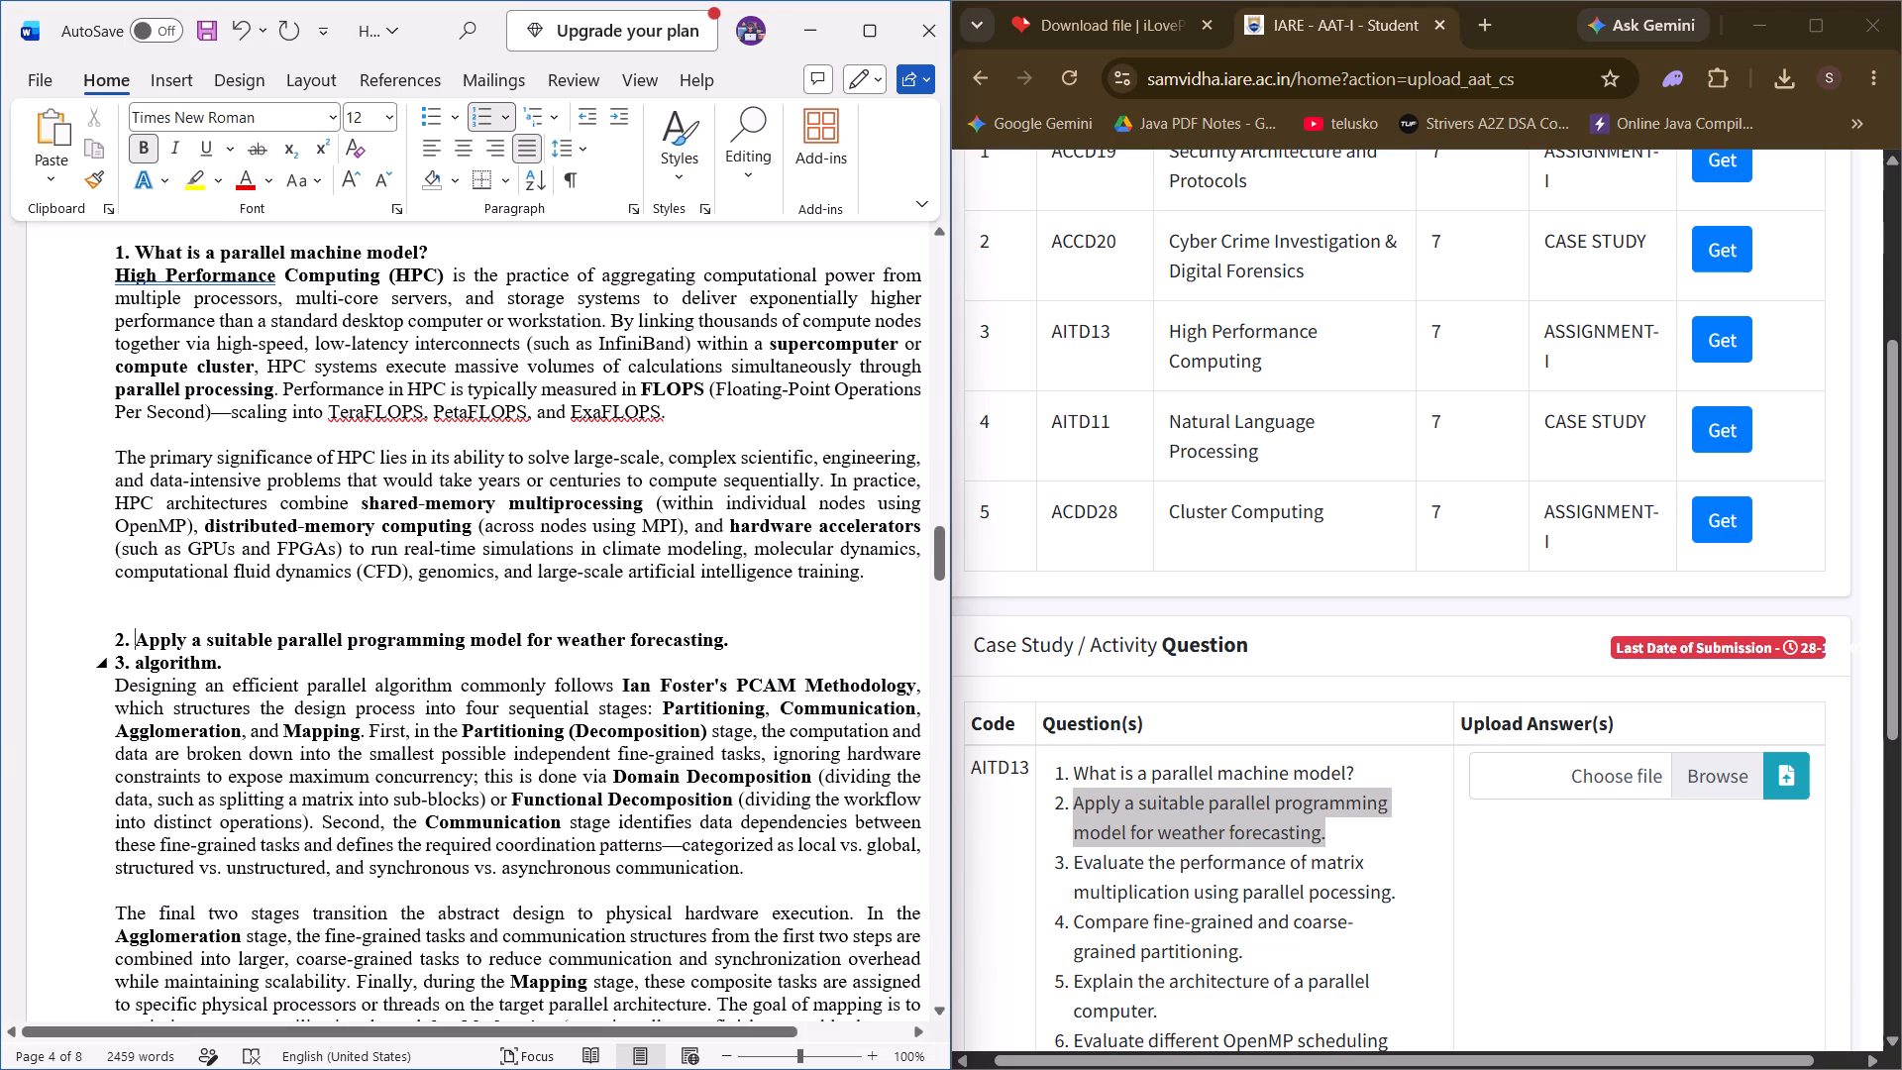
Delete the leftover "3. algorithm." line below the second question heading.
click(127, 657)
key(BackSpace)
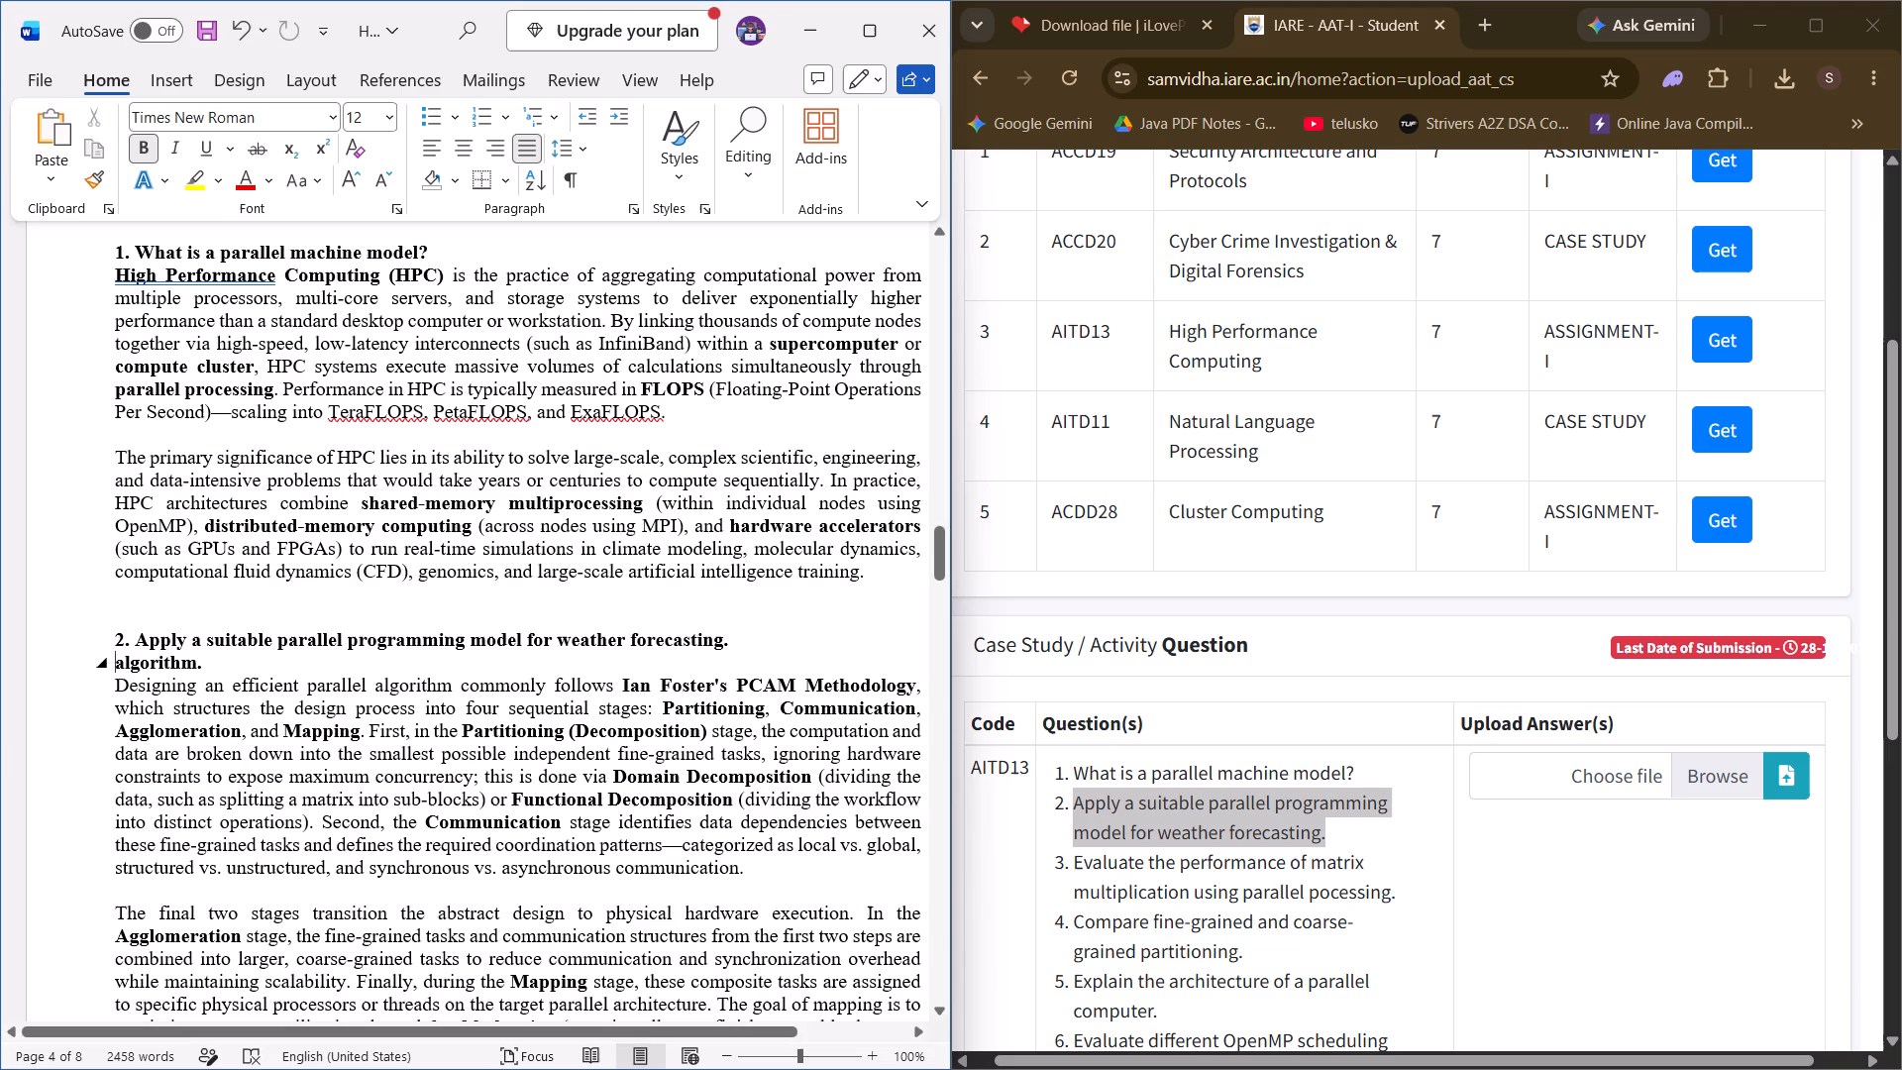
drag(206, 664, 132, 663)
key(BackSpace)
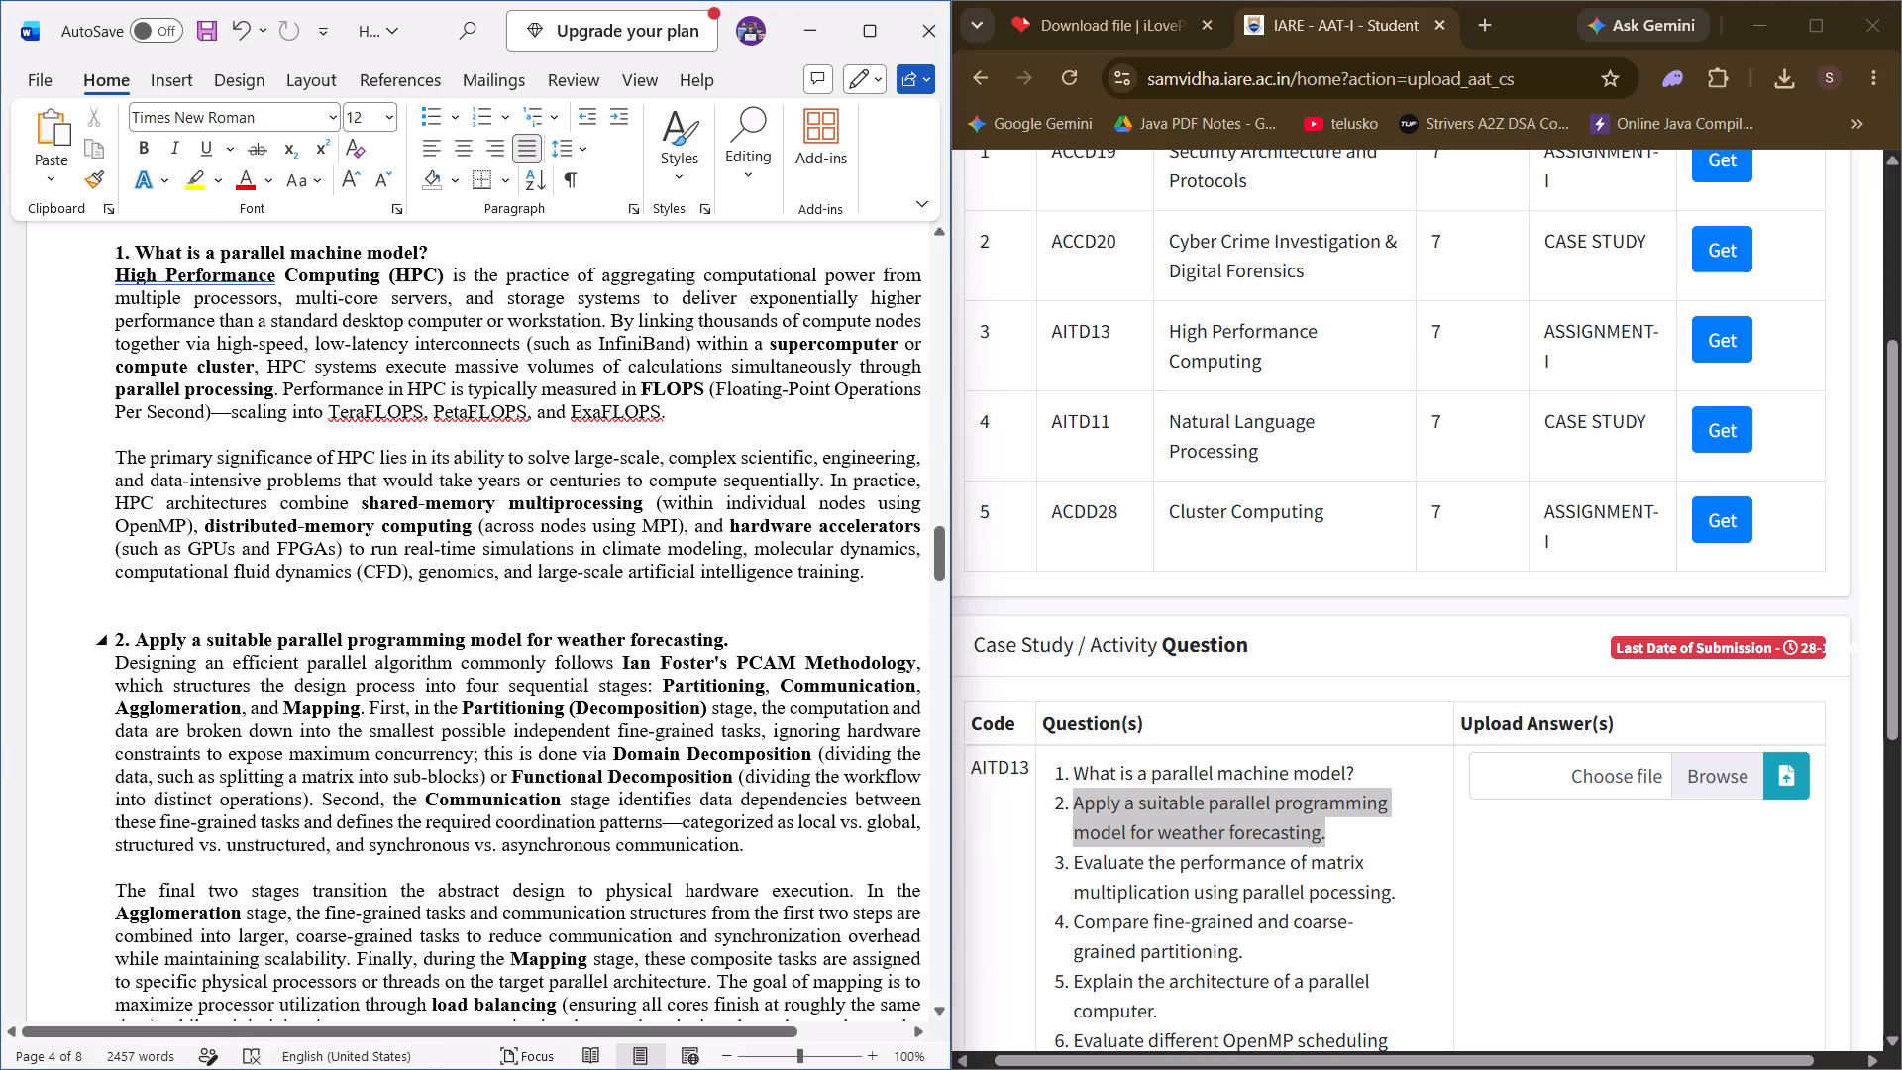
Copy question 10, "Evaluate the suitability of OpenMP for scientific computing applications.", from the portal's High Performance Computing question list.
scroll(345, 574, down, 2)
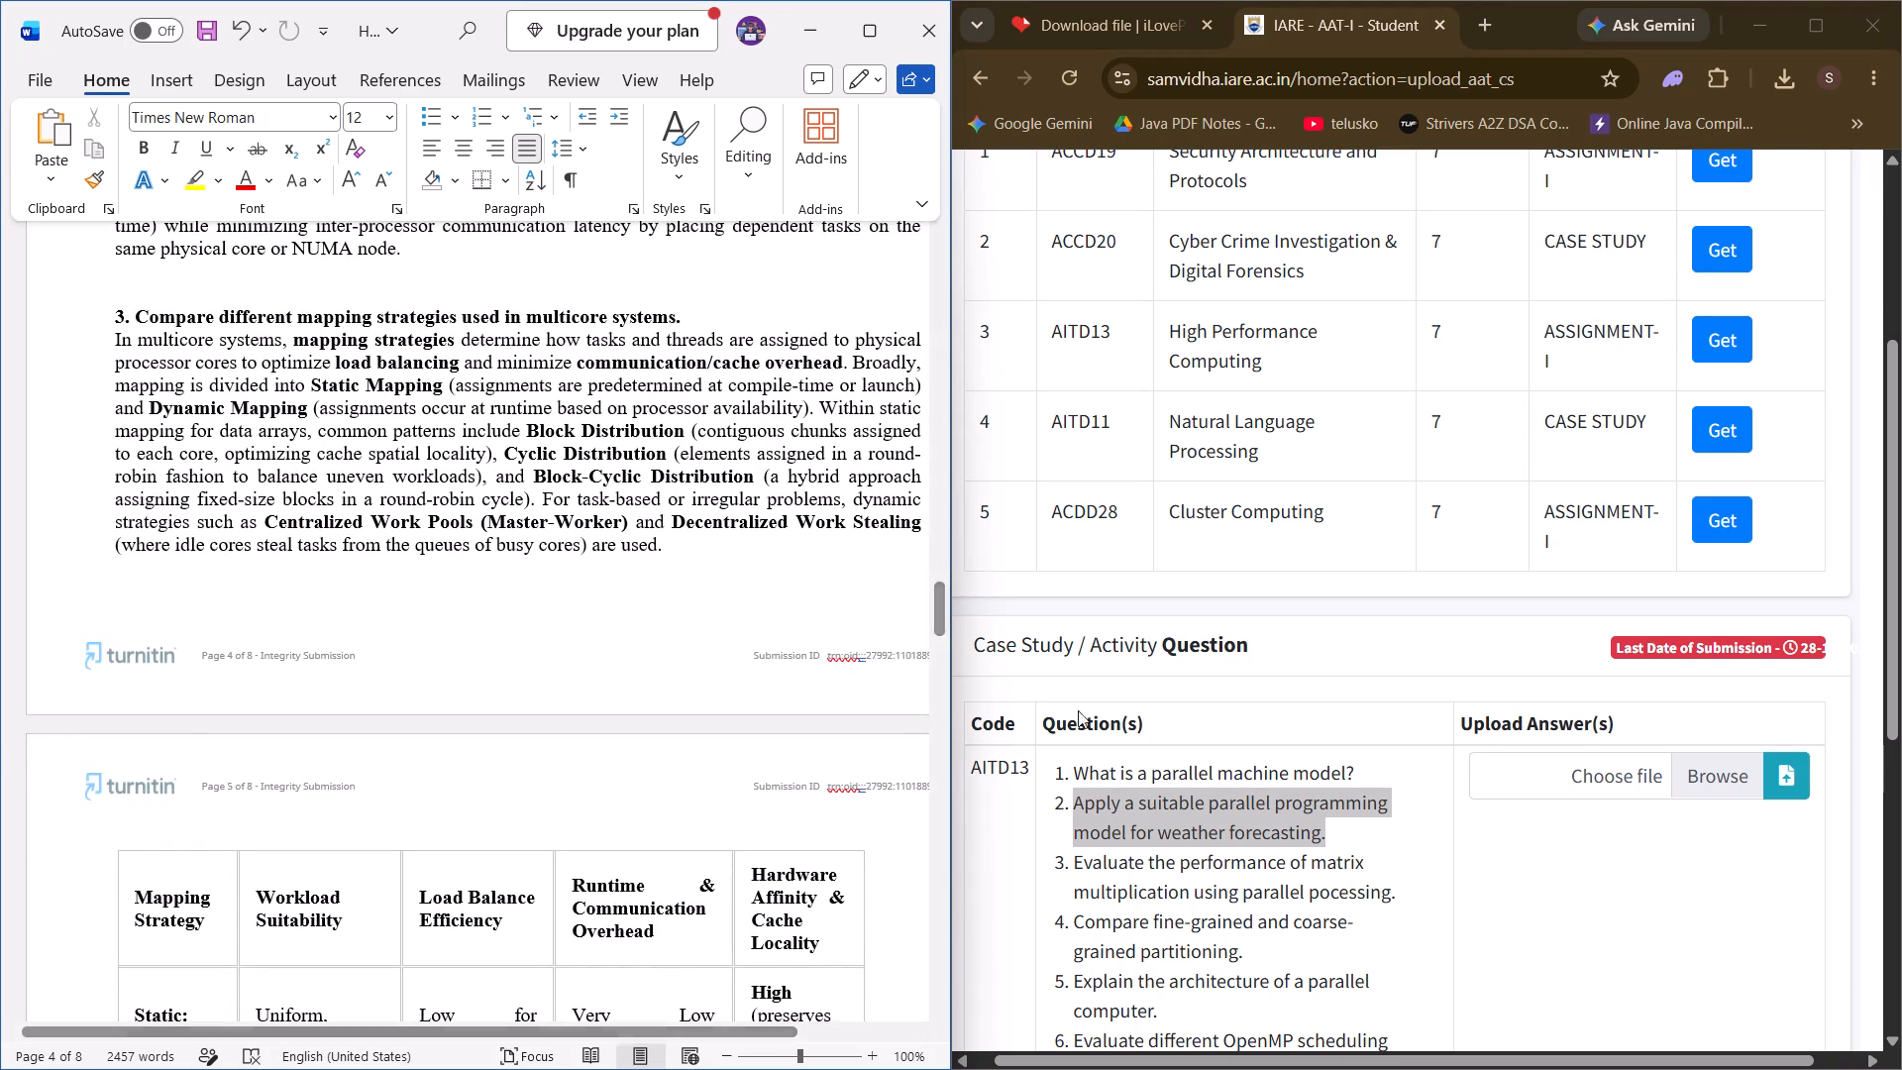
scroll(847, 668, down, 1)
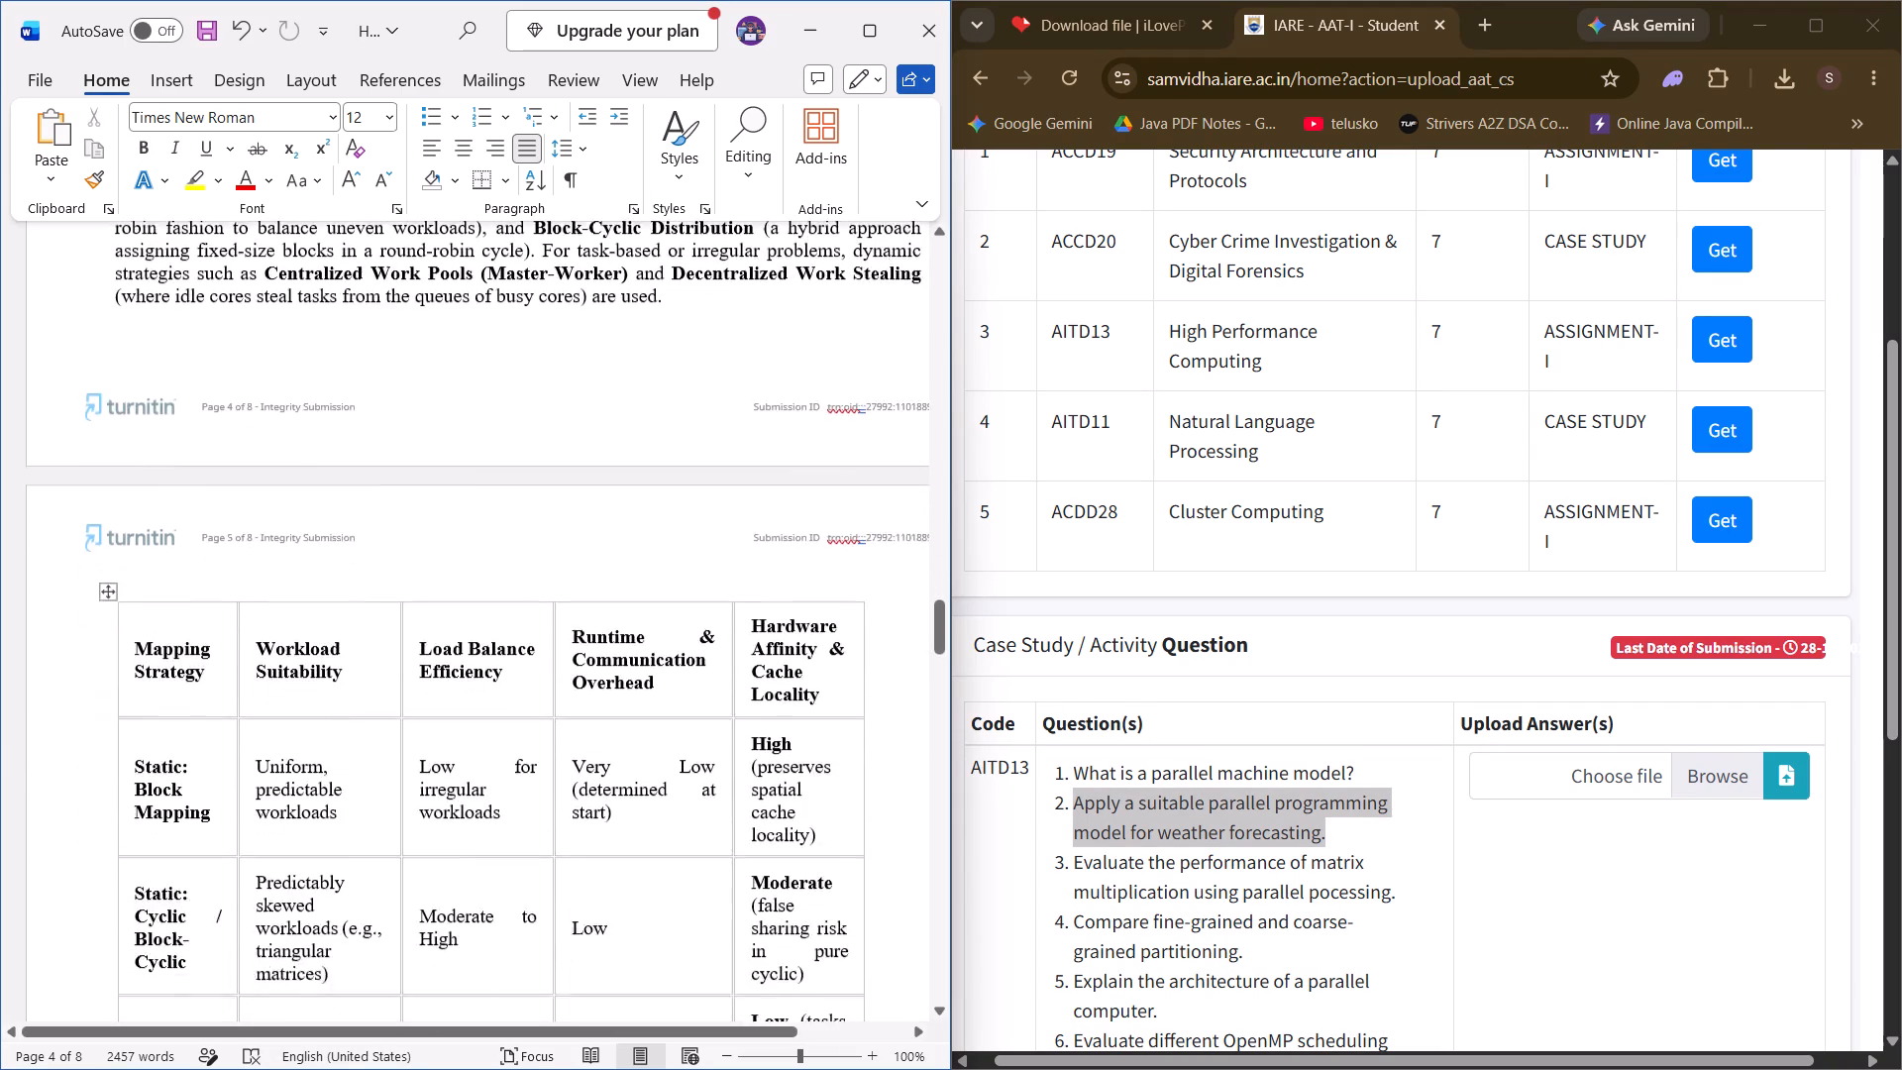
scroll(847, 668, down, 2)
scroll(1362, 815, down, 1)
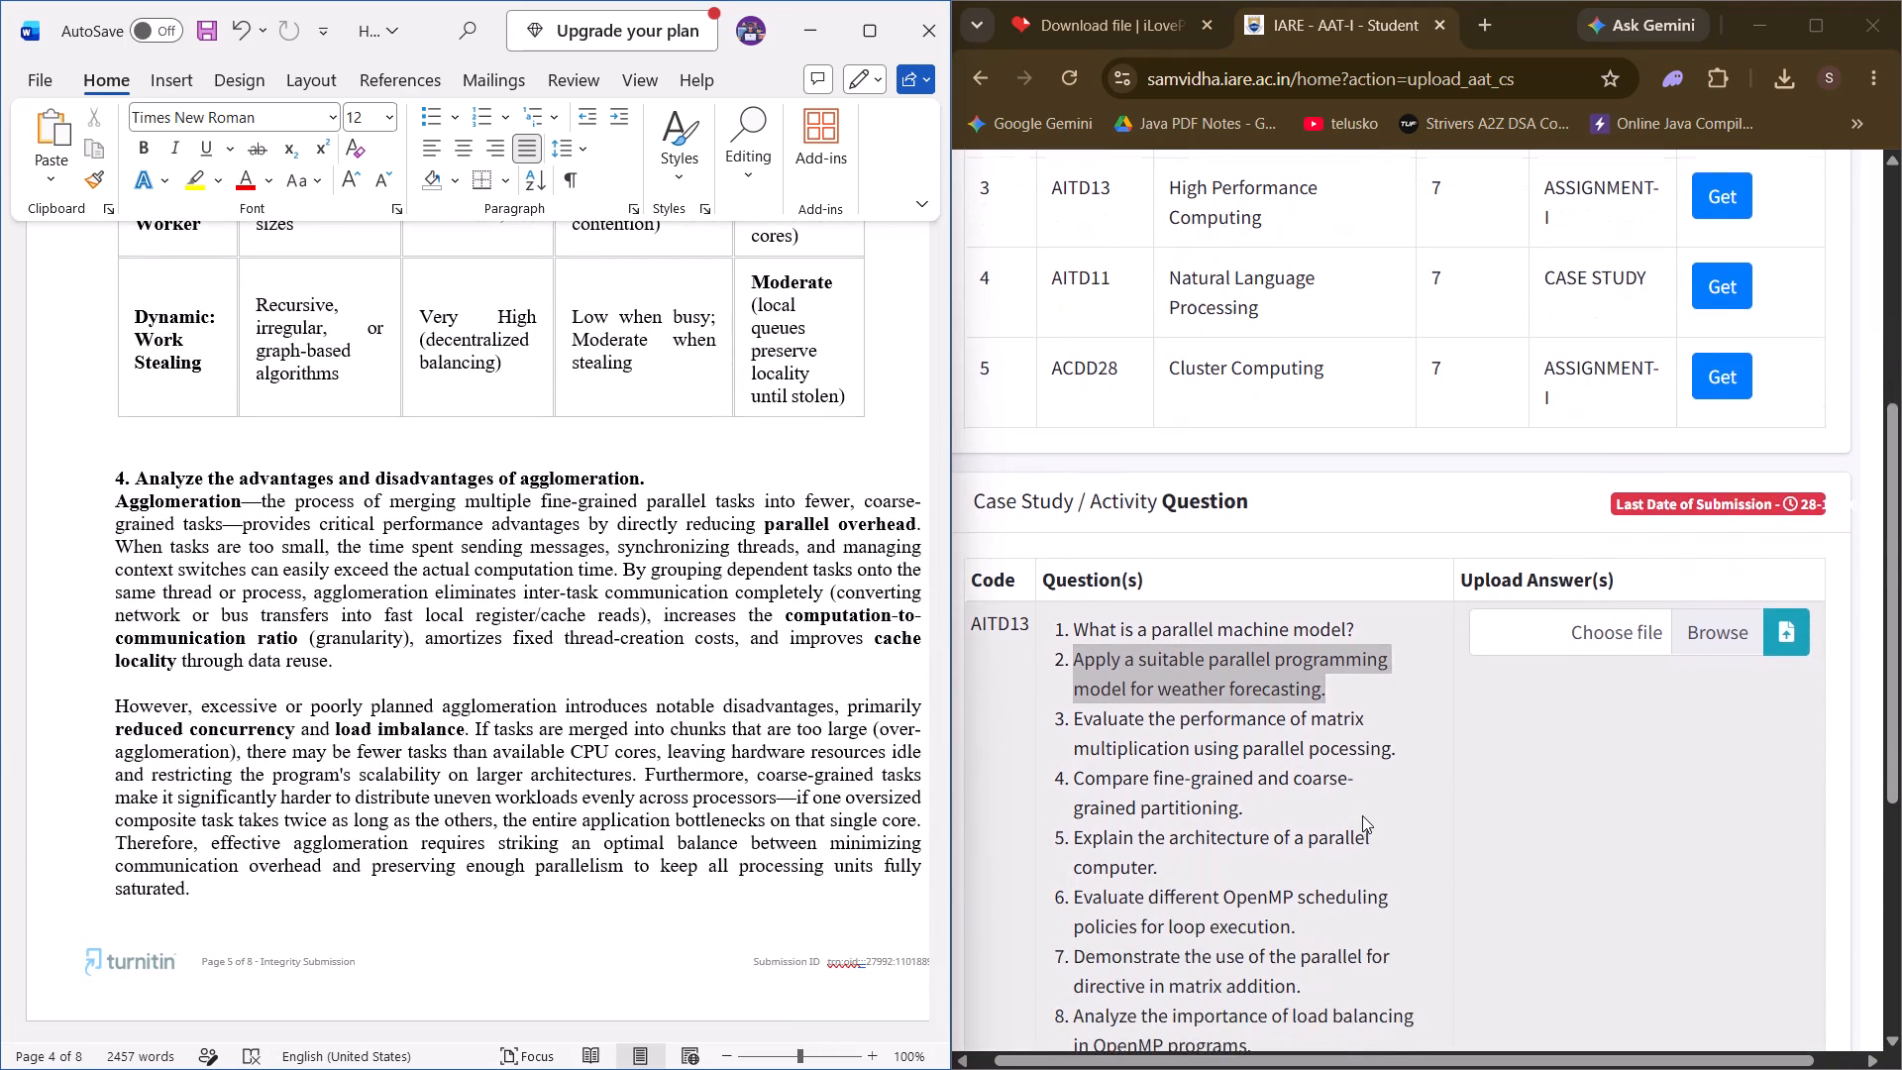
scroll(1362, 815, down, 3)
scroll(678, 791, down, 3)
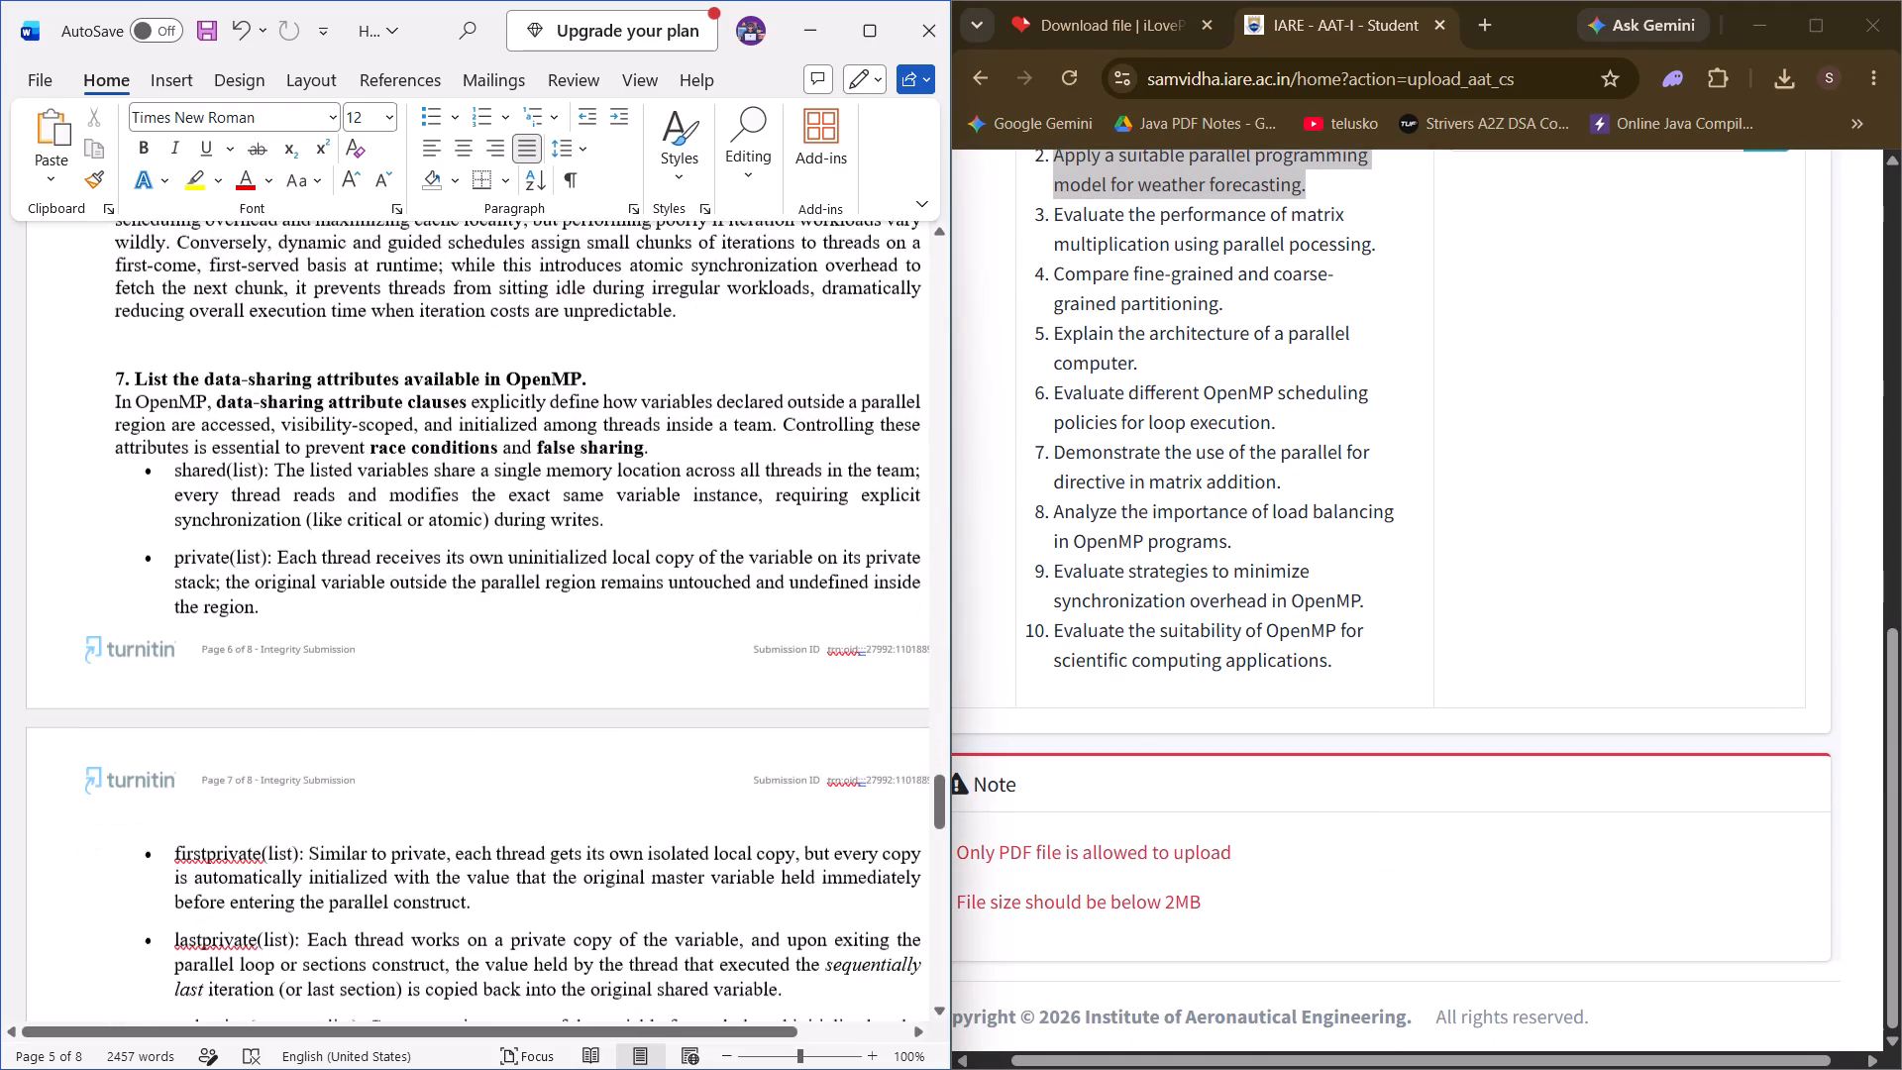
scroll(678, 791, down, 7)
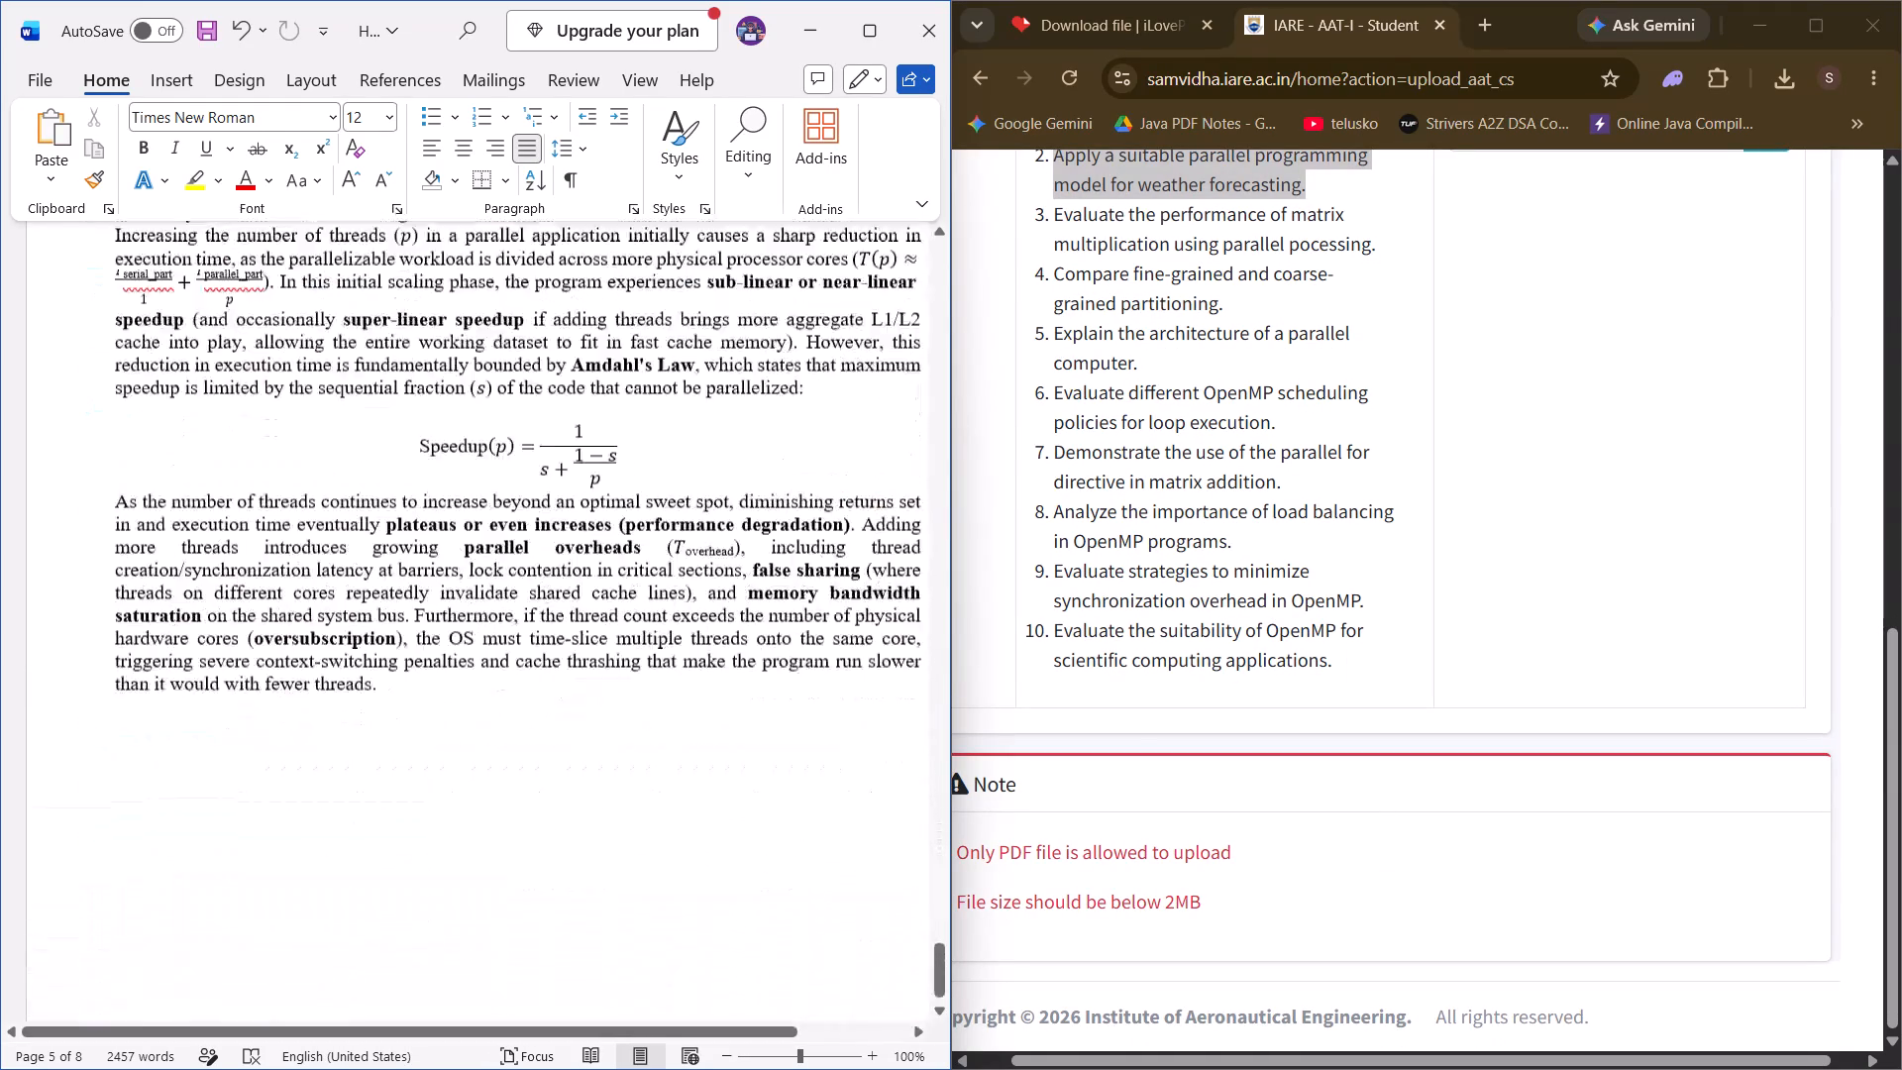
scroll(678, 791, up, 2)
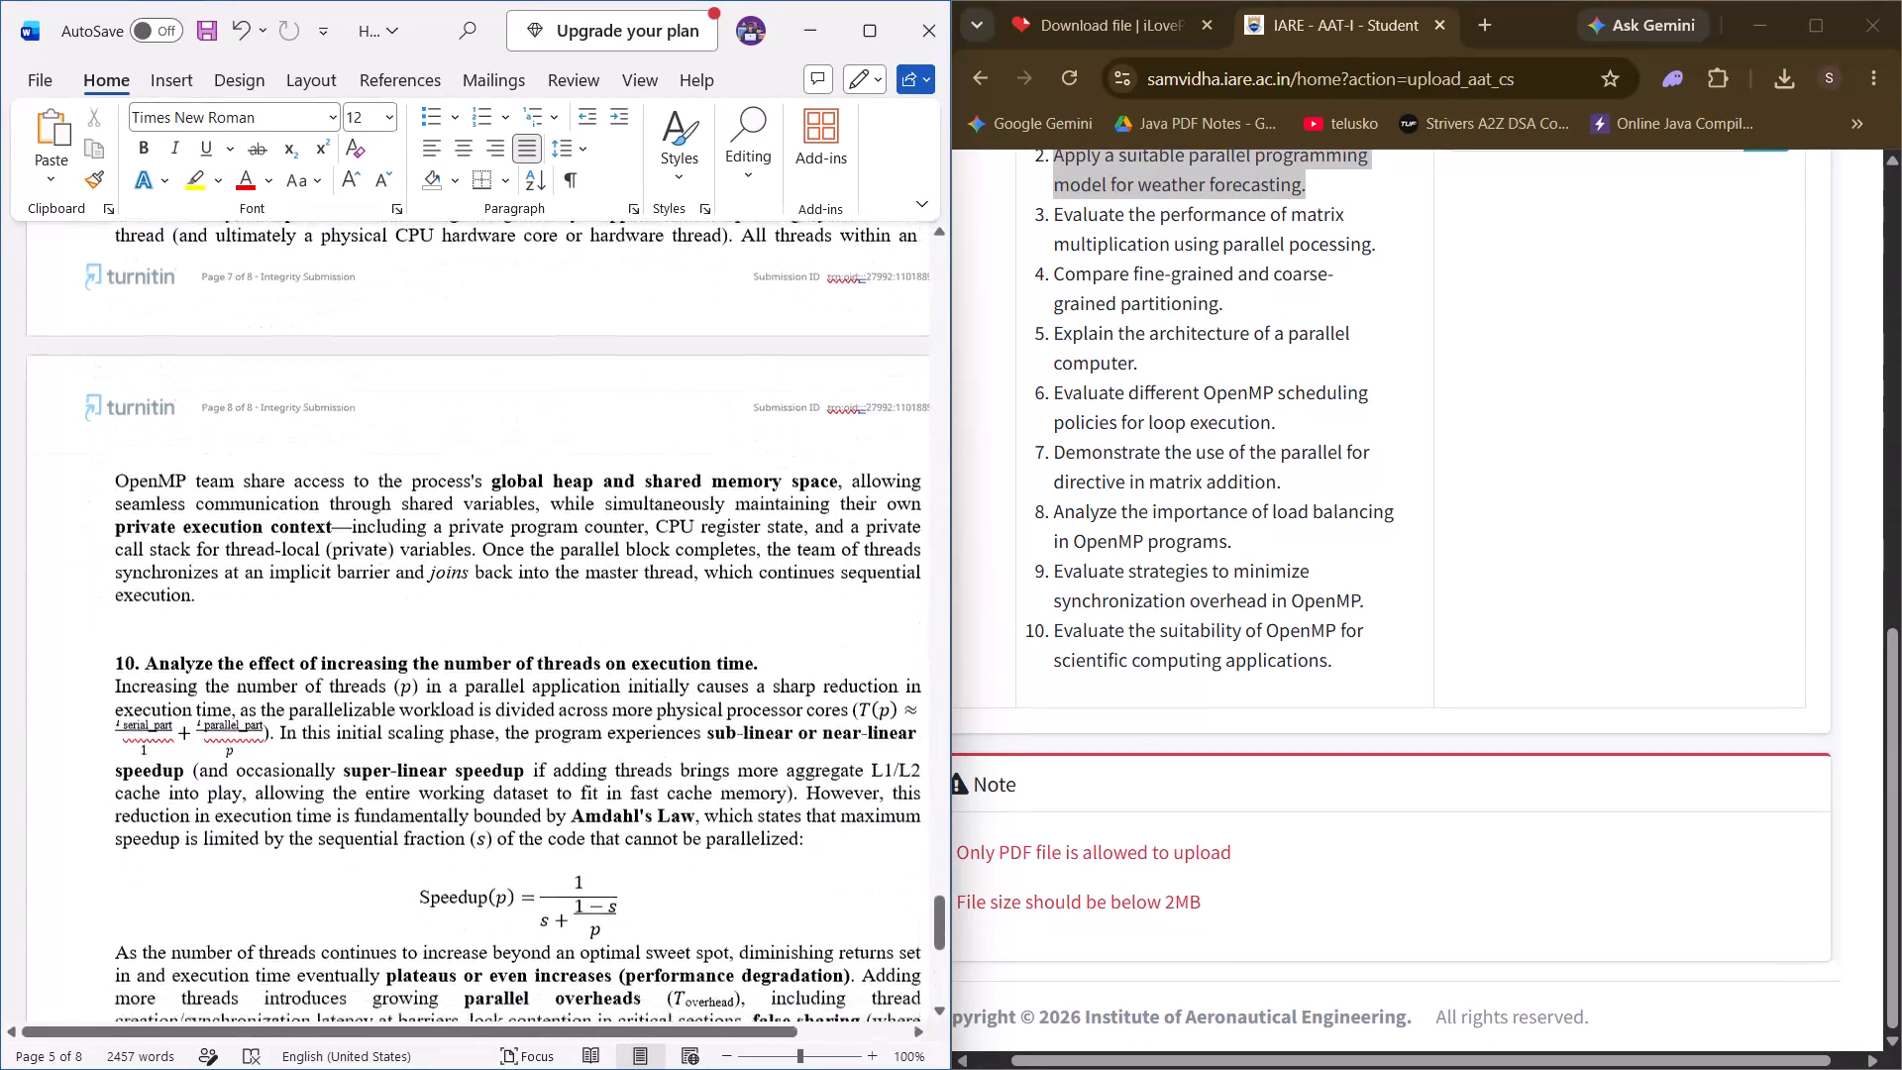
drag(1331, 661, 1059, 627)
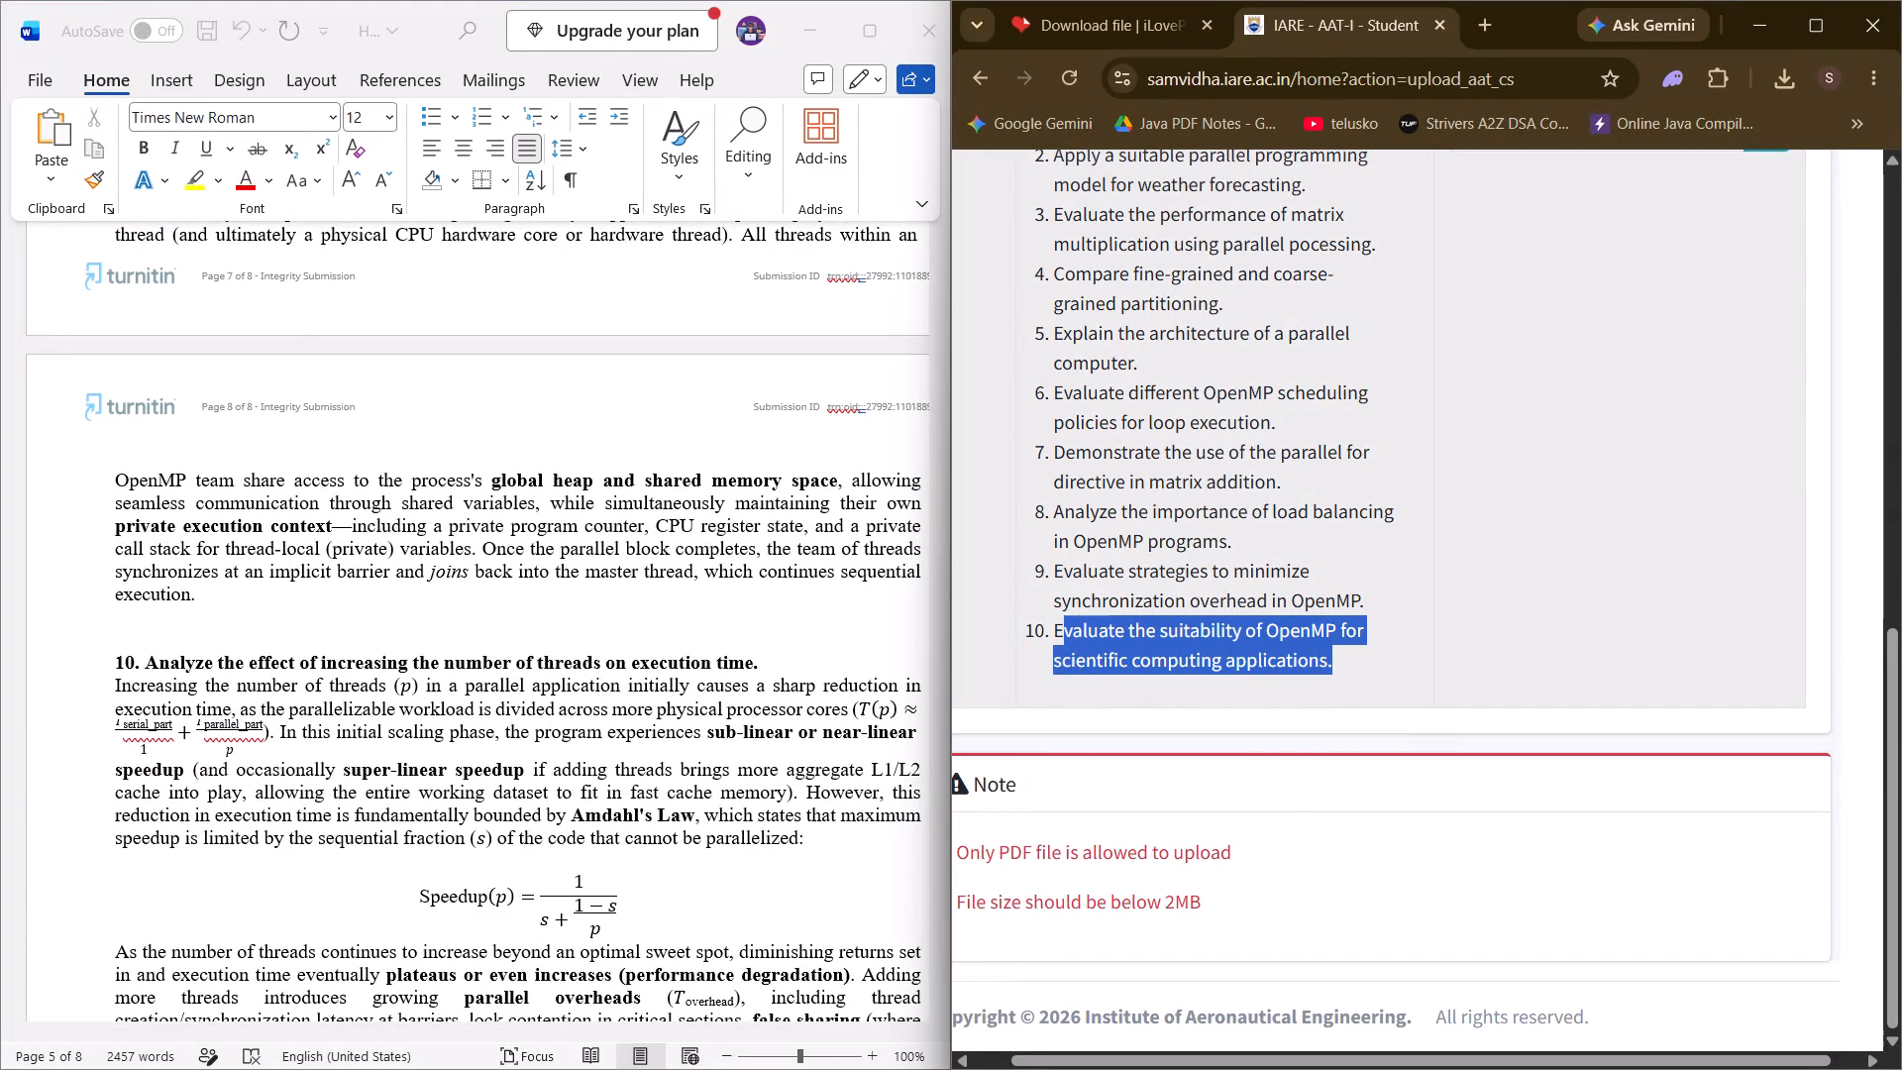
drag(1059, 627, 1054, 626)
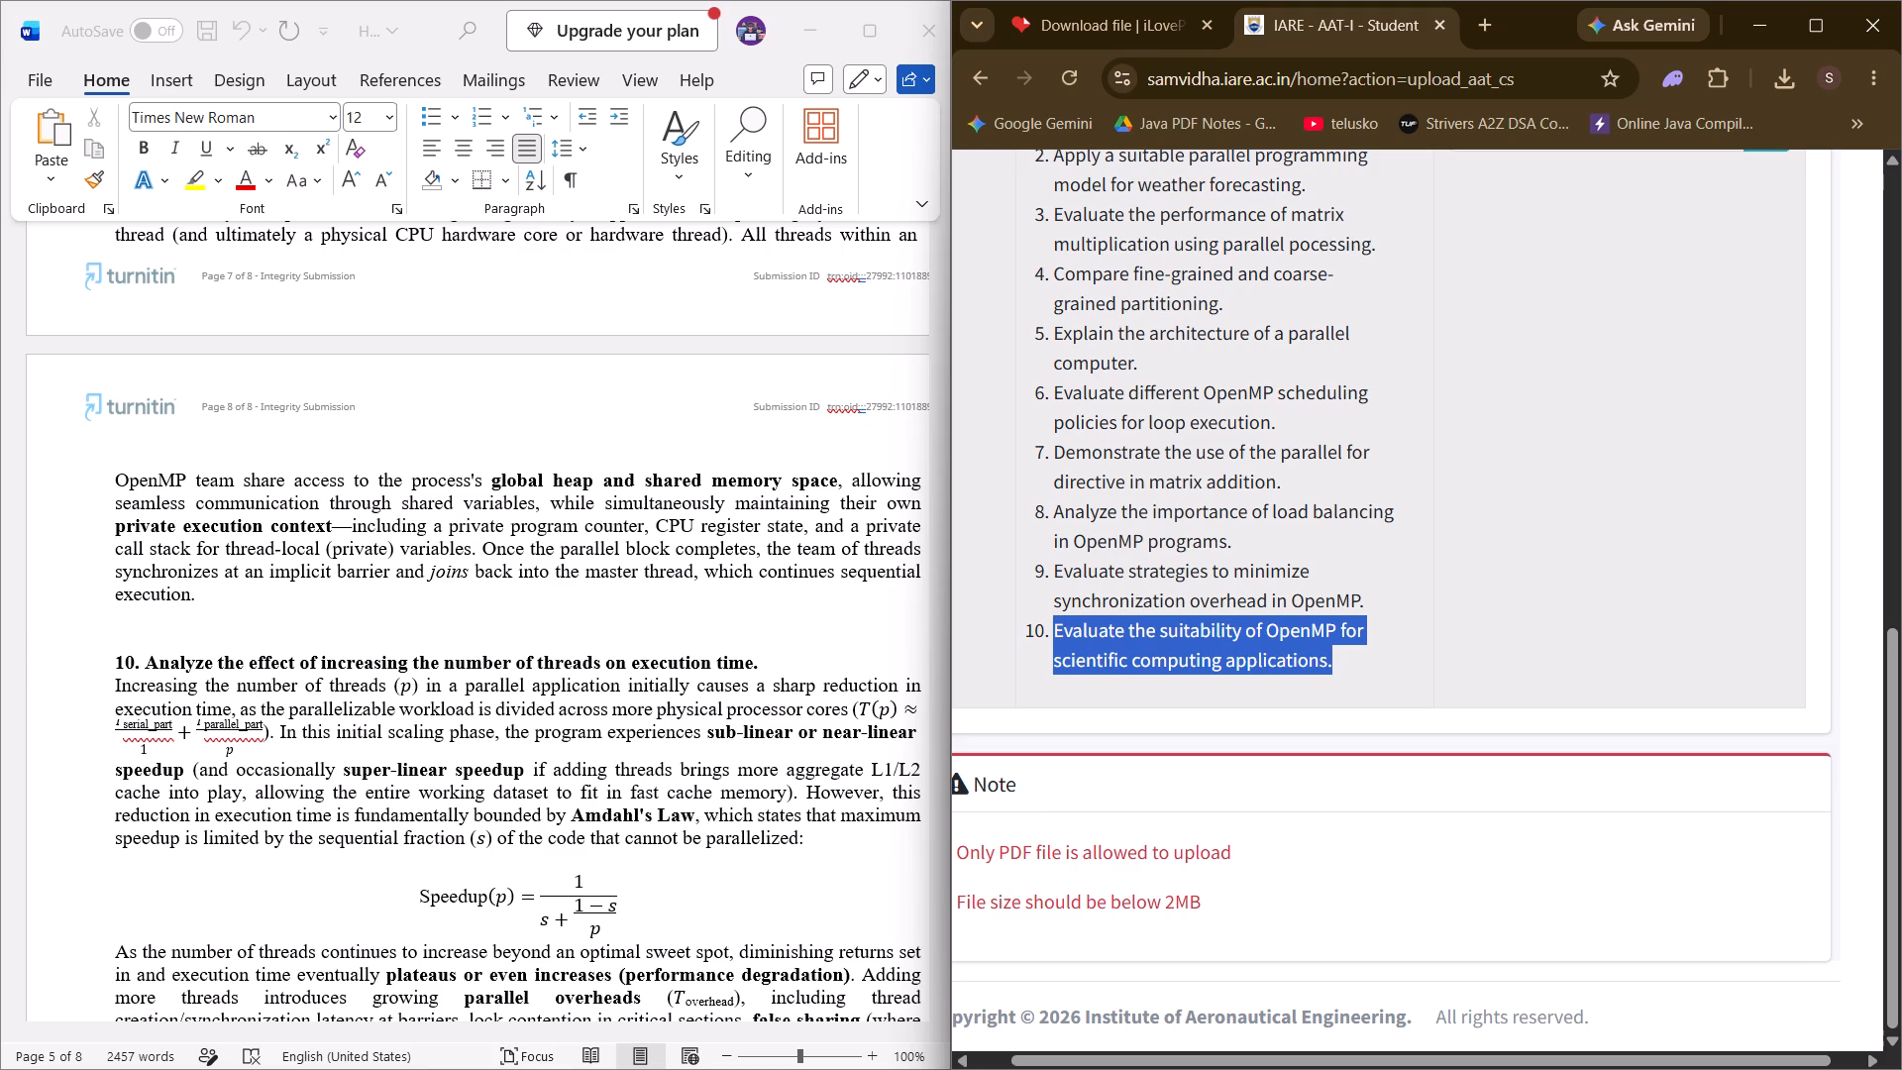
key(ctrl+c)
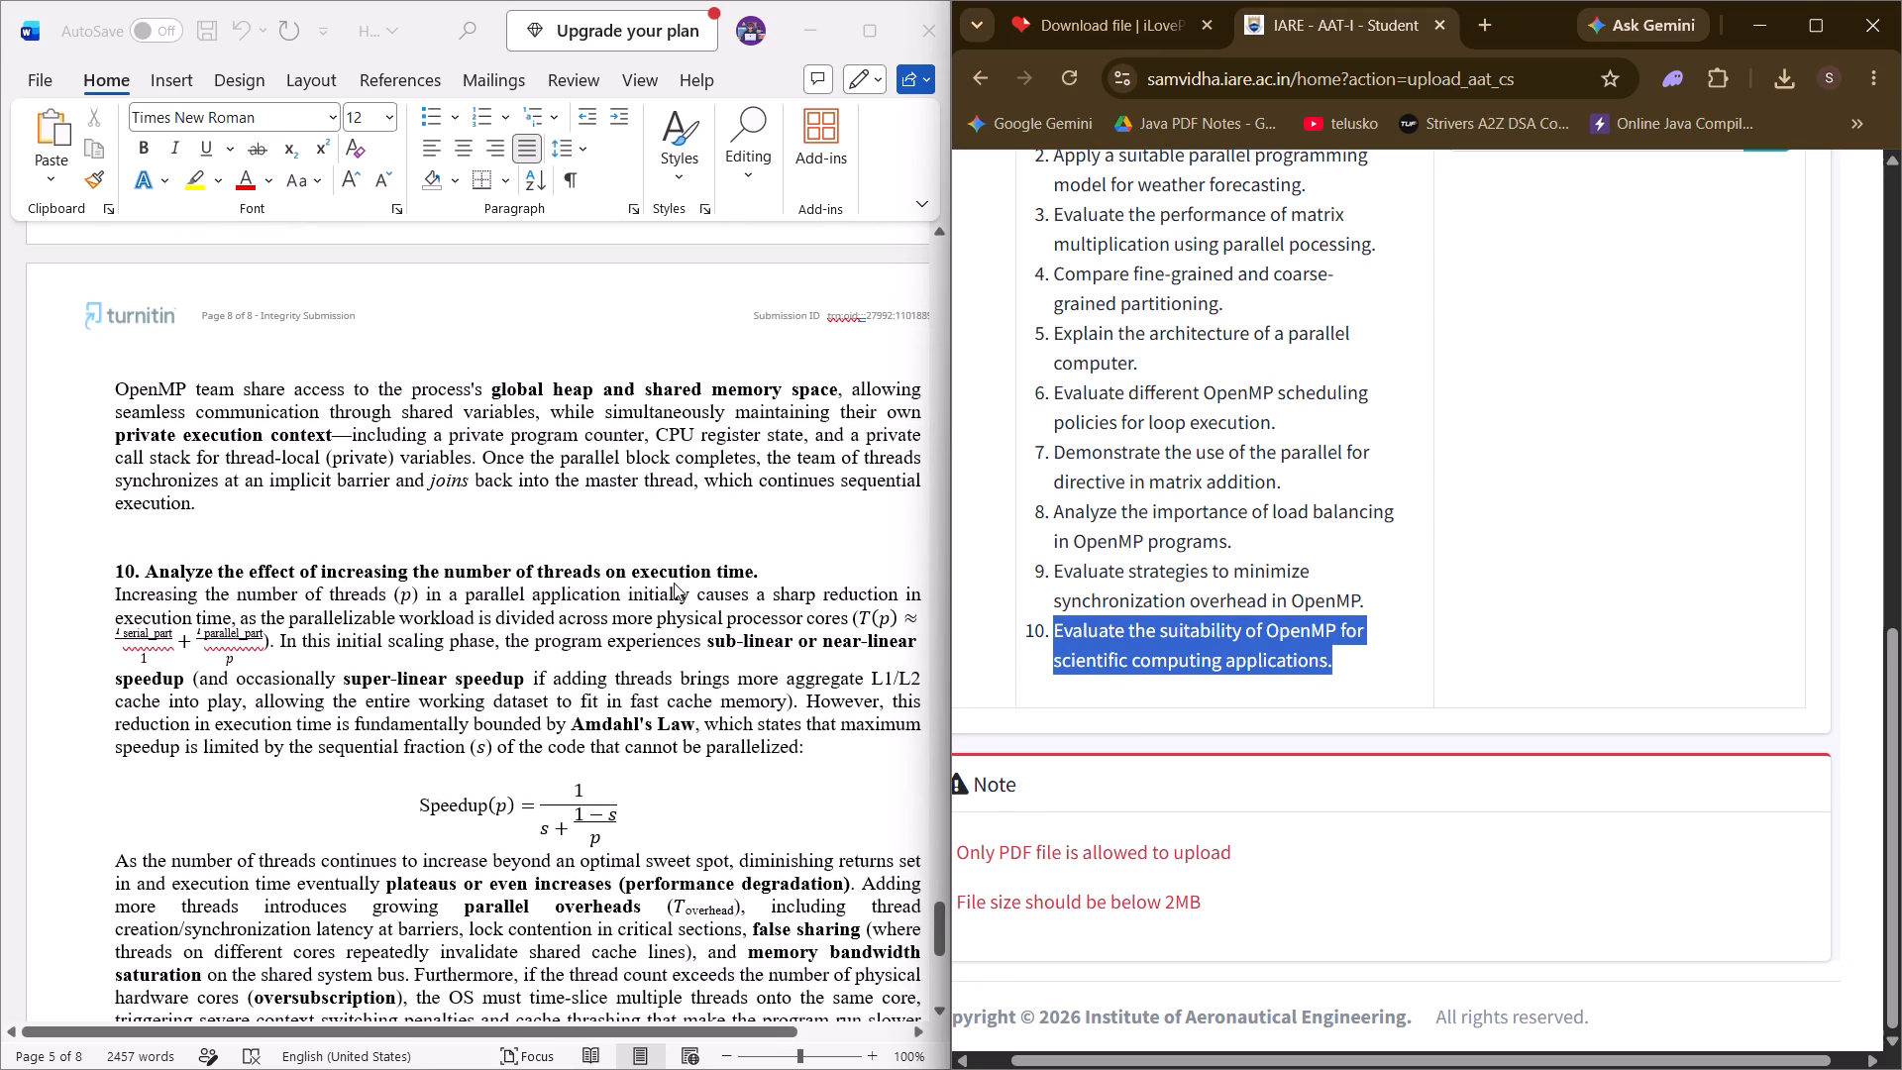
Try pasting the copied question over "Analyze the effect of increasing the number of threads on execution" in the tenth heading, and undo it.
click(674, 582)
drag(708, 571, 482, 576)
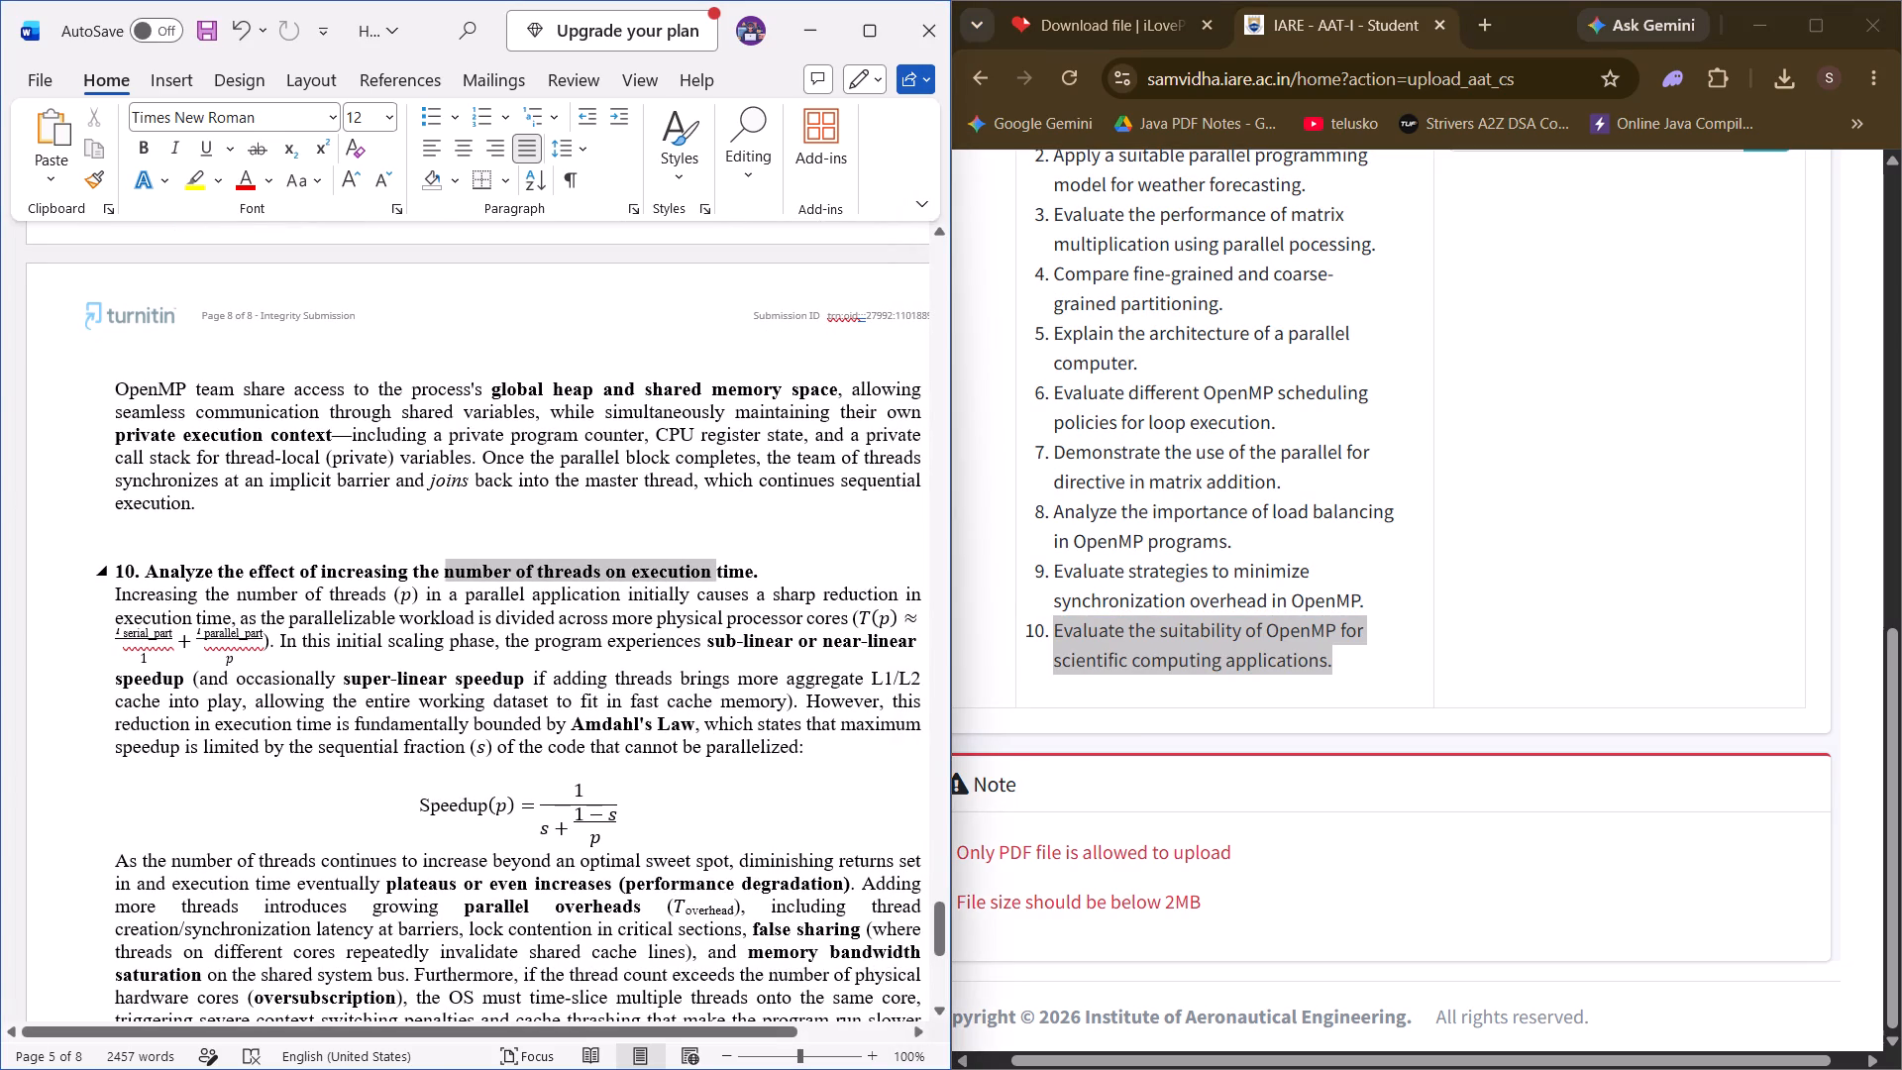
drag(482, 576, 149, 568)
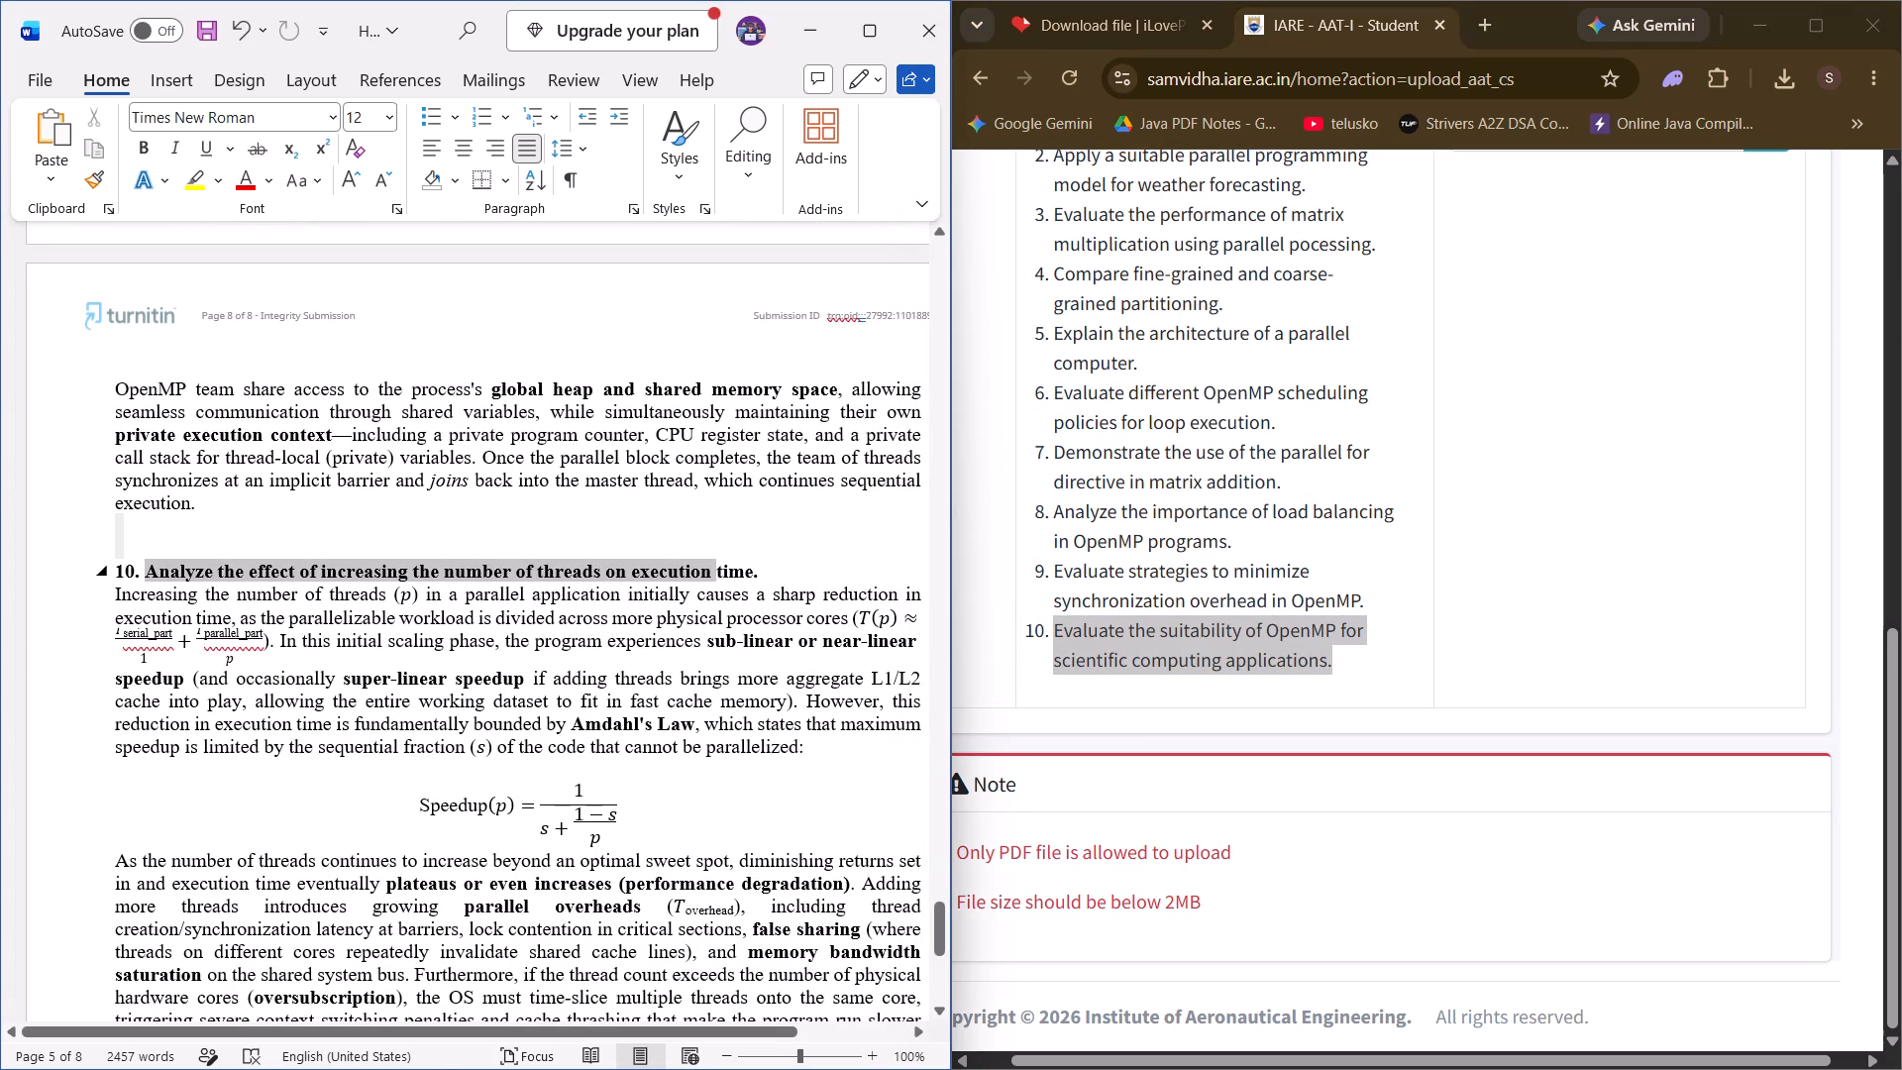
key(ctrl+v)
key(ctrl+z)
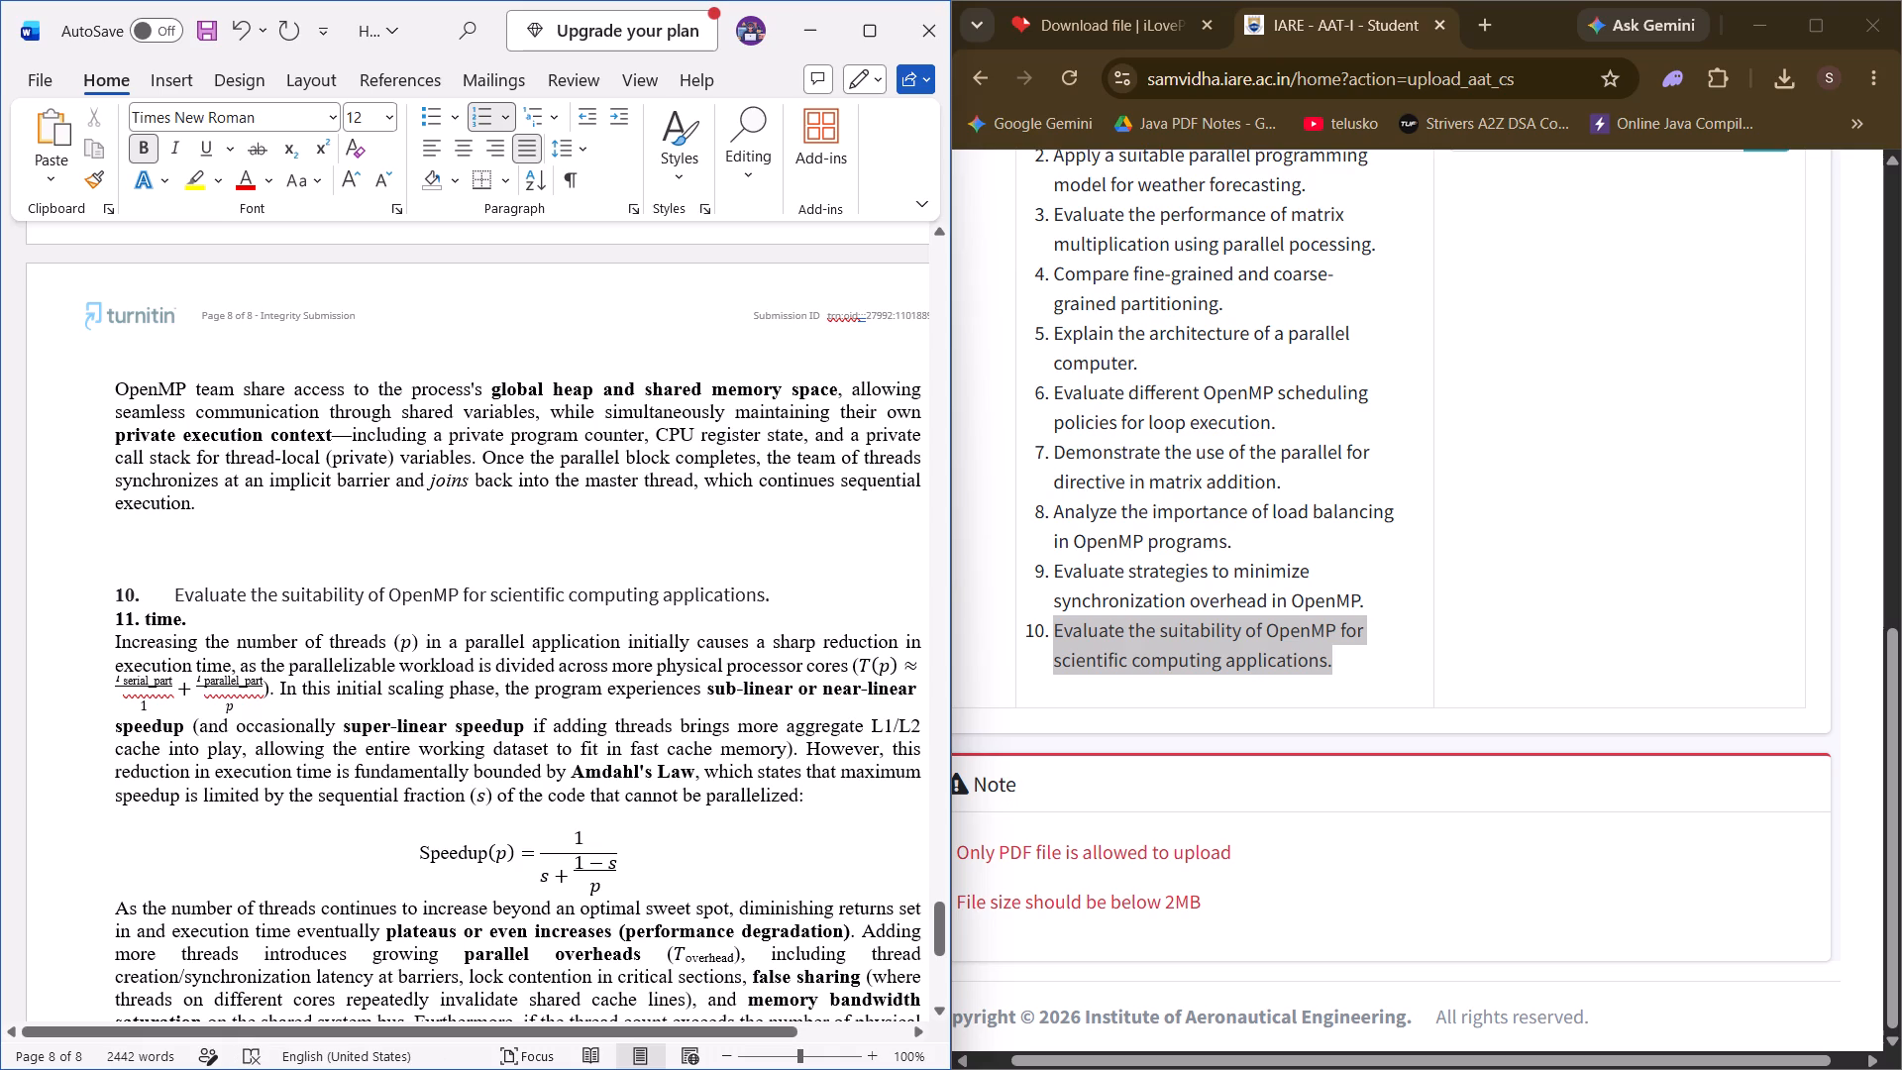
Paste the copied question into the tenth heading over "the effect of increasing the number of threads on execution", and delete the leftover "11. time." line.
click(191, 565)
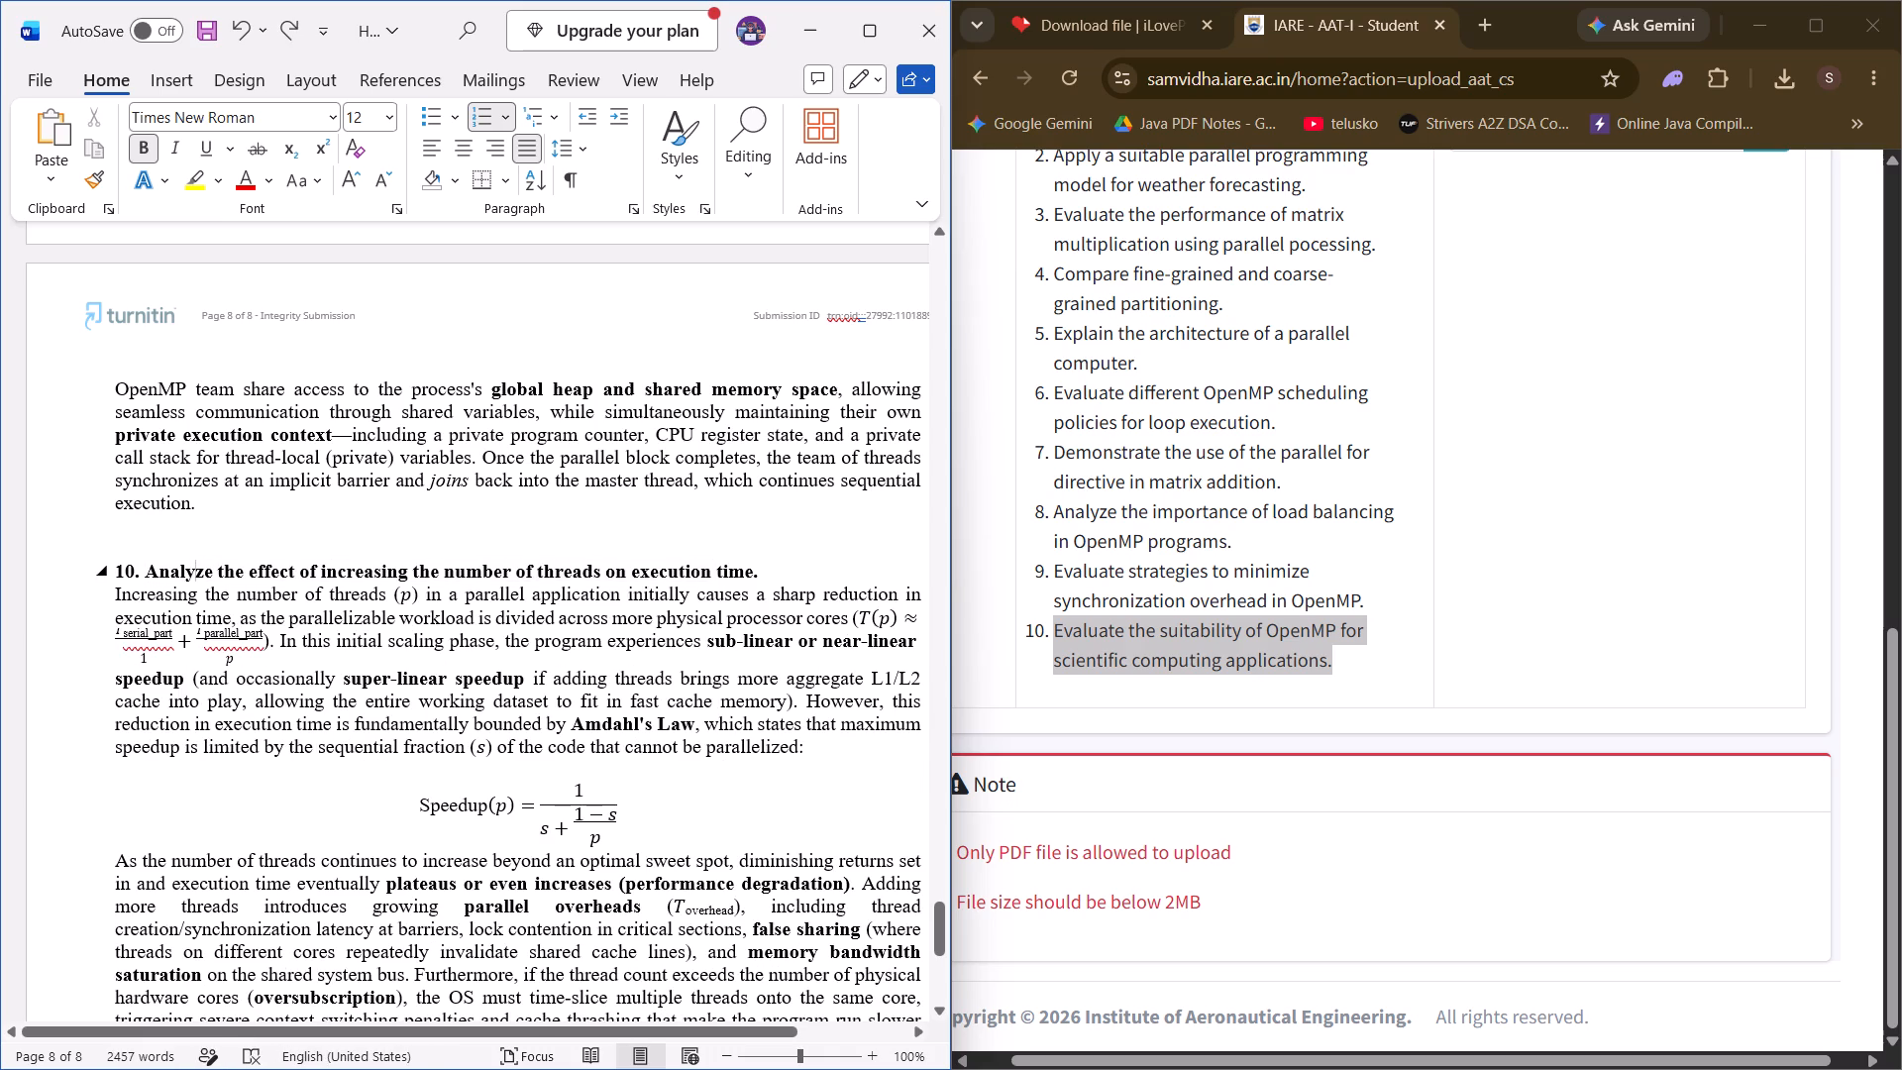
drag(215, 571, 706, 561)
key(ctrl+v)
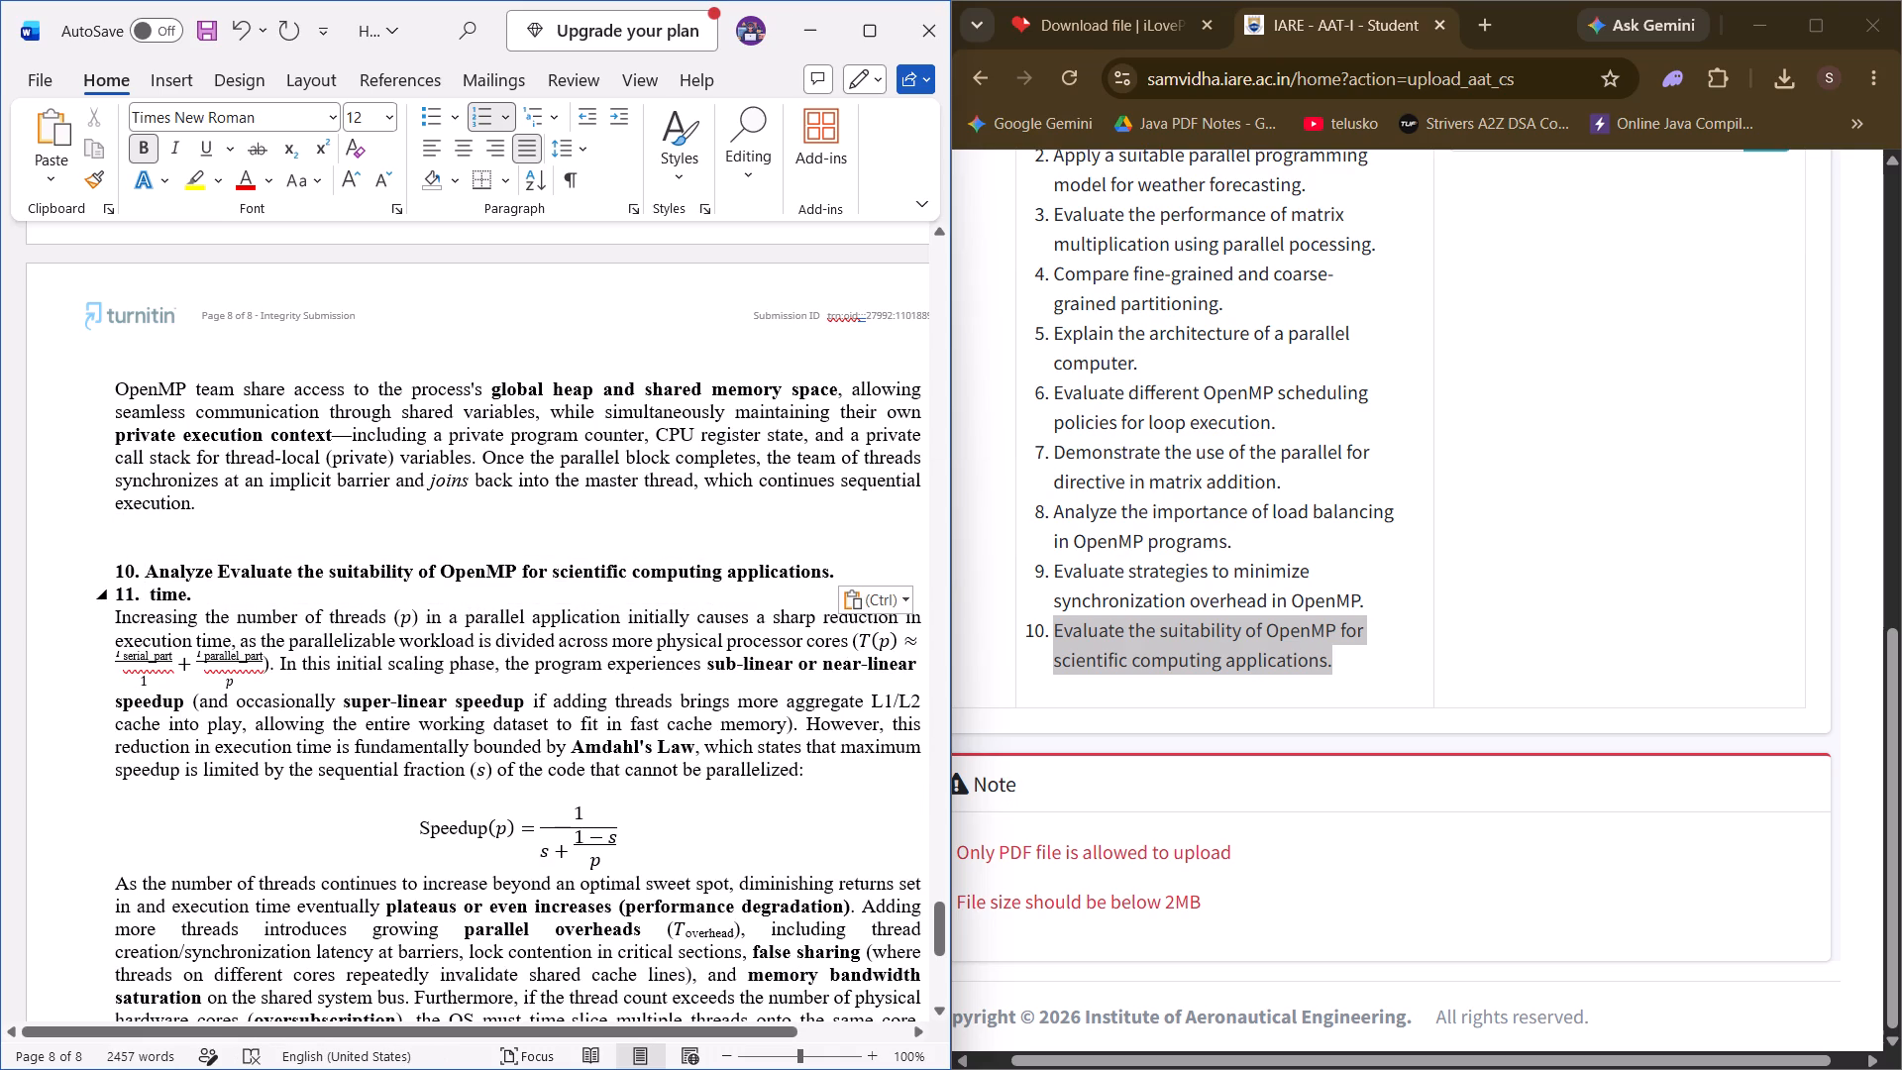
drag(199, 595, 110, 599)
key(BackSpace)
key(BackSpace)
key(ctrl+z)
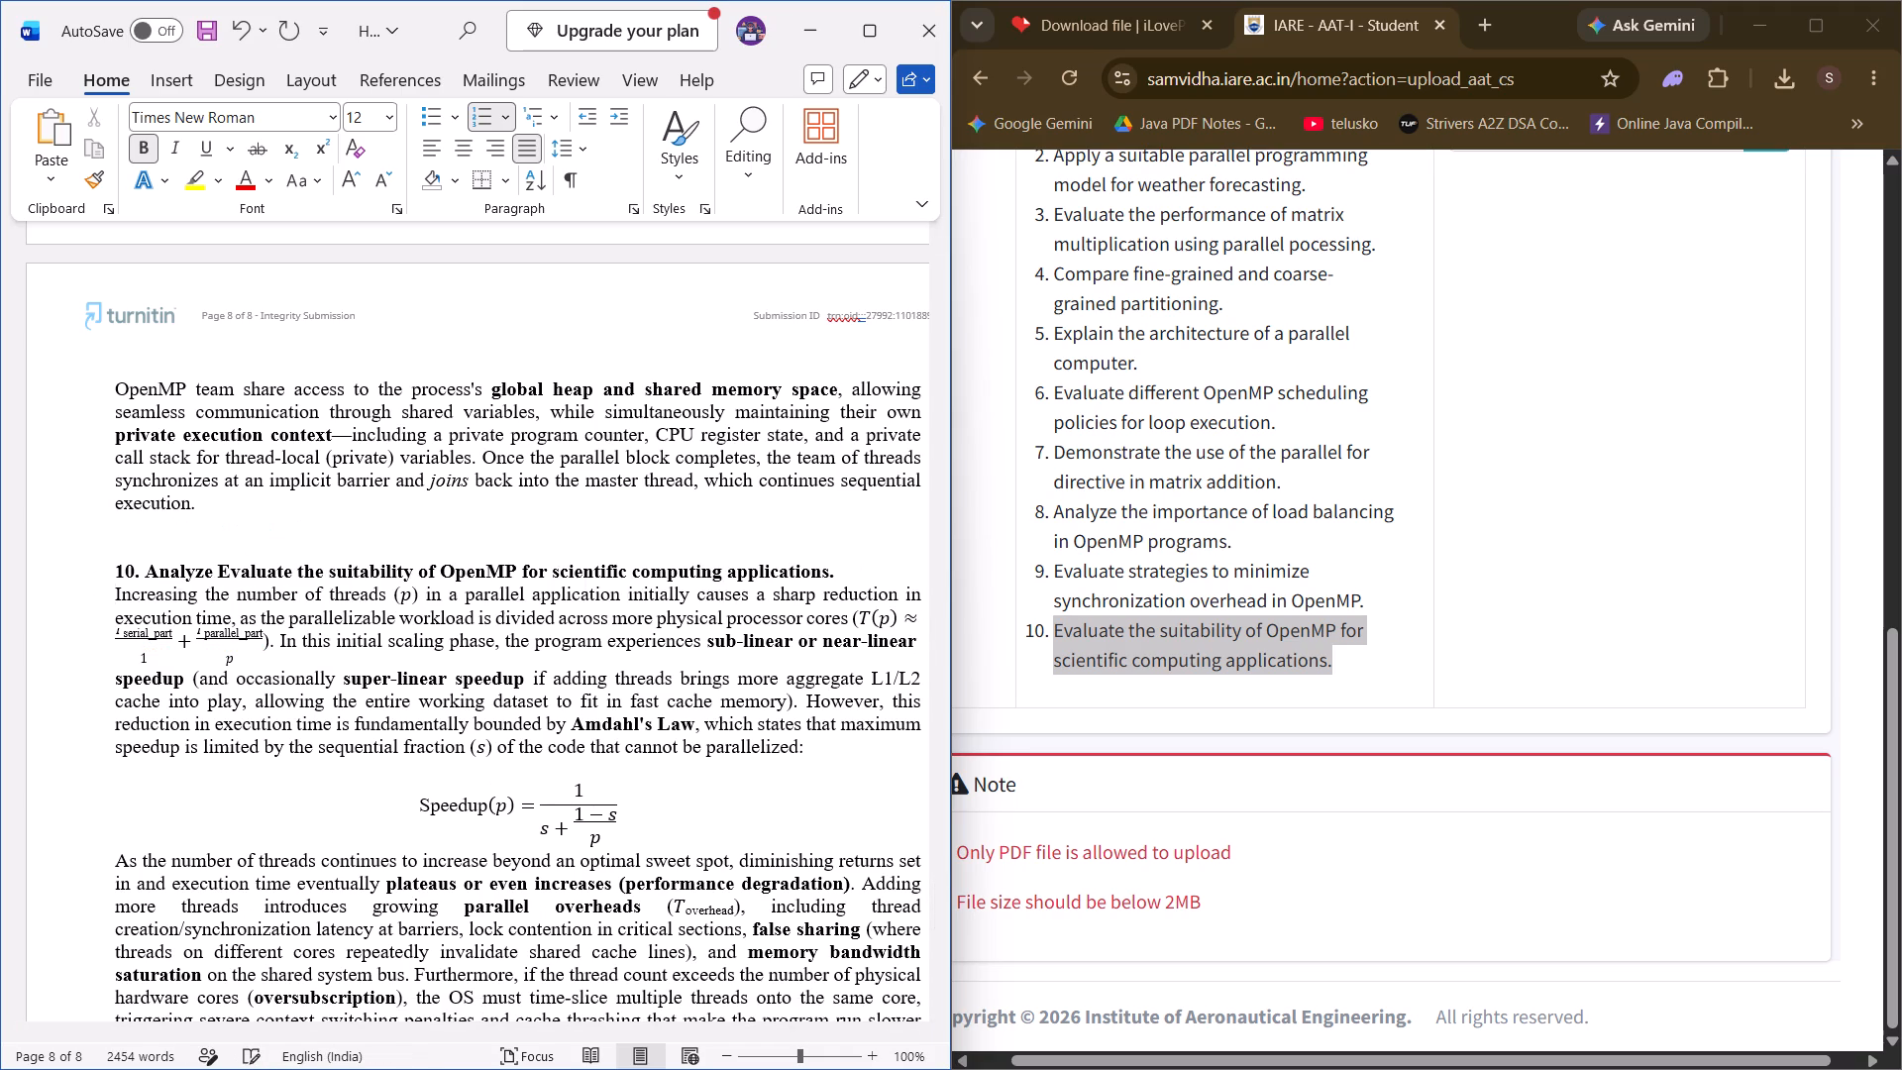
Delete the leftover word "Analyze" before "Evaluate the suitability of OpenMP" in the tenth question heading.
click(213, 573)
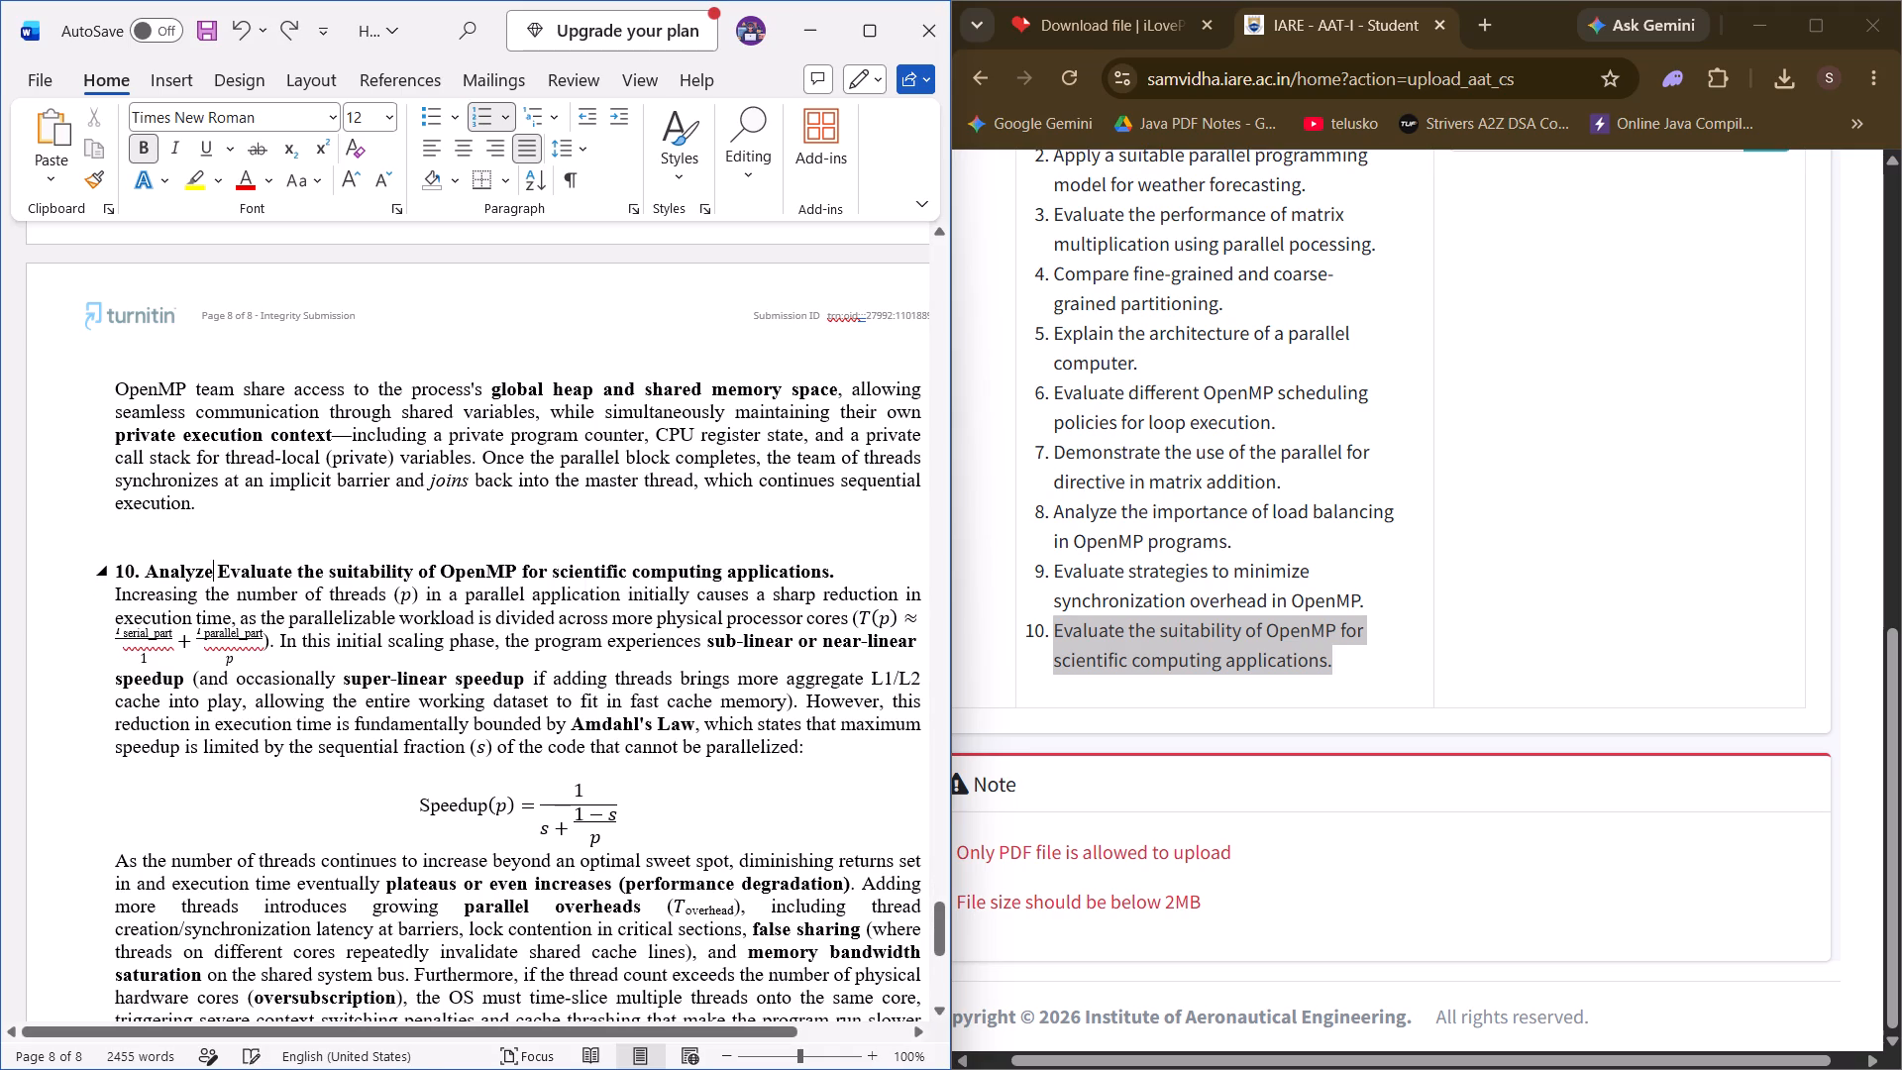
key(BackSpace)
key(BackSpace)
key(BackSpace)
key(BackSpace)
key(BackSpace)
key(BackSpace)
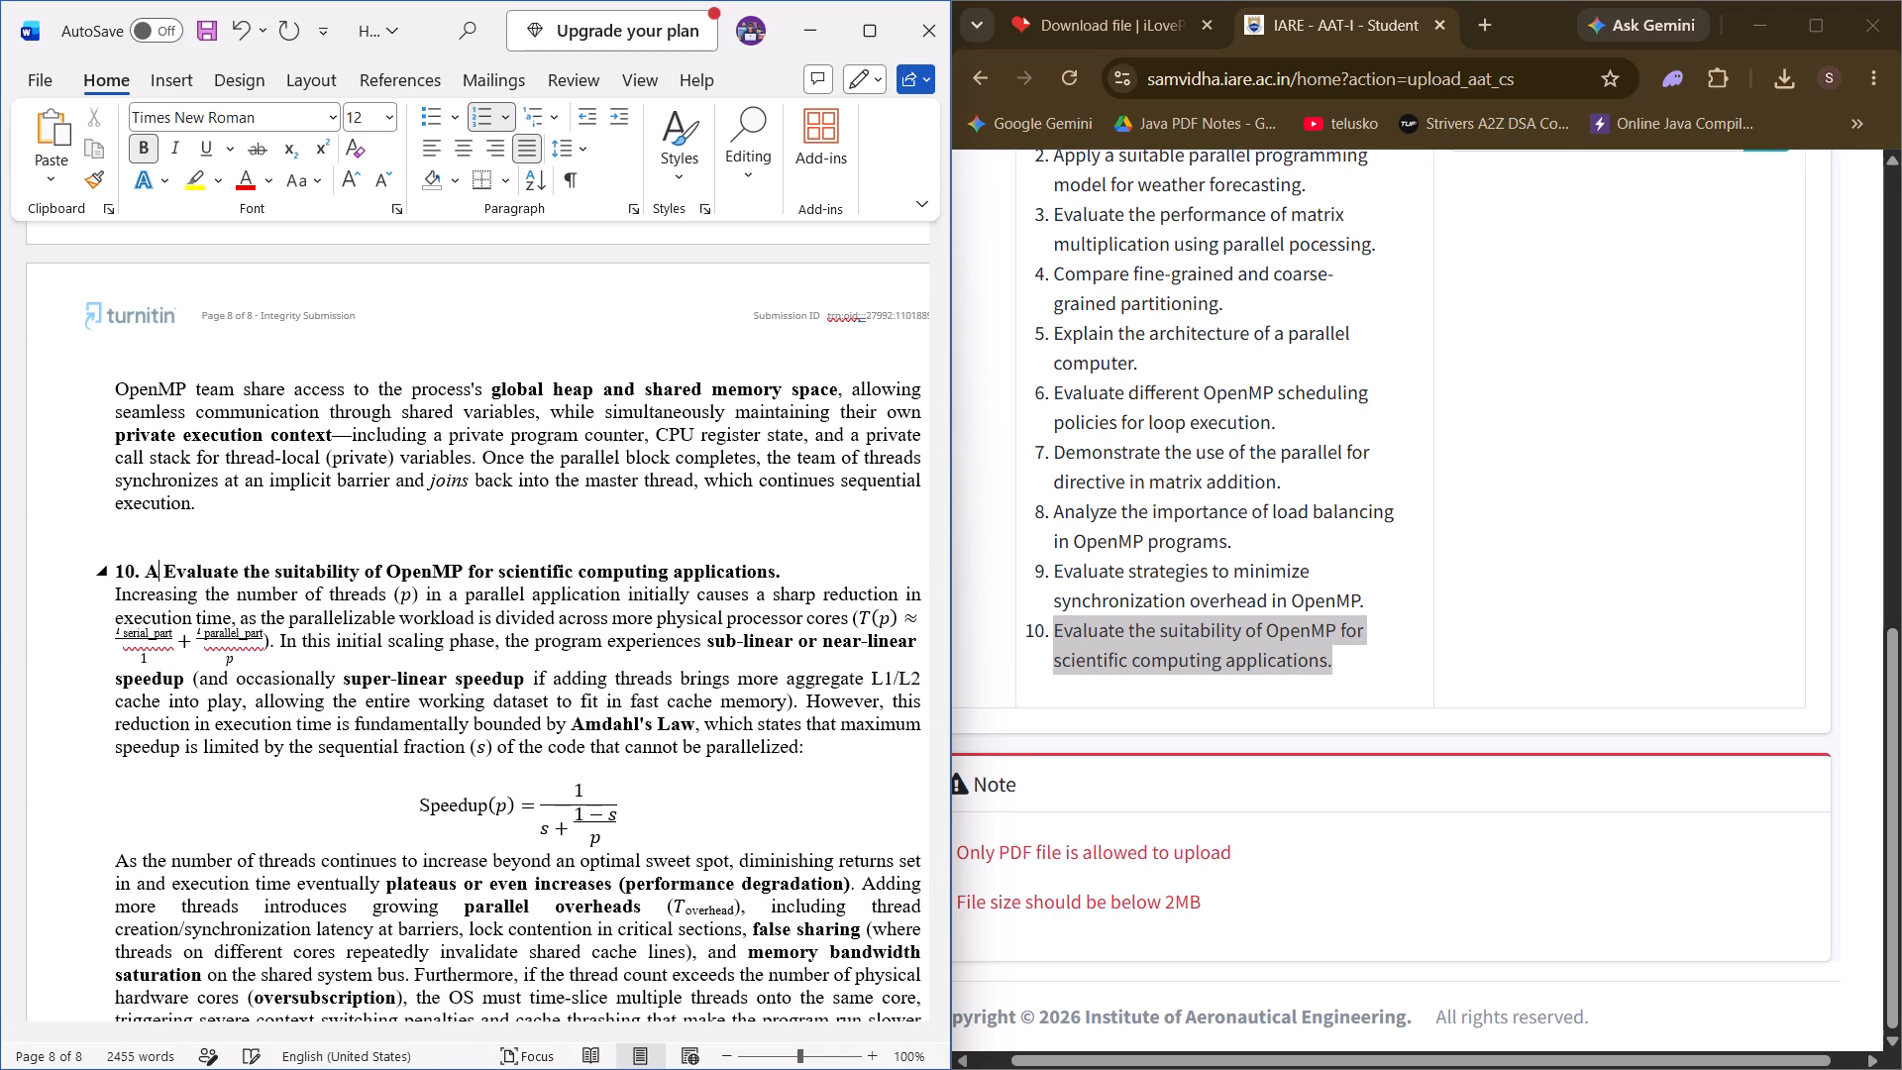
key(Down)
key(Up)
key(BackSpace)
Save the edited HPC assignment document and close it.
scroll(359, 657, up, 1)
click(384, 538)
scroll(384, 538, up, 1)
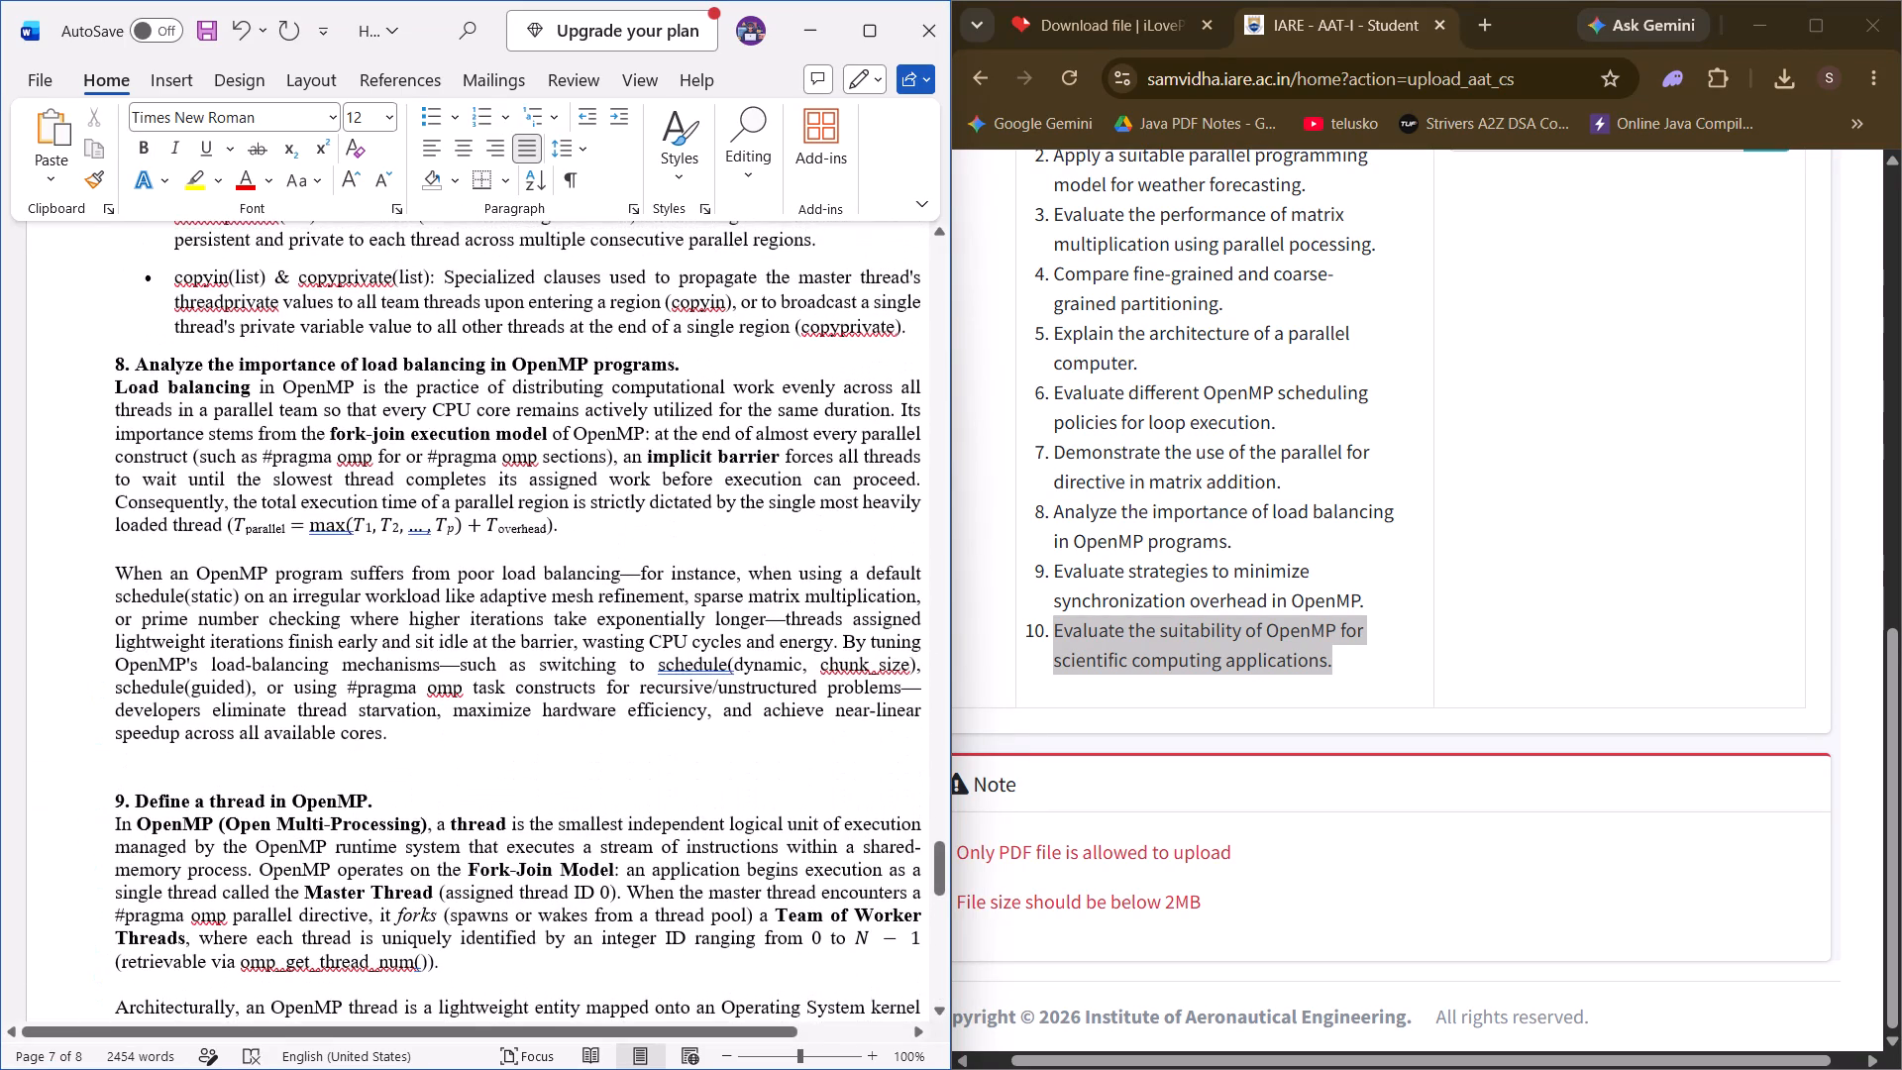
key(ctrl+s)
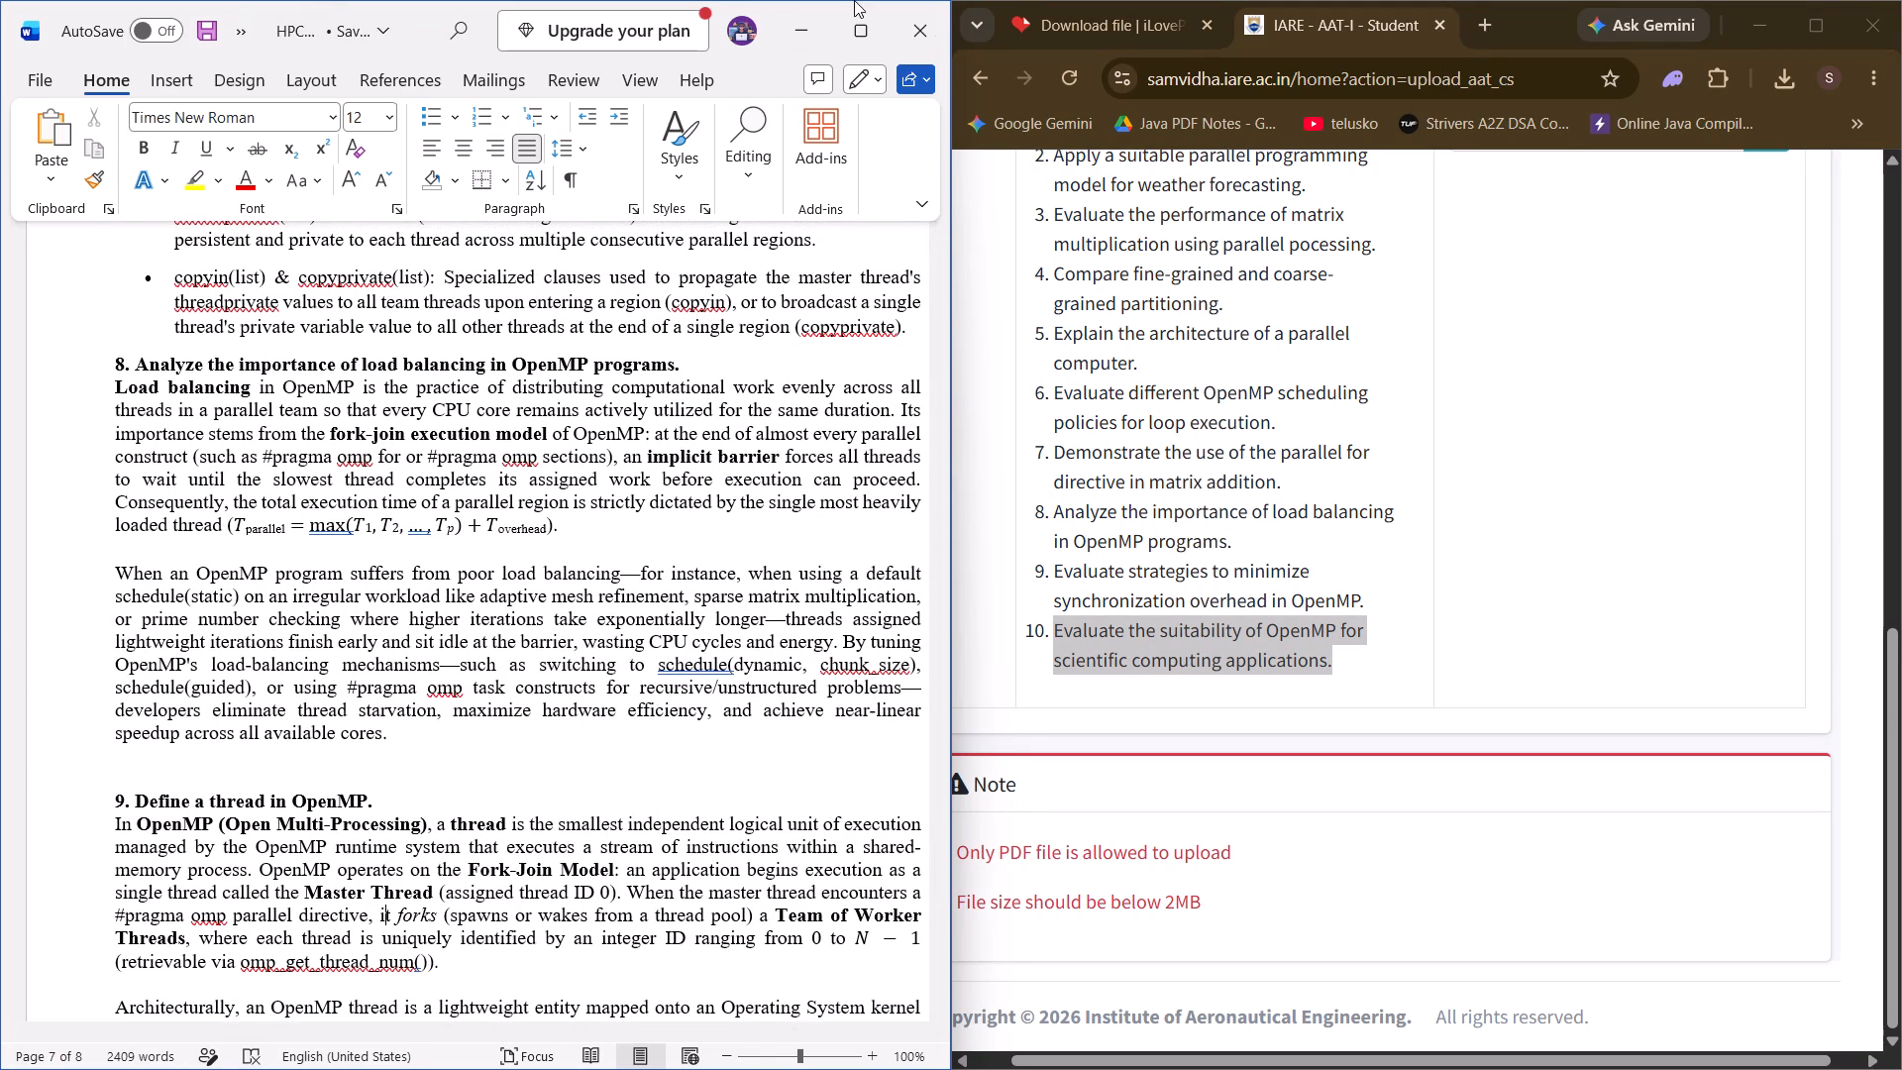
click(912, 38)
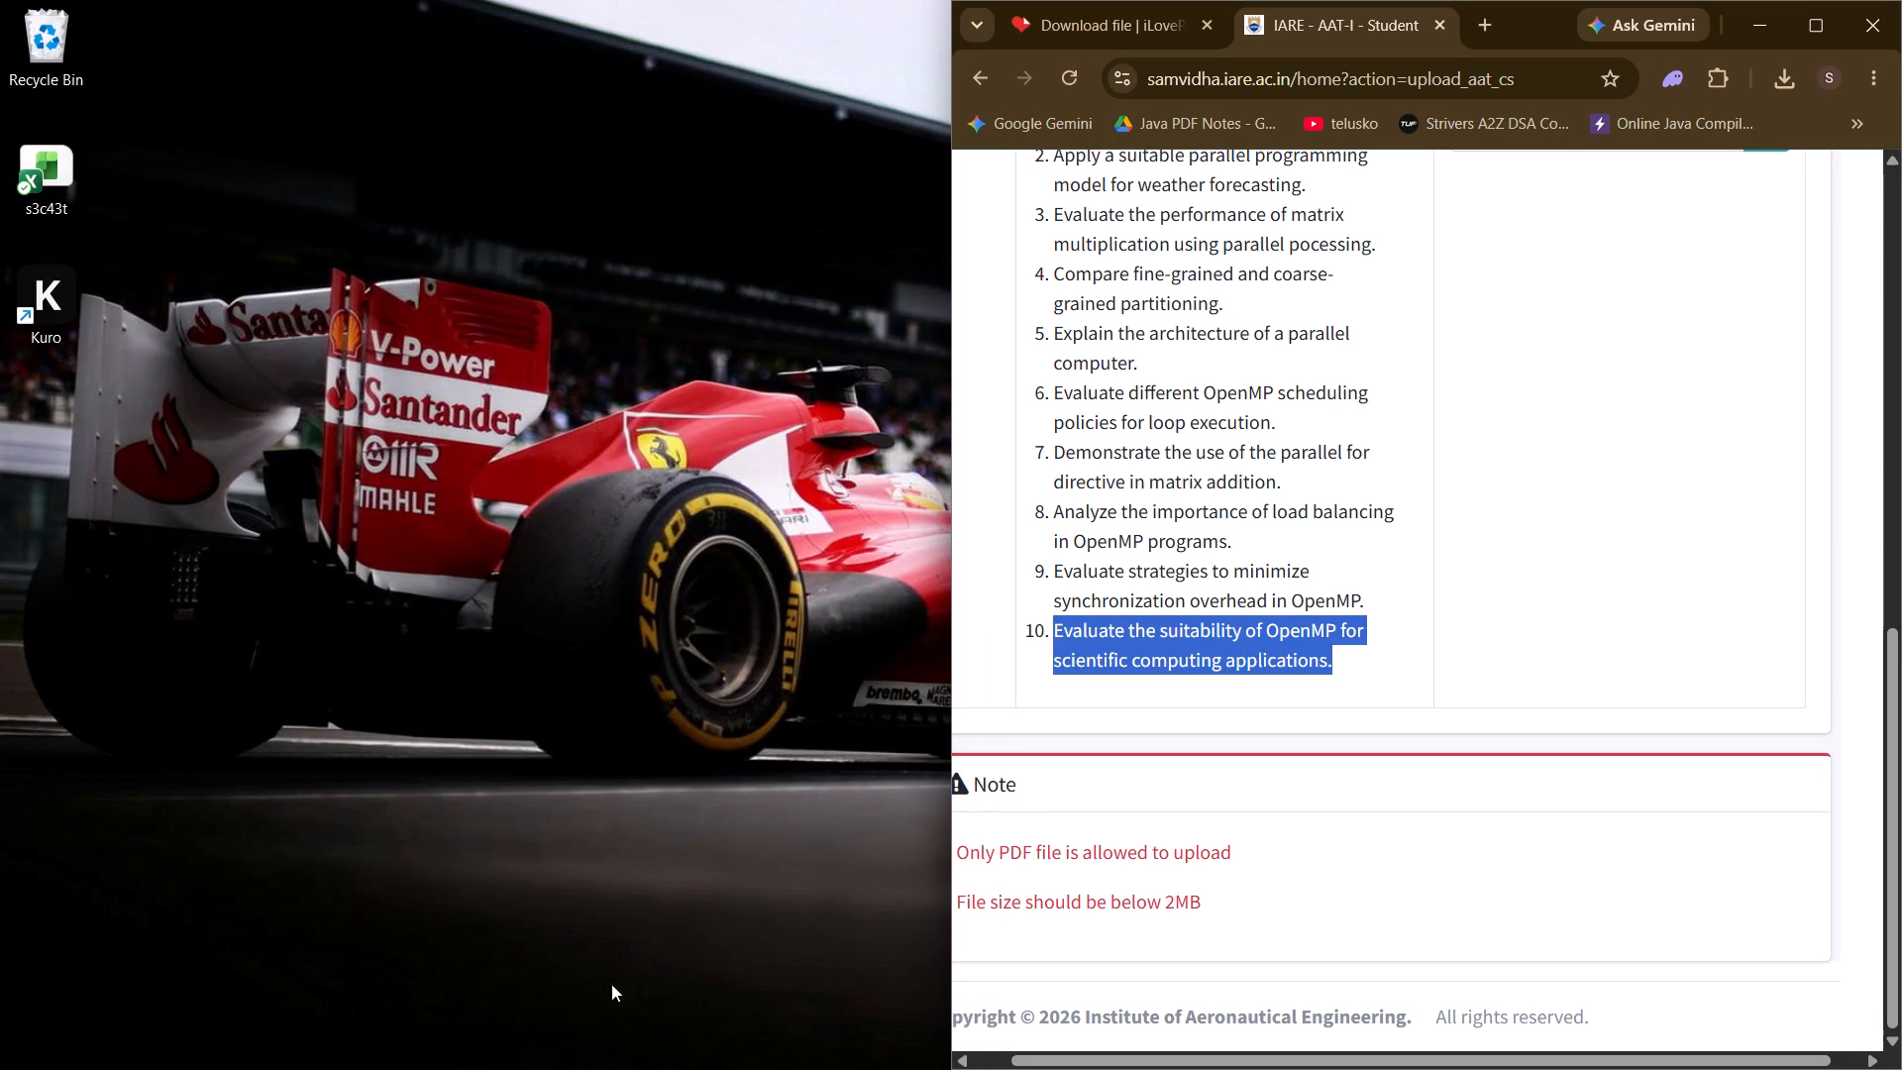
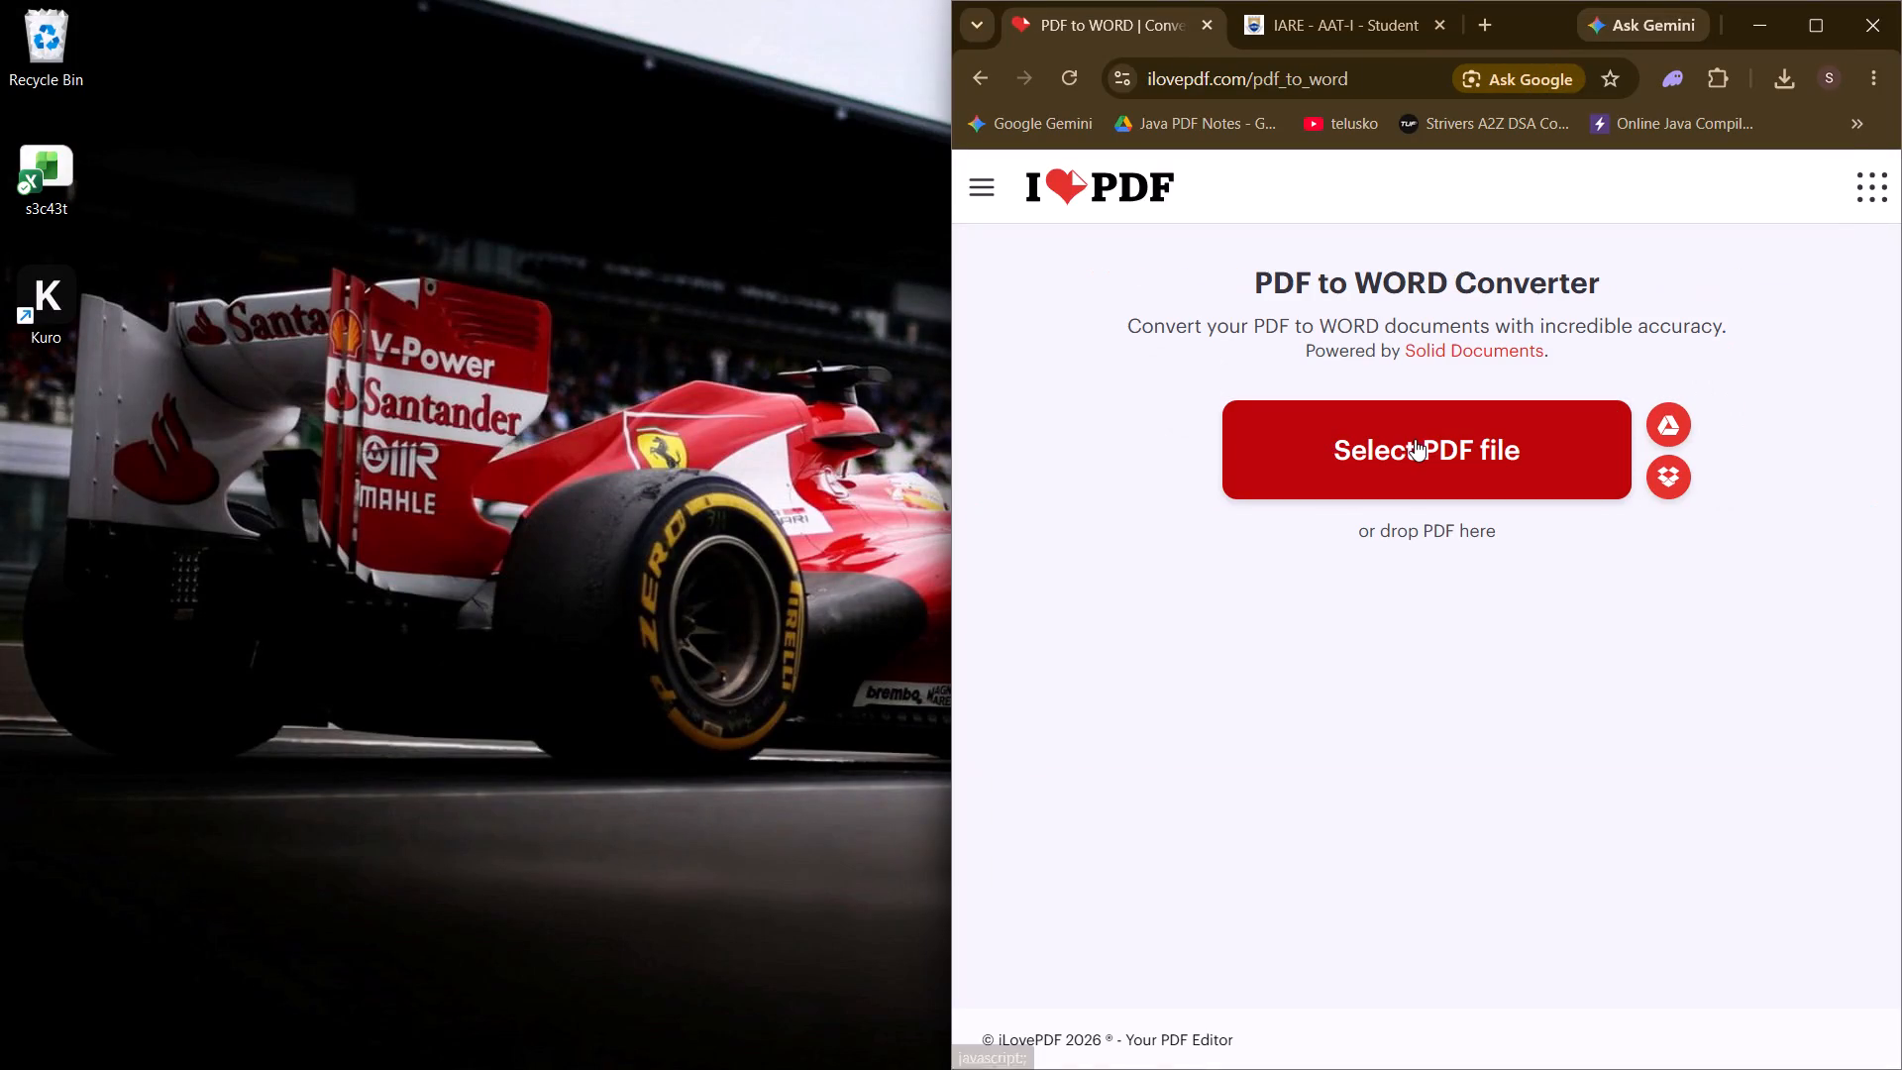
Convert the CCDF PDF from Documents to a Word document and download it.
click(1399, 449)
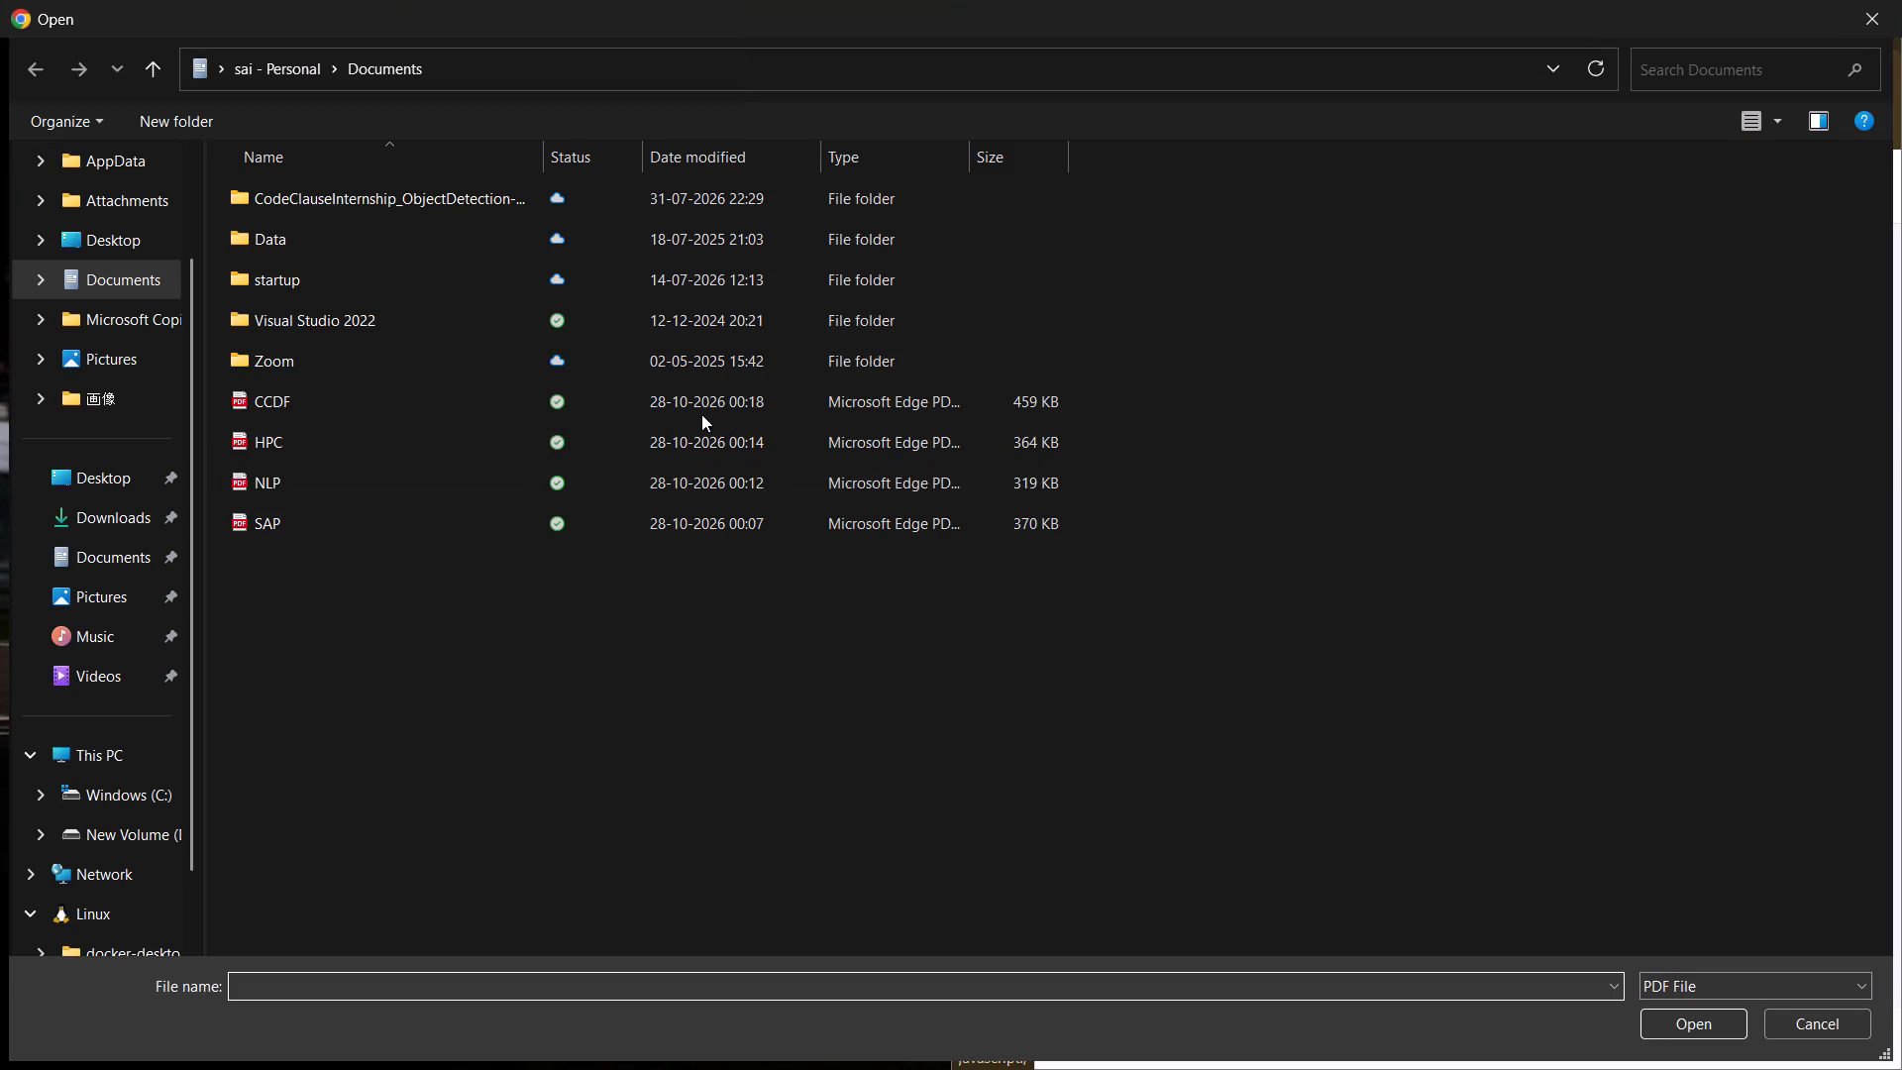
click(691, 405)
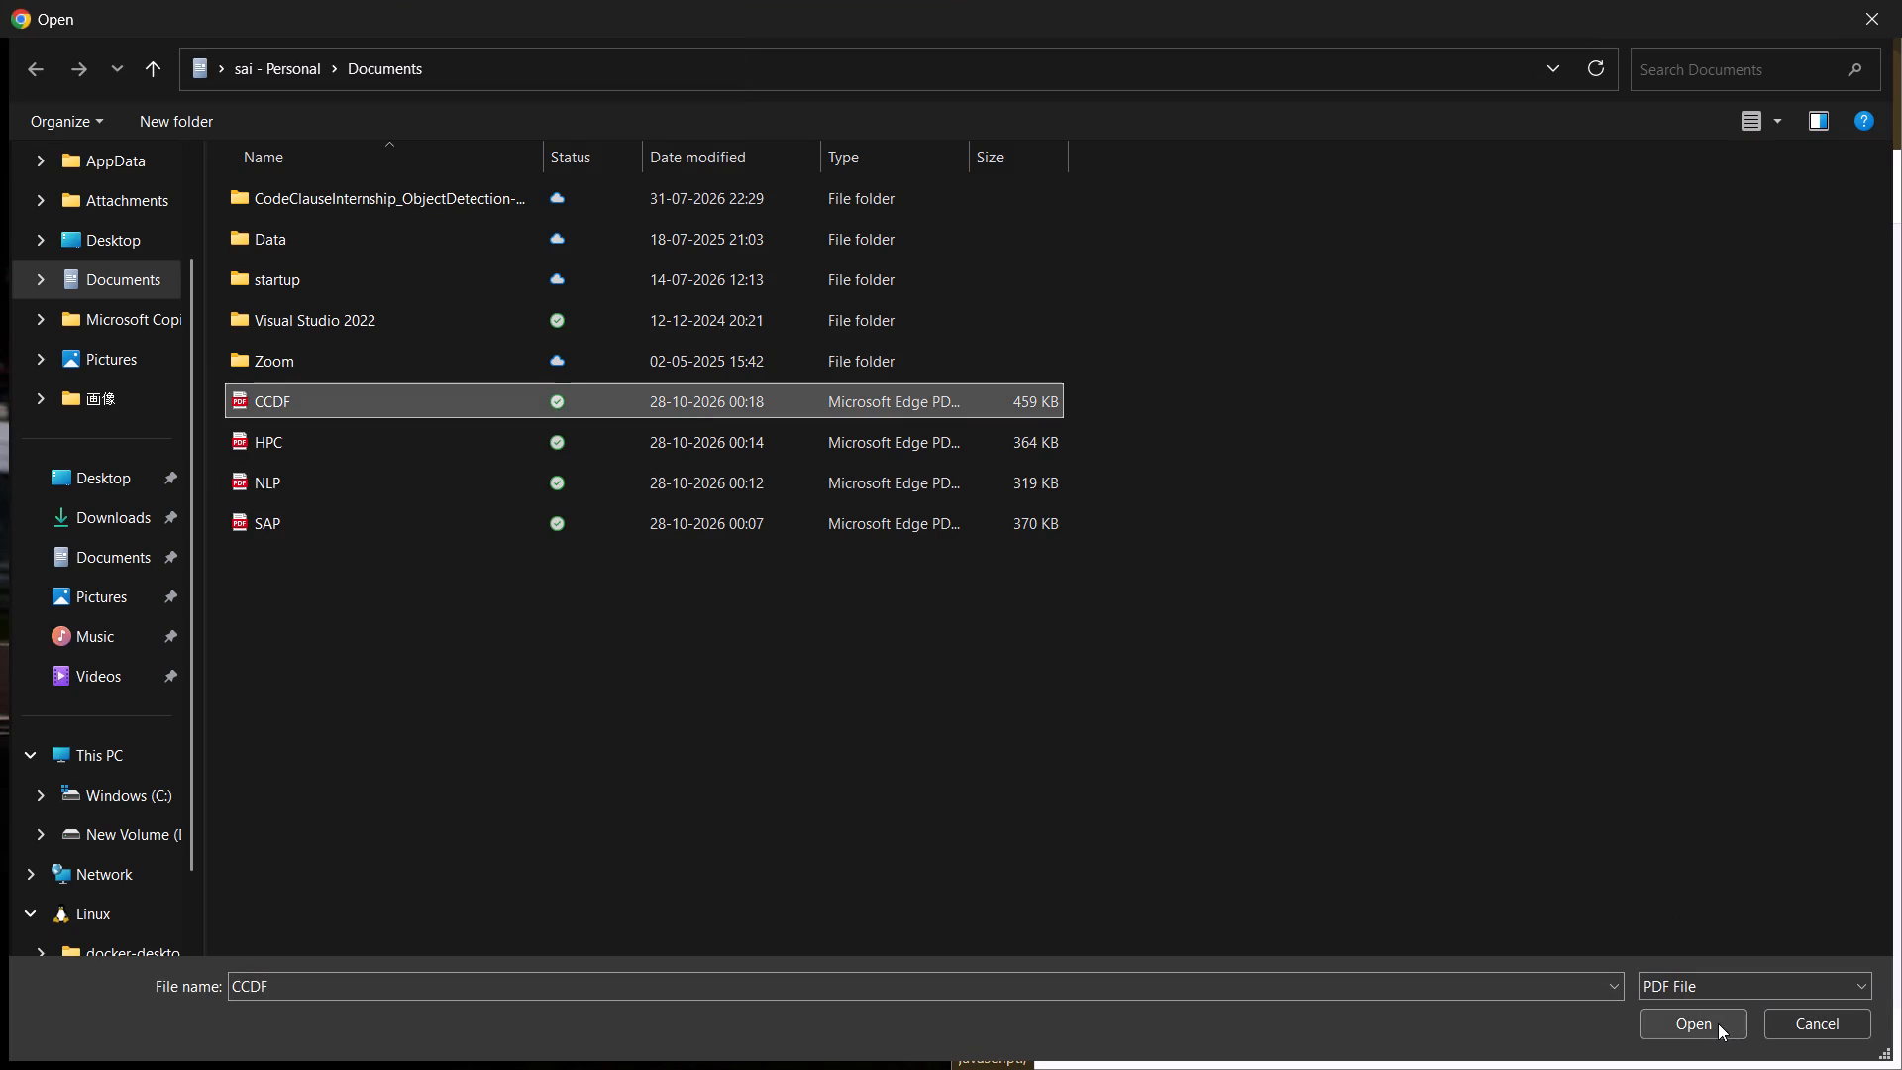
click(1718, 1023)
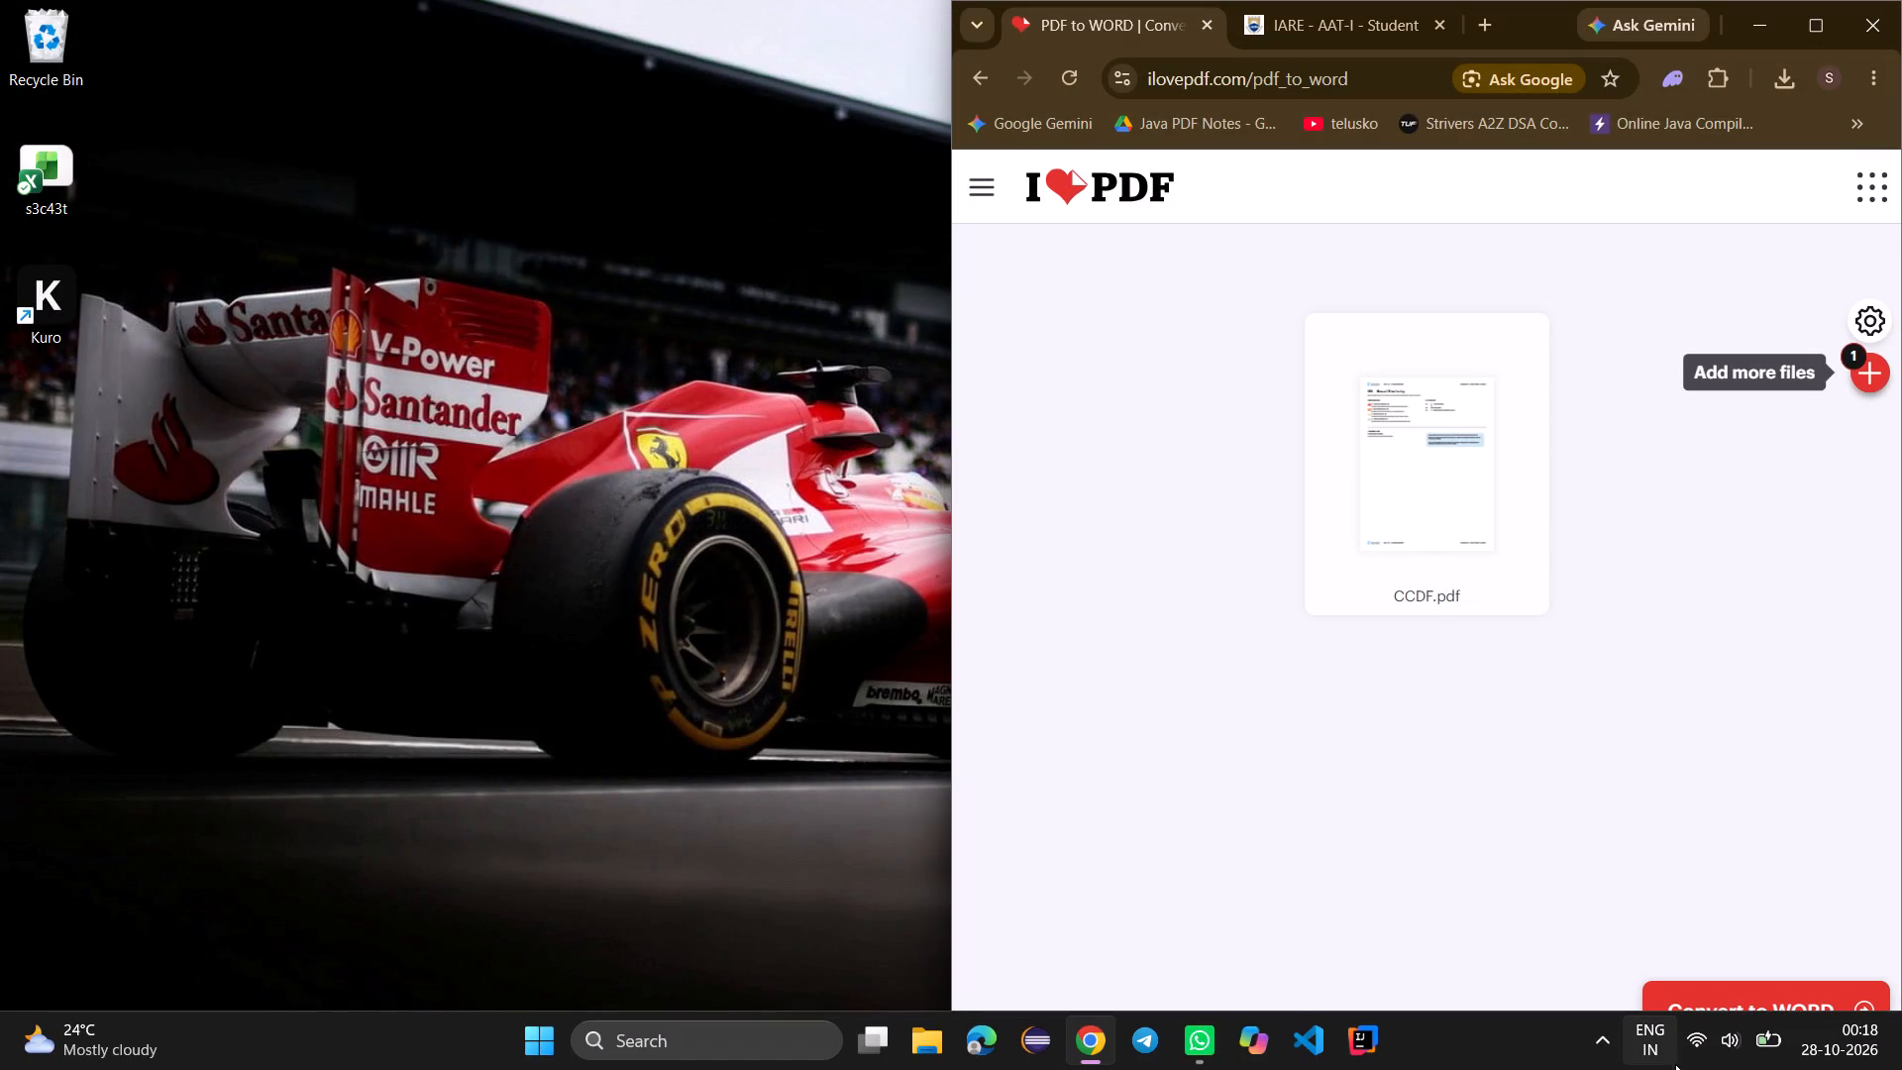
click(1742, 987)
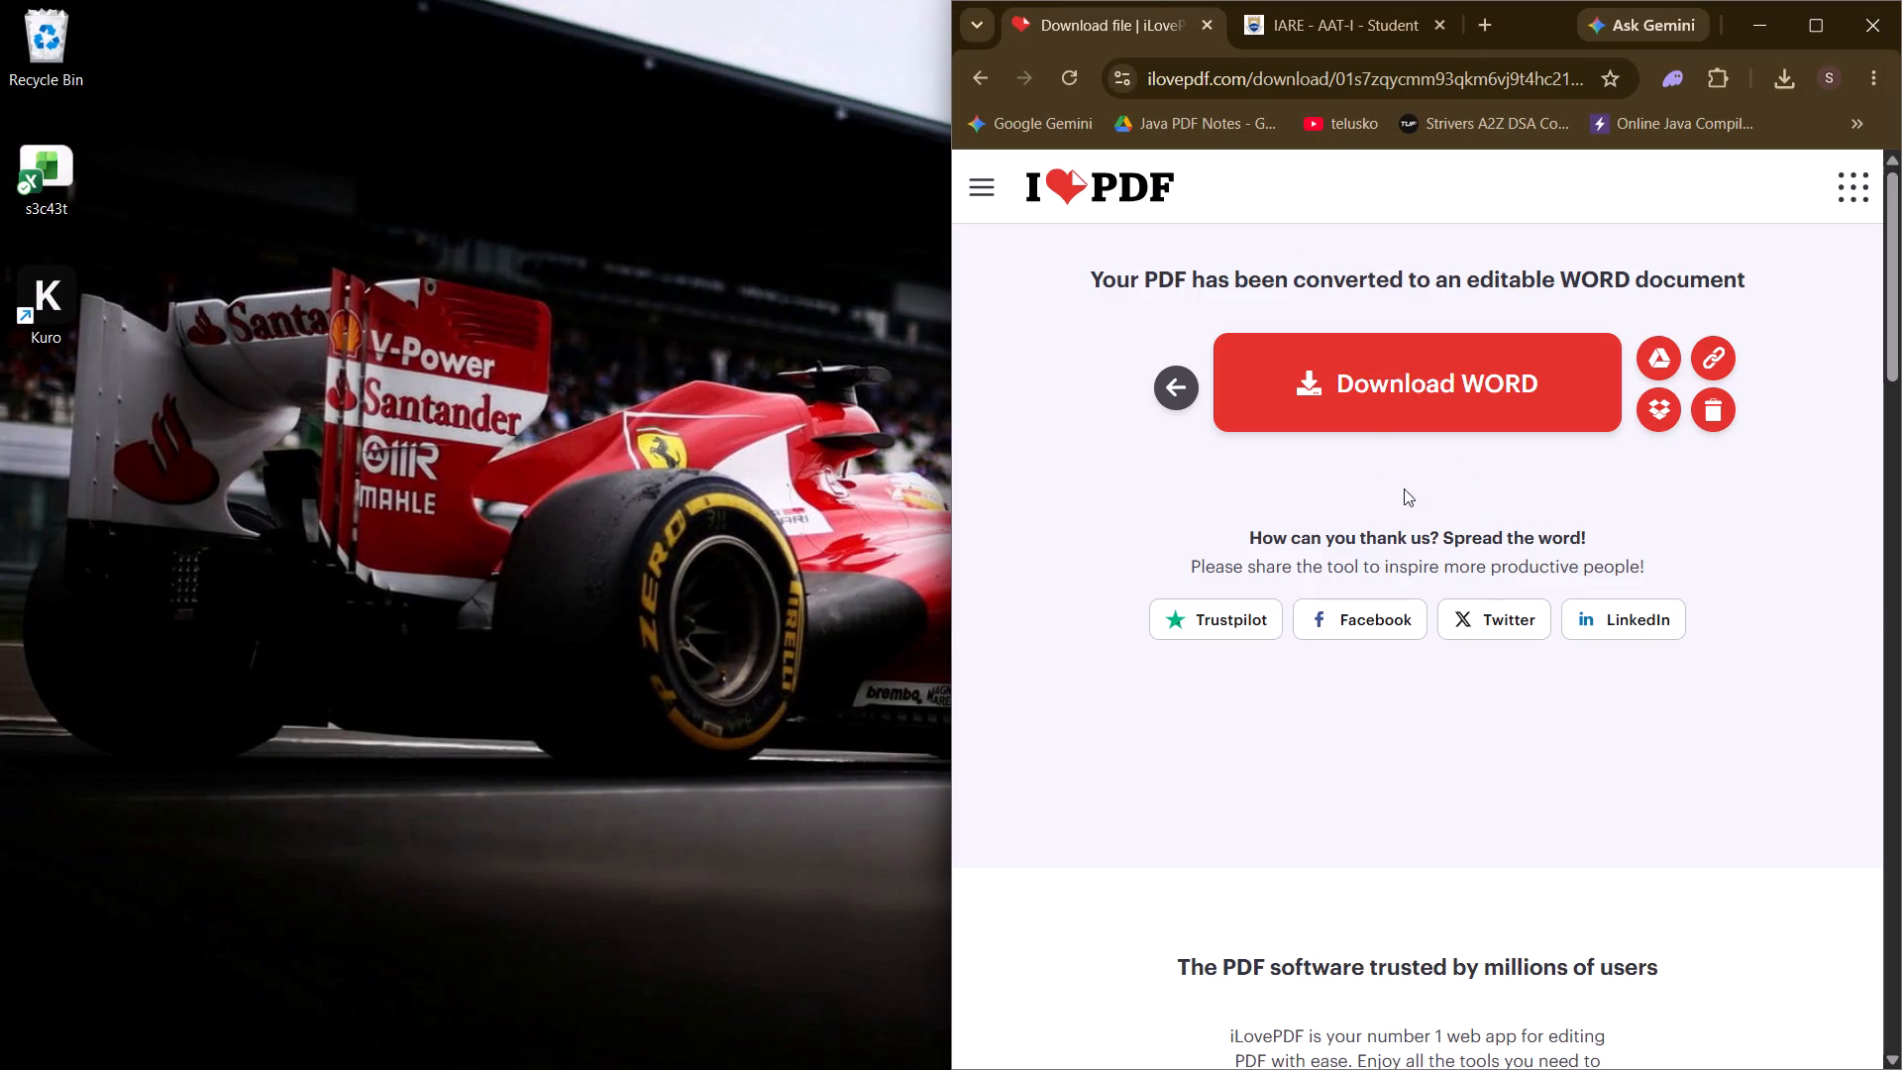
click(1395, 432)
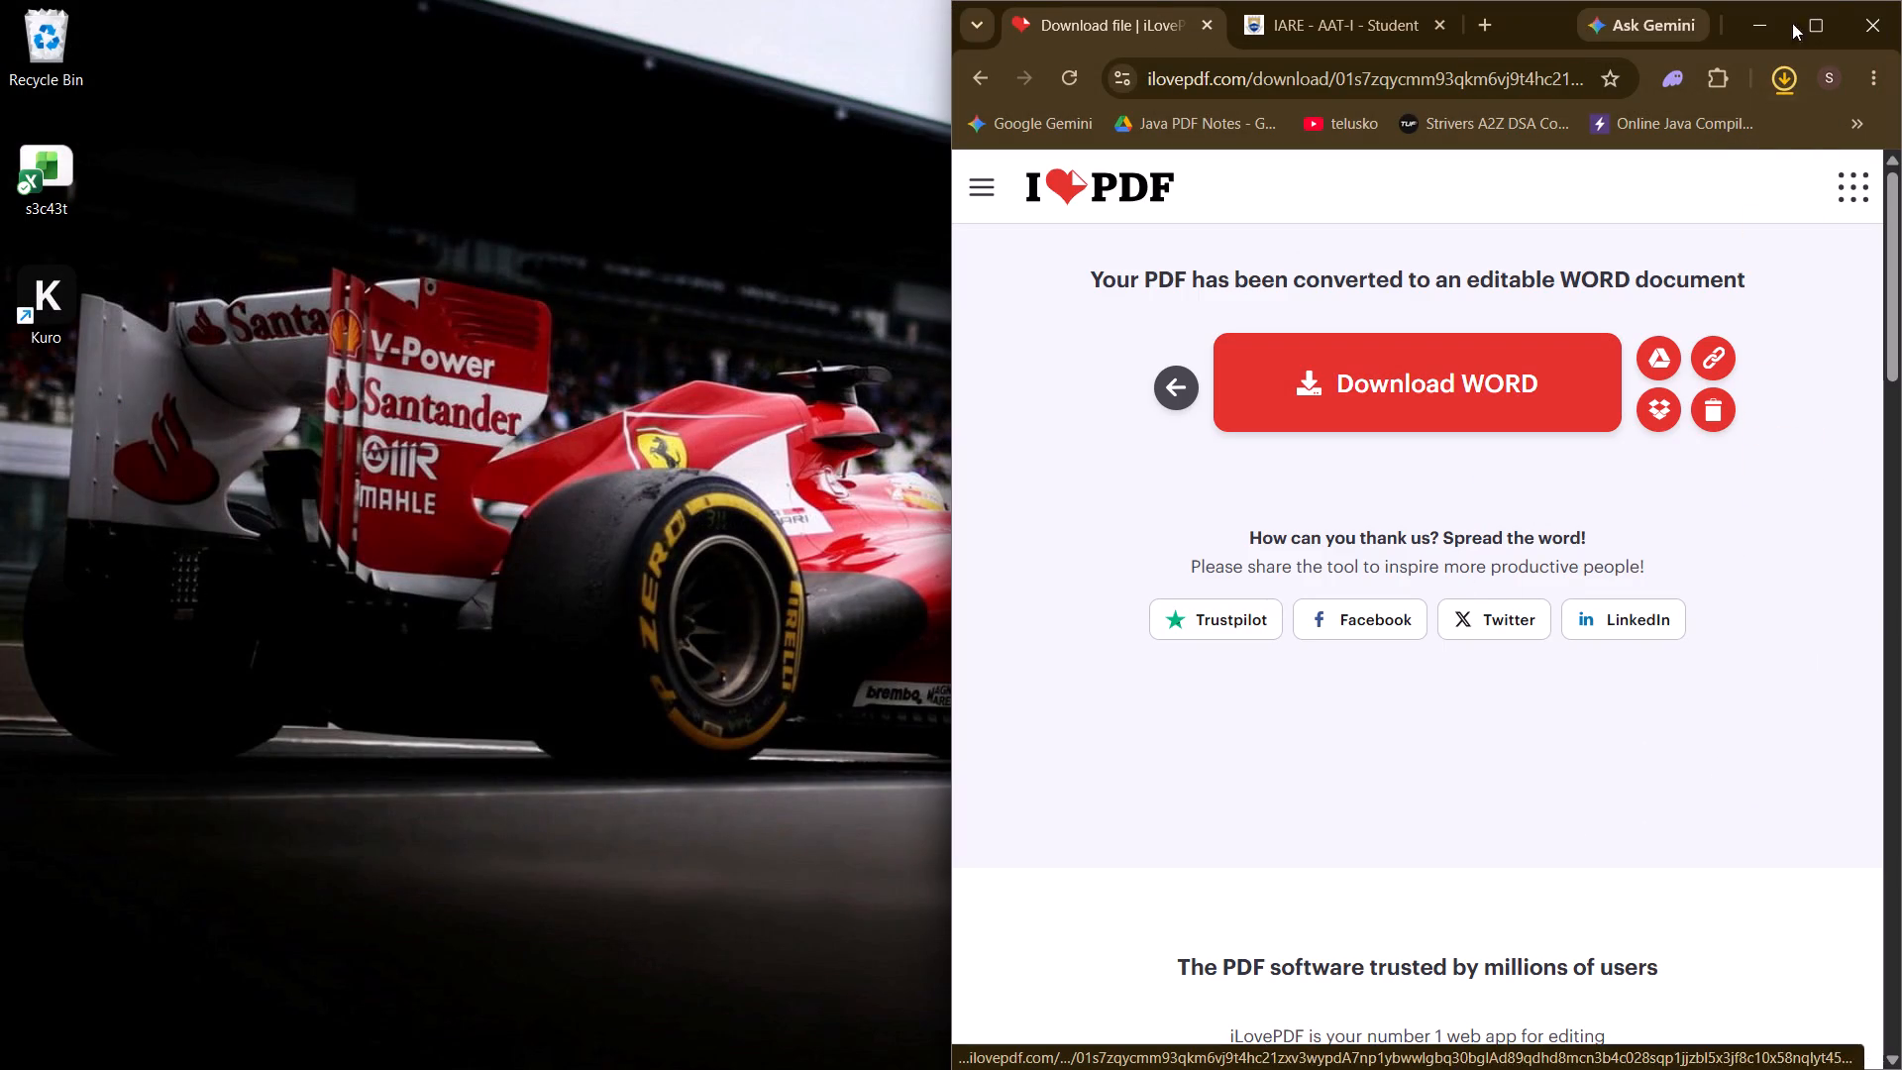
Open the downloaded CCDF Word document for editing and place its window beside the browser.
click(1536, 165)
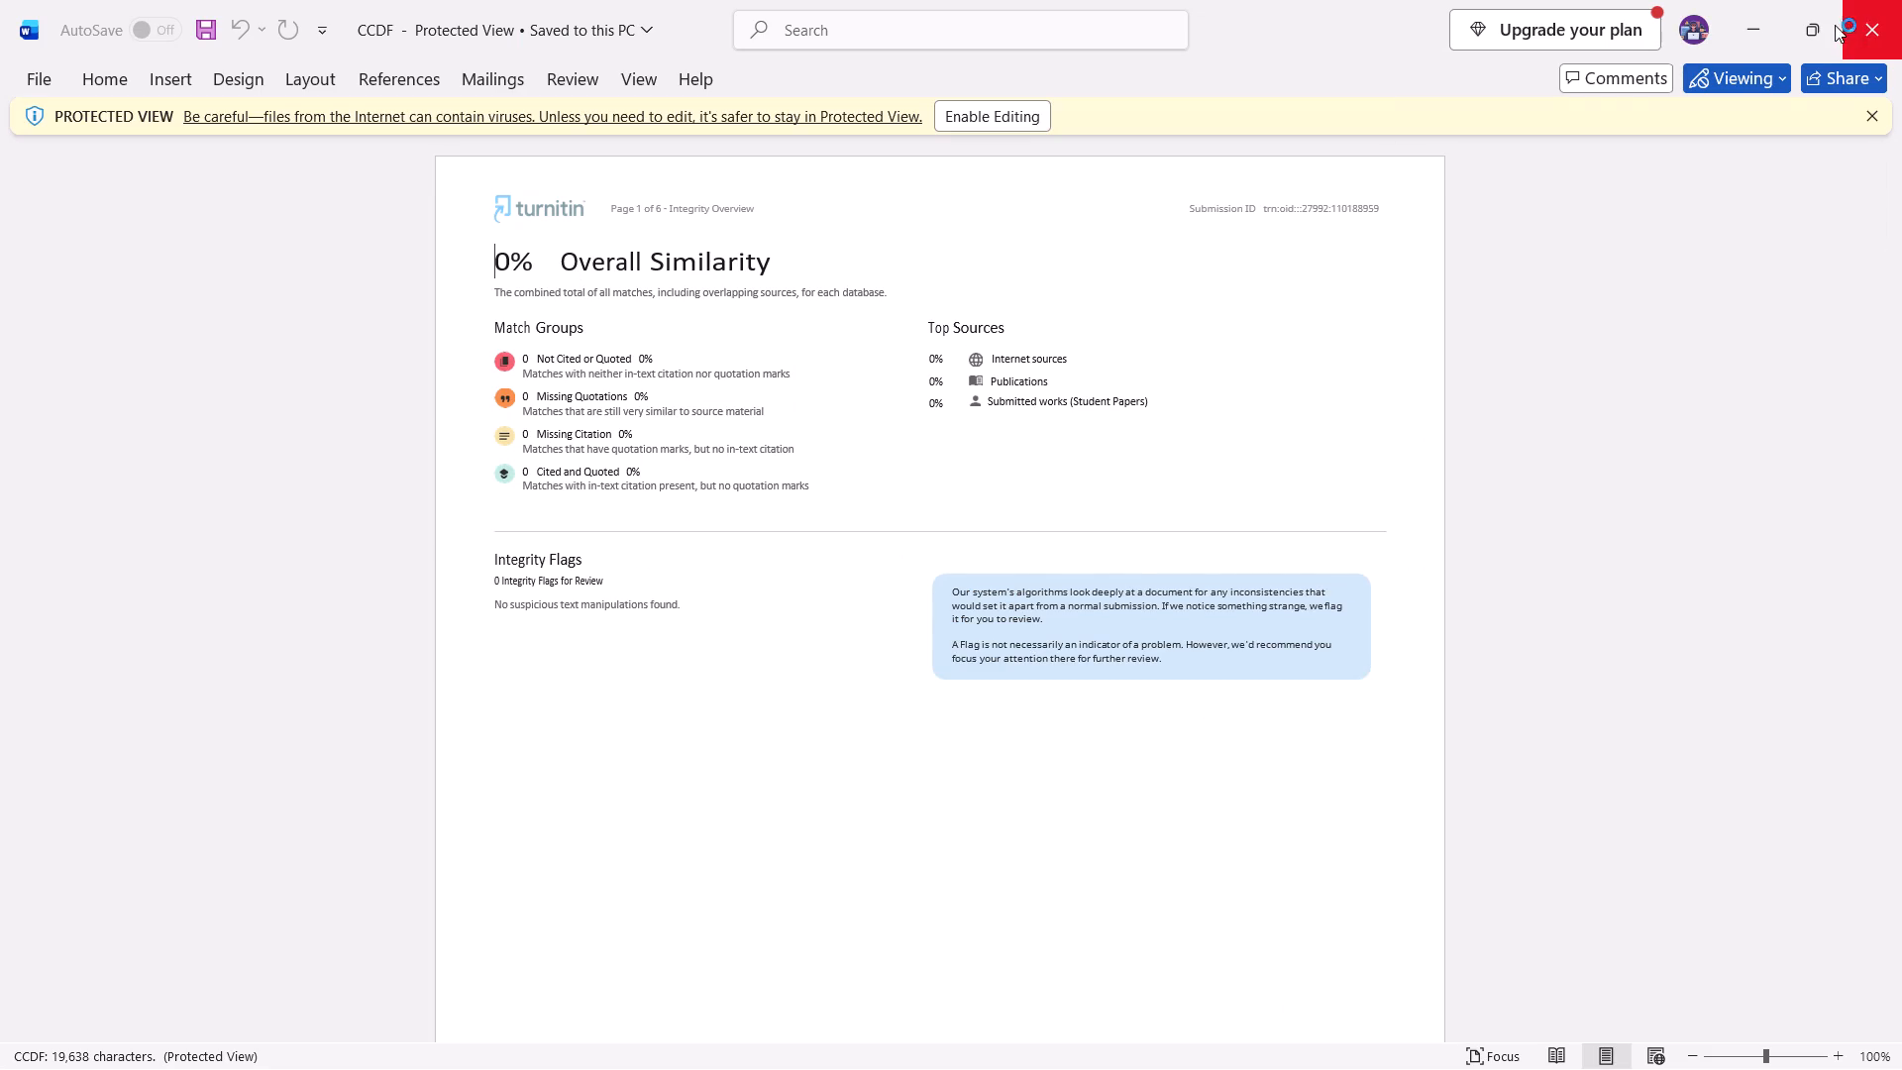
click(1642, 112)
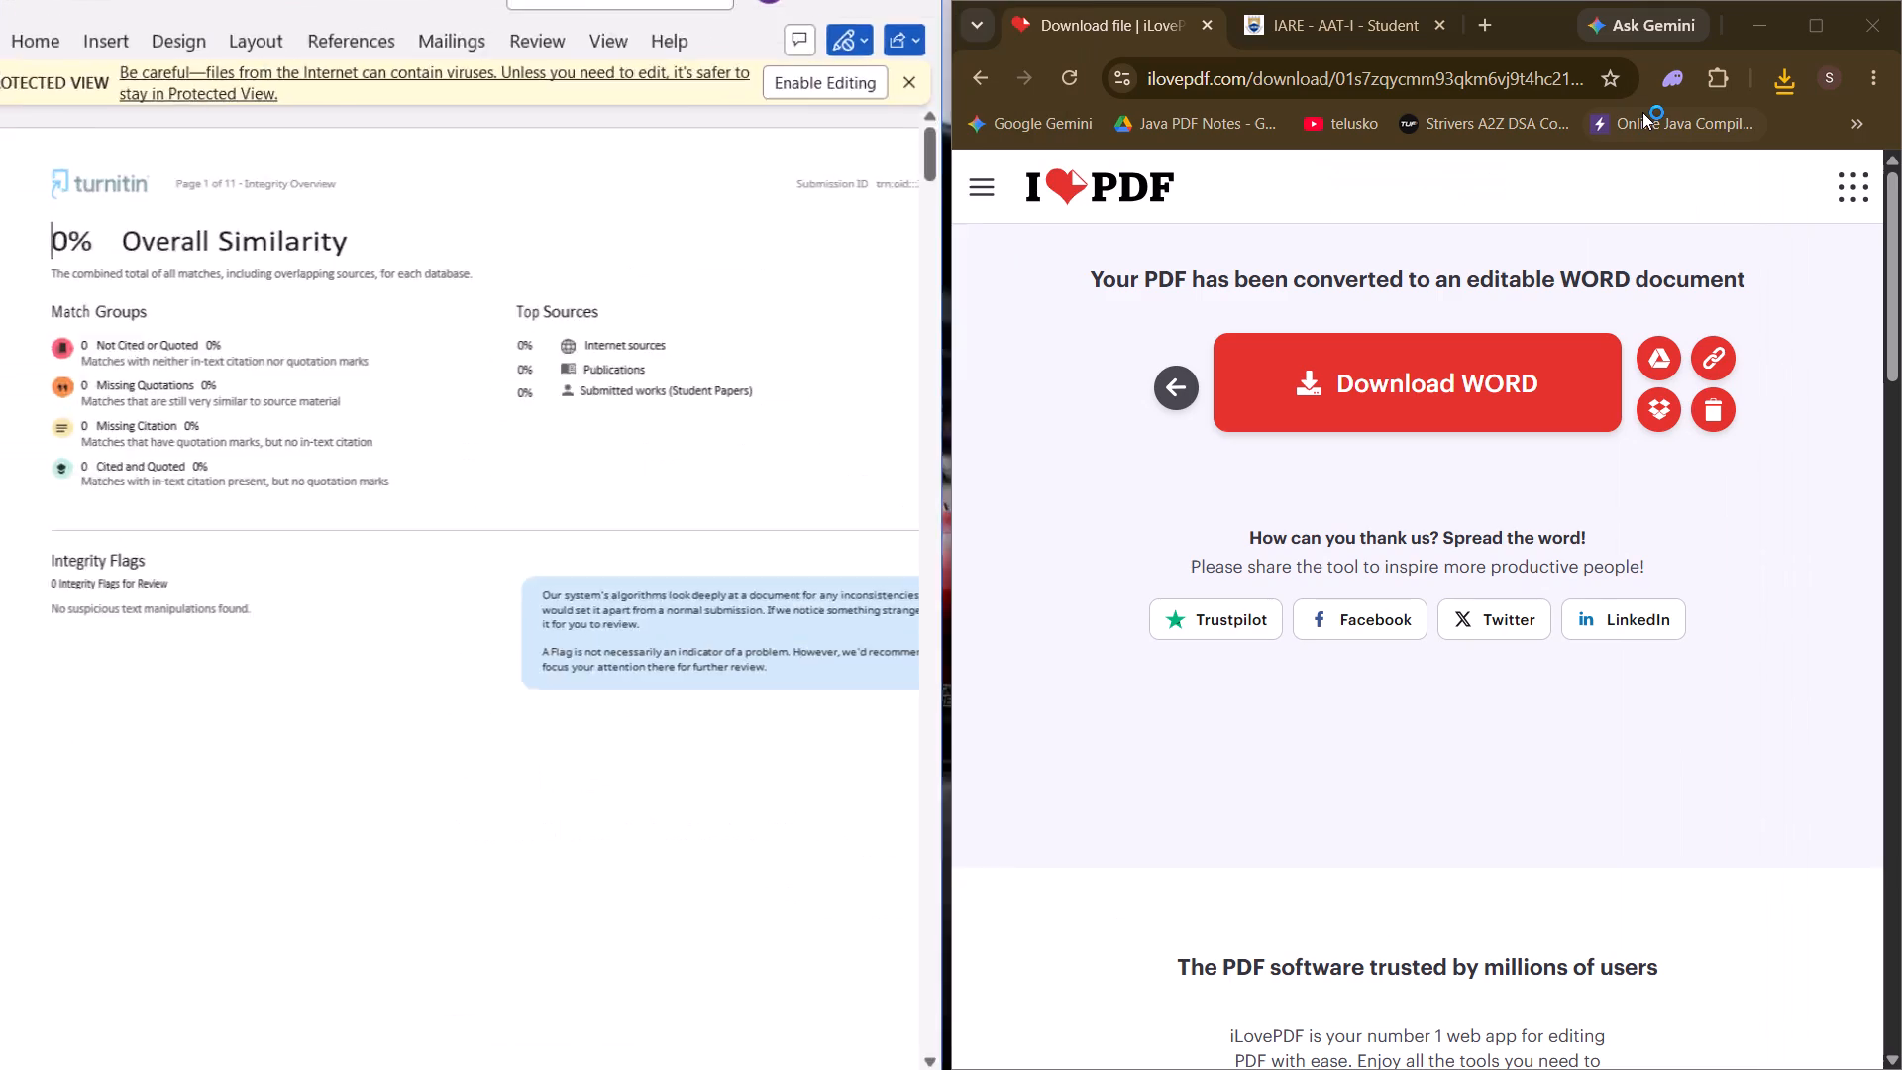
click(862, 128)
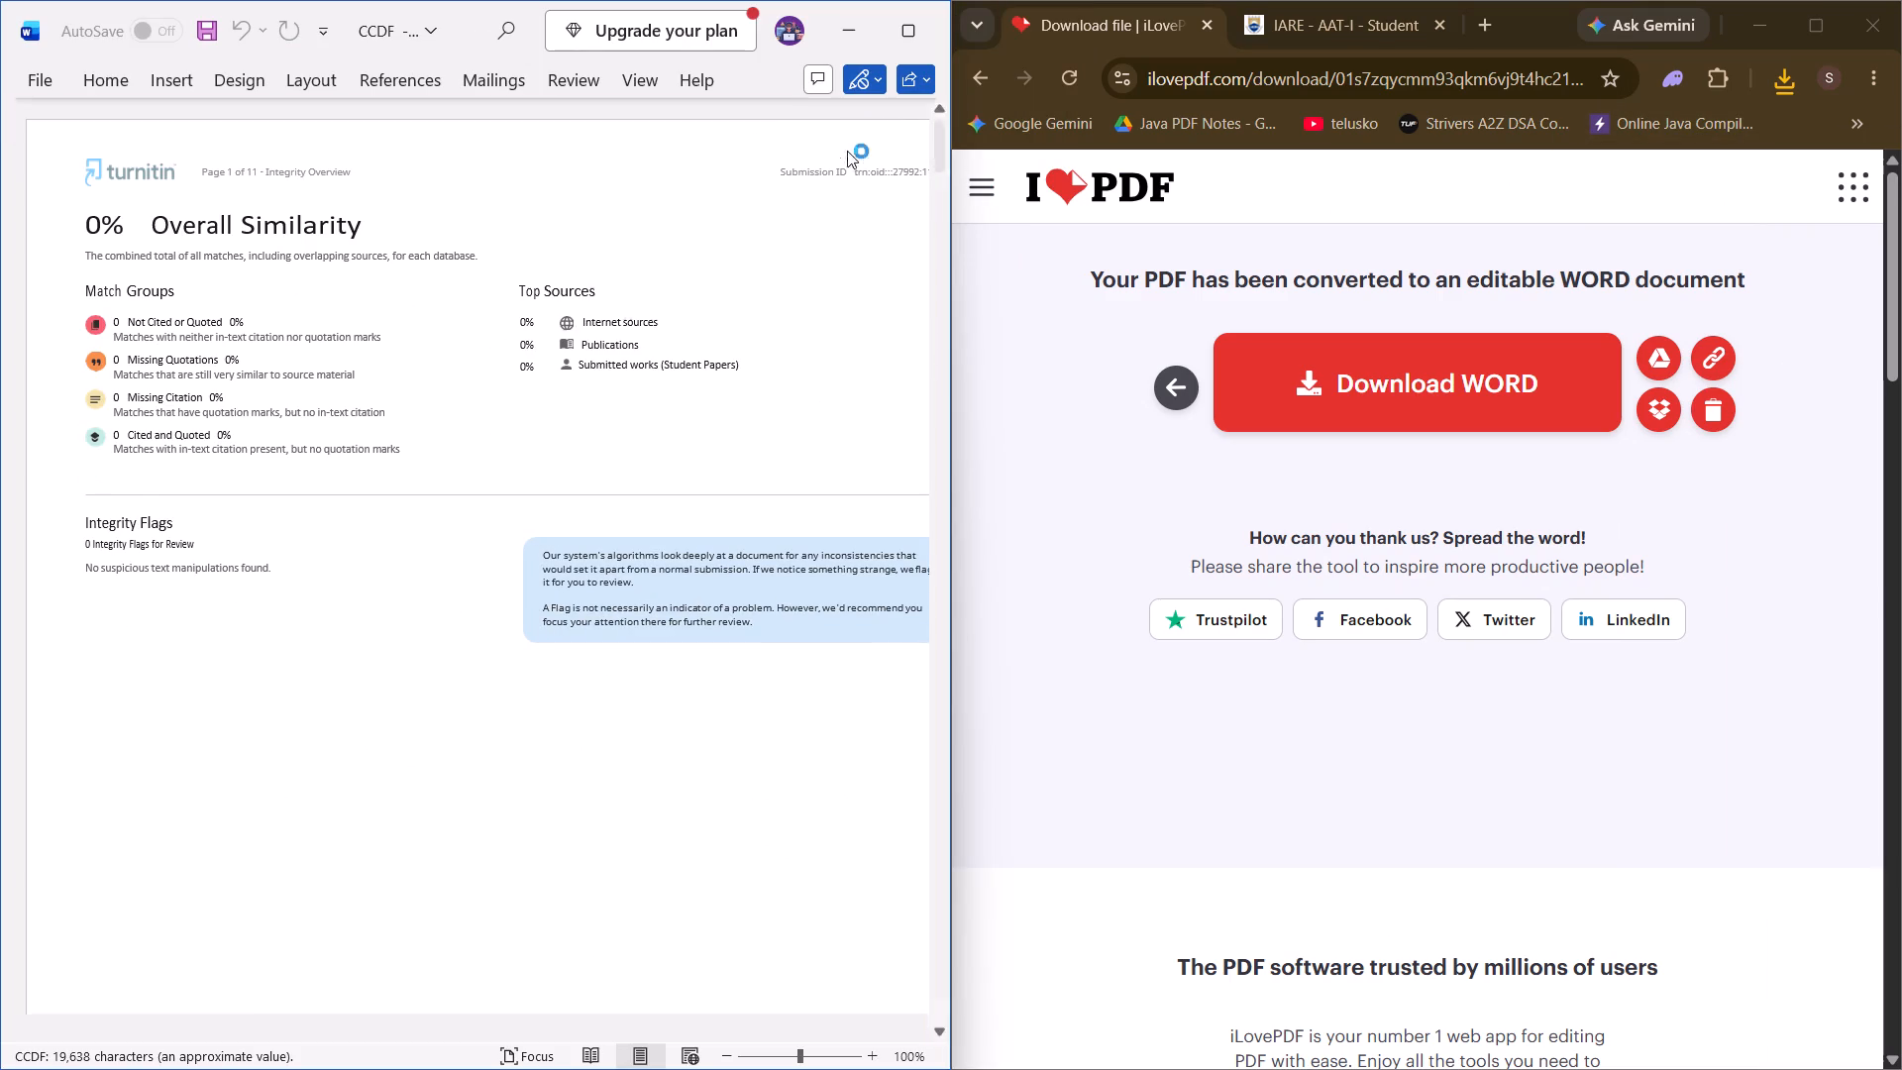
scroll(724, 525, down, 2)
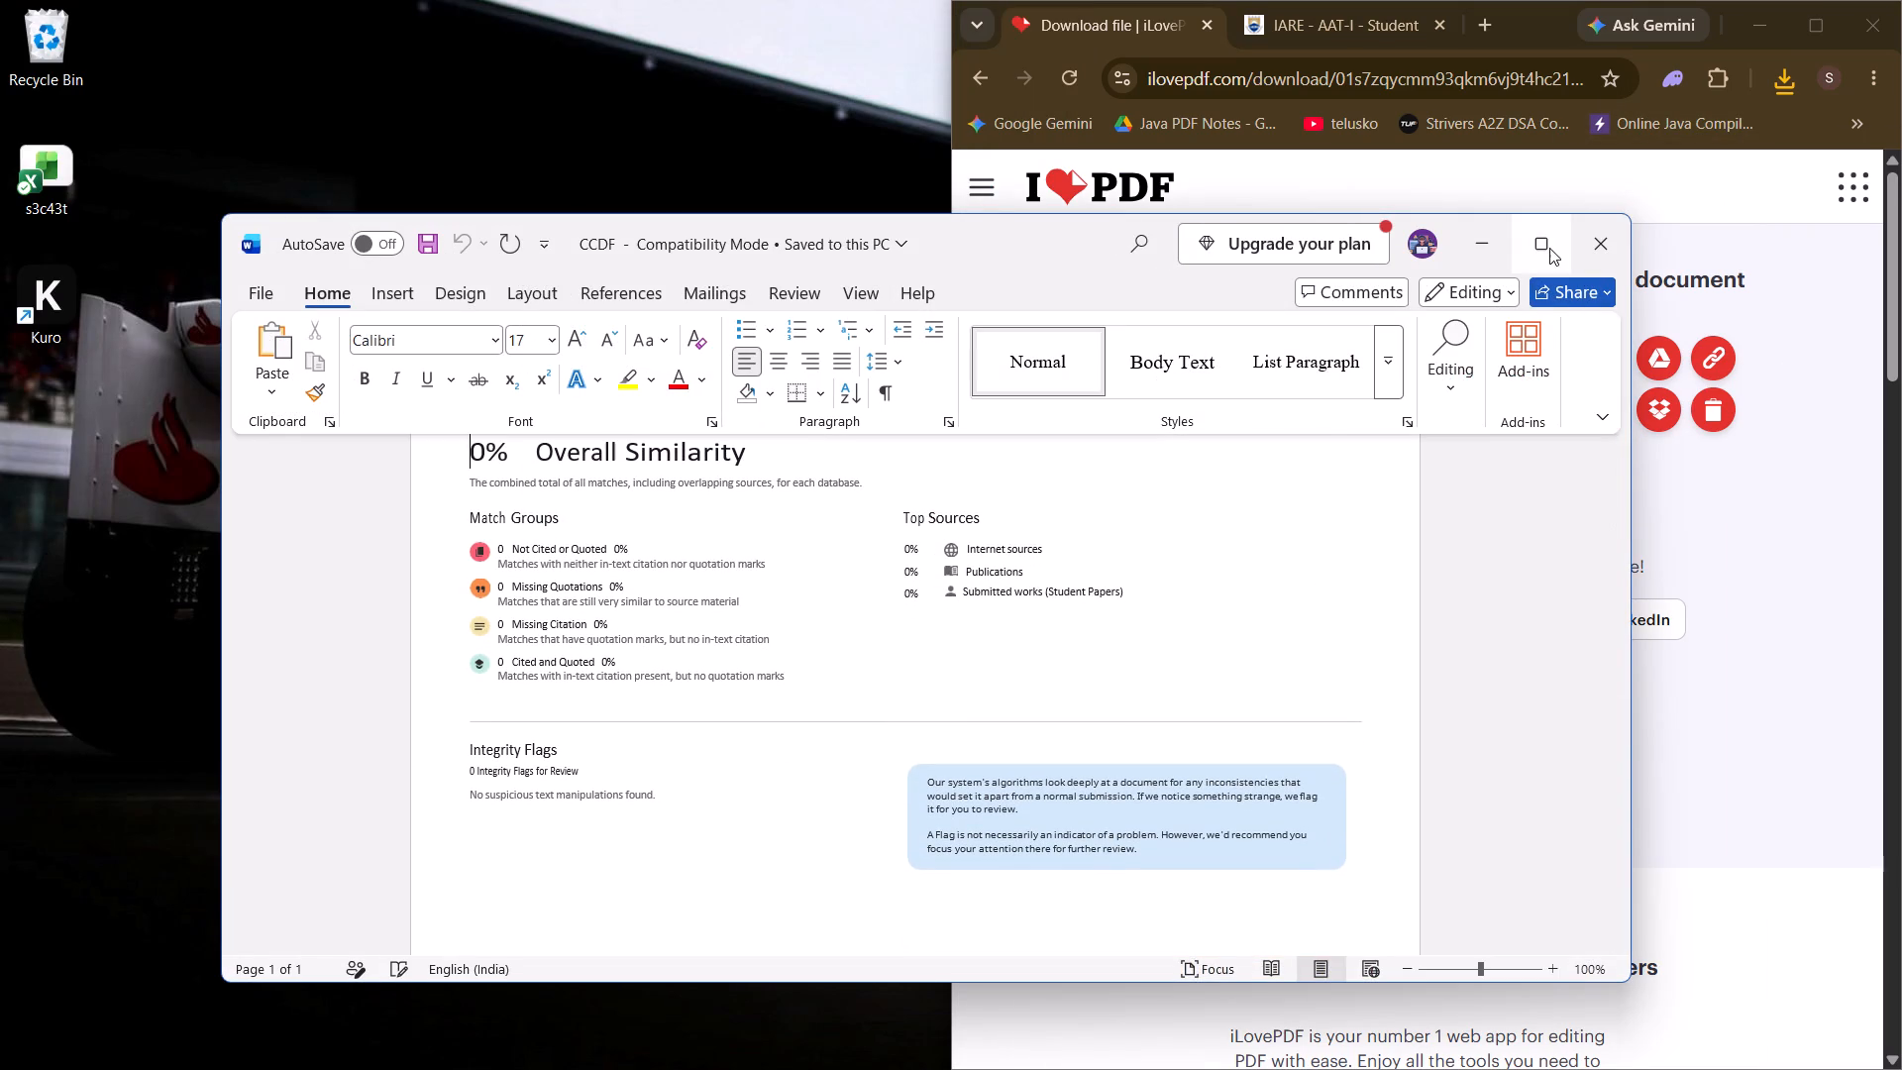
click(1436, 300)
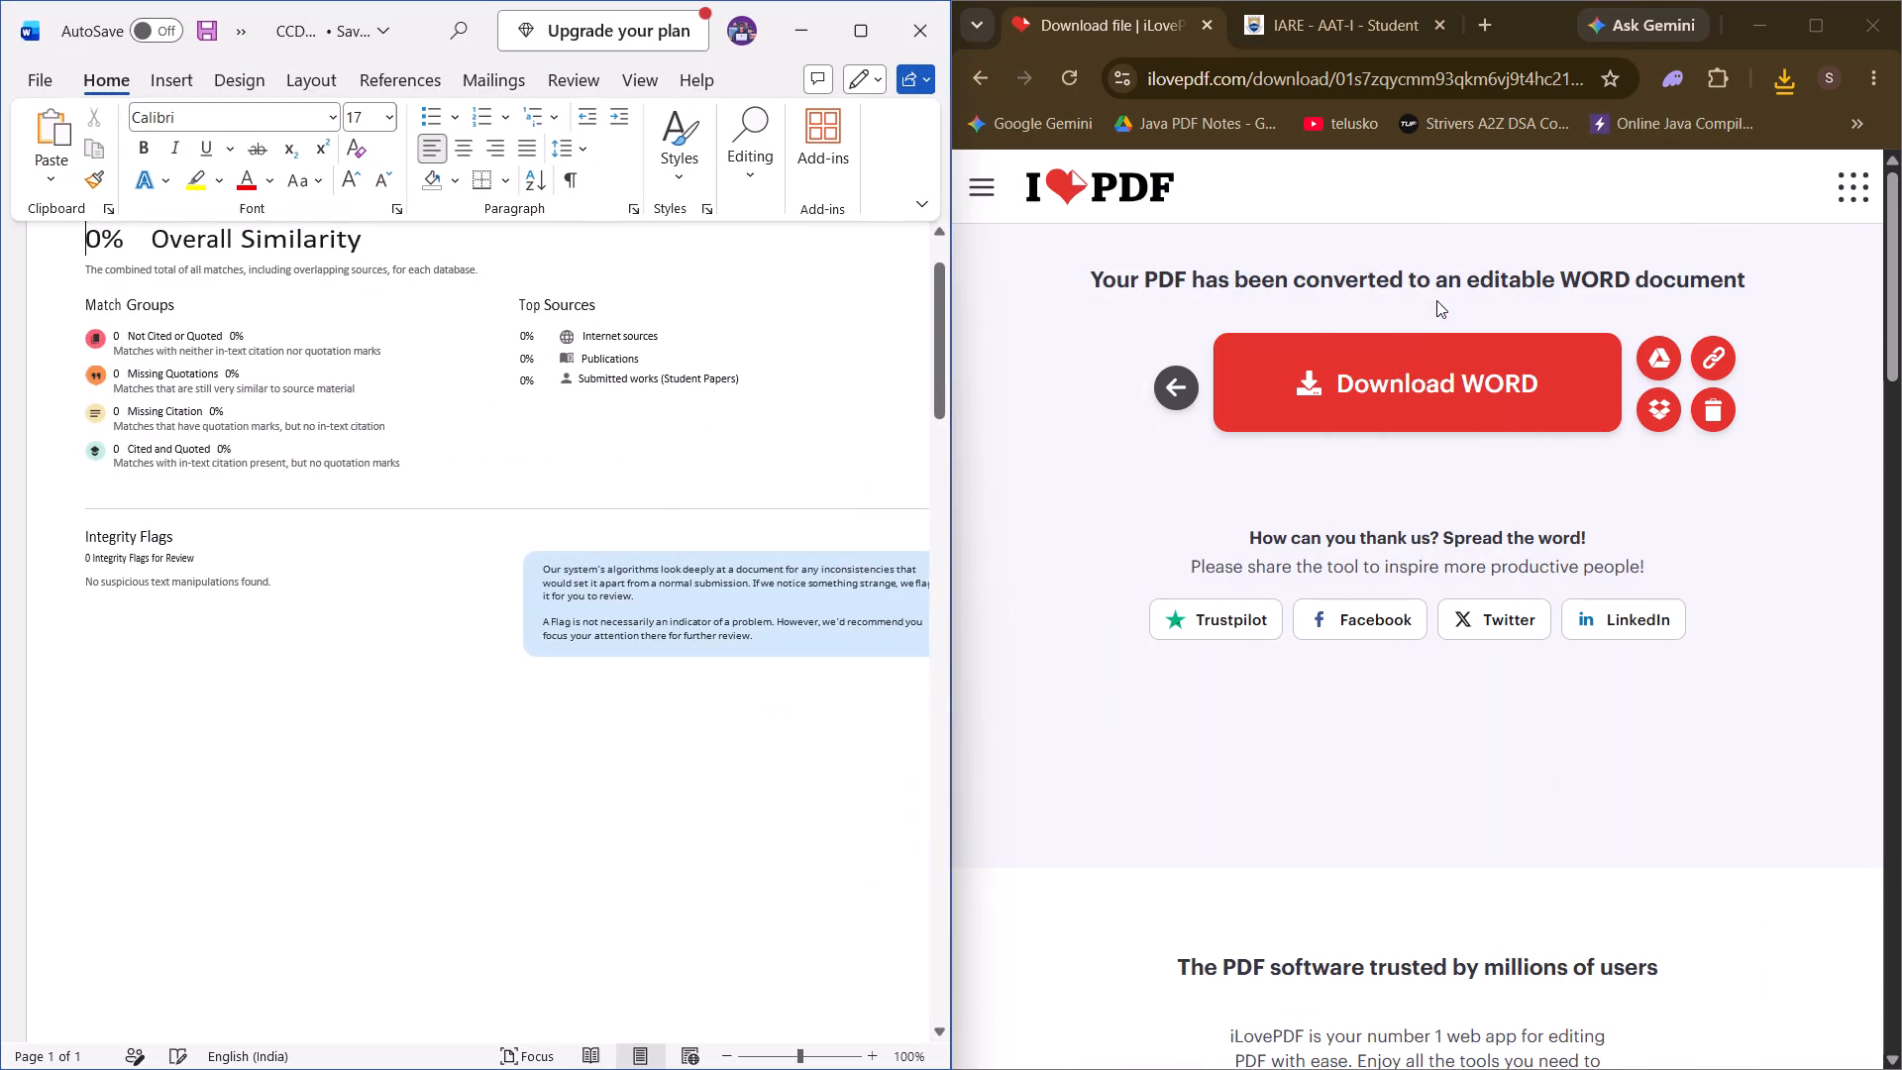
Replace the student name on the Cyber Crime Investigation and Digital Forensics cover page with the new student's name, keeping the roll number on its own line.
scroll(611, 601, down, 3)
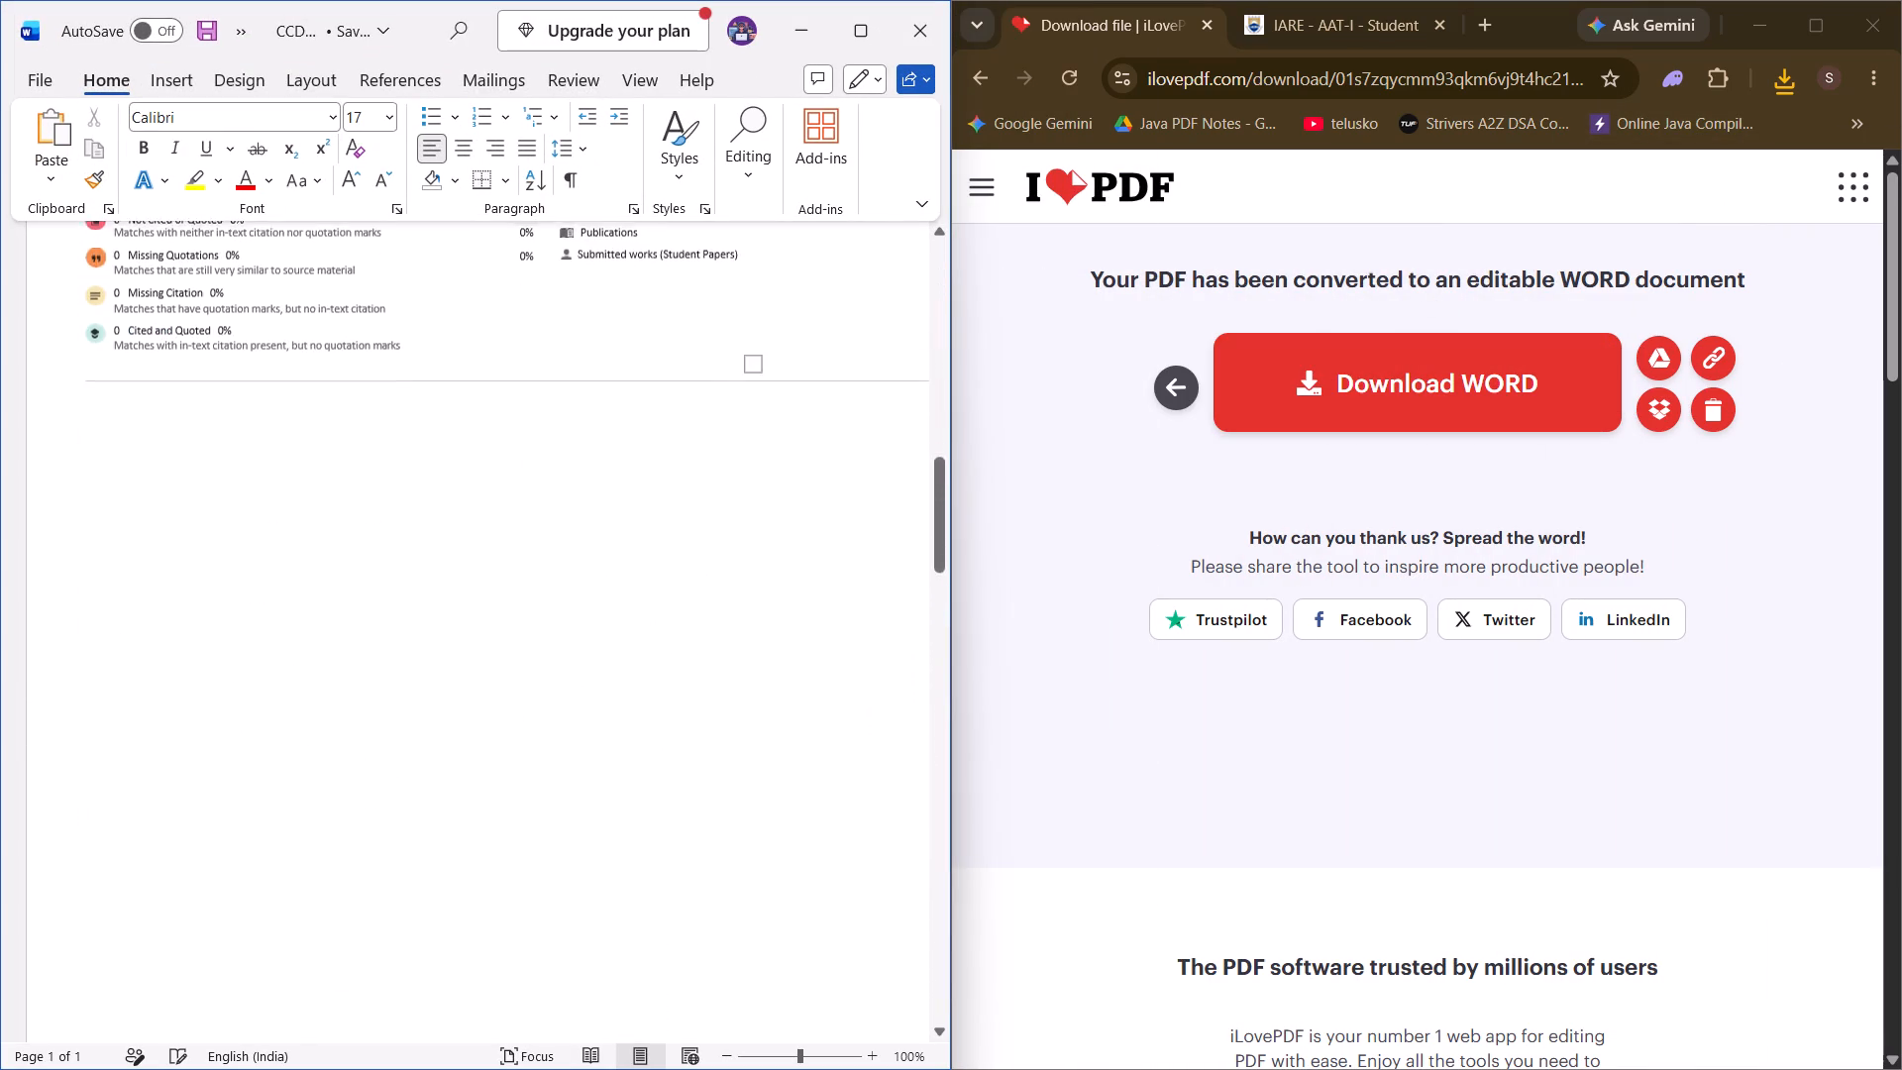
scroll(611, 601, down, 5)
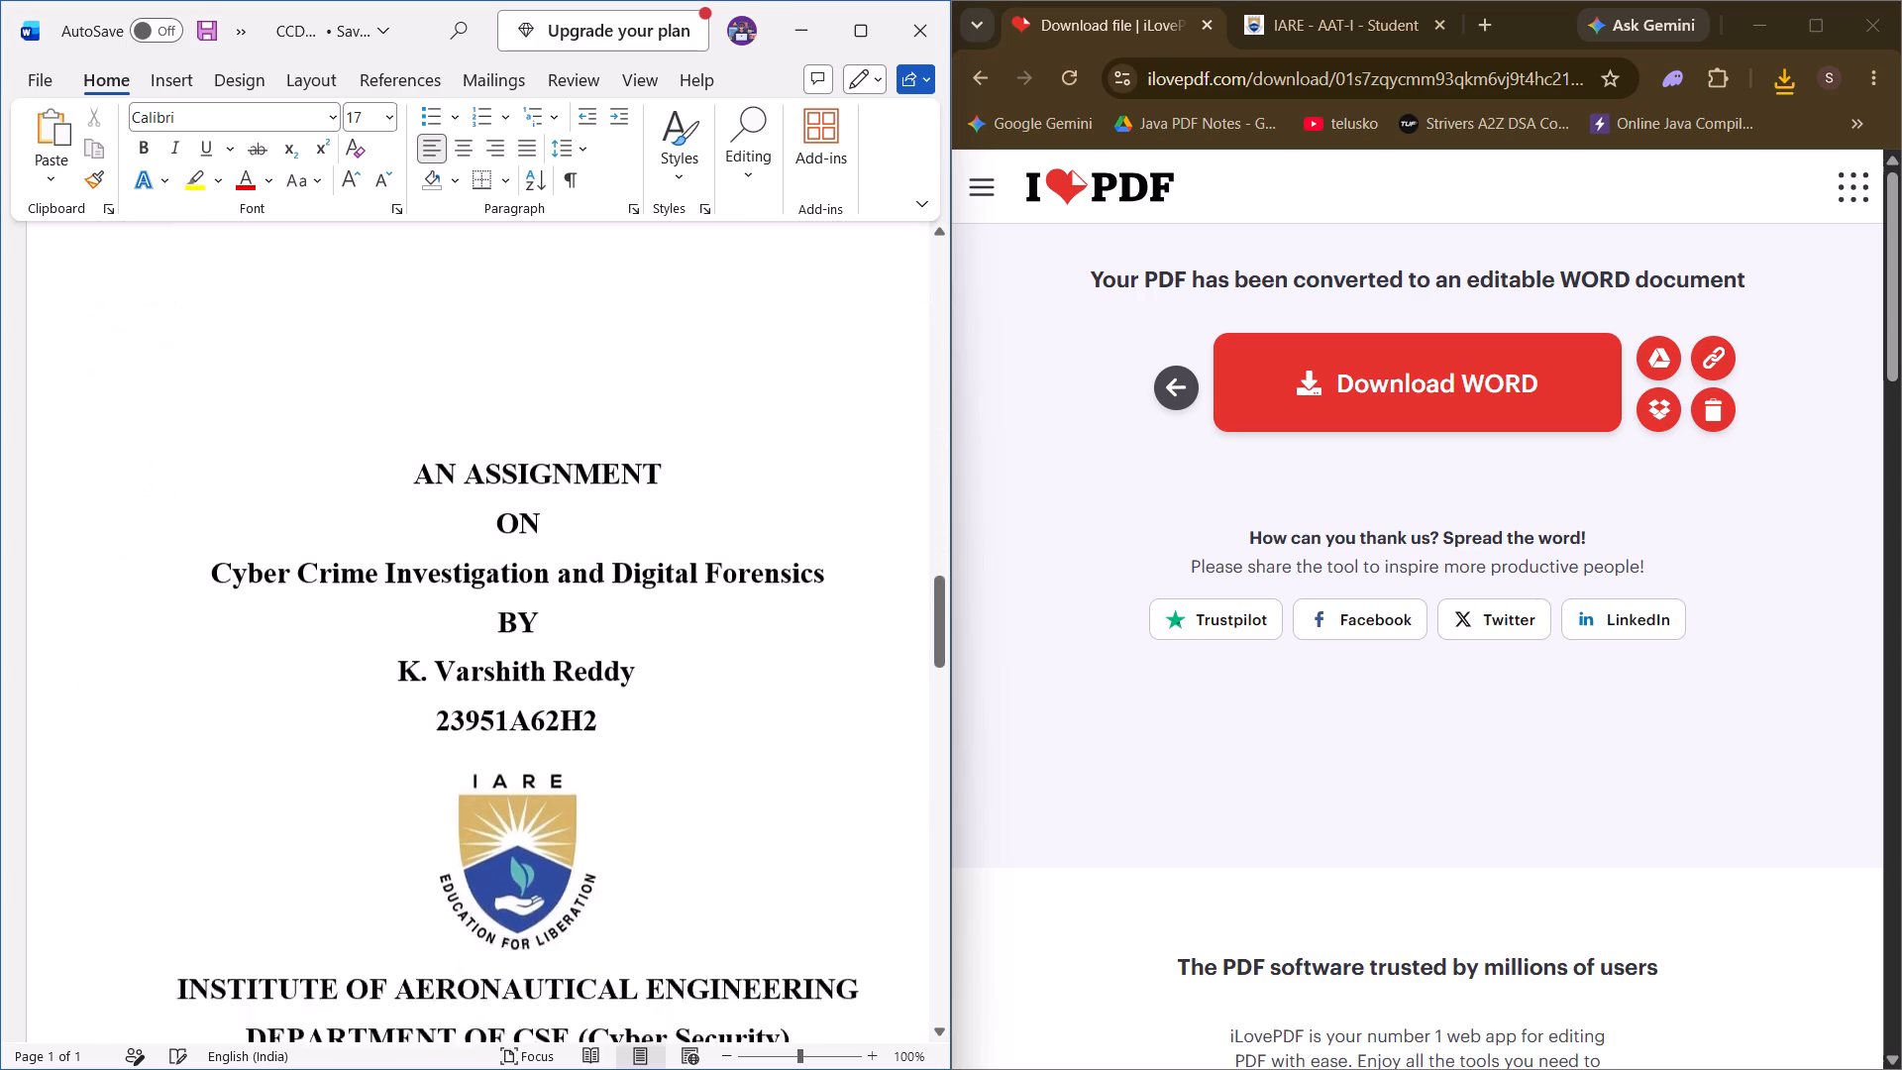
scroll(611, 601, down, 1)
click(635, 380)
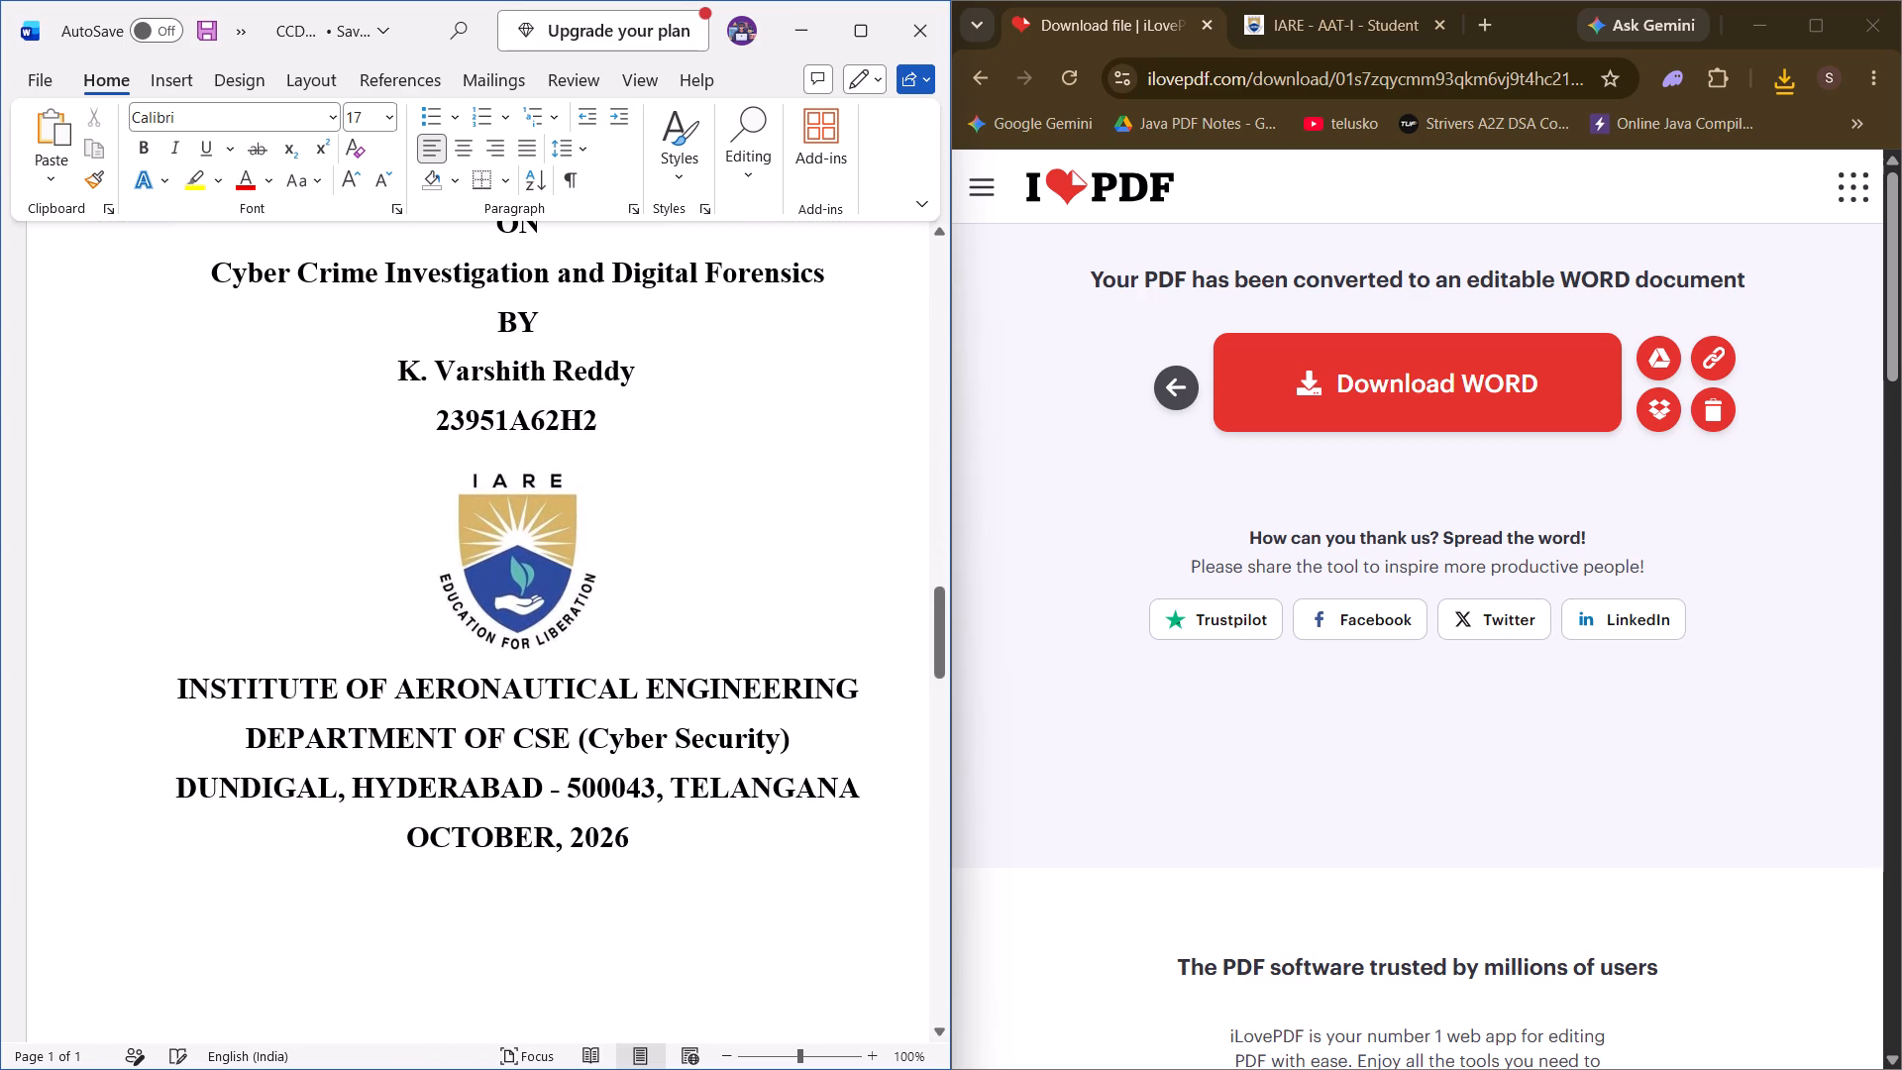
key(BackSpace)
key(BackSpace)
key(BackSpace)
key(BackSpace)
key(BackSpace)
key(BackSpace)
key(BackSpace)
key(BackSpace)
key(BackSpace)
key(BackSpace)
key(BackSpace)
key(BackSpace)
key(BackSpace)
key(BackSpace)
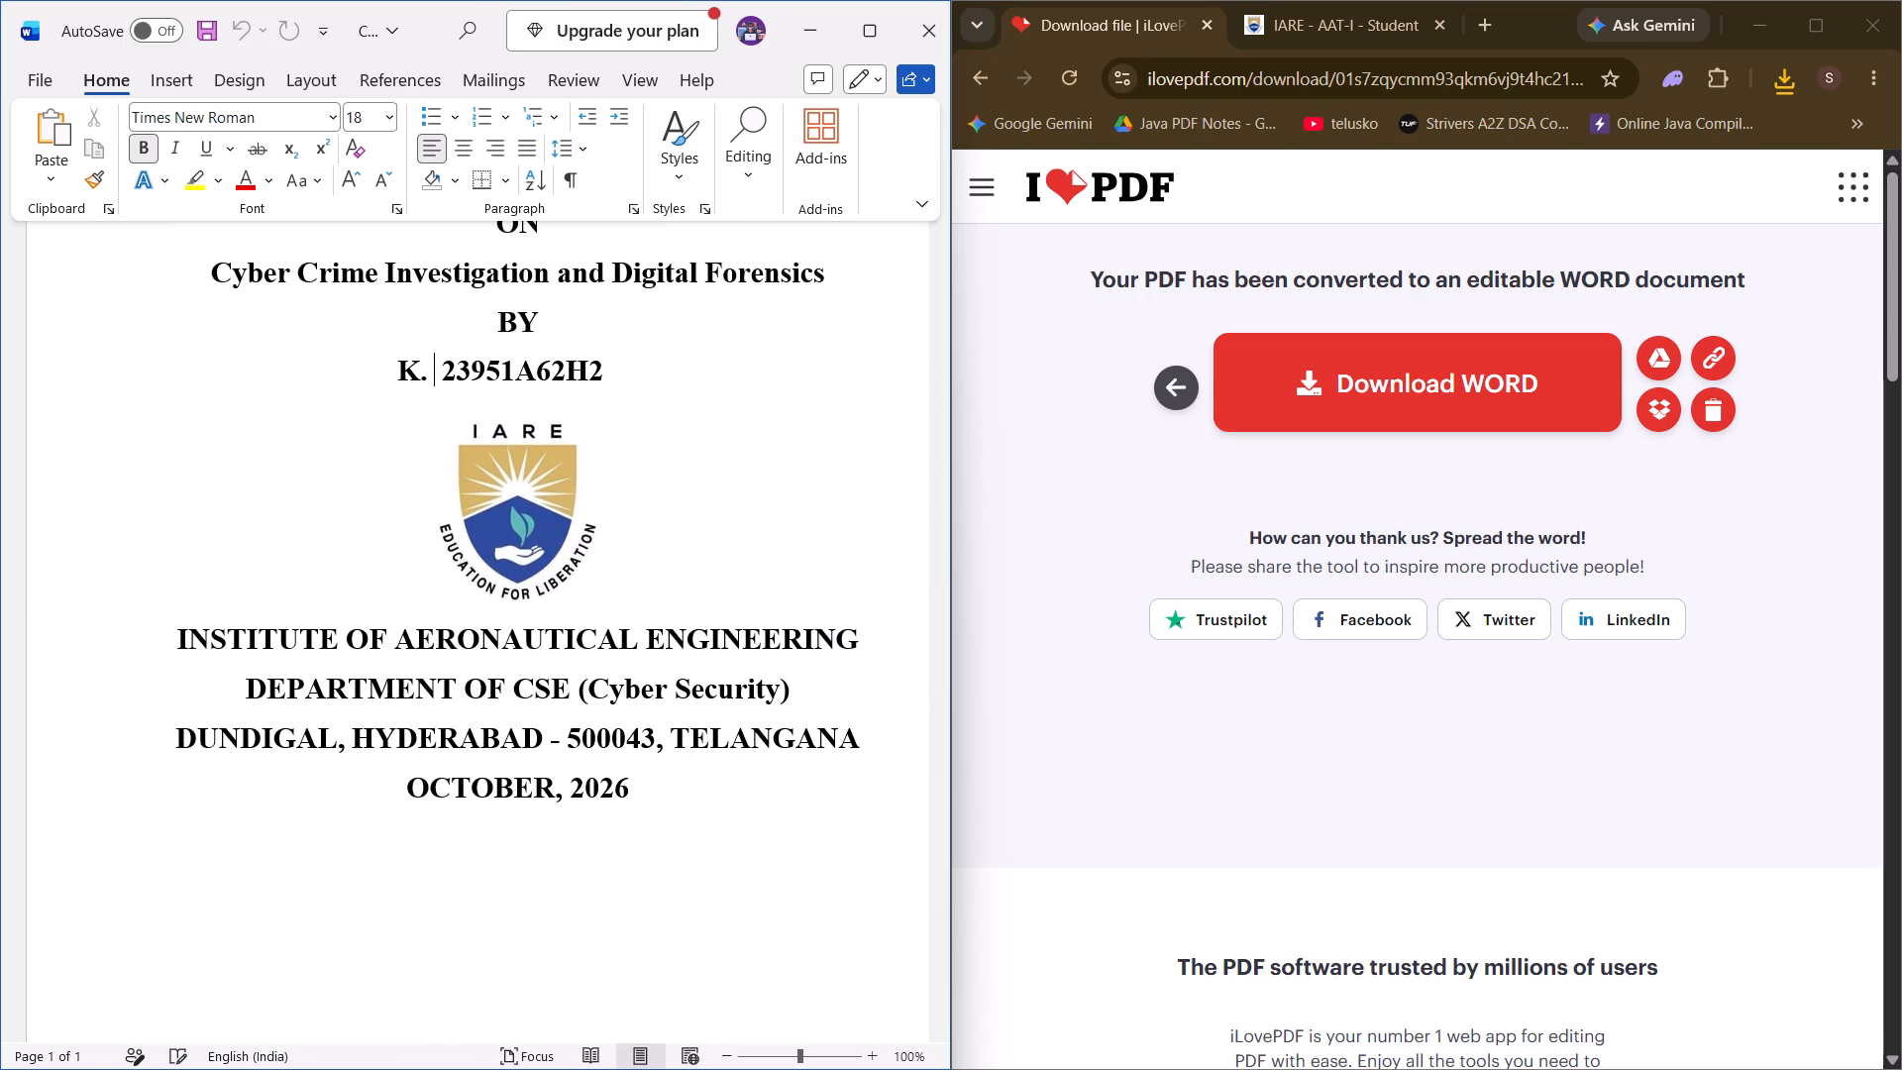
key(BackSpace)
key(BackSpace)
key(BackSpace)
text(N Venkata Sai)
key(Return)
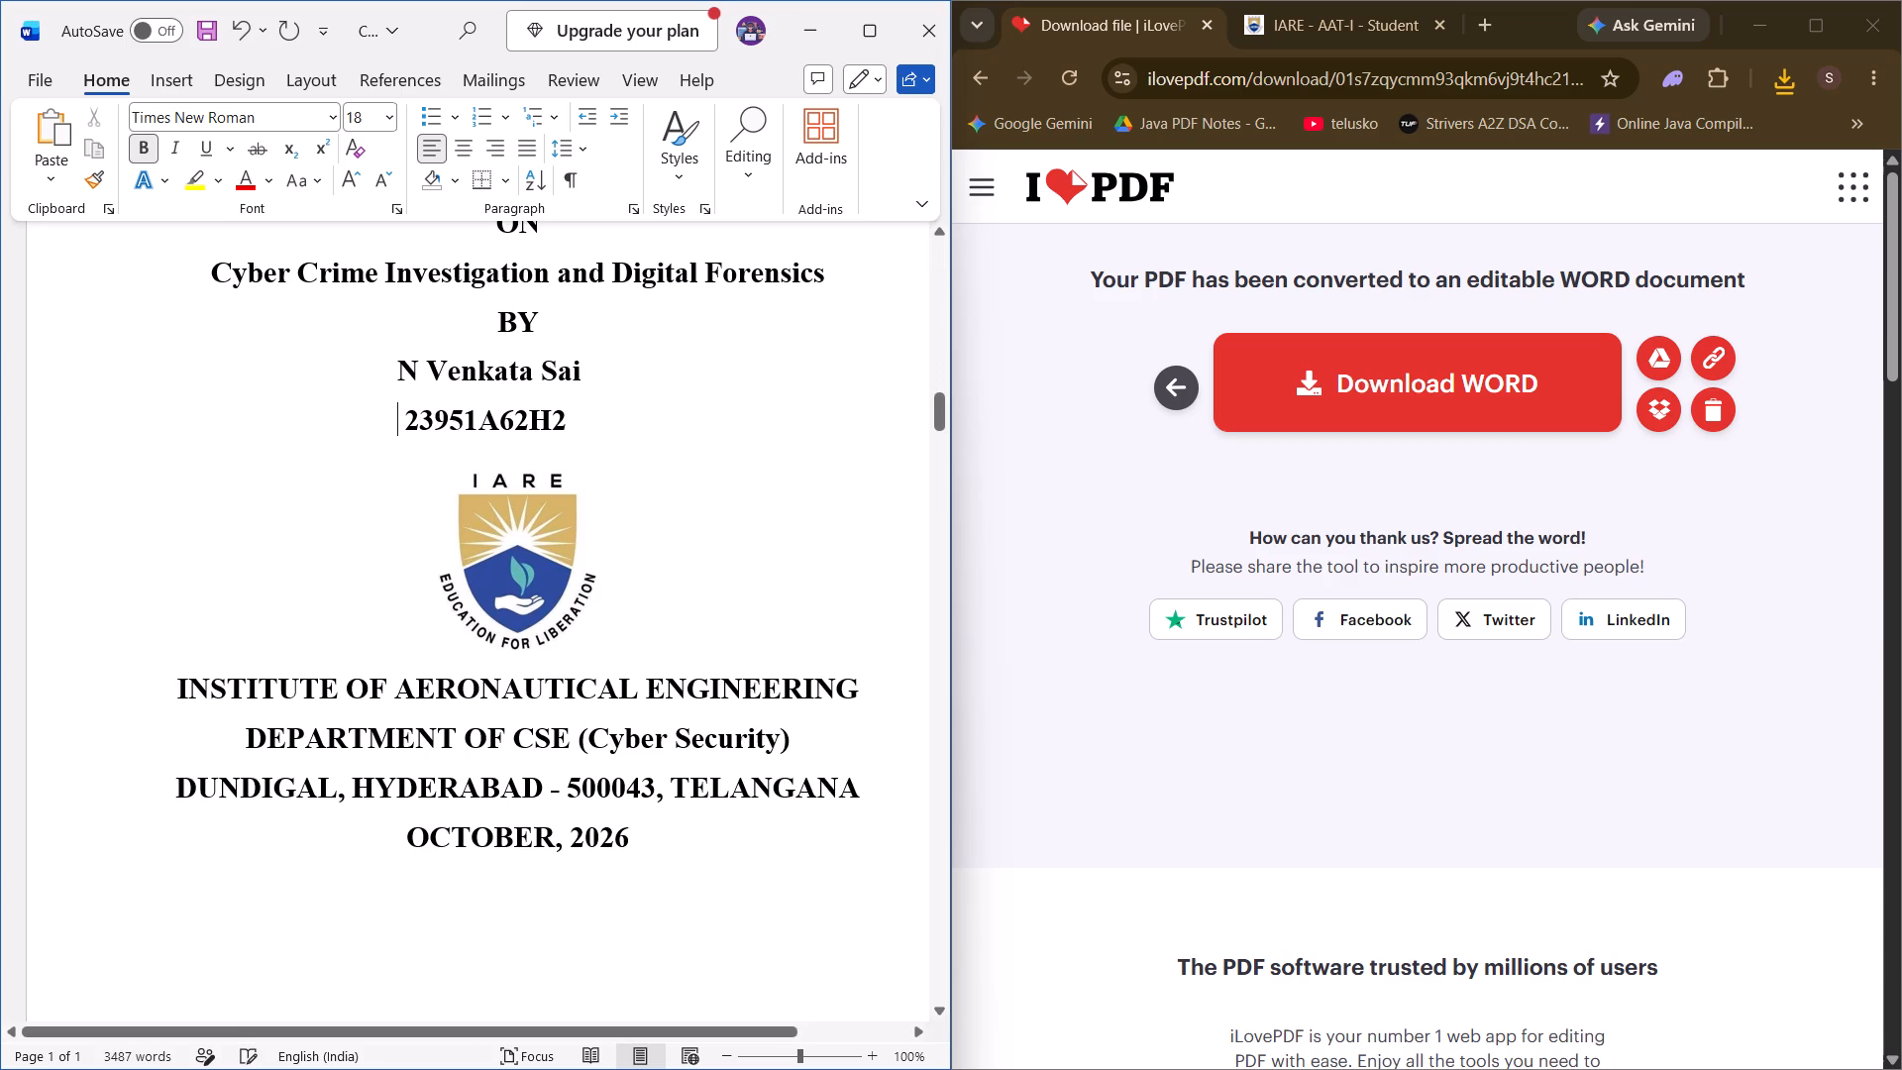
Indent the student name and roll number lines so they sit roughly centred beneath "BY" on the cover page.
click(386, 378)
key(Tab)
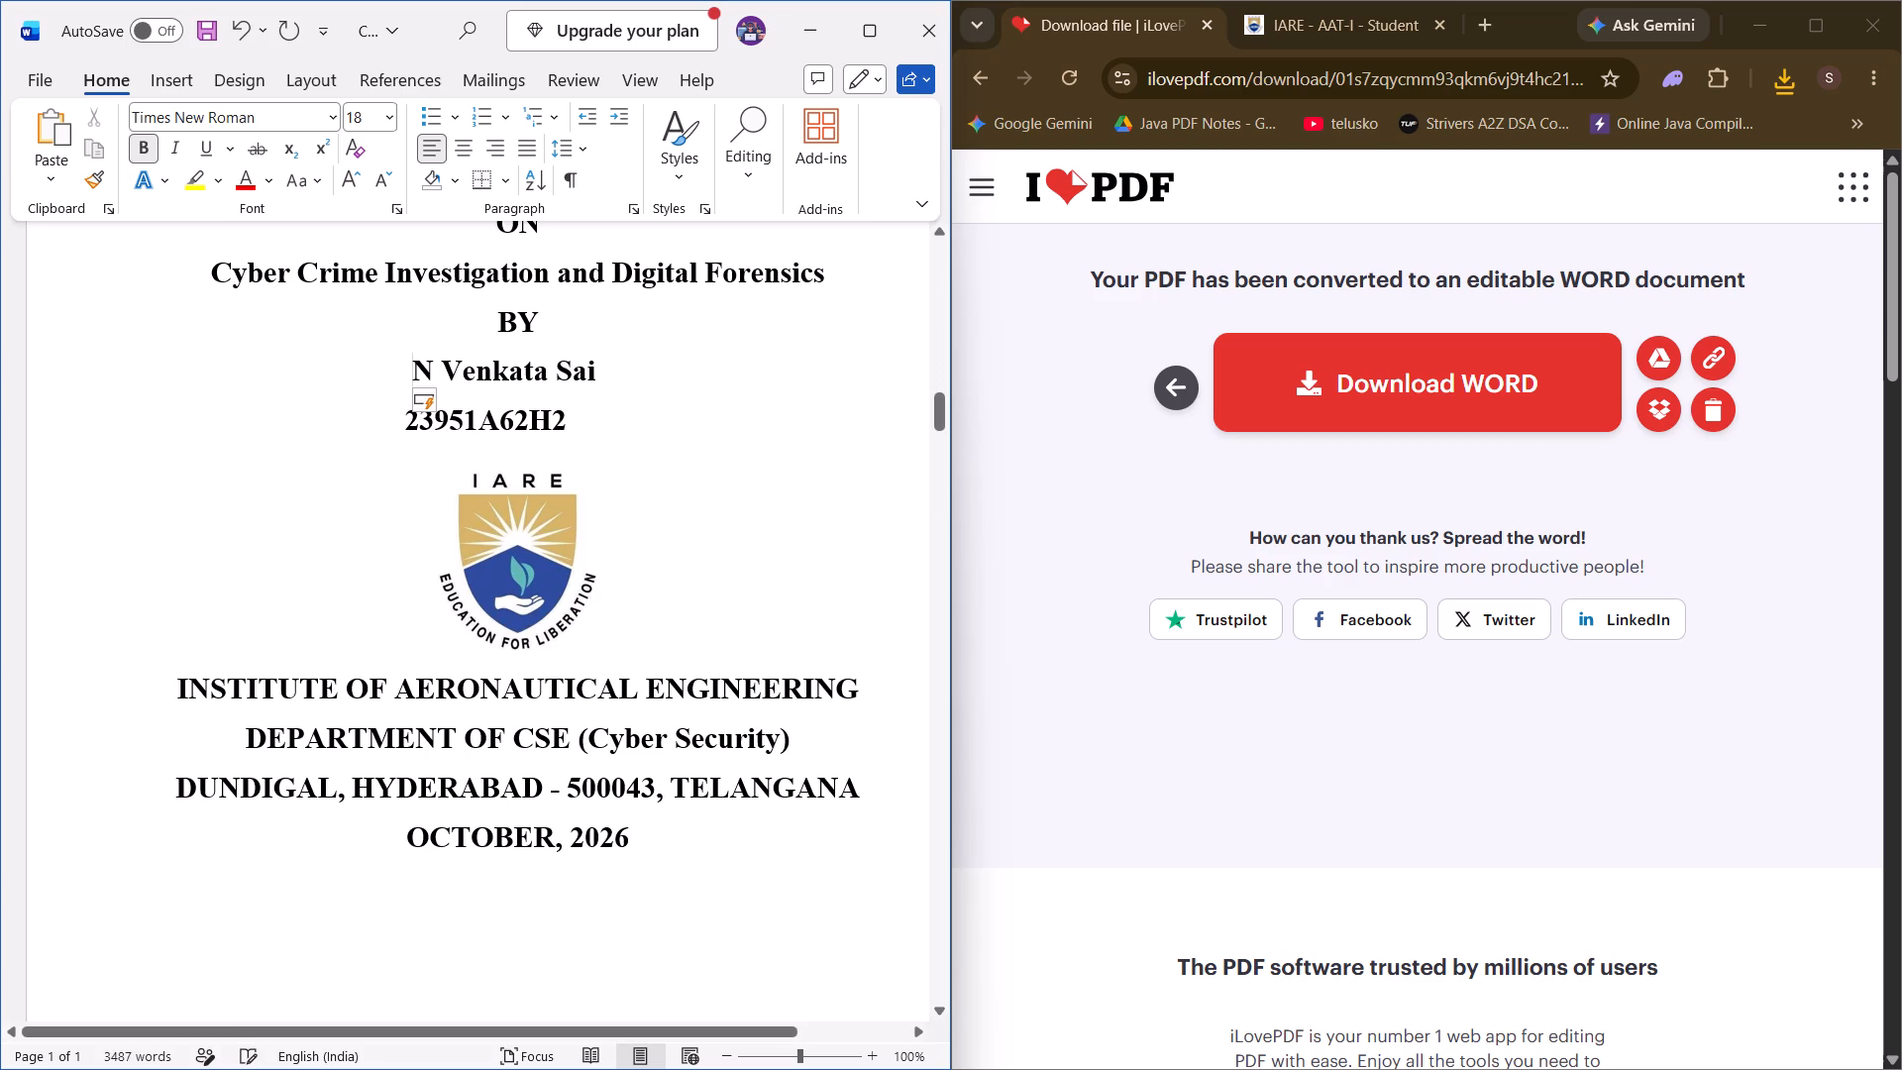
click(387, 418)
key(Tab)
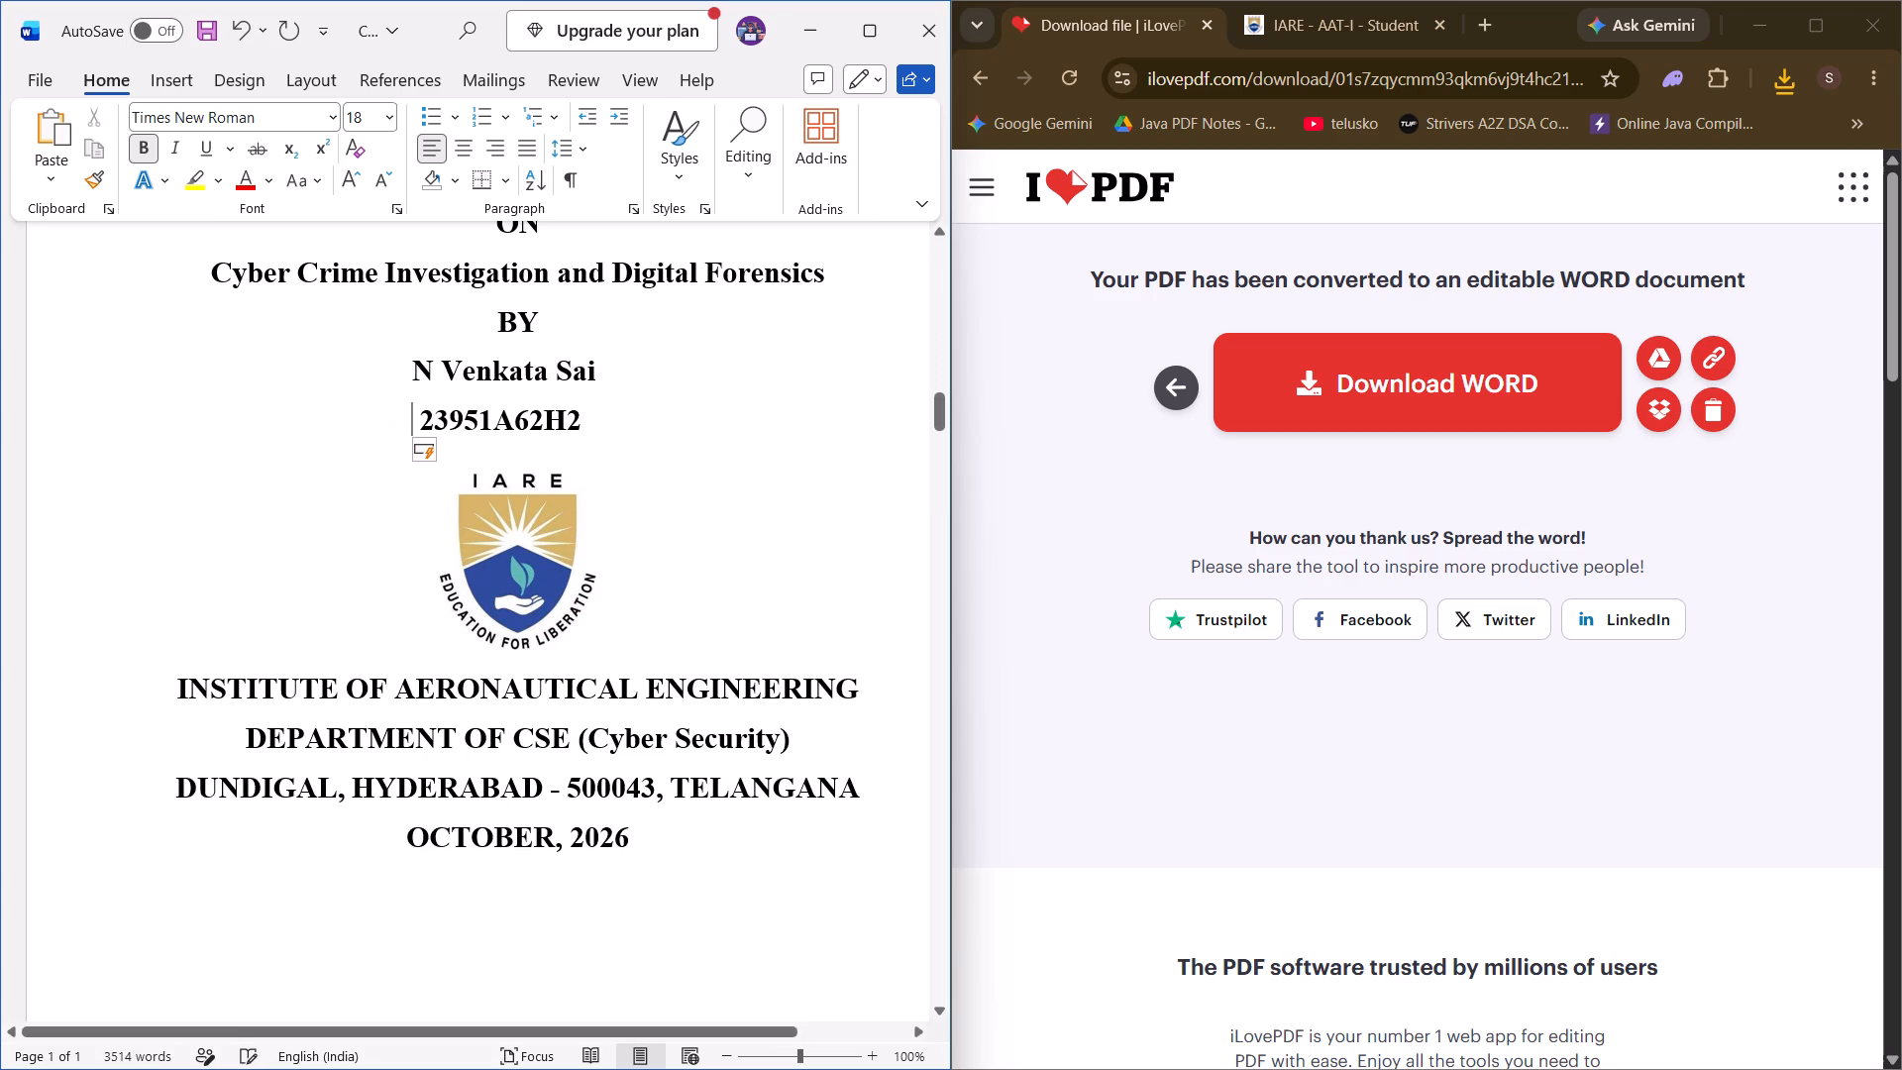
key(Tab)
click(397, 357)
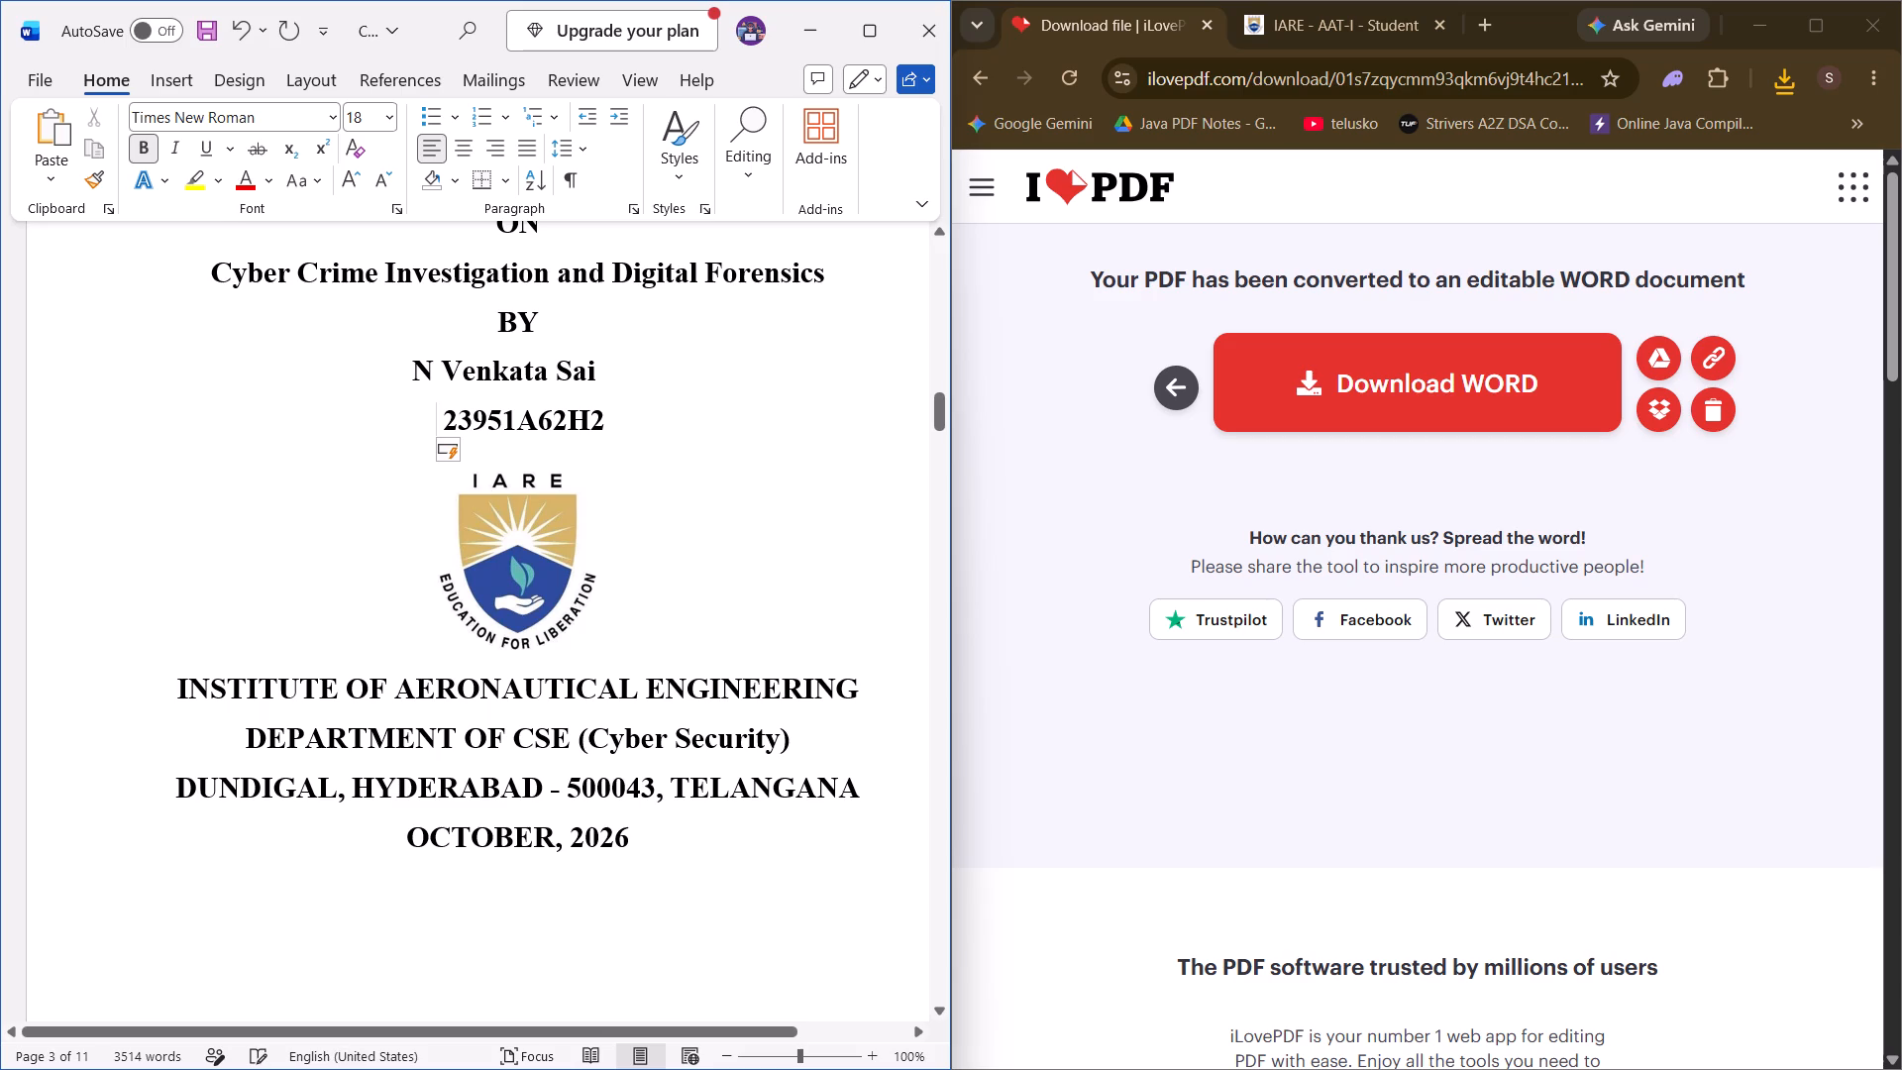
key(Tab)
Change the last digit of the roll number on the cover page to 7.
click(626, 401)
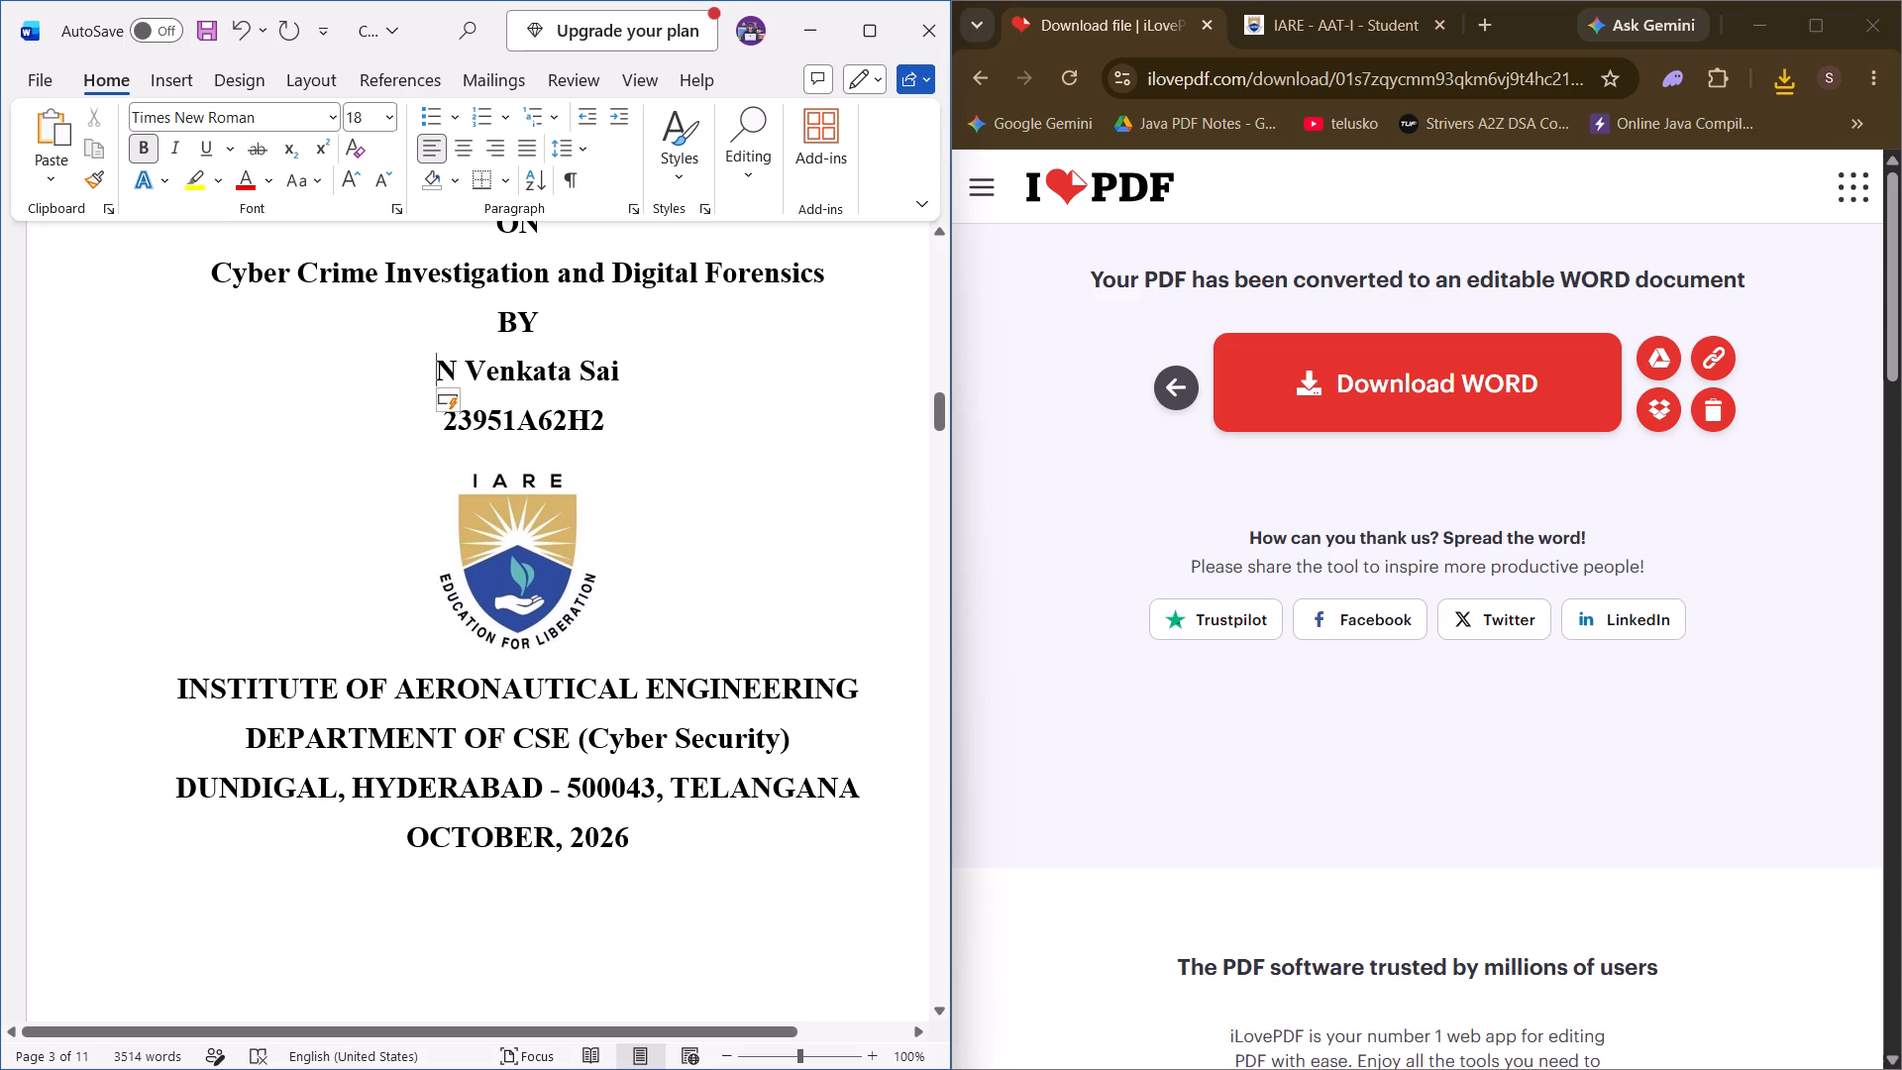
click(625, 405)
click(625, 405)
key(BackSpace)
key(7)
Get the assigned case study question for ACCD20 Cyber Crime Investigation & Digital Forensics on the student portal.
scroll(625, 405, down, 1)
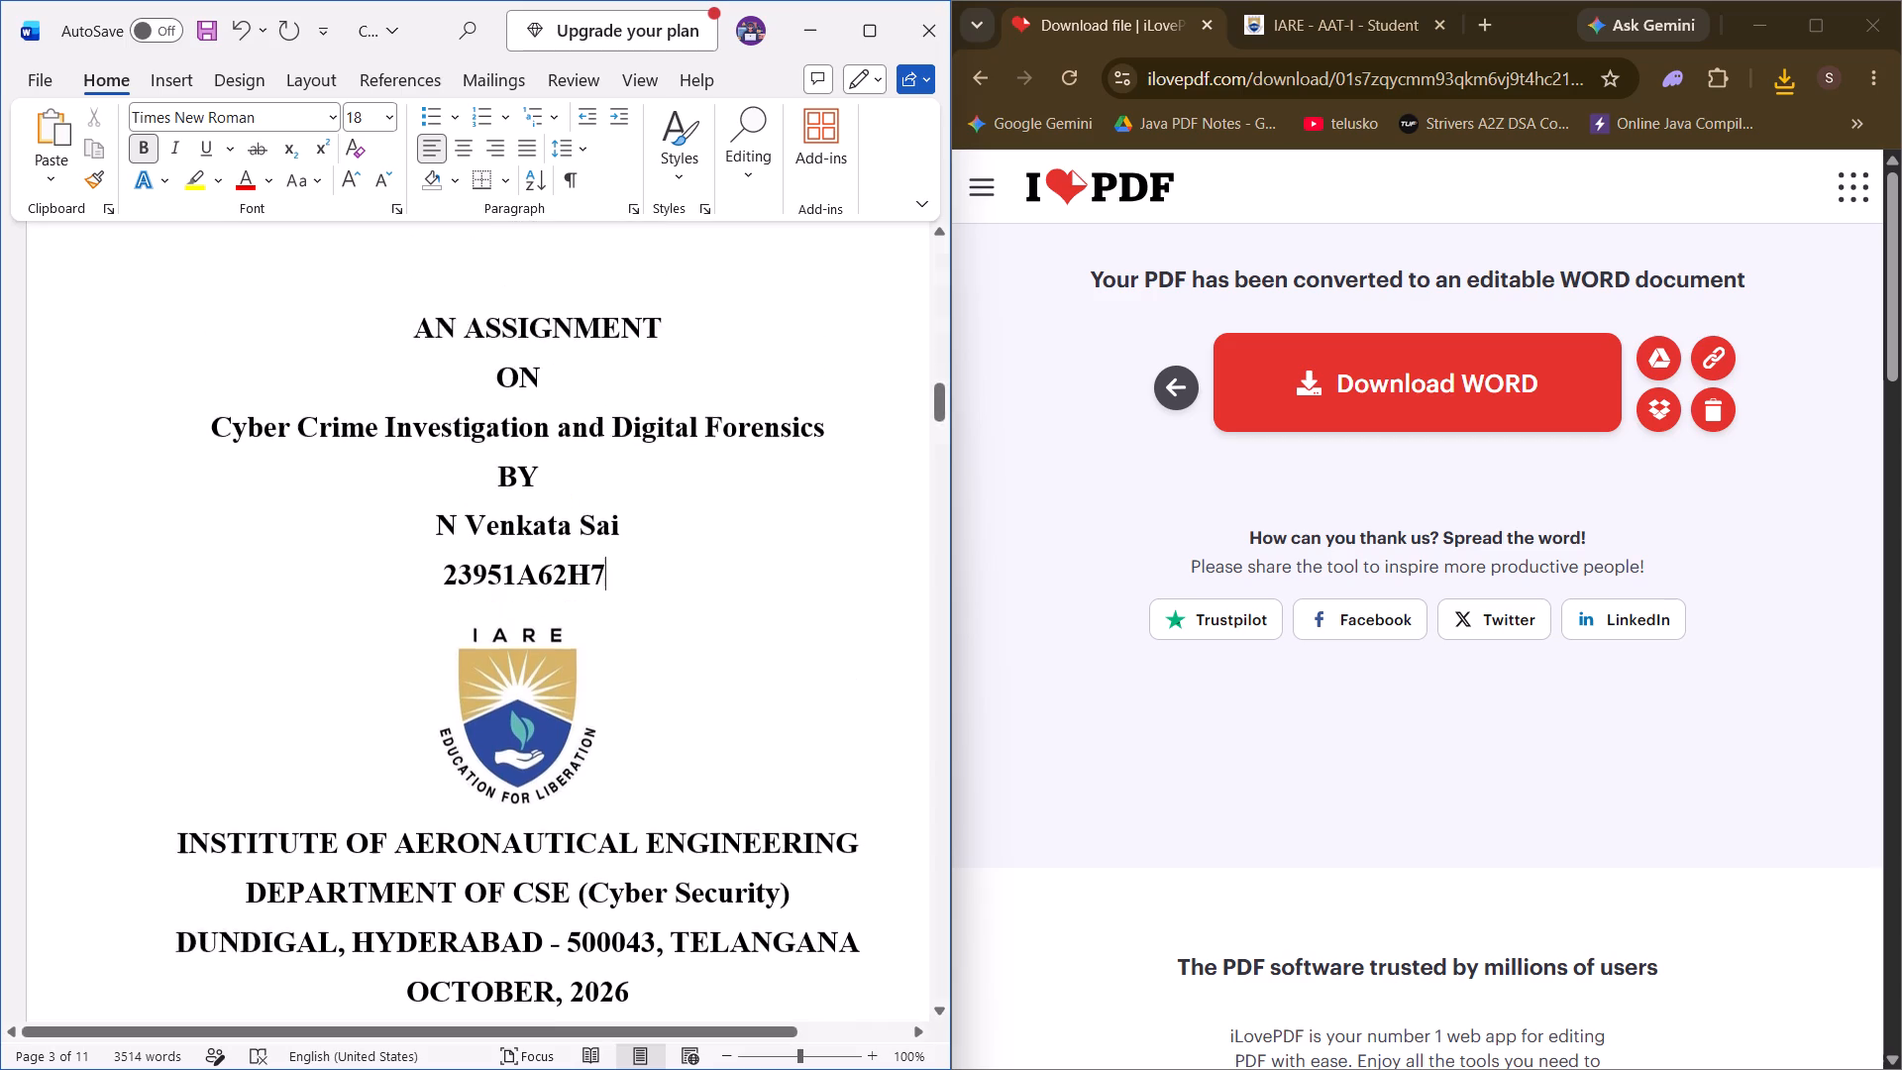
scroll(625, 405, down, 1)
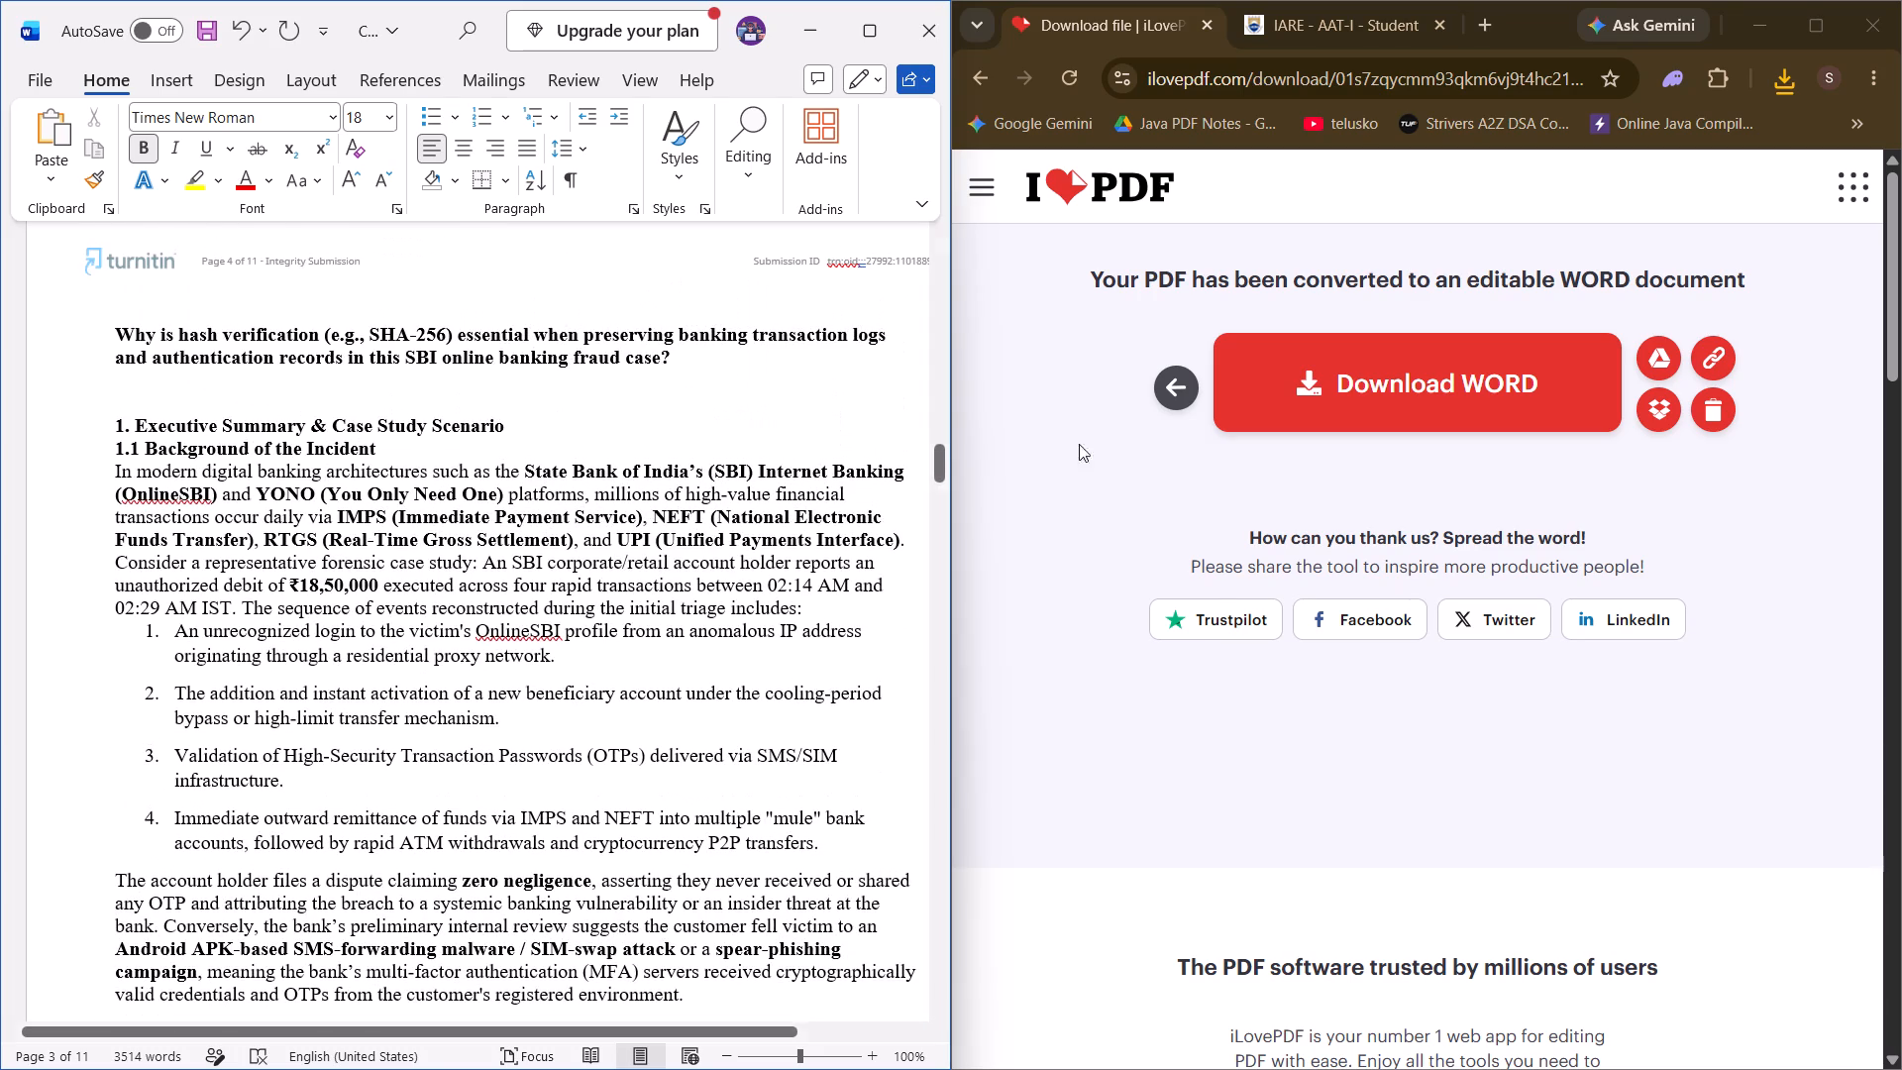
scroll(1294, 609, down, 3)
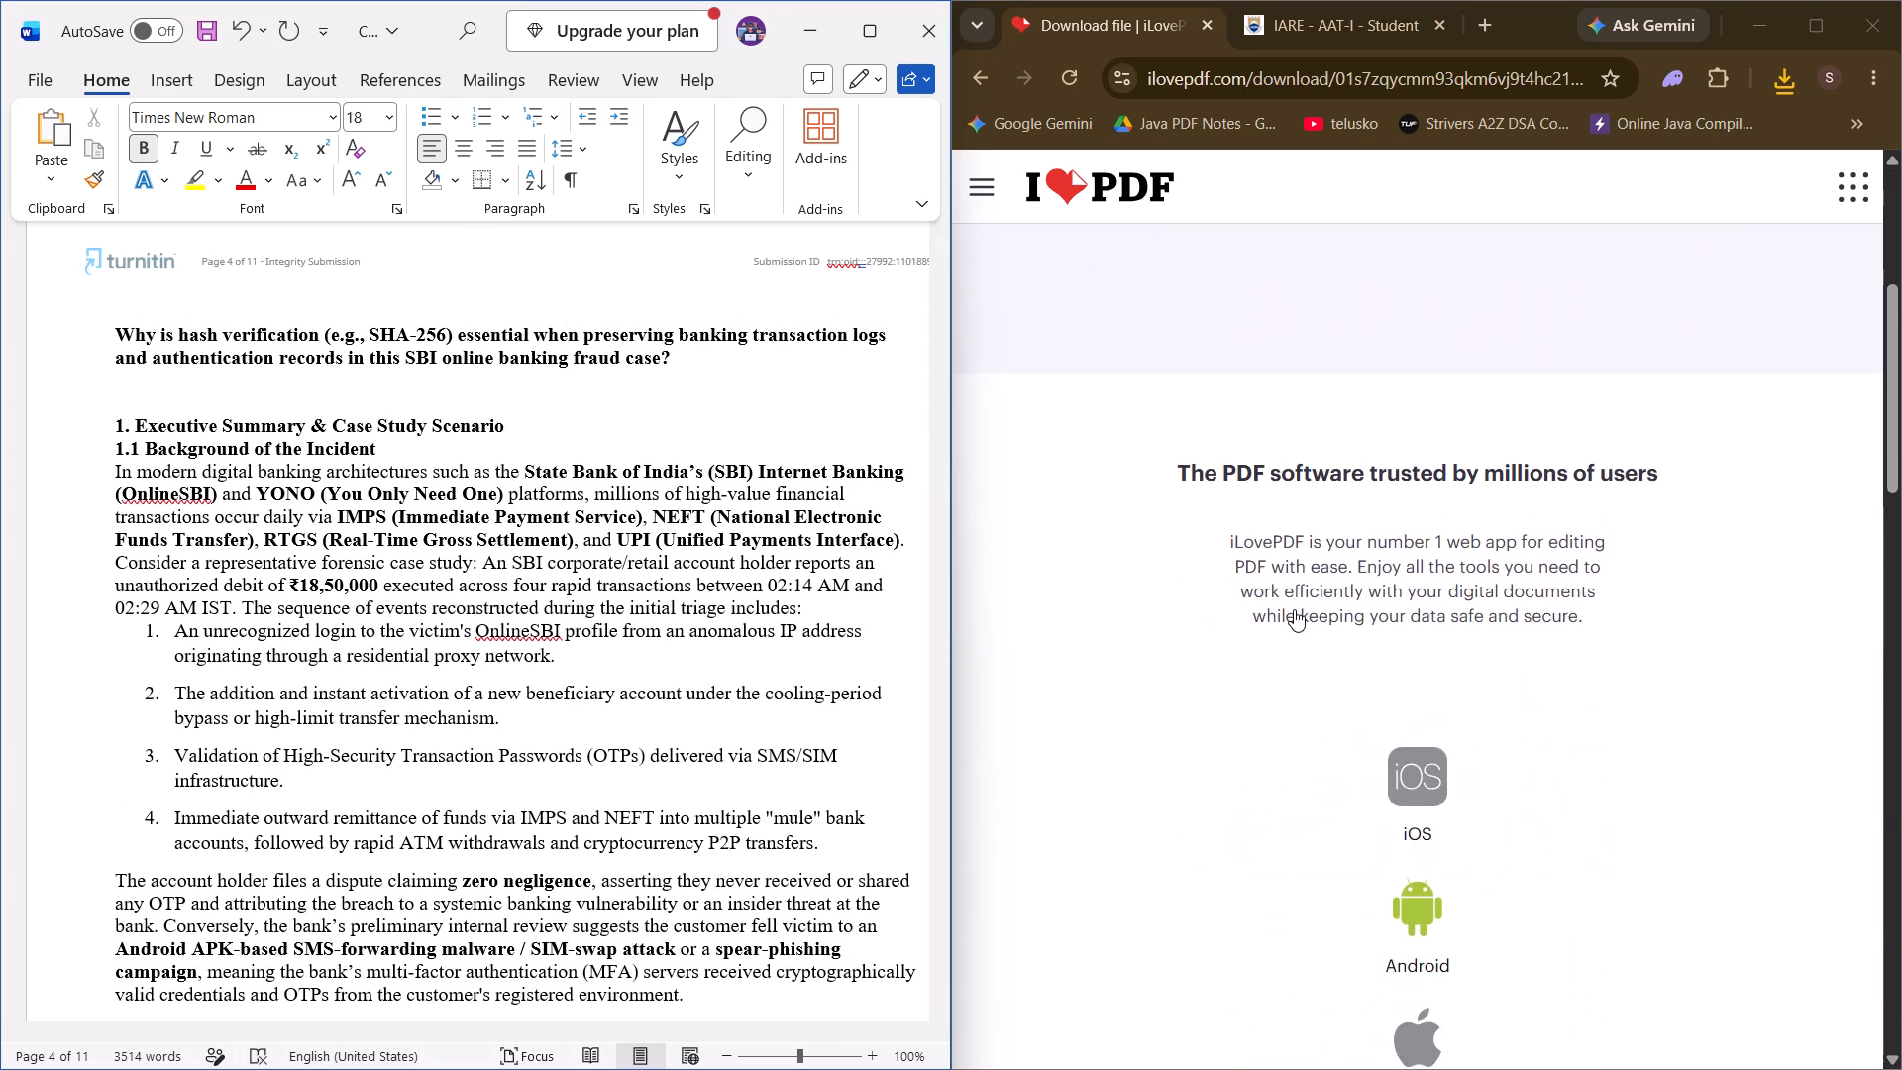
scroll(1294, 609, up, 5)
click(1342, 0)
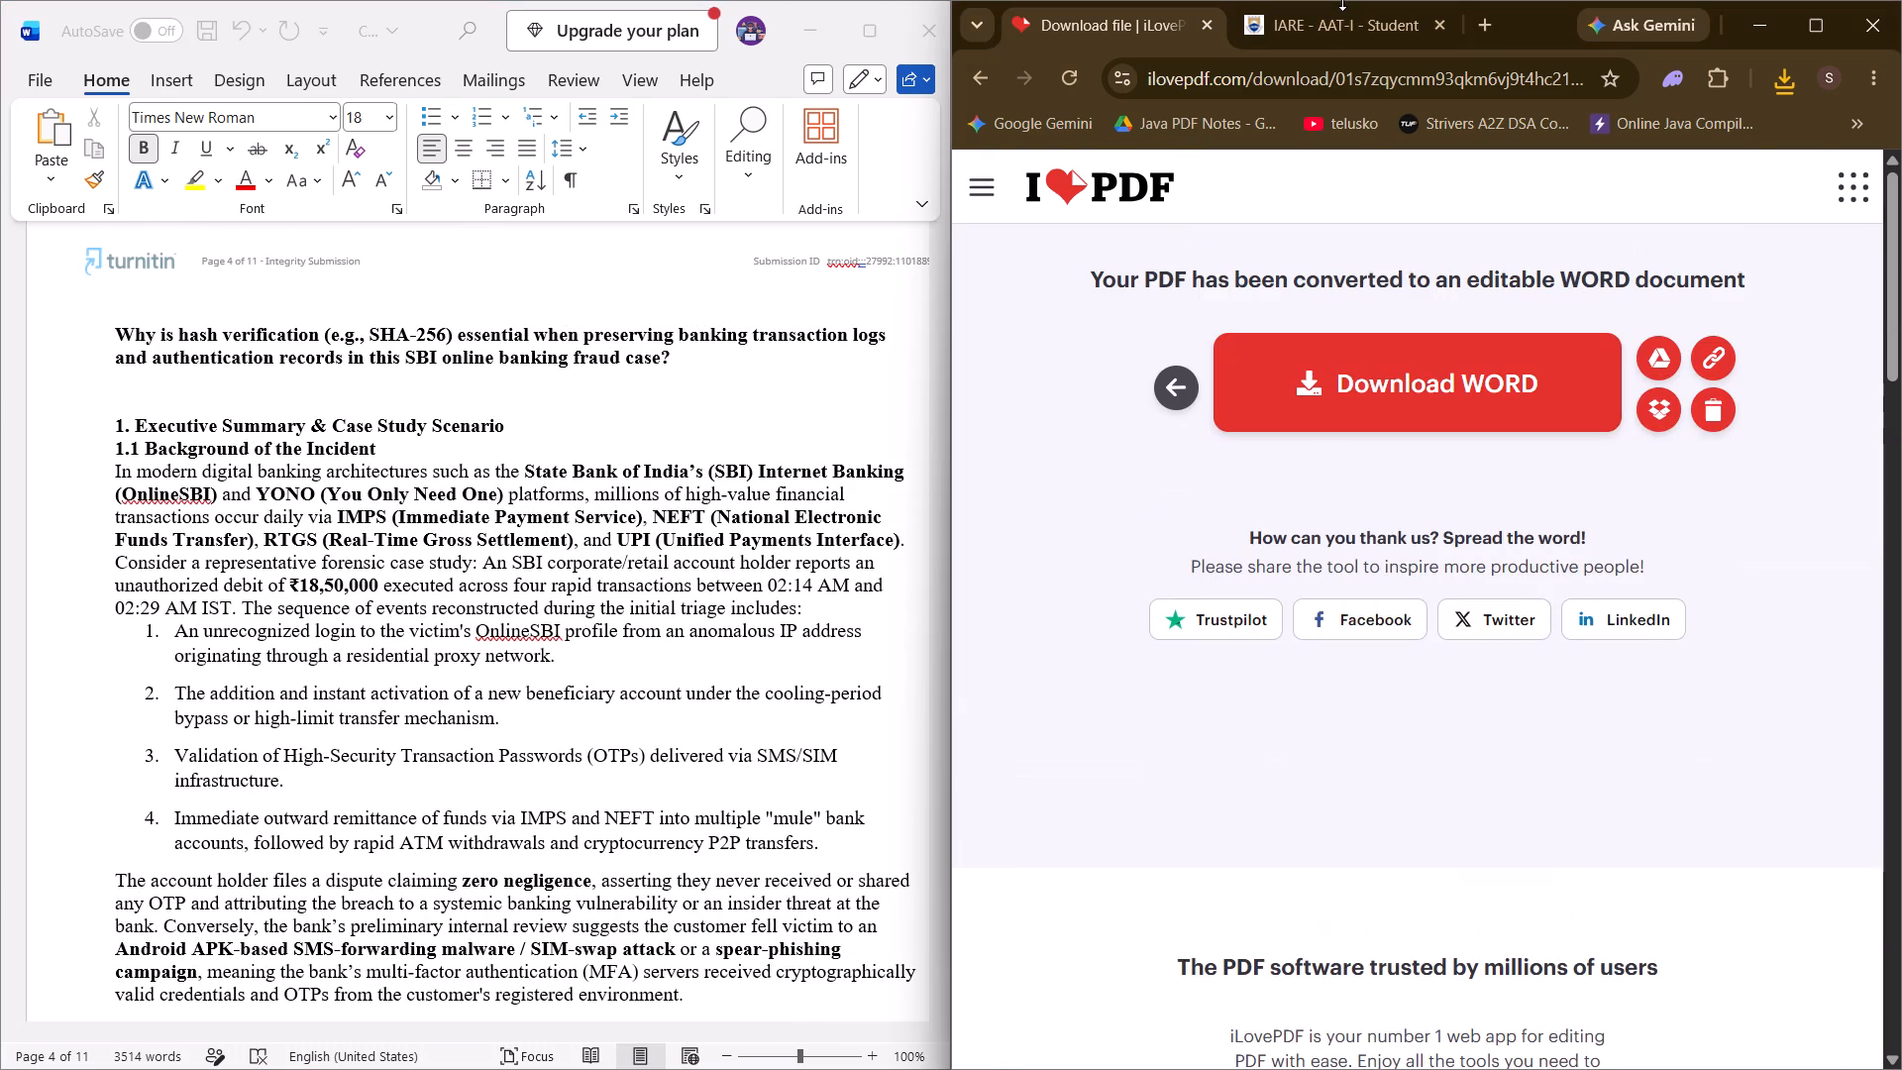
click(1333, 16)
scroll(1345, 443, up, 4)
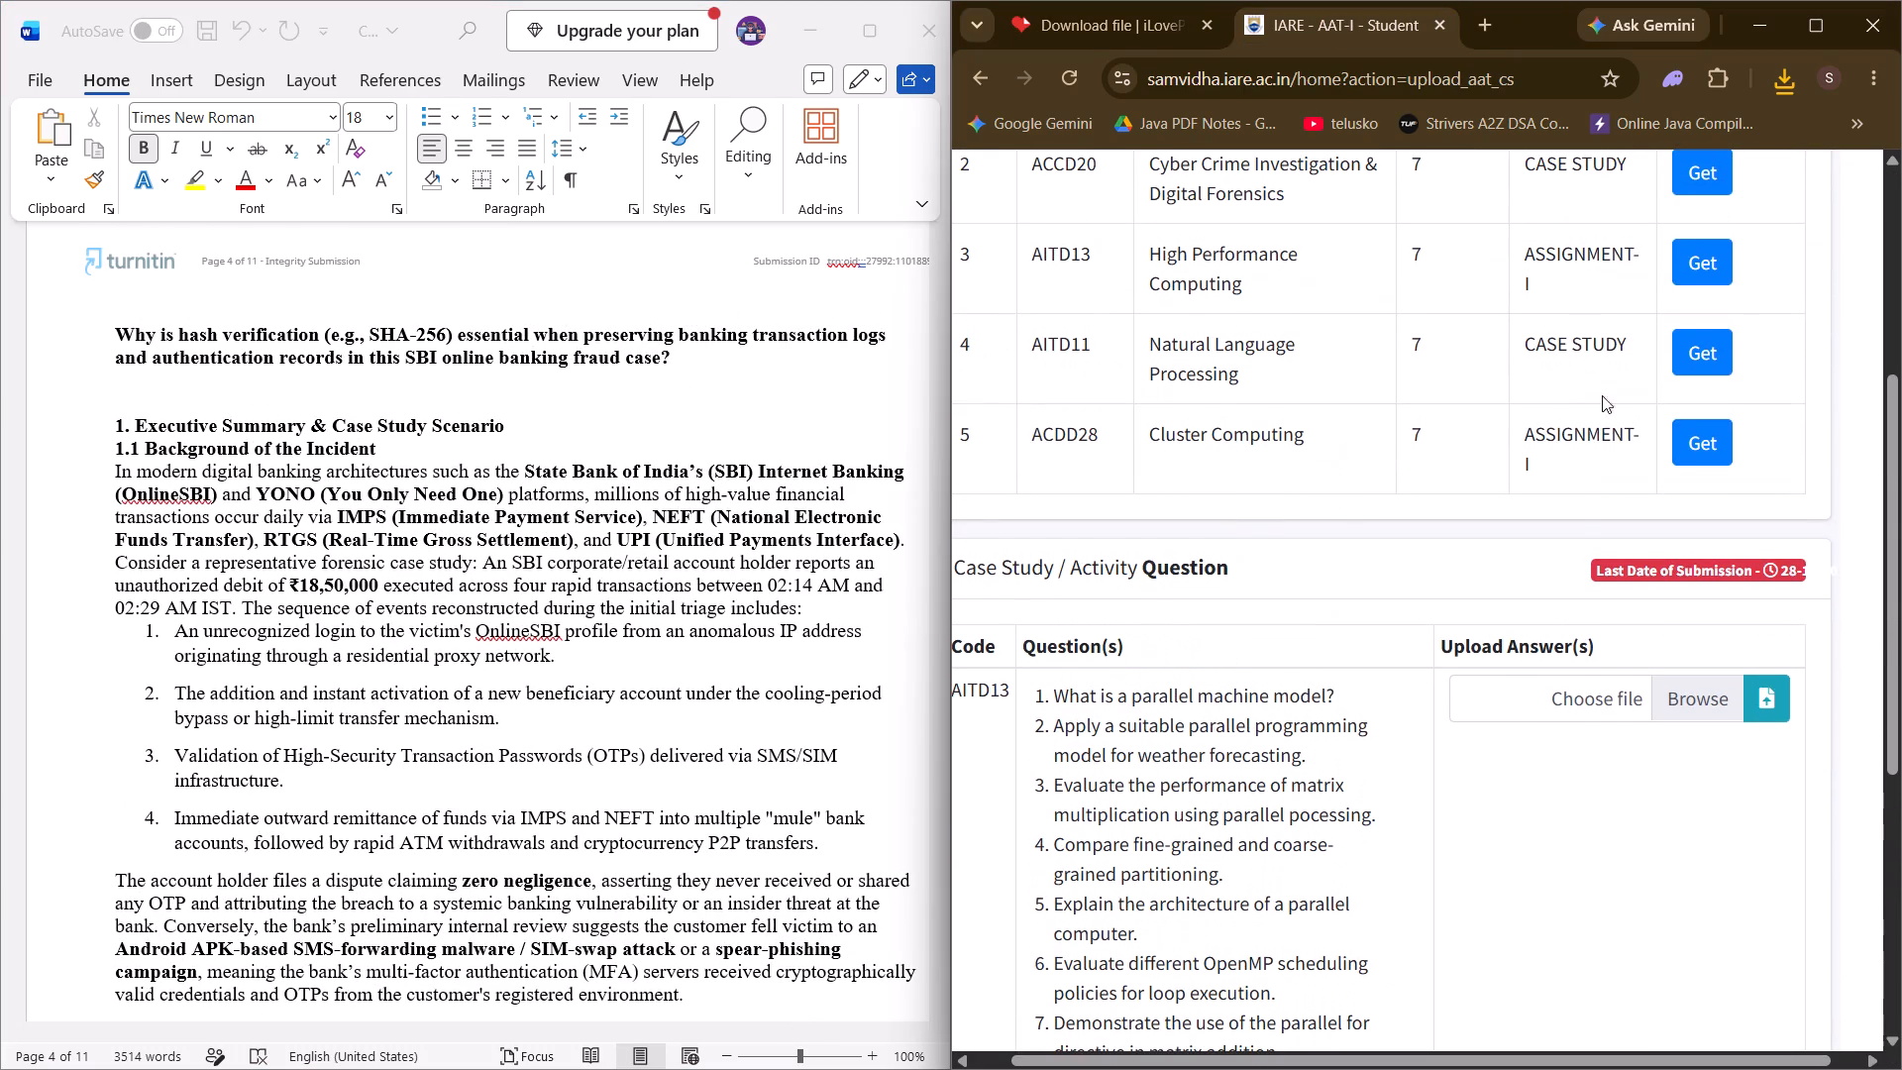
scroll(1556, 367, up, 1)
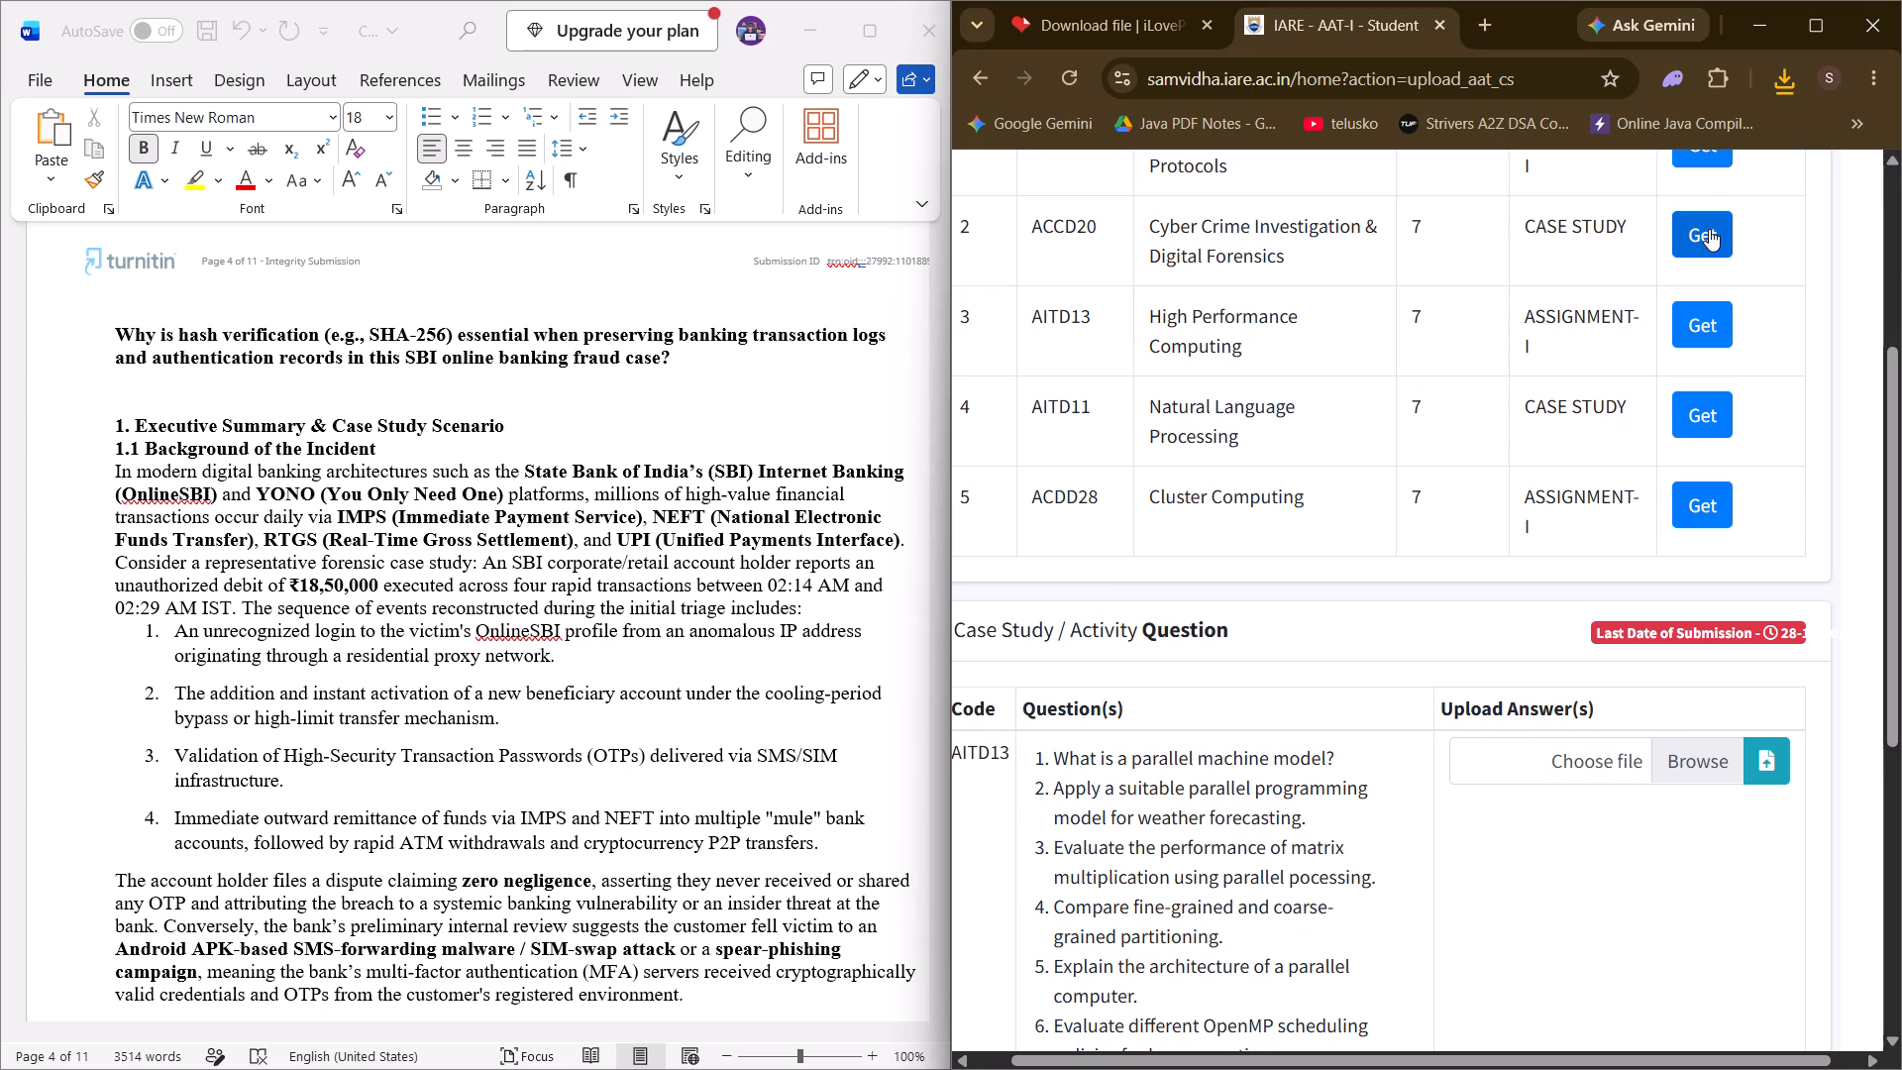
click(1709, 229)
click(1439, 751)
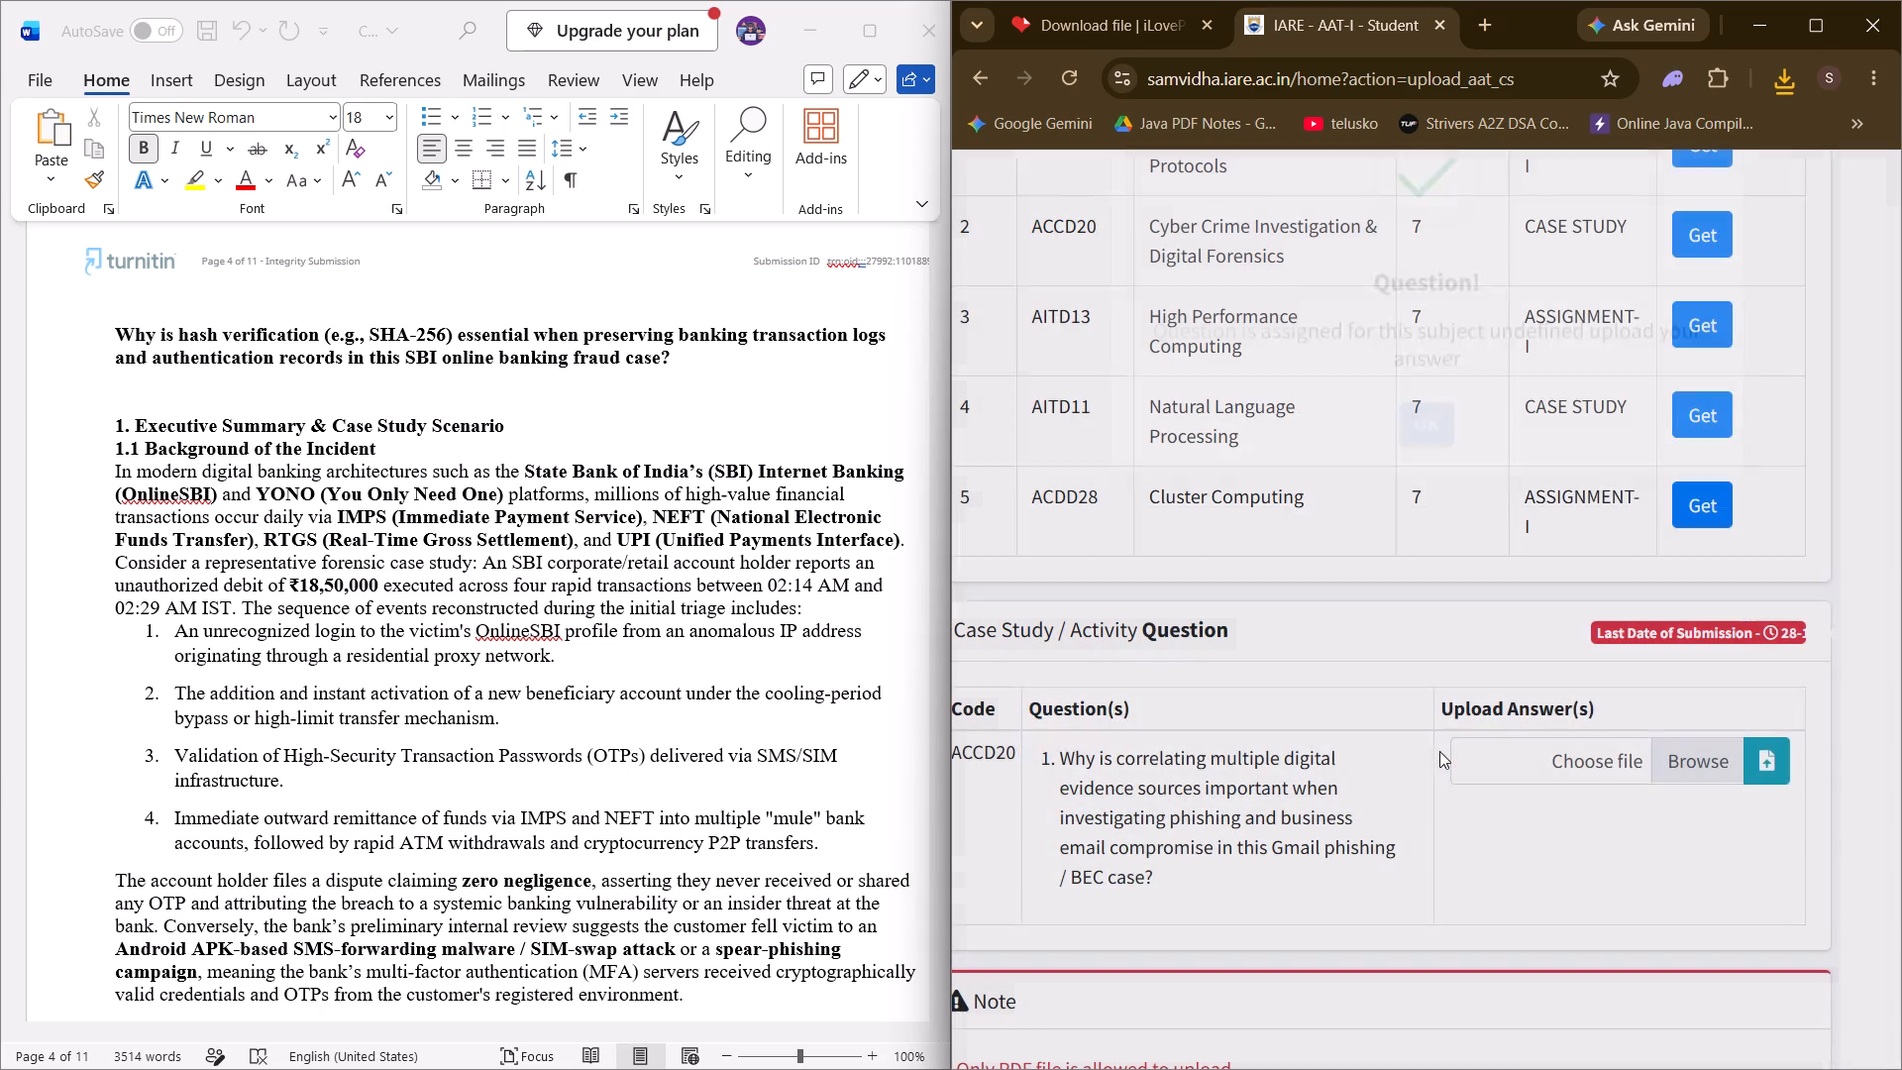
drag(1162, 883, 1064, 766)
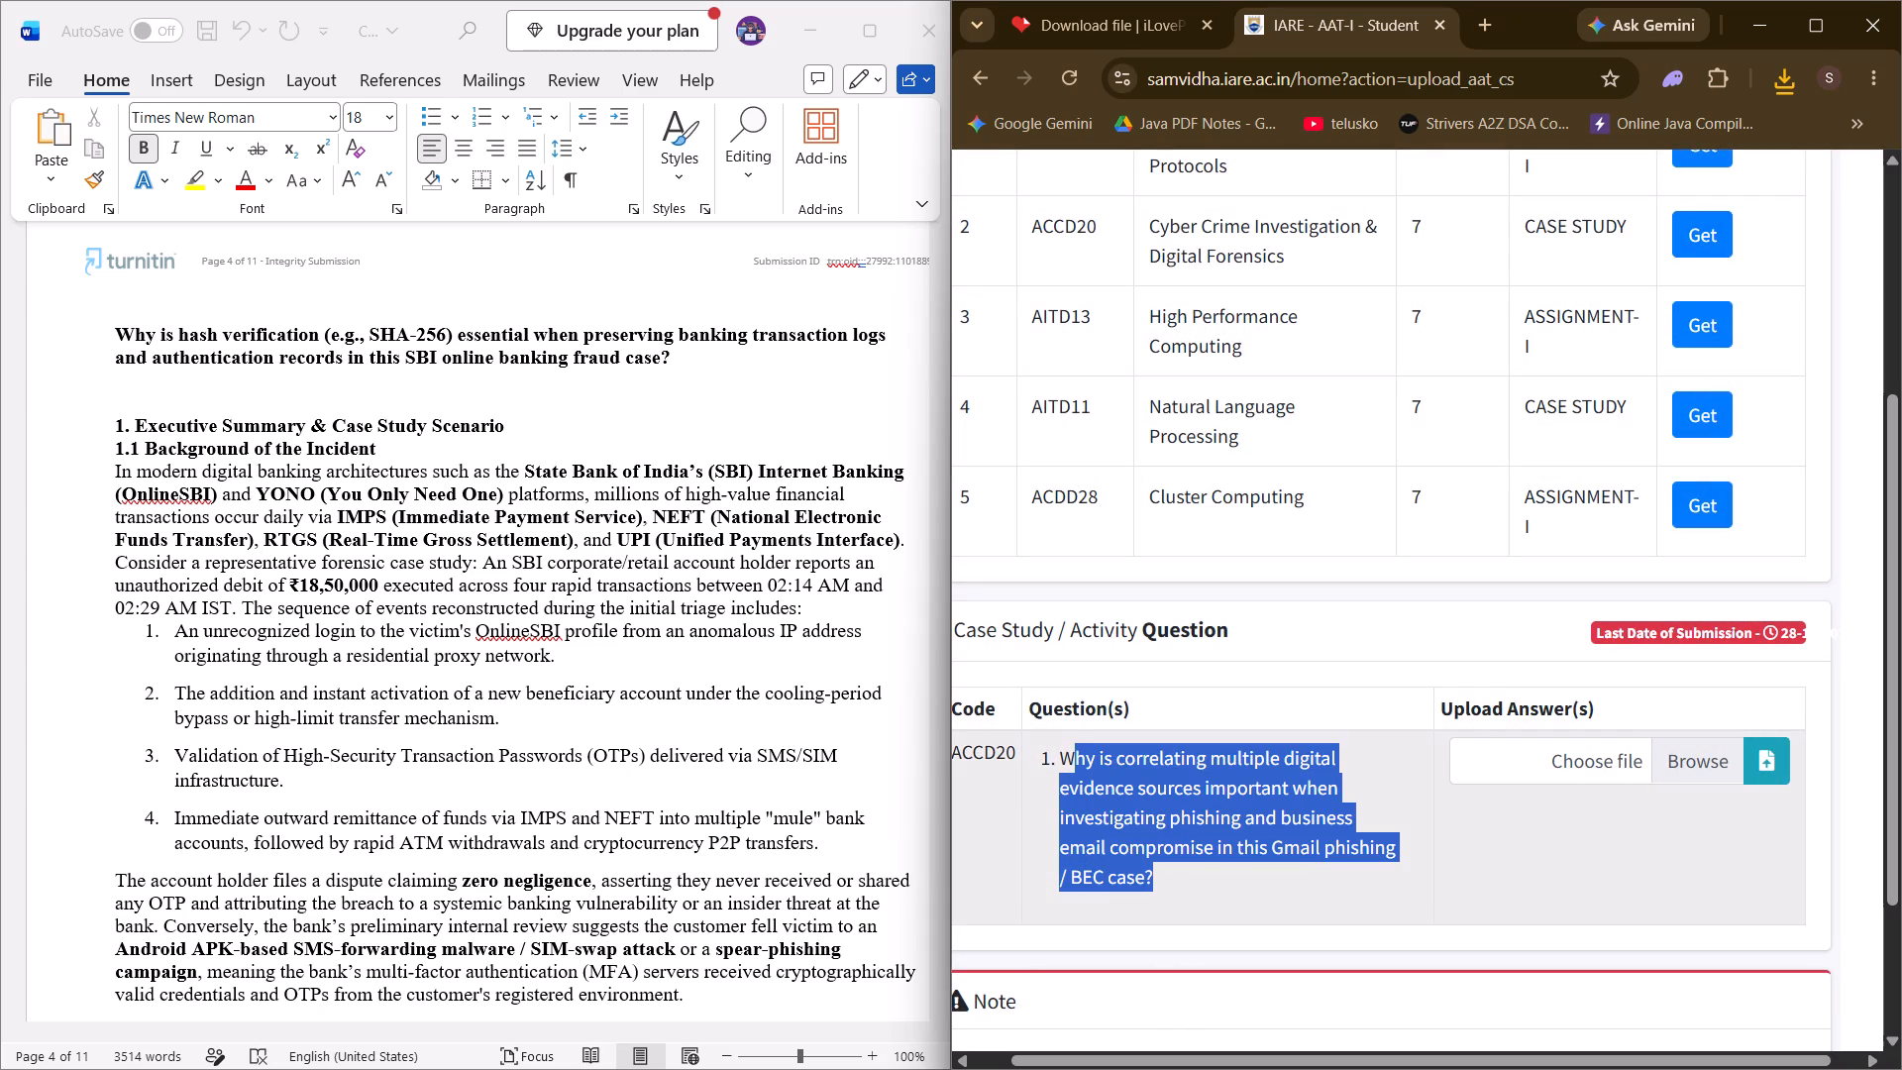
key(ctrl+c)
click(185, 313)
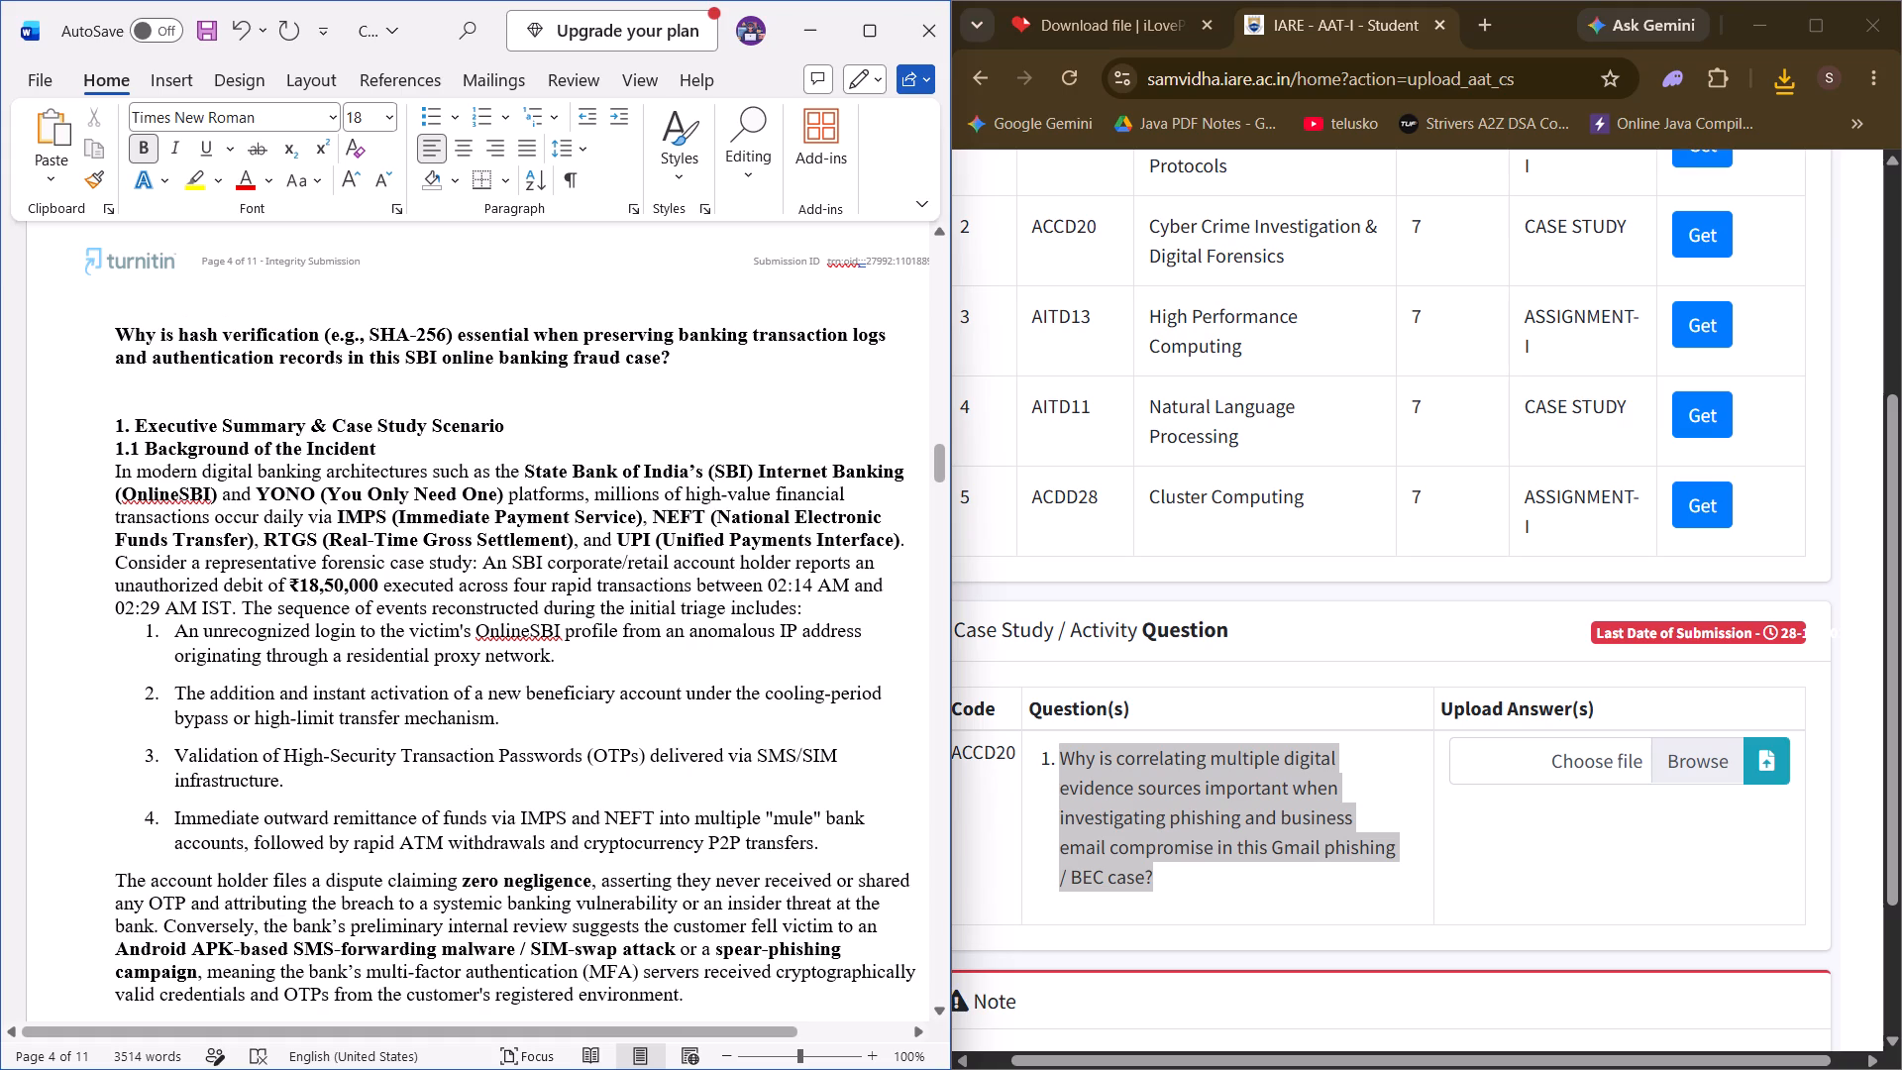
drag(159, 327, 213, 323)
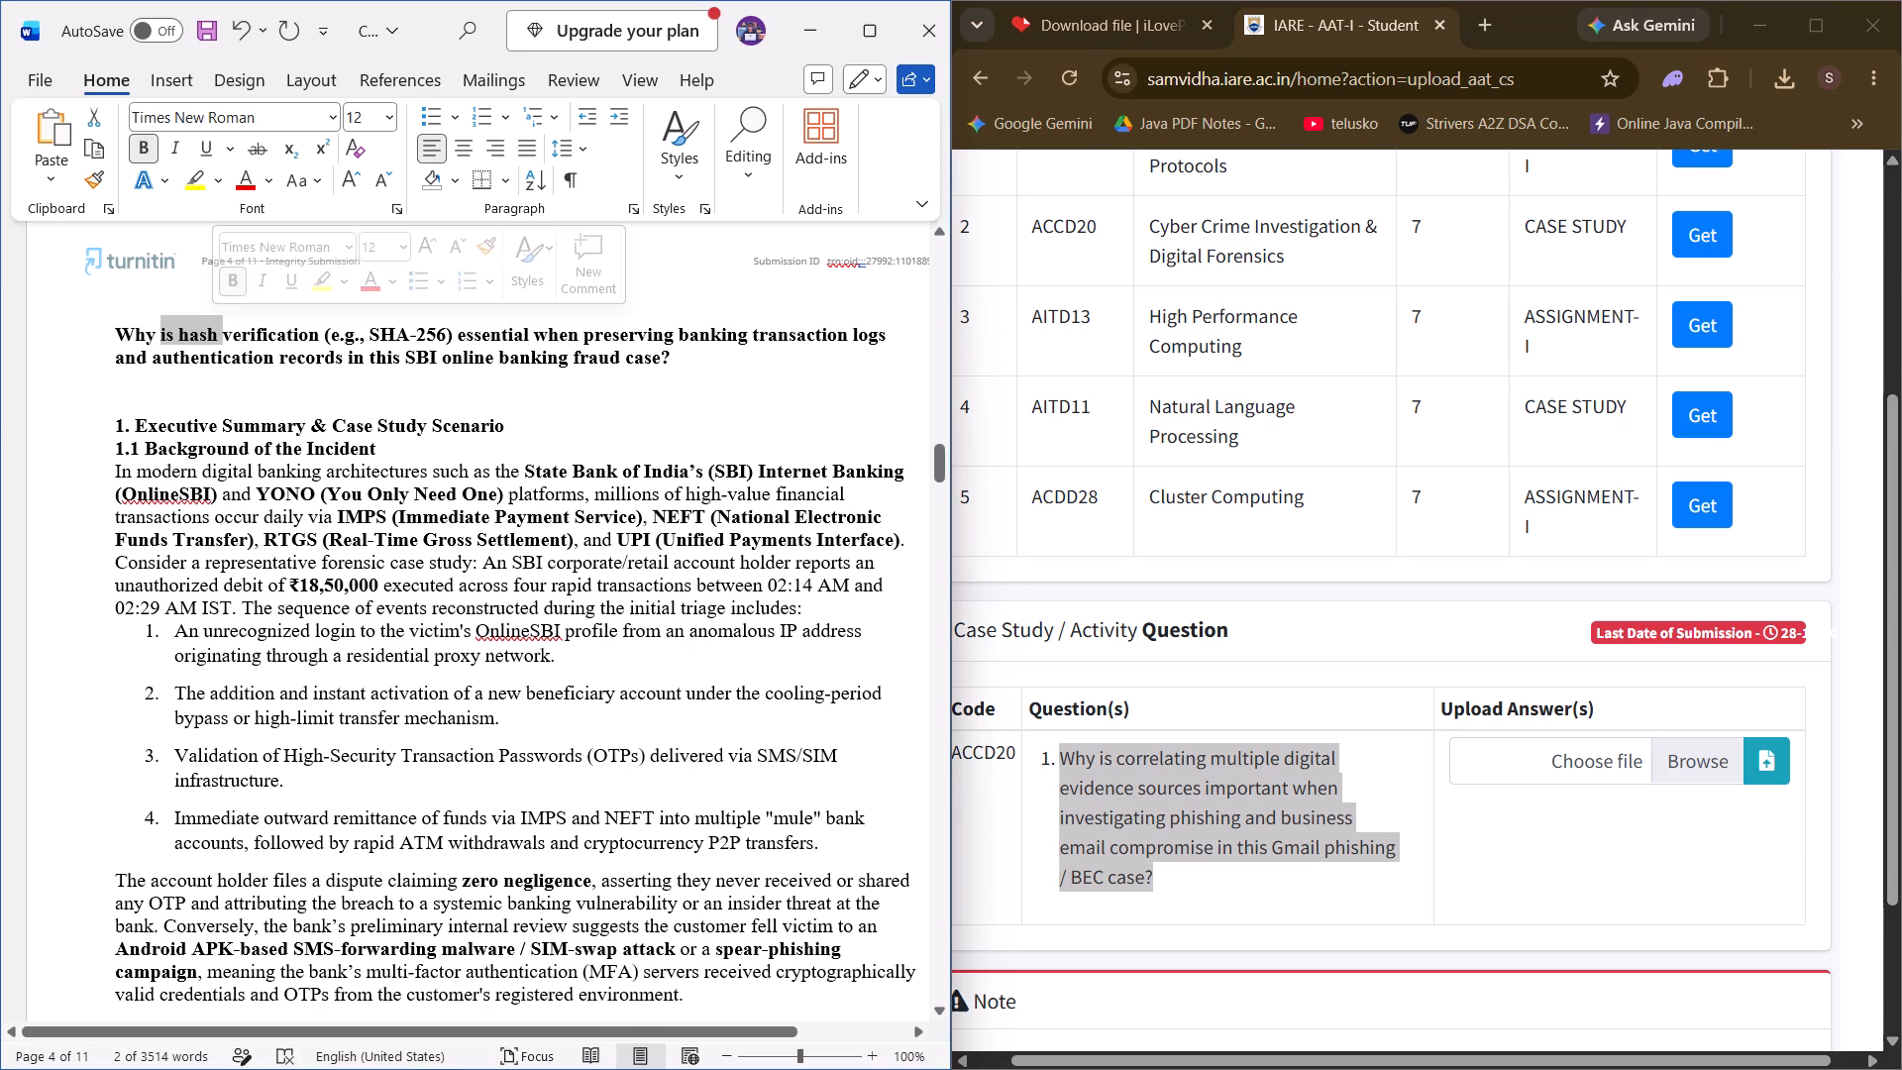
Replace the heading question after "Why is" with the portal's text from "correlating multiple digital evidence" through "BEC case?", removing the leftover "case?".
click(1152, 778)
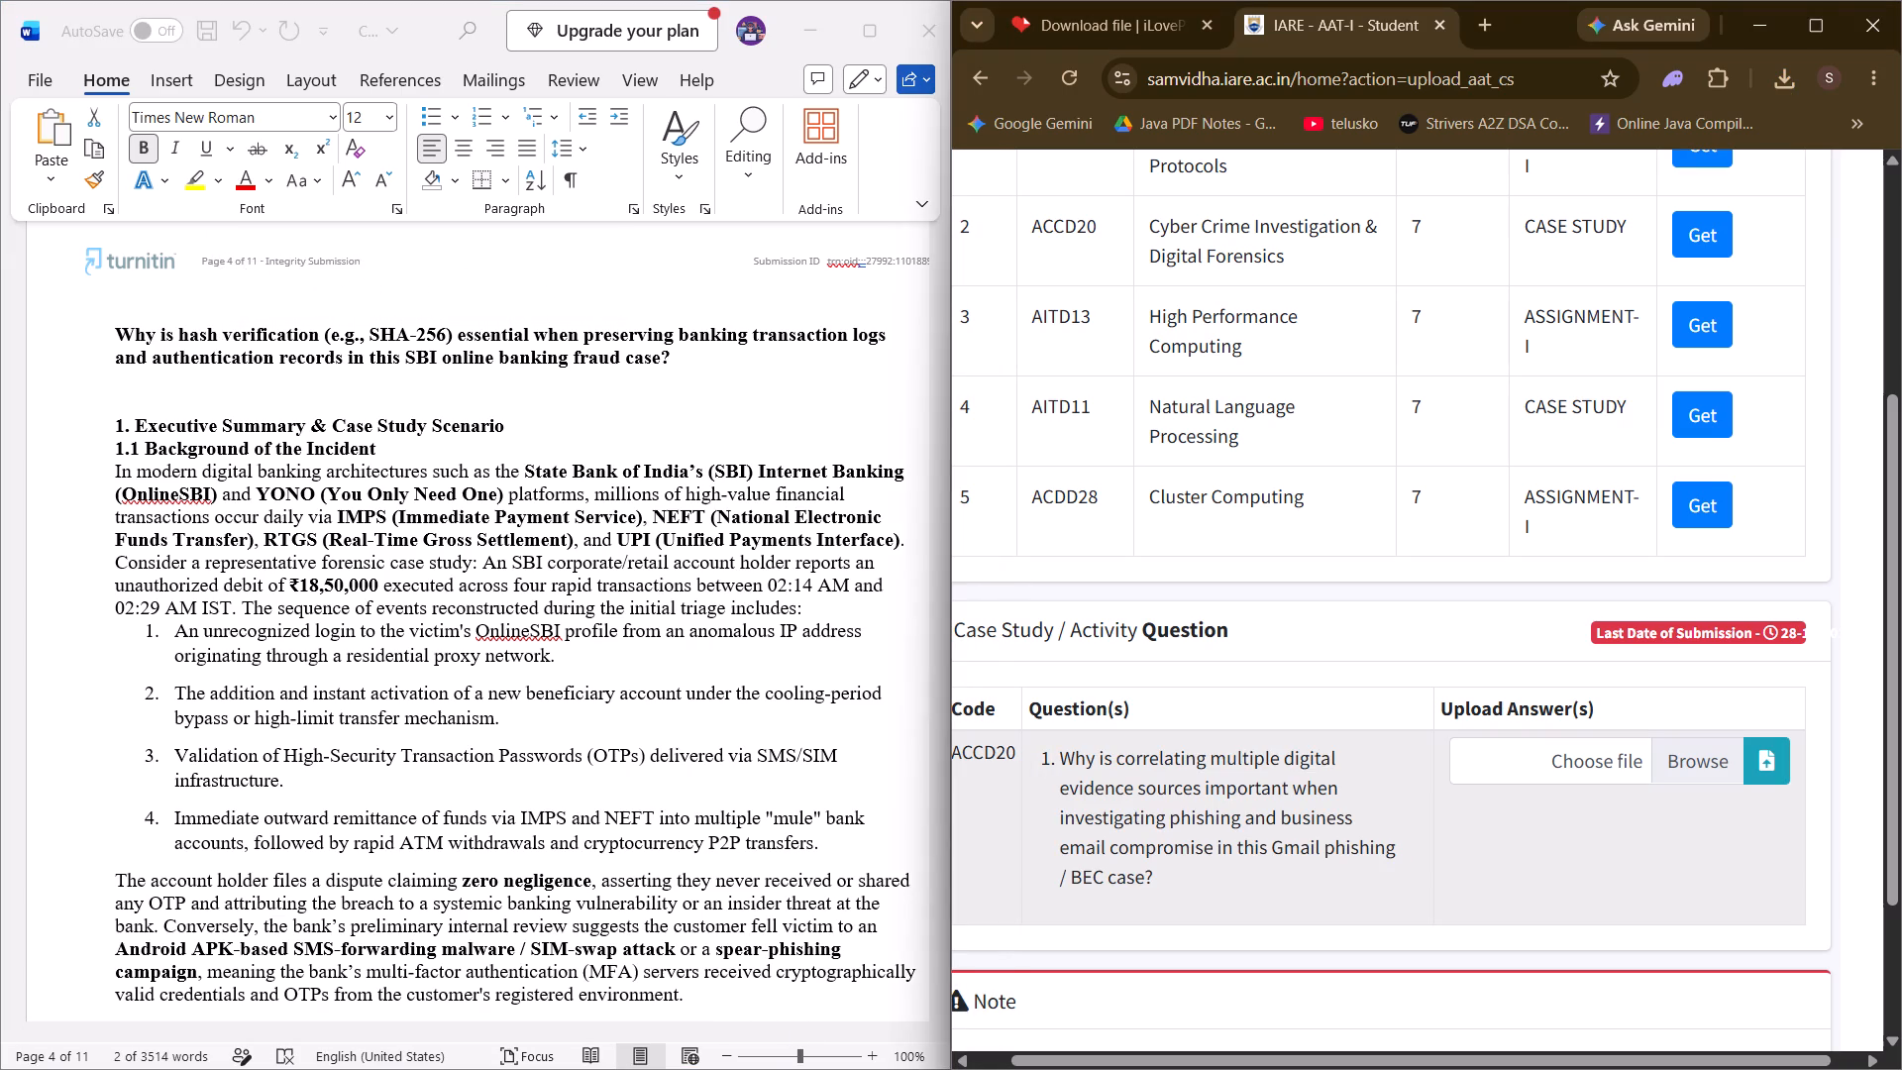
drag(1119, 759, 1163, 875)
key(ctrl+c)
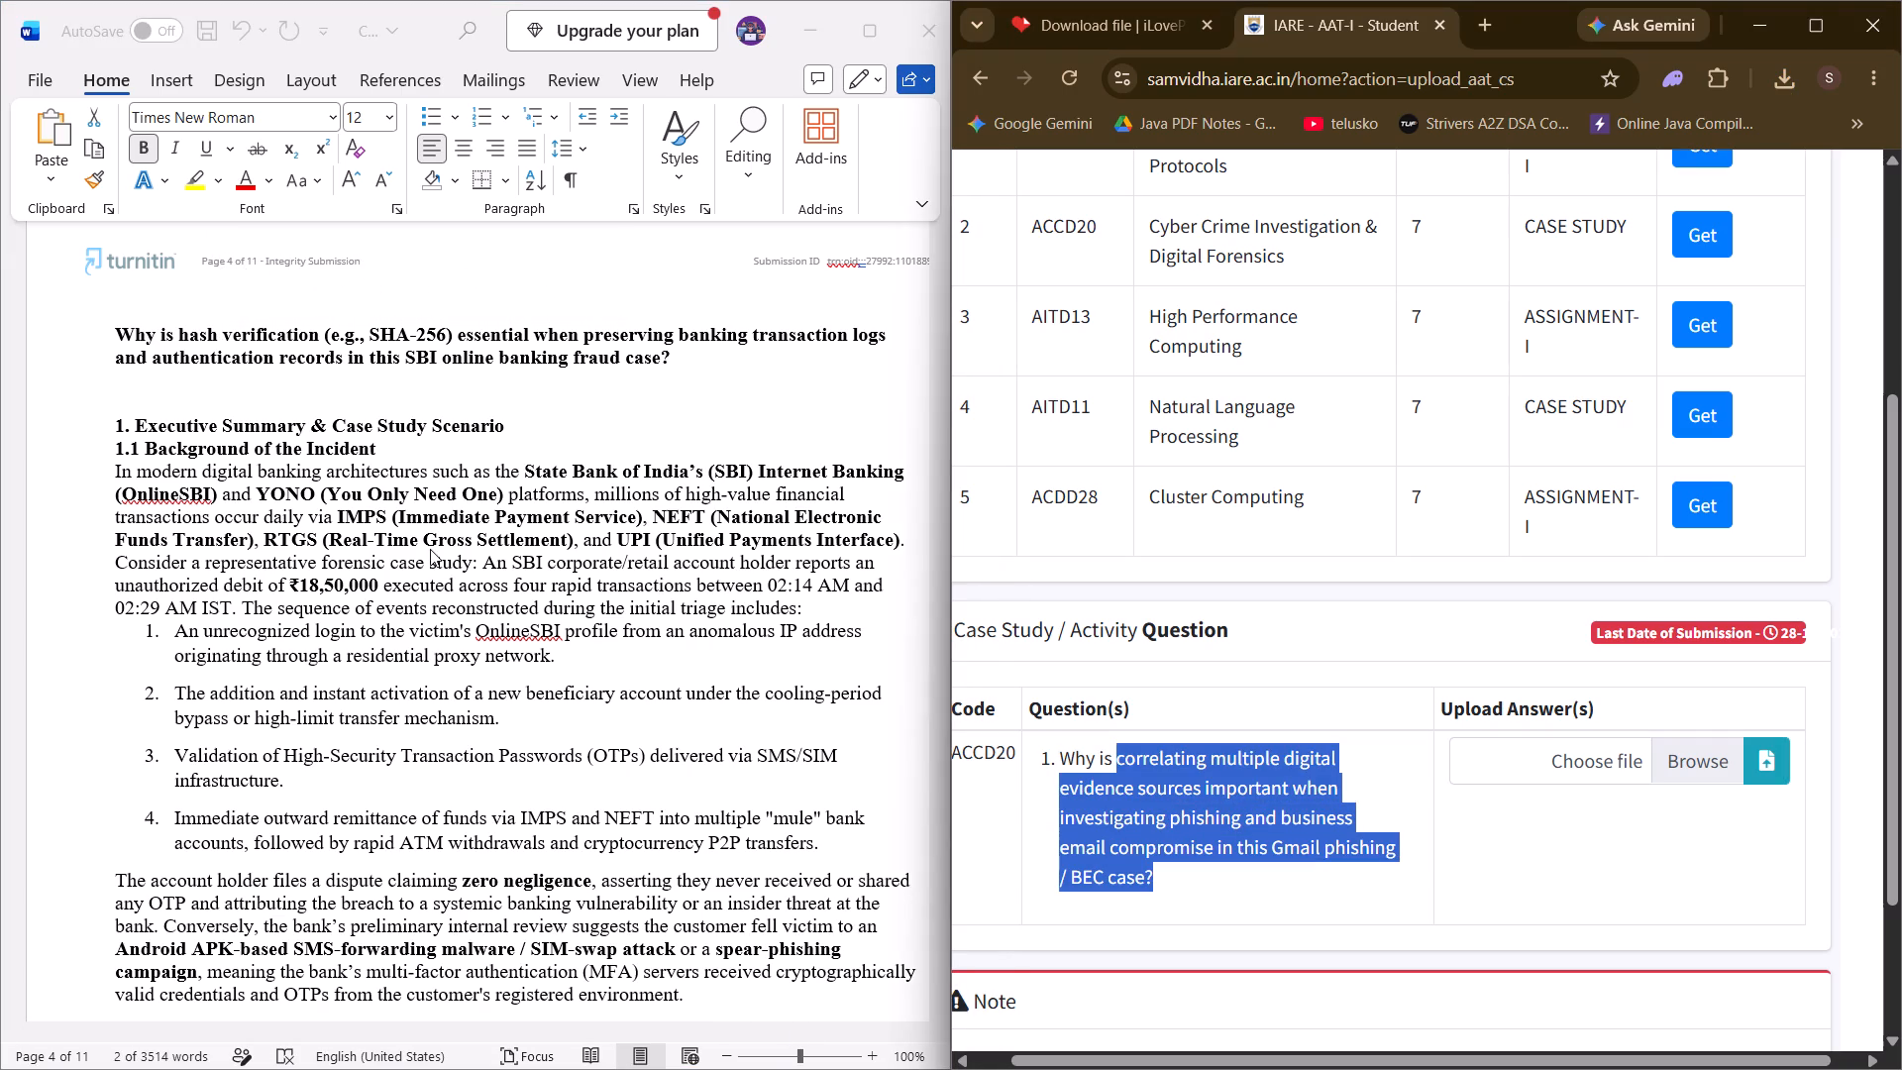
click(178, 333)
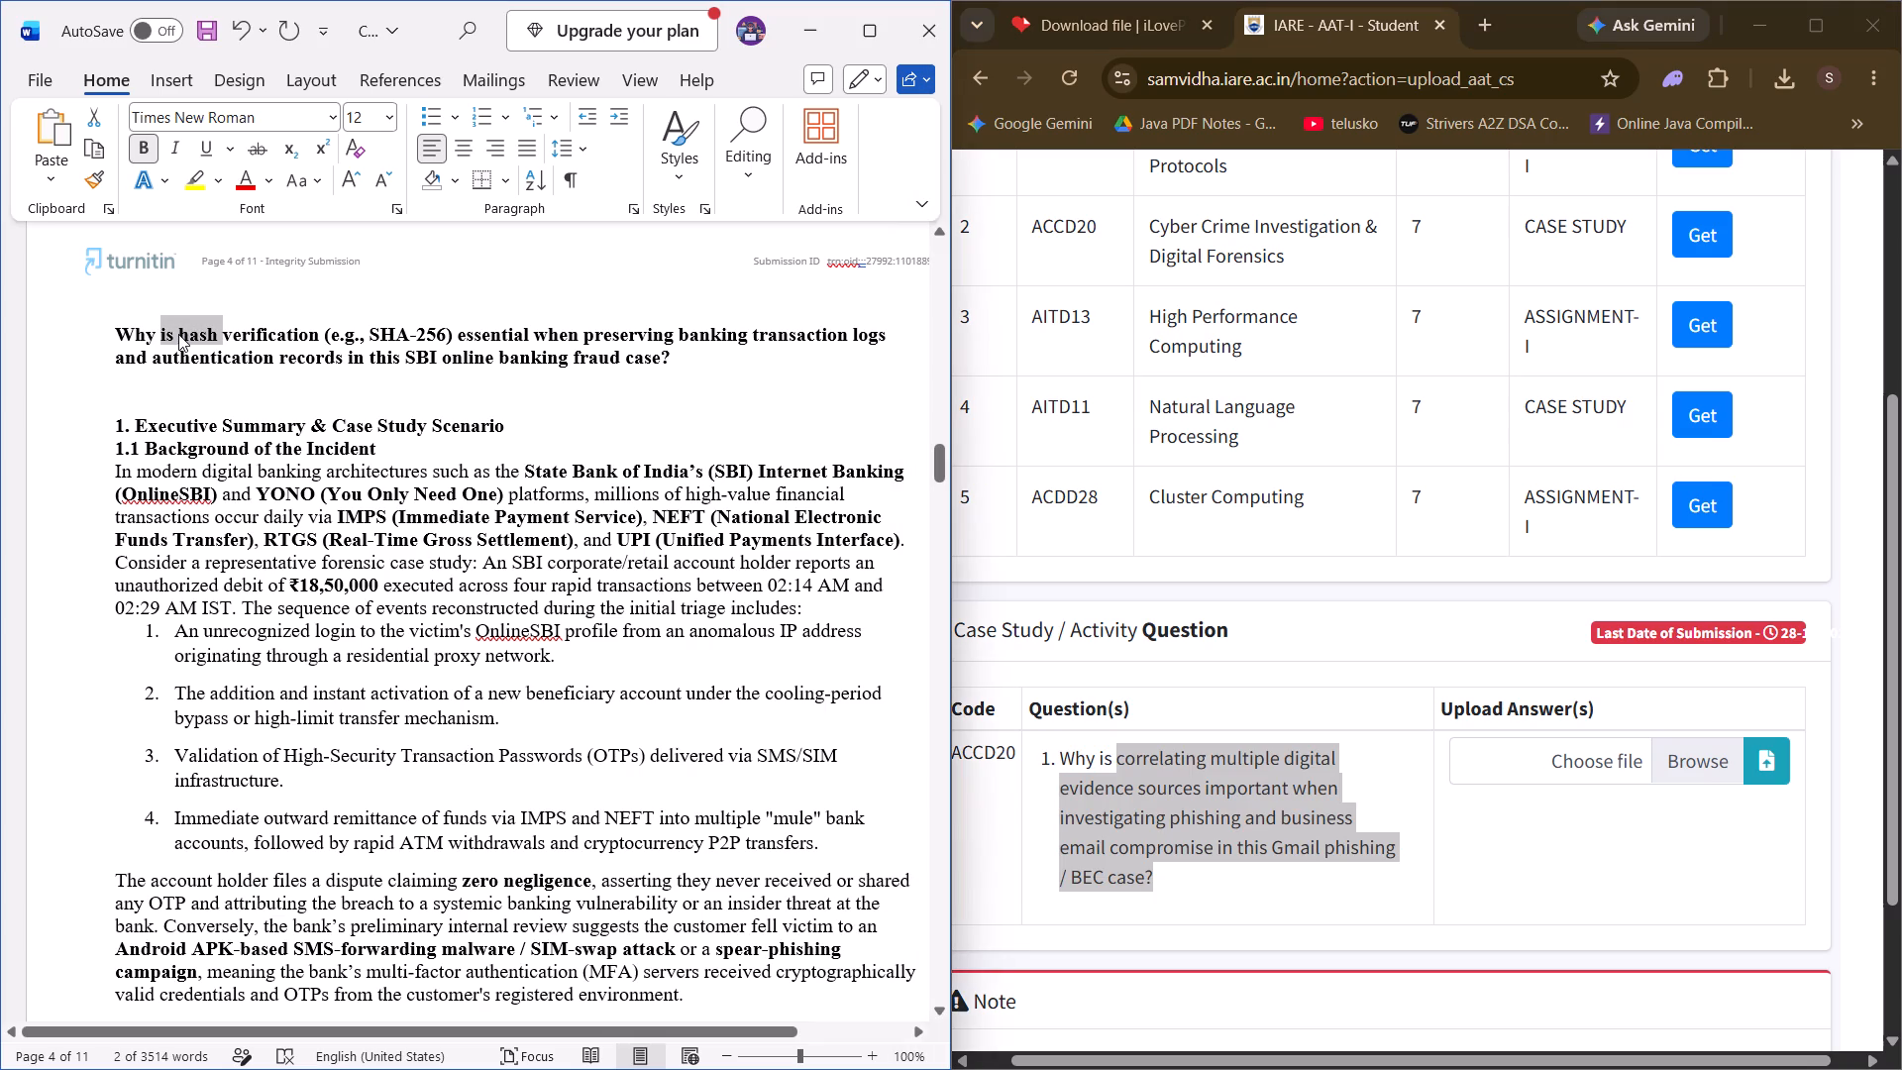
click(179, 335)
drag(179, 334, 553, 346)
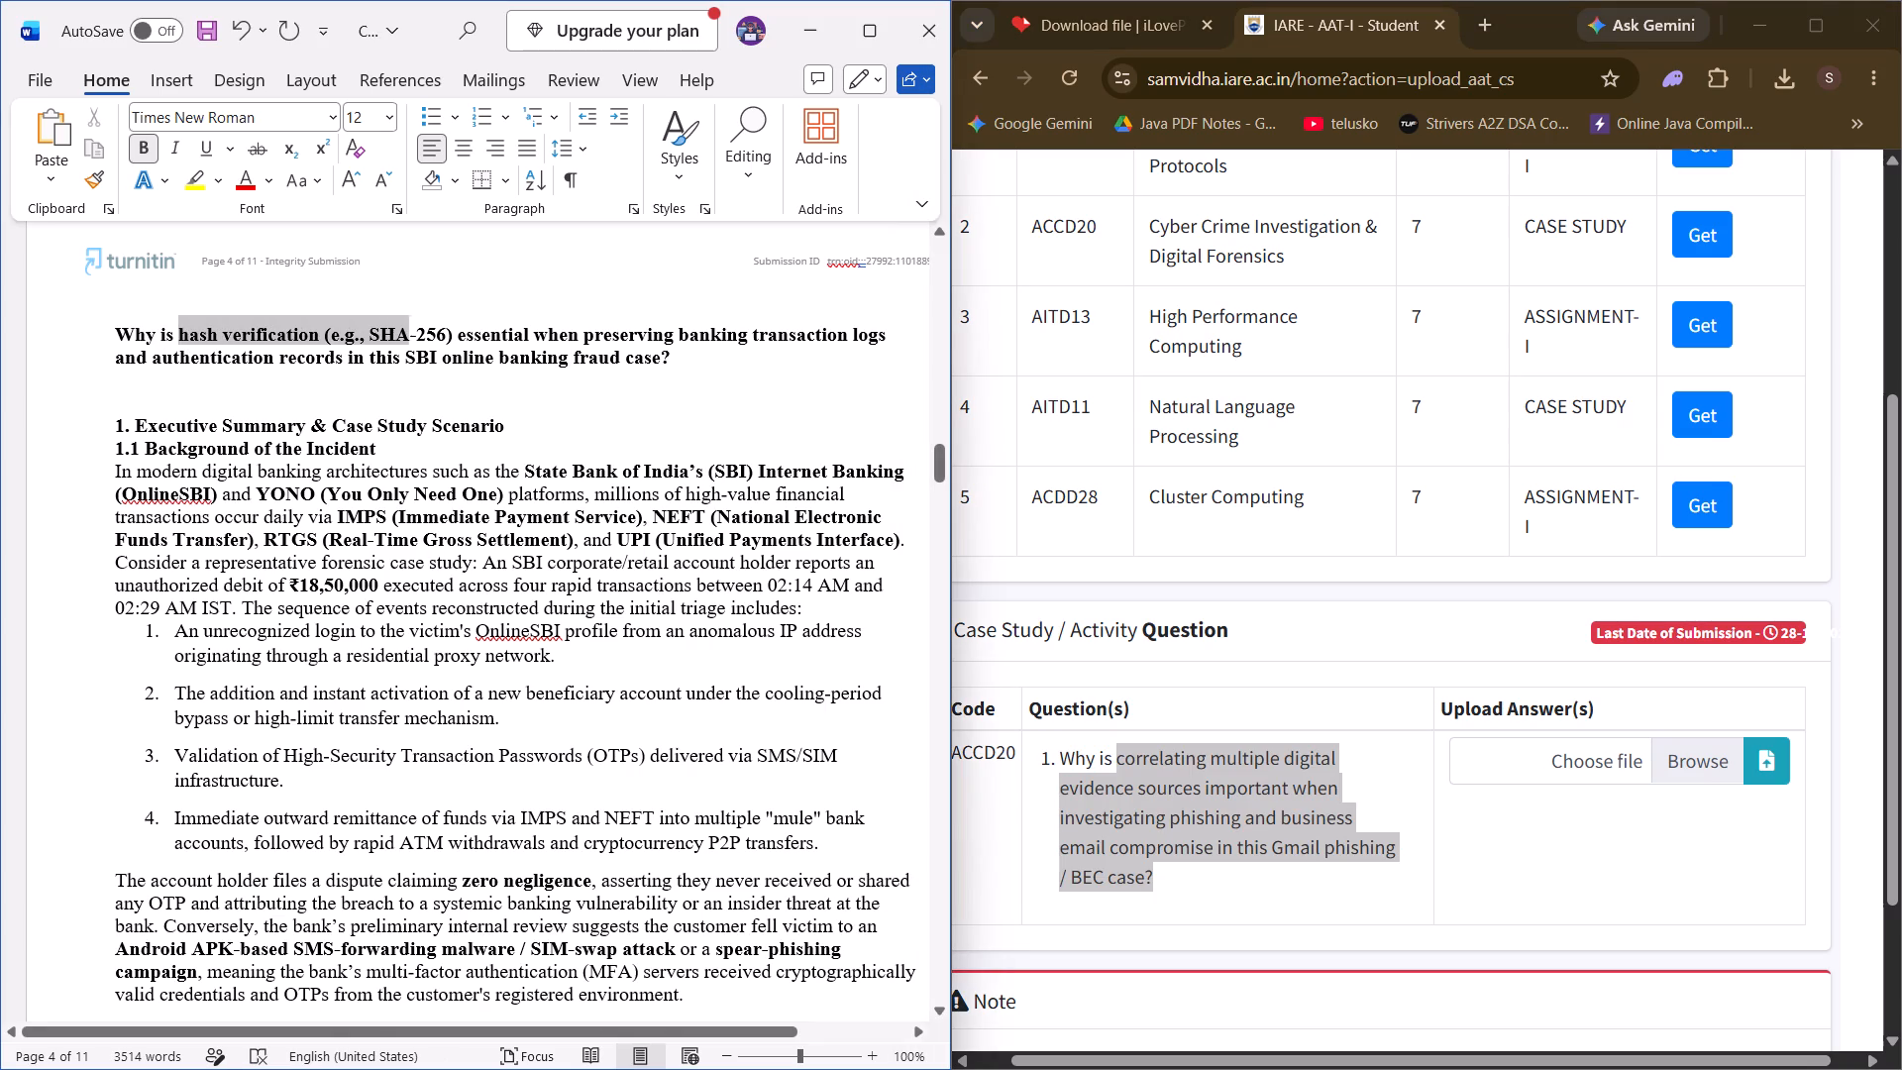
drag(553, 346, 615, 351)
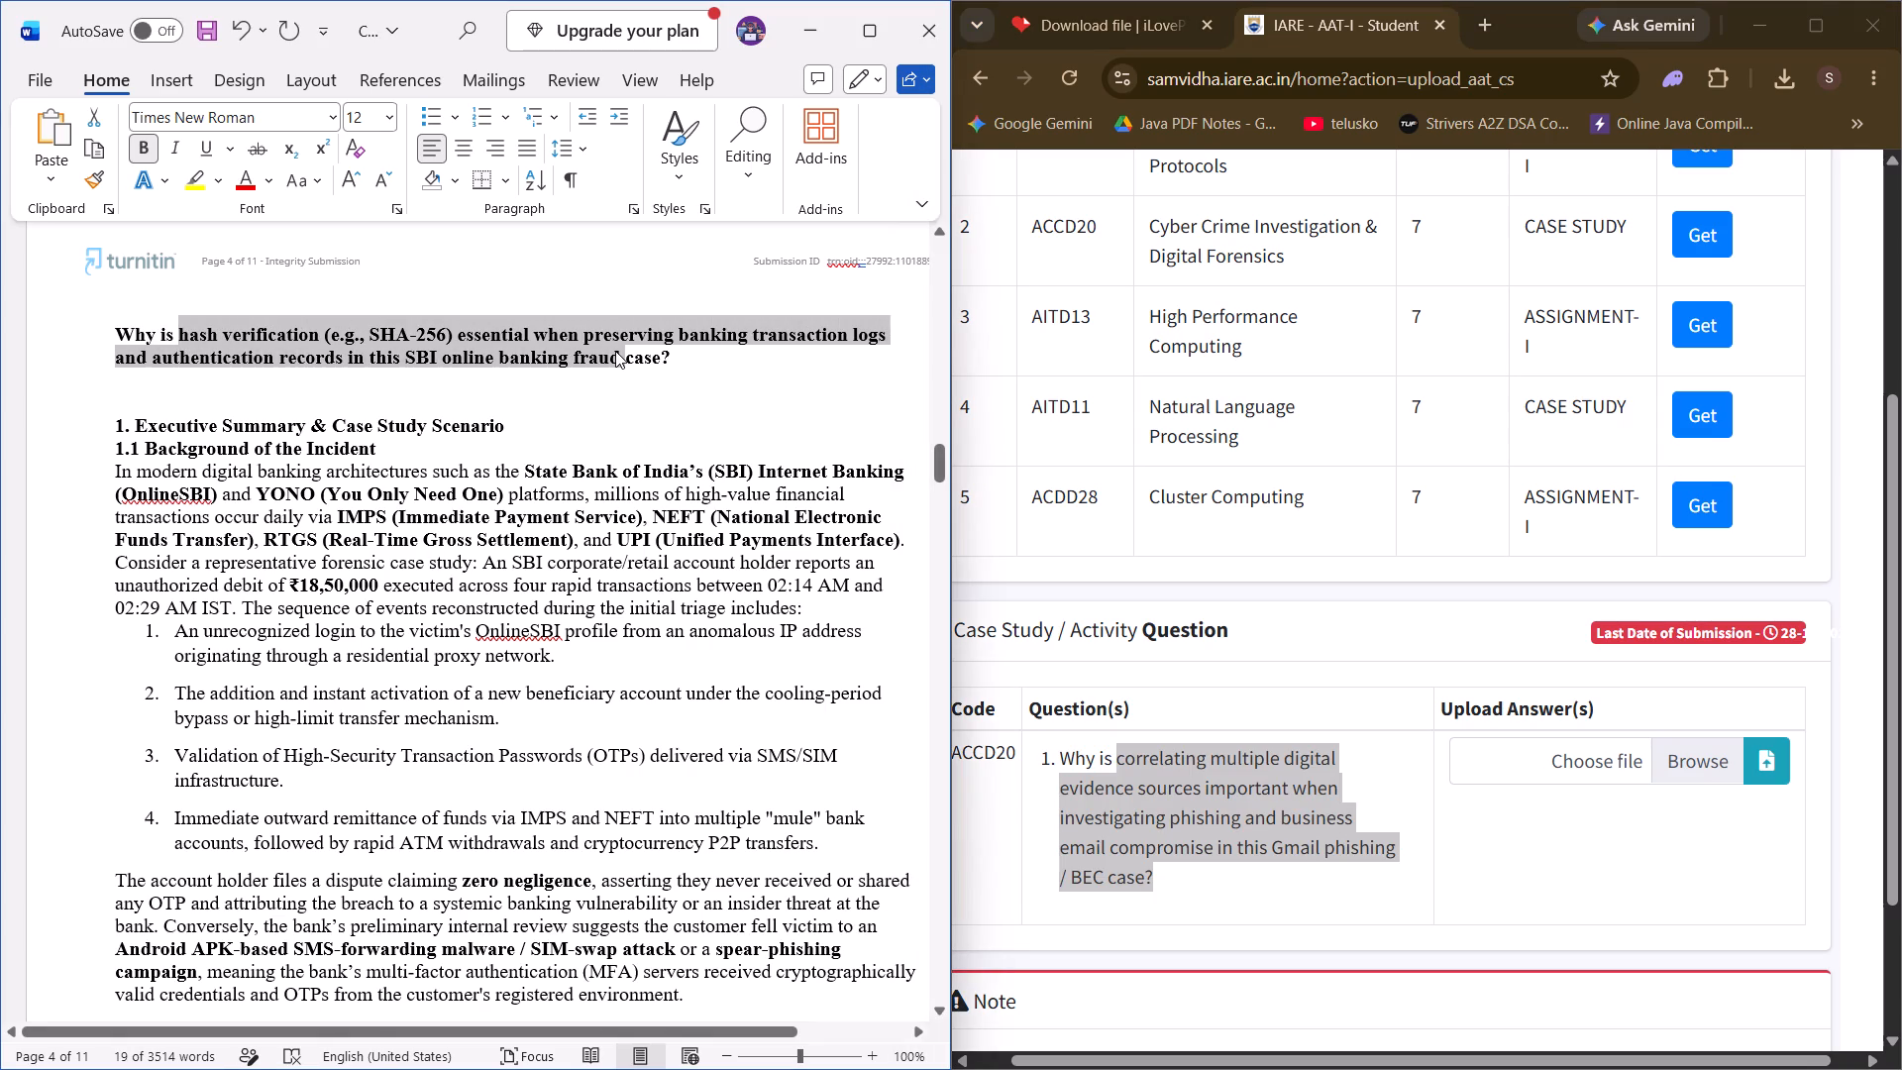
key(ctrl+v)
click(738, 352)
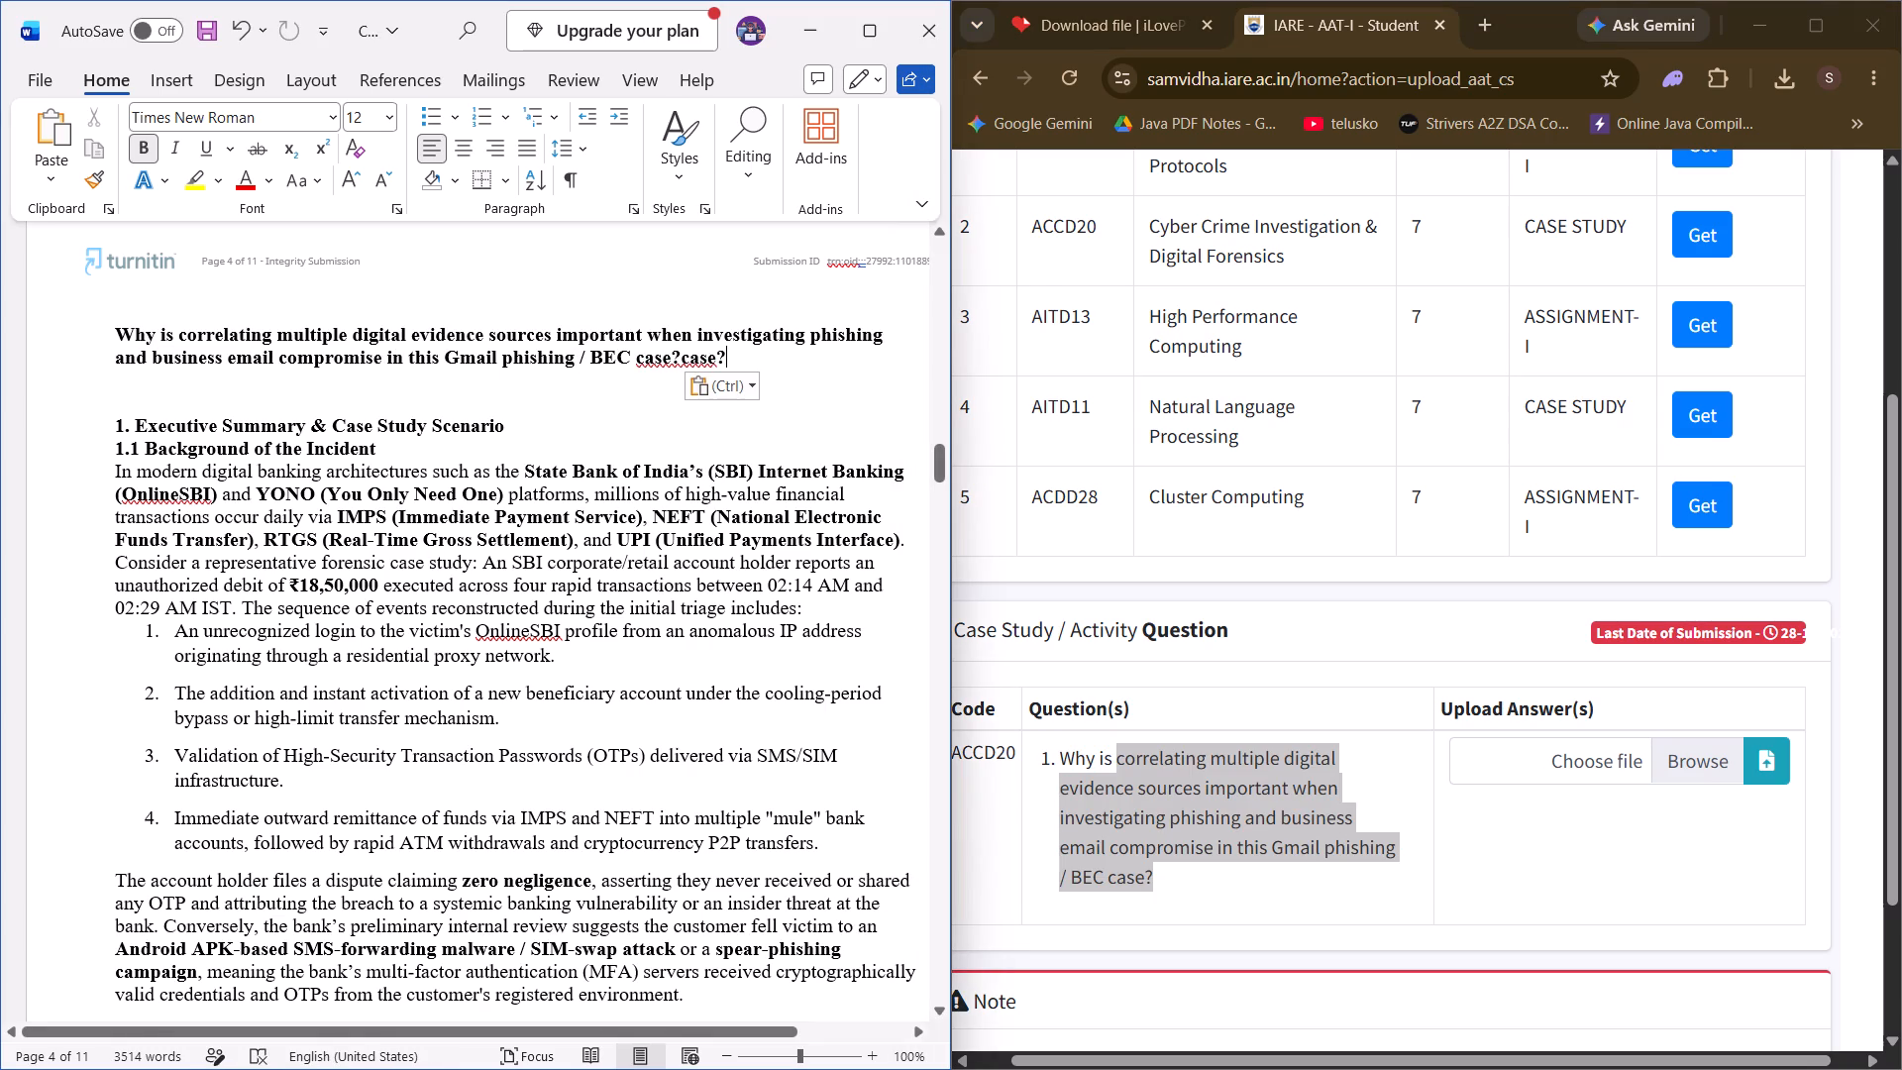
key(BackSpace)
key(BackSpace)
key(BackSpace)
key(BackSpace)
key(BackSpace)
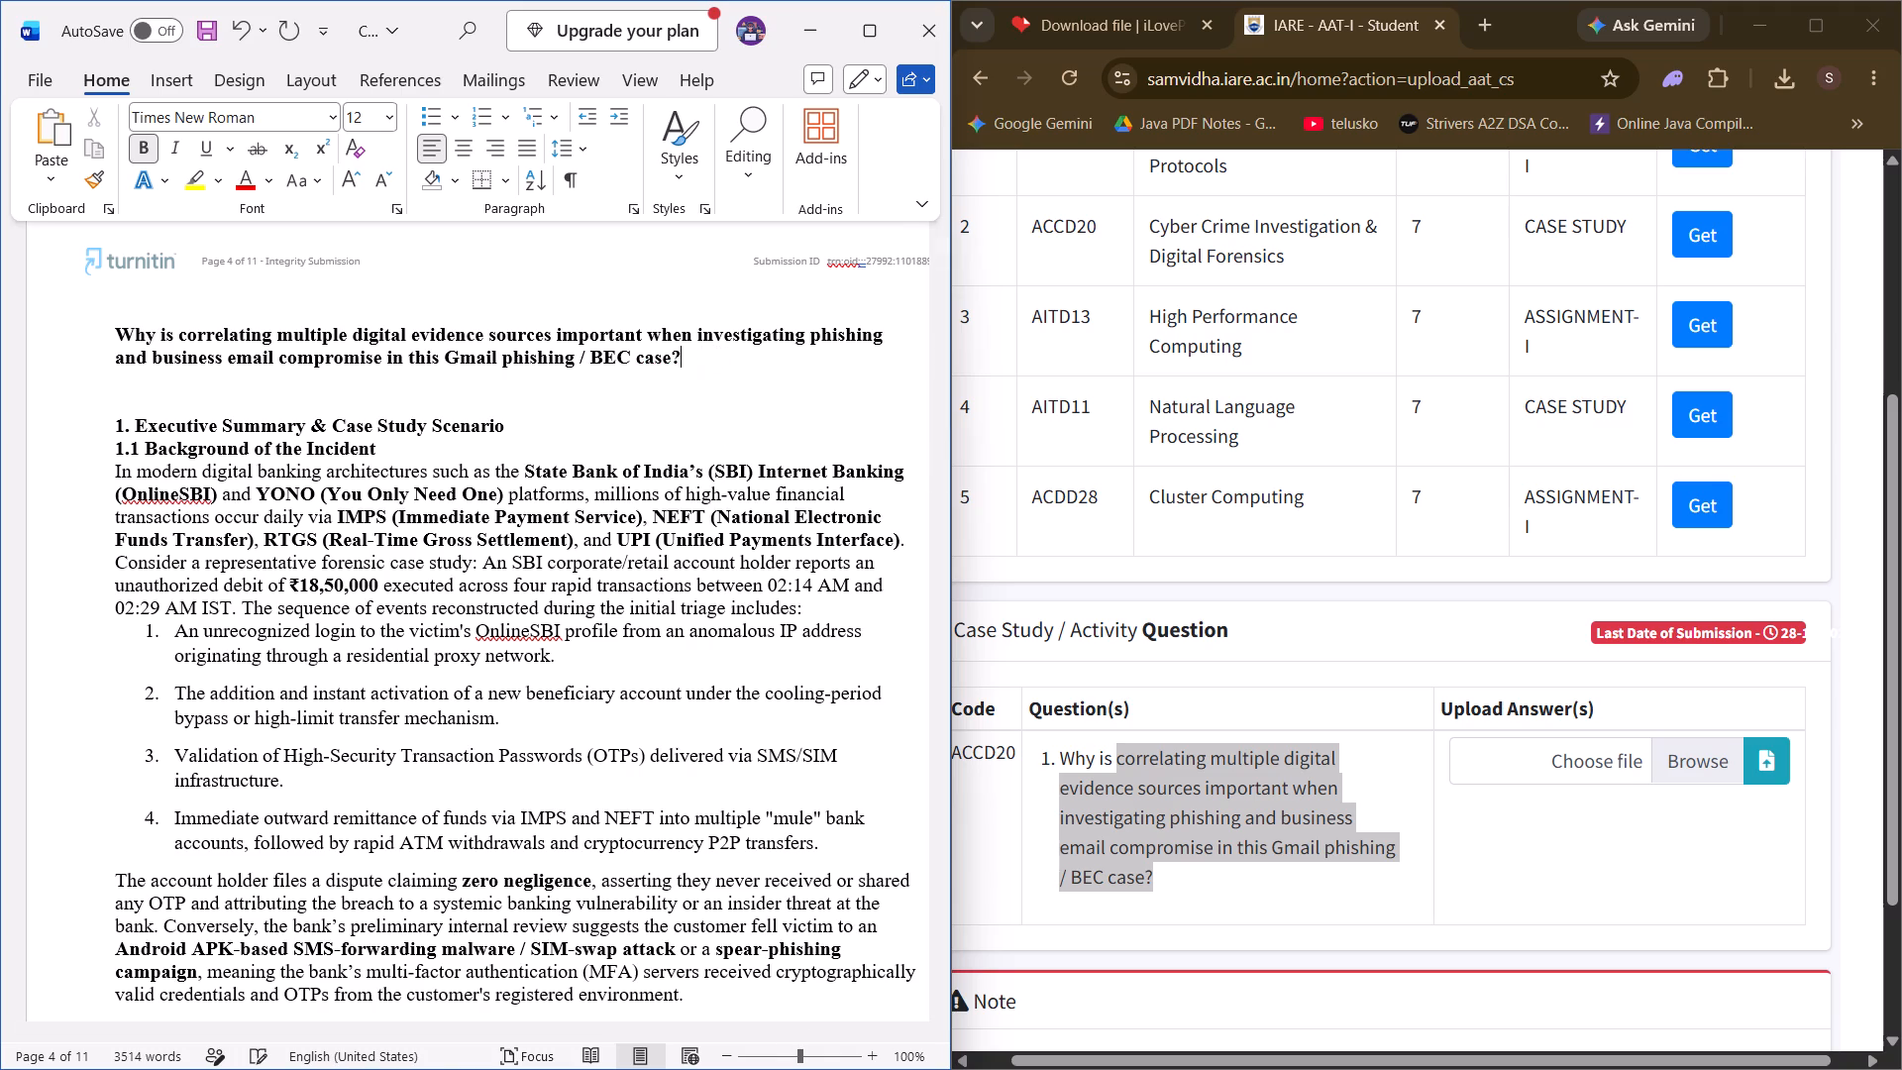
Review the rest of the cyber crime case study from the heading question through the final page.
scroll(606, 465, down, 7)
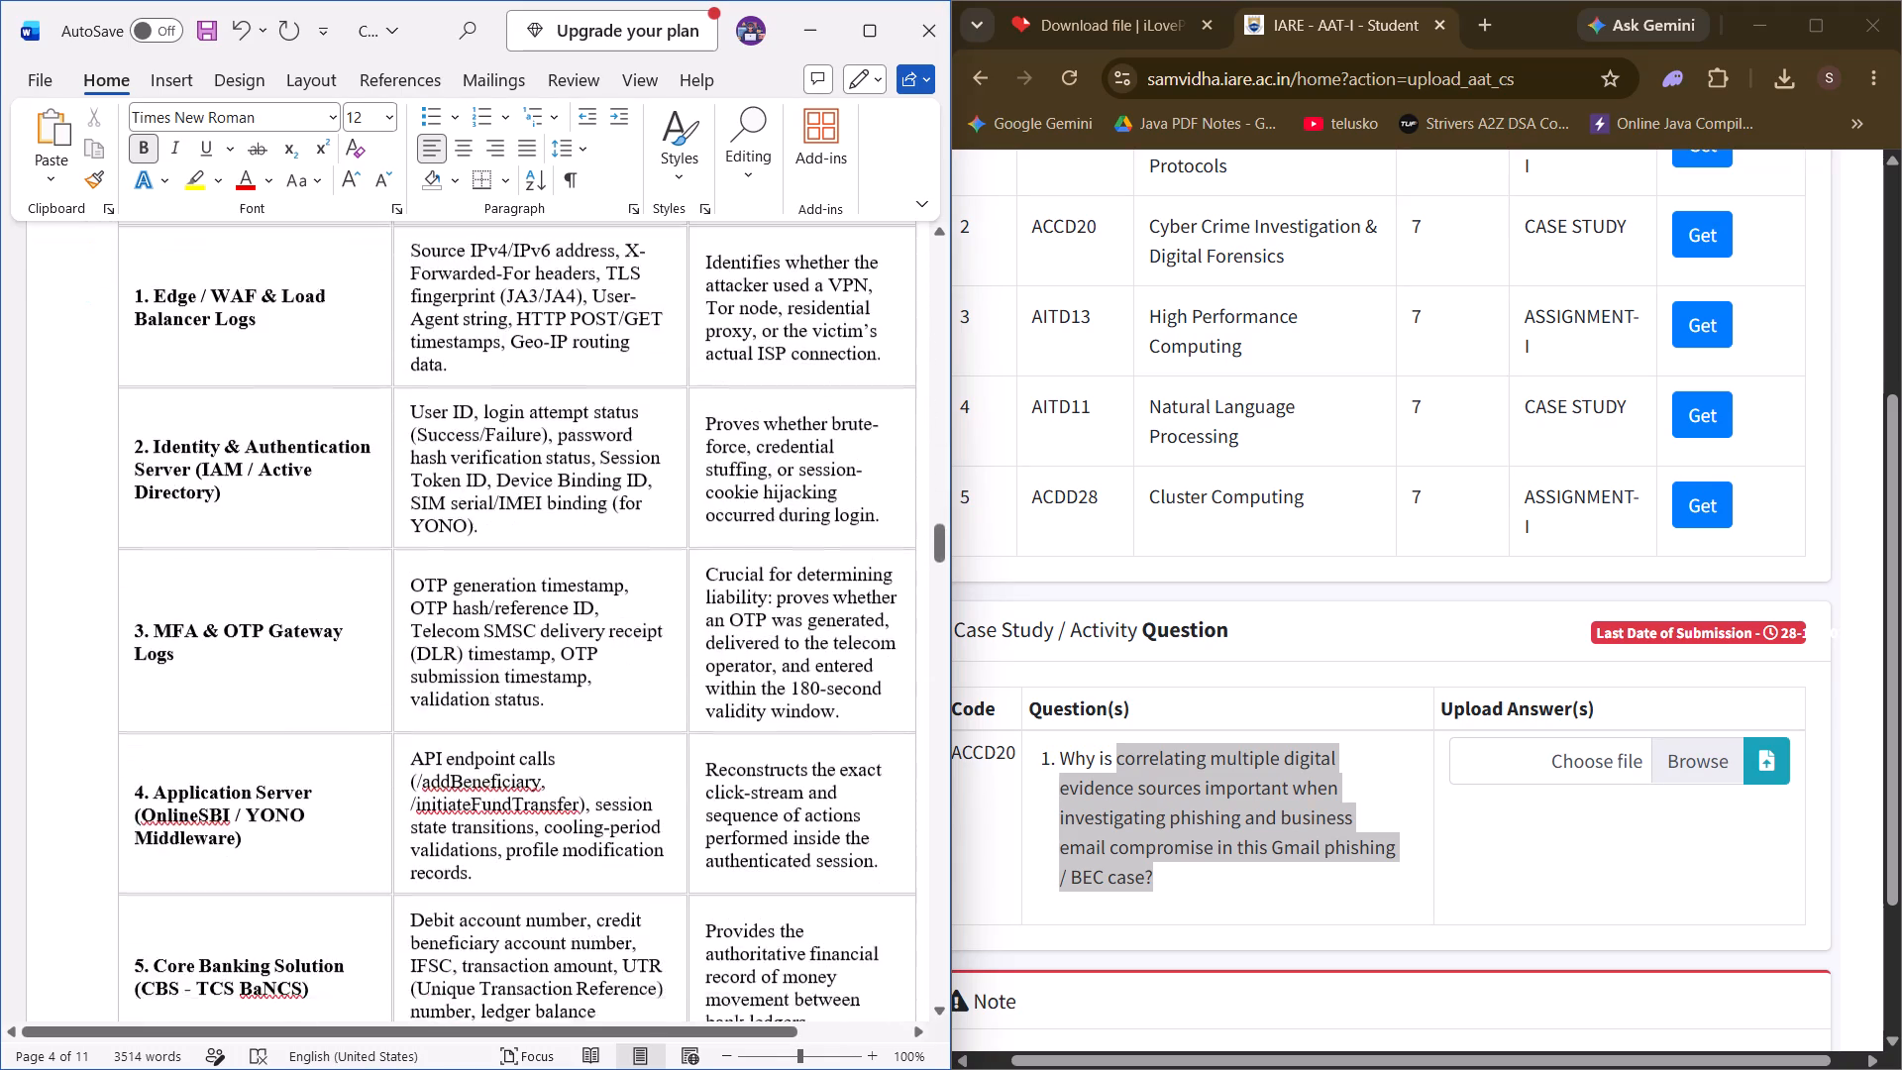
scroll(606, 465, down, 11)
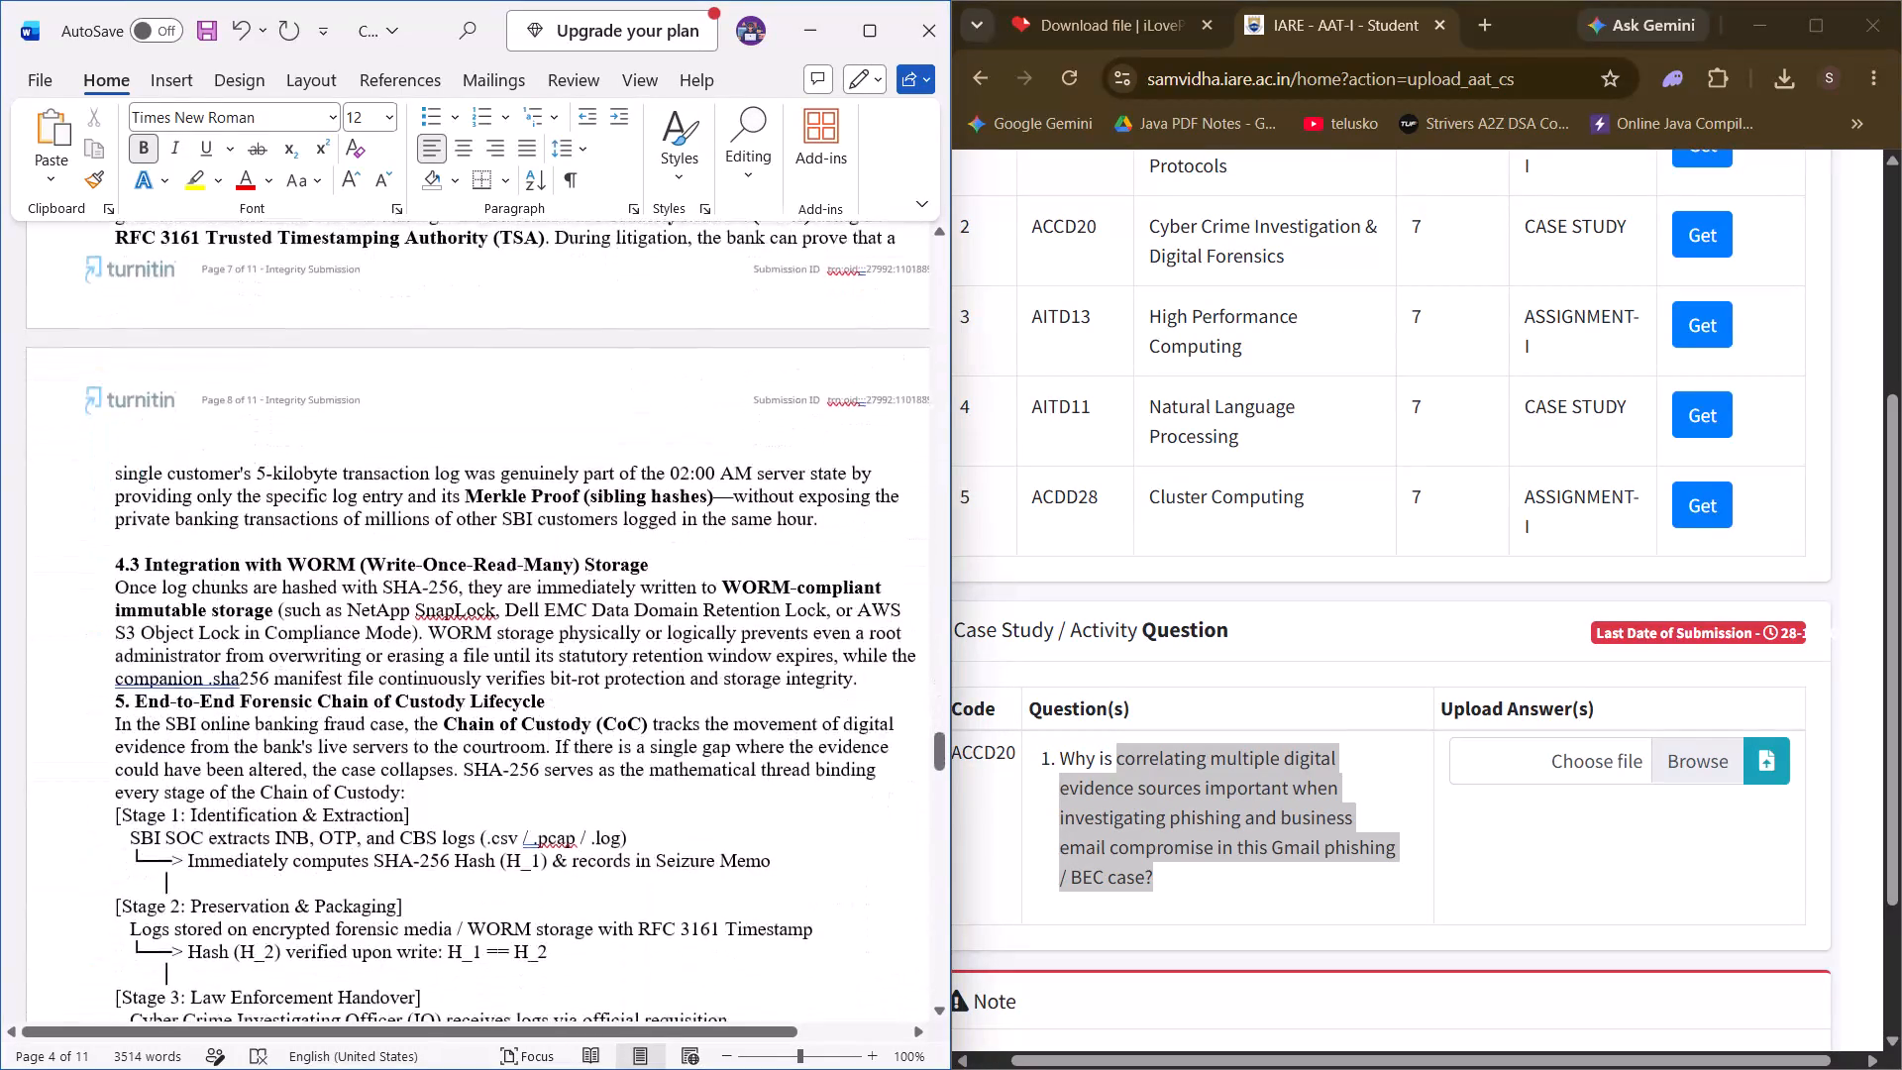
scroll(606, 465, down, 9)
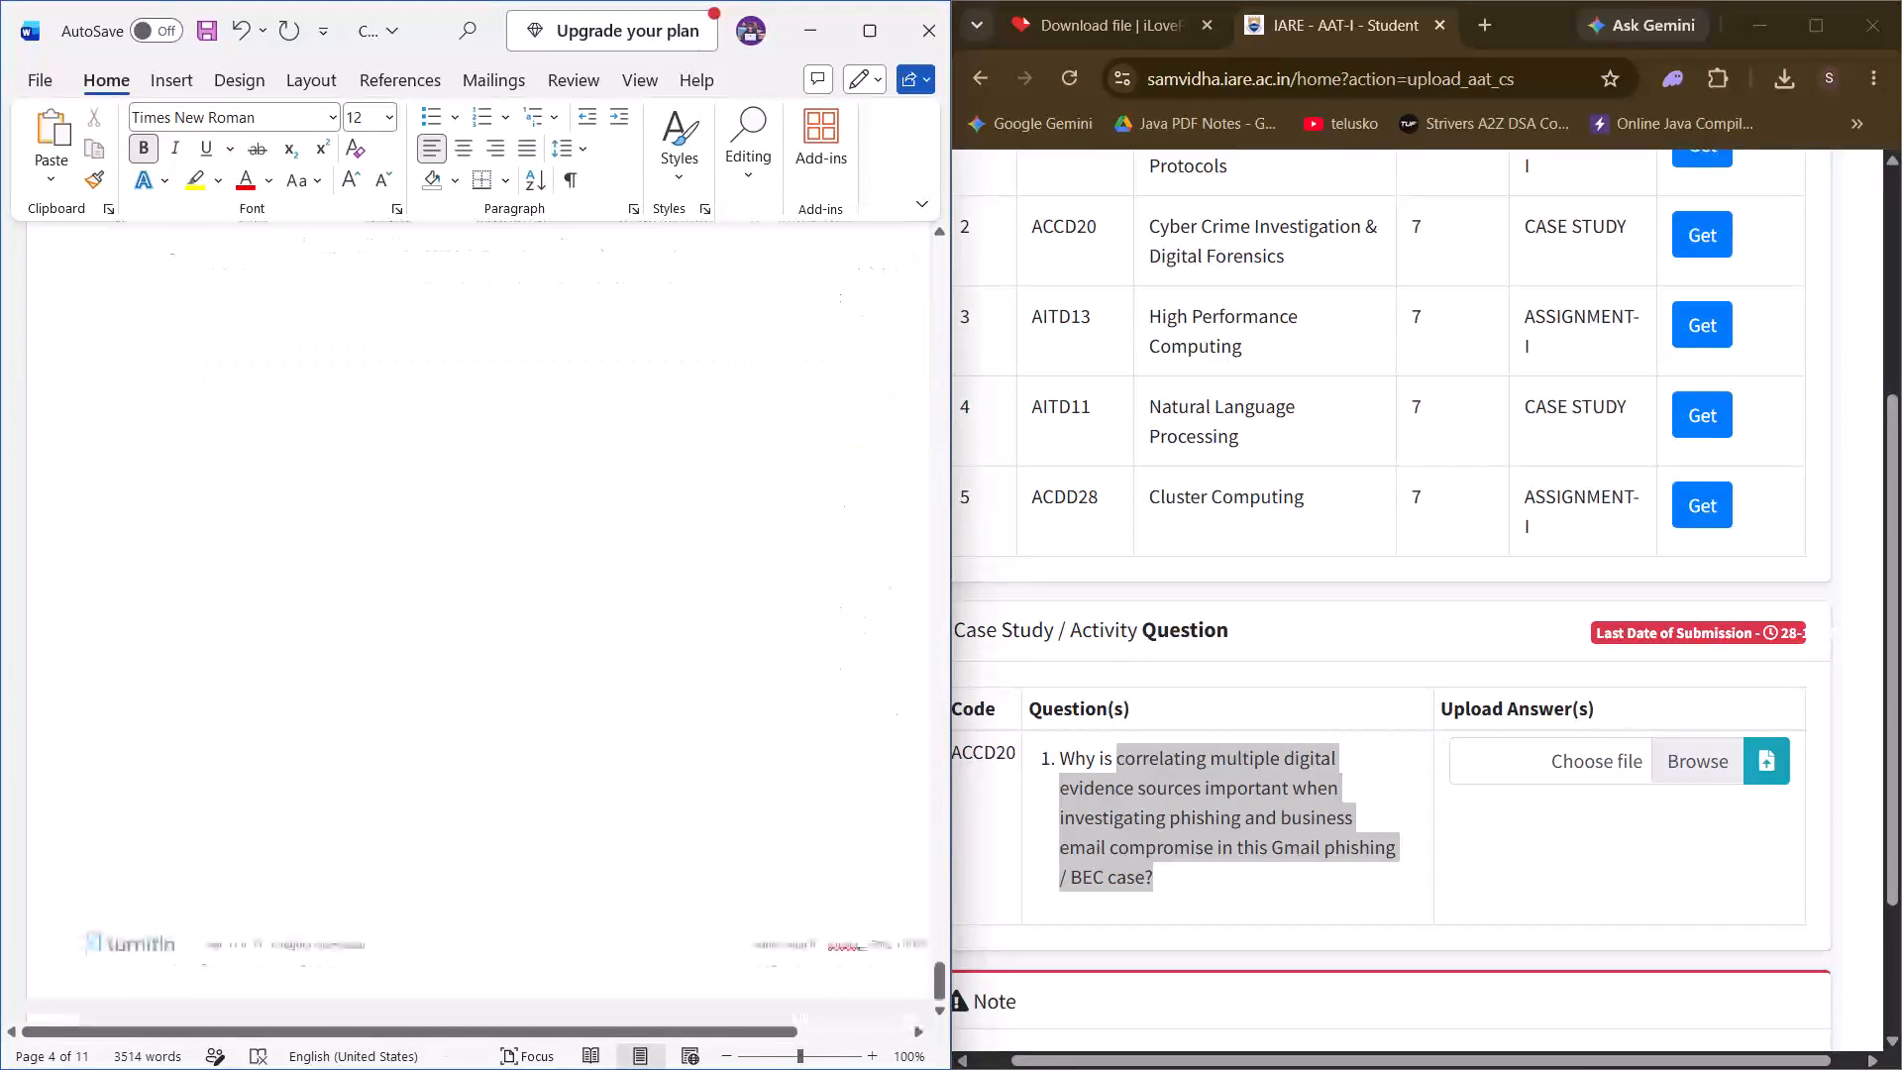
scroll(606, 465, up, 2)
Save the edited cyber crime case study document and close it.
click(509, 428)
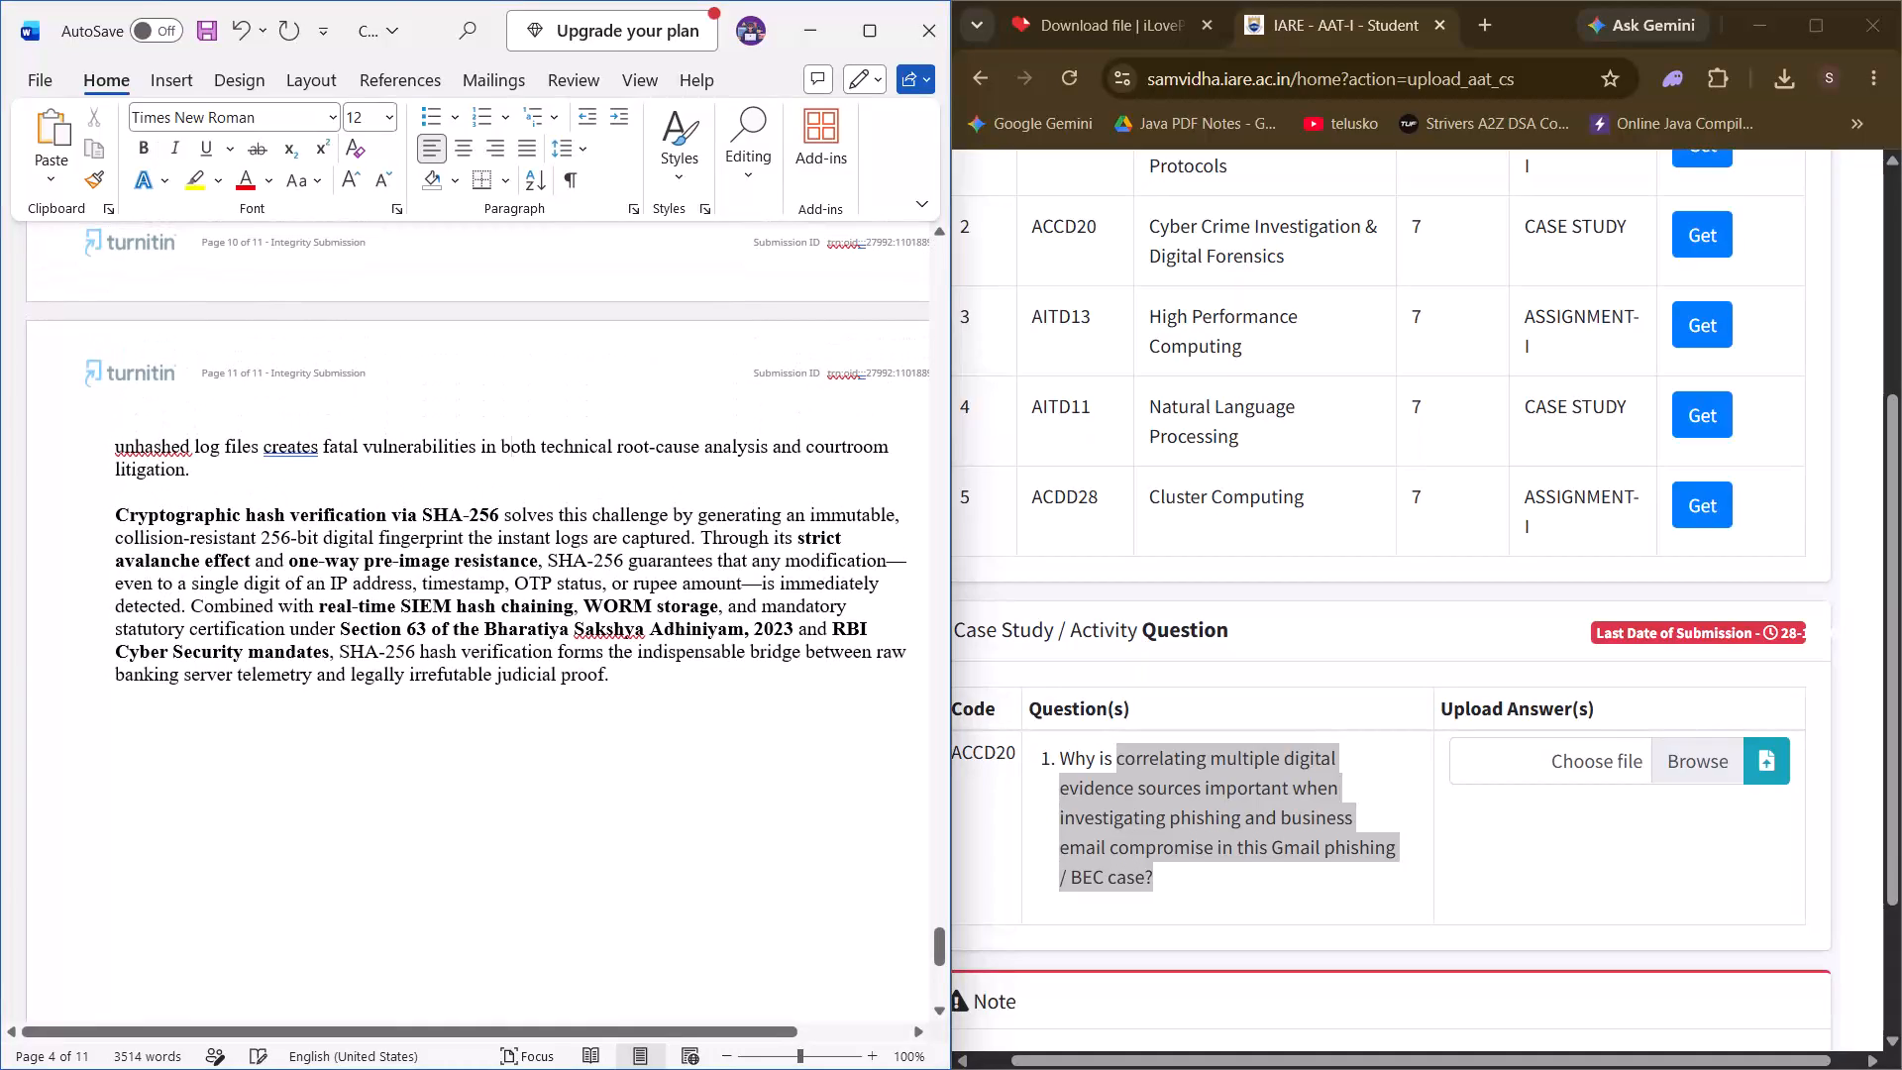
key(ctrl+s)
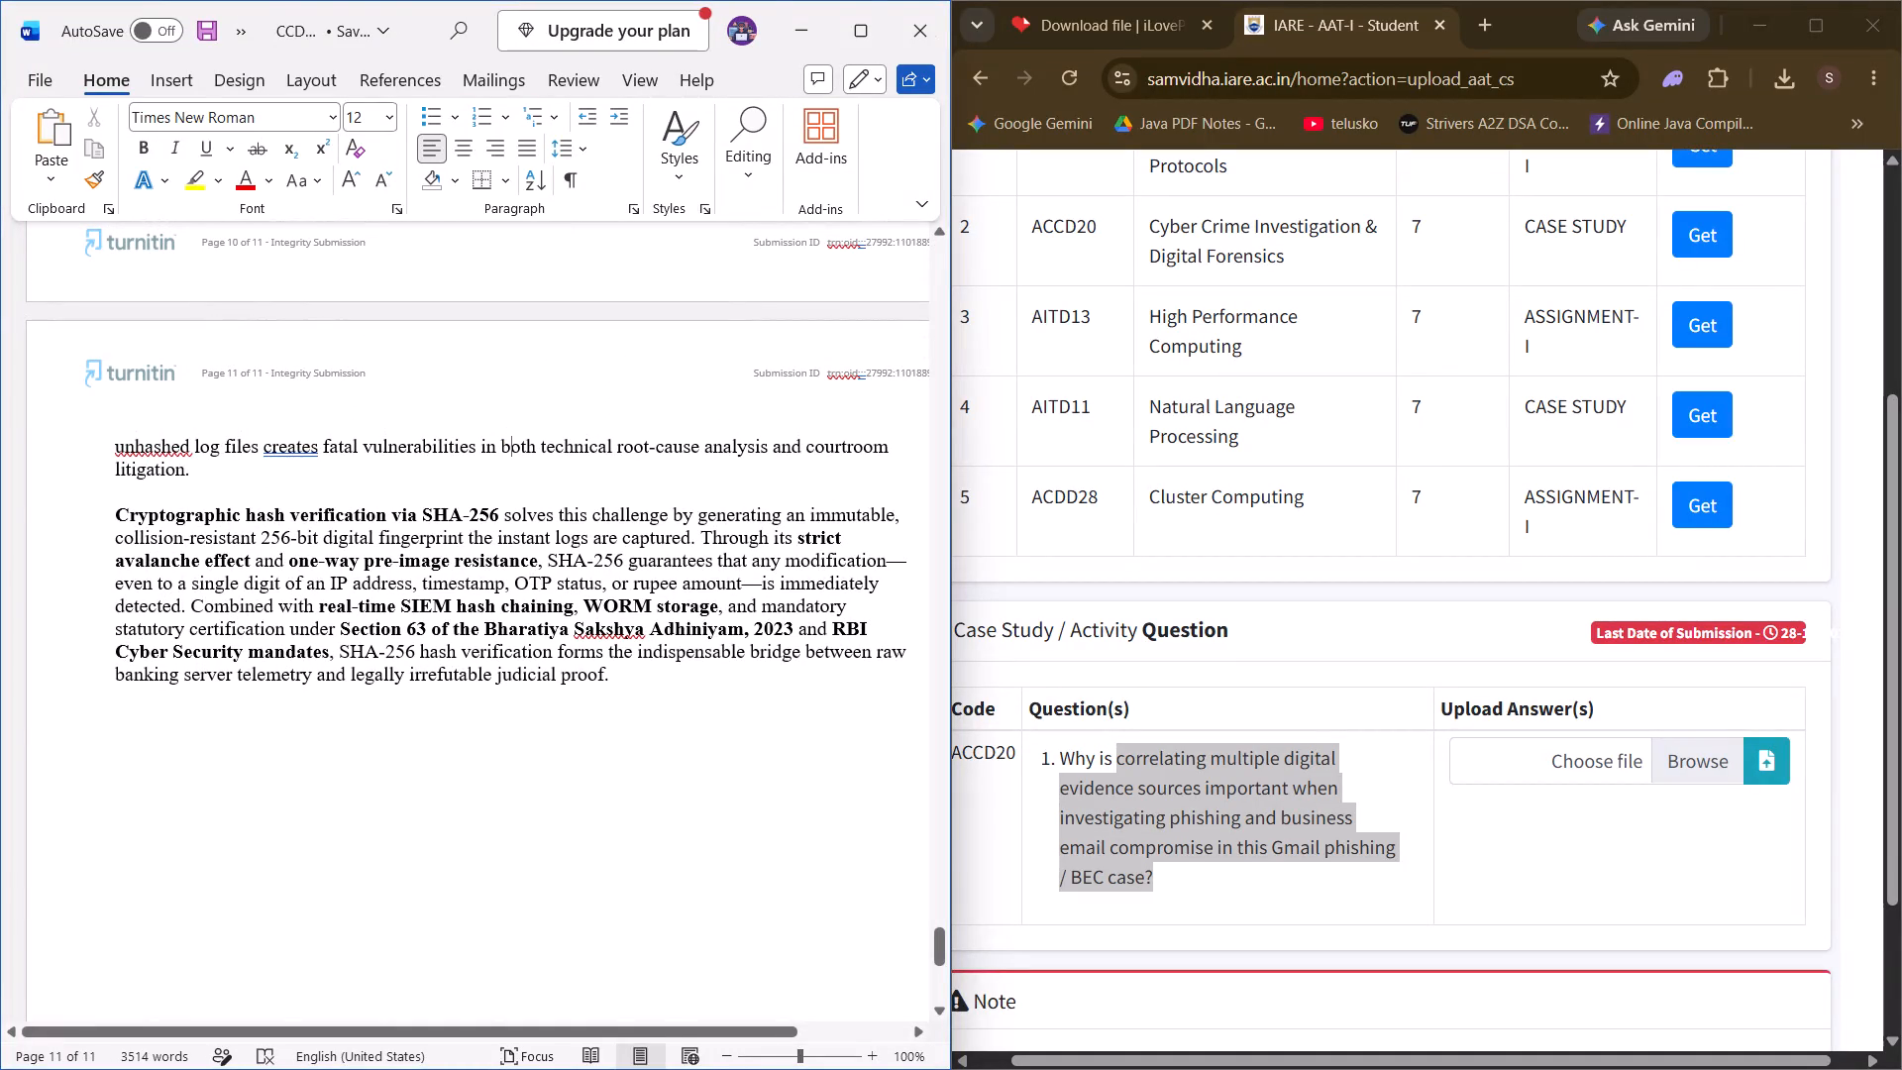
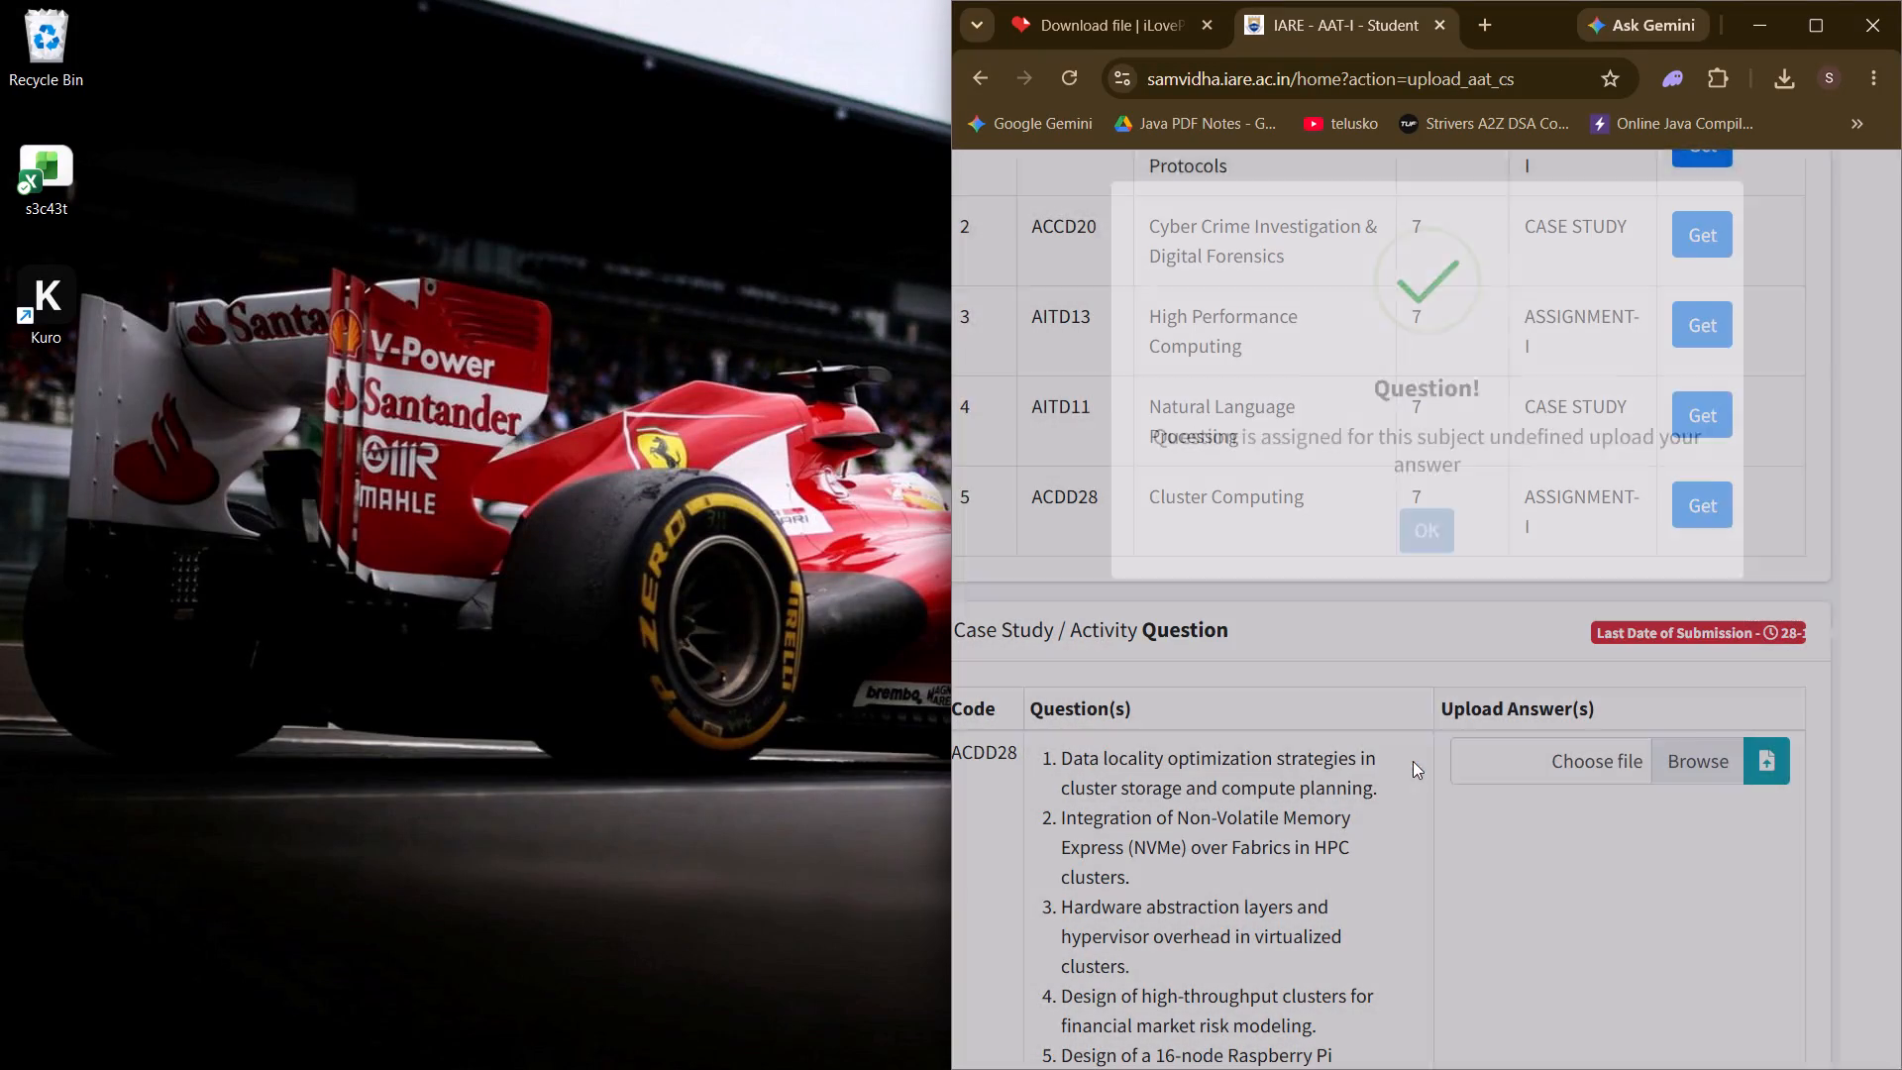
Return to iLovePDF's PDF to Word converter and start choosing another coursework PDF from the computer to convert.
click(1099, 0)
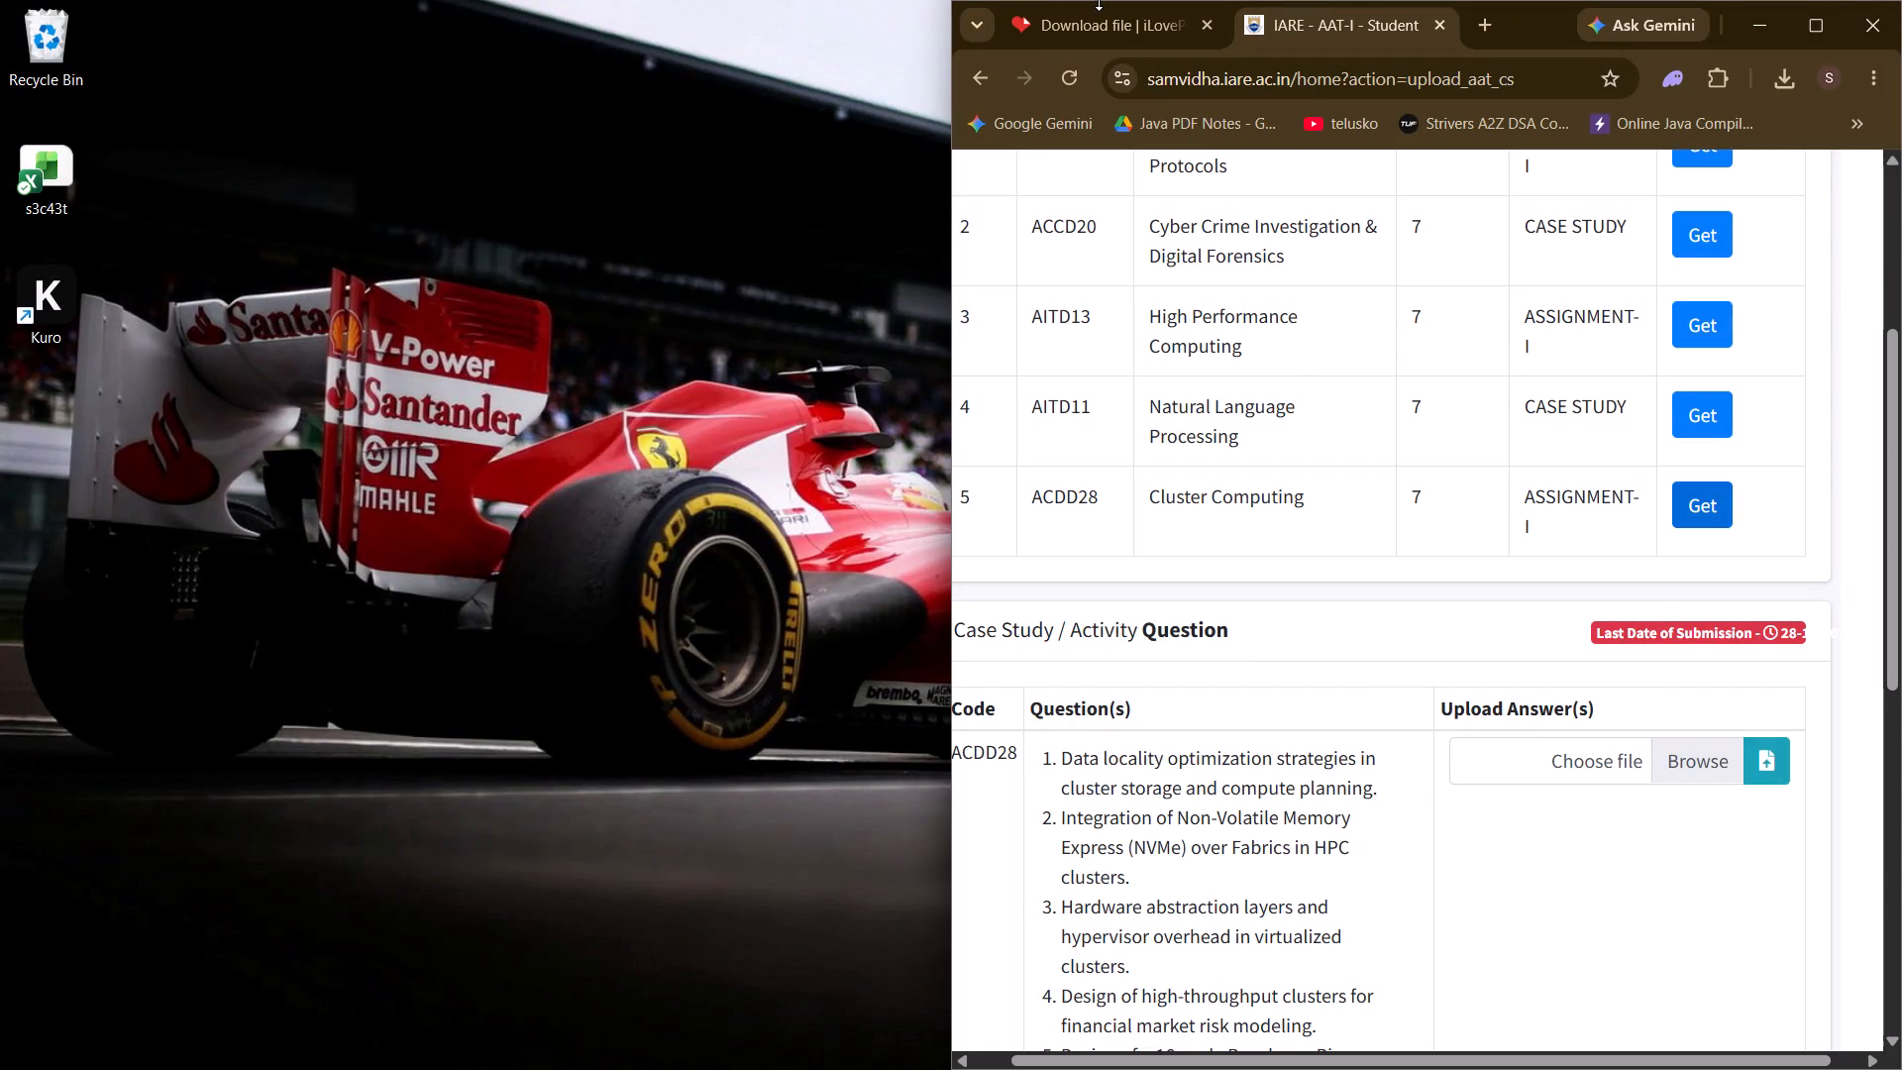
click(1098, 17)
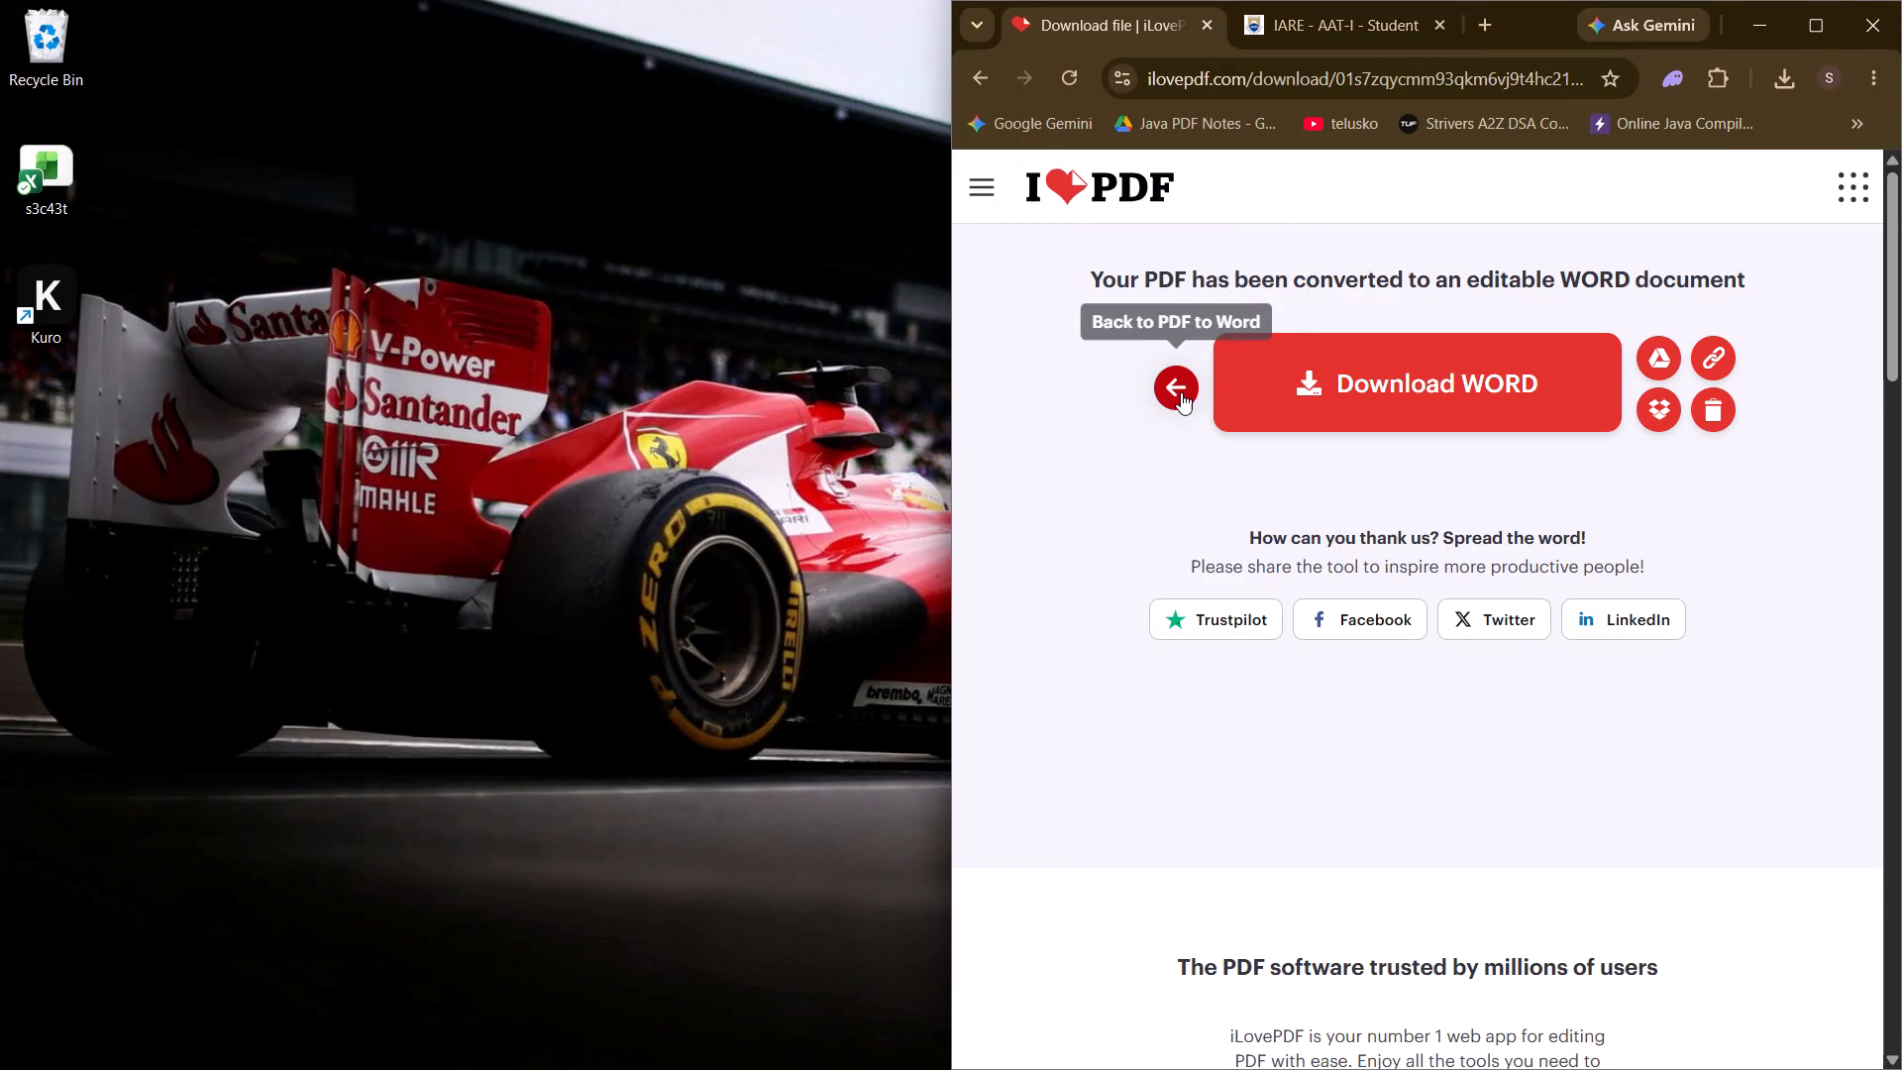
click(1180, 392)
click(1354, 450)
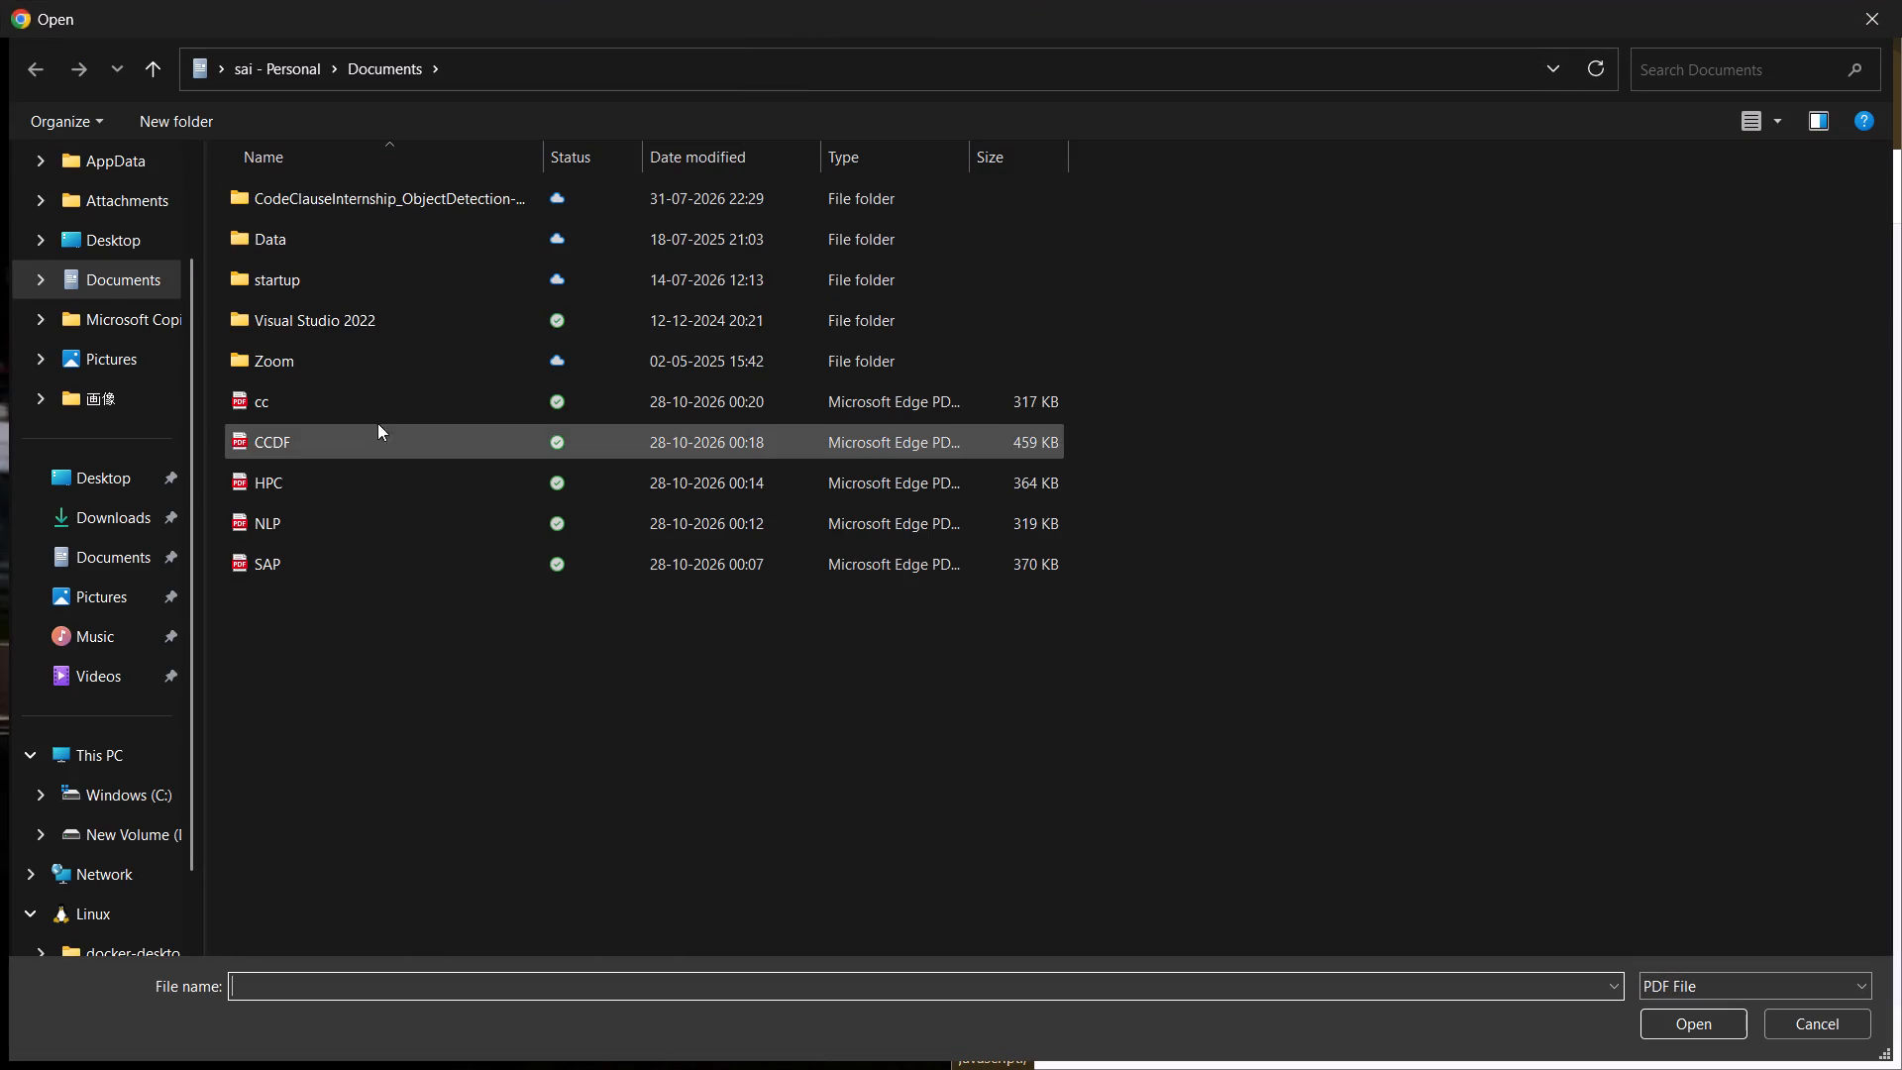
Convert the cc PDF from Documents to Word on iLovePDF and download the result.
click(370, 413)
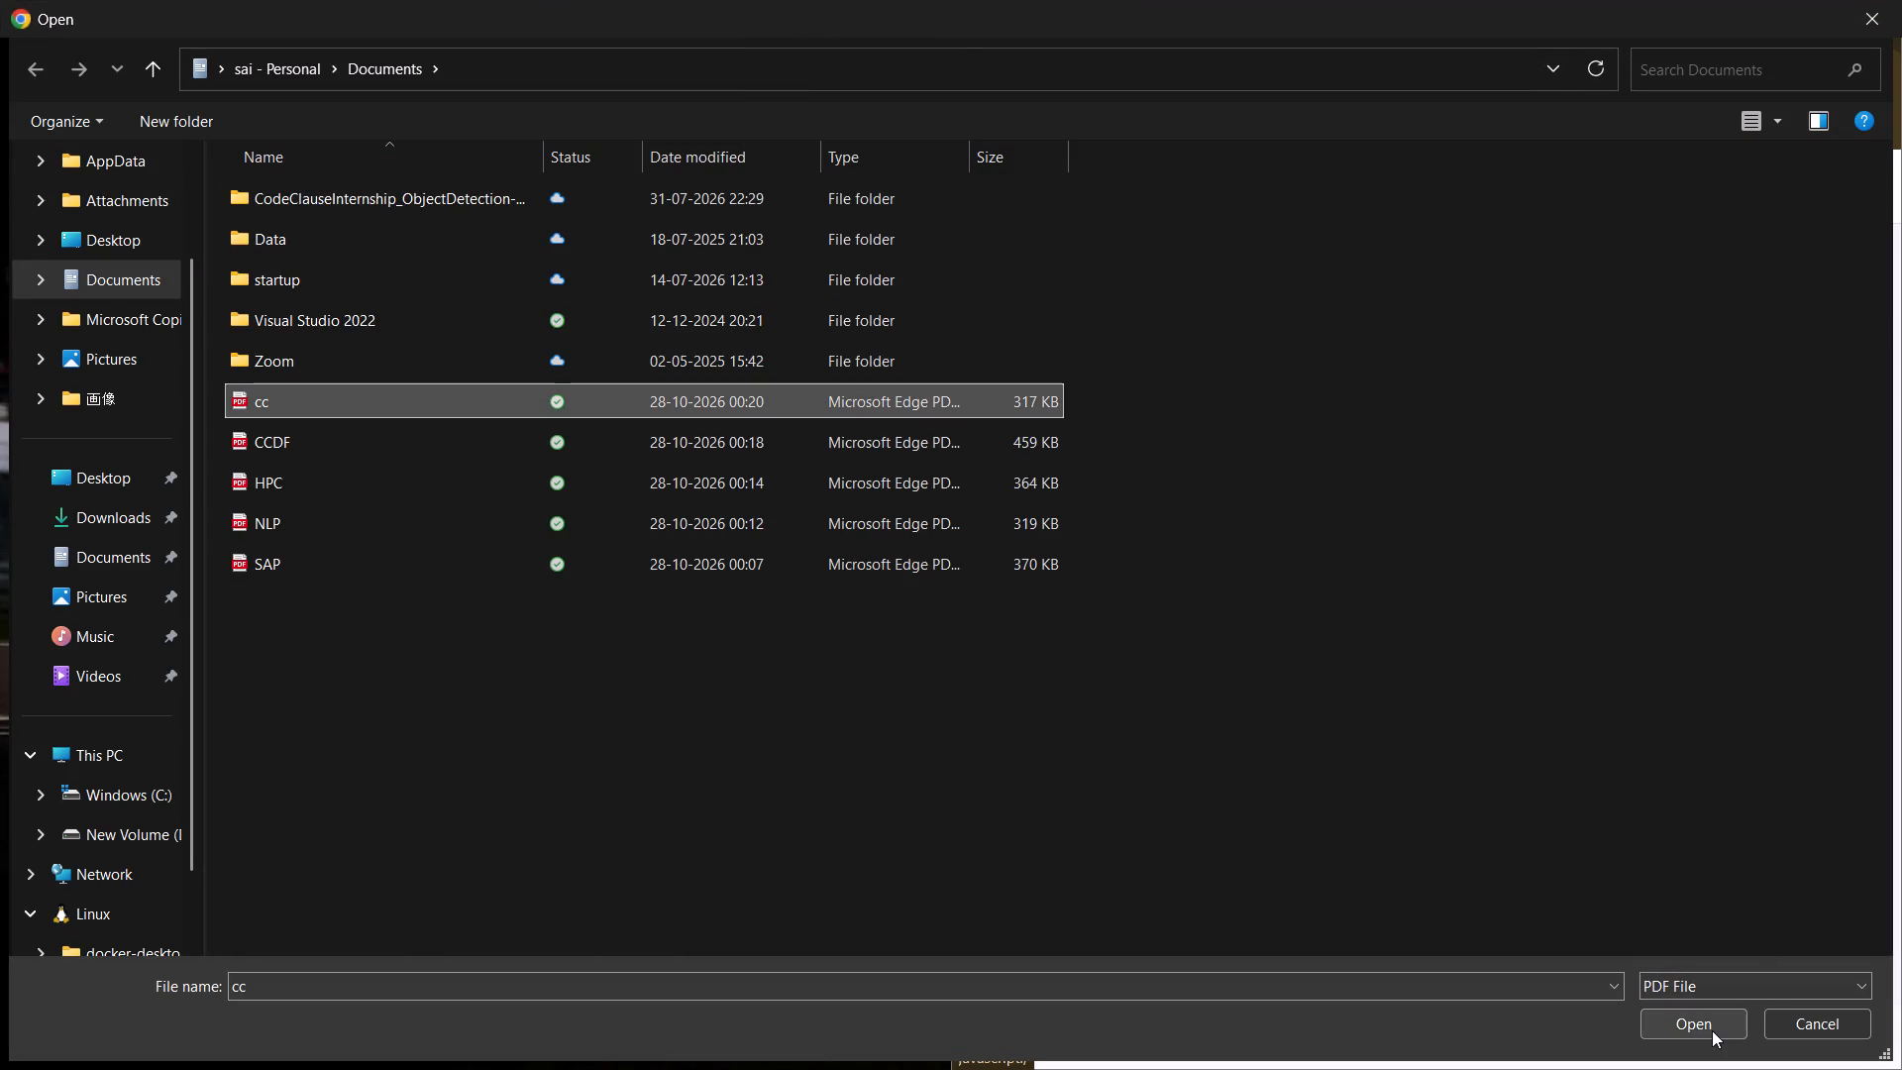
click(1712, 1030)
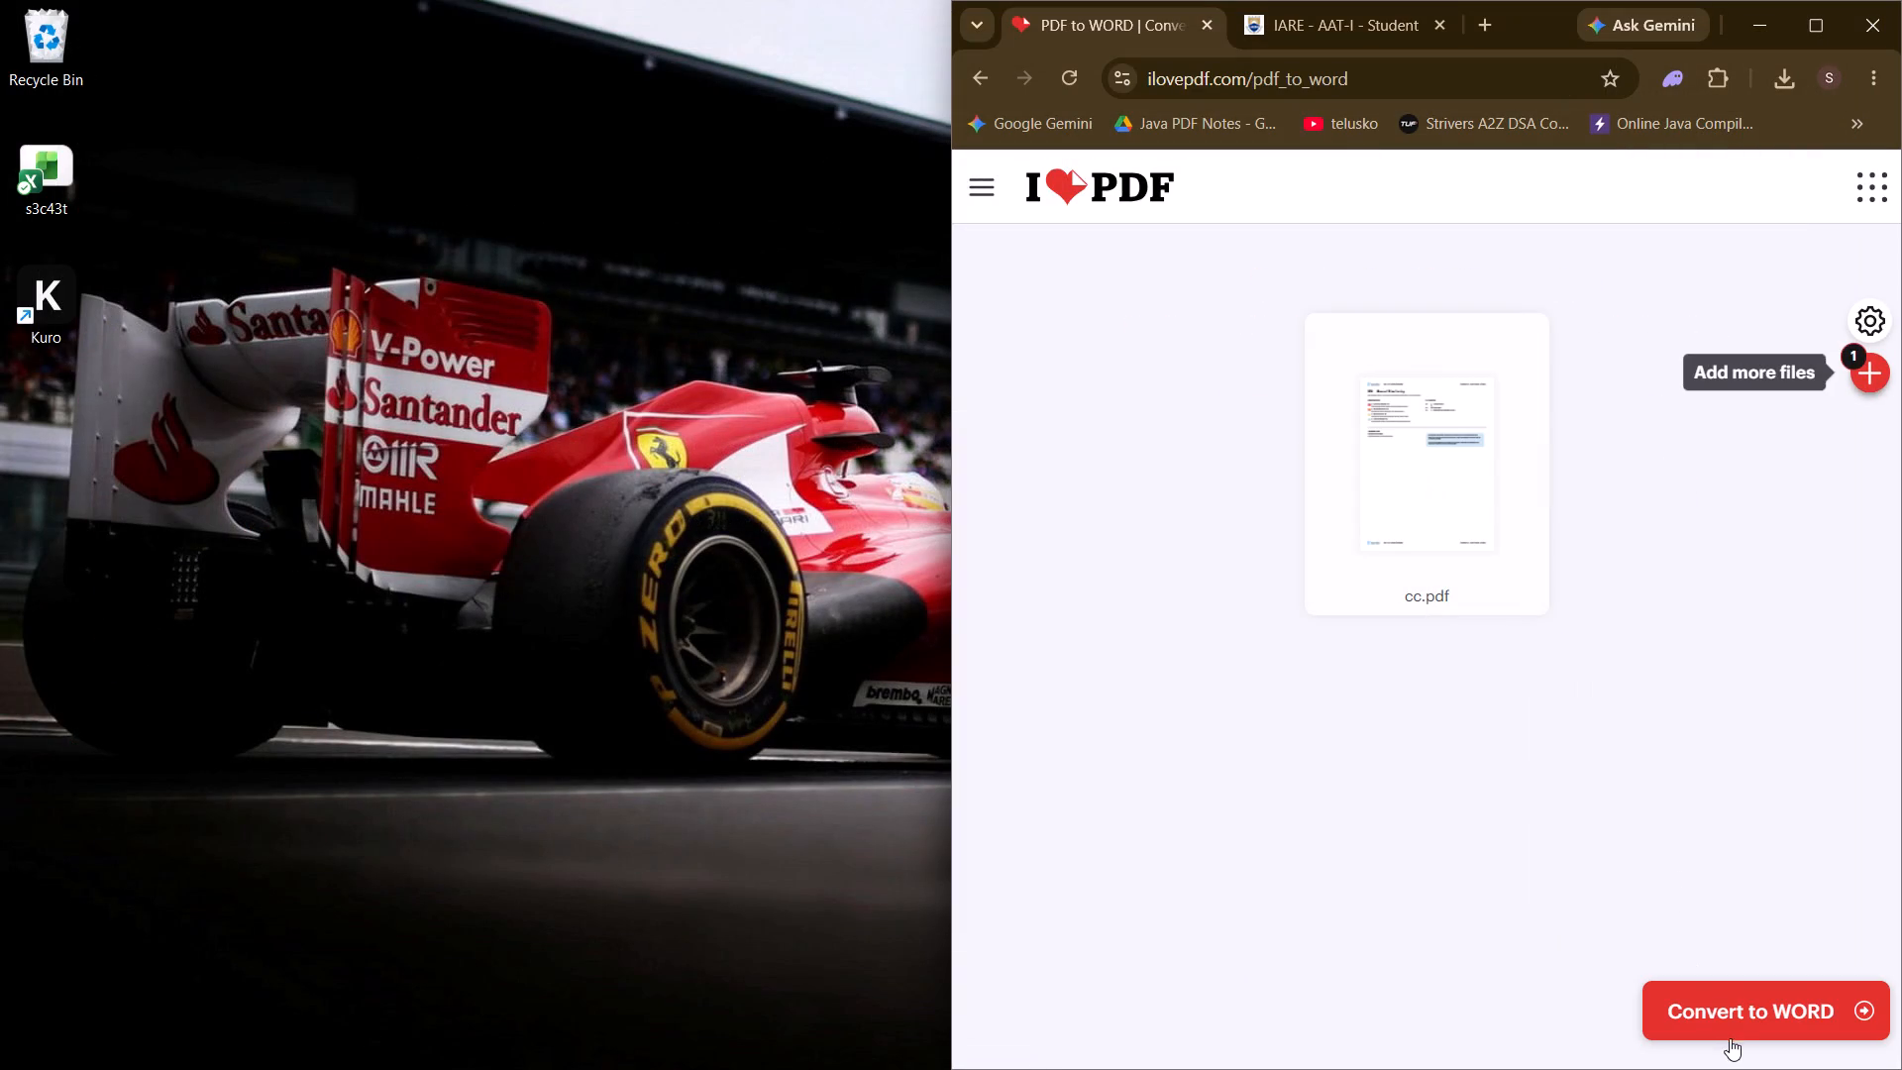
click(1728, 1025)
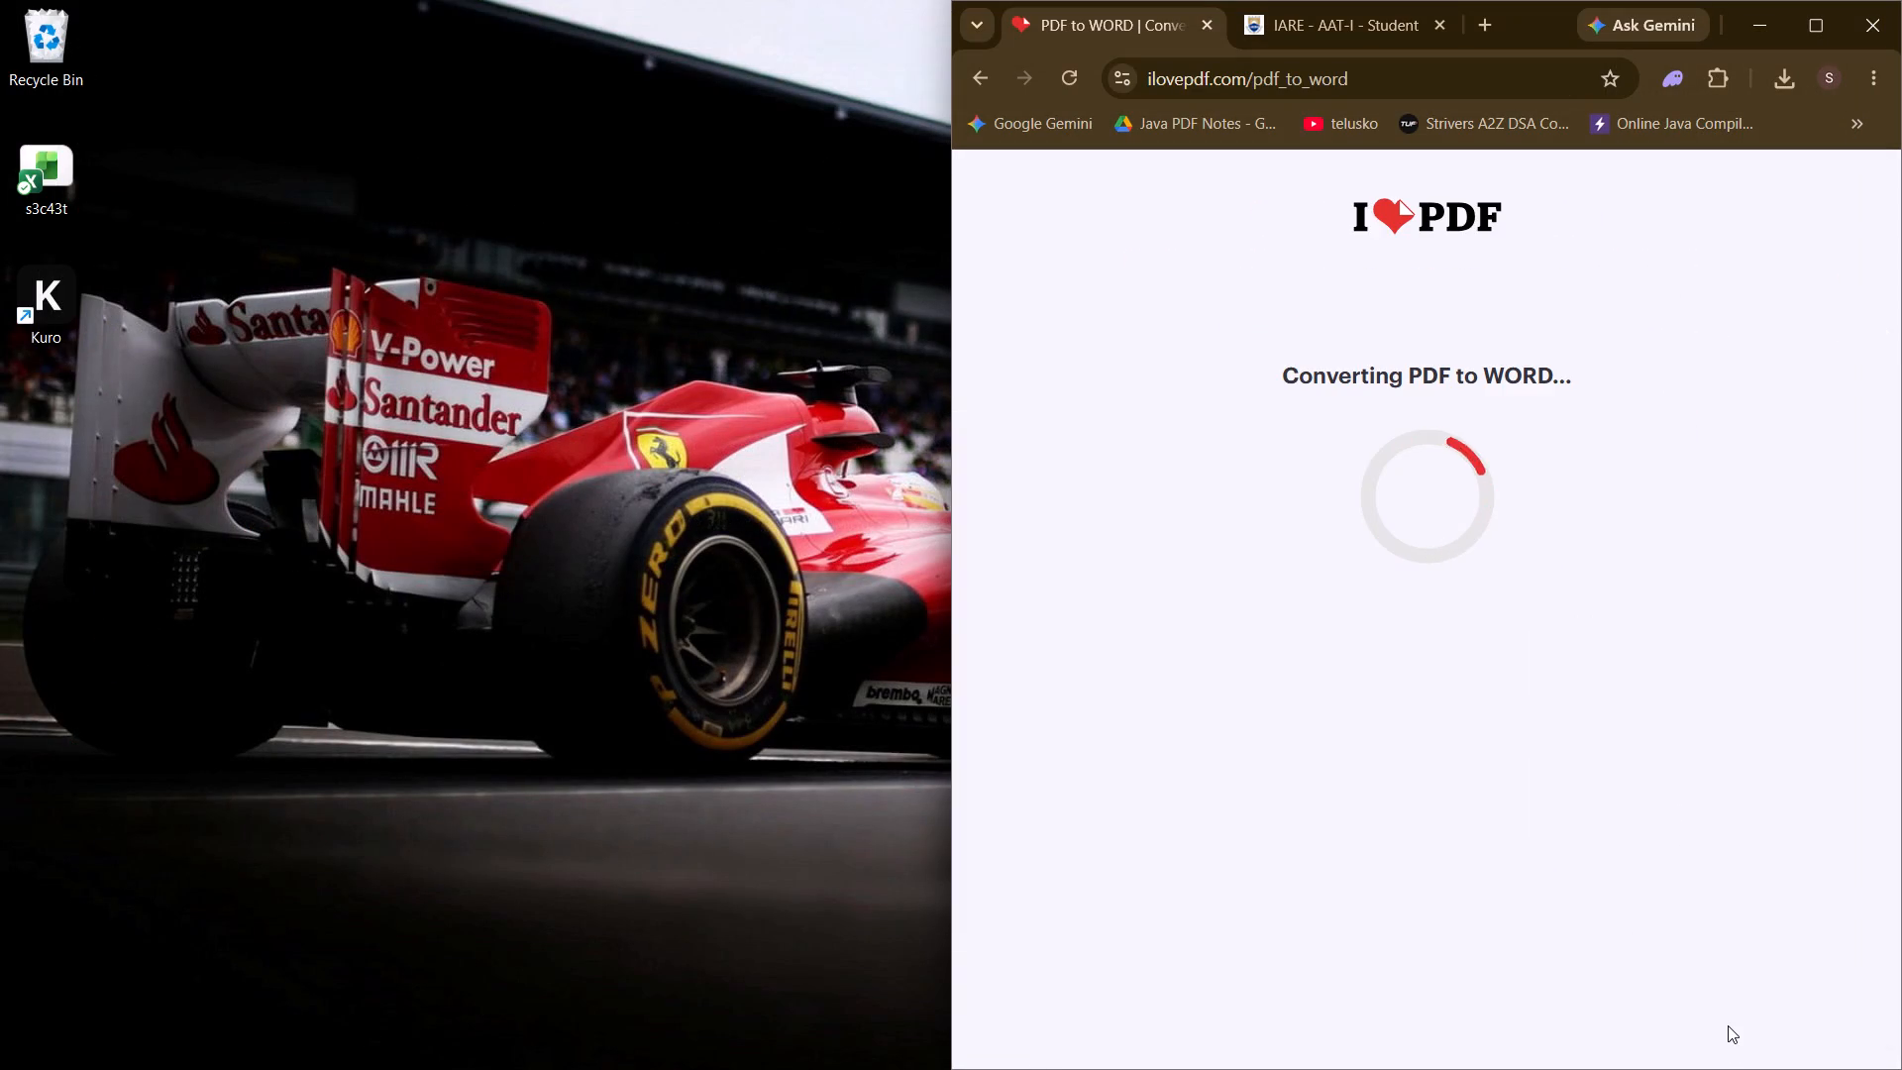
click(1525, 410)
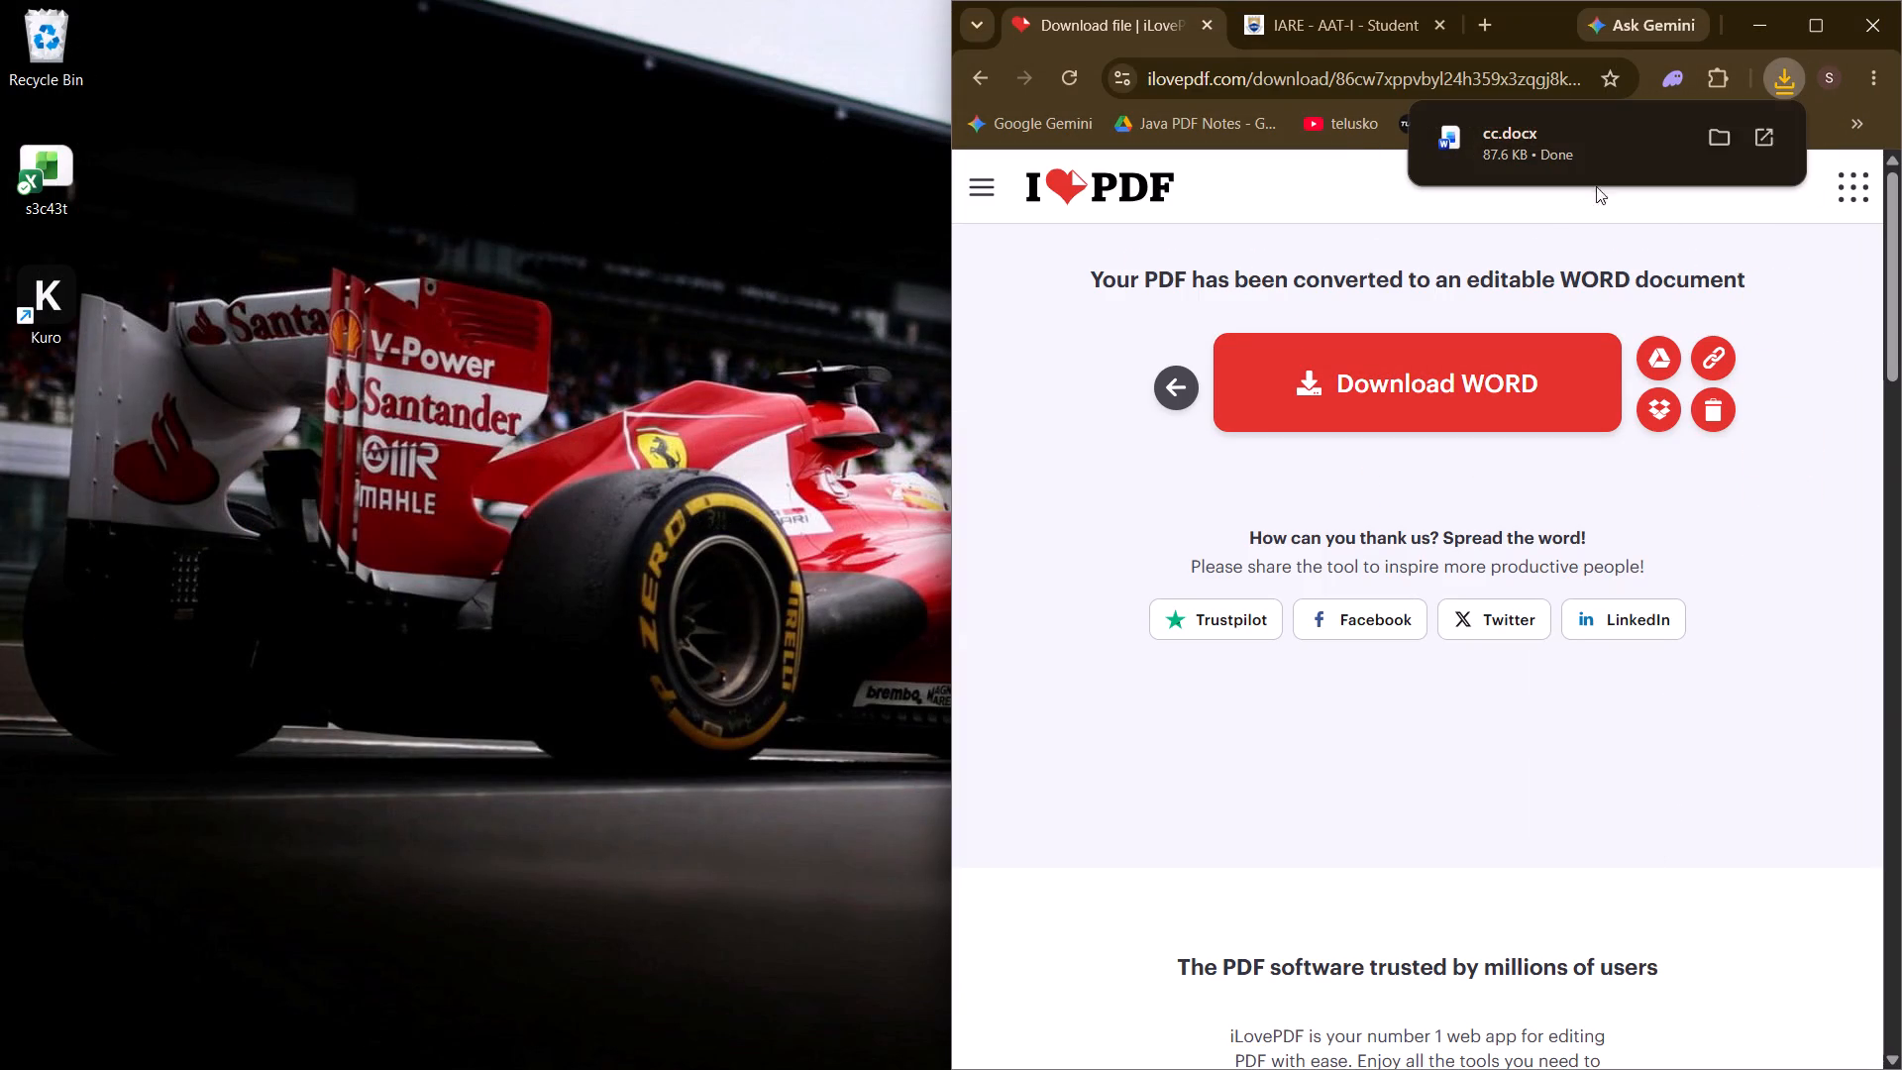
Open cc.docx for editing in Word beside the browser, and close the iLovePDF tab to bring back the student portal.
click(1510, 156)
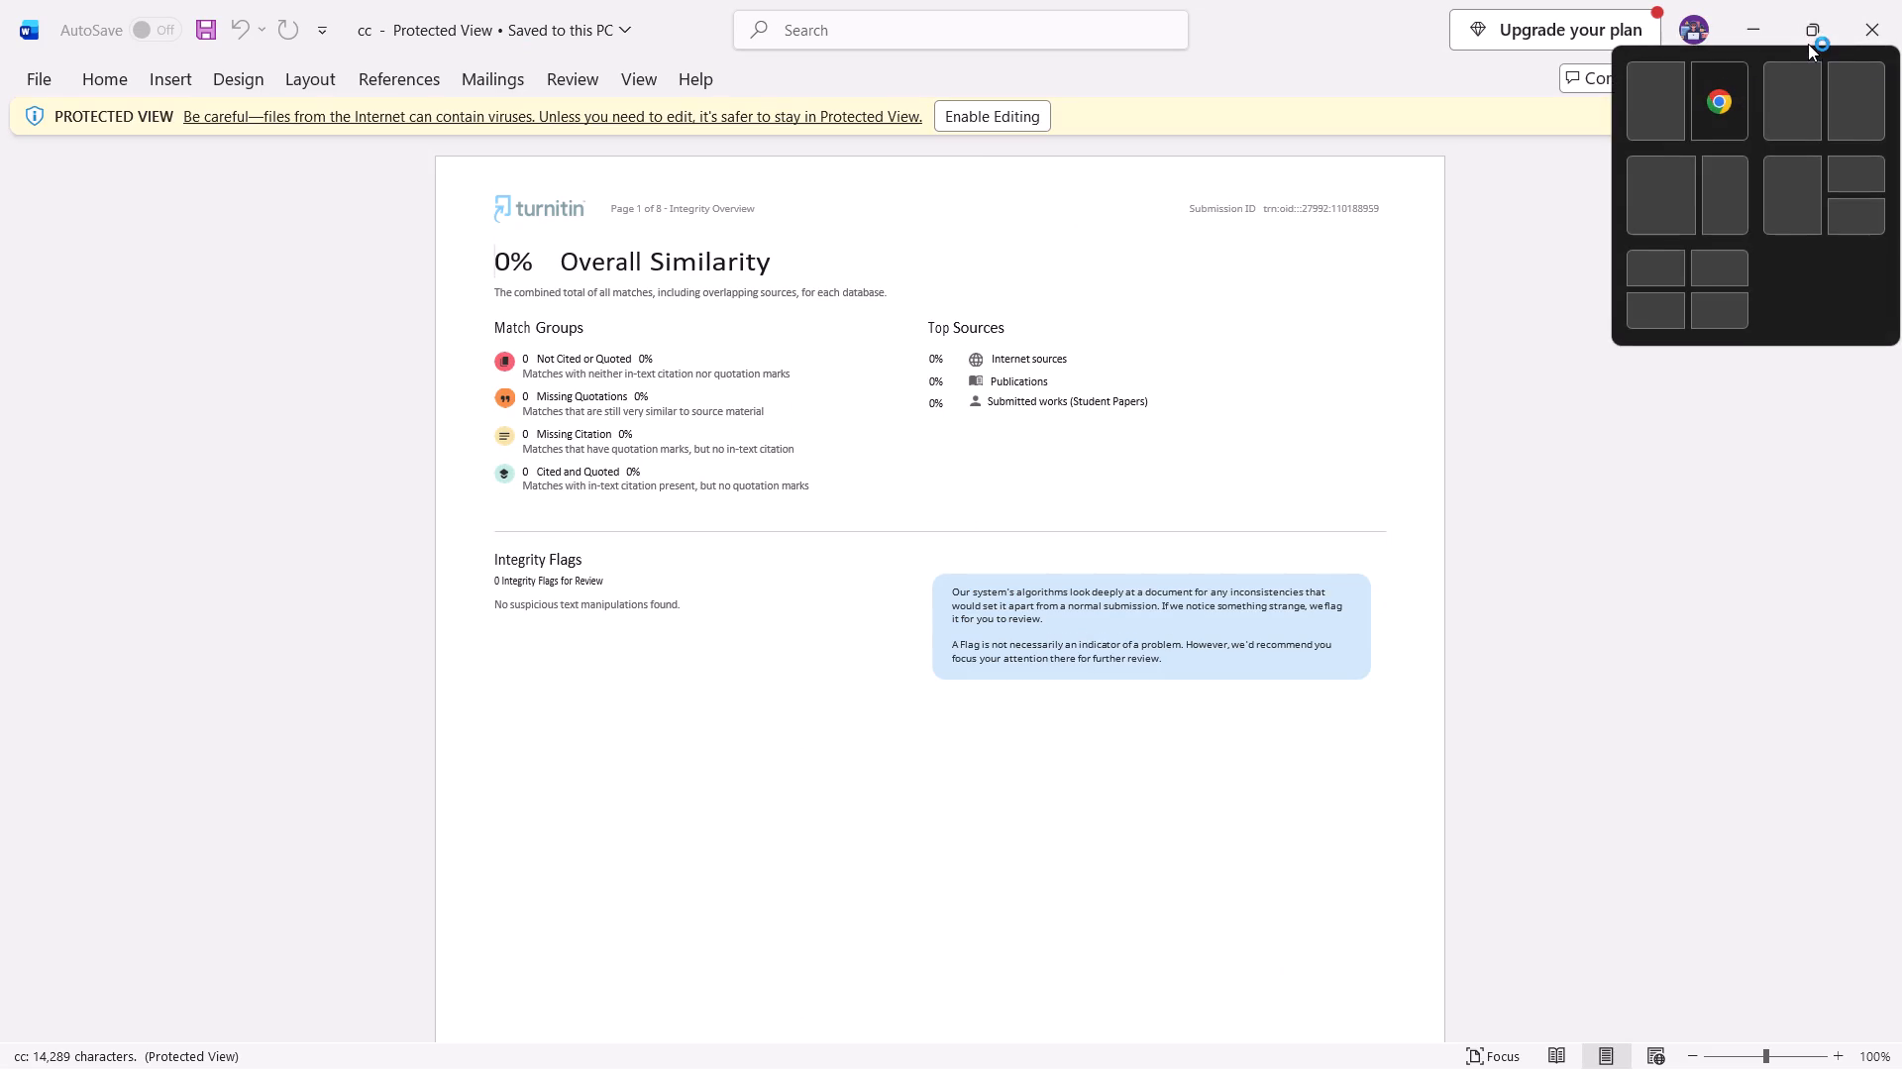
click(1021, 122)
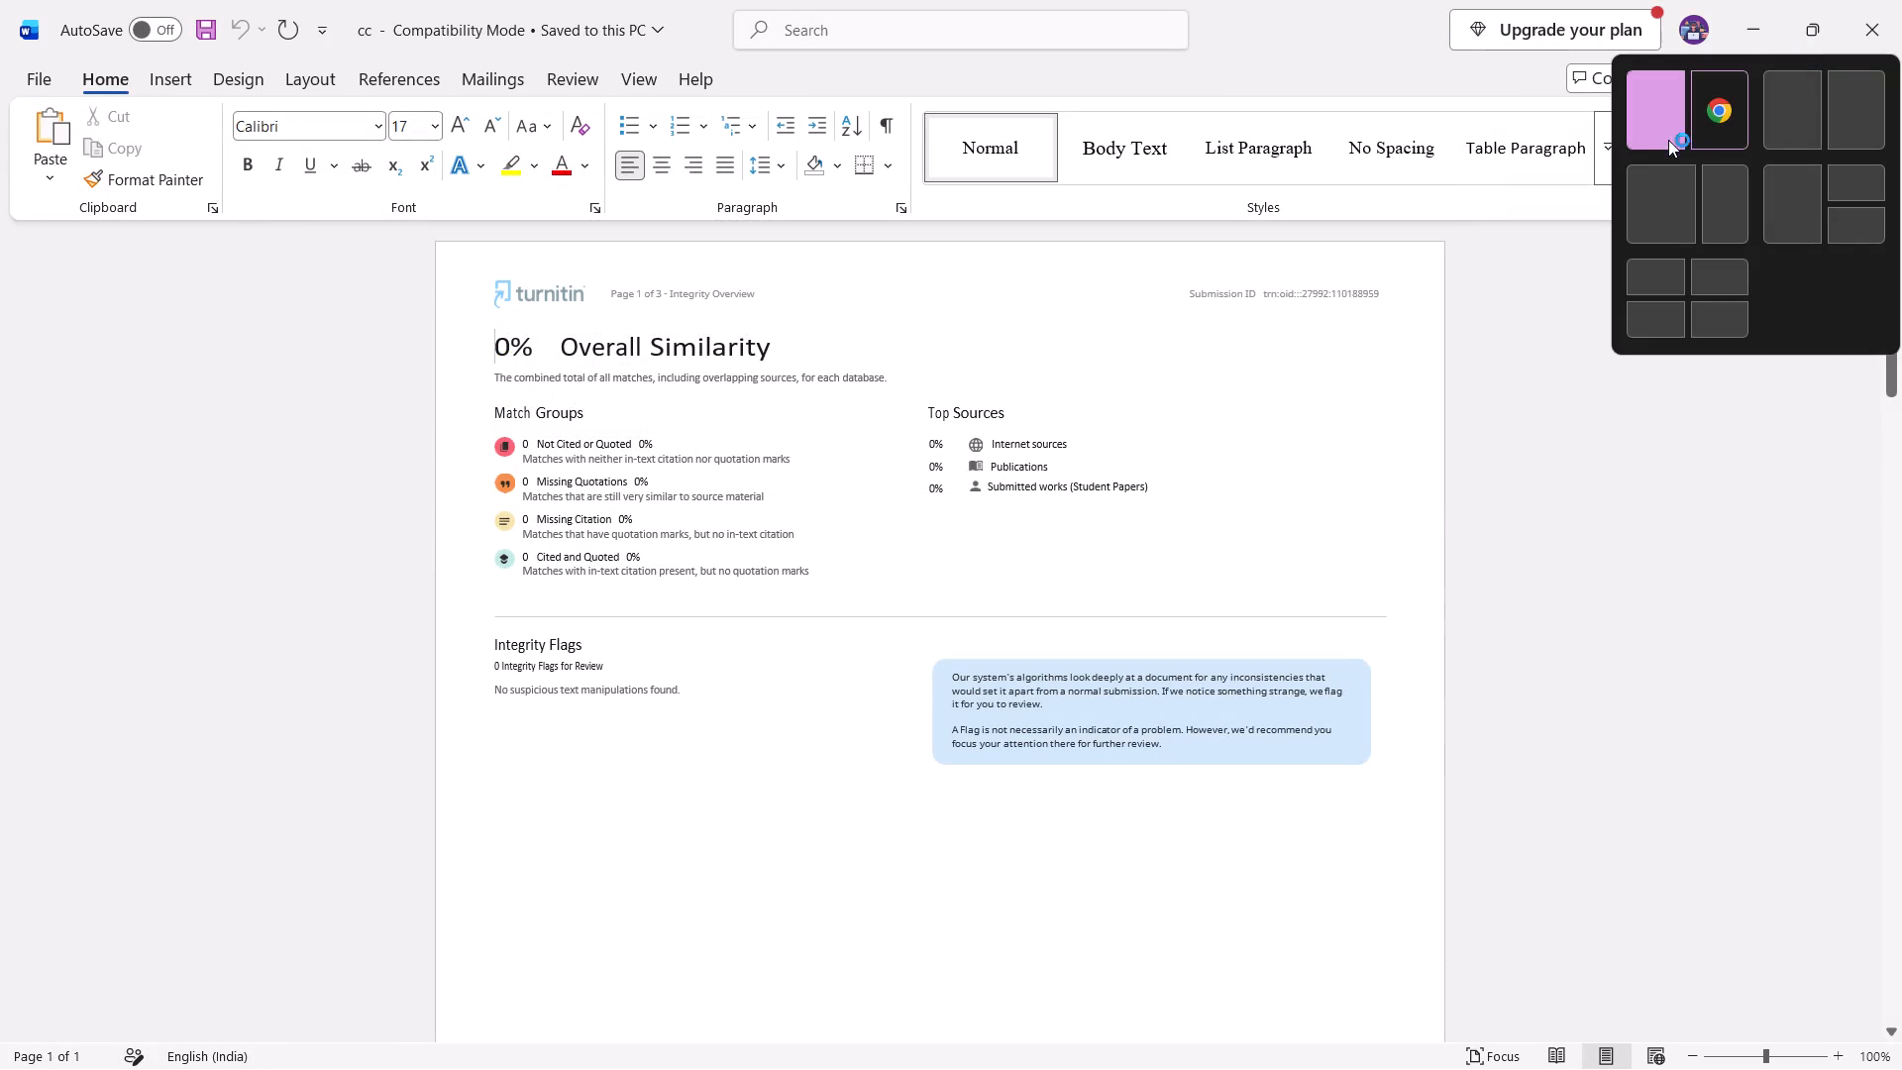
click(1659, 117)
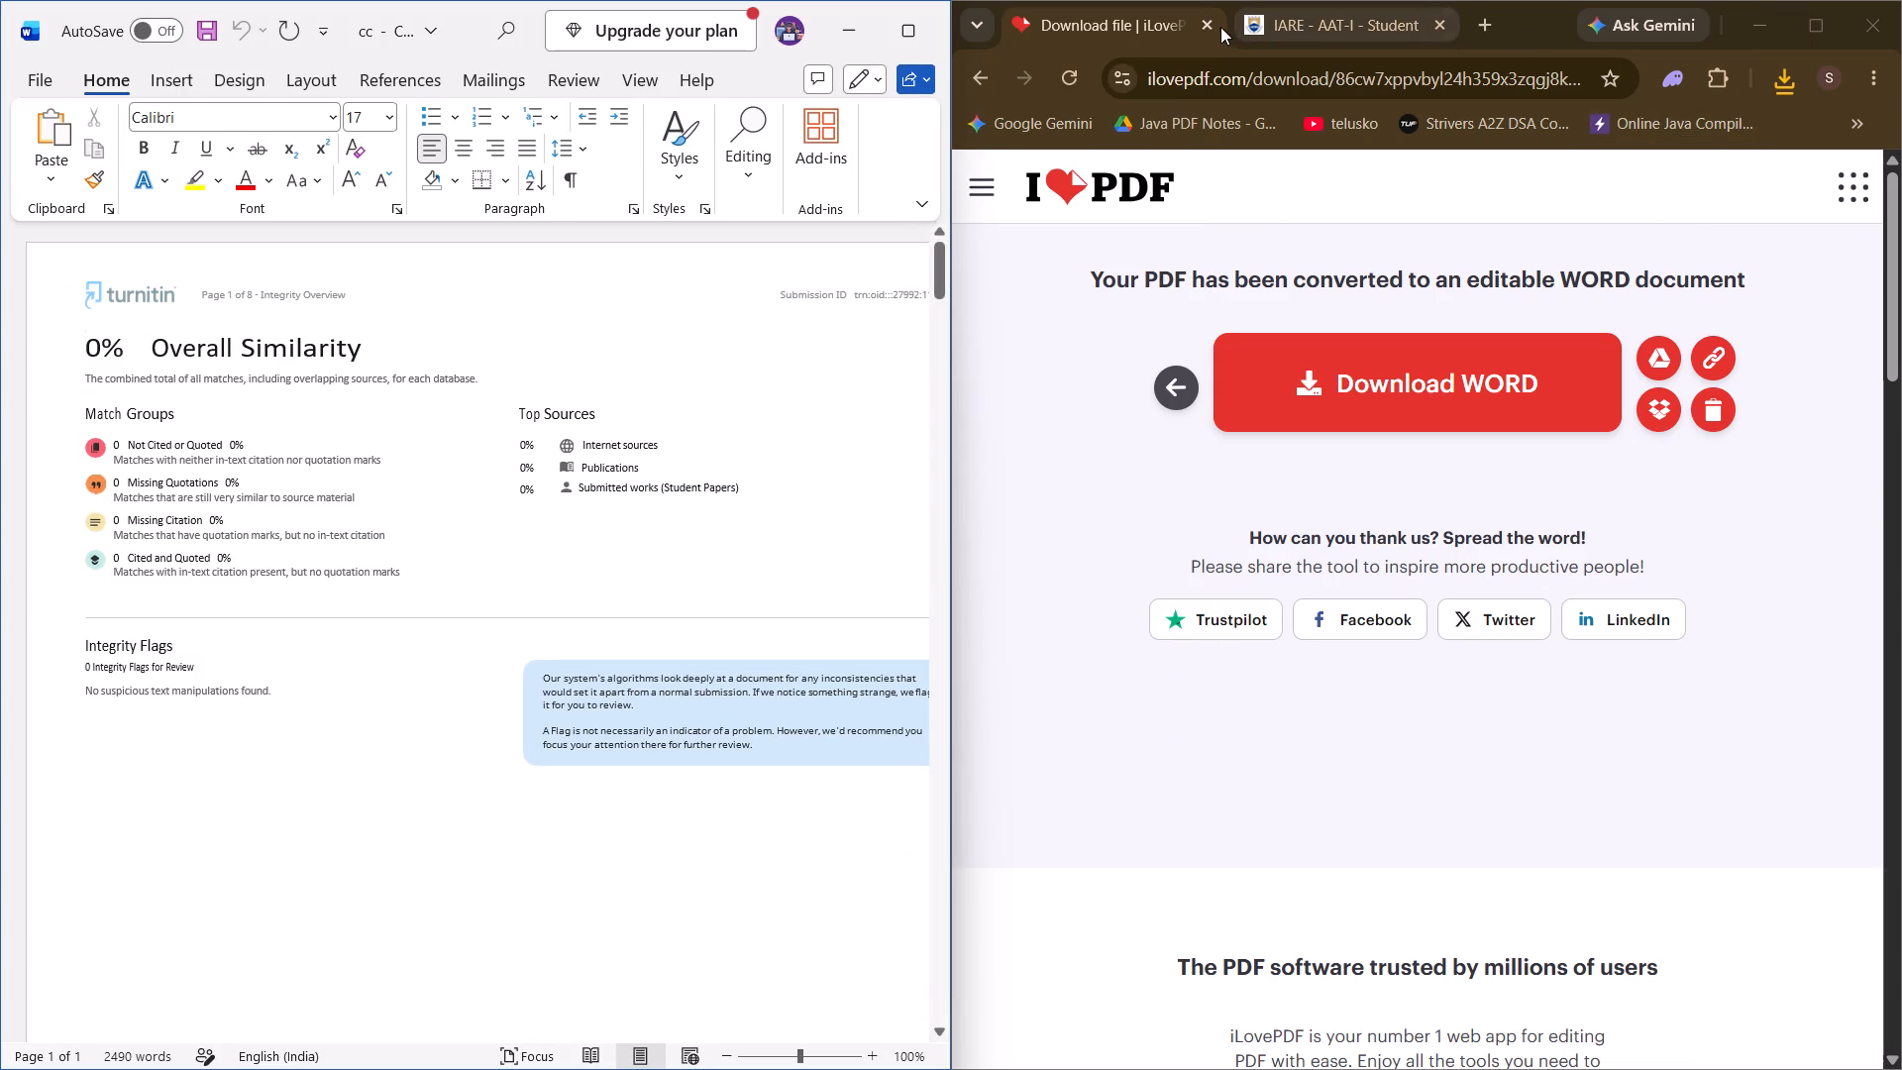
click(1210, 29)
Replace the student name on the Cluster Computing cover page with the new student's name, keeping the roll number on its own line.
scroll(1274, 527, down, 1)
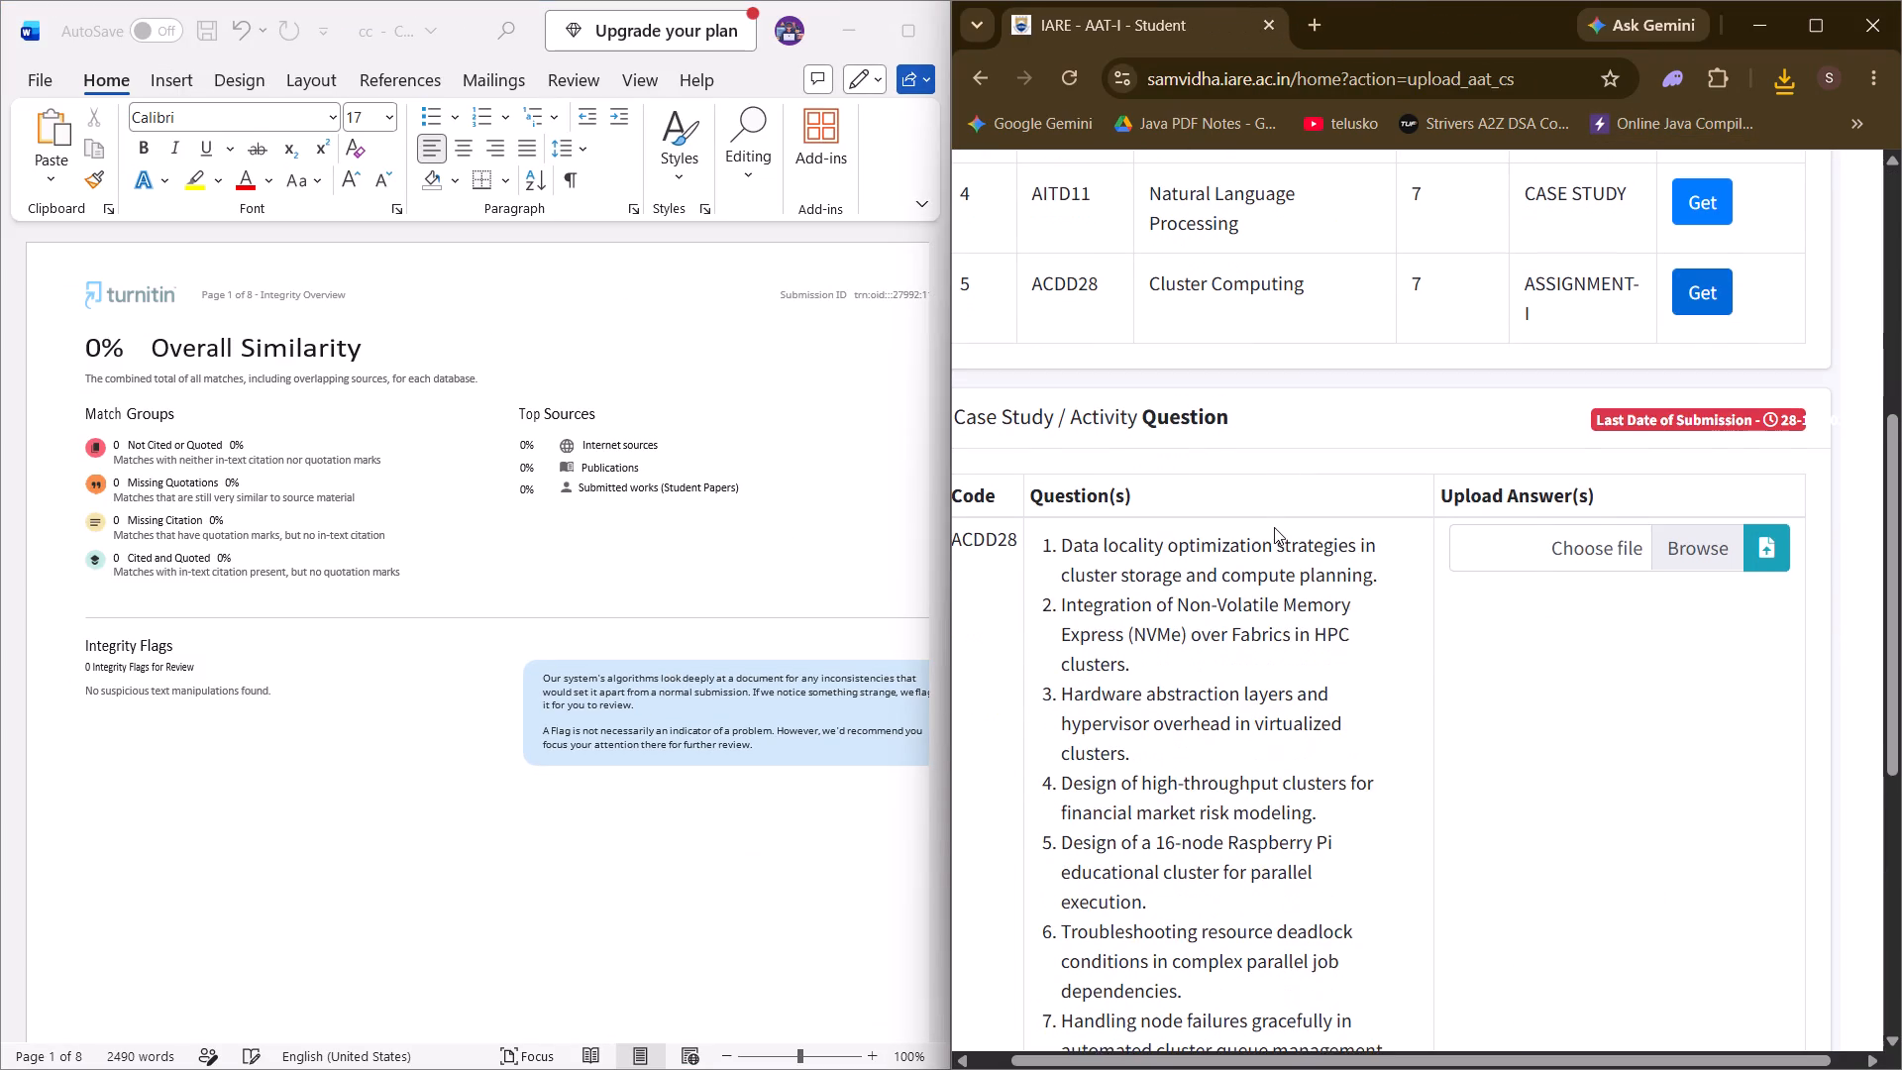
scroll(1274, 527, down, 1)
scroll(565, 589, down, 5)
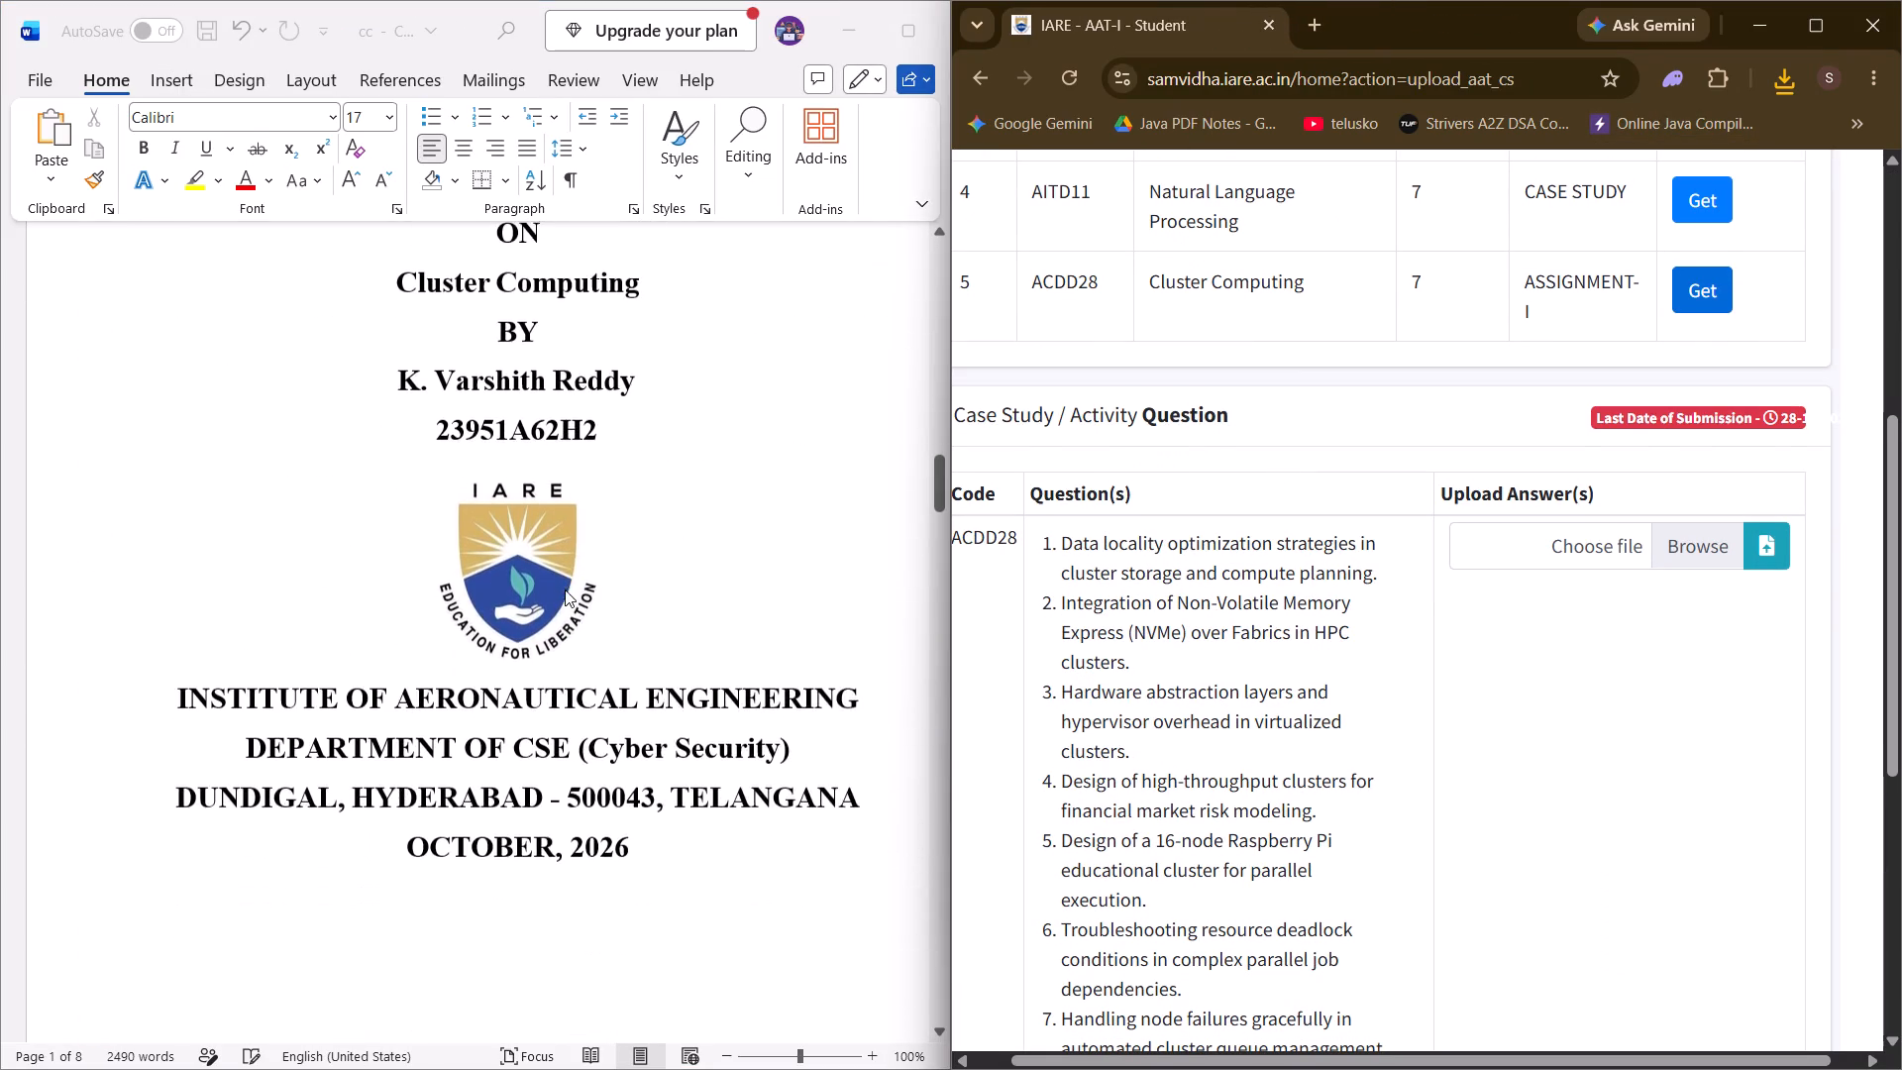
scroll(565, 589, down, 2)
click(636, 404)
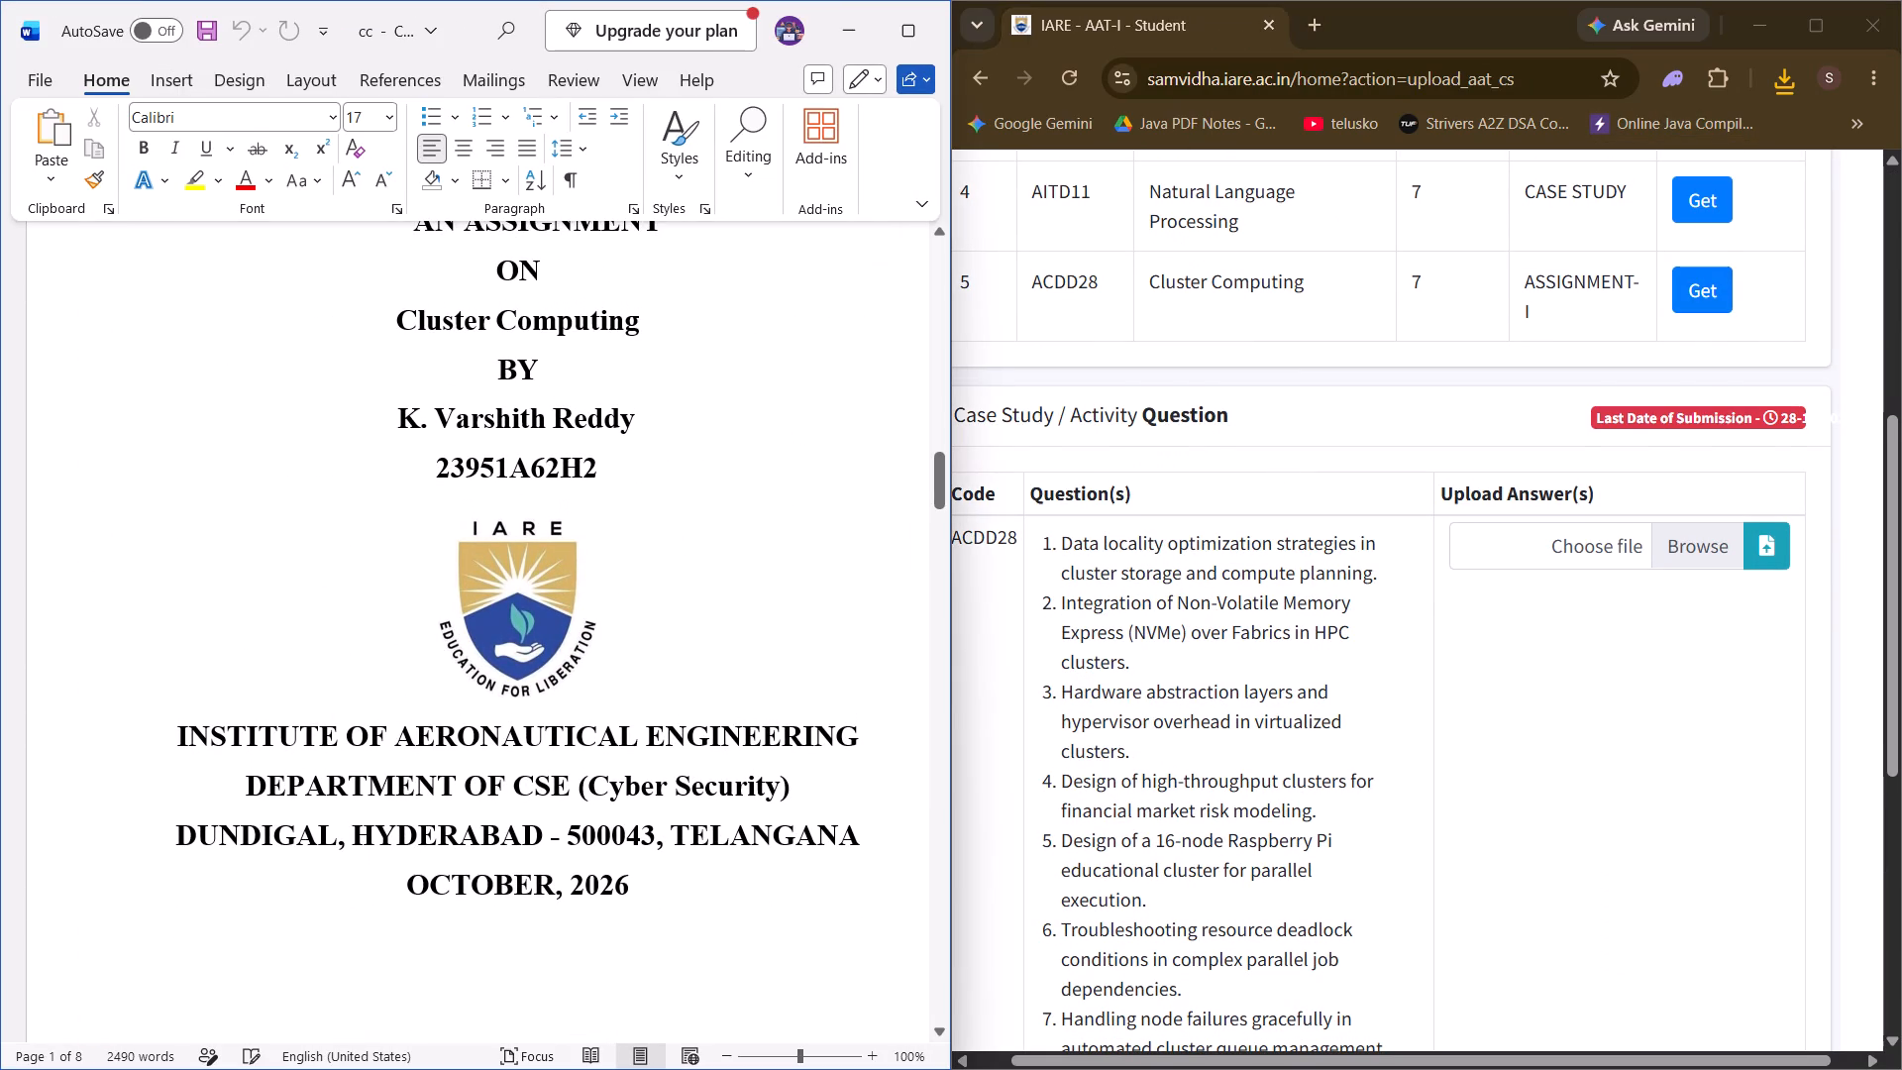
click(635, 421)
key(BackSpace)
key(BackSpace)
key(BackSpace)
key(BackSpace)
key(BackSpace)
key(BackSpace)
key(BackSpace)
key(BackSpace)
key(BackSpace)
key(BackSpace)
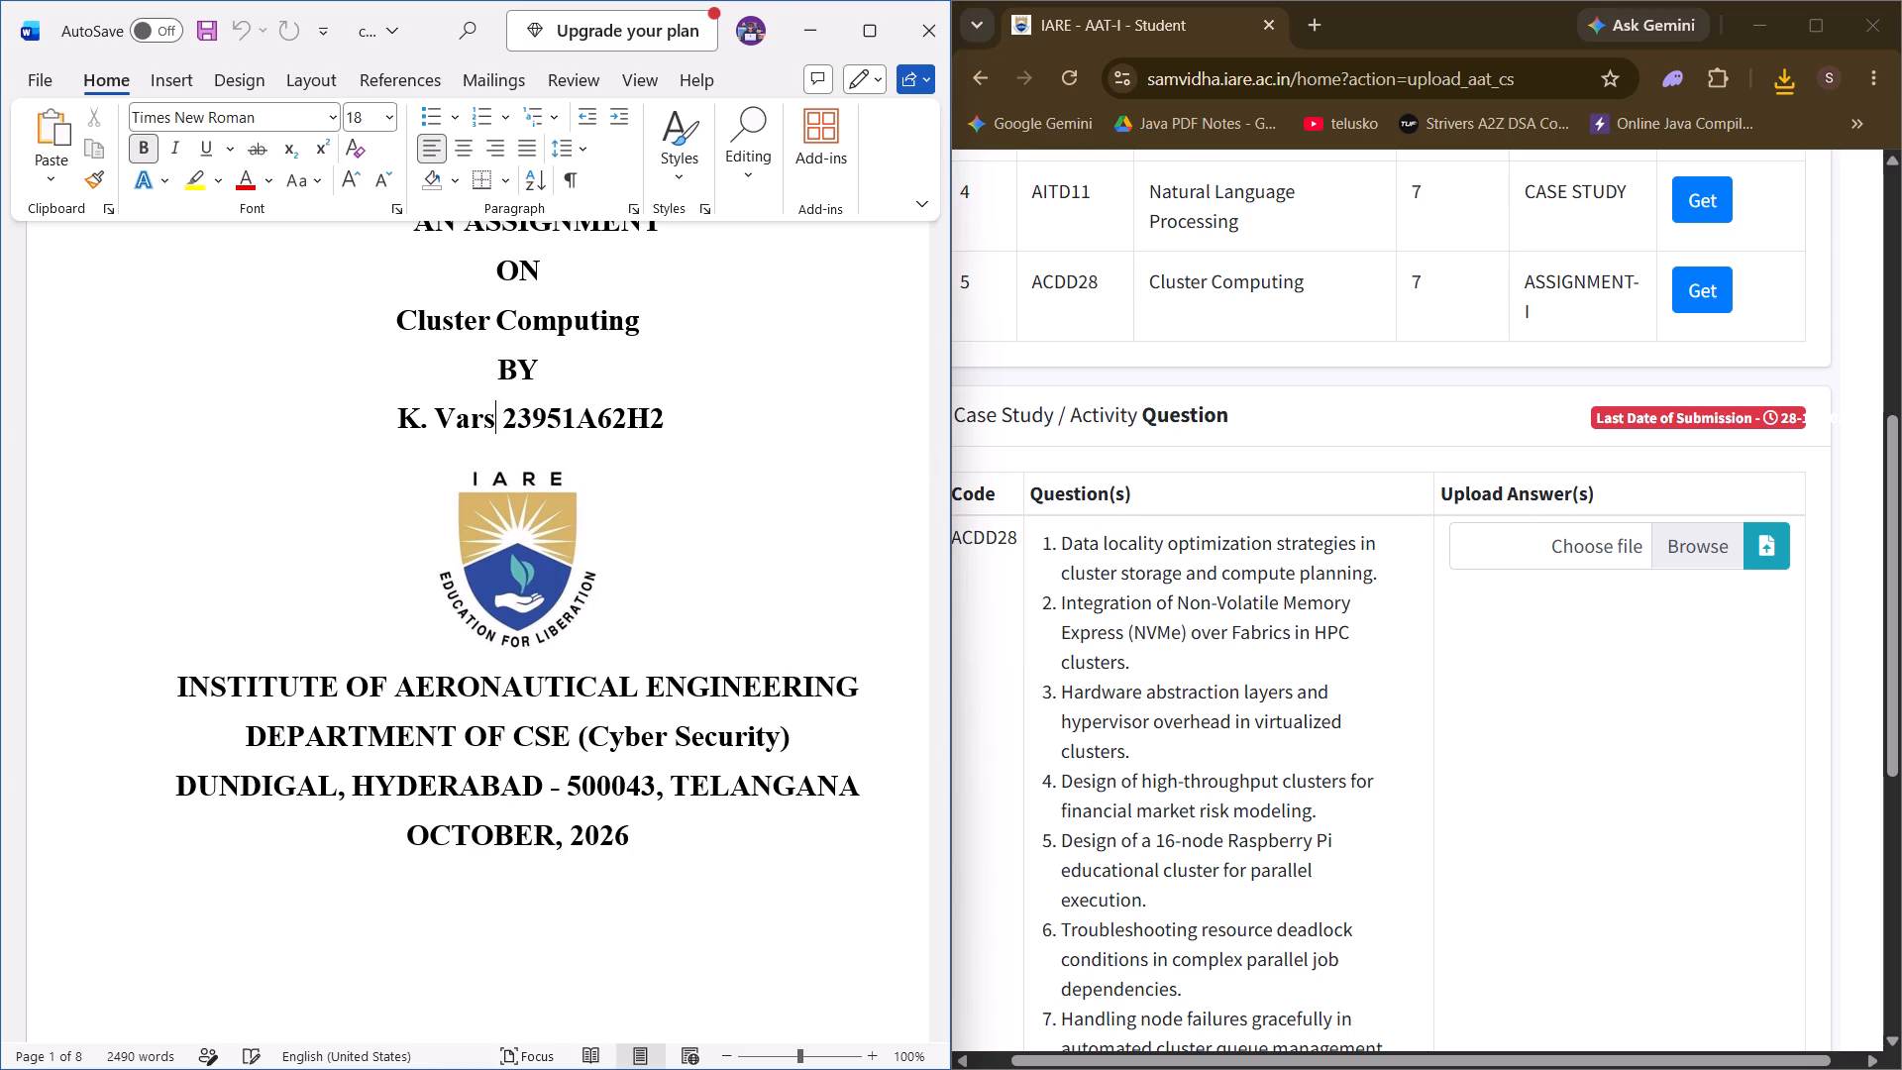
key(BackSpace)
key(BackSpace)
key(BackSpace)
key(BackSpace)
key(BackSpace)
key(BackSpace)
key(BackSpace)
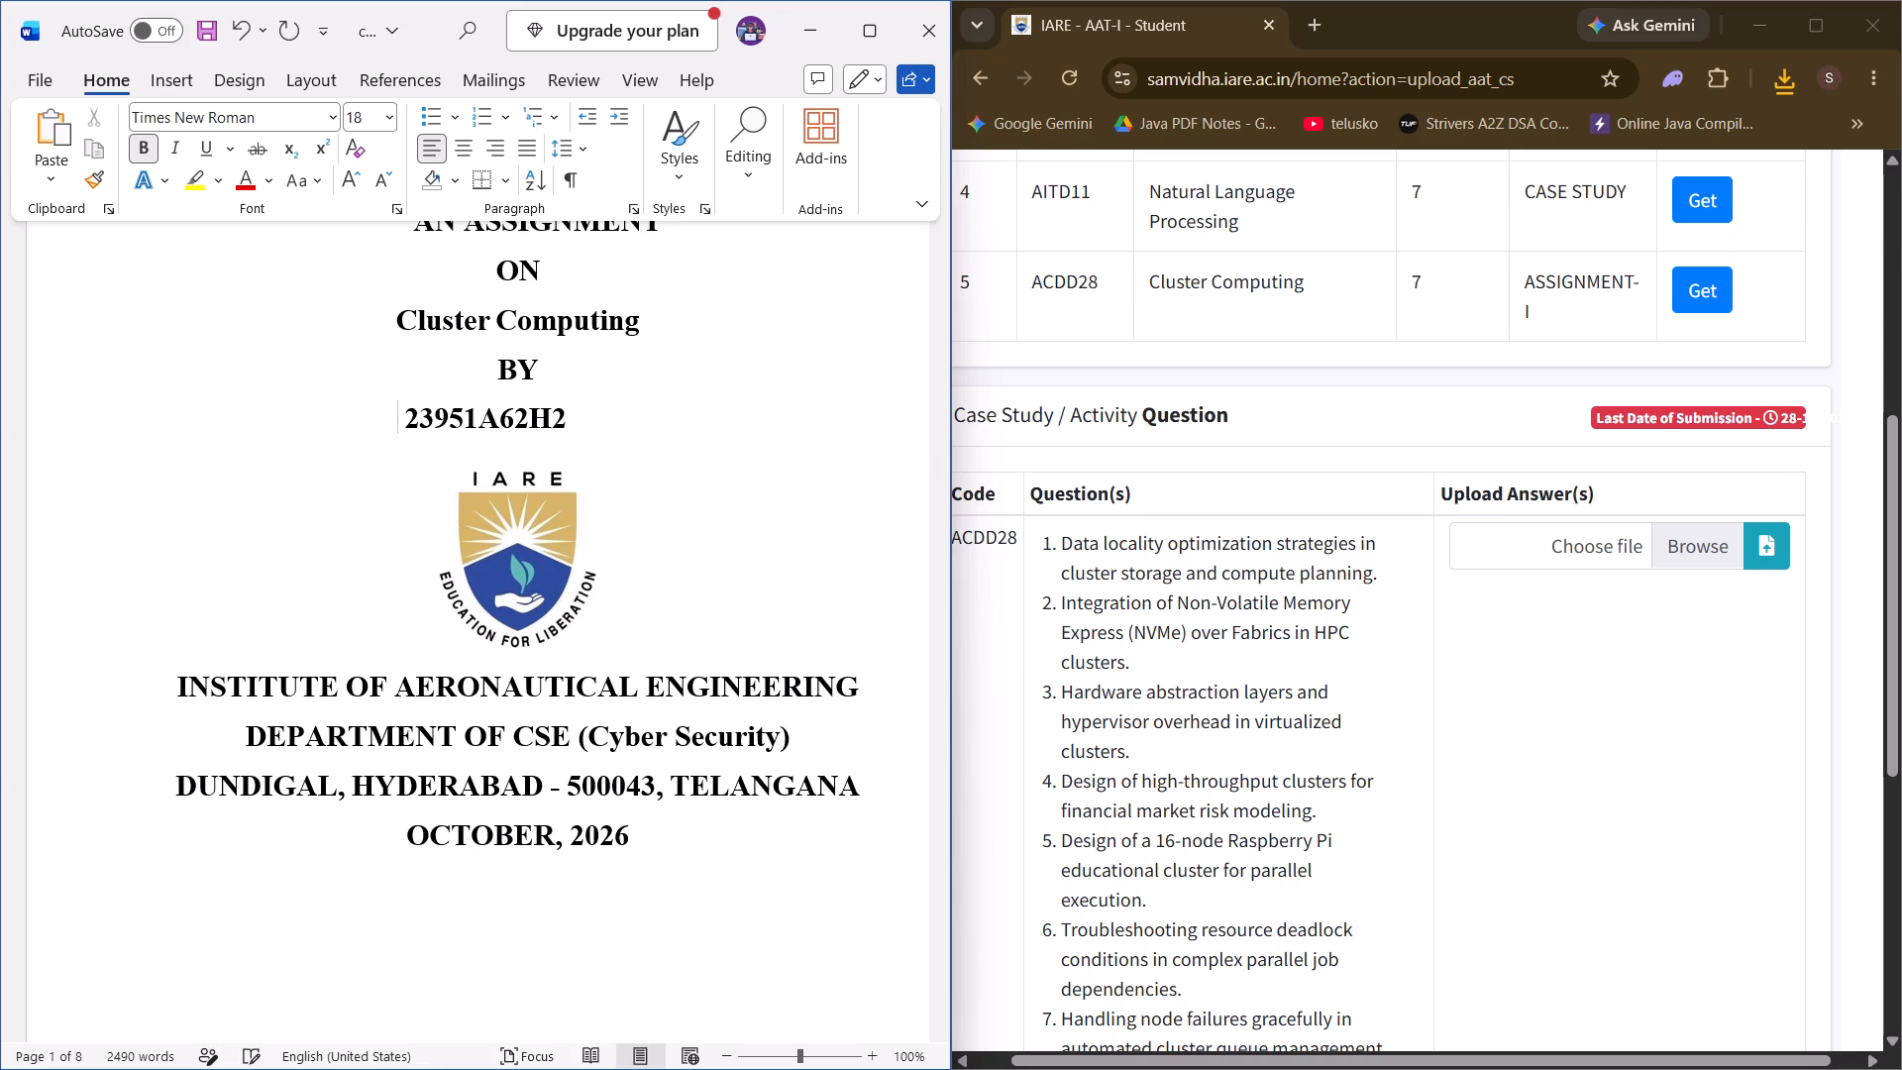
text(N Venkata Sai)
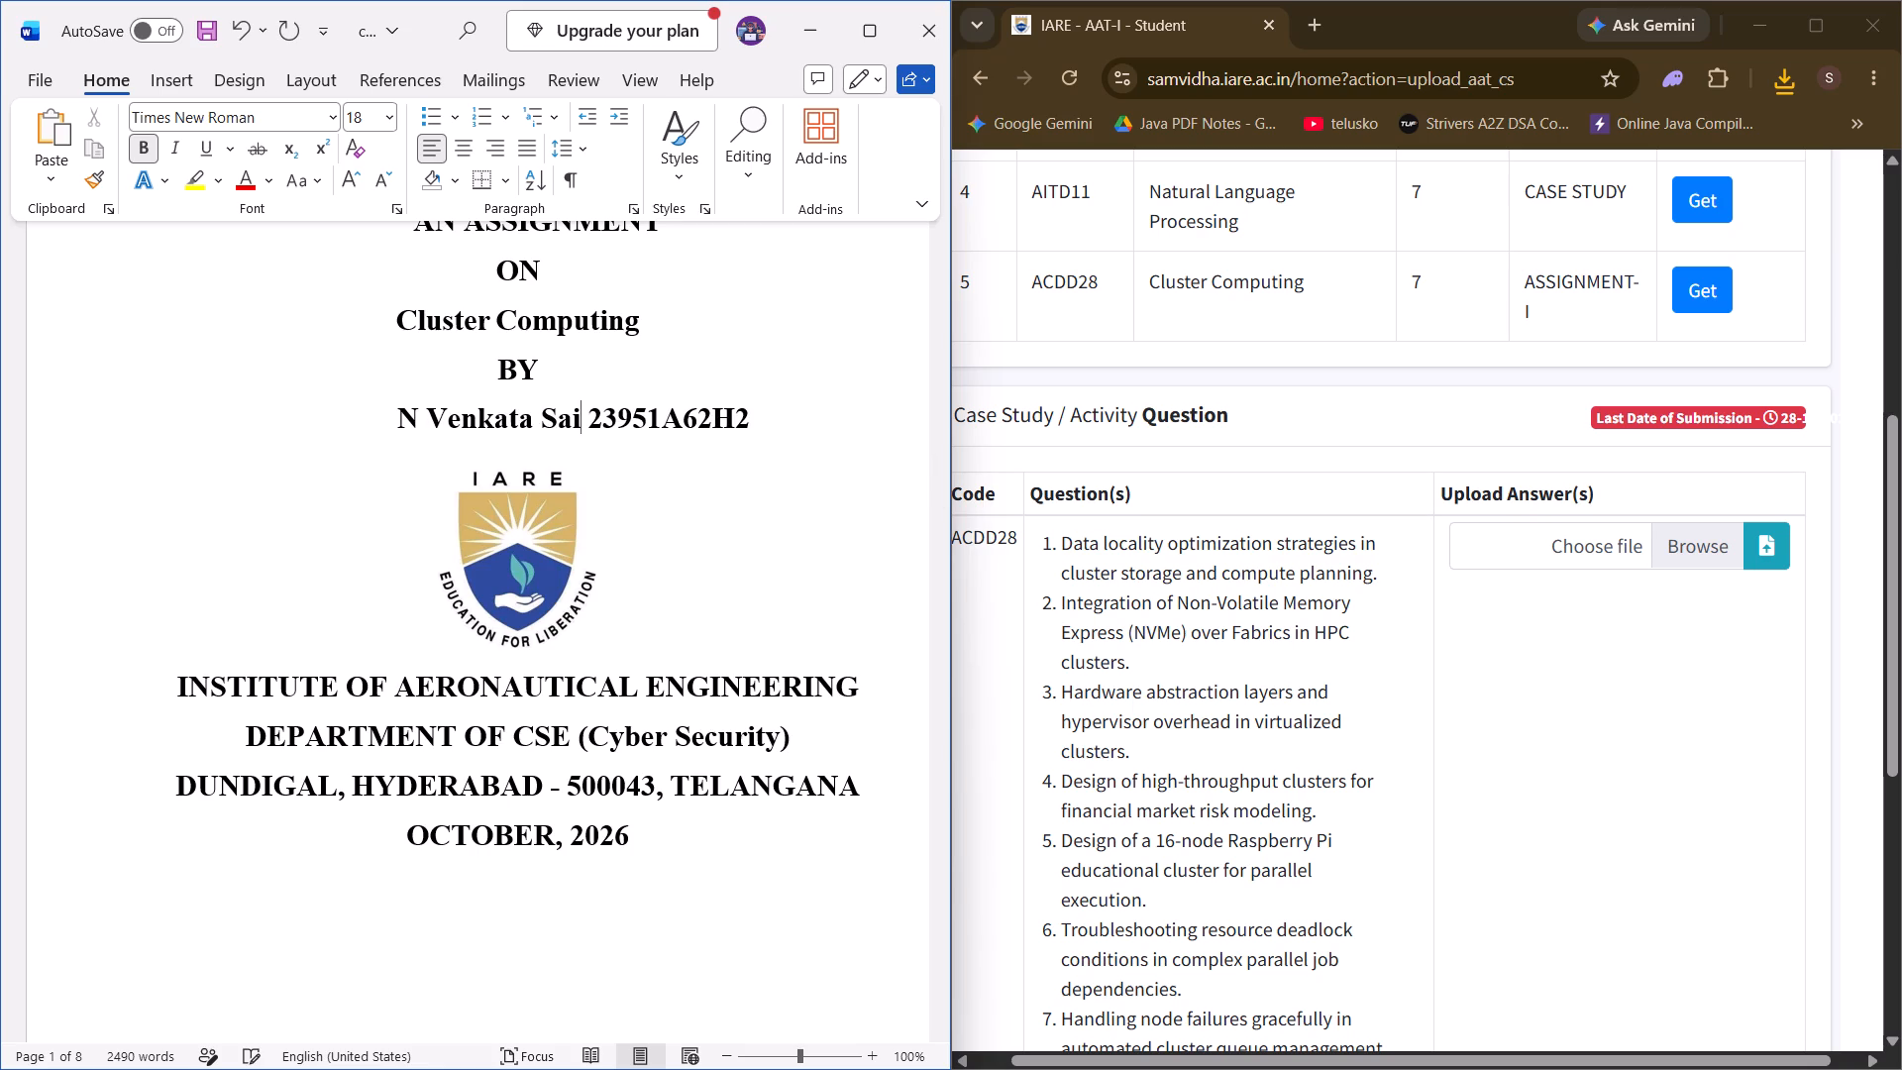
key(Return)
Change the last digit of the roll number on the cover page to 7.
click(625, 469)
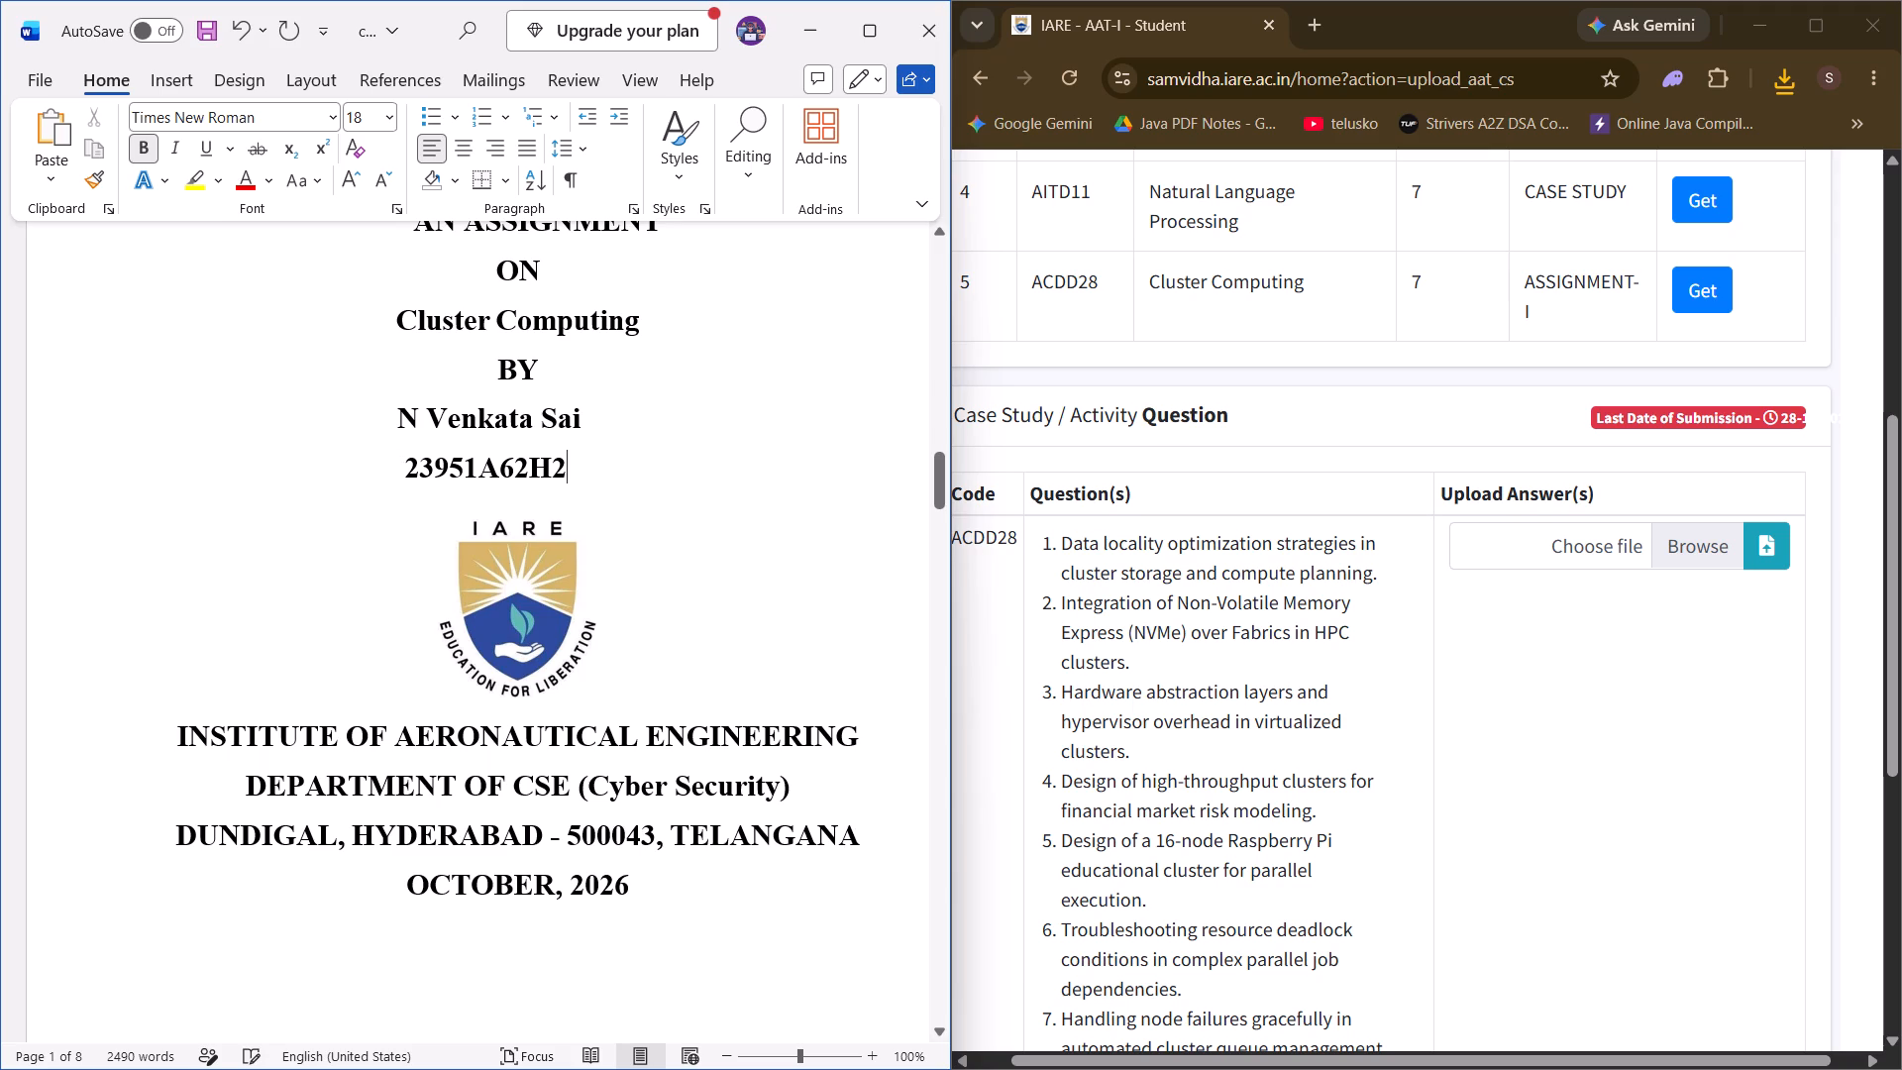
key(BackSpace)
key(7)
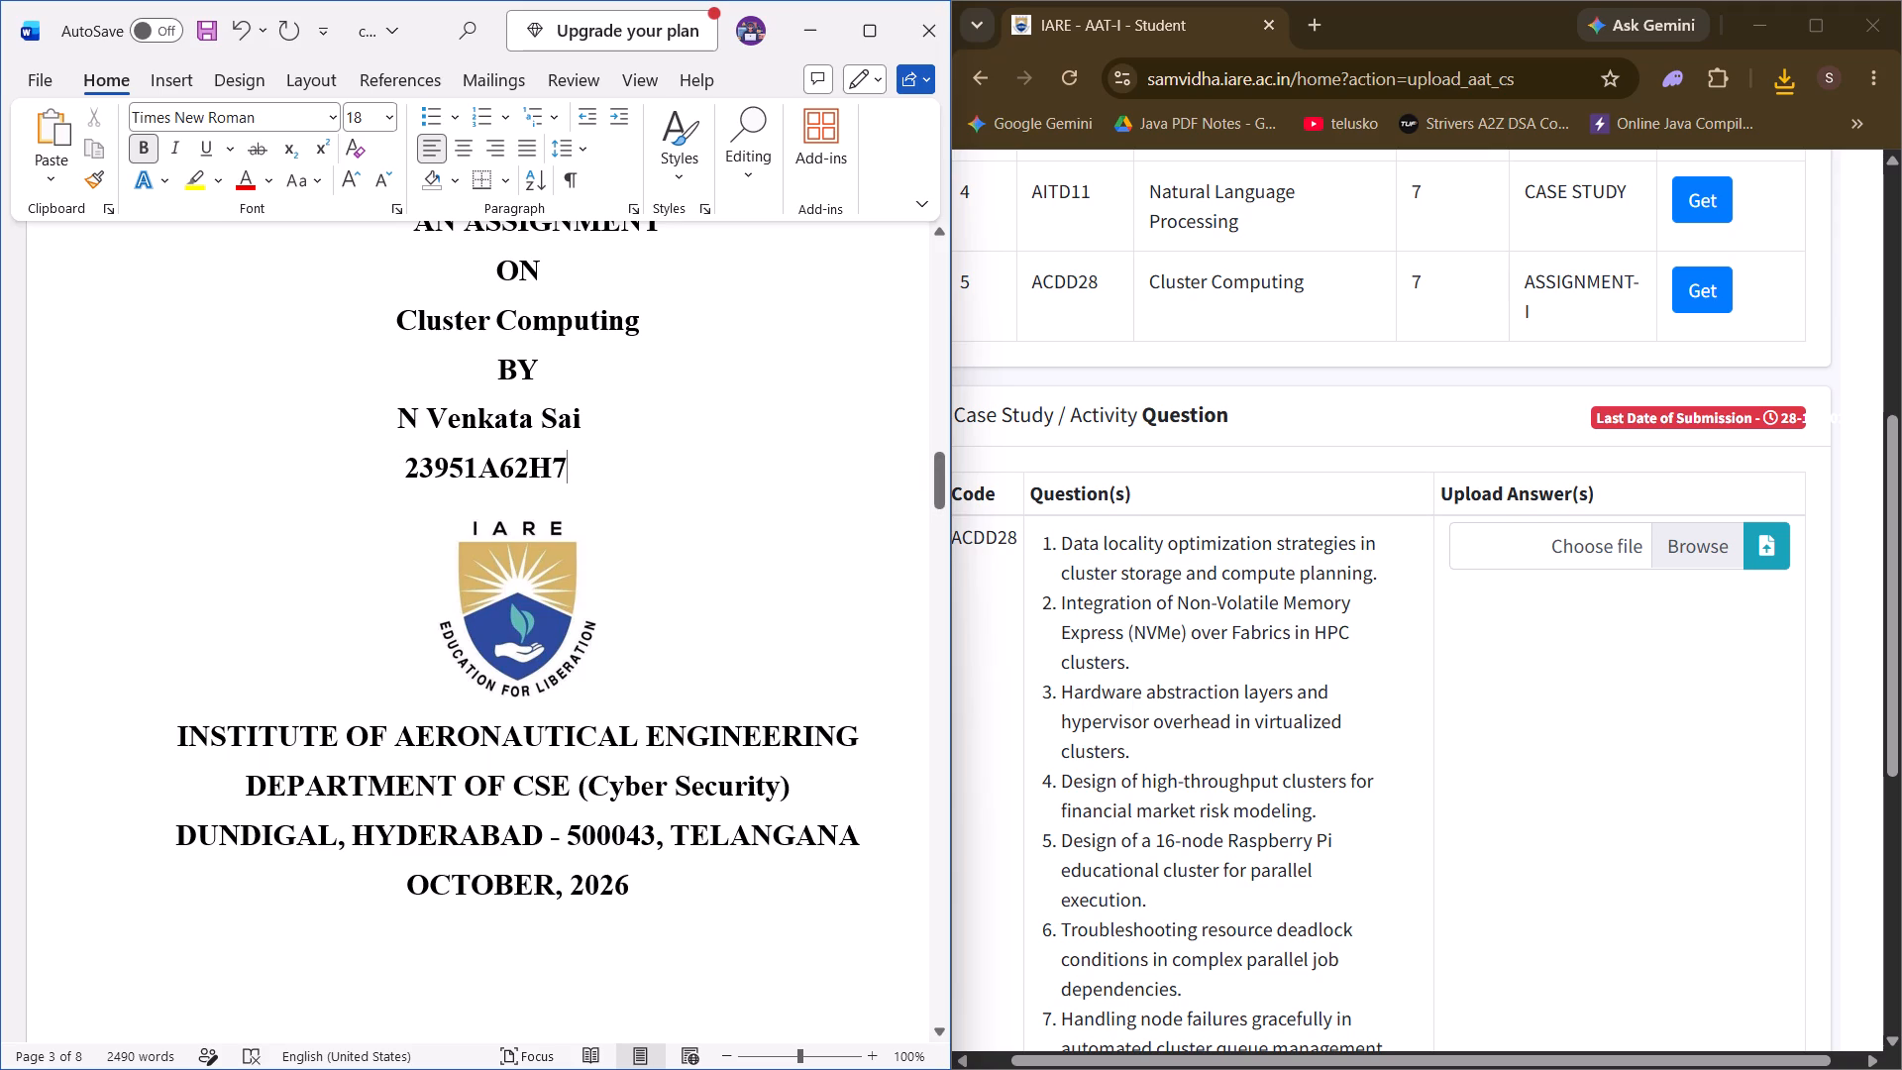
Indent the student name and roll number lines so they sit roughly centred beneath "BY".
click(382, 411)
key(Tab)
key(Tab)
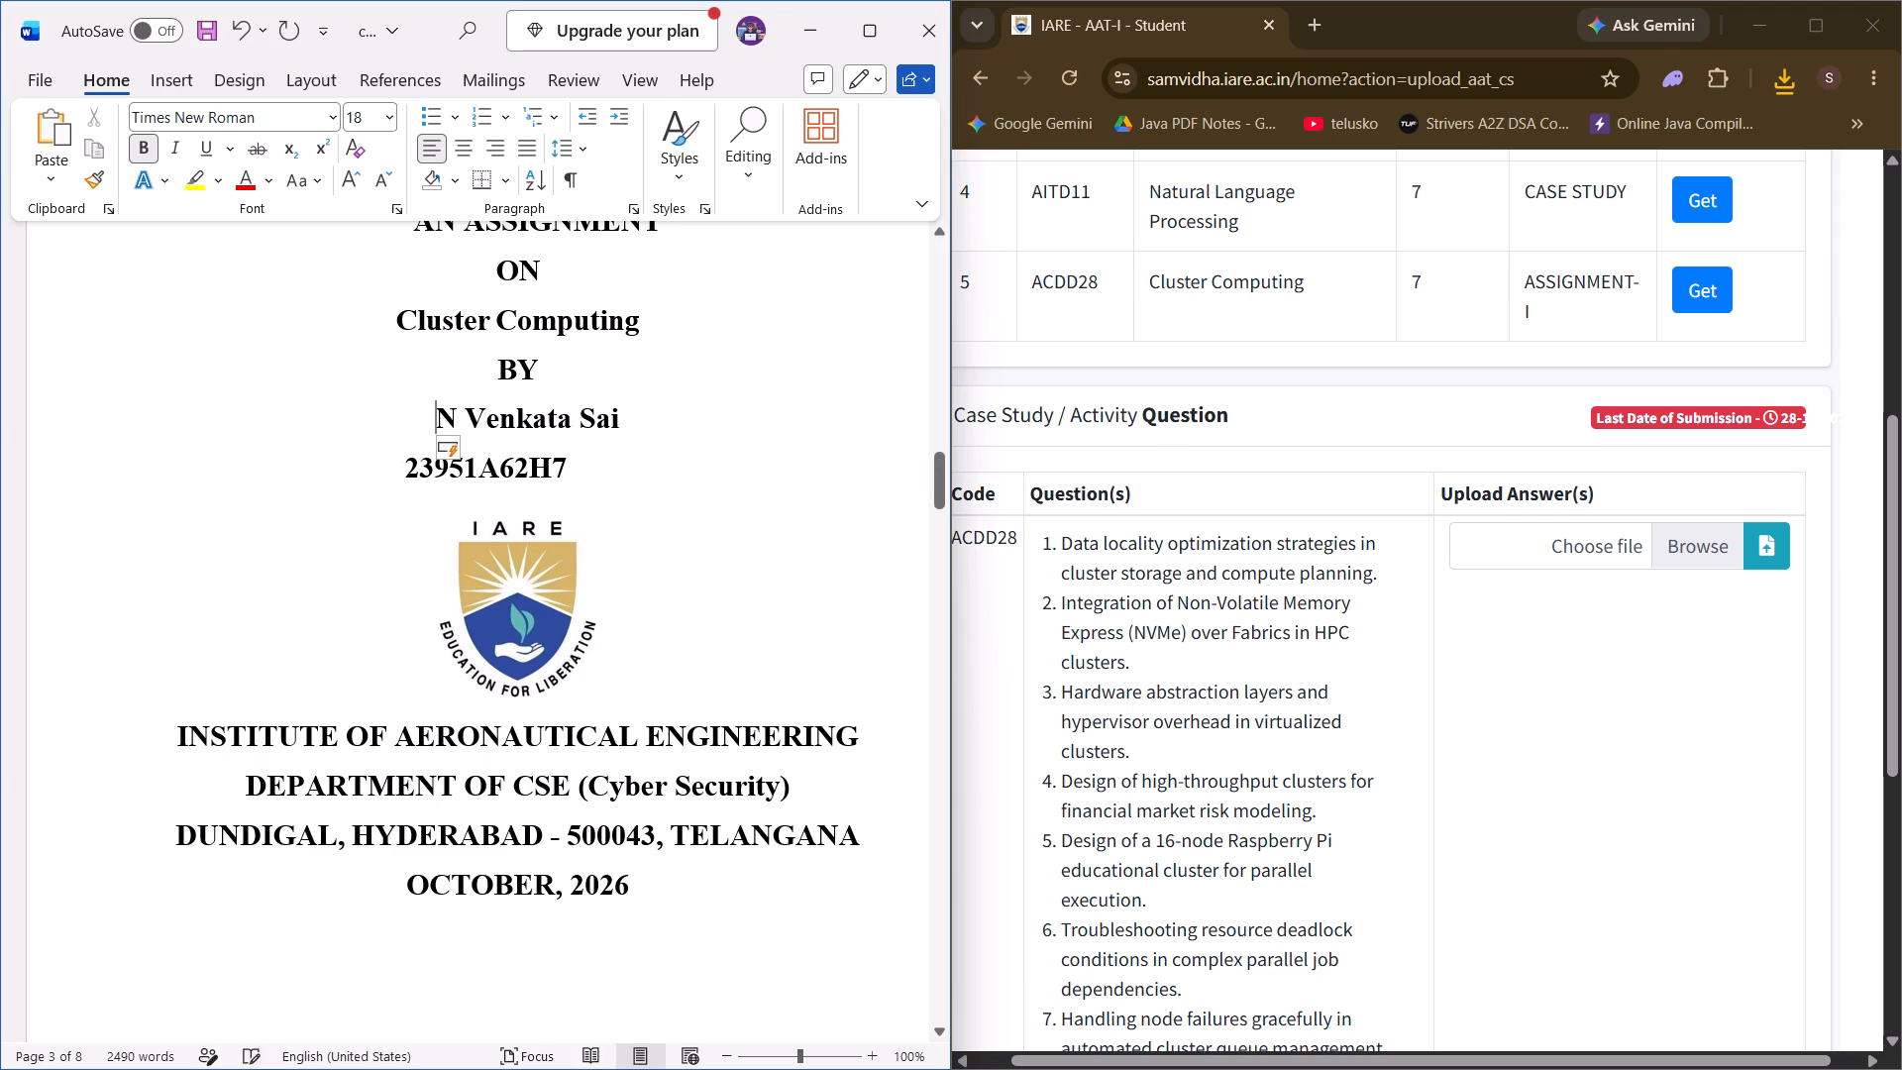
click(398, 469)
key(Tab)
key(Tab)
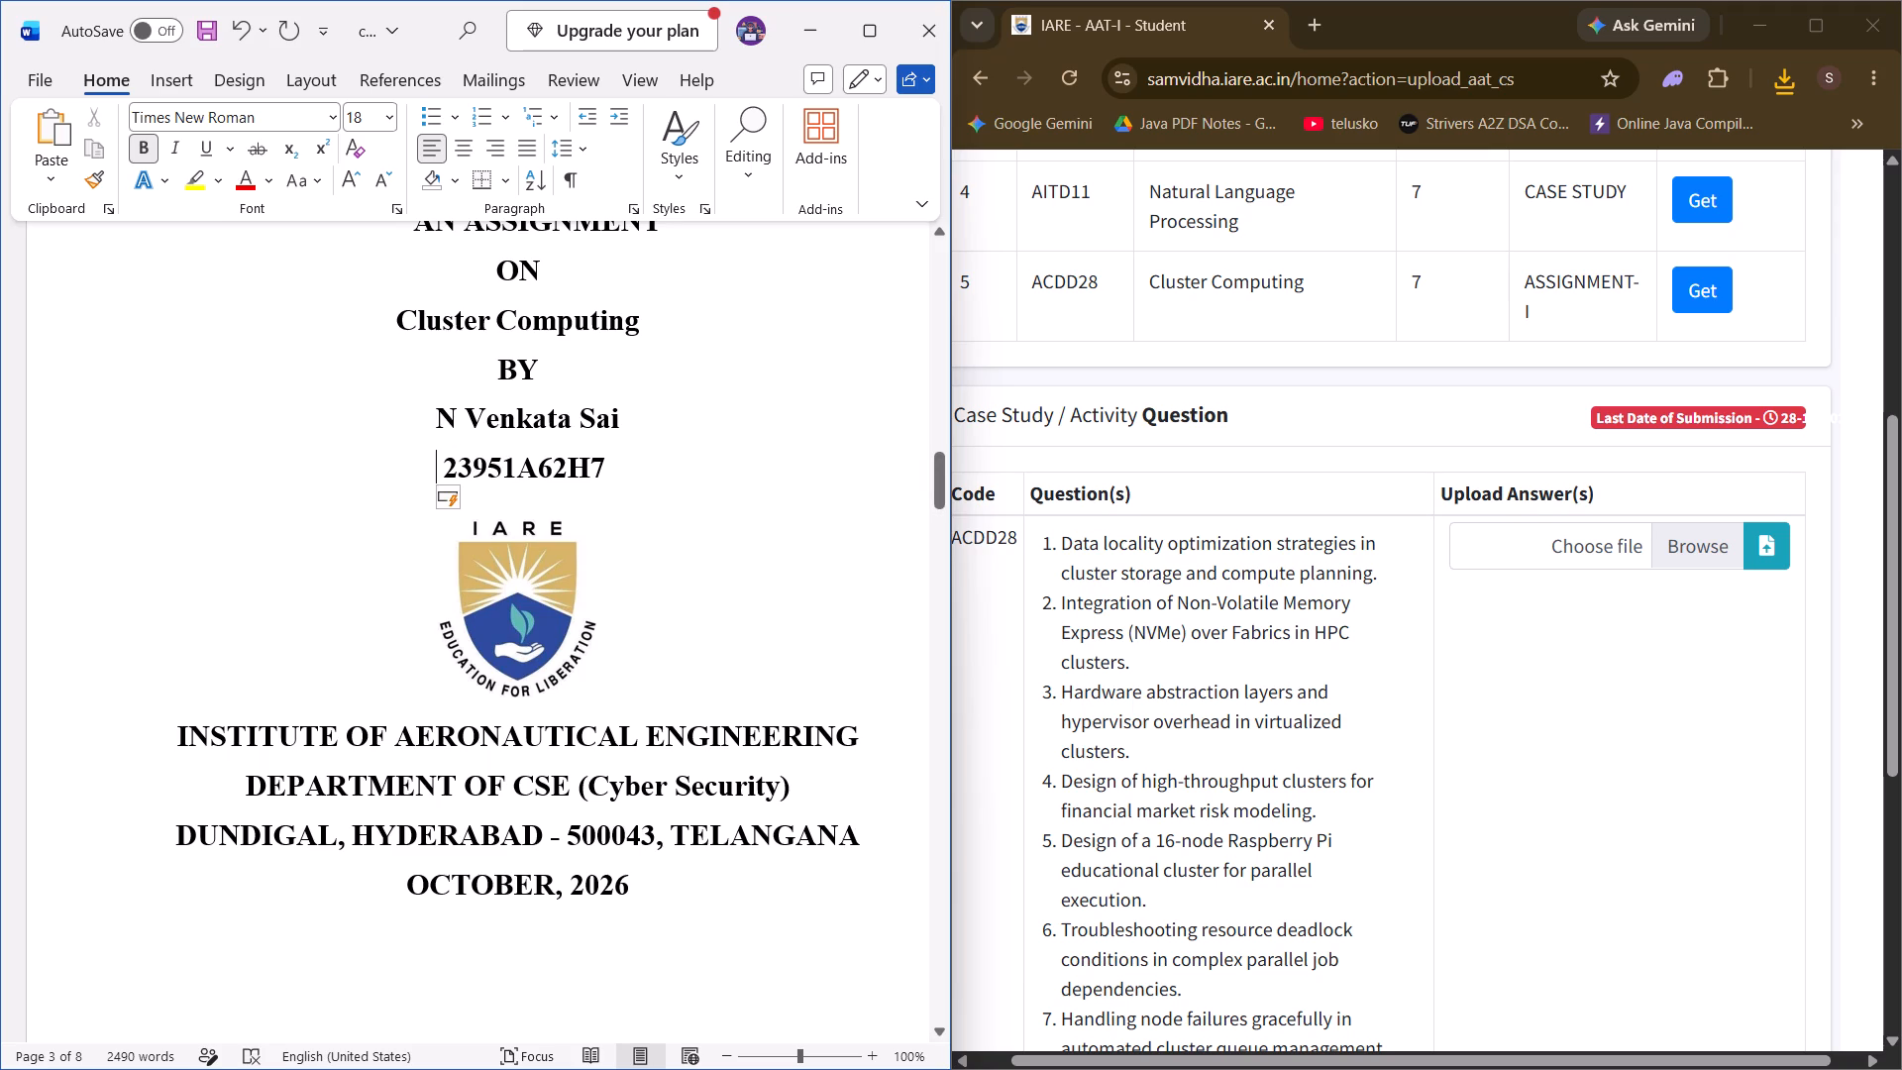
Paste the portal's ACDD28 question 1, "Data locality optimization strategies in cluster storage and compute planning", over the middle of heading 1, between "Role" and "simulations.".
scroll(675, 464, down, 2)
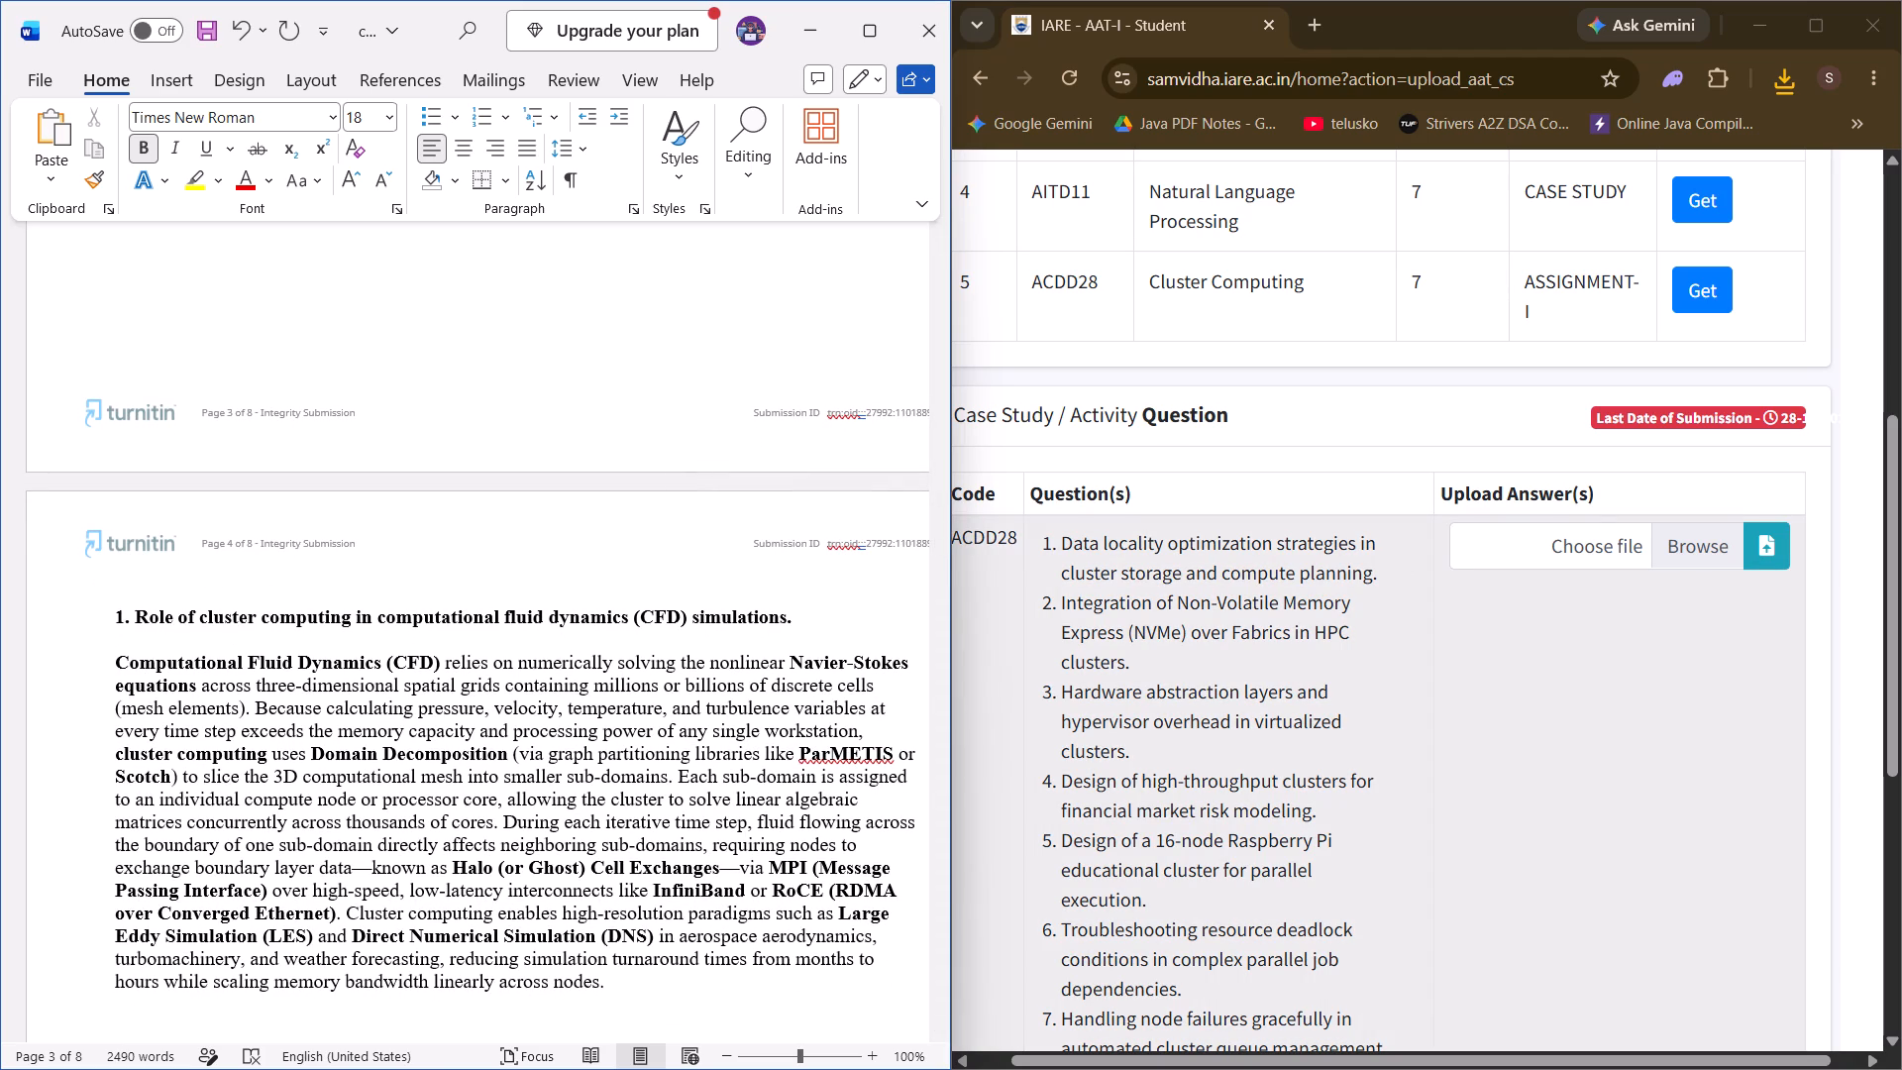
drag(1375, 573, 1058, 536)
key(ctrl+c)
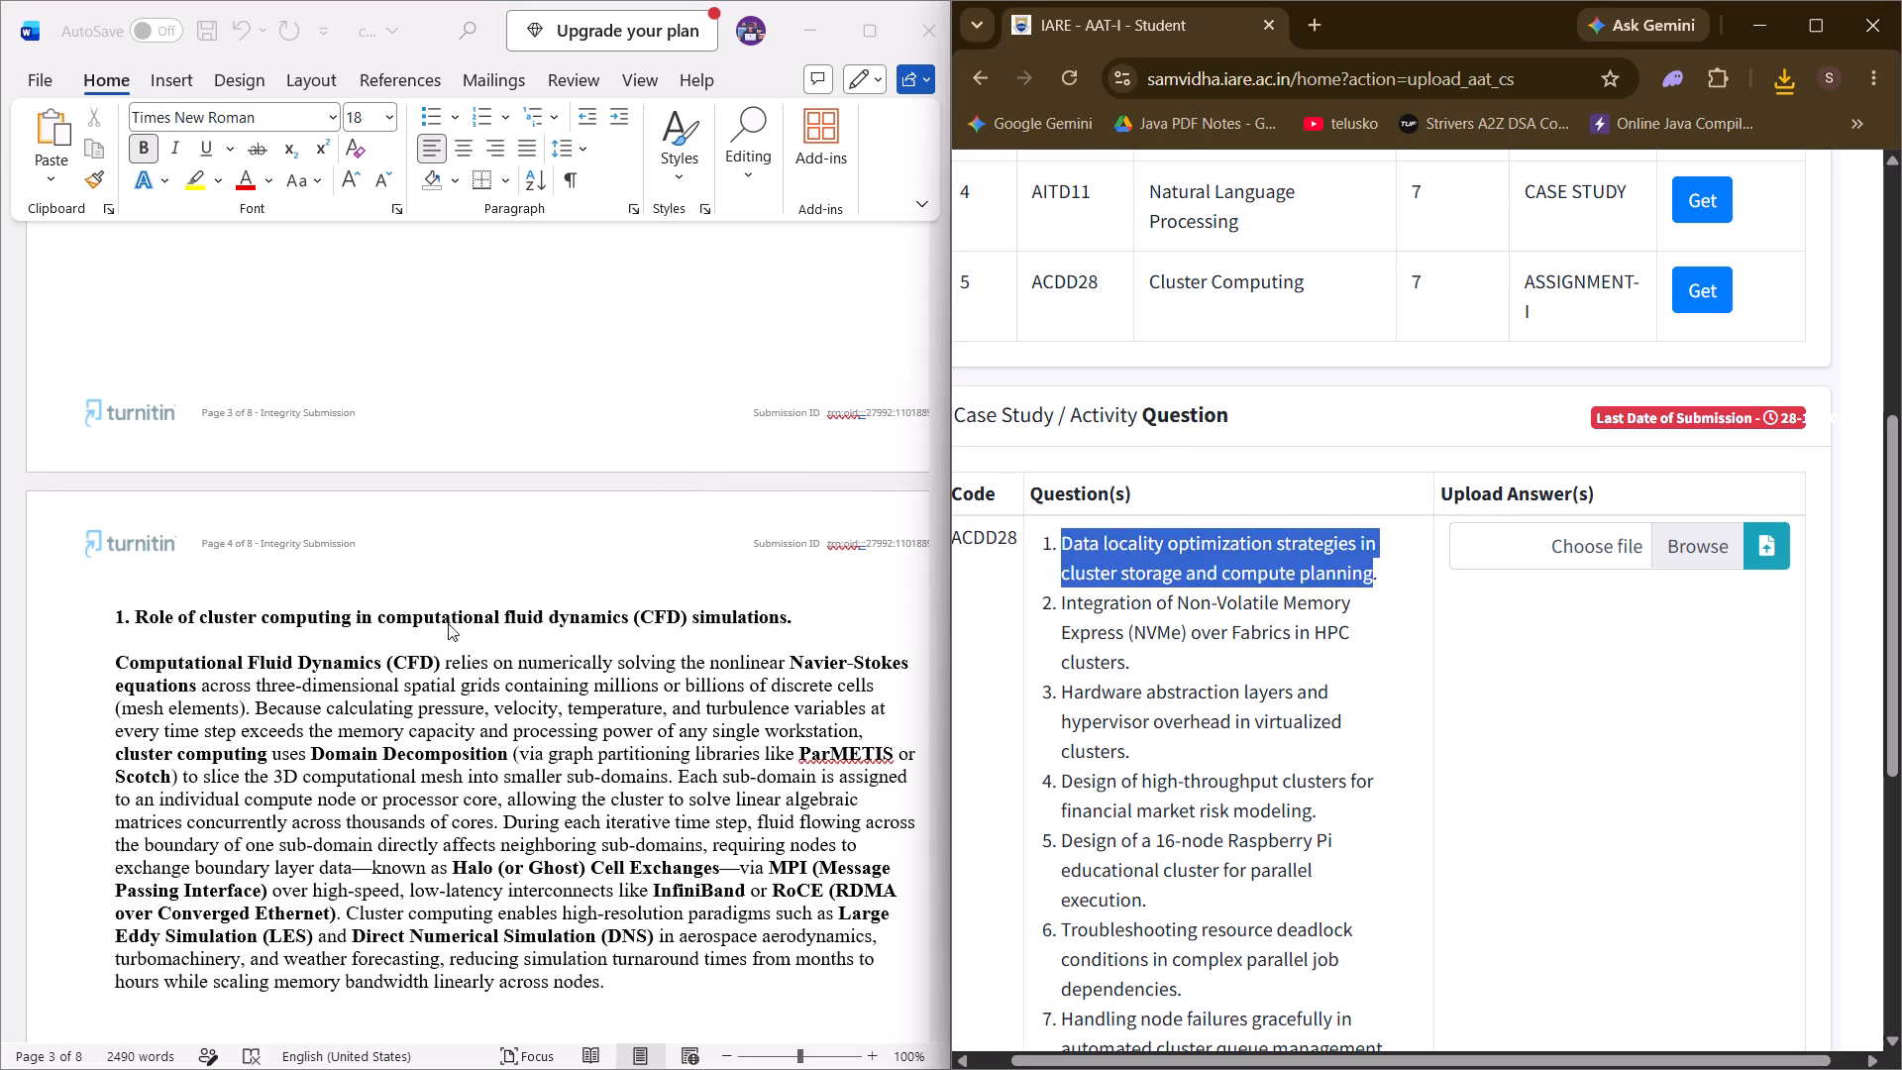
click(651, 559)
drag(690, 612, 189, 612)
key(ctrl+v)
Remove the leftover "Role" before and "simulation" after the pasted question in heading 1.
click(176, 613)
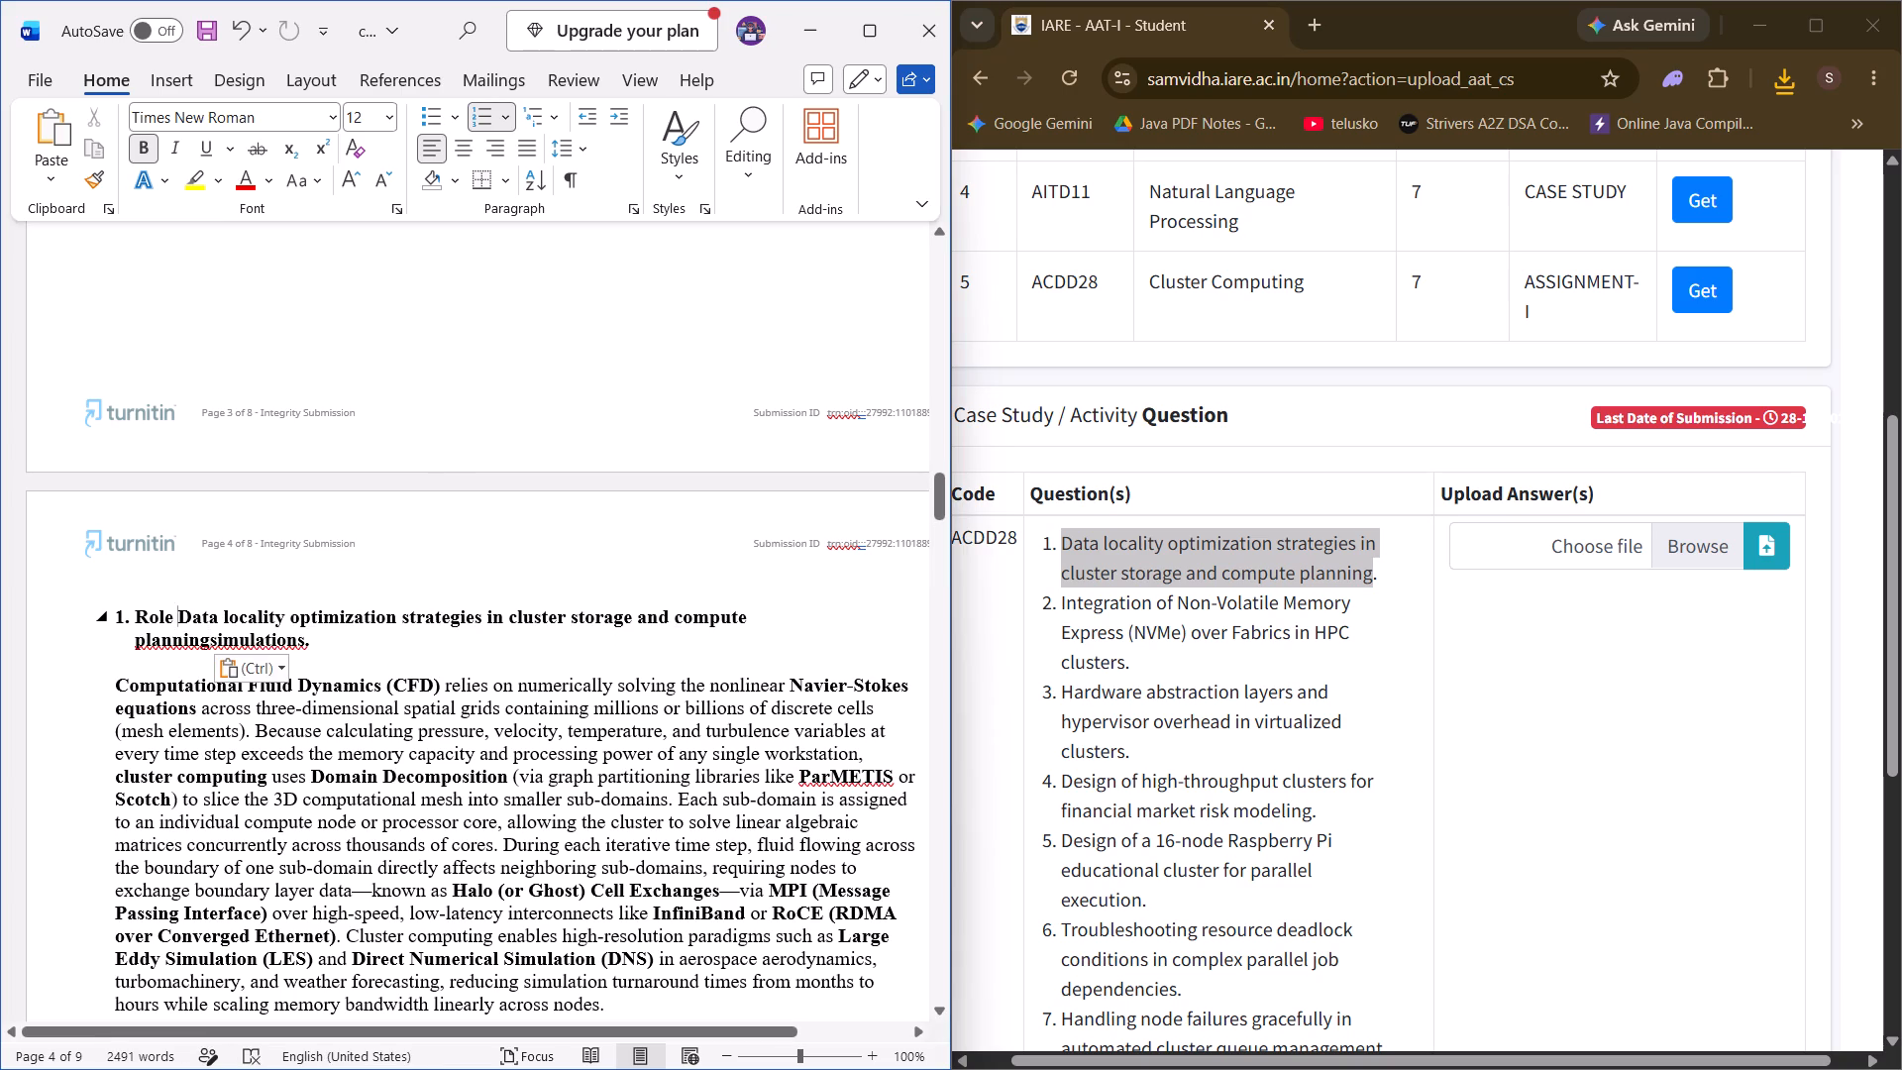
key(BackSpace)
key(BackSpace)
key(BackSpace)
key(BackSpace)
key(BackSpace)
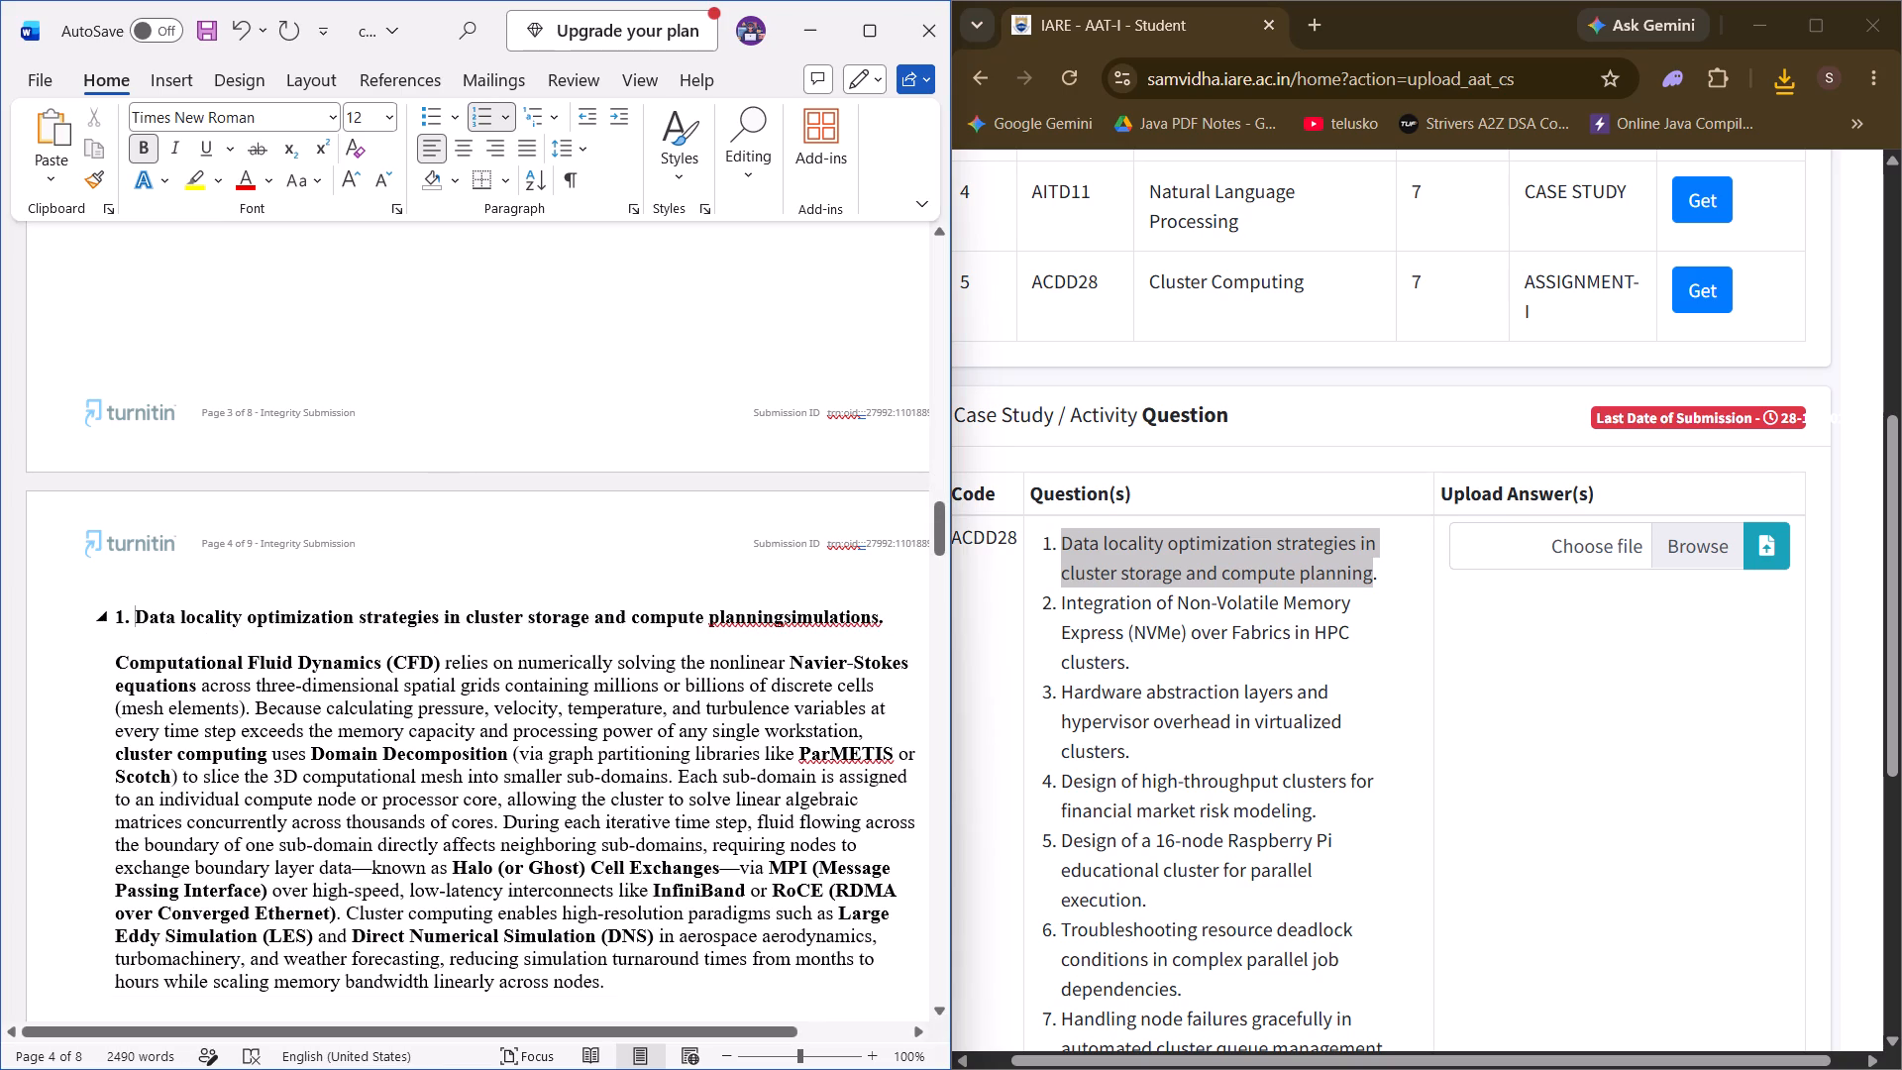
click(788, 612)
key(Left)
key(Delete)
key(Delete)
key(Delete)
key(Delete)
key(Delete)
key(Delete)
key(Delete)
key(Delete)
key(Delete)
key(Delete)
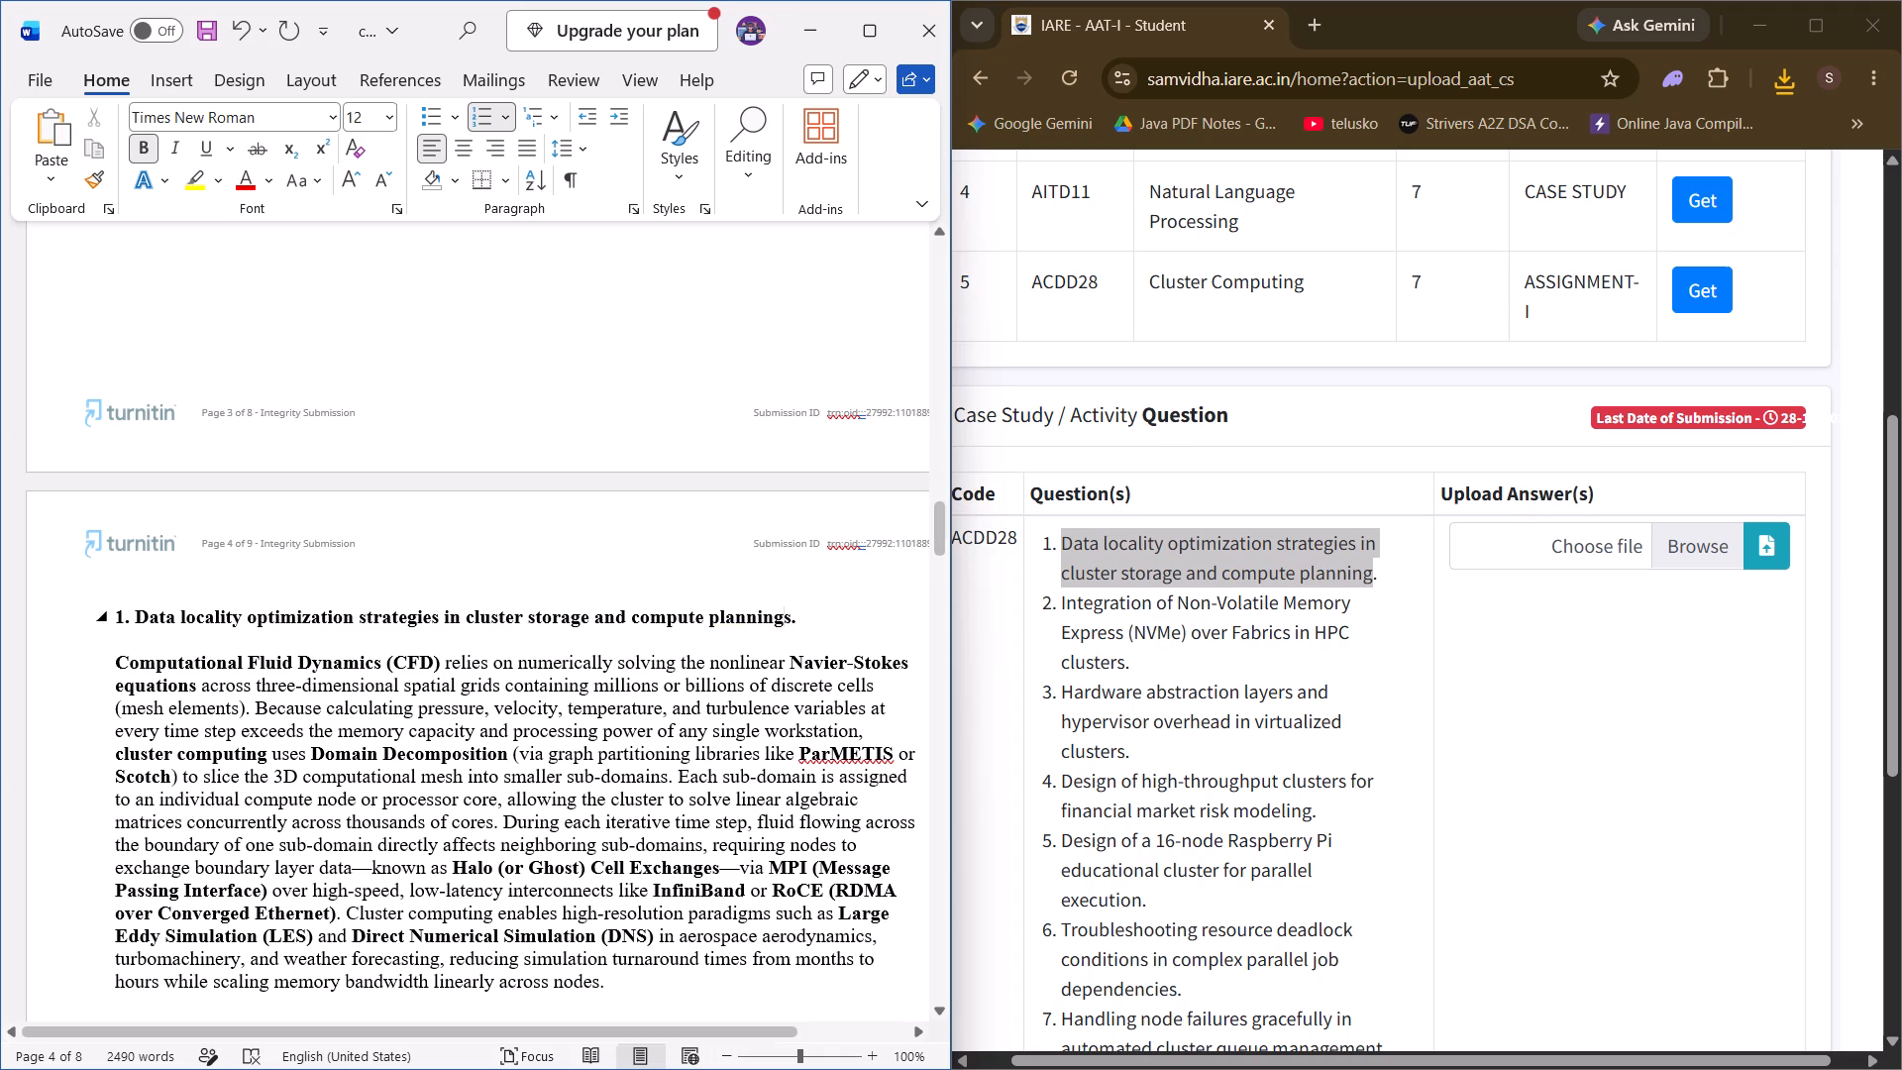
Paste the portal's question 2, "Integration of Non-Volatile Memory Express (NVMe) over Fabrics in HPC clusters.", over heading 2's text between "Redundancy" and "techniques.".
scroll(767, 646, down, 2)
scroll(767, 646, up, 1)
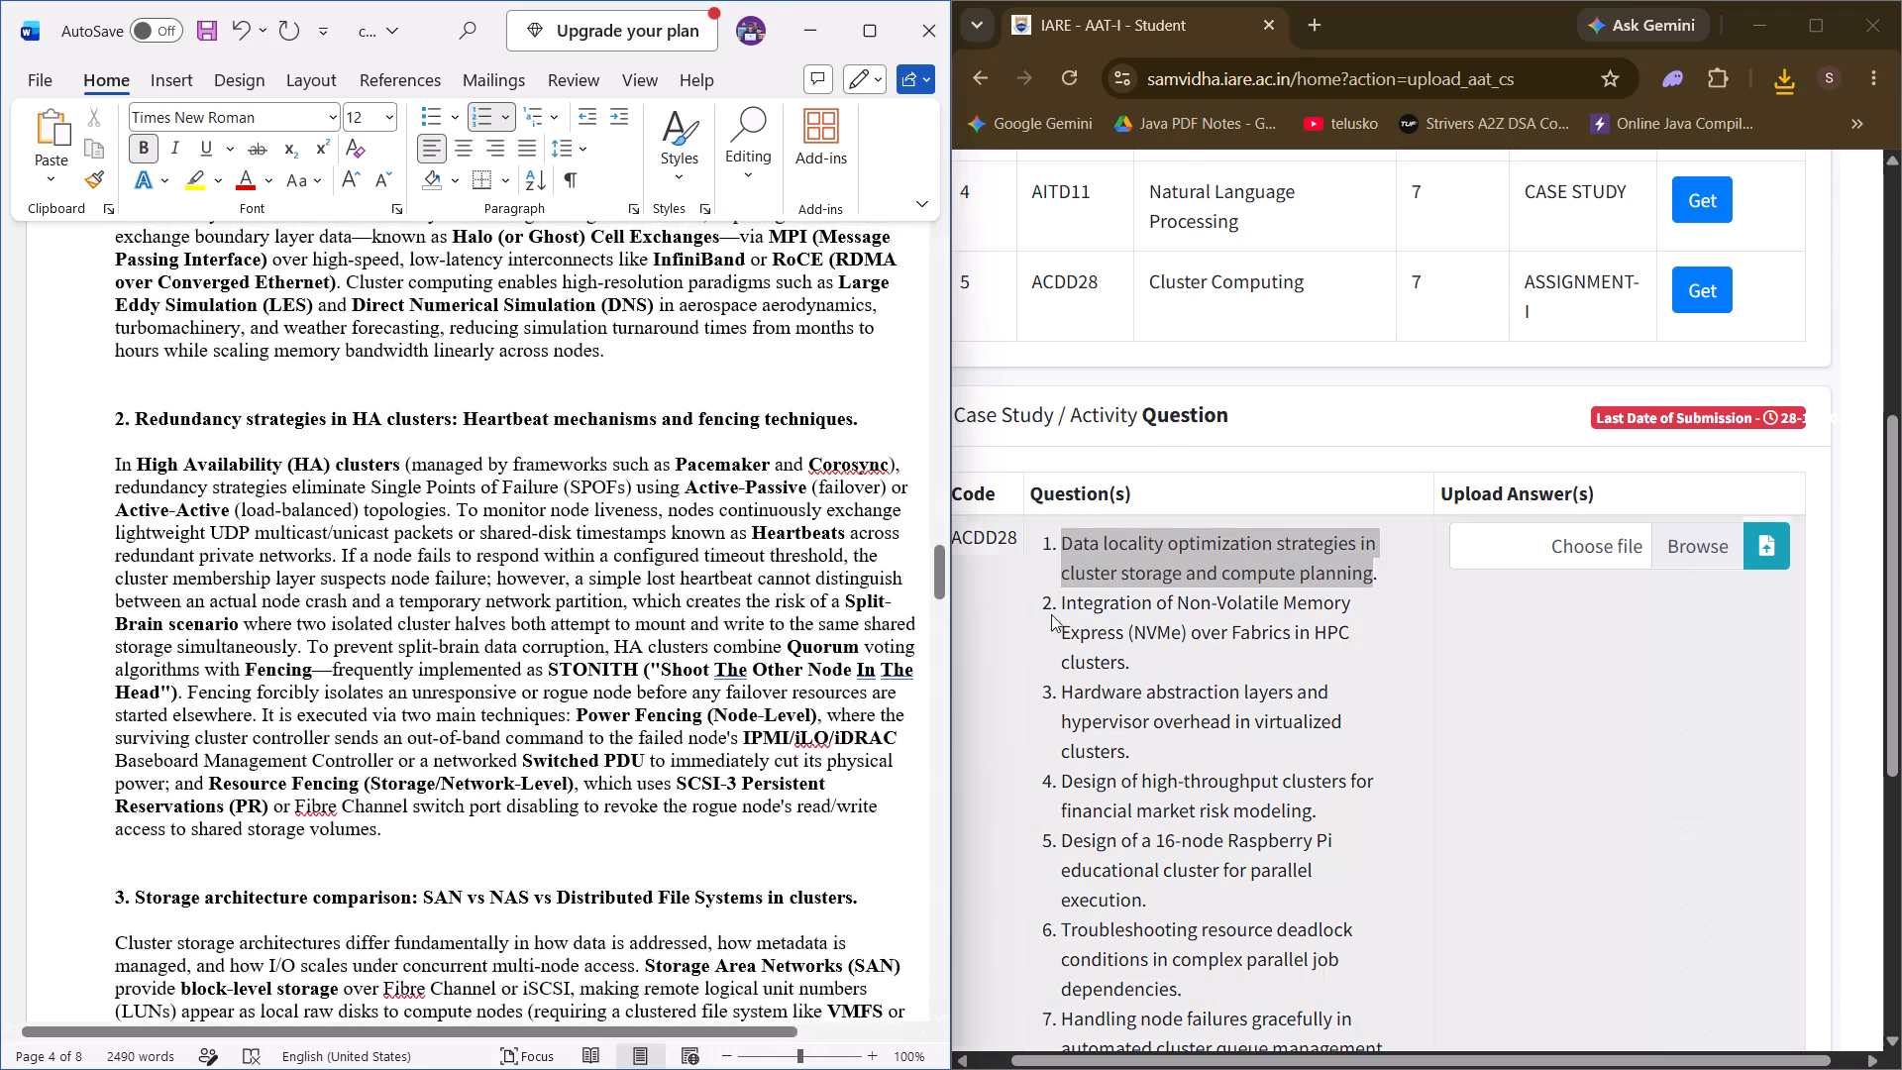
click(1161, 674)
drag(1129, 660, 1121, 657)
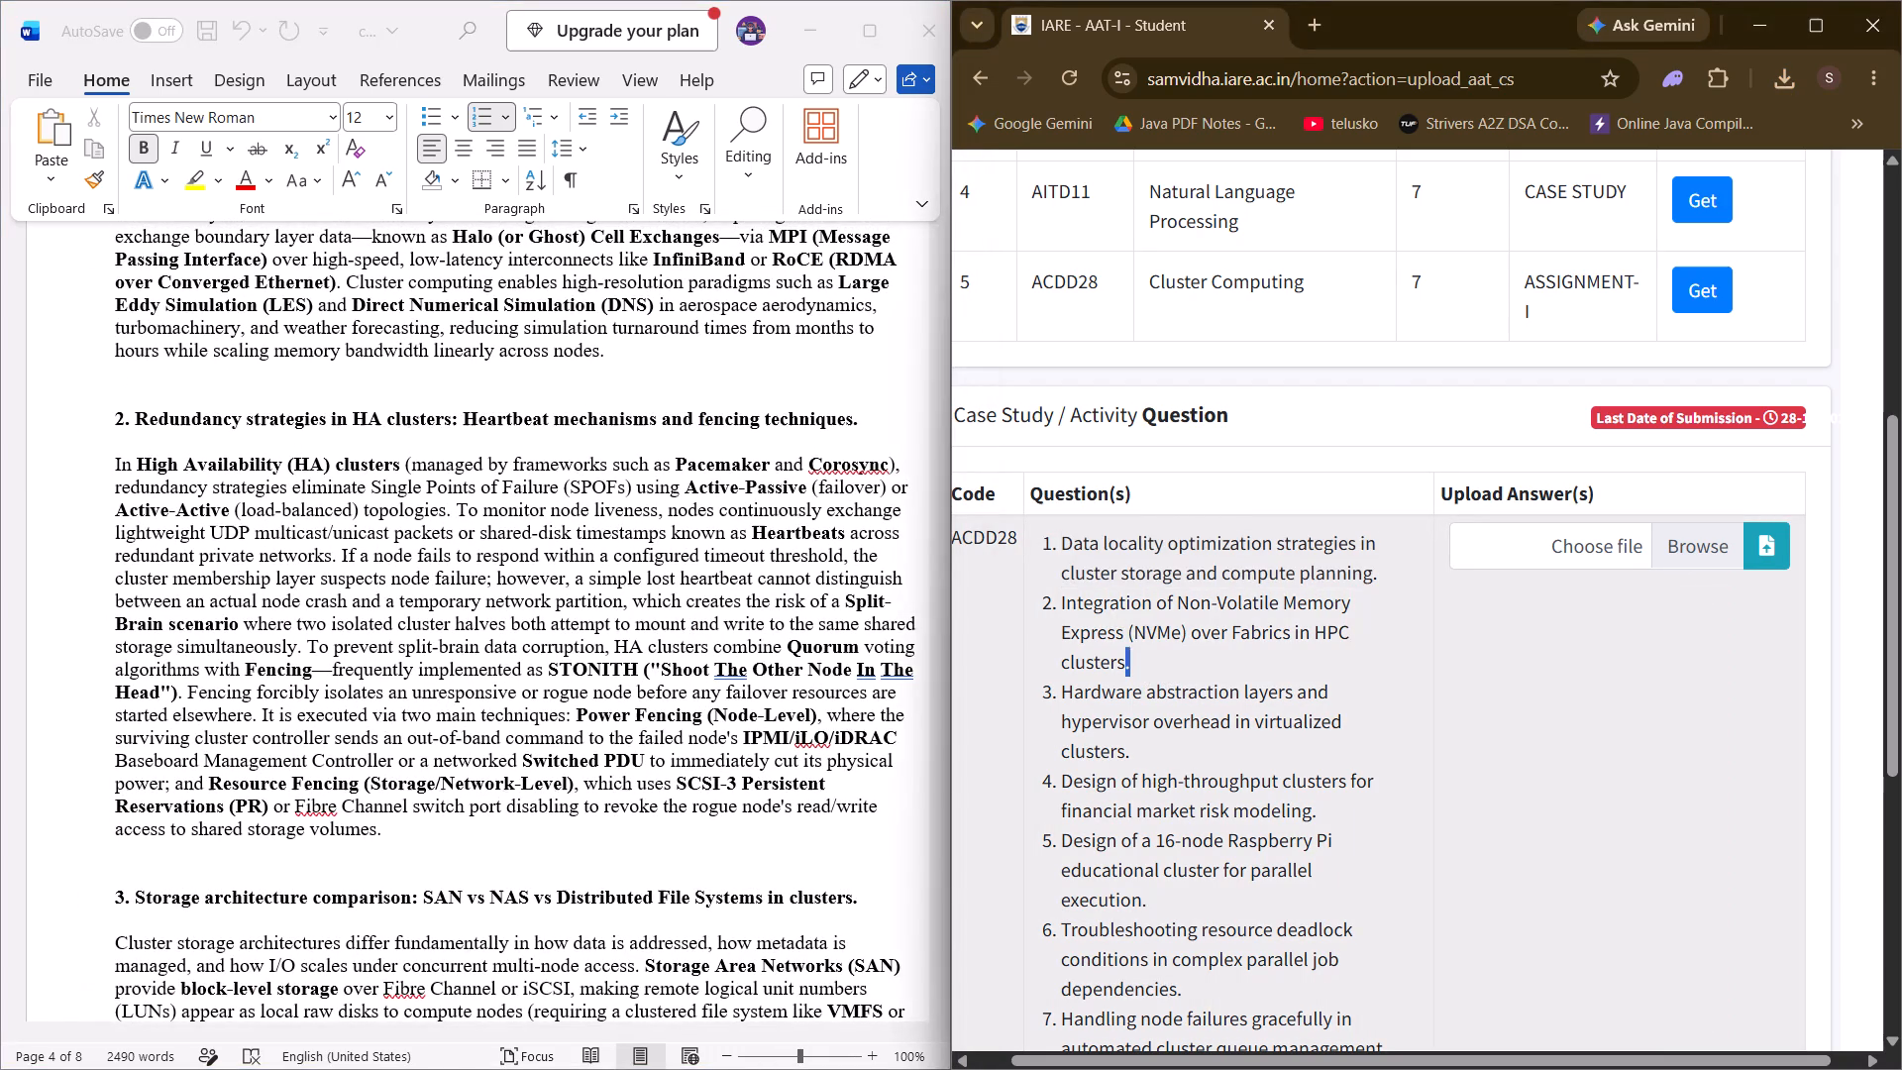
drag(1121, 657, 1060, 607)
key(ctrl+c)
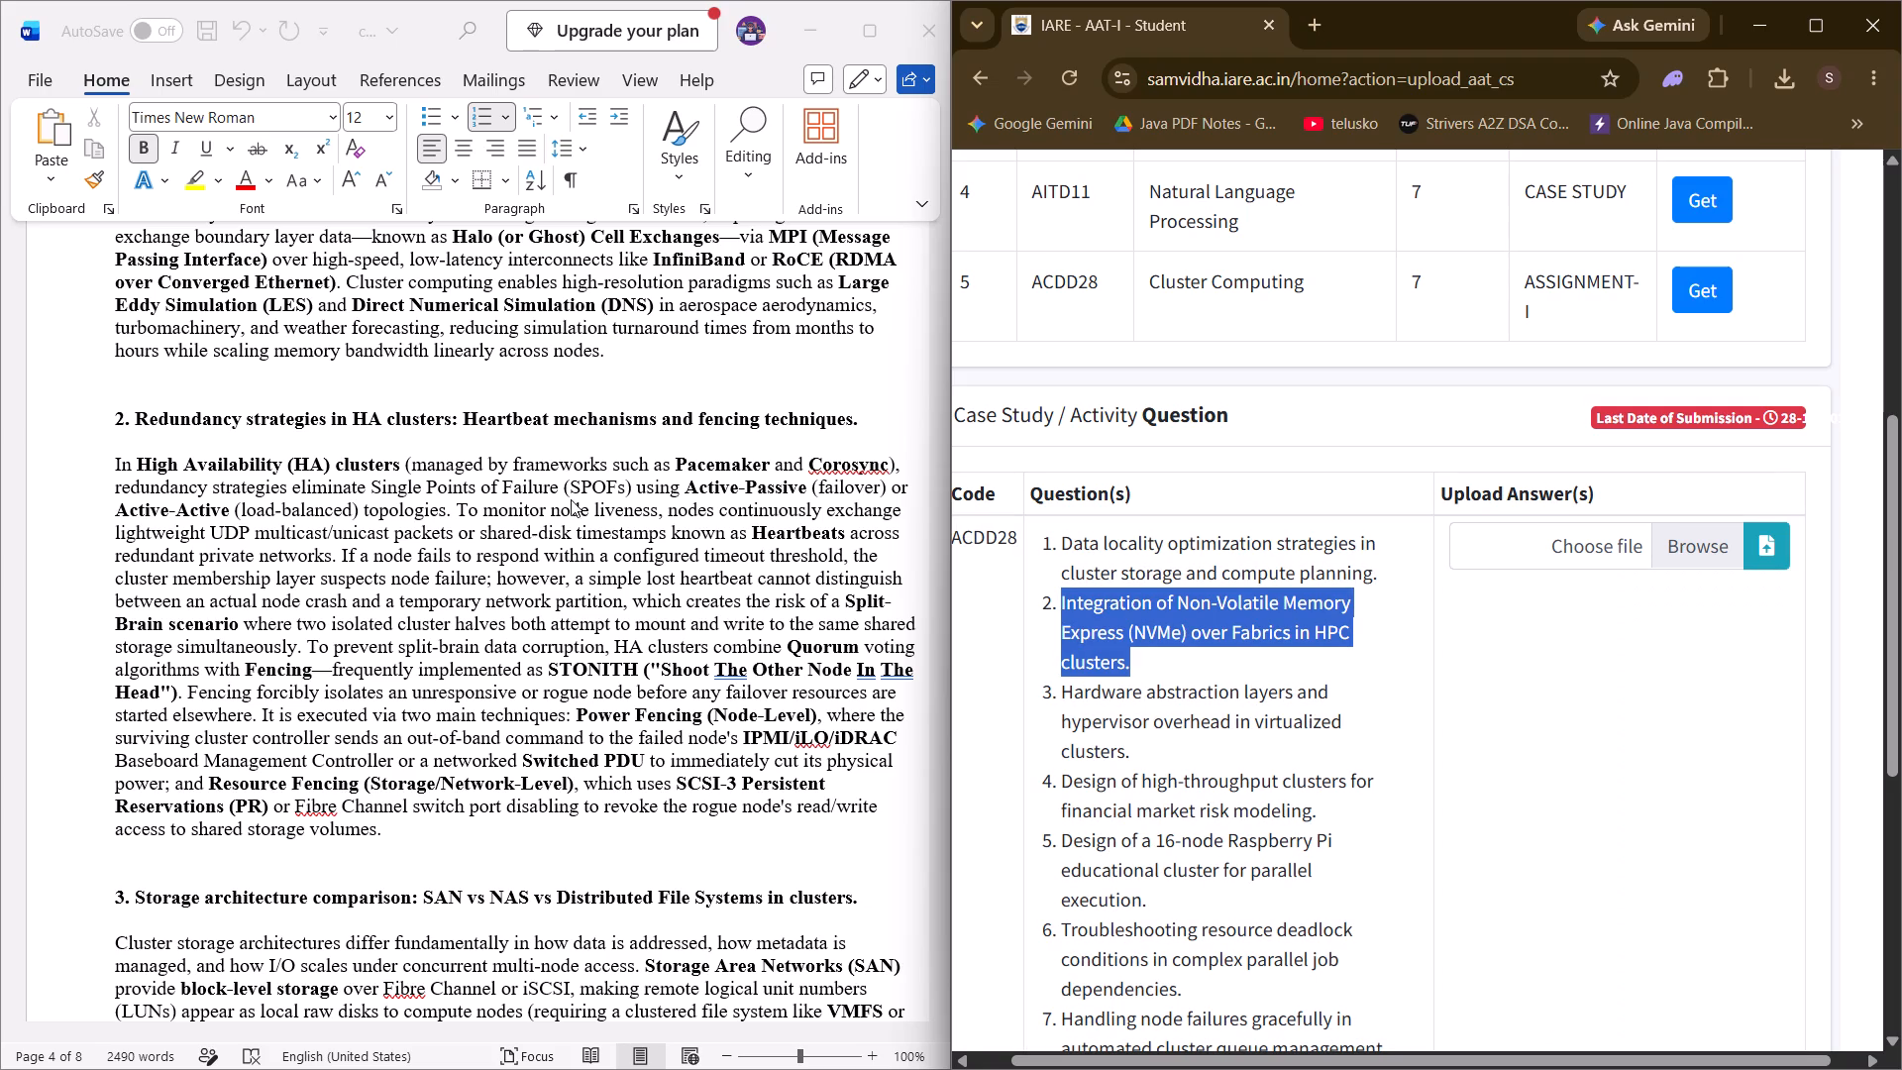
click(385, 426)
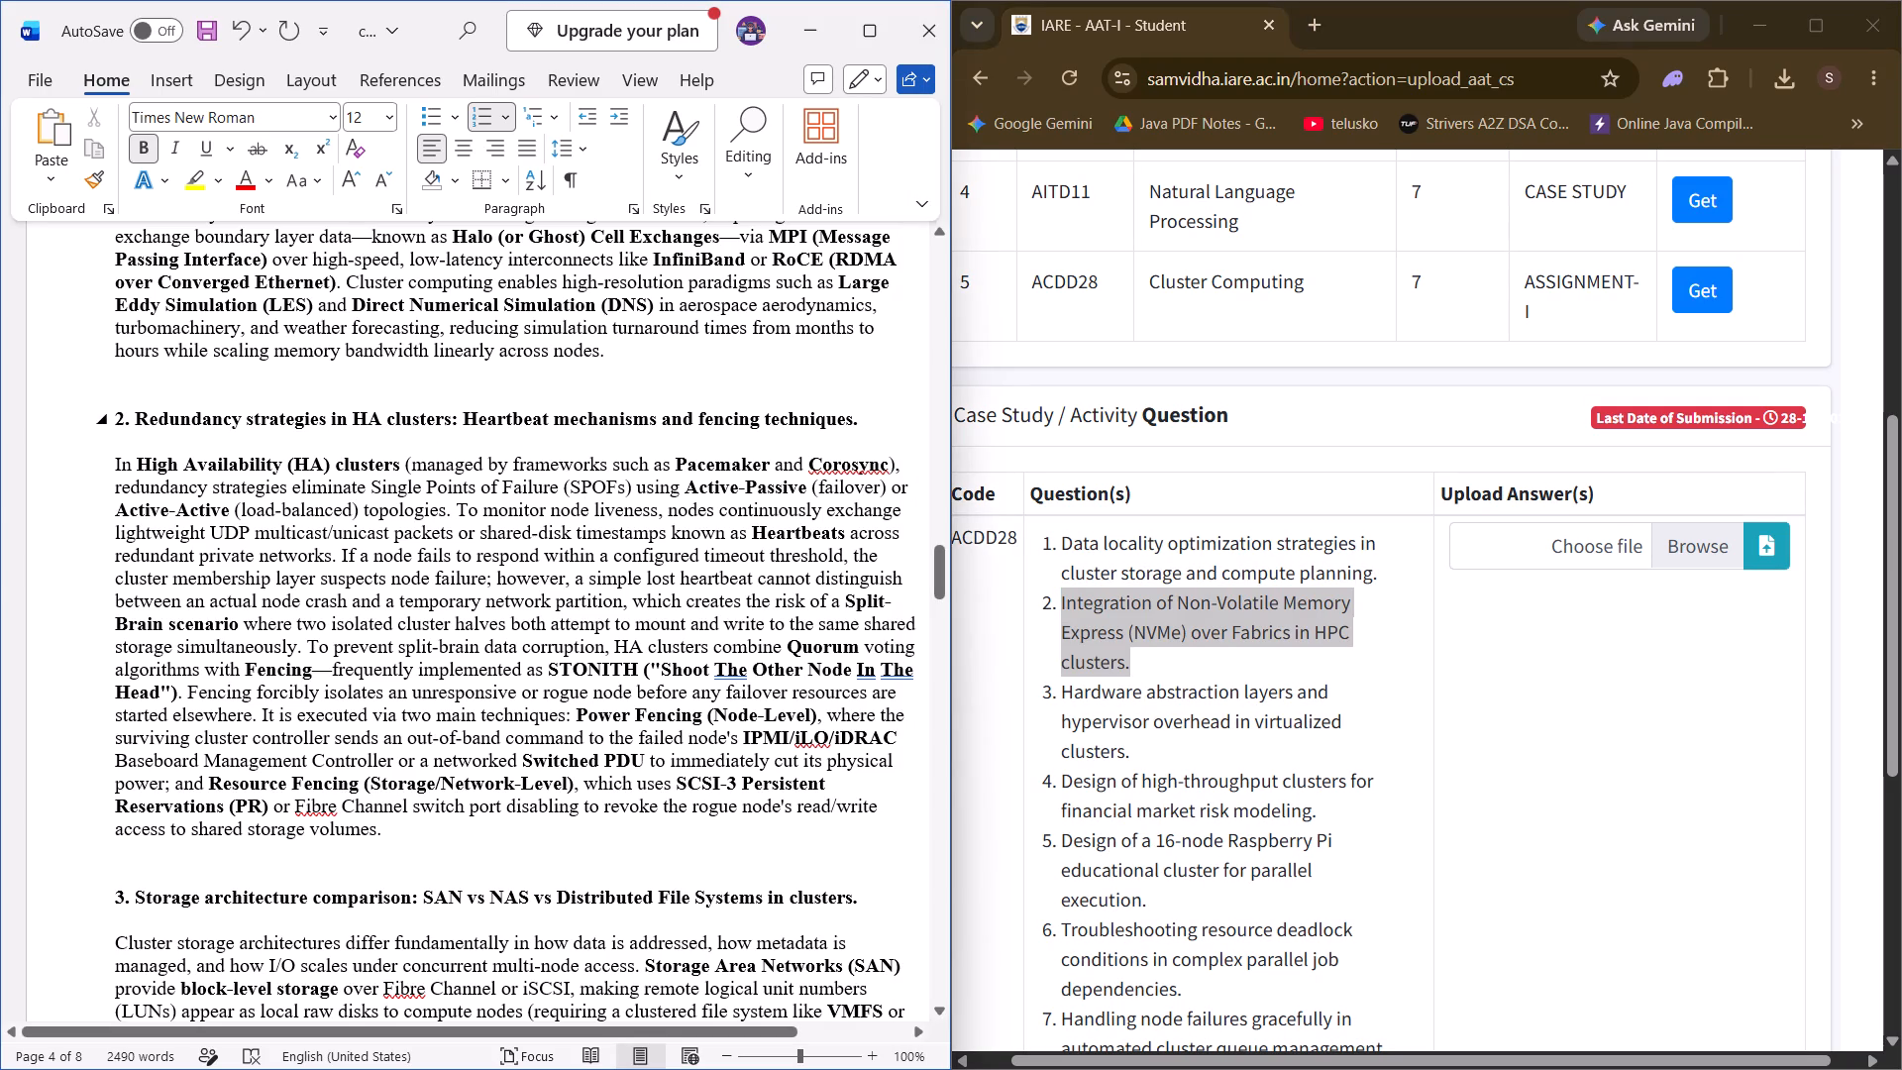
drag(251, 418, 750, 414)
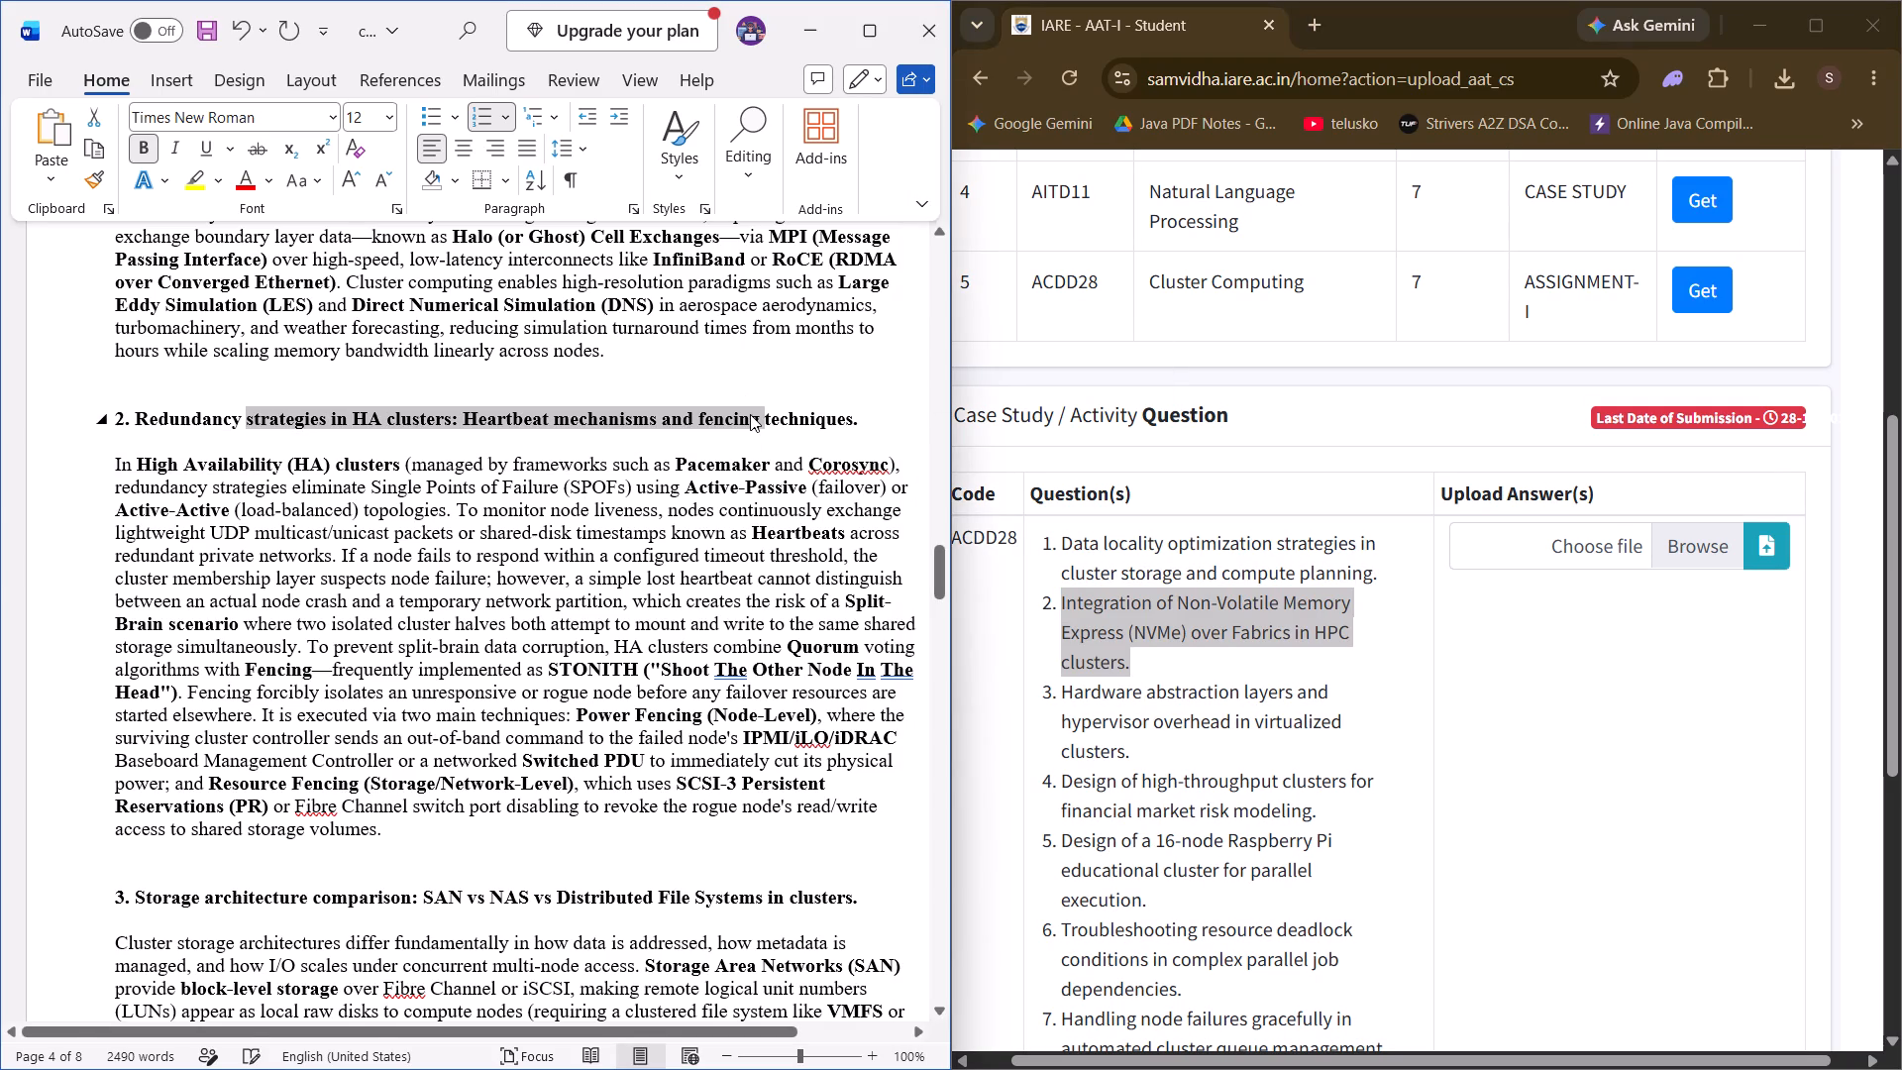
key(ctrl+v)
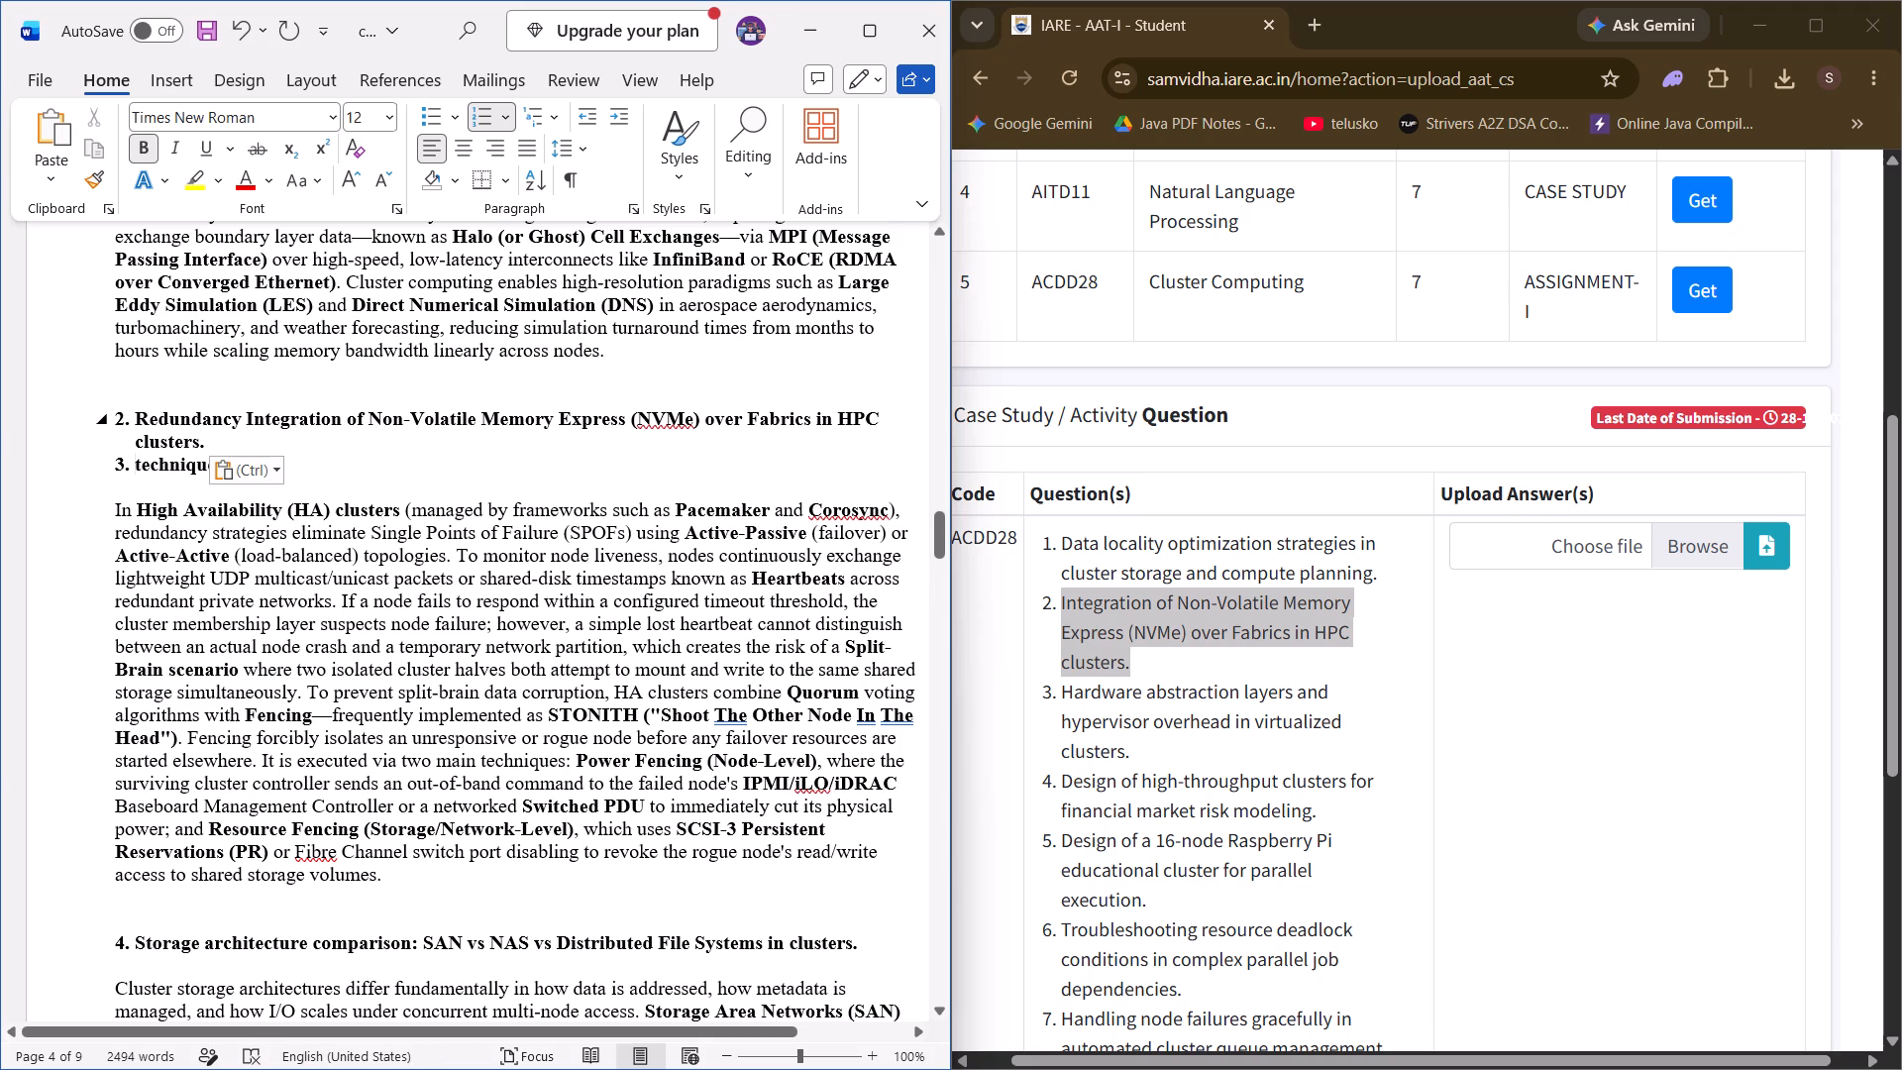
Remove the leftover word "Redundancy" from the start of heading 2.
click(237, 413)
click(138, 415)
key(Delete)
key(Delete)
key(Delete)
key(Delete)
key(Delete)
key(Delete)
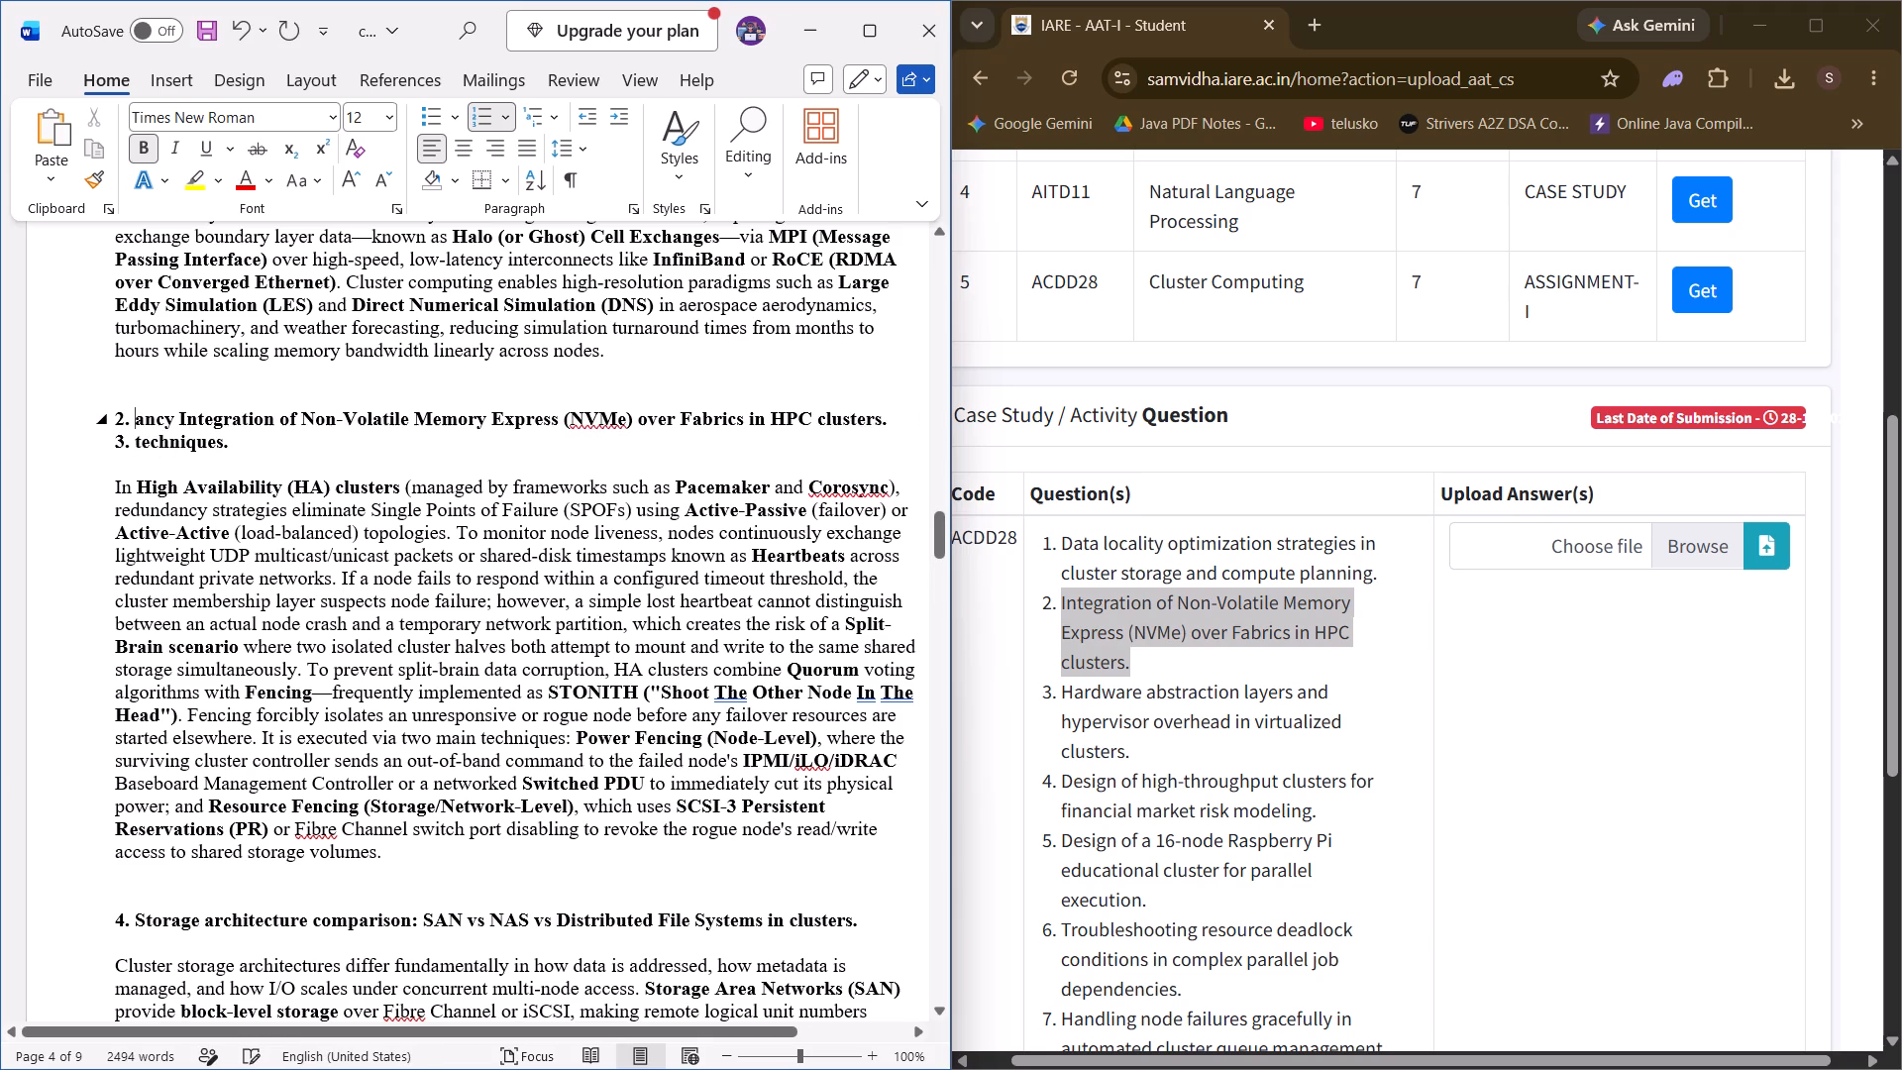
key(Delete)
key(Delete)
key(Delete)
key(Delete)
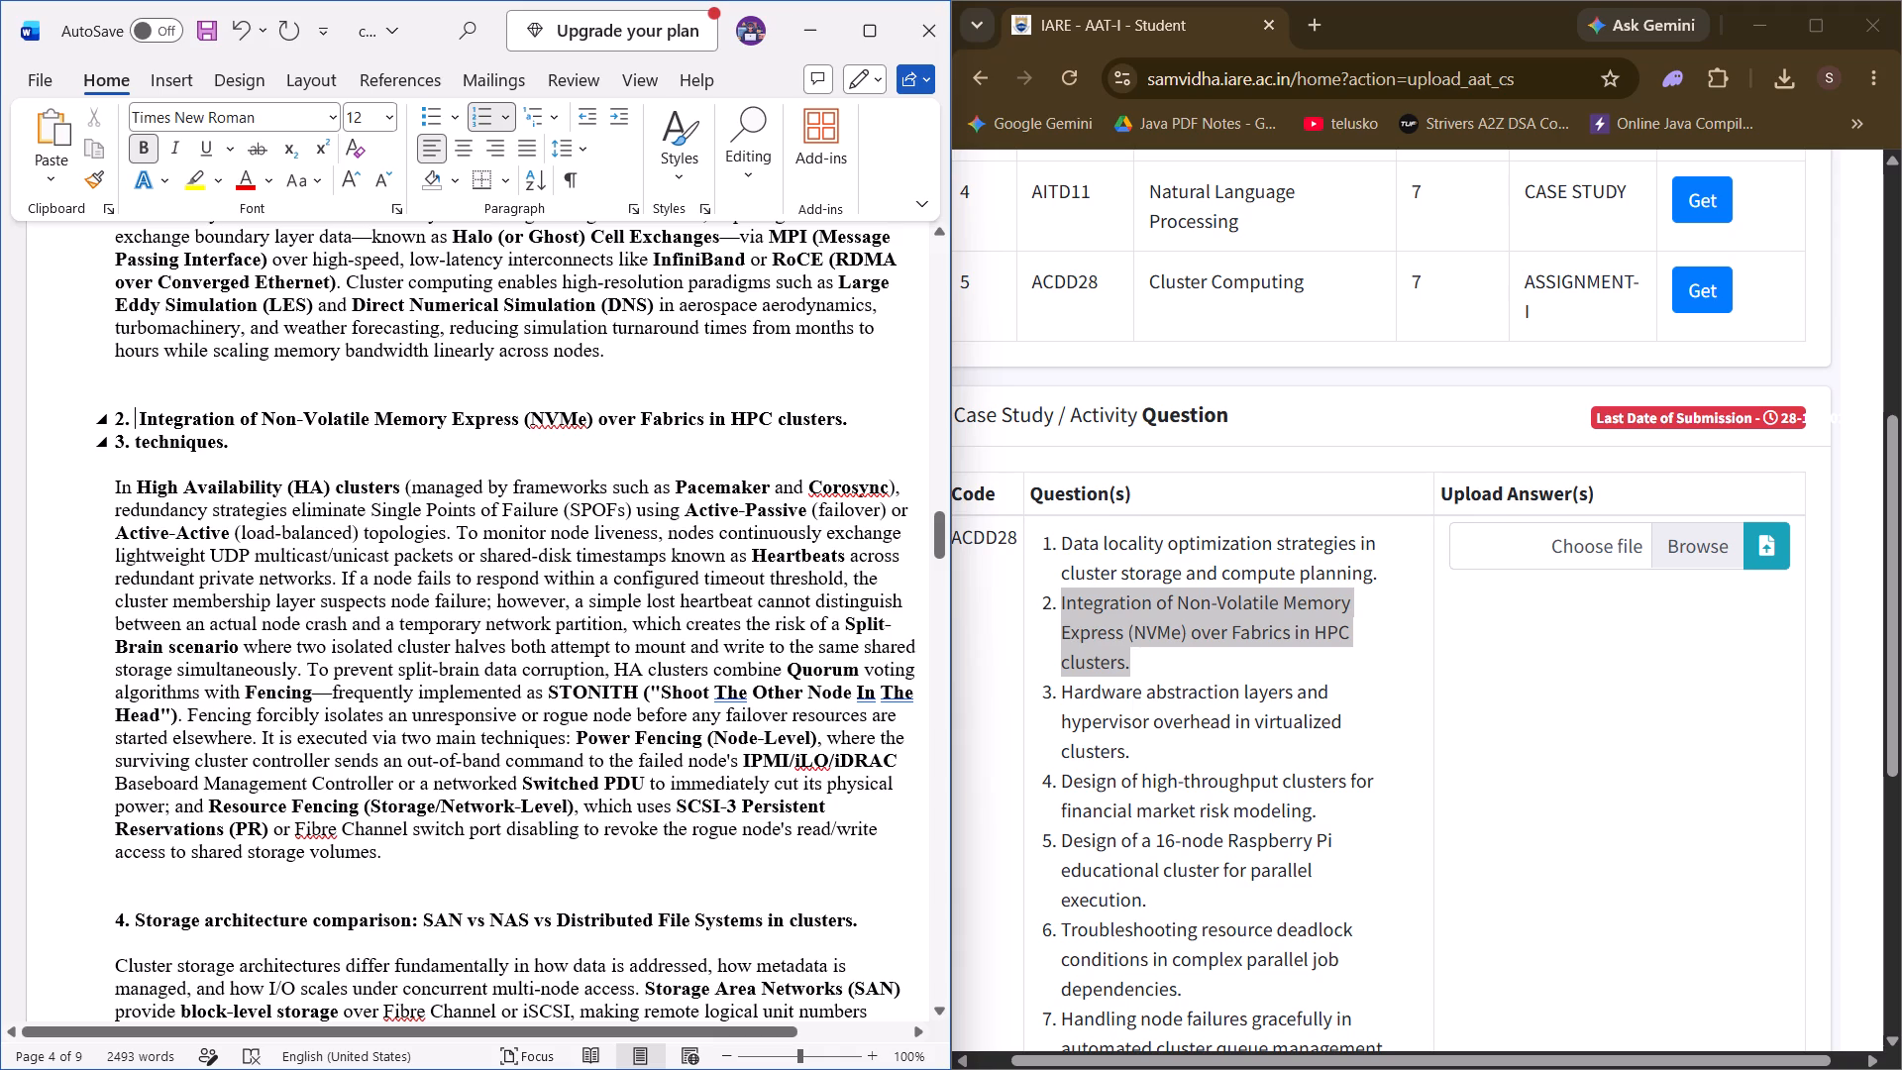
Remove the leftover numbered line "techniques." below heading 2, along with the blank line it leaves.
click(131, 435)
key(Delete)
key(Delete)
key(Delete)
key(Delete)
key(Delete)
key(Delete)
key(Delete)
key(Delete)
key(Delete)
key(Delete)
key(Delete)
key(Delete)
Copy the portal's question 10, "Resource allocation strategies for time-critical real-time cluster execution.", for heading 10 of the Word document.
scroll(135, 555, down, 1)
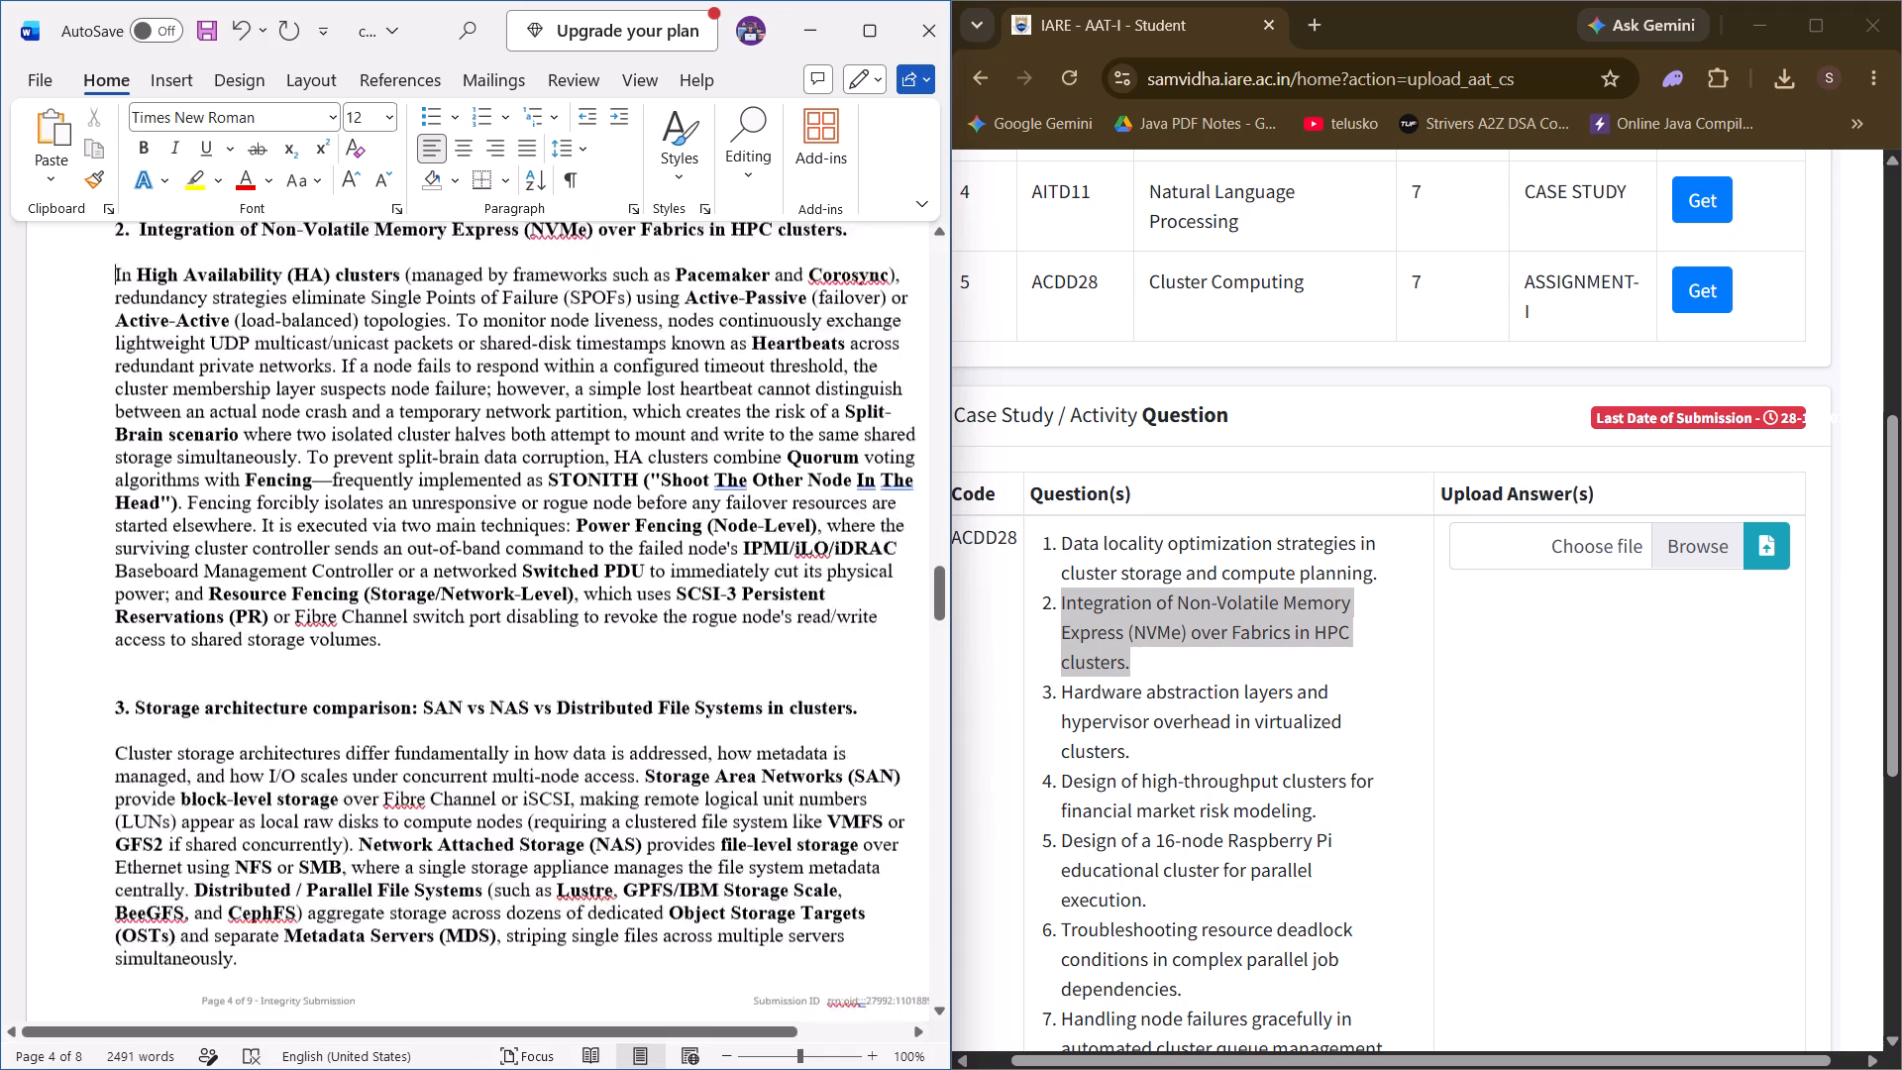
scroll(135, 555, down, 1)
scroll(559, 694, down, 3)
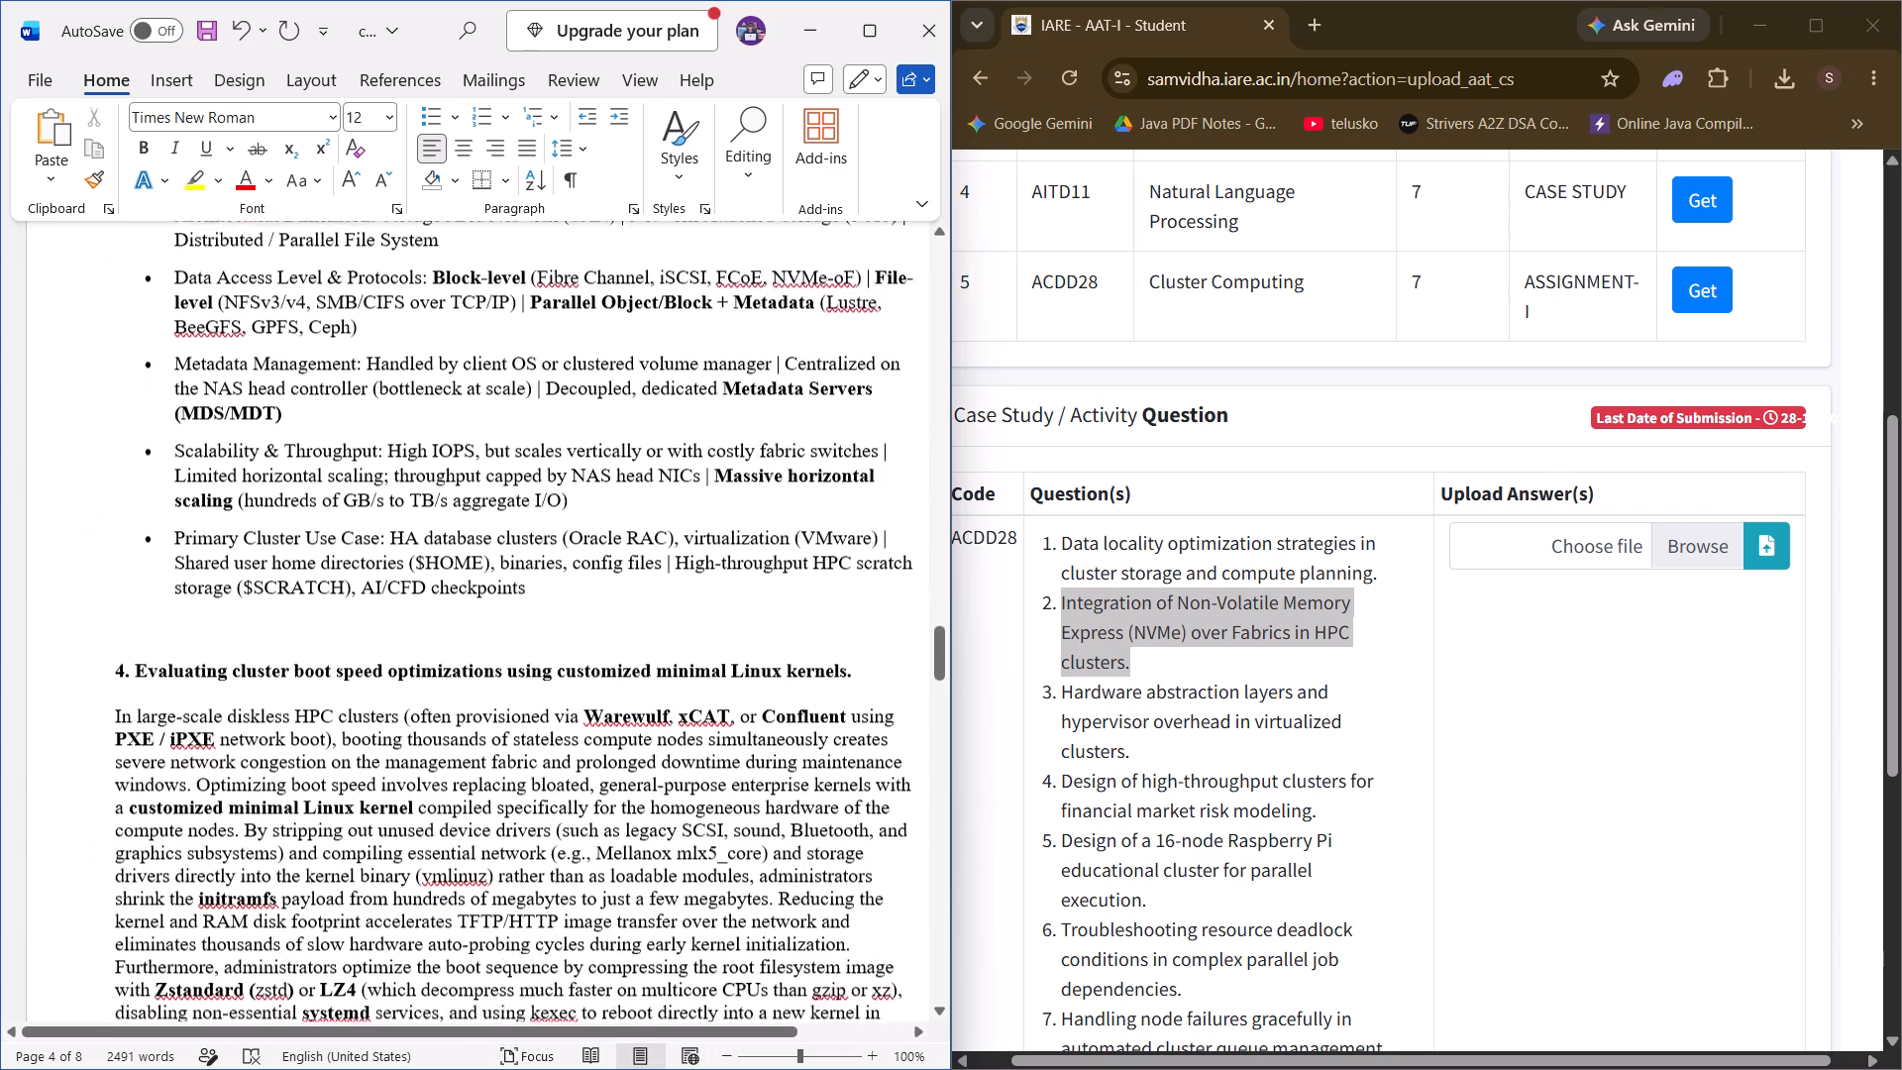
scroll(559, 694, down, 8)
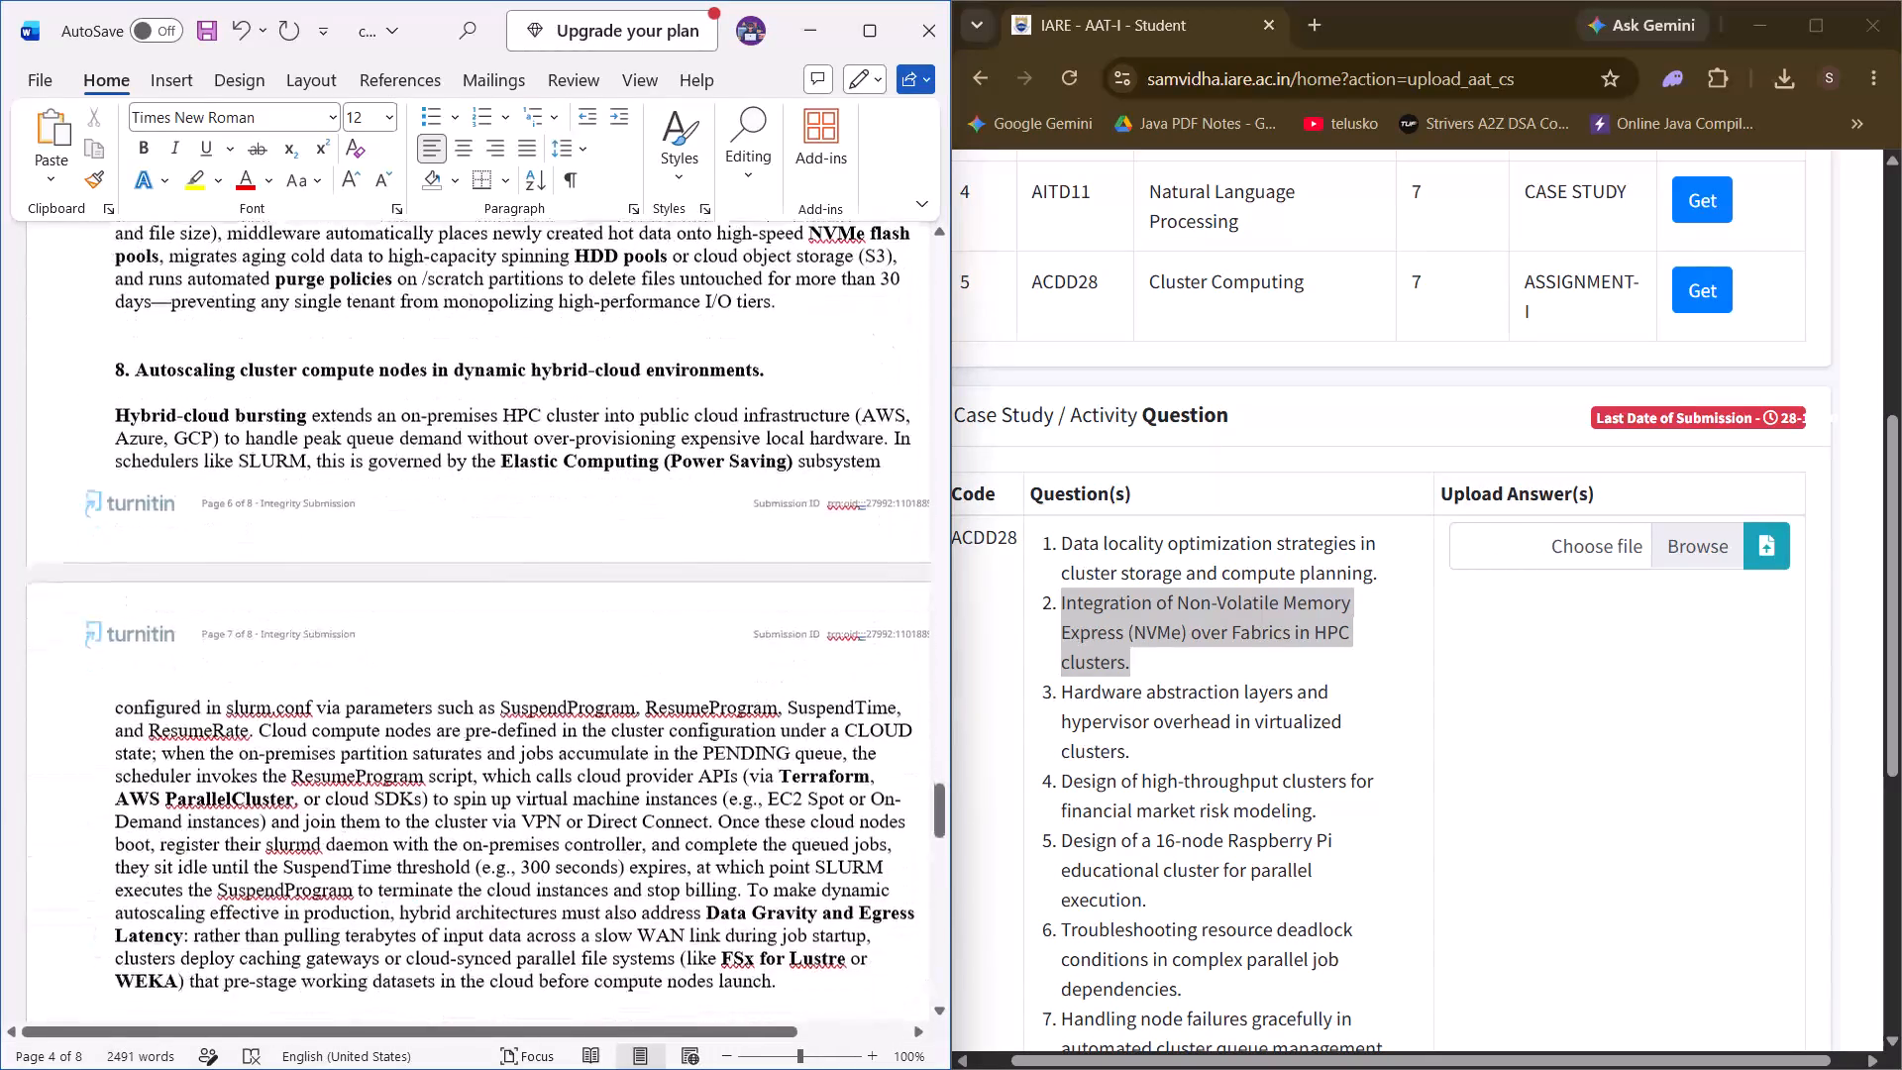
scroll(559, 694, down, 3)
scroll(559, 694, up, 3)
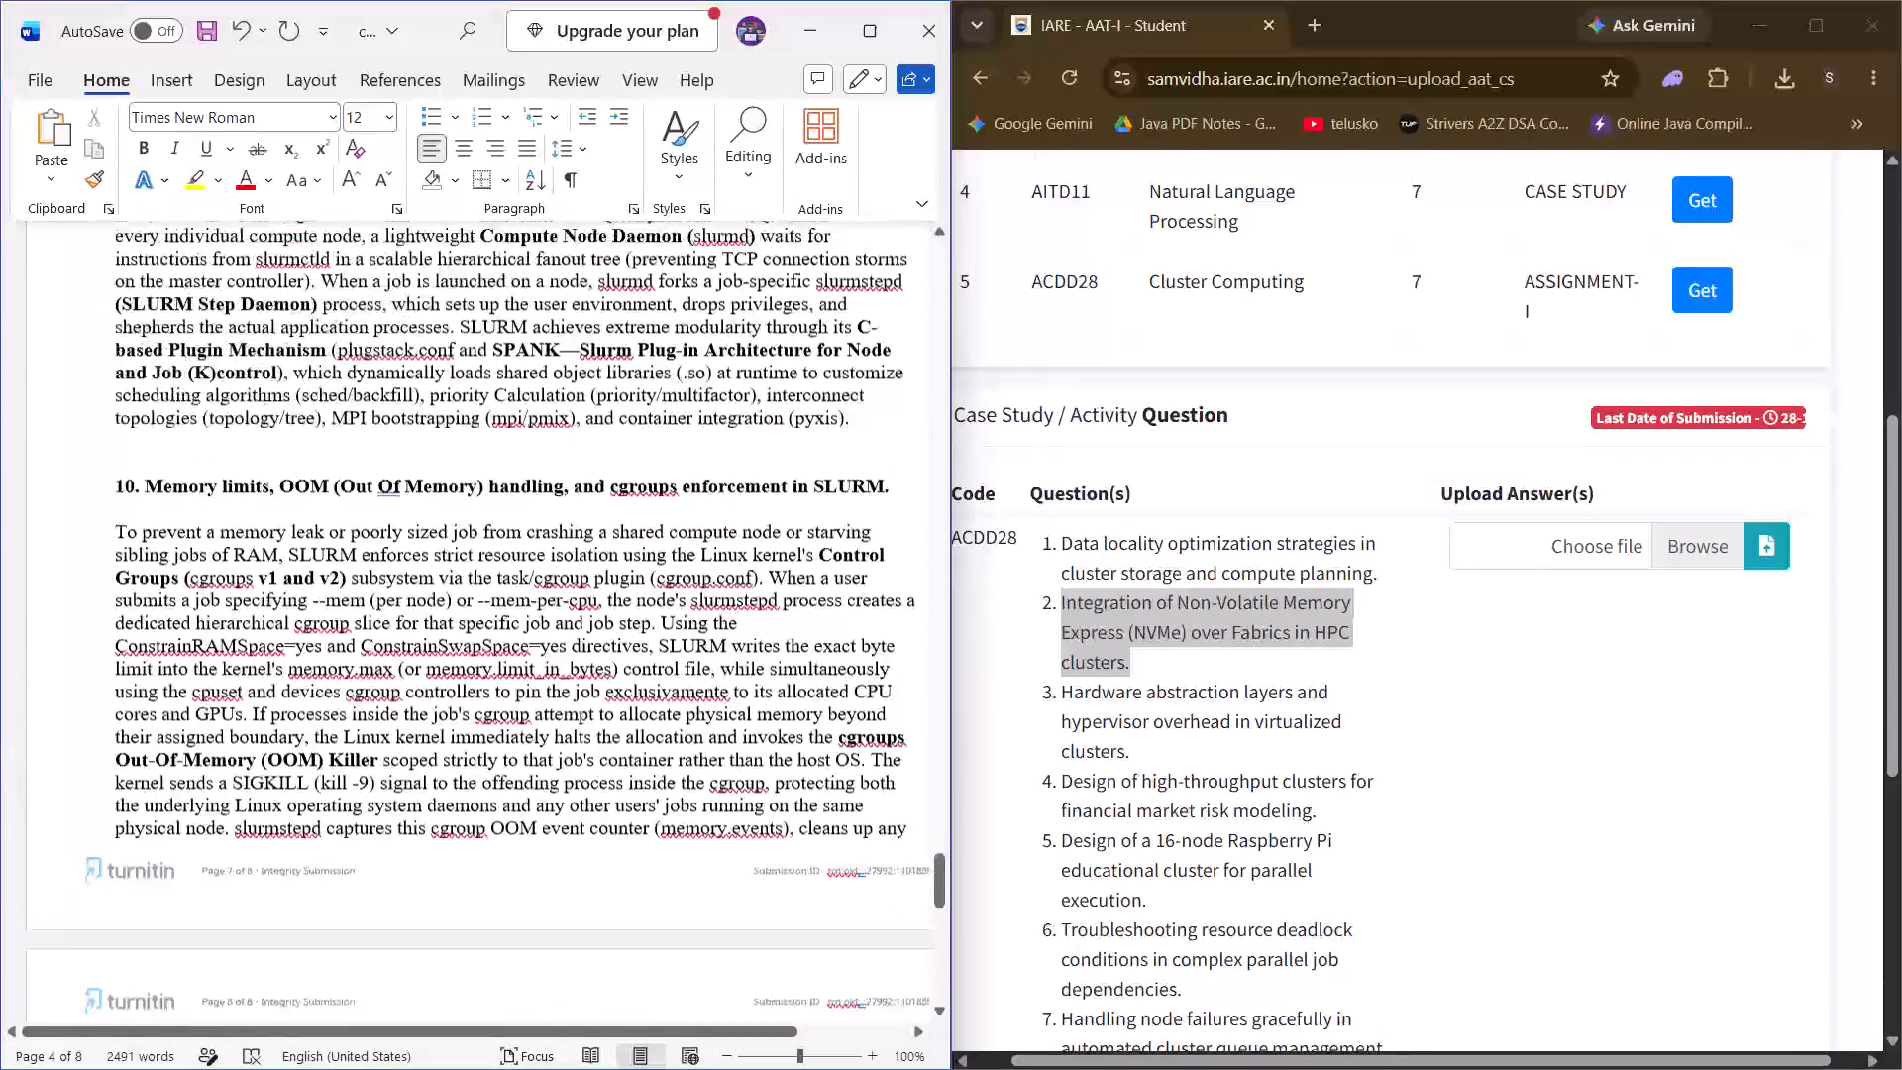
scroll(1078, 780, down, 3)
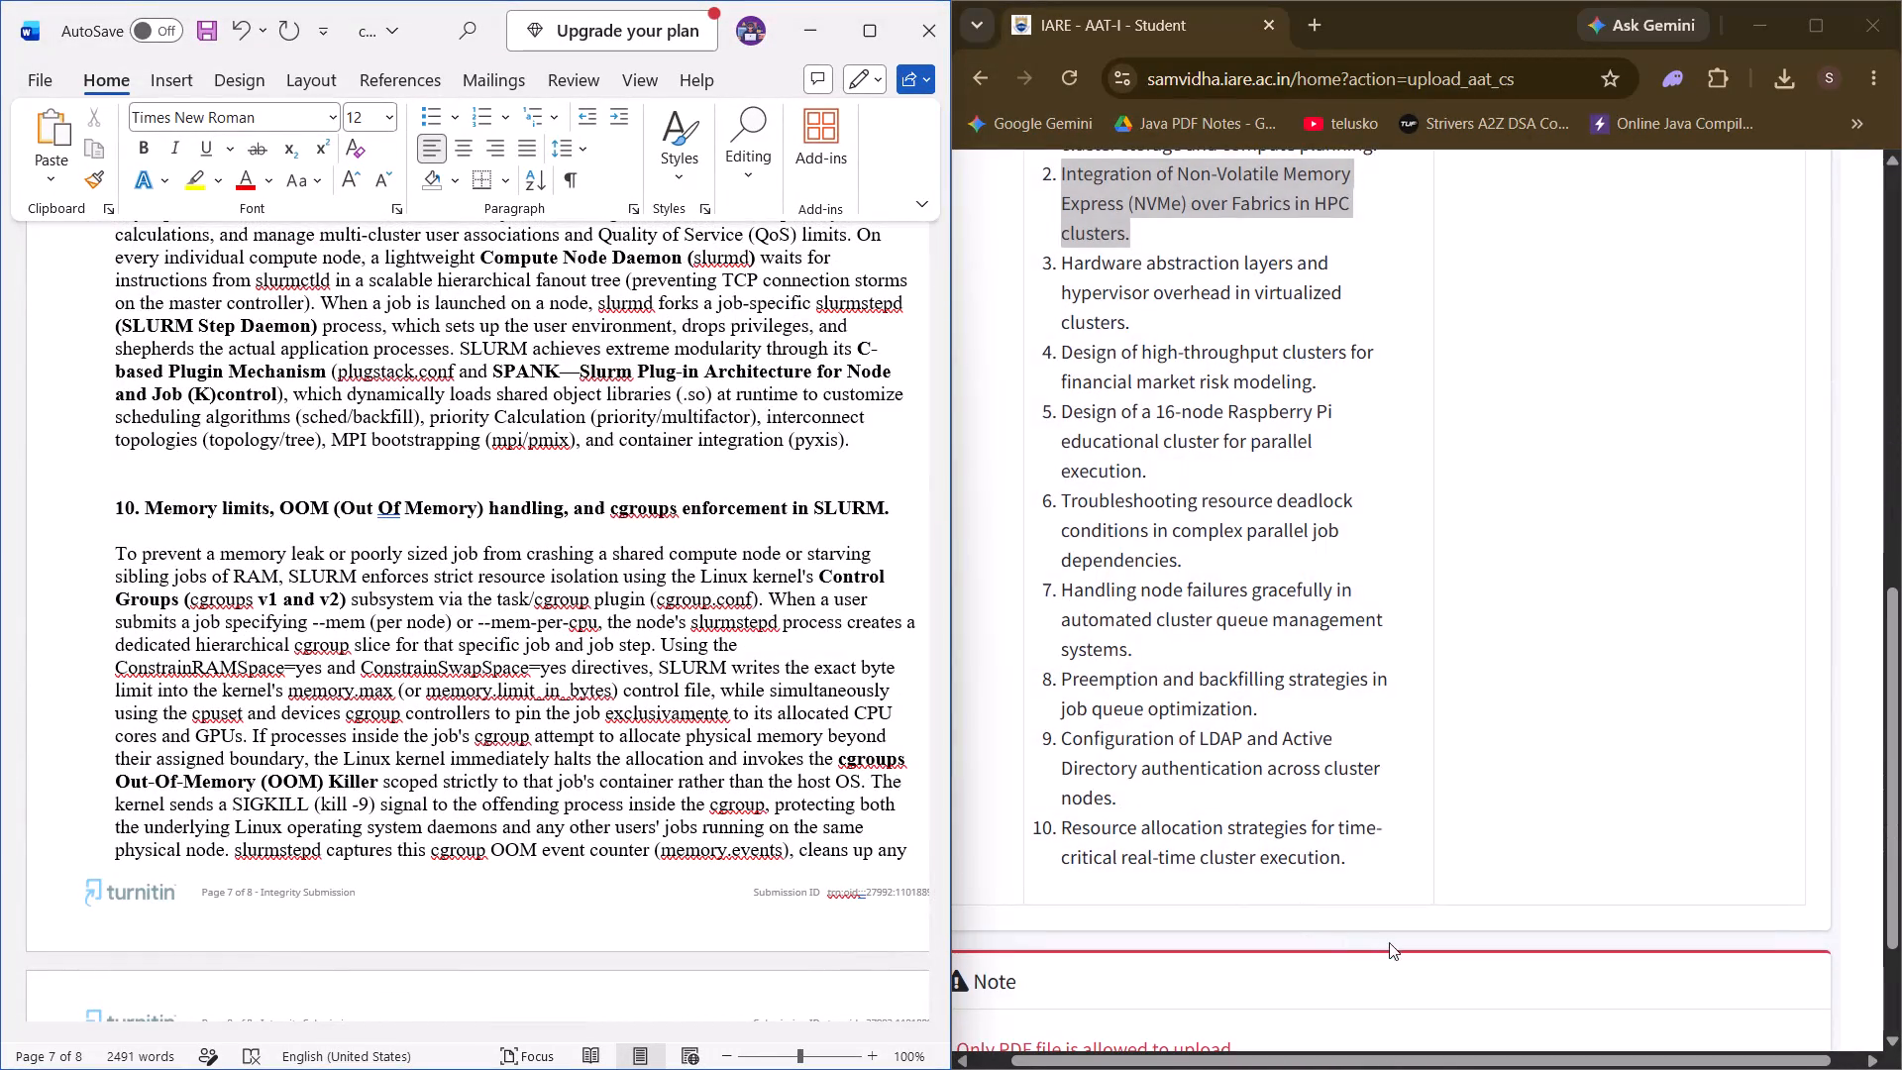
drag(1347, 857, 1059, 827)
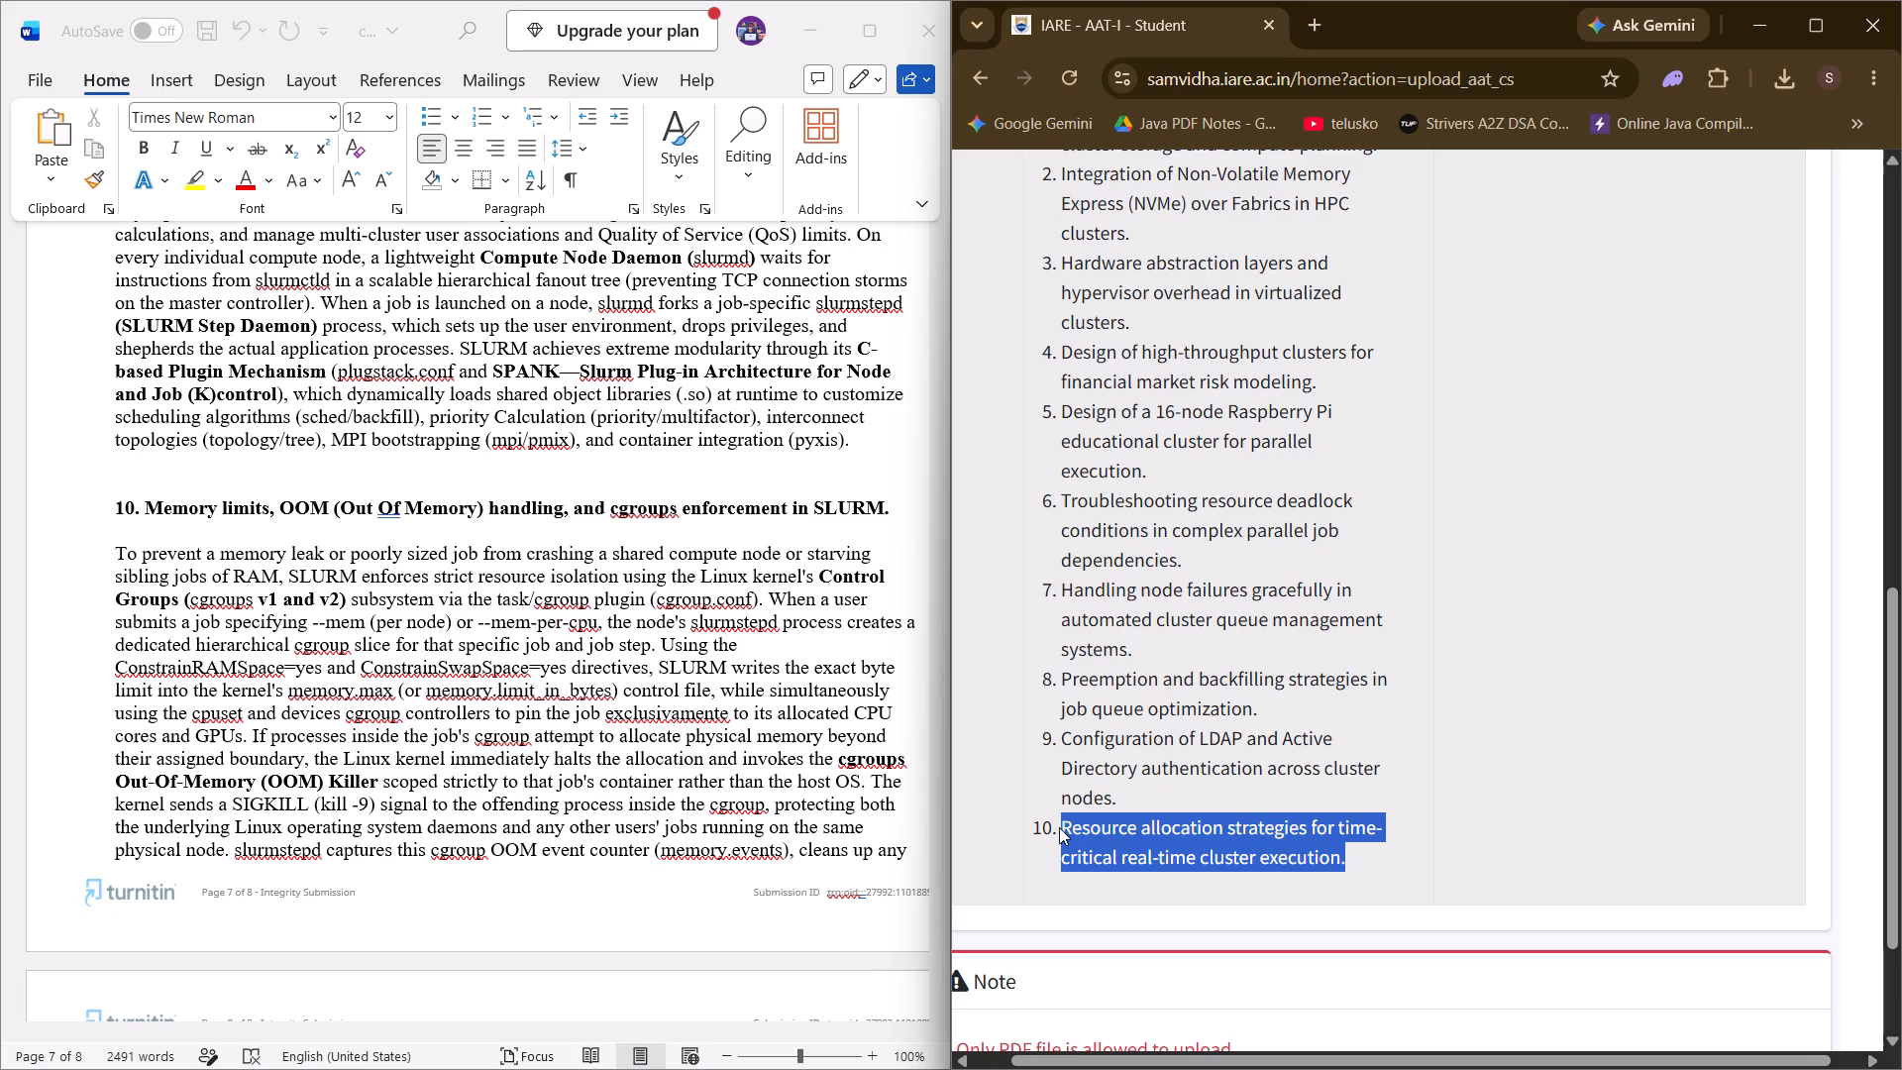
drag(1059, 827, 1061, 829)
key(ctrl+c)
click(666, 488)
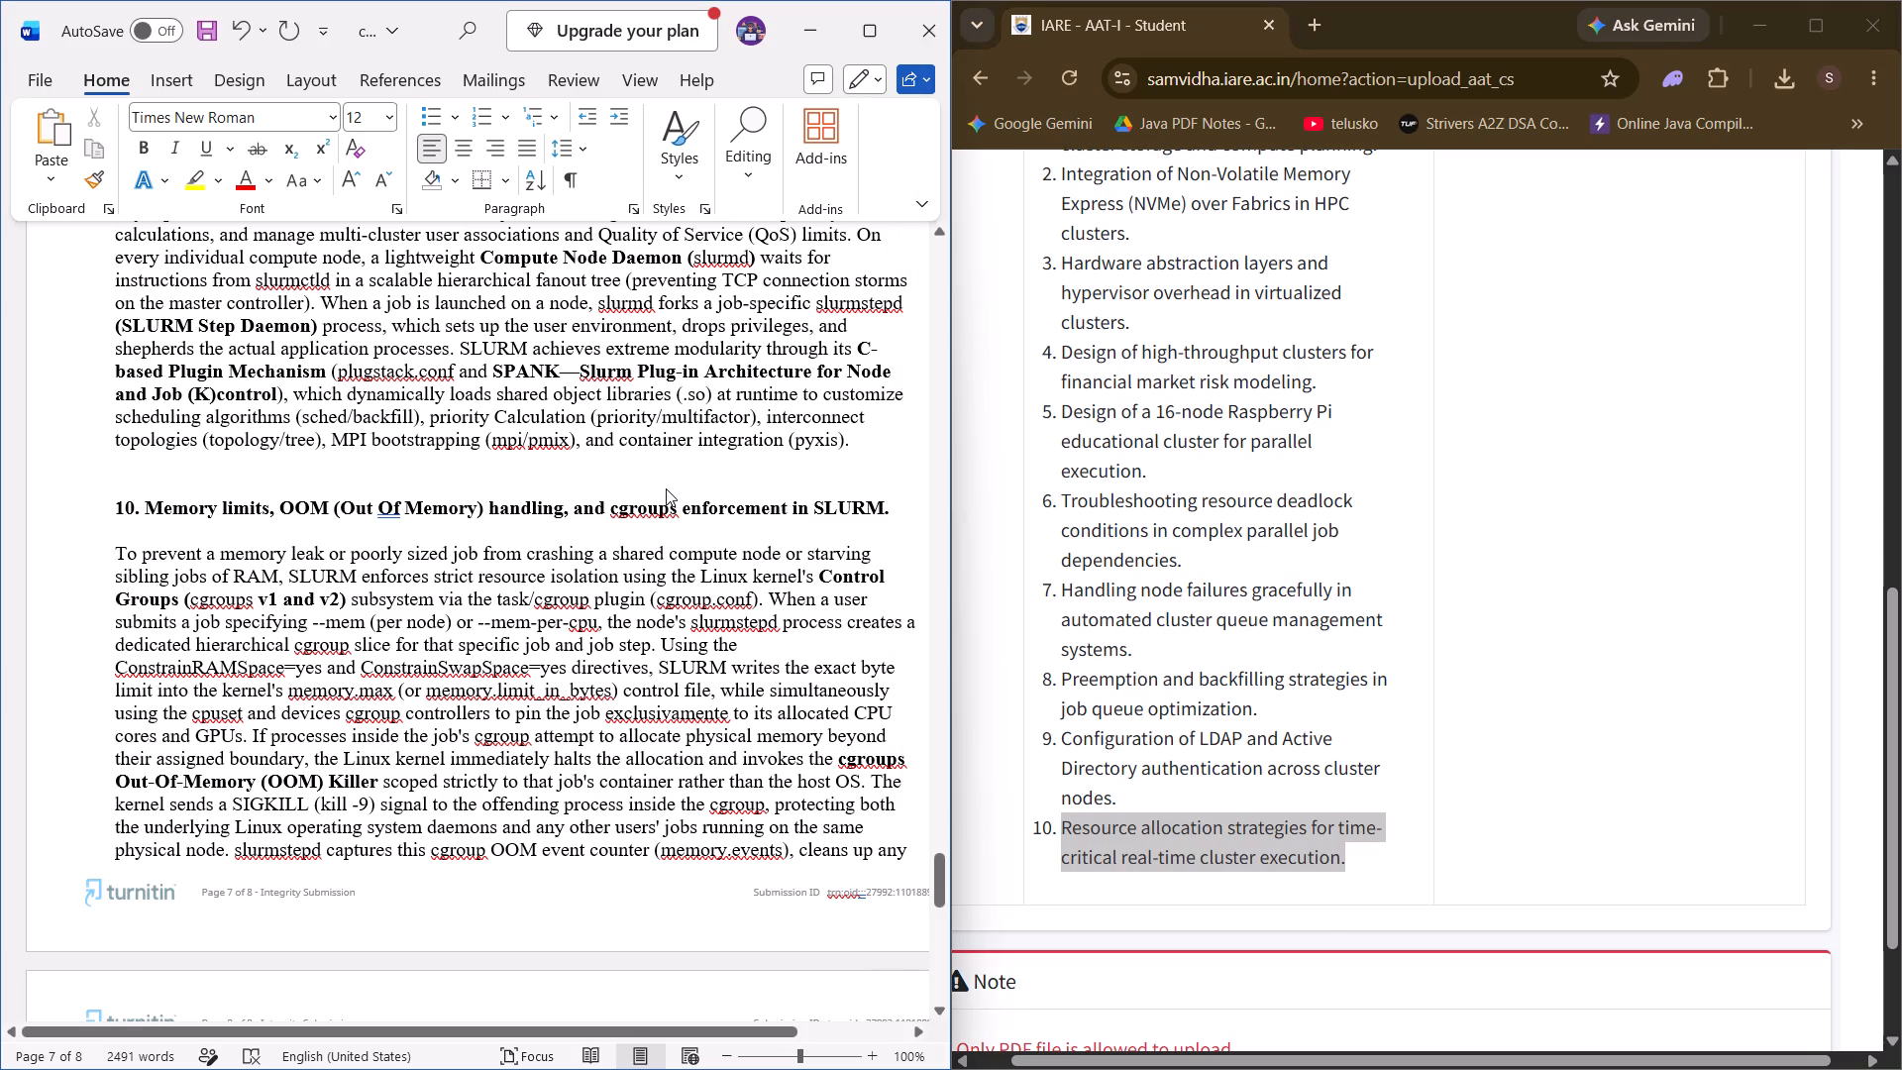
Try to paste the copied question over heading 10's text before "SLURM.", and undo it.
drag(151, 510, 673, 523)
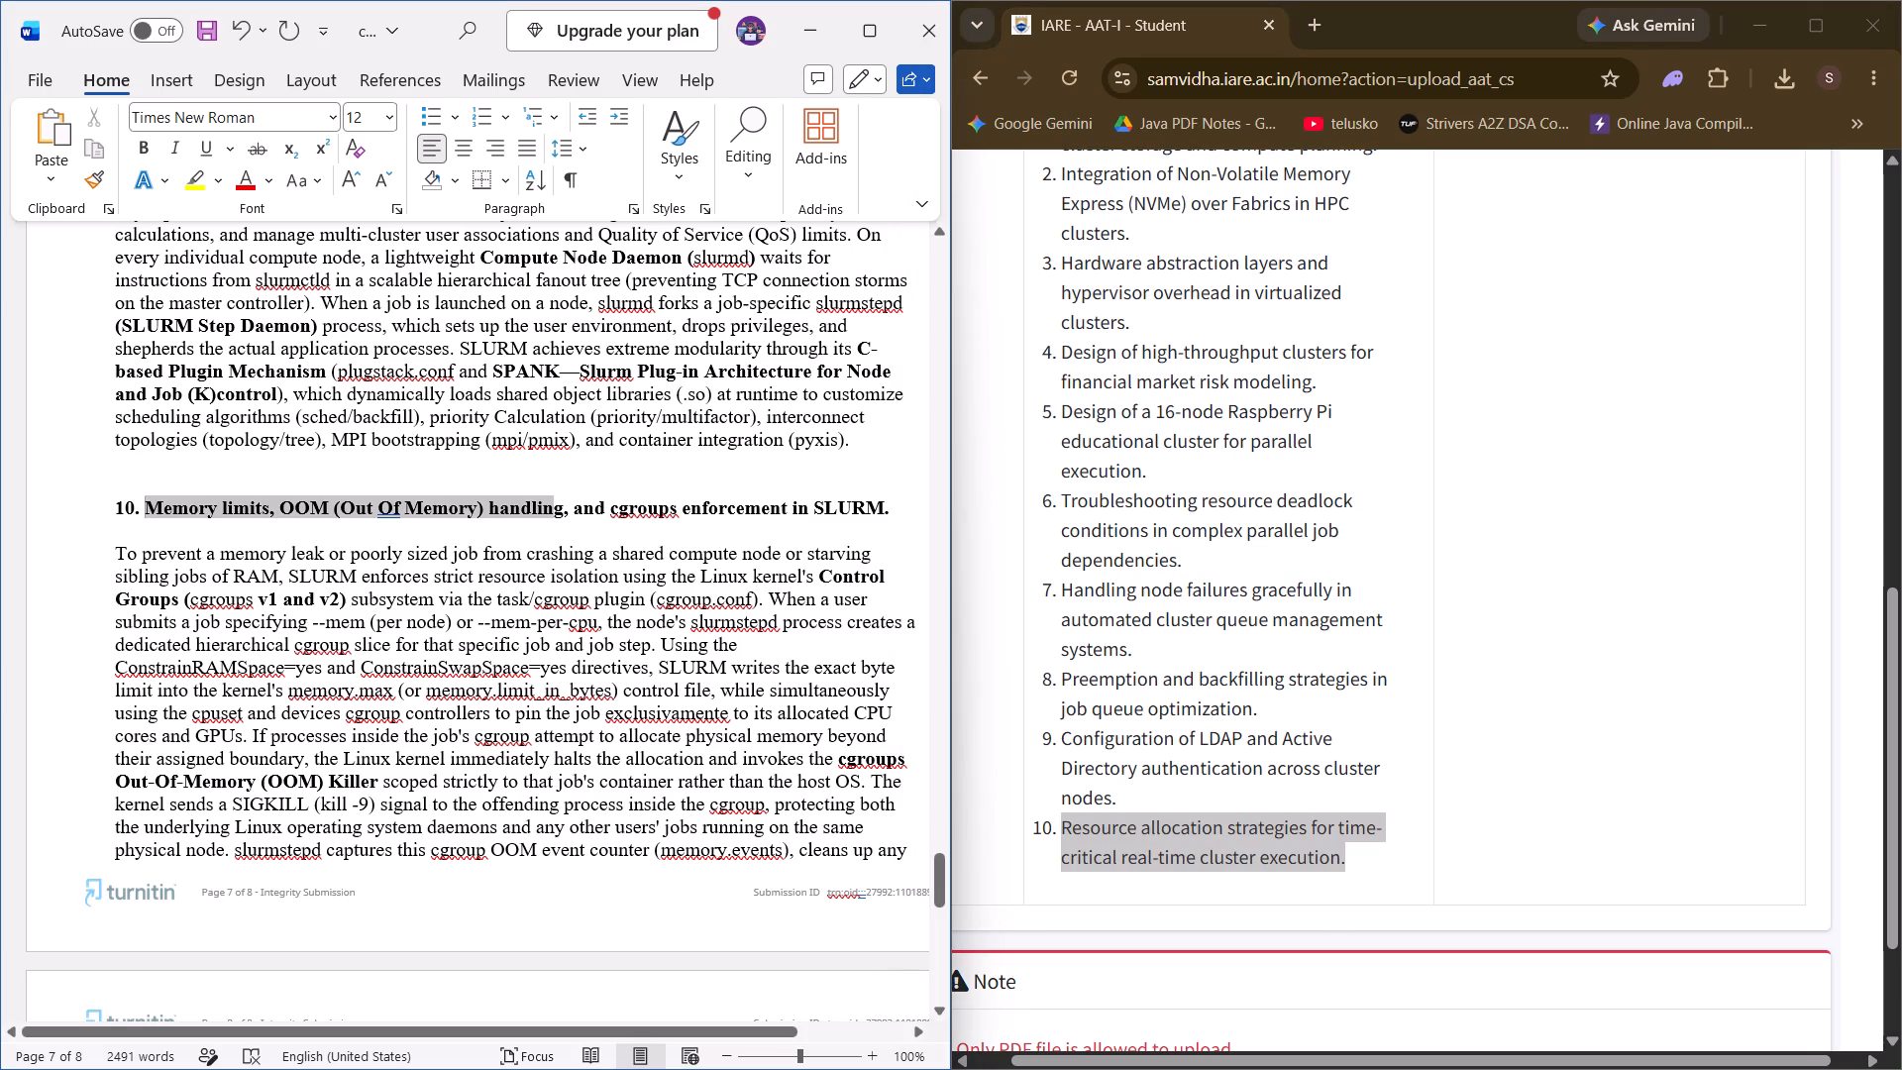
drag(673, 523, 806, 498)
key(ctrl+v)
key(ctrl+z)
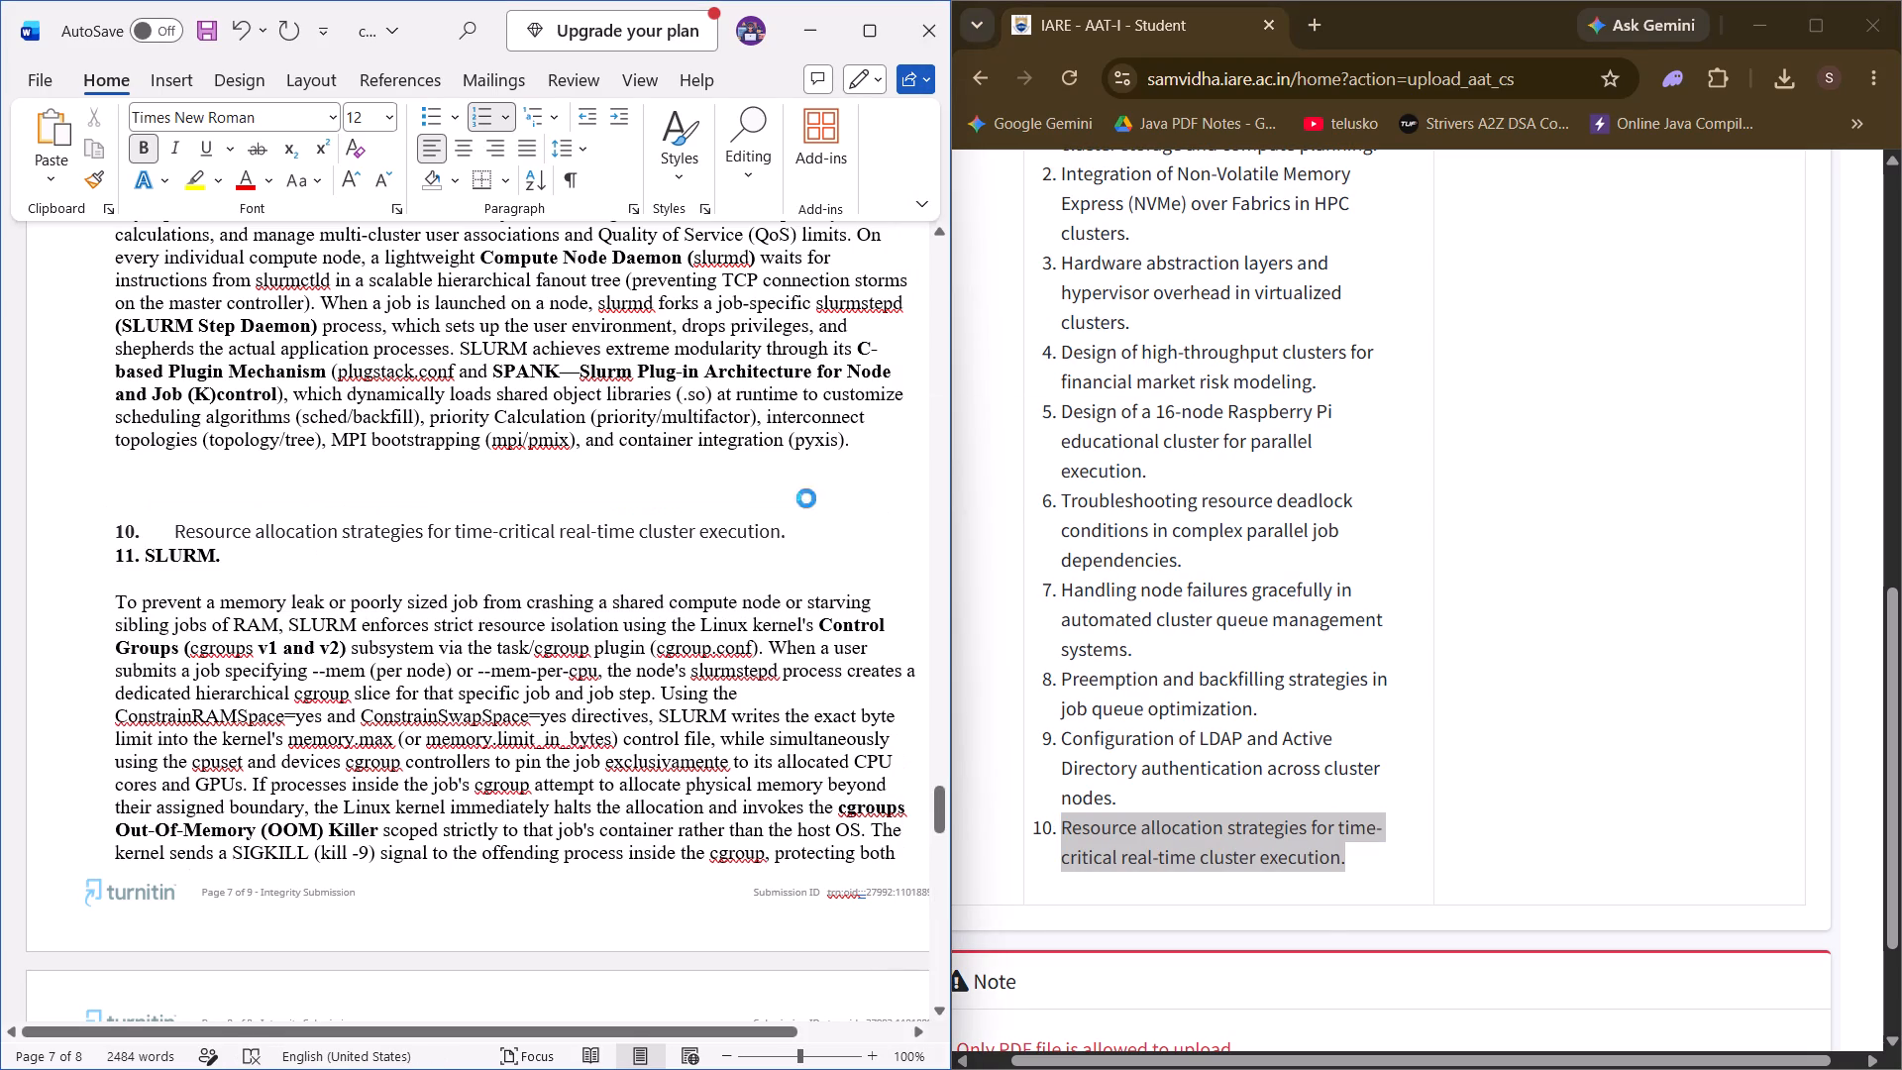
Paste the copied question 10 over heading 10's text between "Memory" and "SLURM.".
click(218, 517)
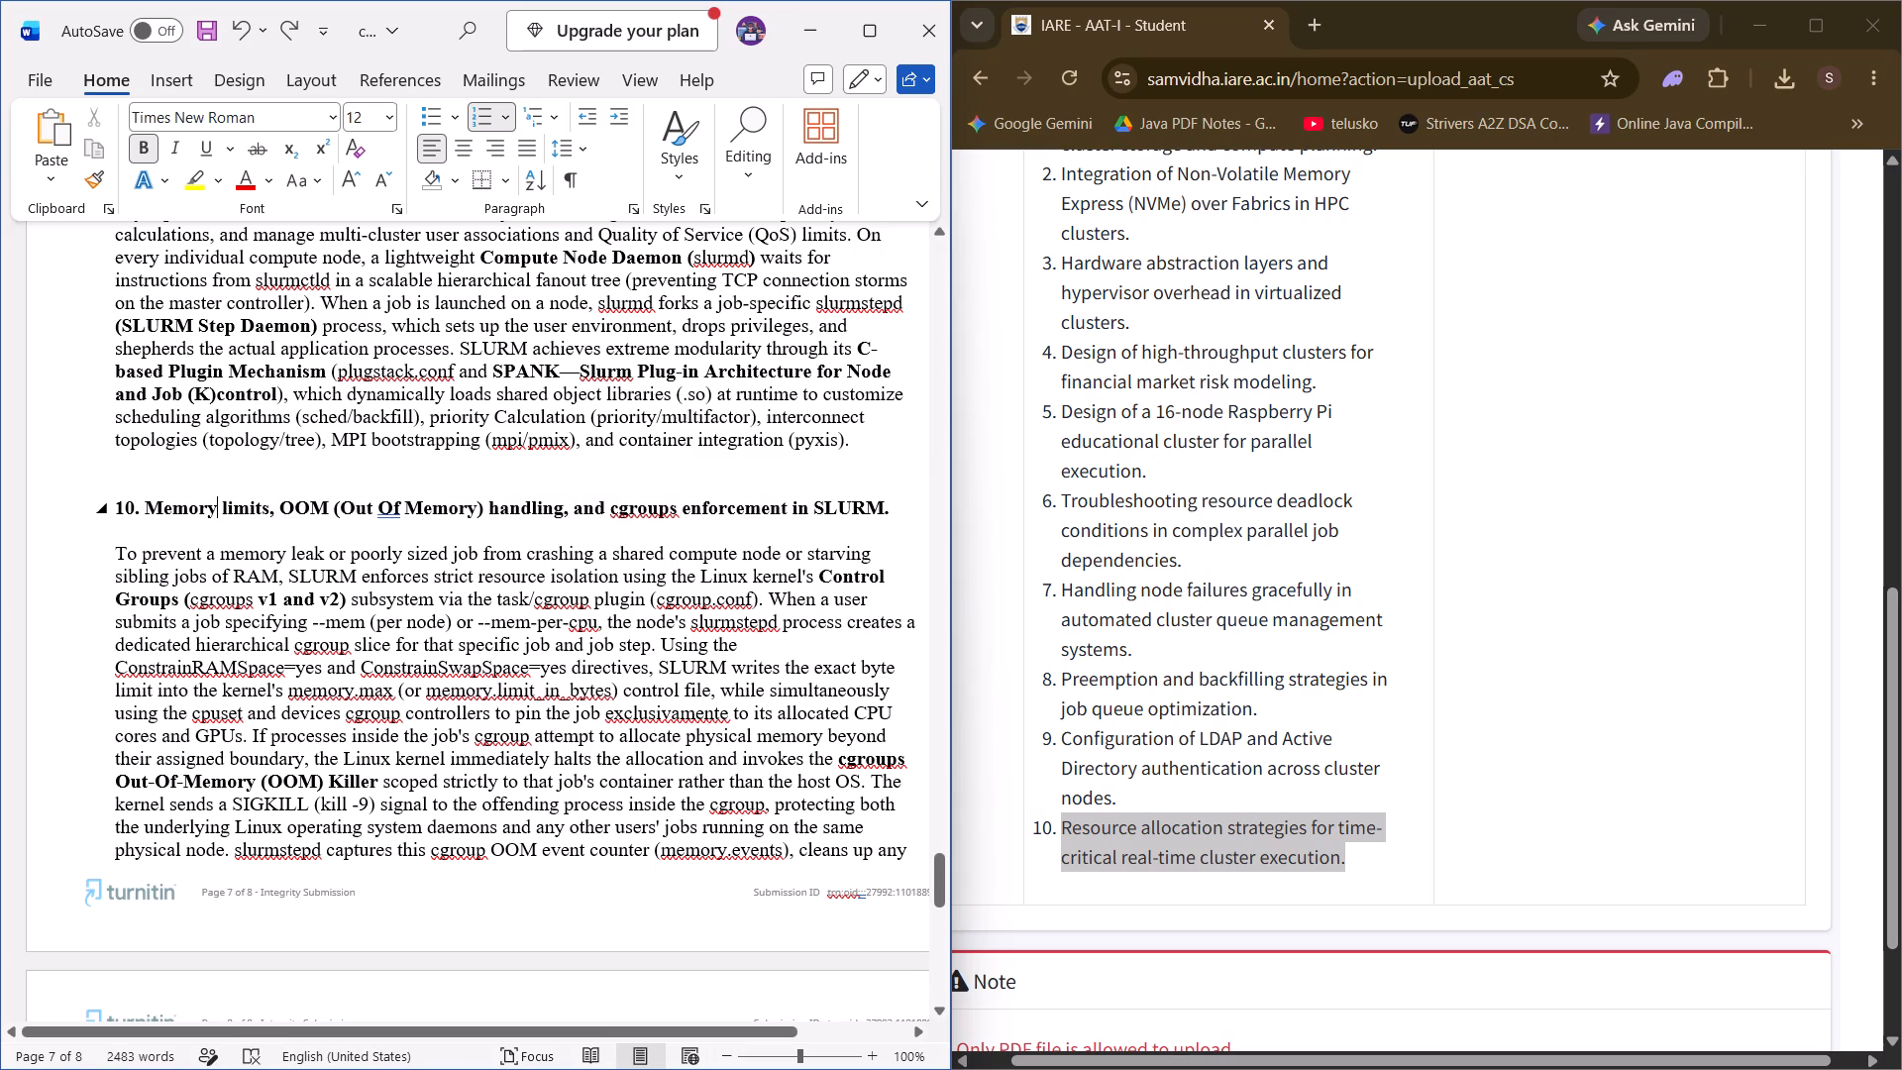
drag(221, 508, 802, 488)
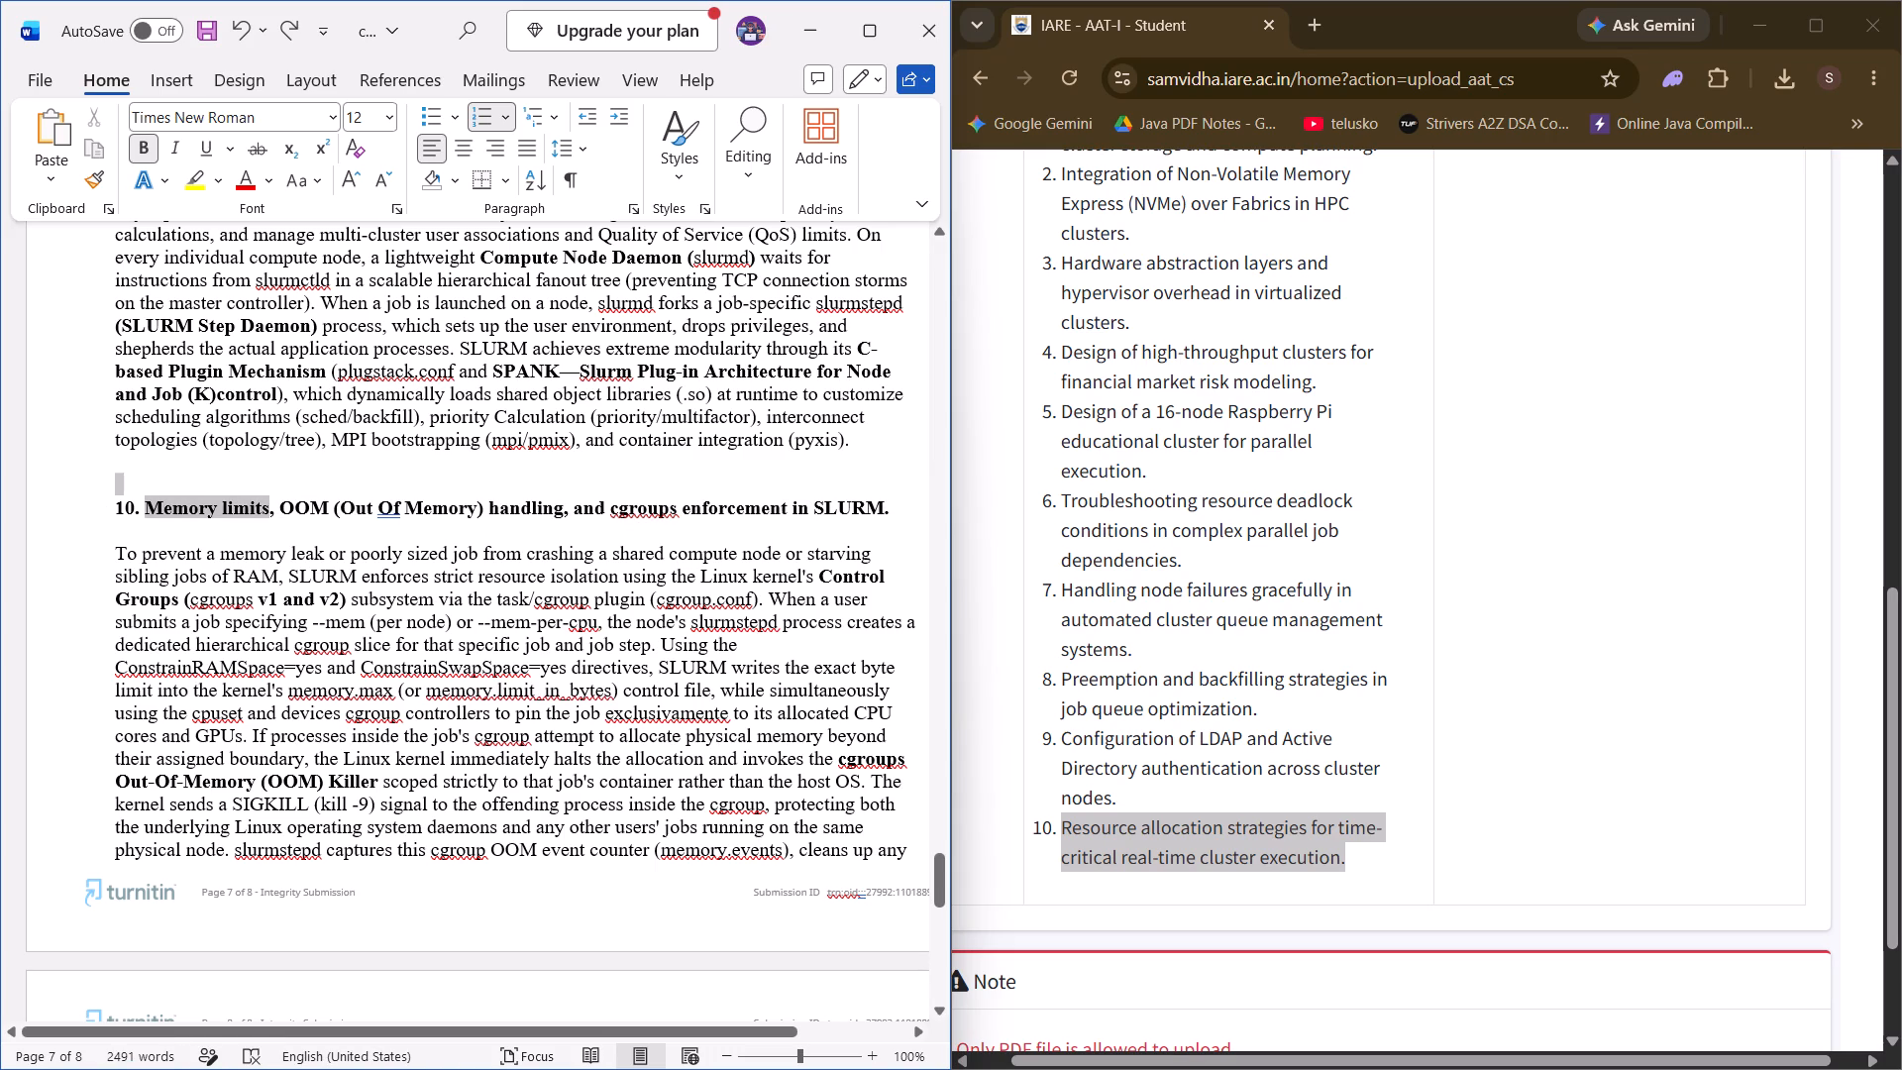
drag(802, 488, 803, 505)
key(ctrl+v)
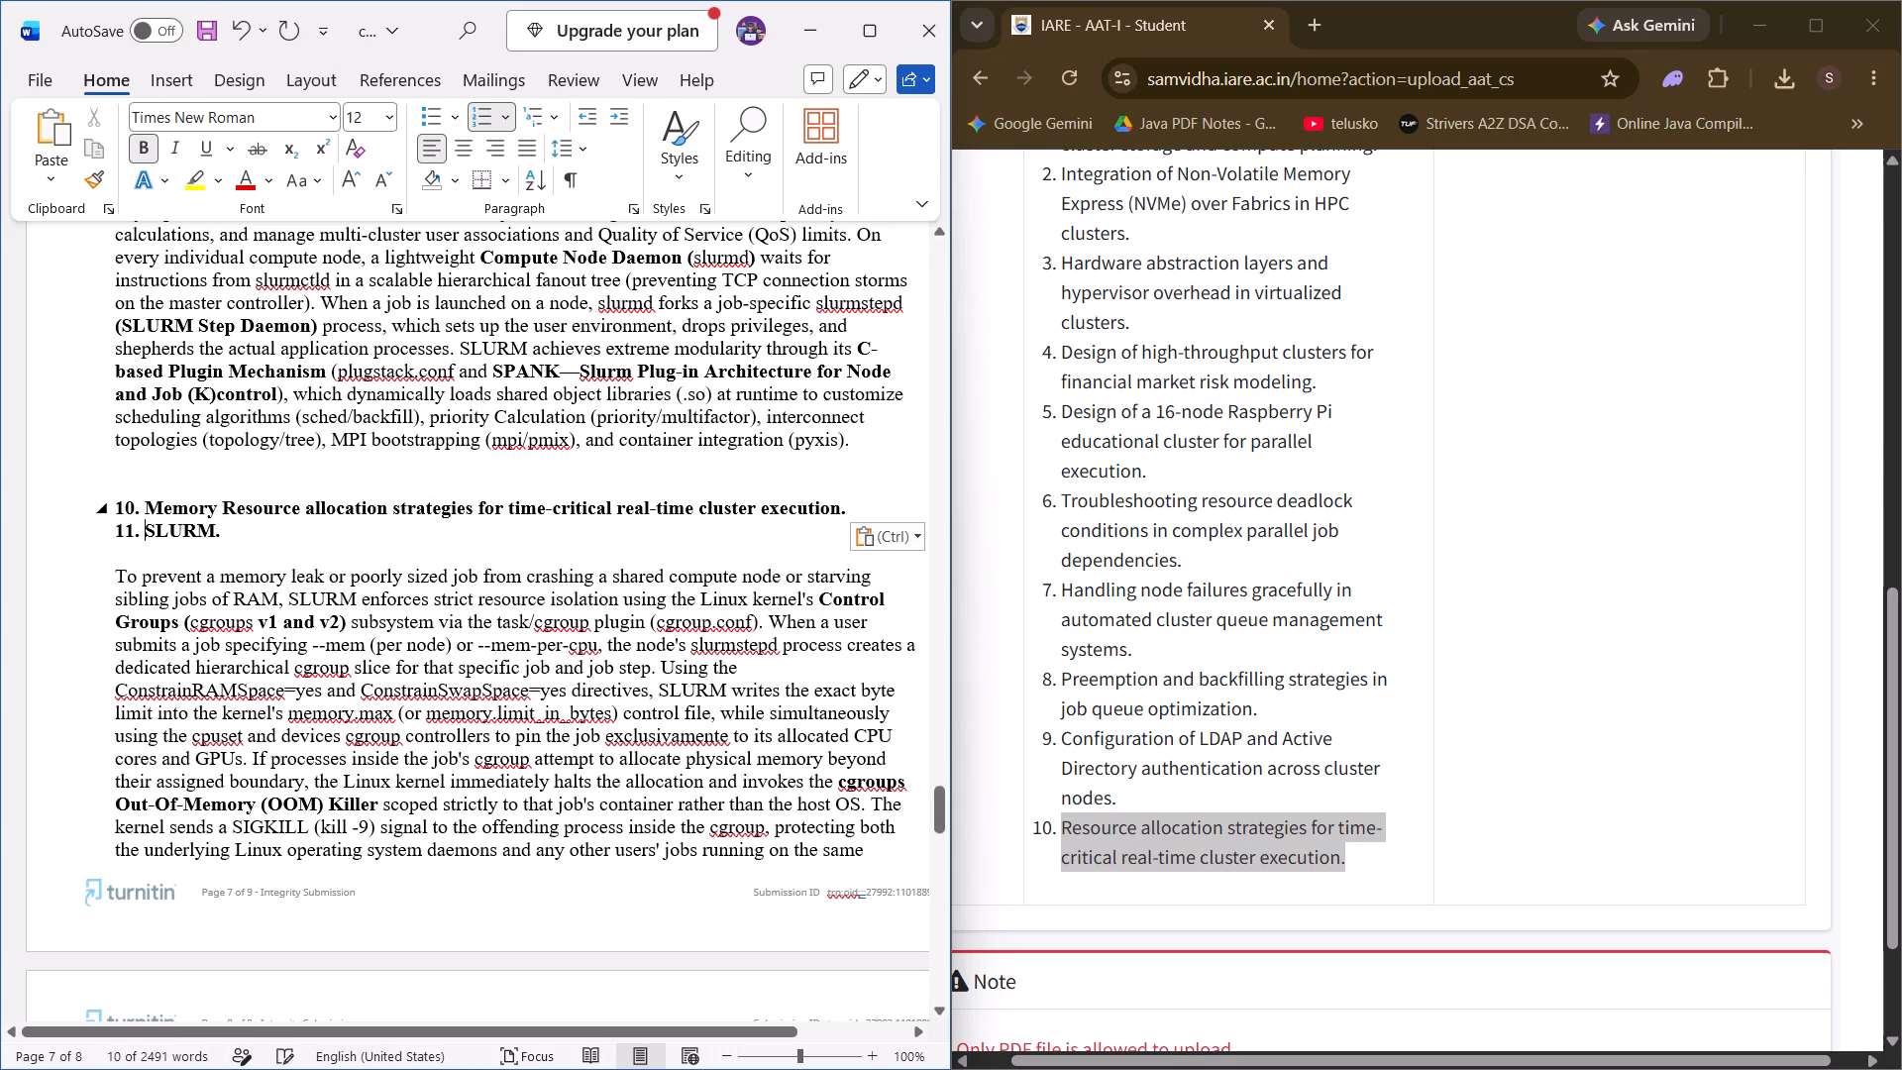
Remove the leftover numbered line "SLURM." below heading 10.
key(Delete)
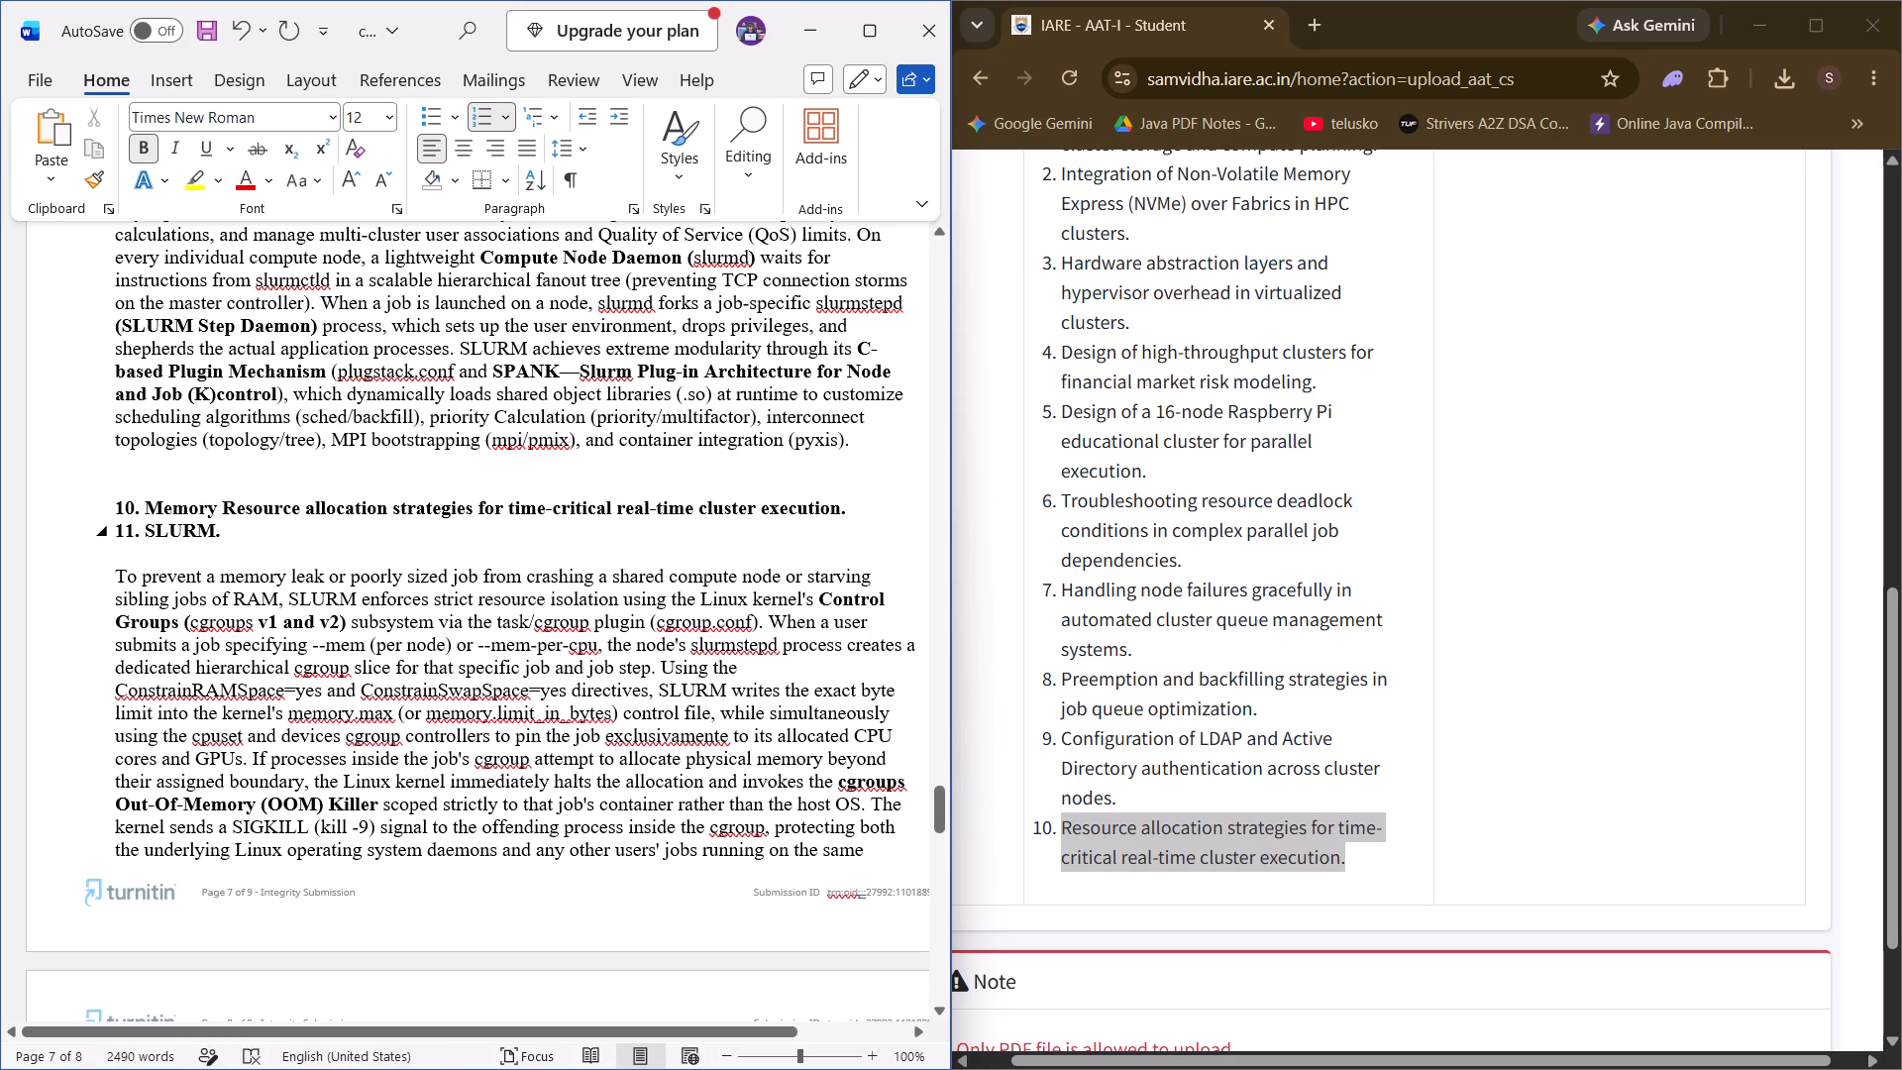
key(Delete)
key(Delete)
key(Delete)
key(Delete)
key(Delete)
key(Delete)
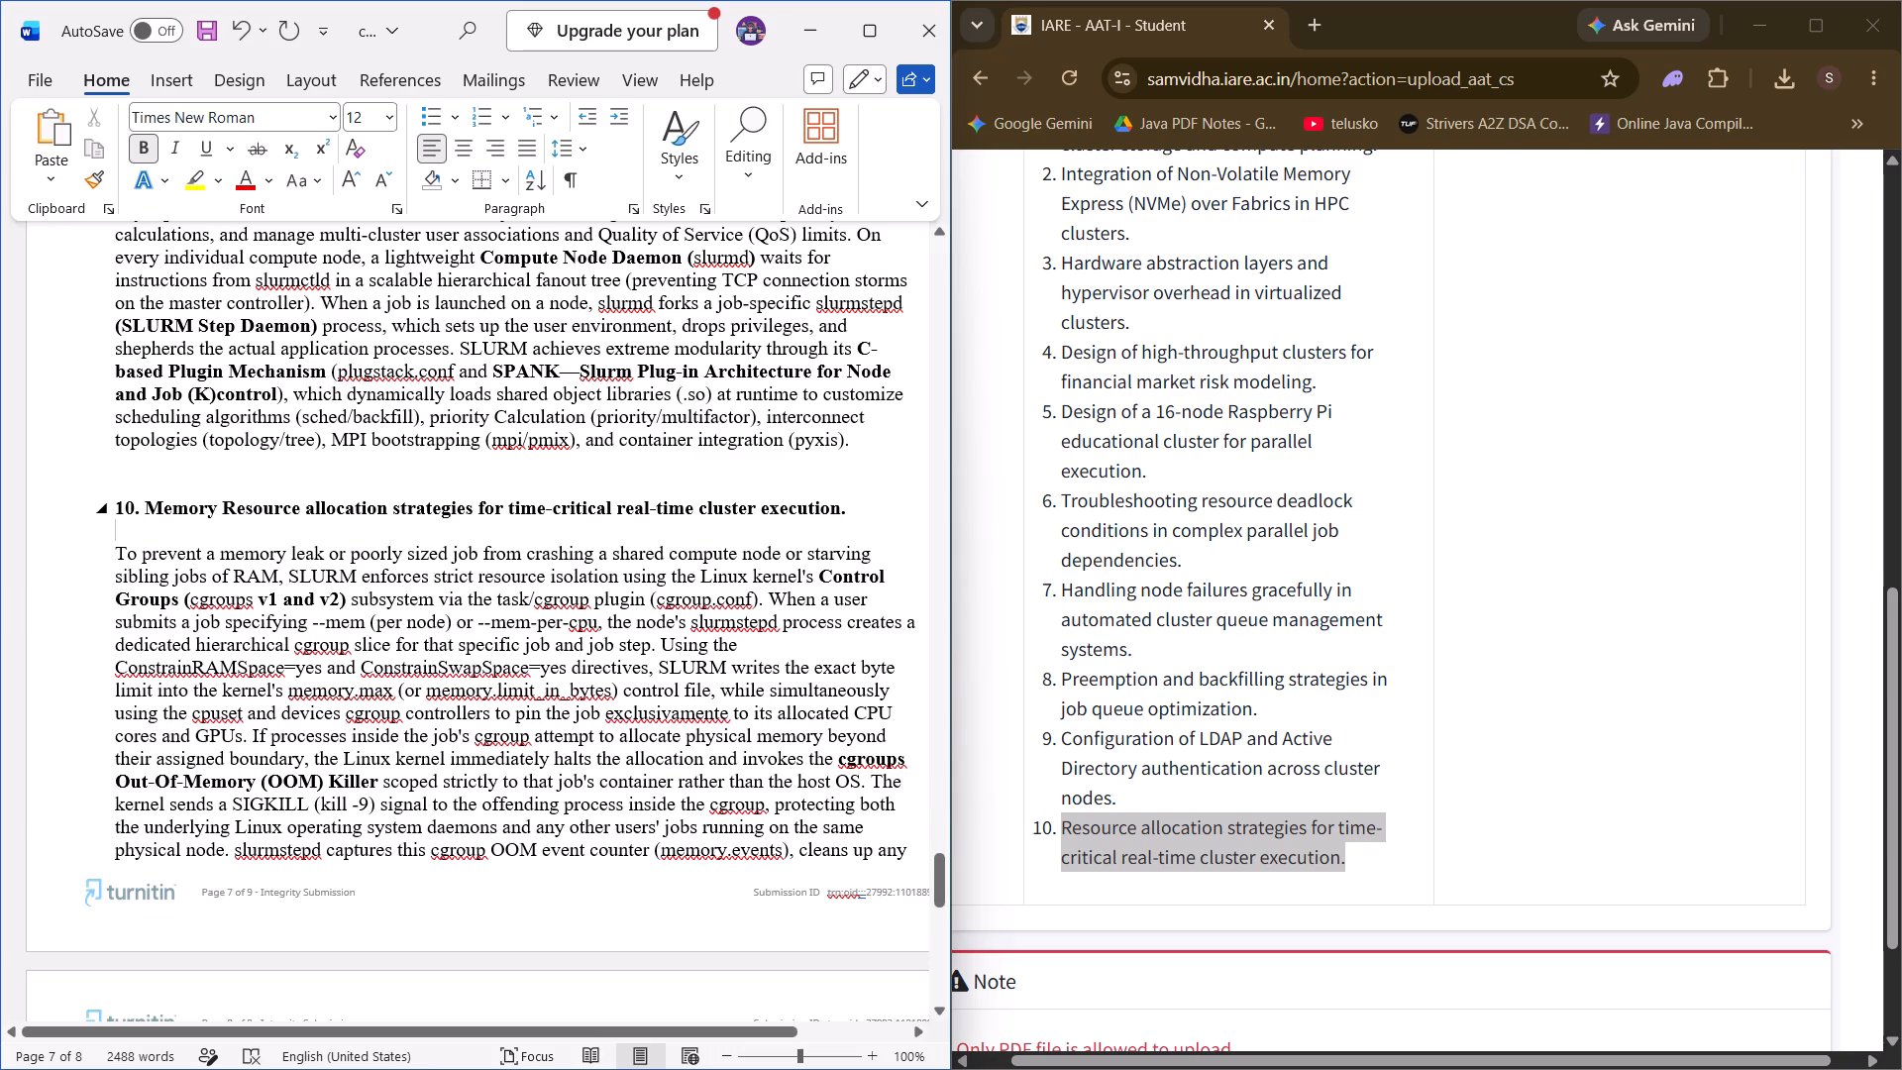
Remove the leftover word "Memory" from the start of heading 10, keeping the heading number and the full pasted question.
click(229, 509)
key(Delete)
key(Delete)
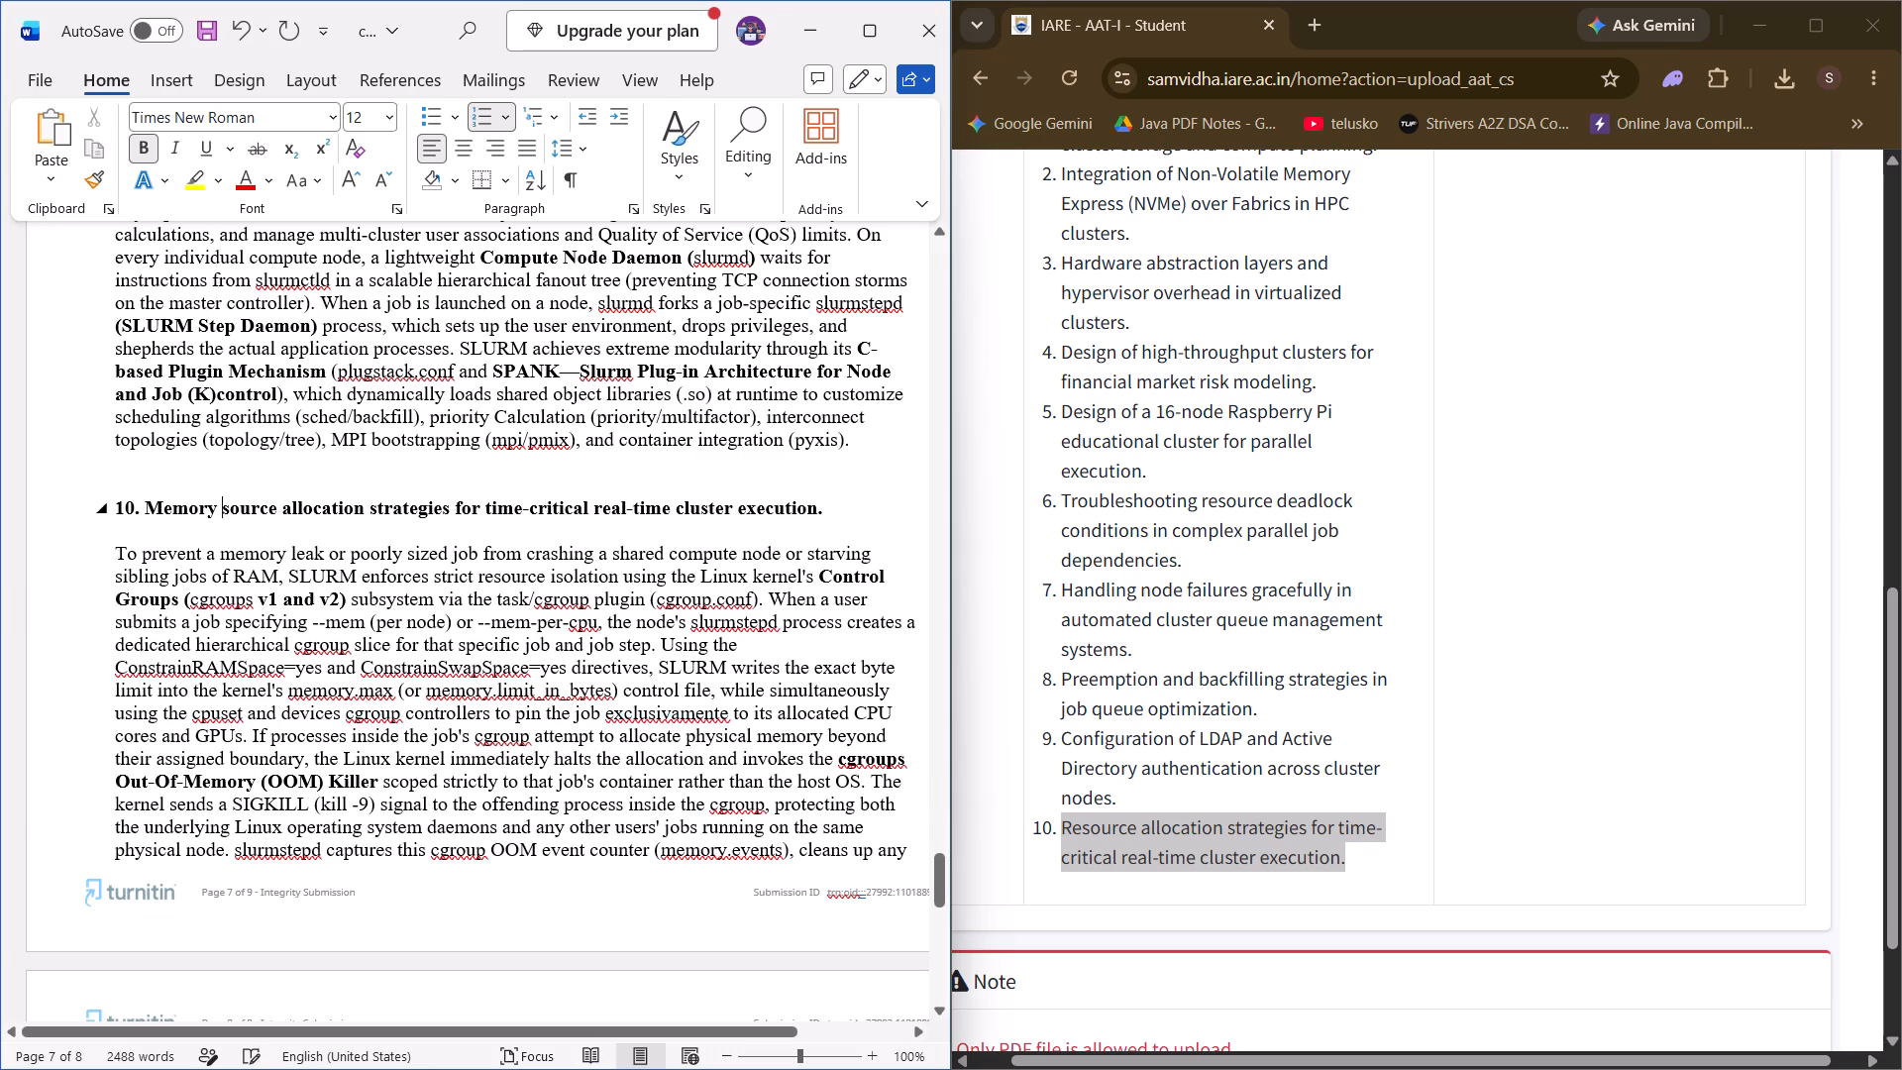
key(ctrl+z)
key(BackSpace)
key(ctrl+z)
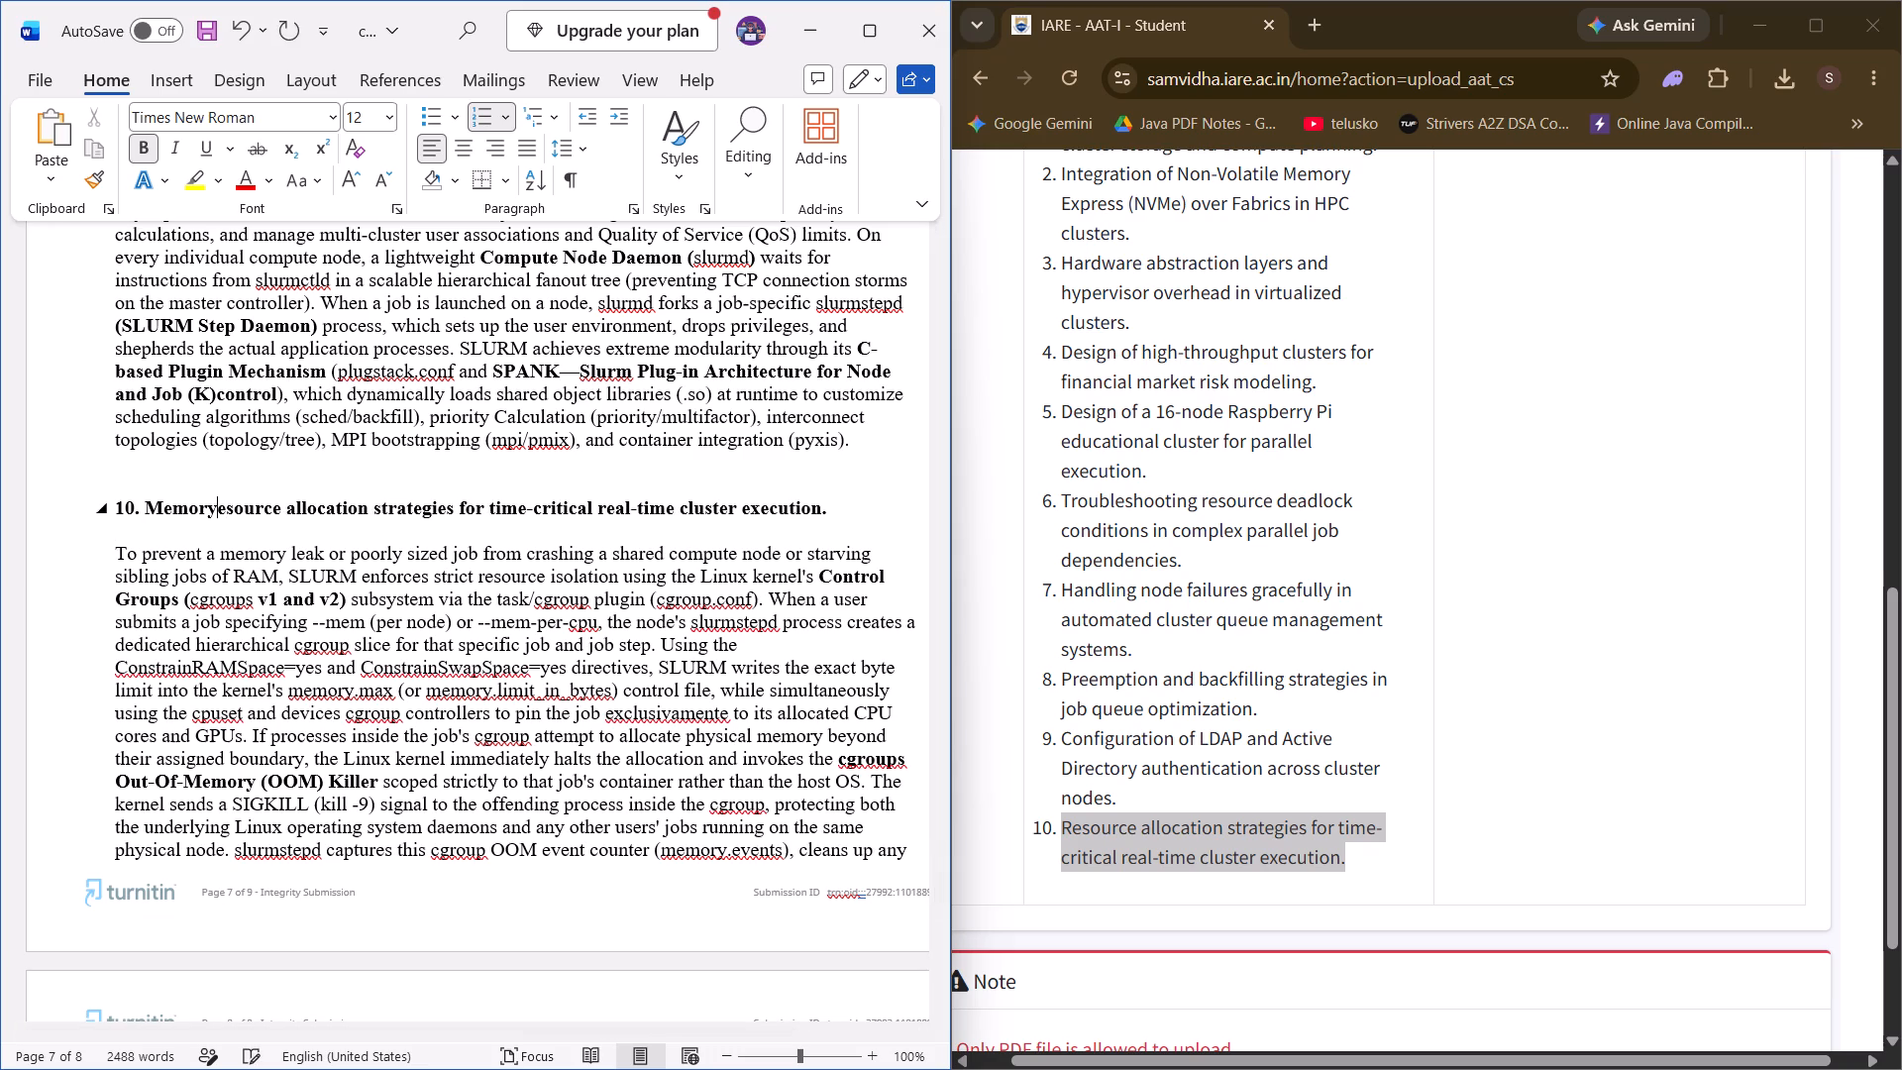
key(ctrl+z)
key(BackSpace)
key(BackSpace)
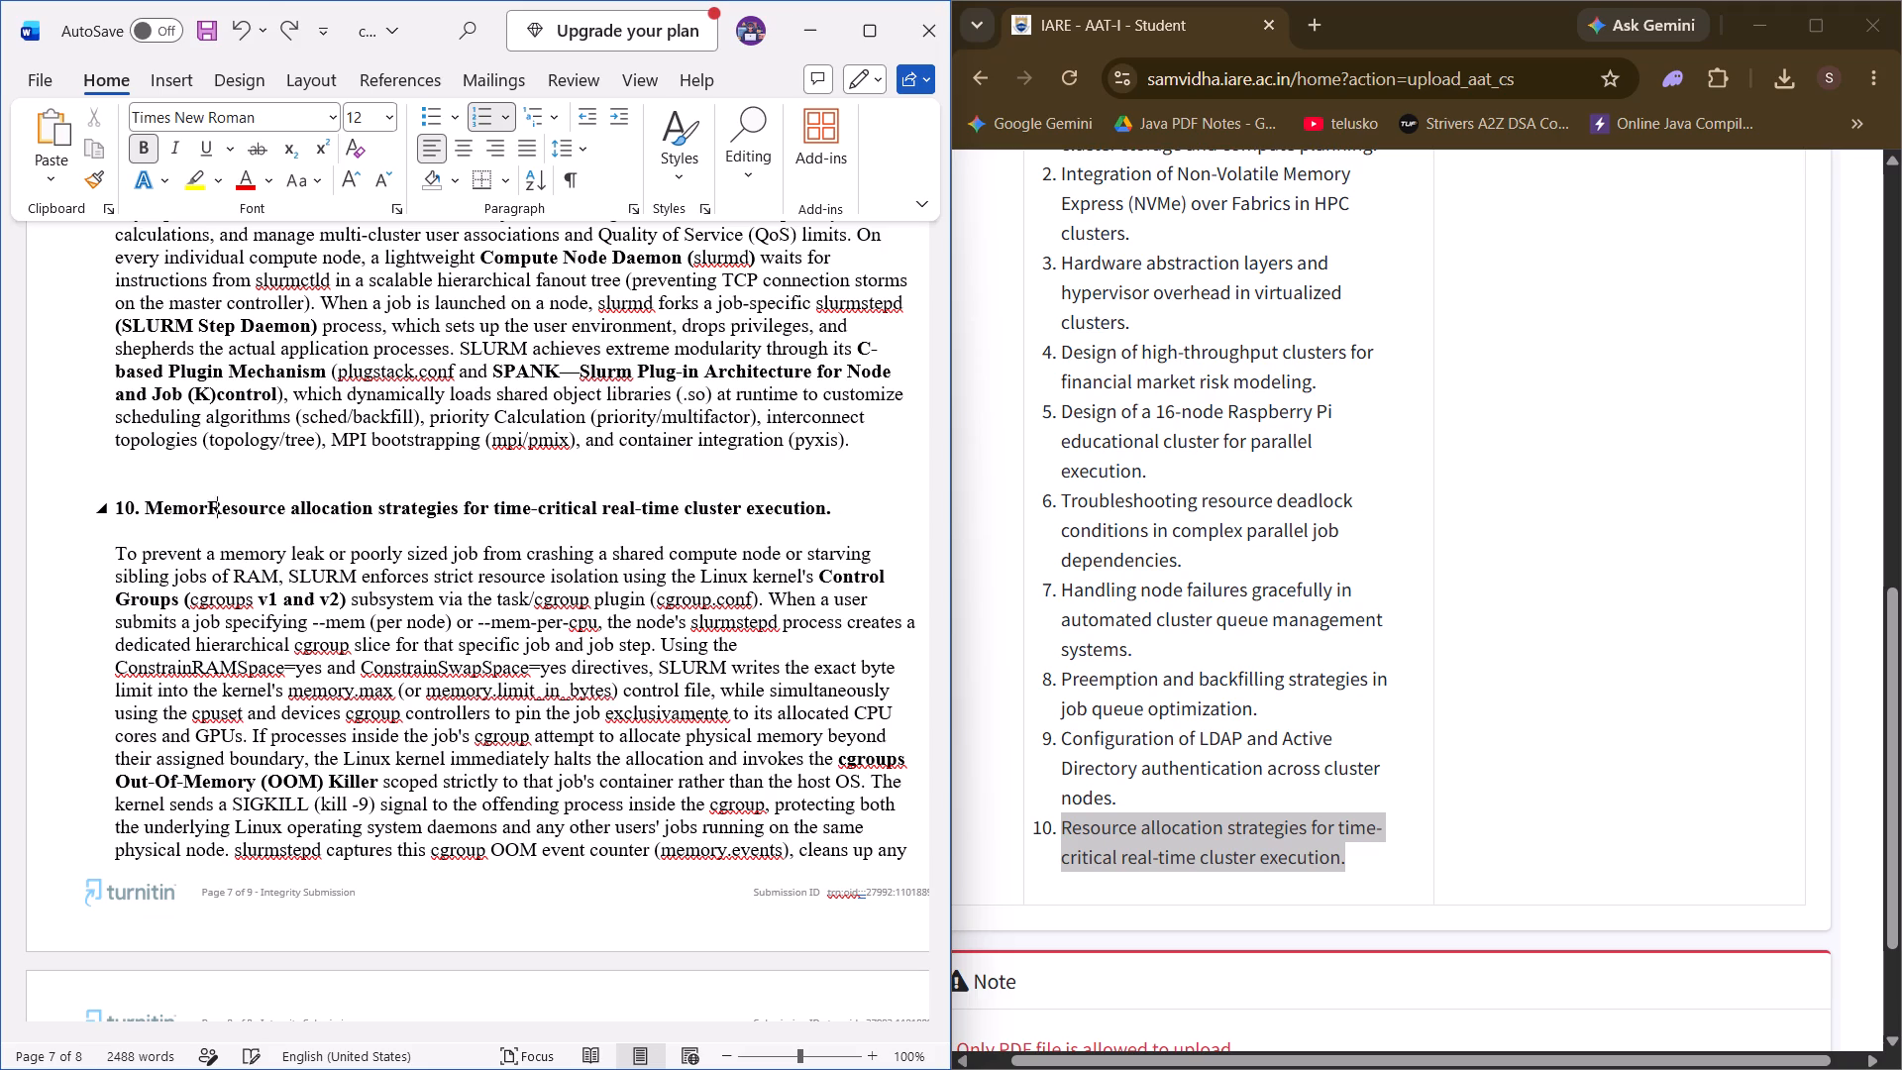
key(BackSpace)
key(BackSpace)
key(BackSpace)
key(BackSpace)
key(BackSpace)
key(BackSpace)
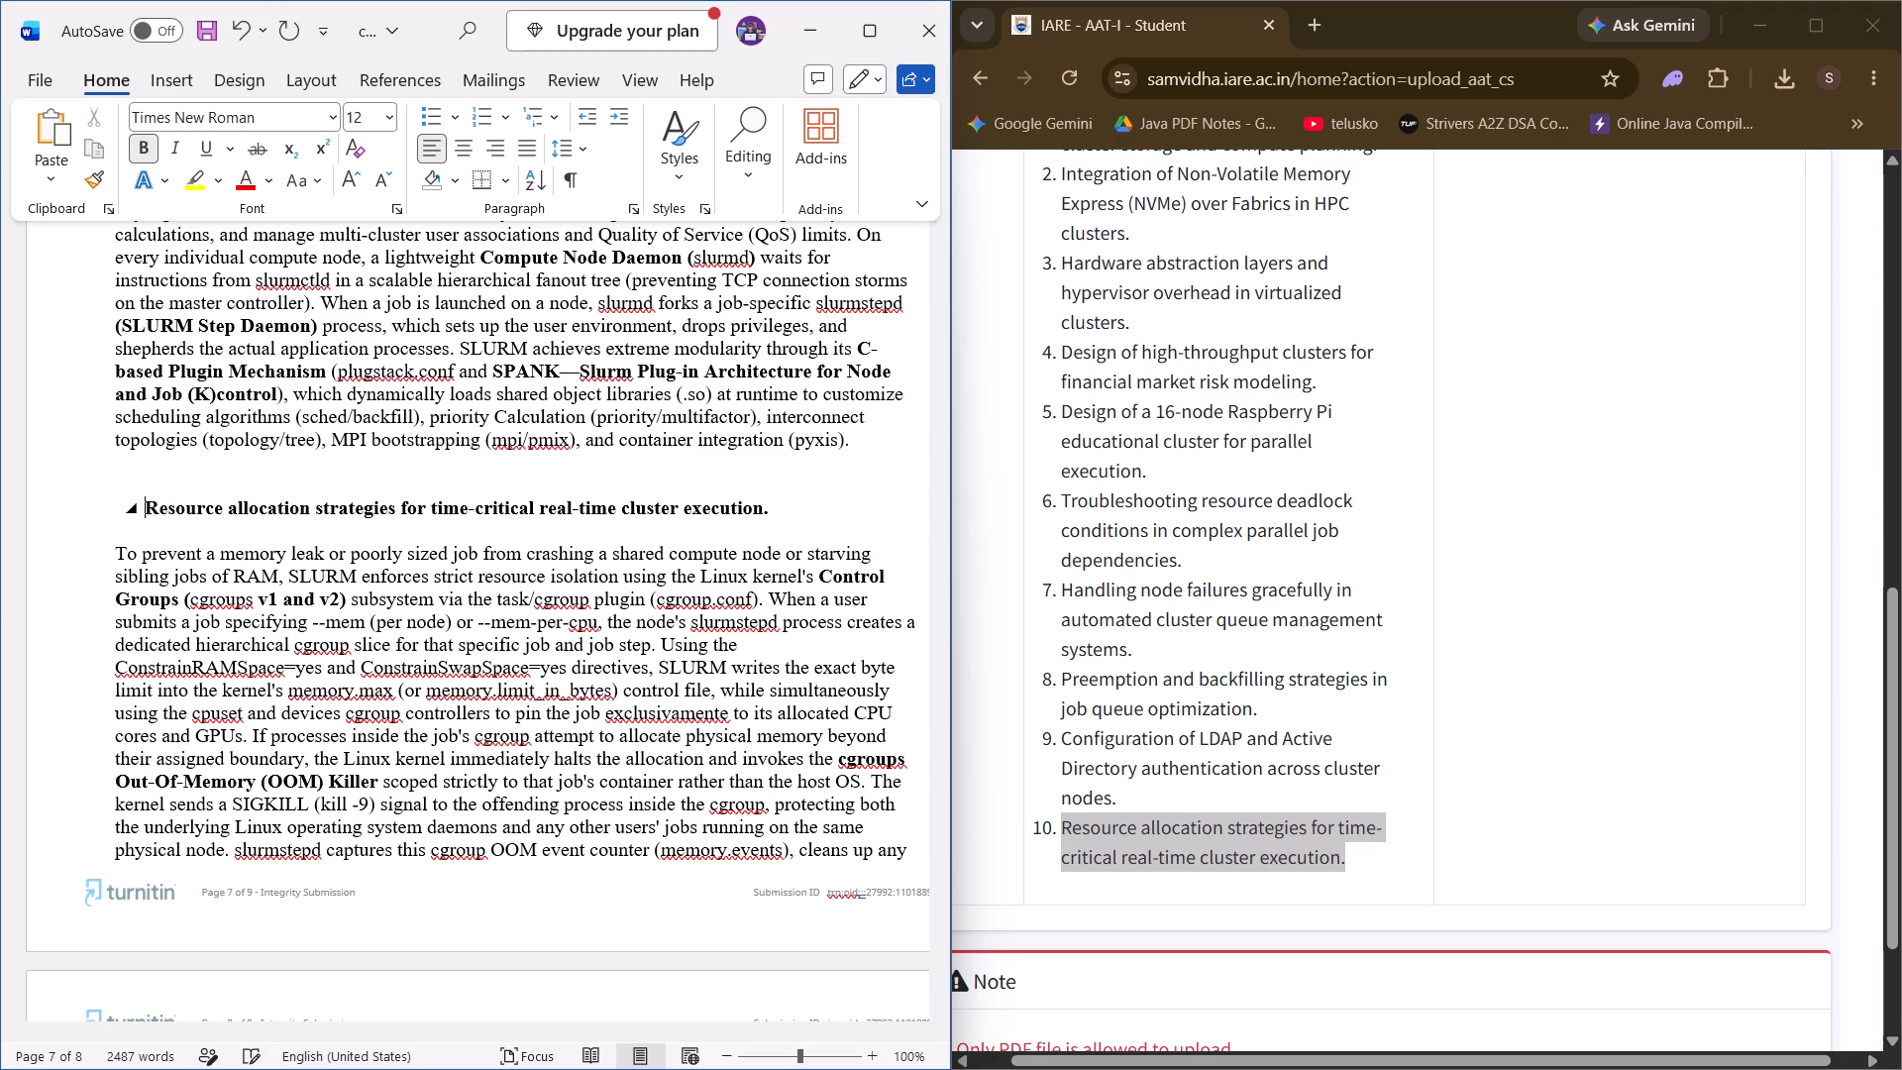
key(ctrl+z)
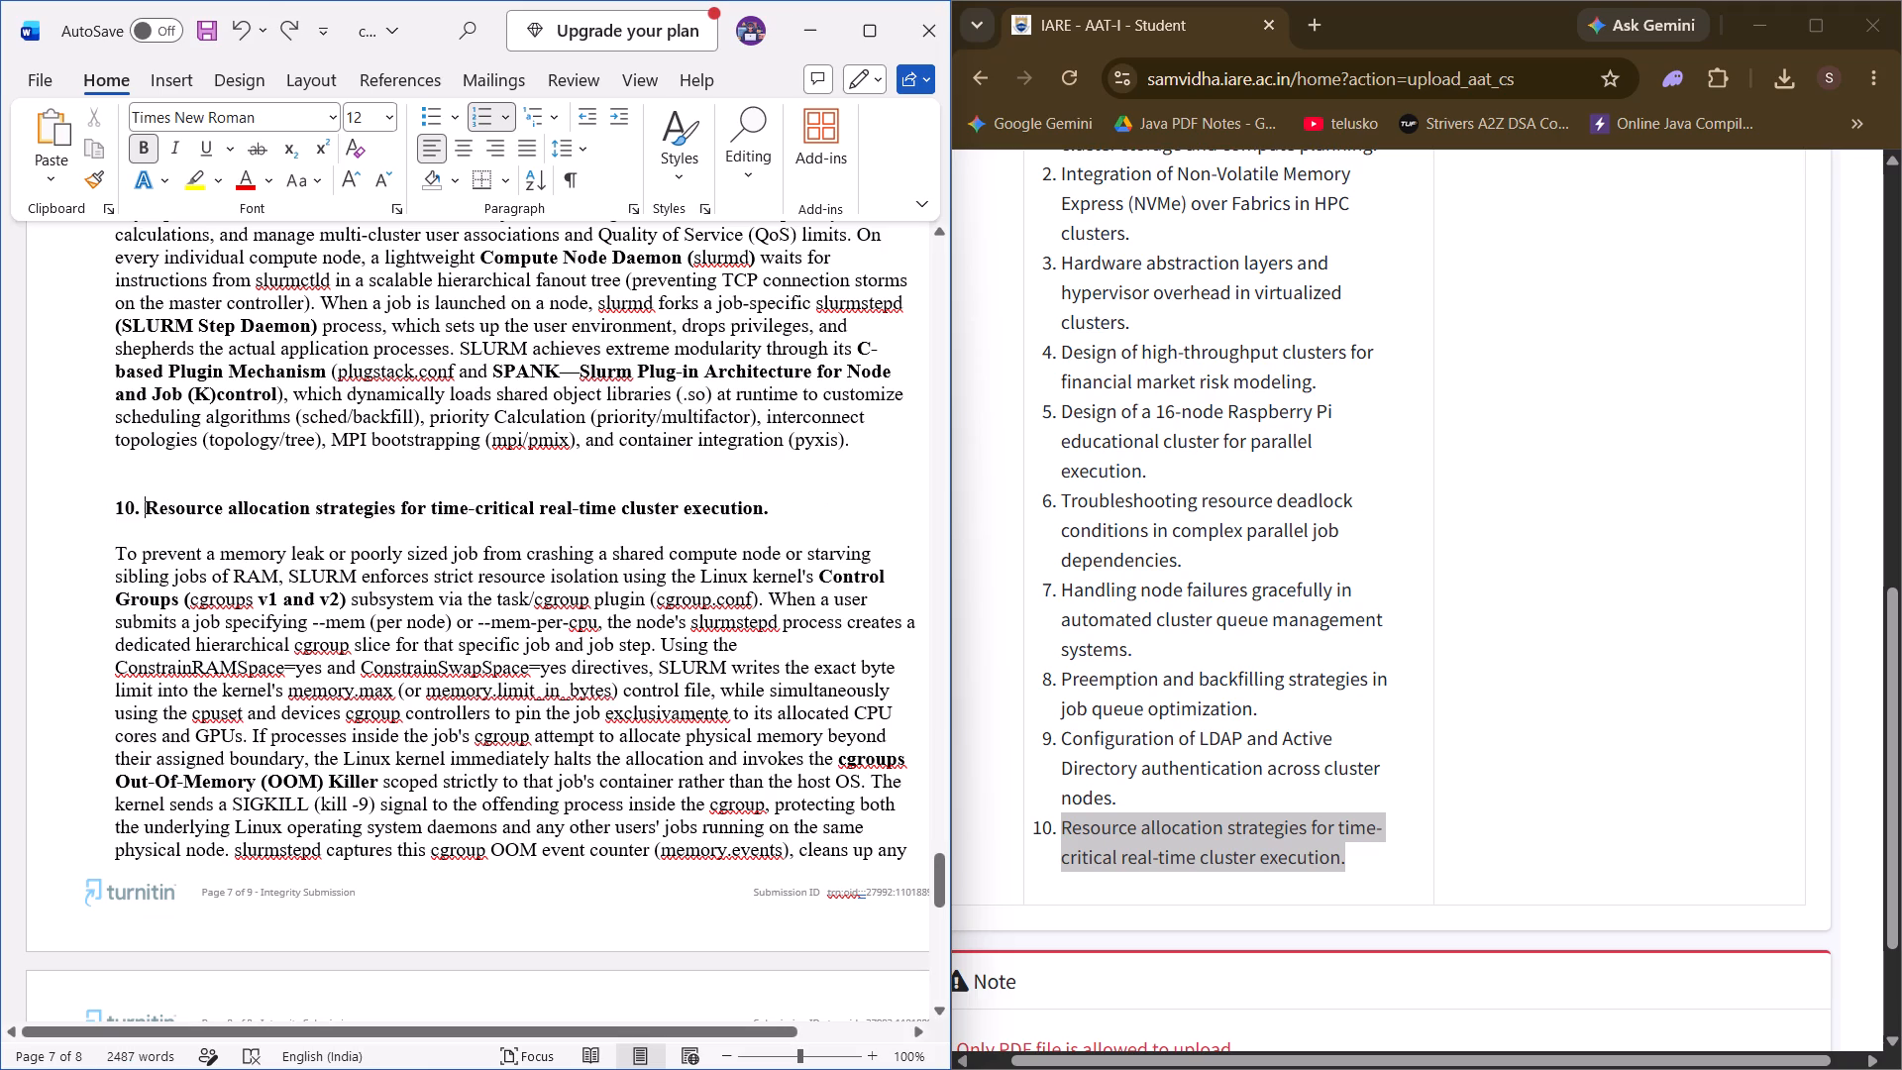
Save the Cluster Computing document and close it.
click(488, 480)
key(ctrl+s)
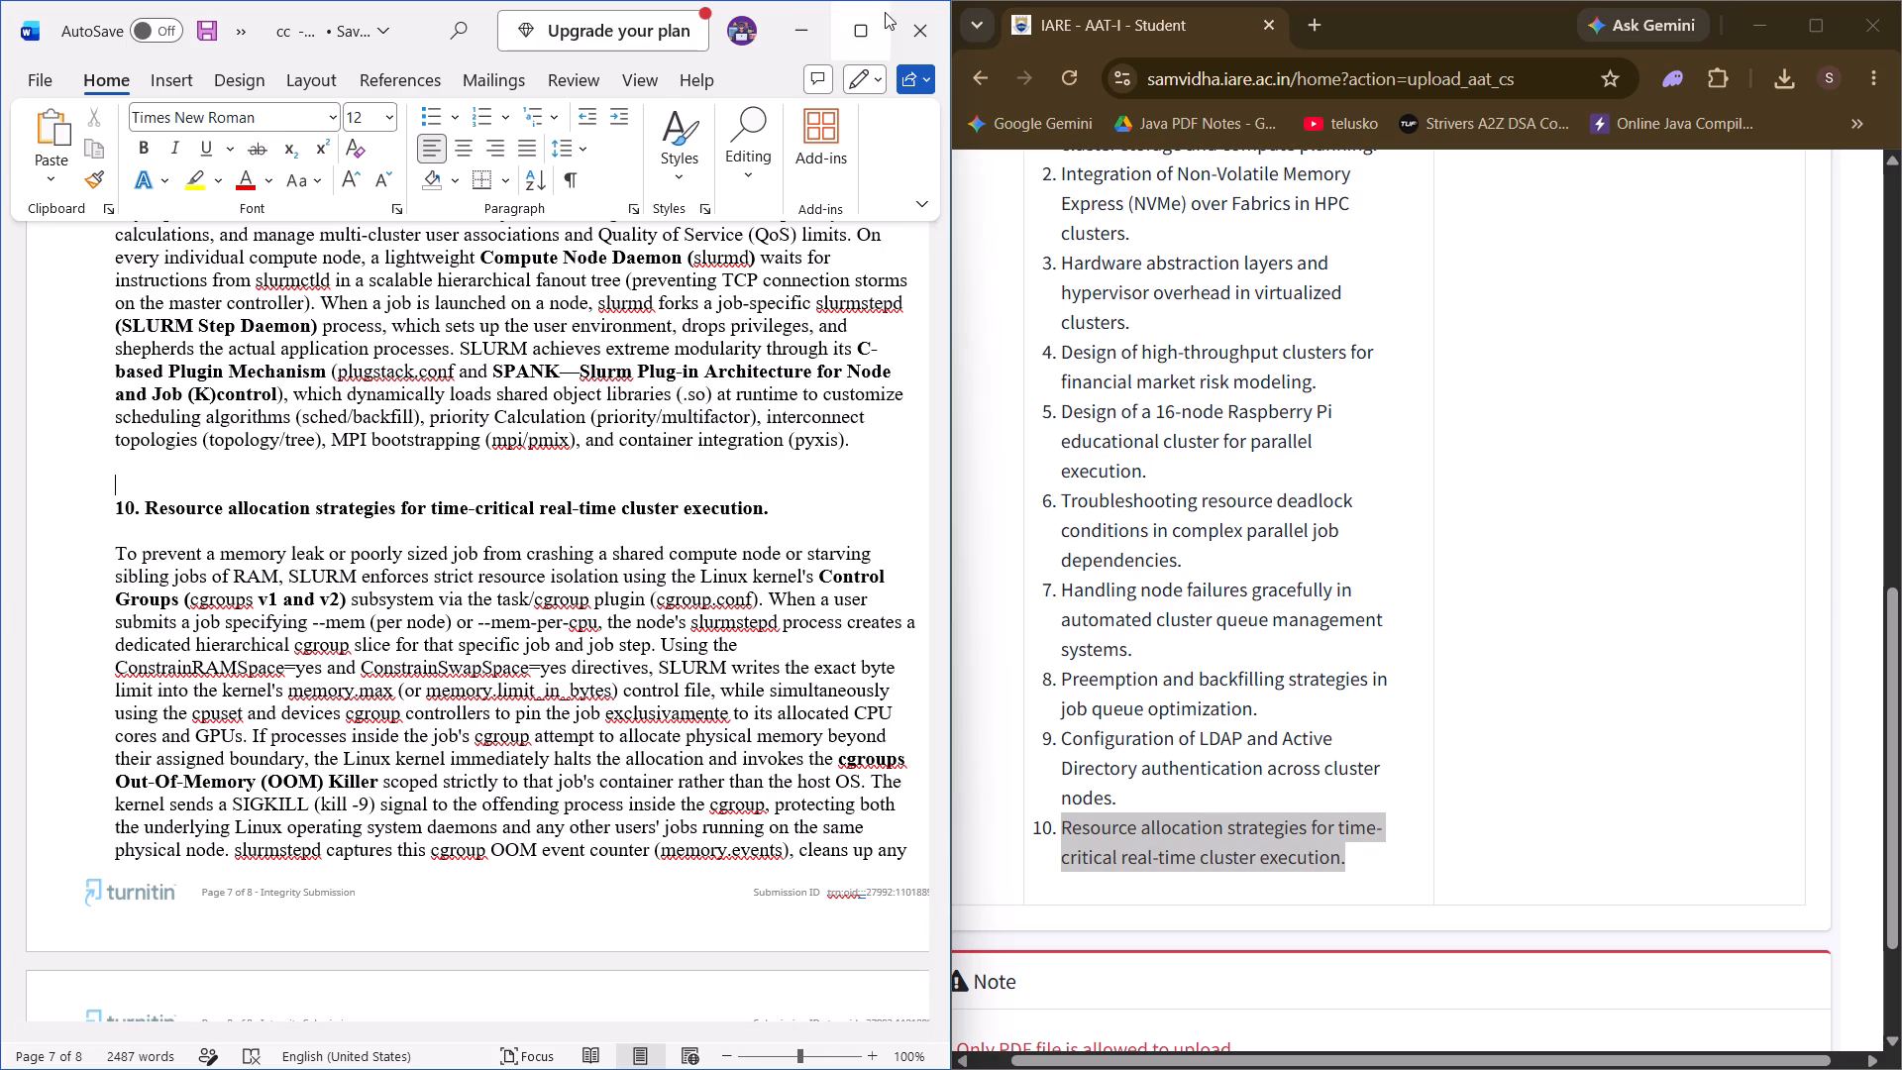
click(909, 20)
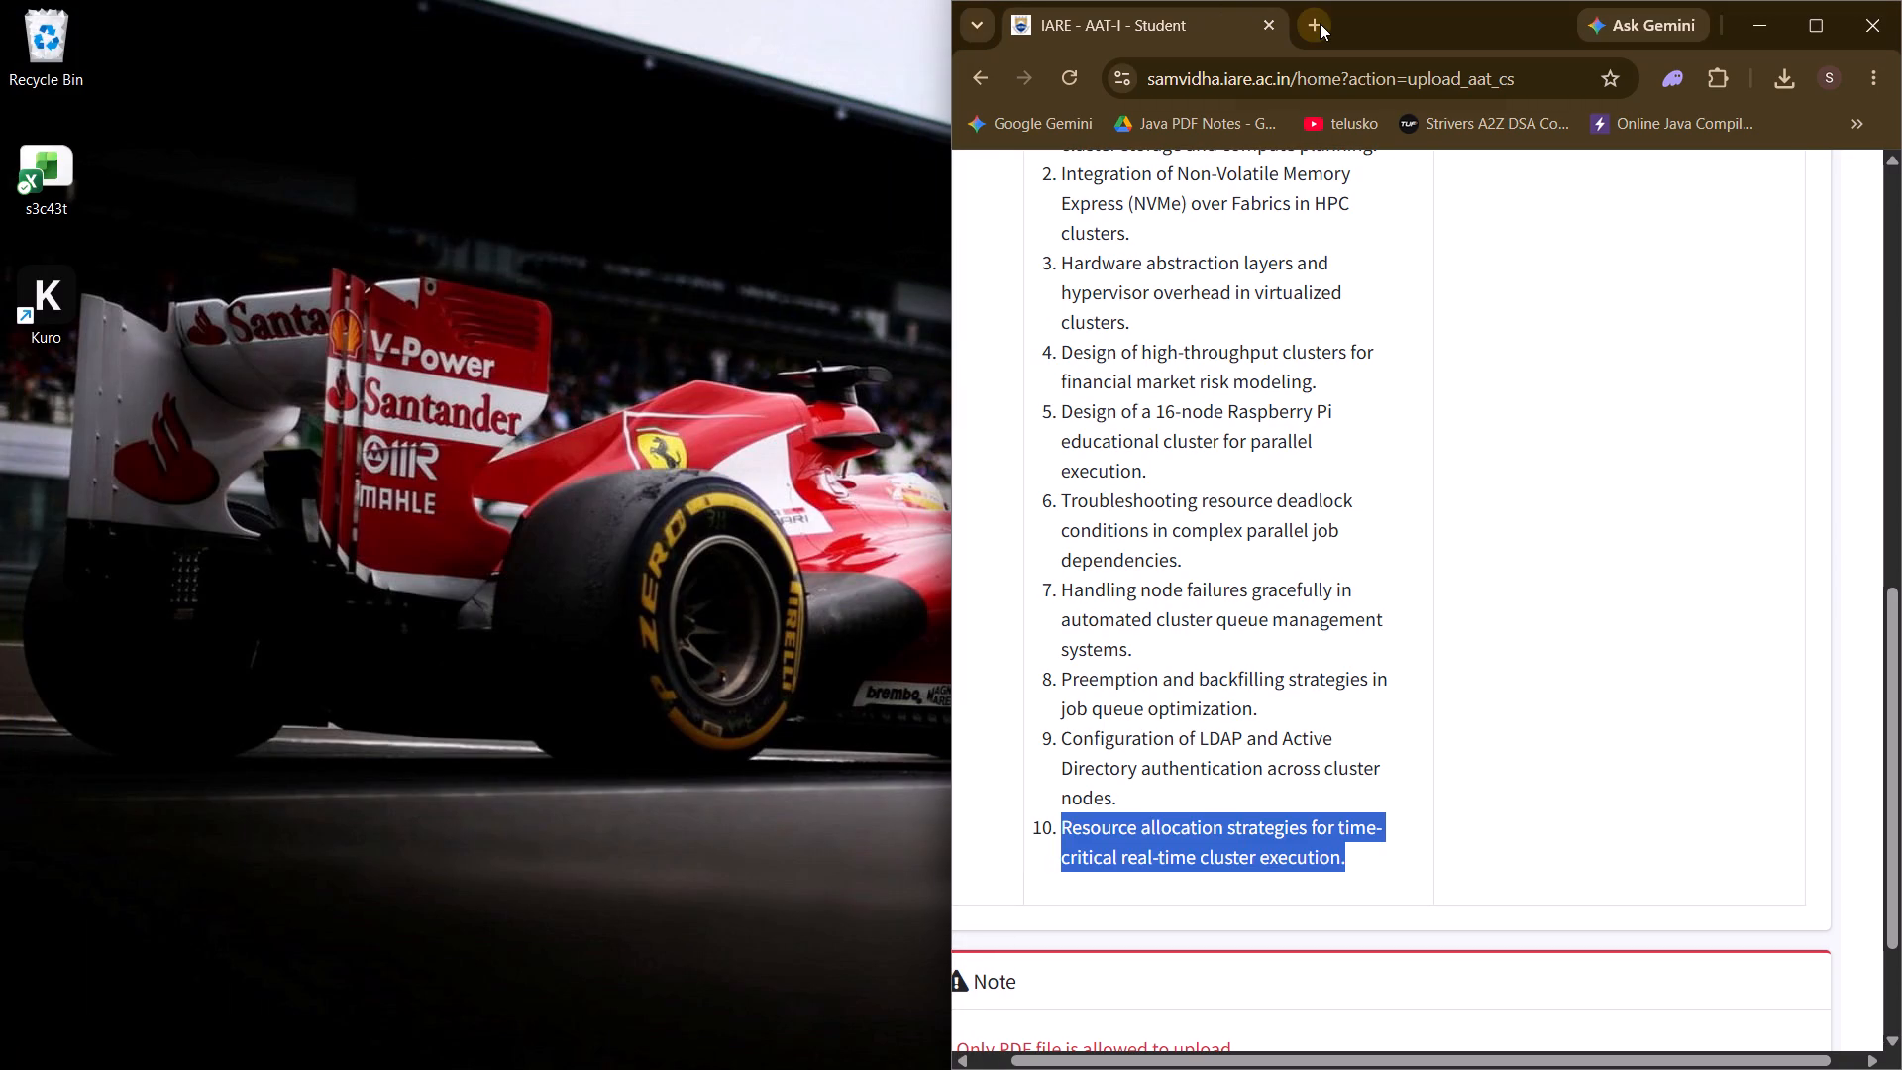
Search the web for "word to pdf" in a new maximized browser tab and open iLovePDF's Word to PDF converter.
click(1320, 23)
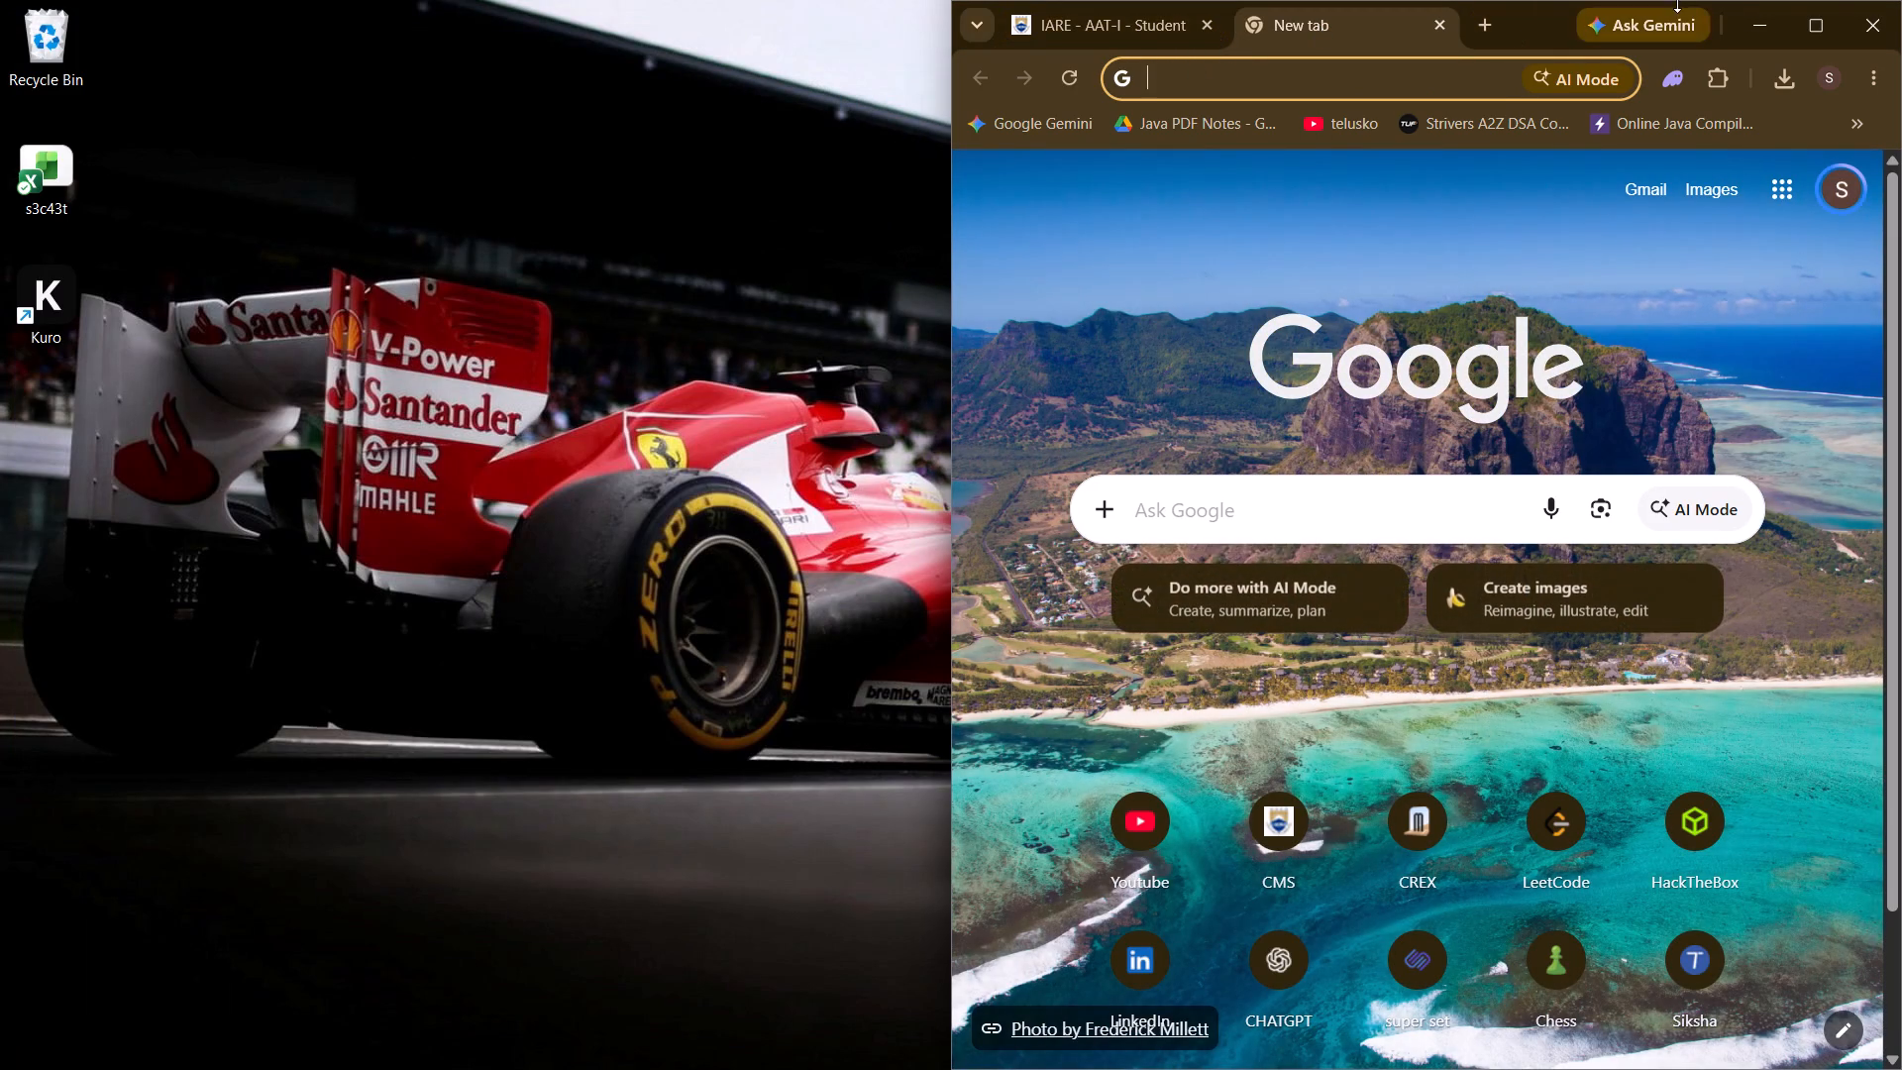
click(1793, 24)
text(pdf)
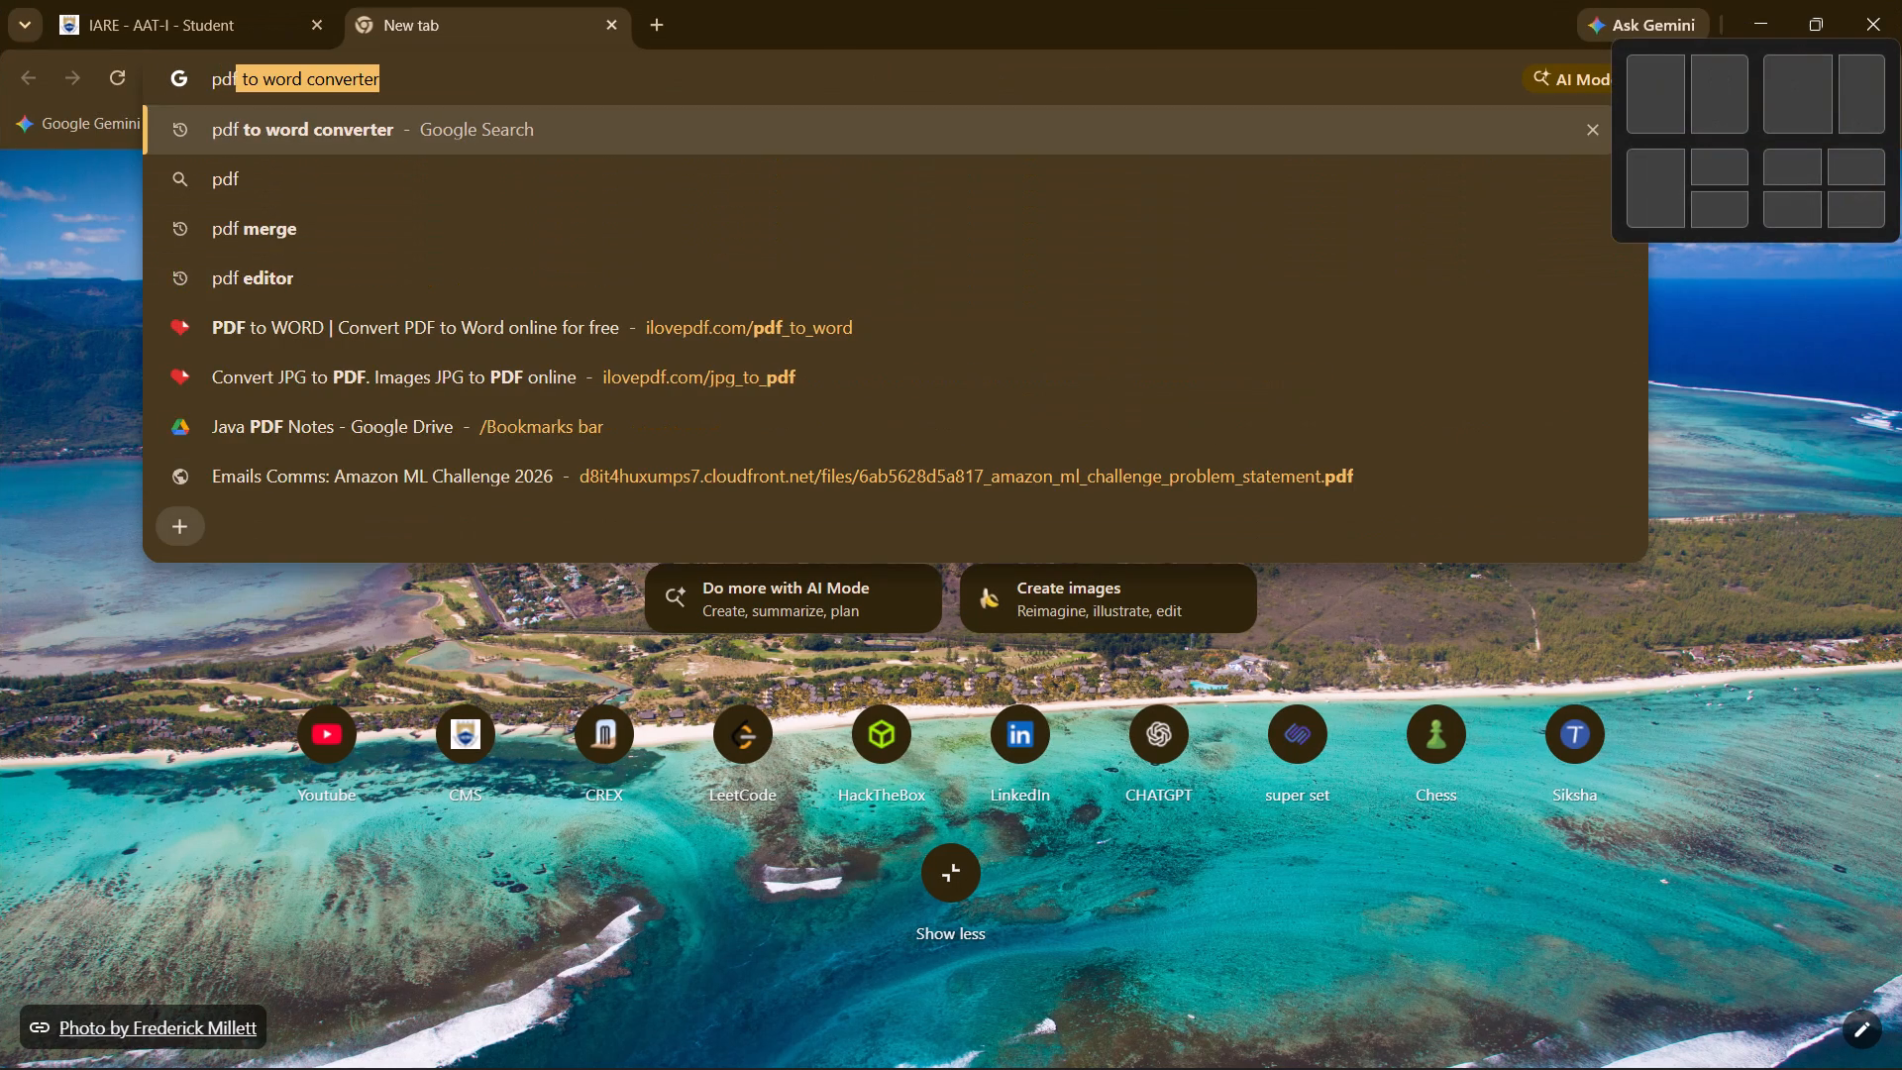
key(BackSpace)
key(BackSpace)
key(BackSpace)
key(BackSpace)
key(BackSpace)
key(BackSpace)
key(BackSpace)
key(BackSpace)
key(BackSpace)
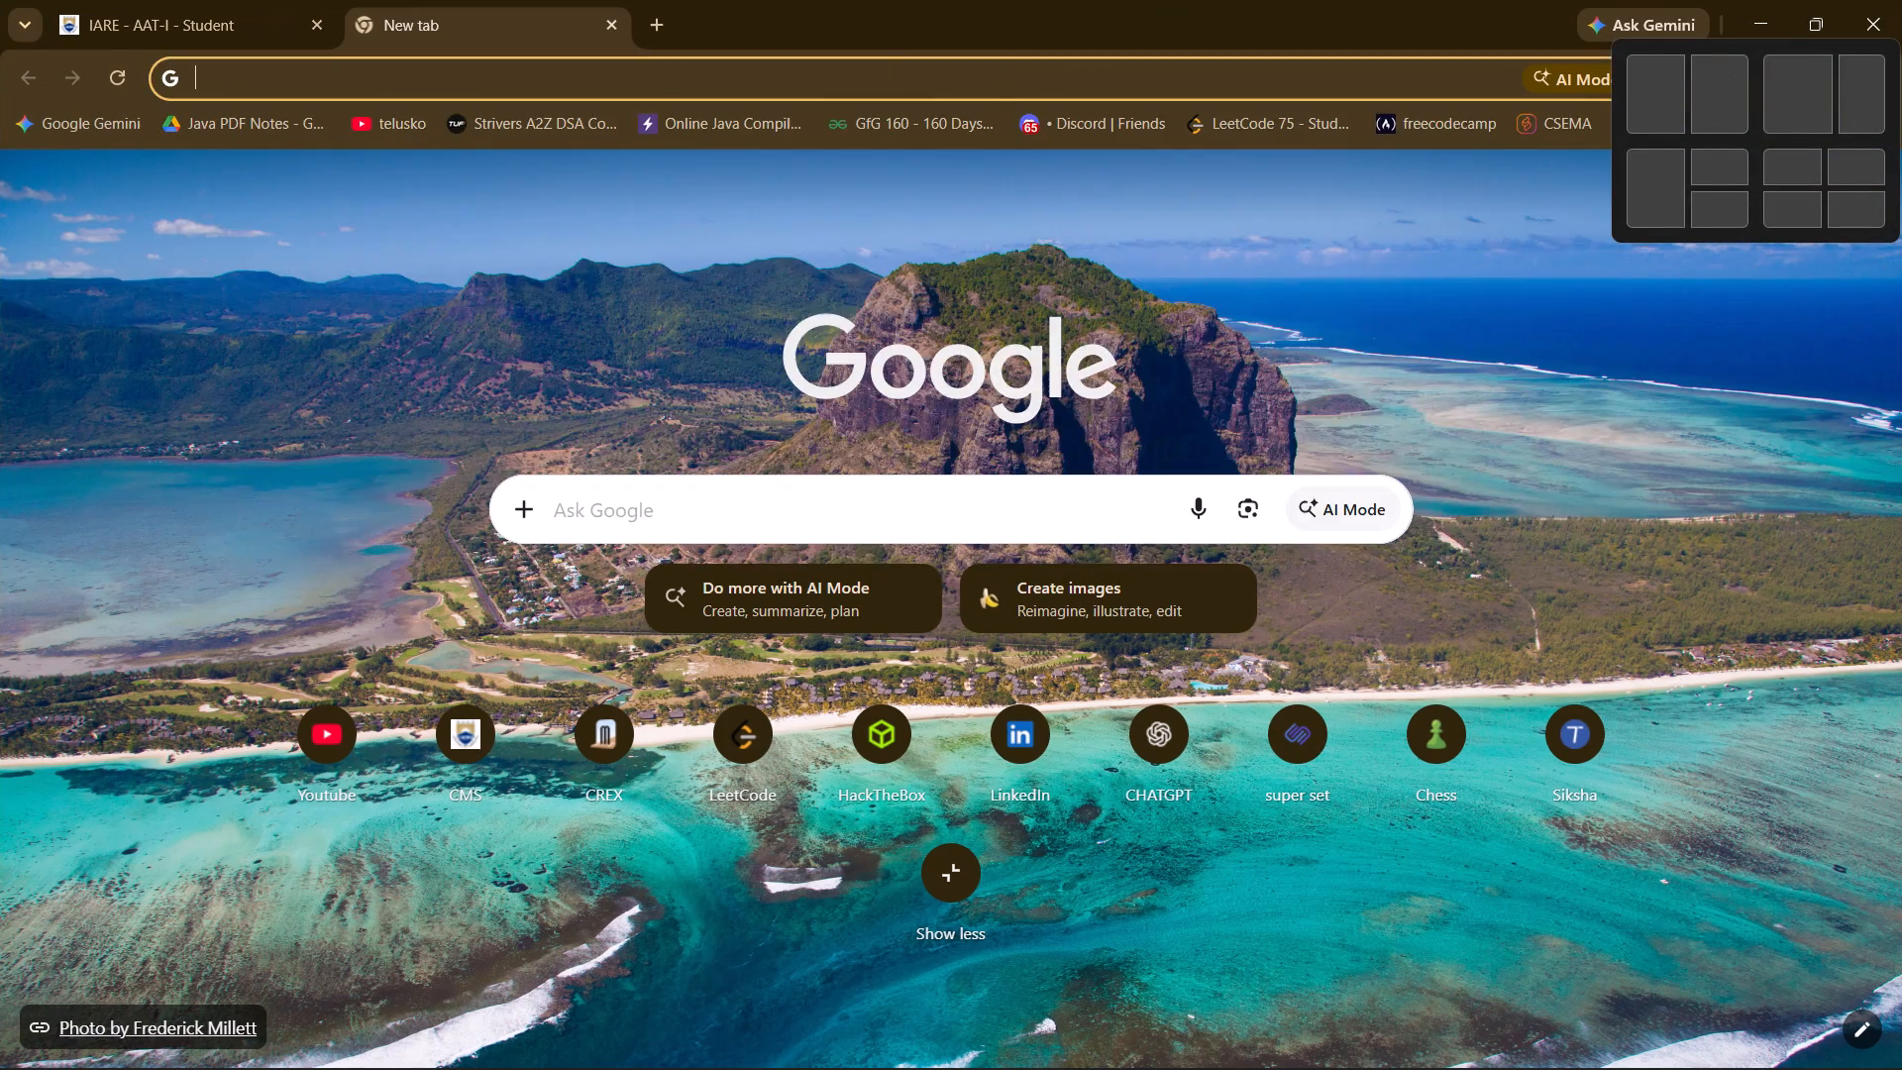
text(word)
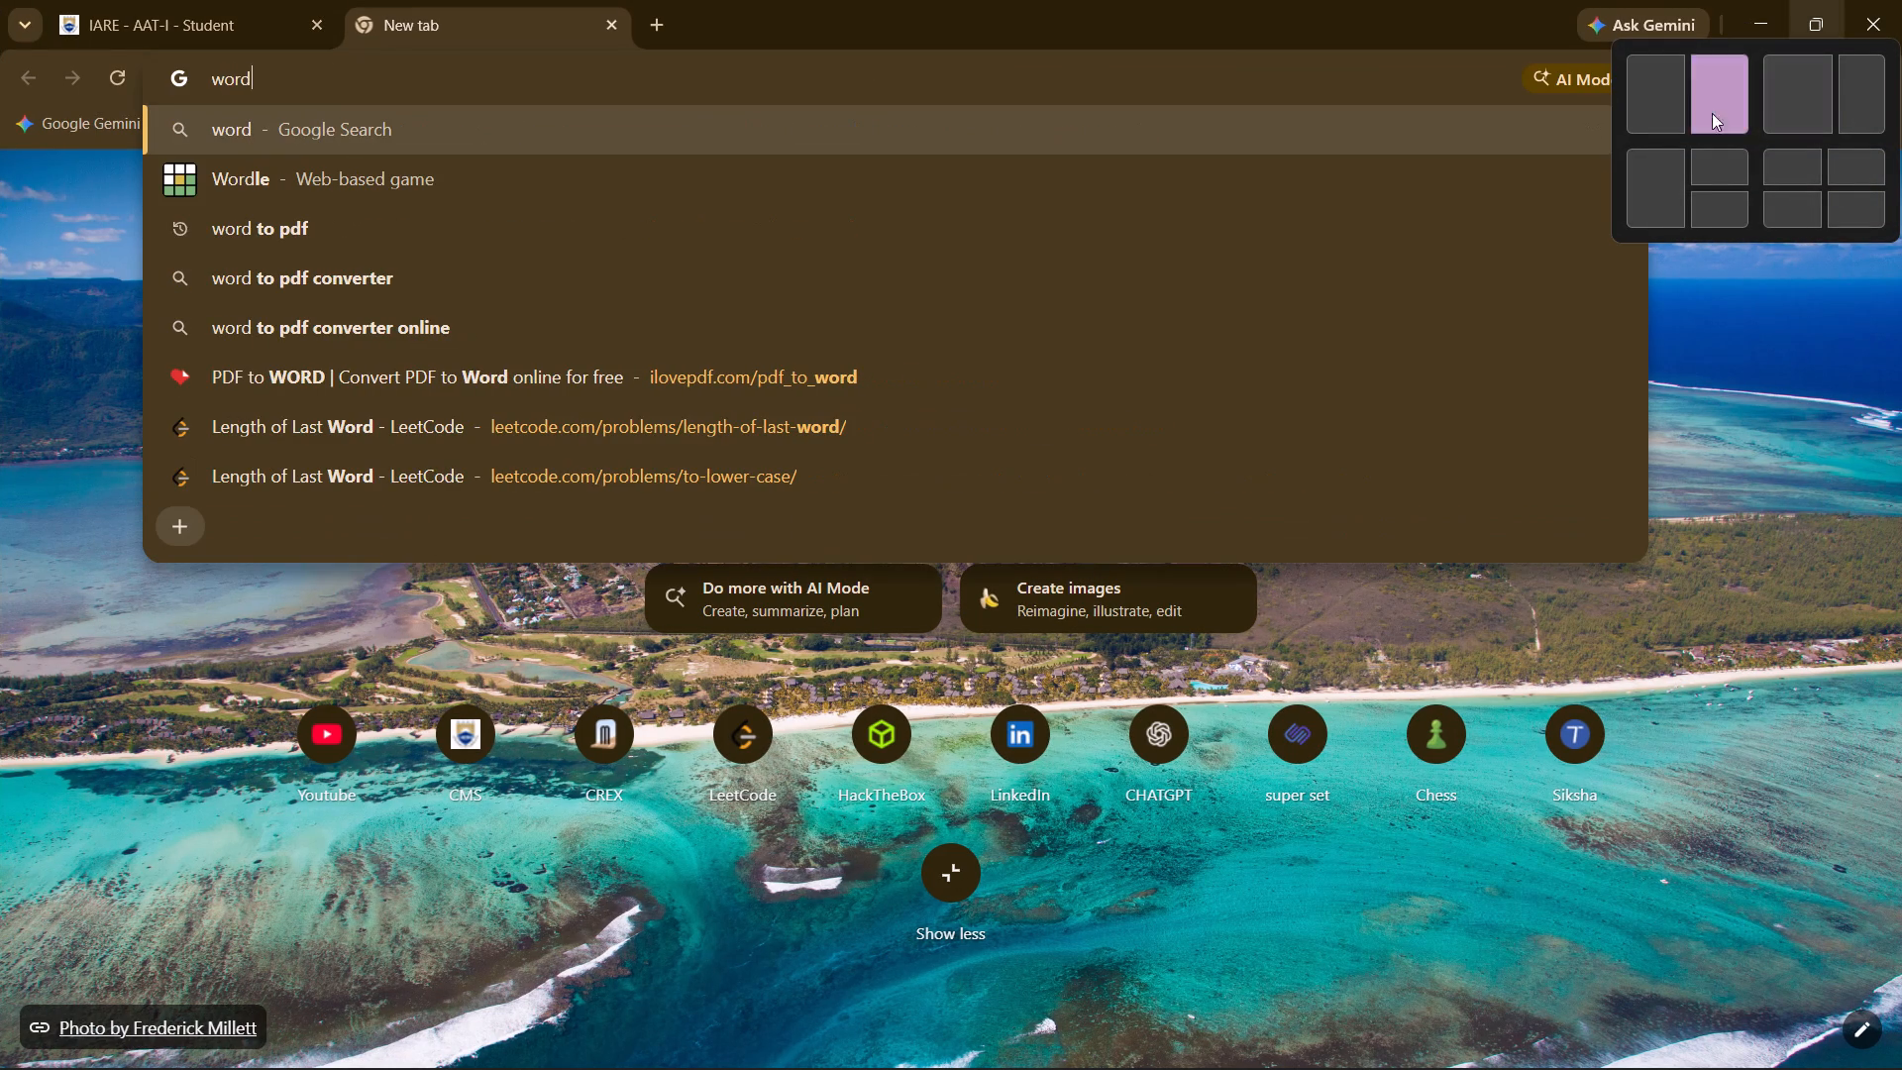
click(615, 223)
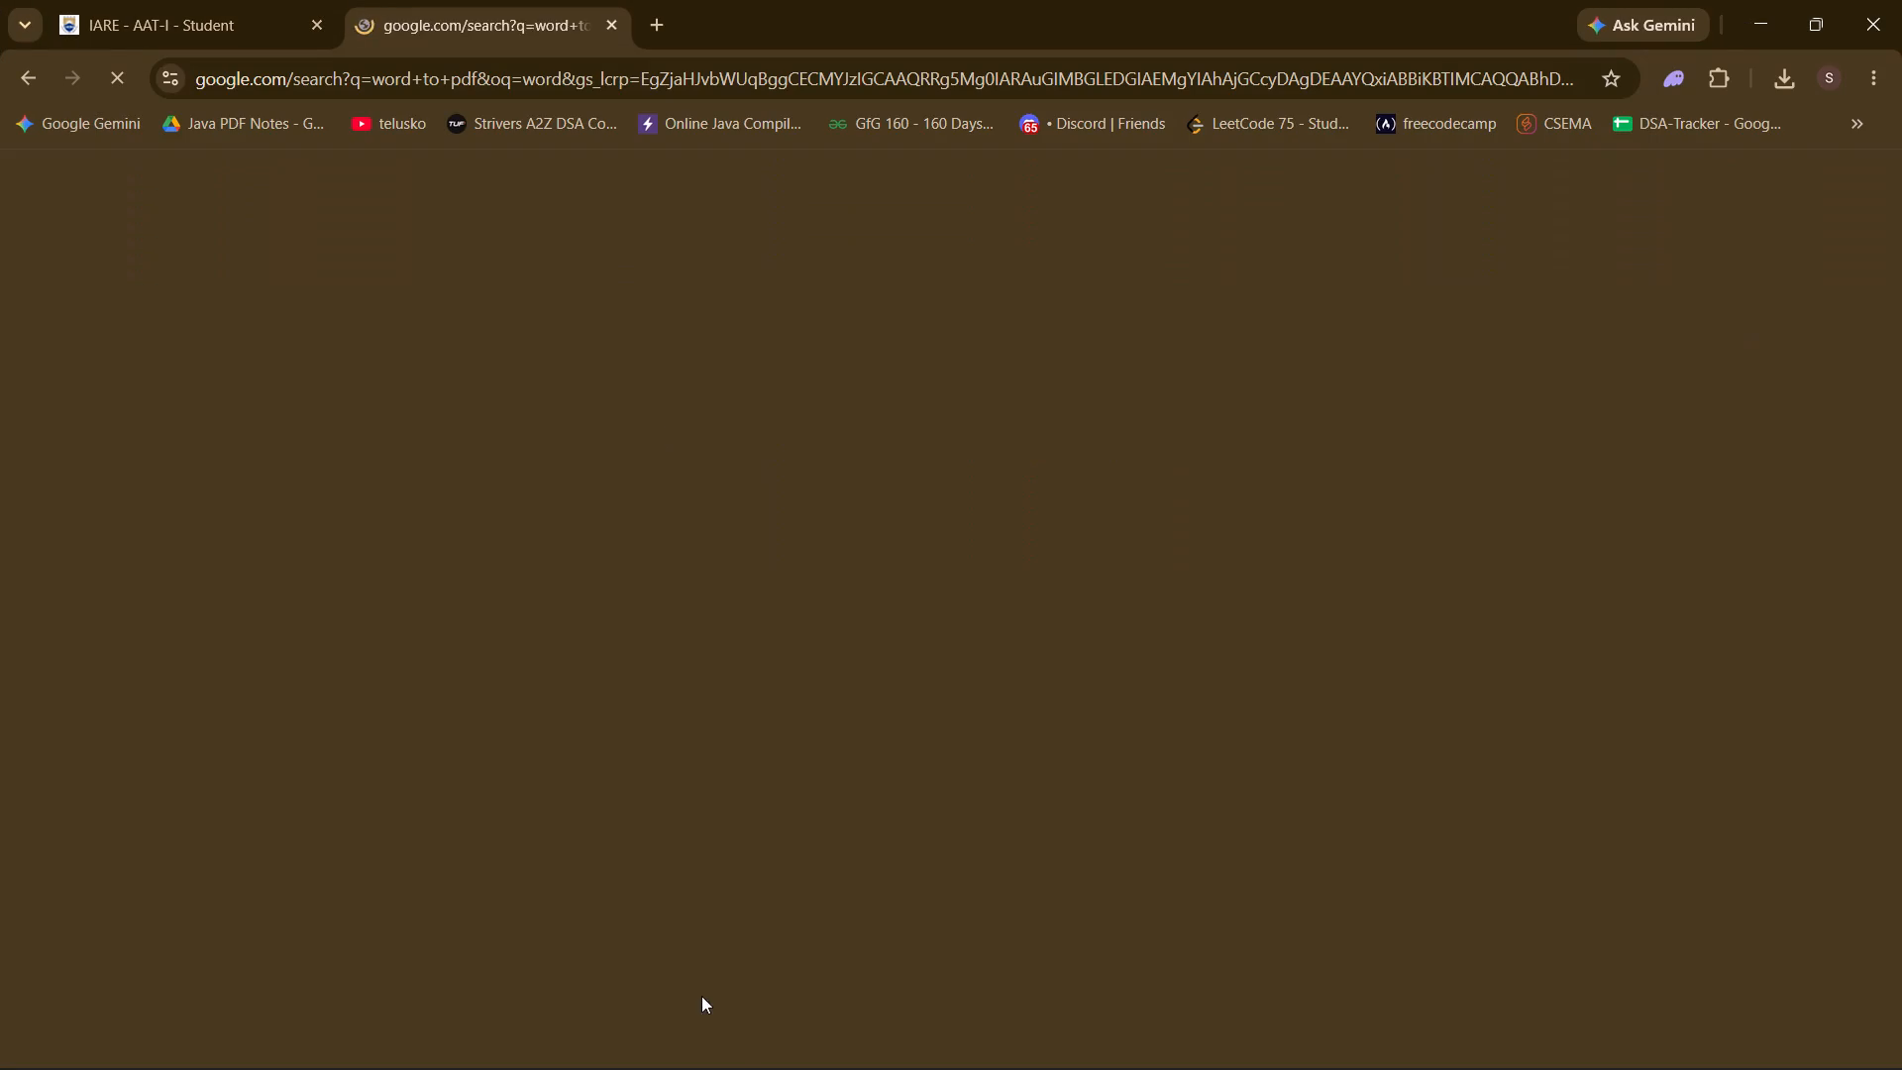
click(590, 412)
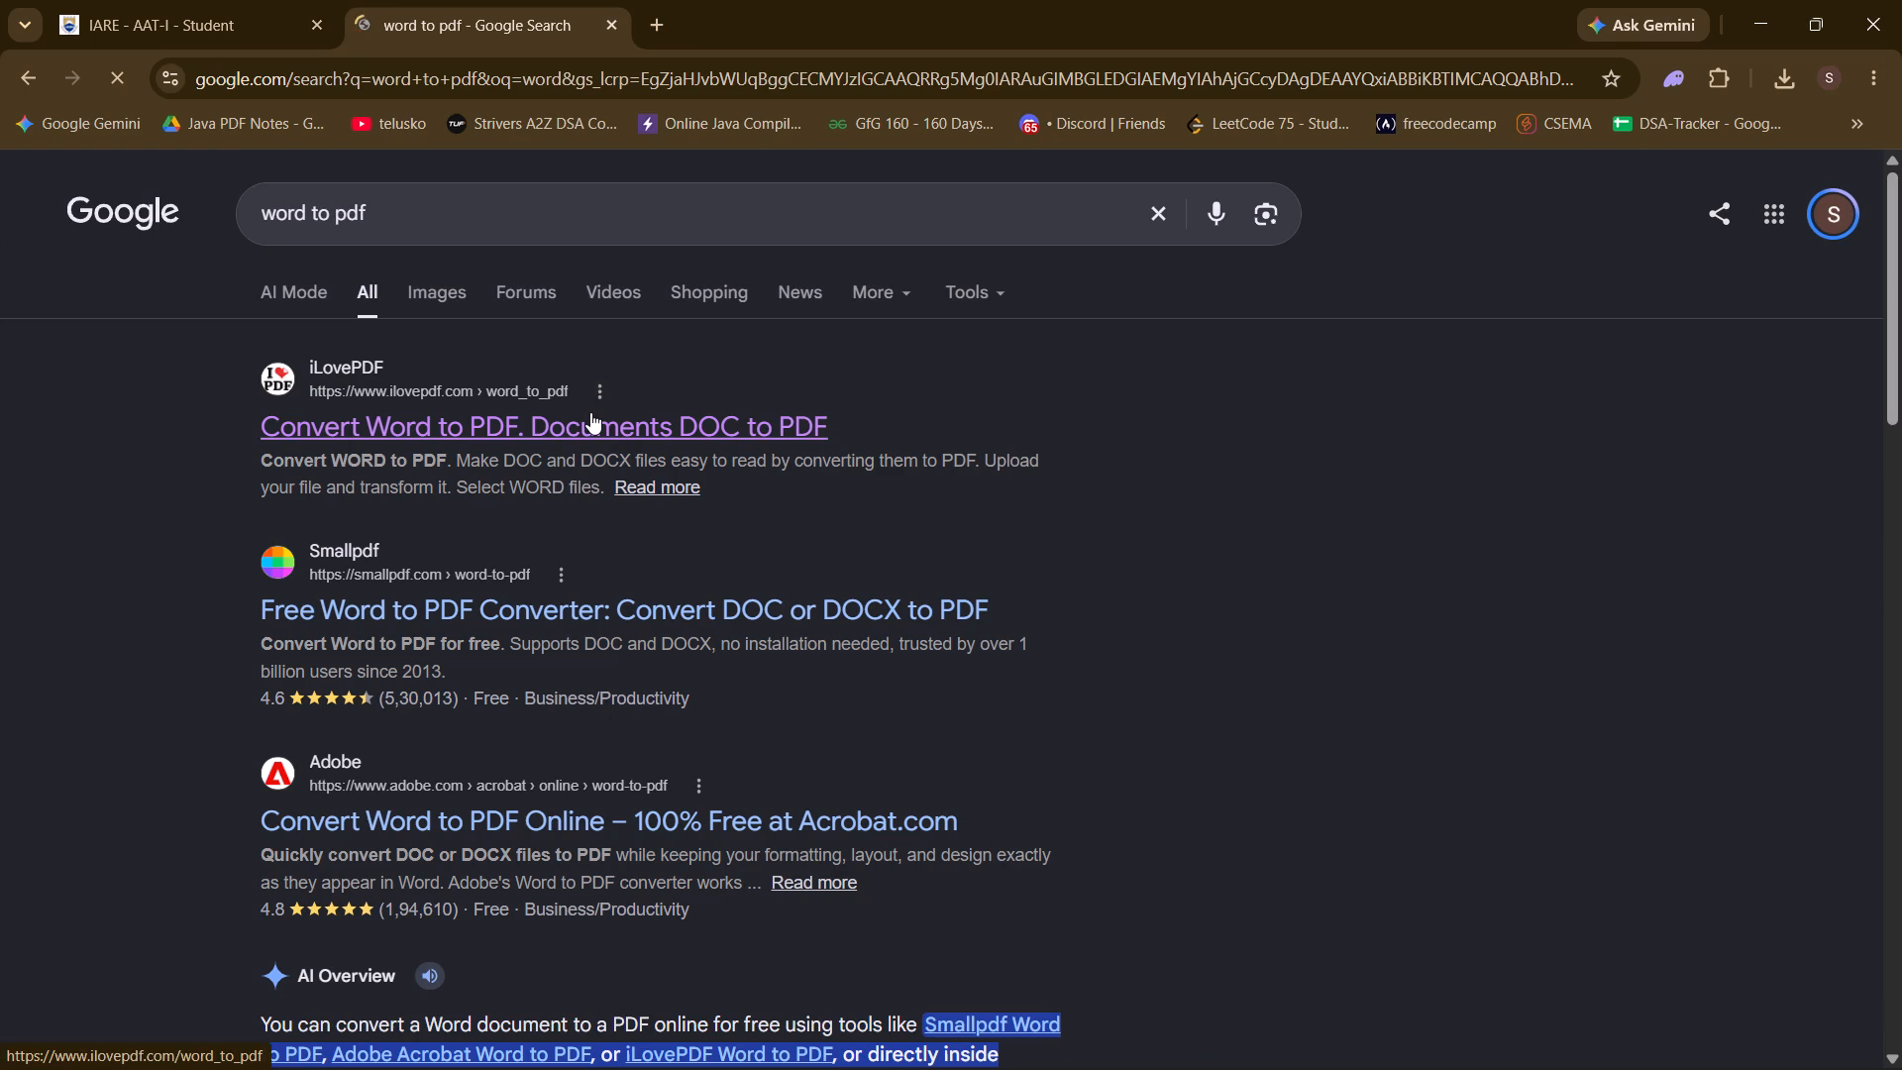
Add the cc Word document from the Downloads folder to the converter.
click(960, 421)
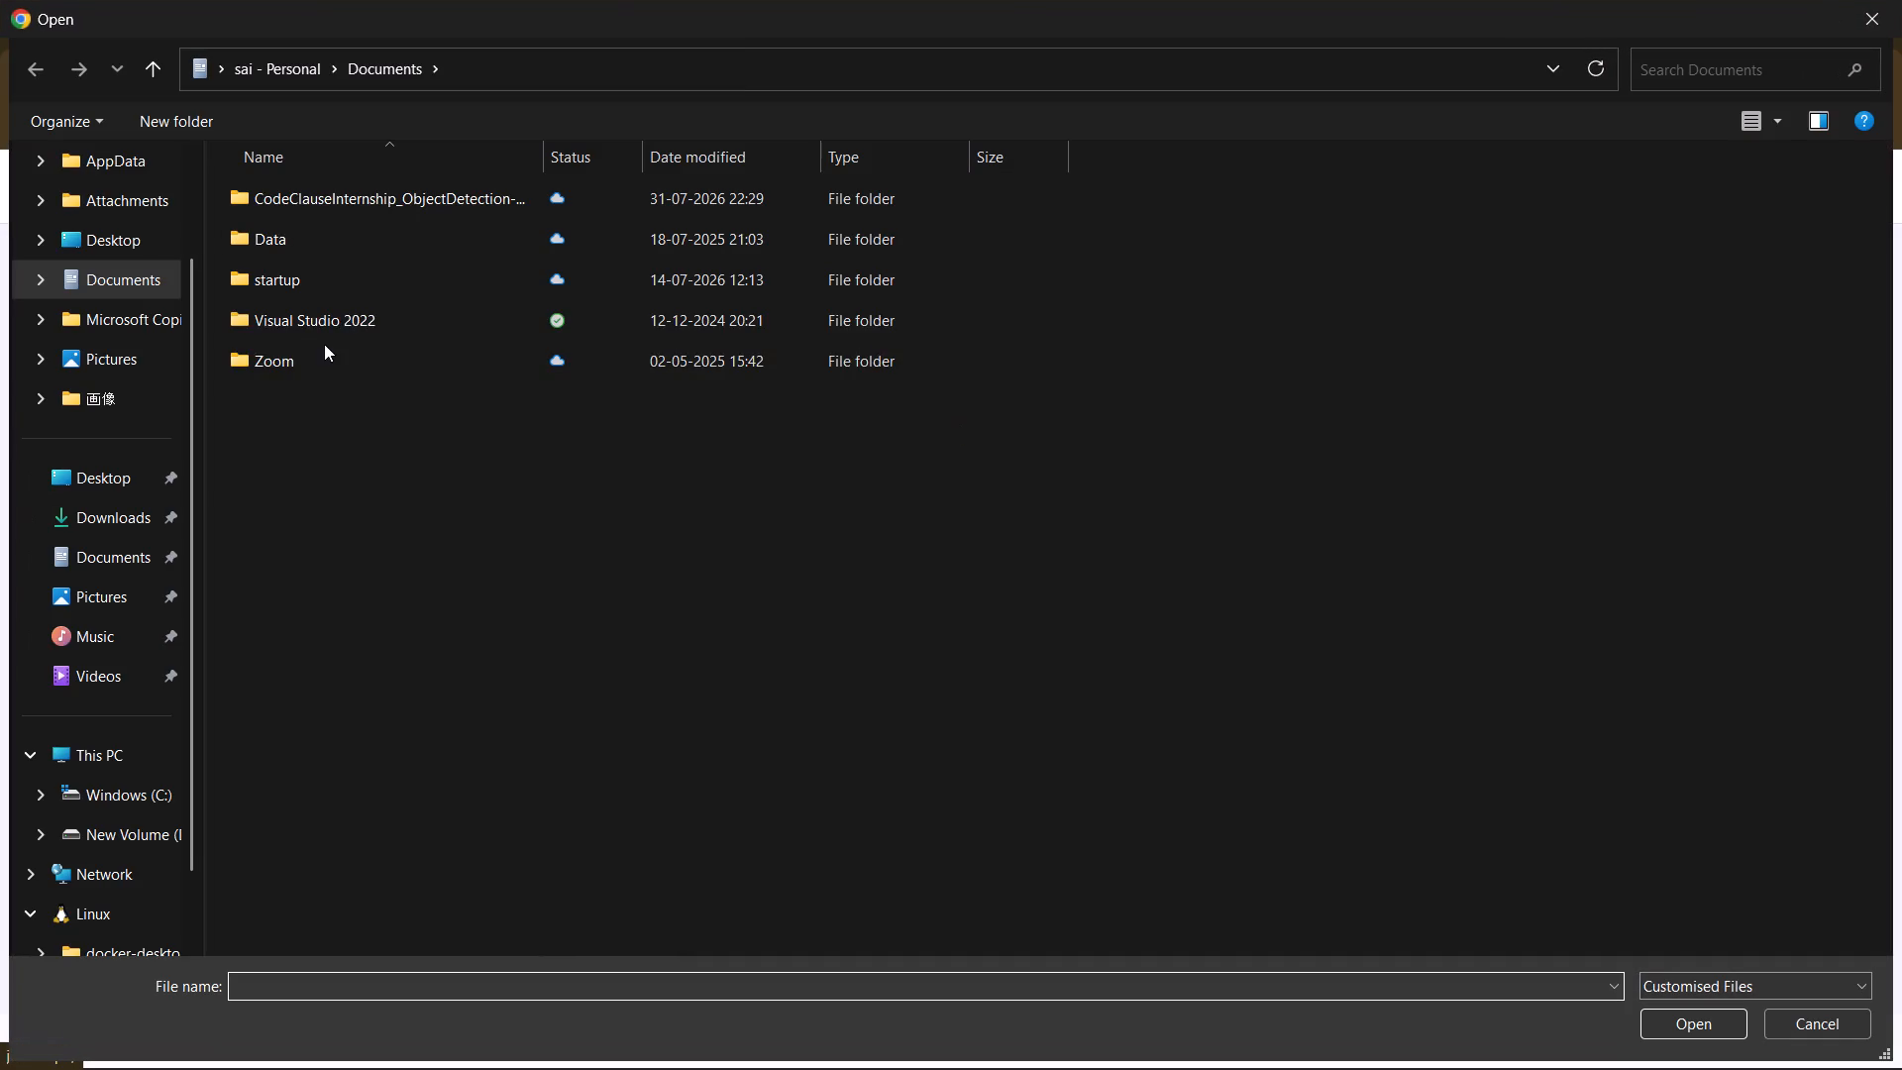
click(73, 508)
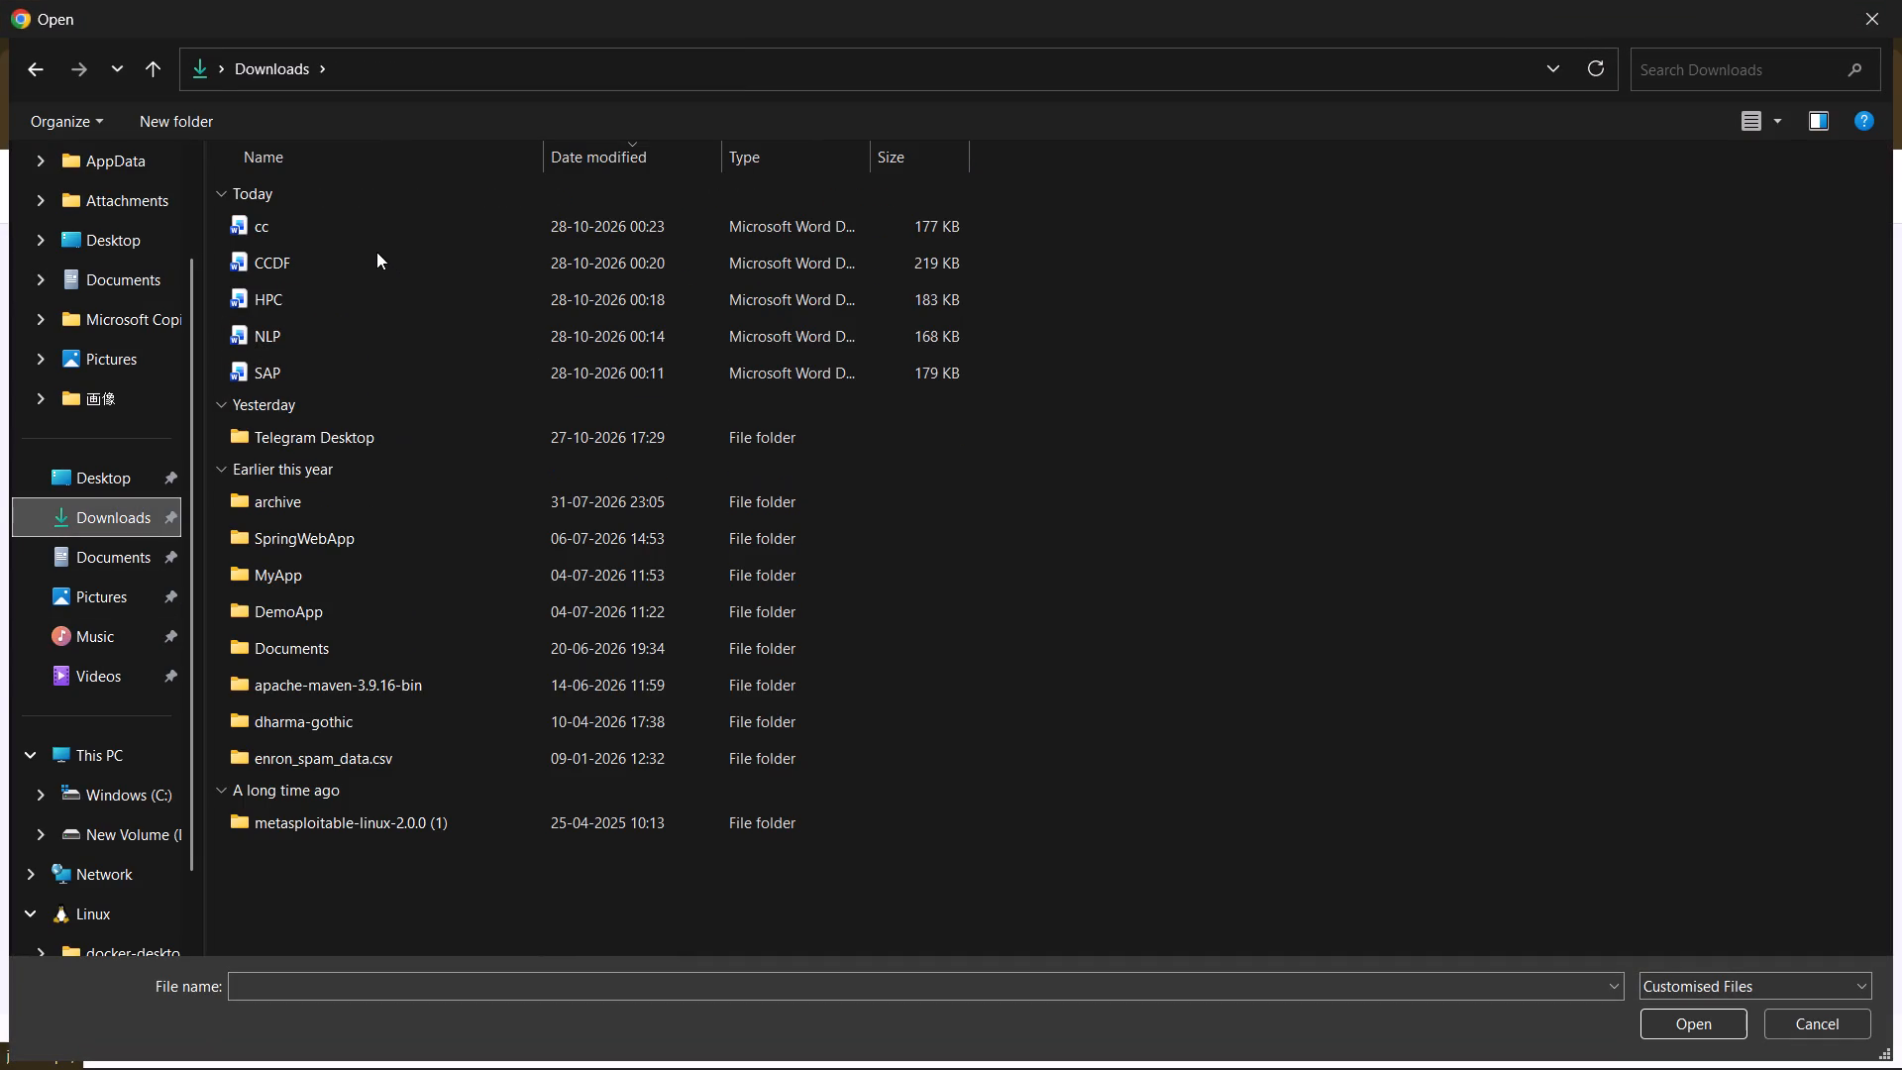
click(358, 223)
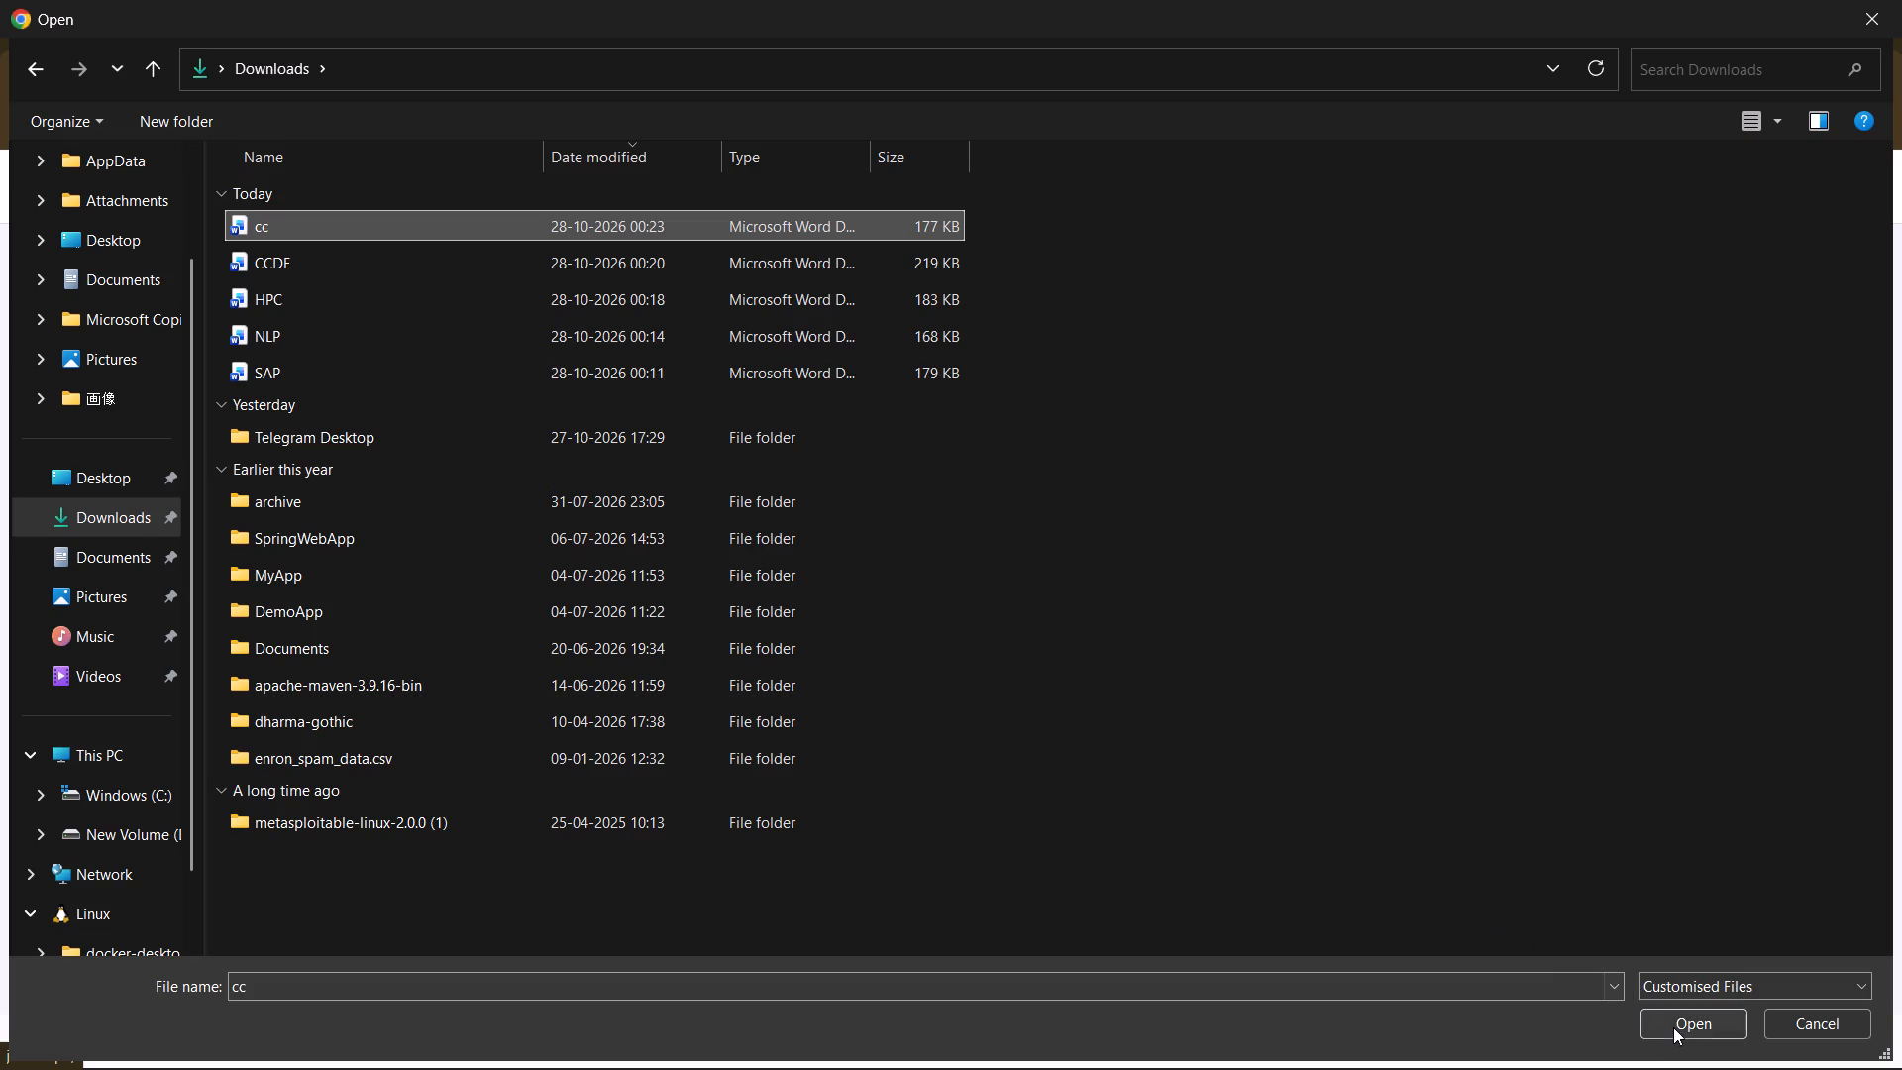
click(1672, 1026)
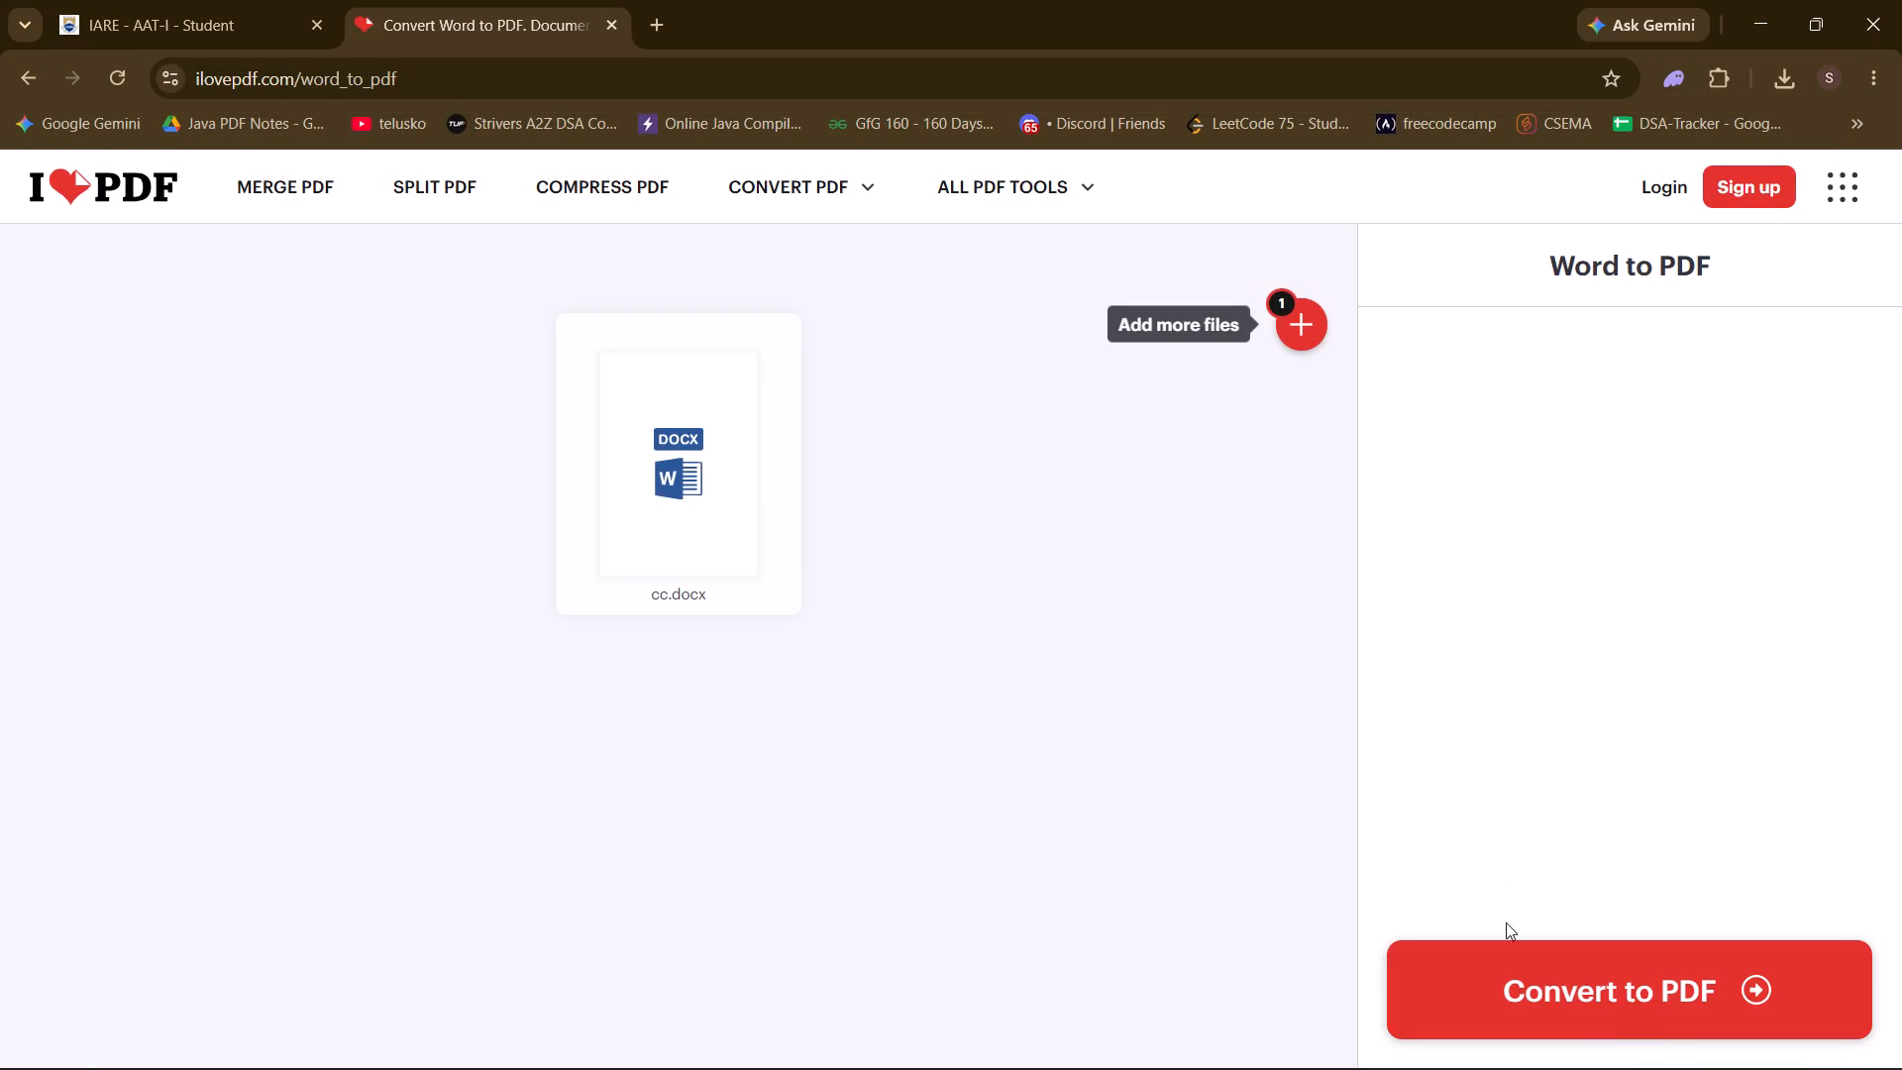
Convert cc.docx to PDF and download the converted file.
click(1509, 982)
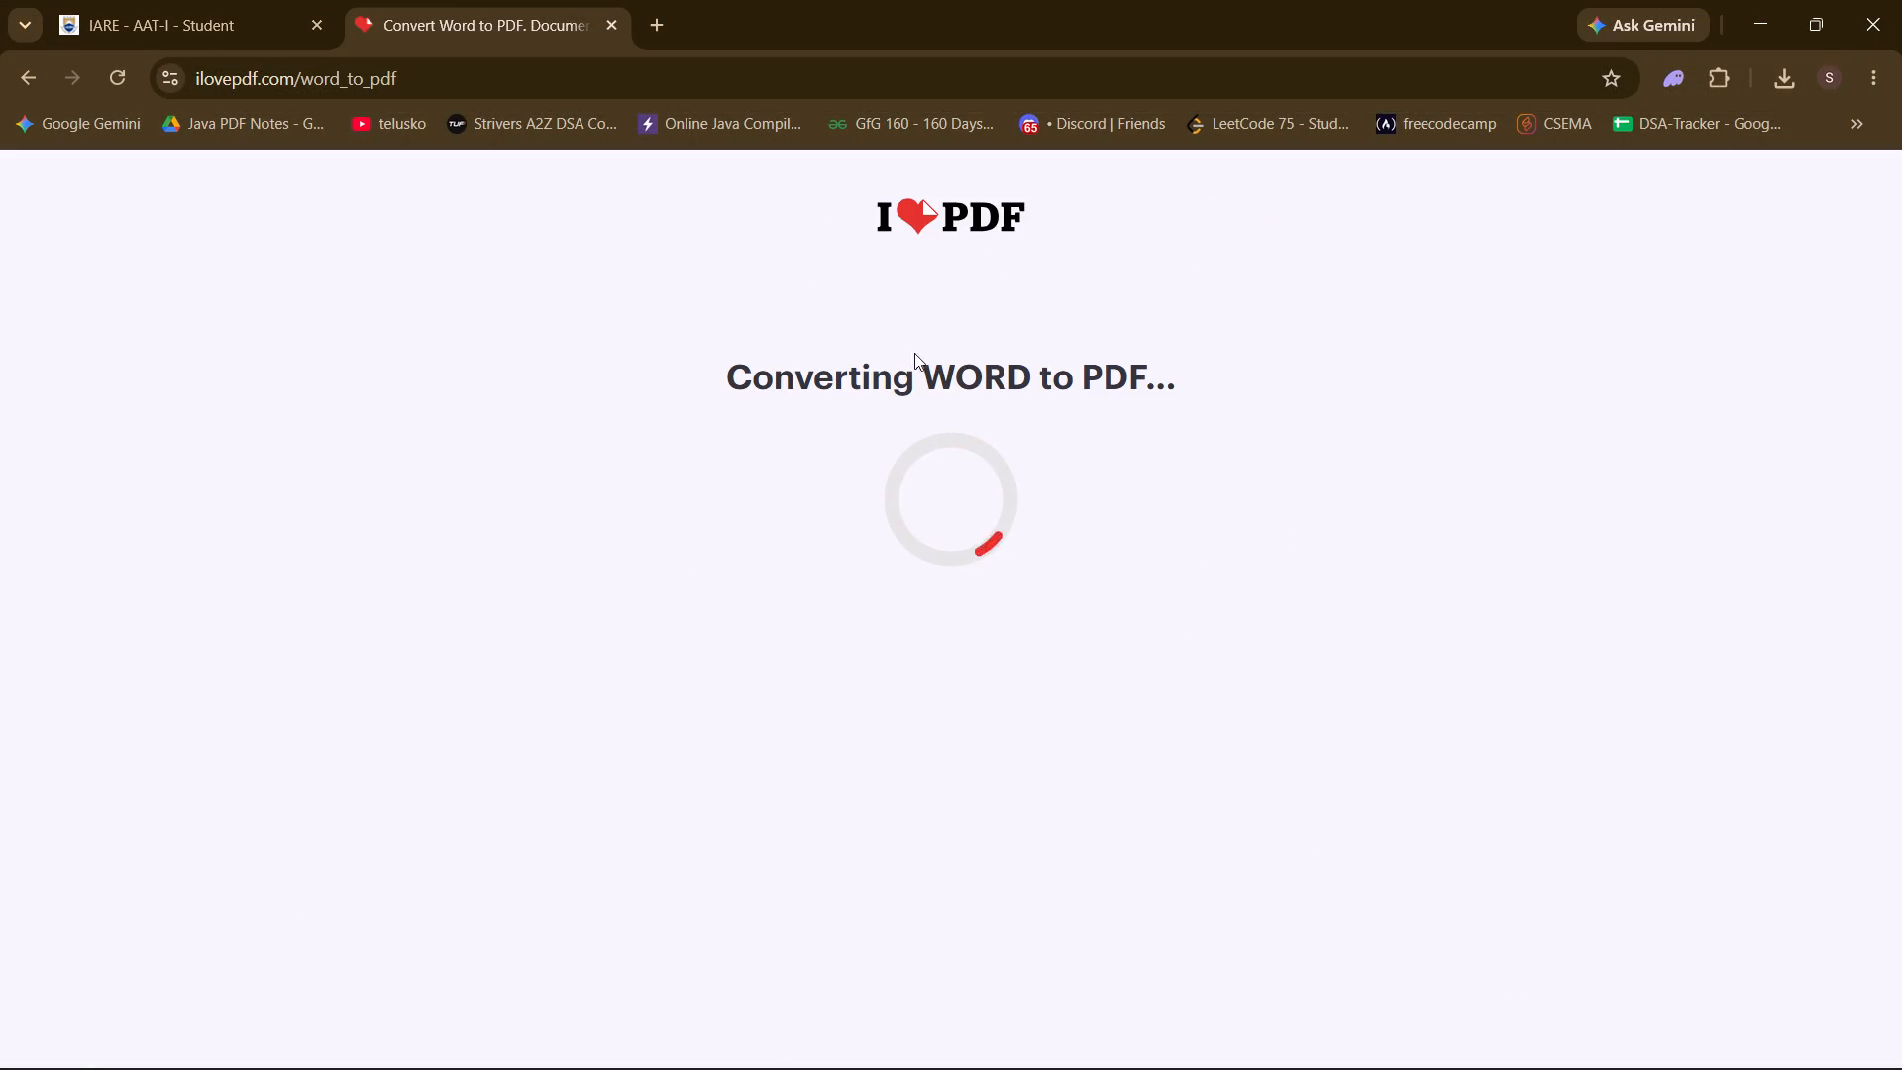
click(920, 360)
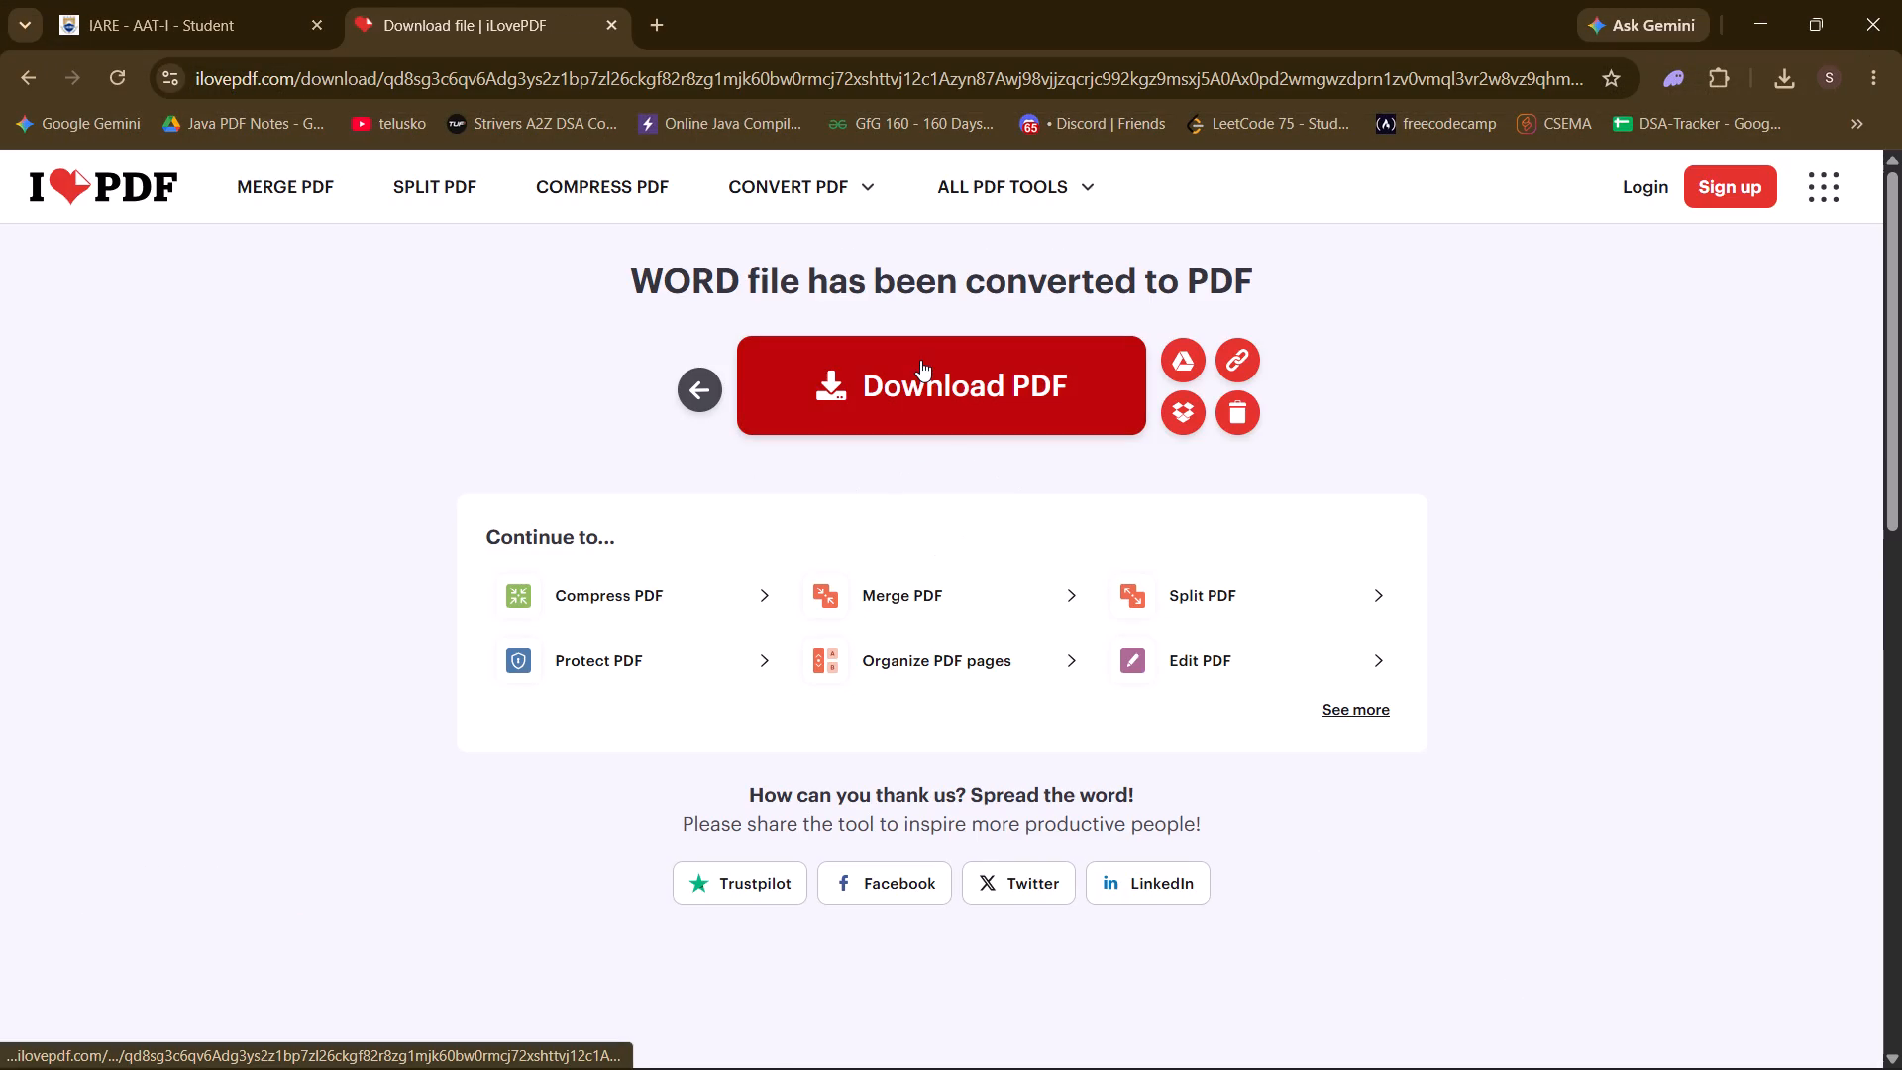
On the IARE portal, fetch the Cluster Computing (ACDD28) assignment and upload cc.pdf from Downloads as its answer.
click(216, 0)
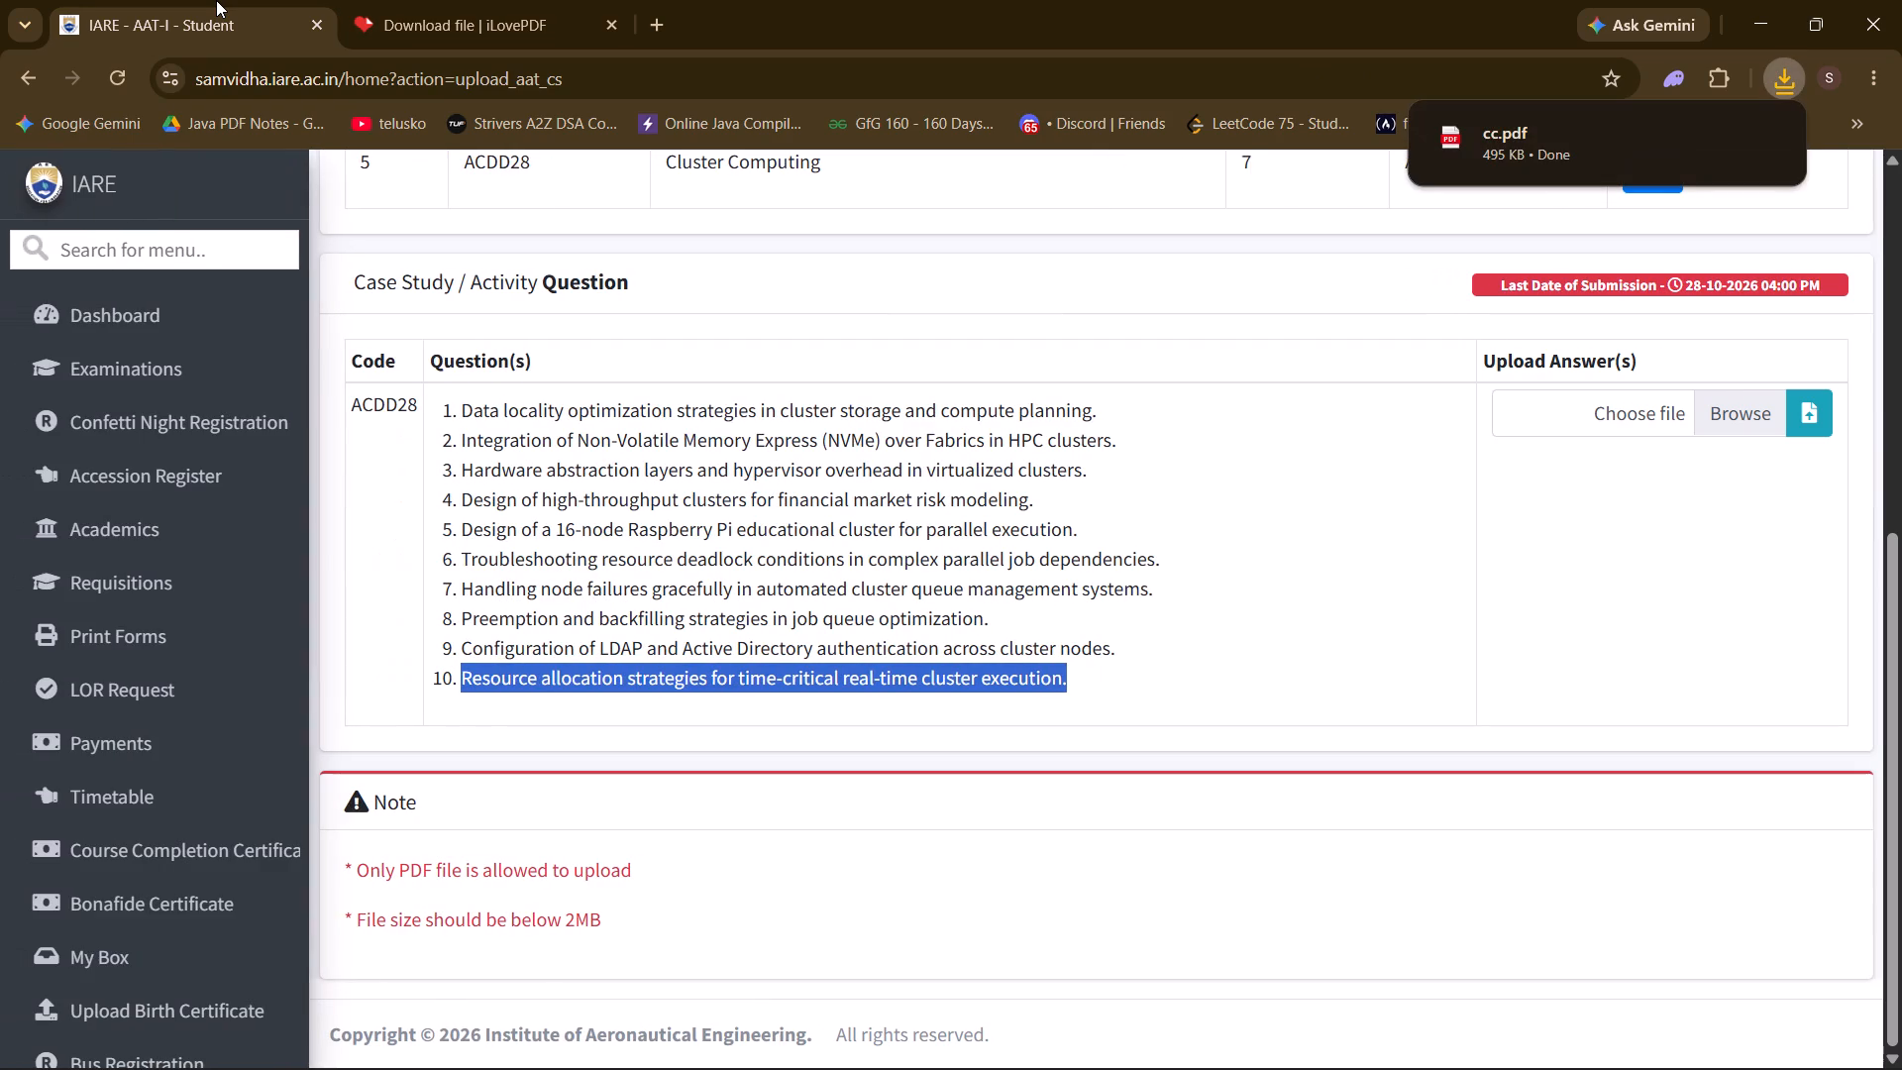
click(455, 0)
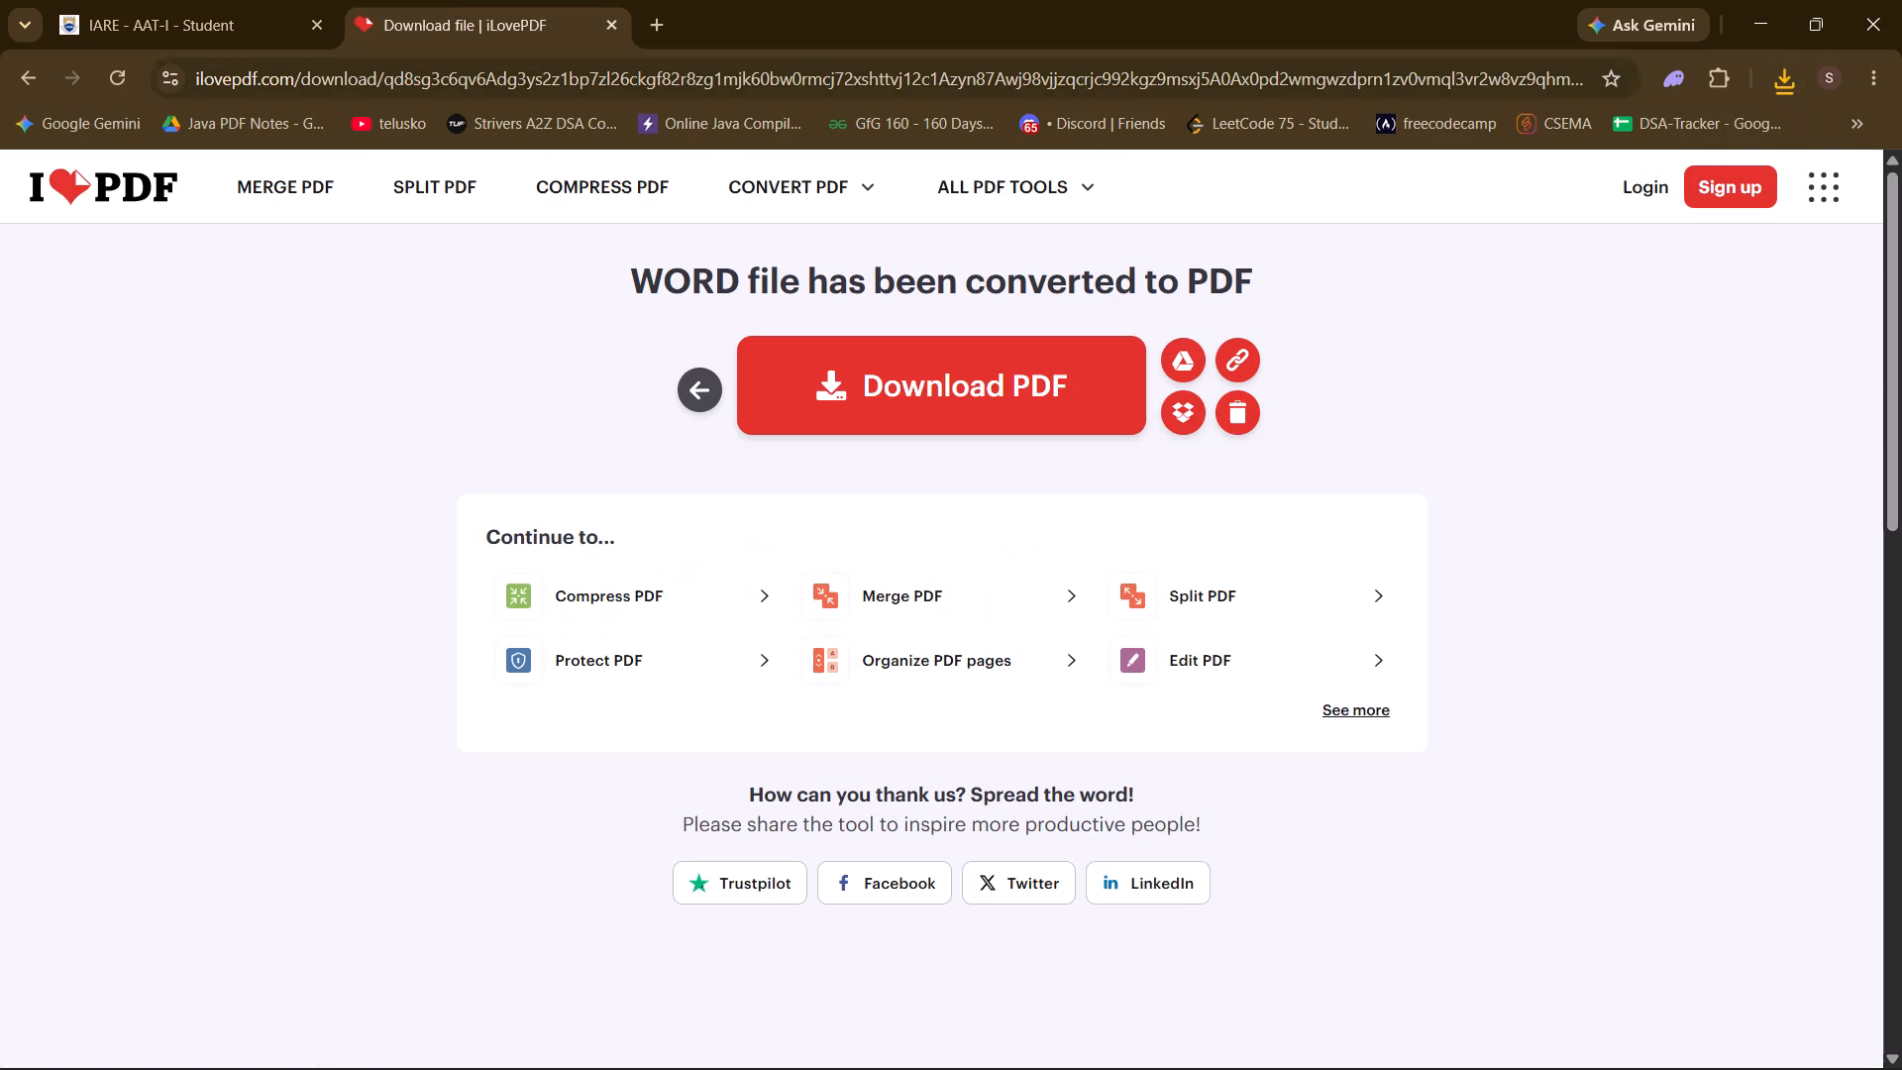
click(68, 0)
click(1286, 653)
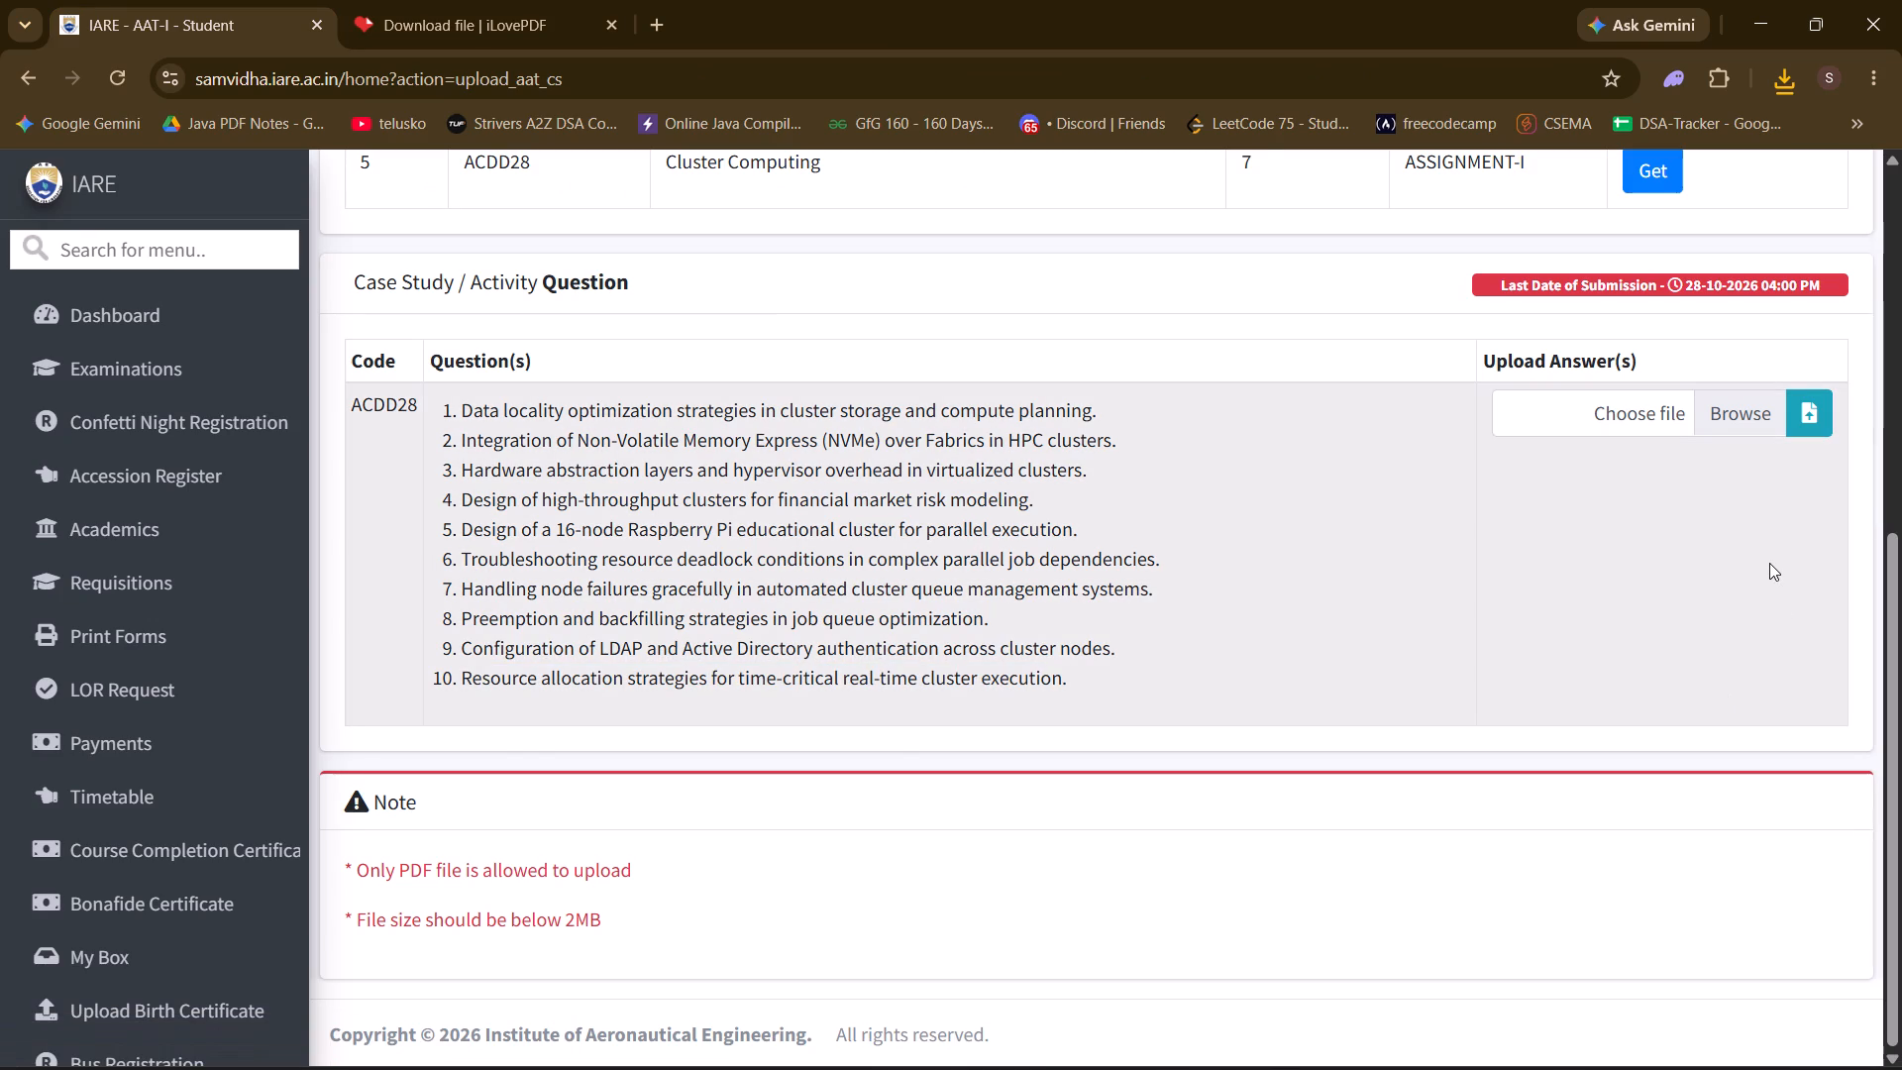
scroll(1368, 607, up, 1)
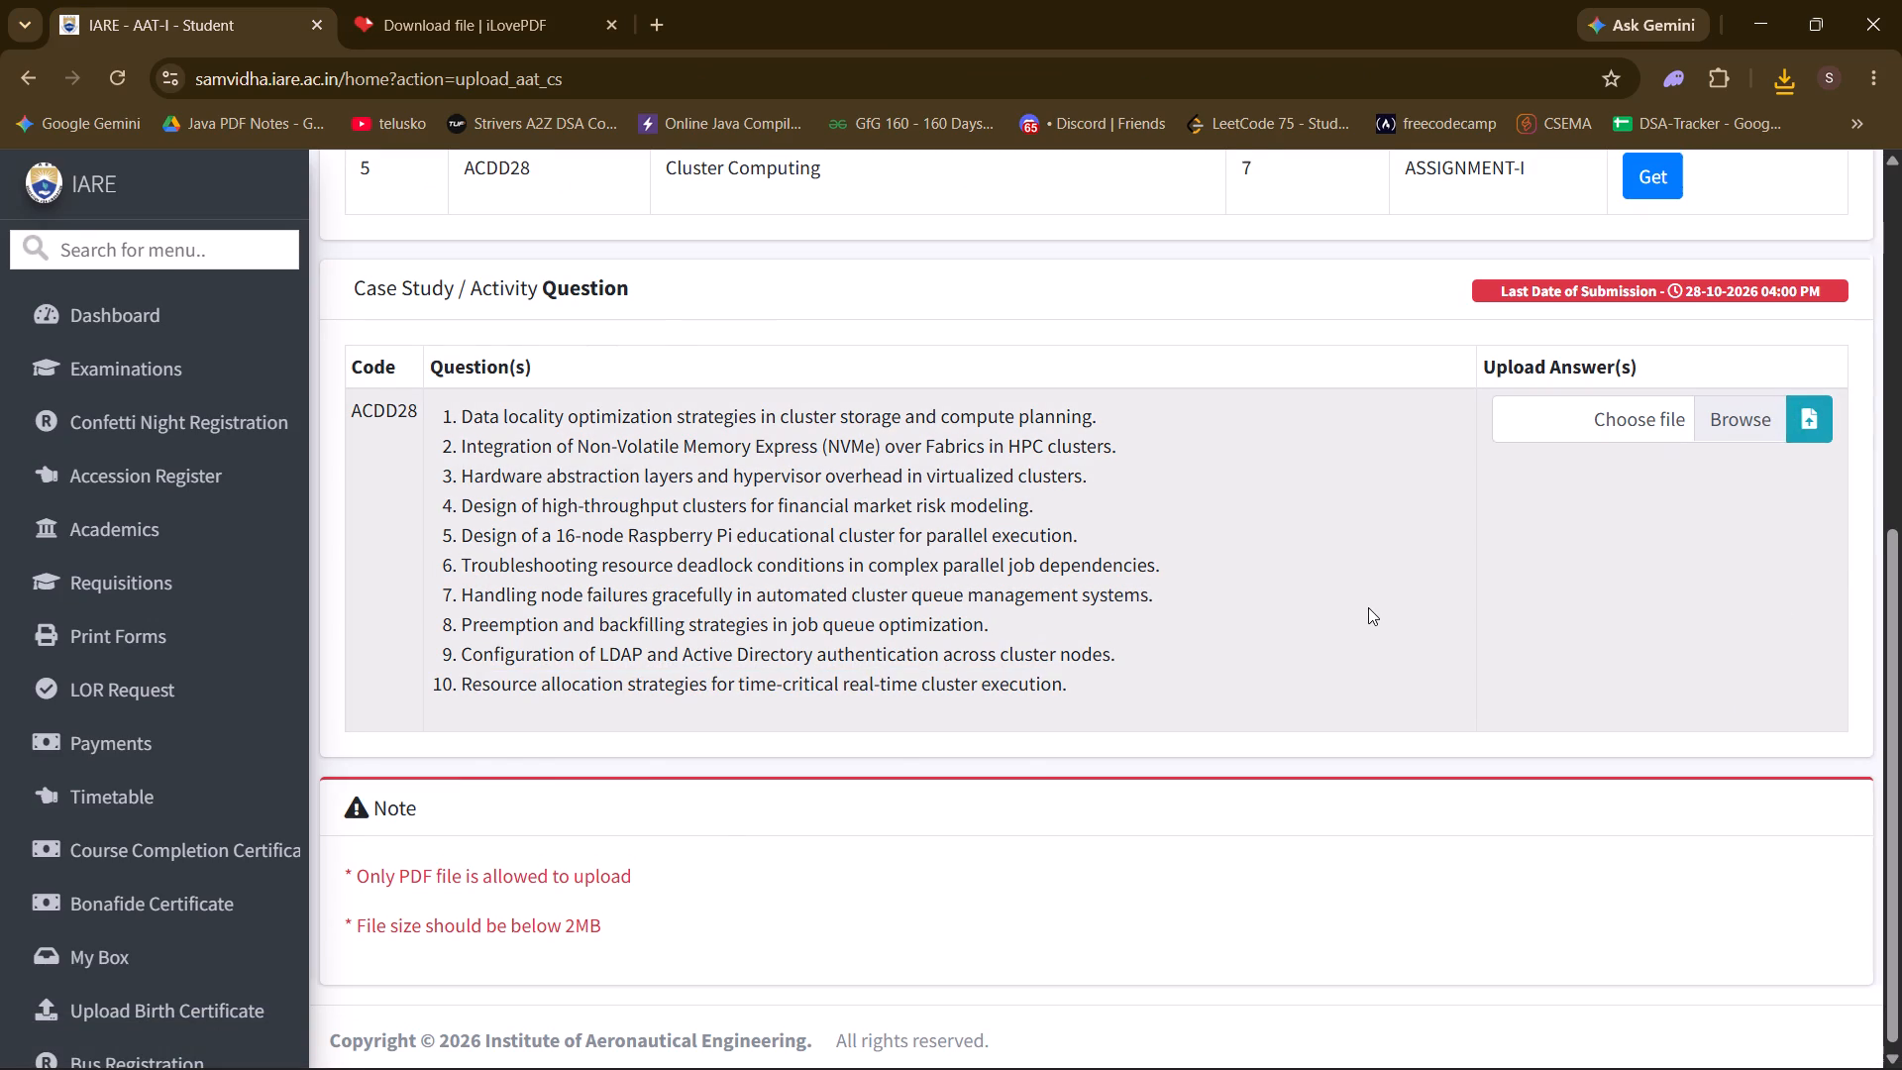
scroll(1368, 607, up, 1)
click(1628, 419)
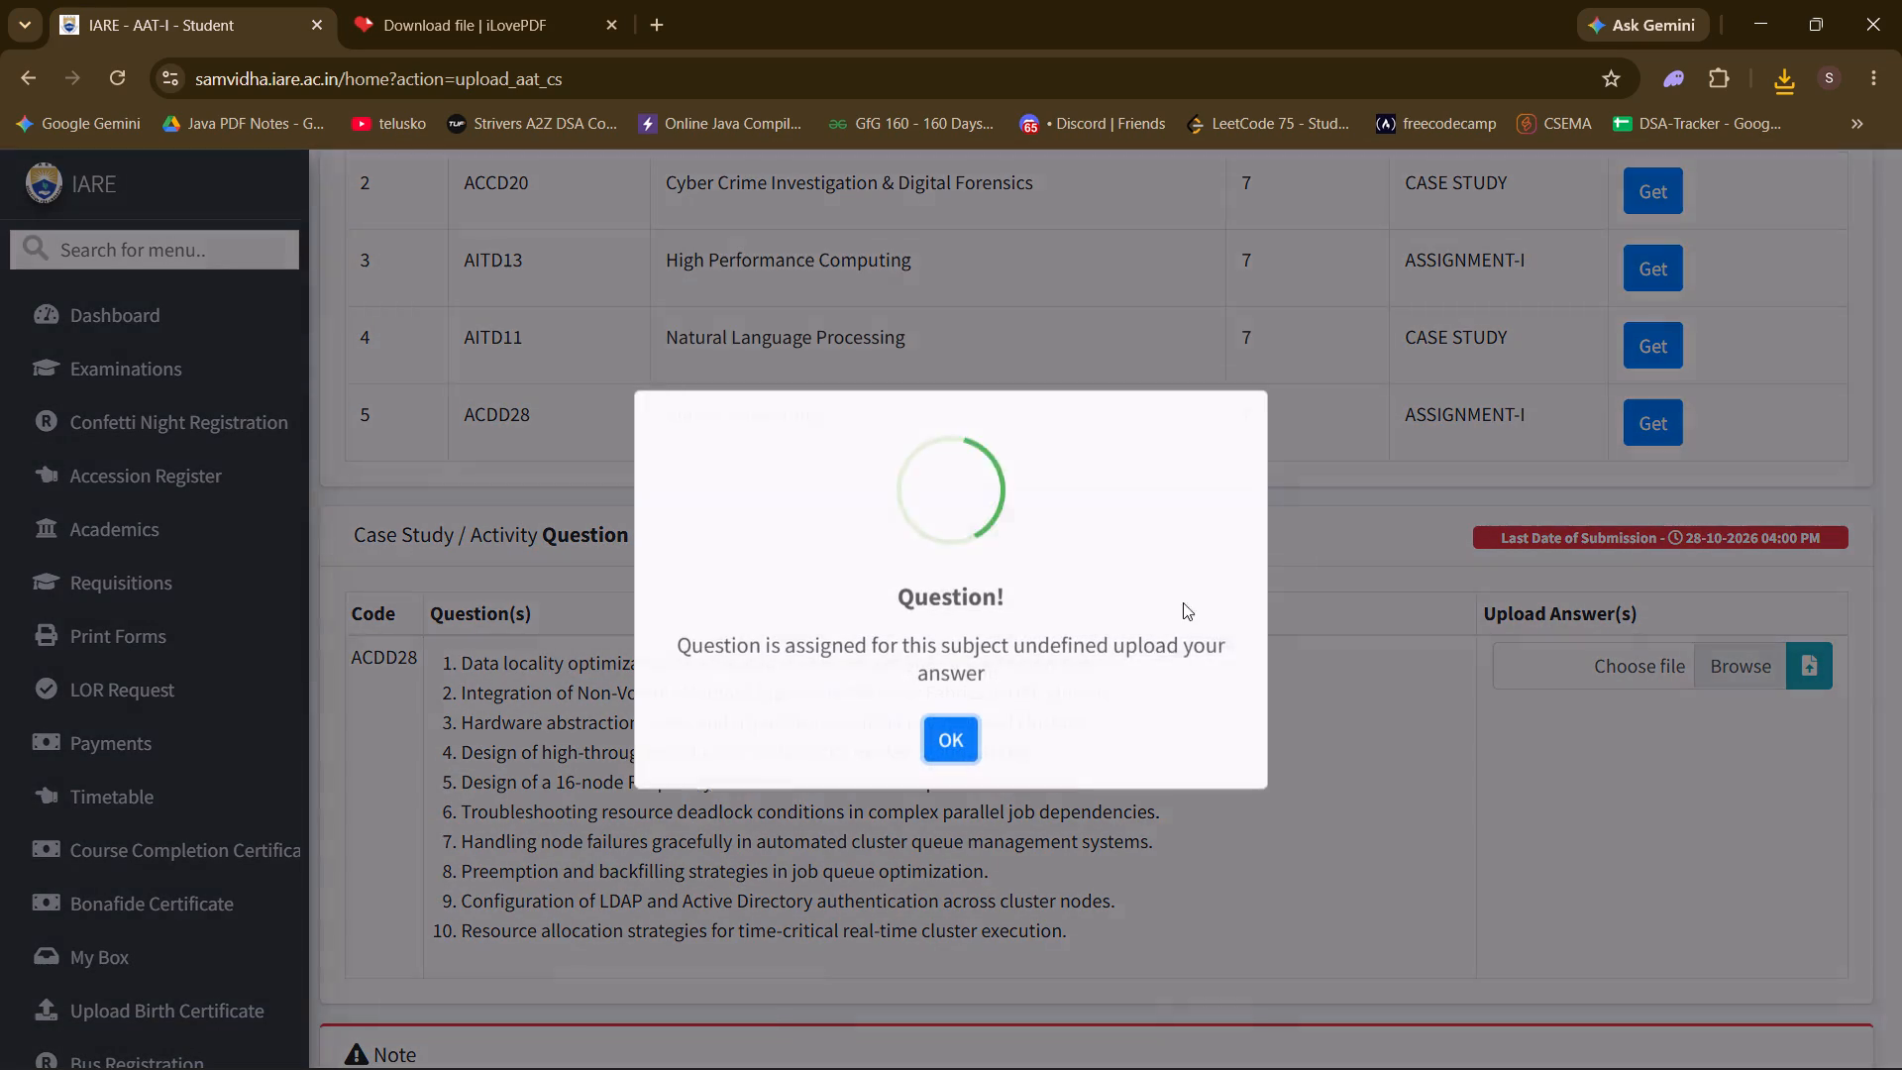
click(972, 751)
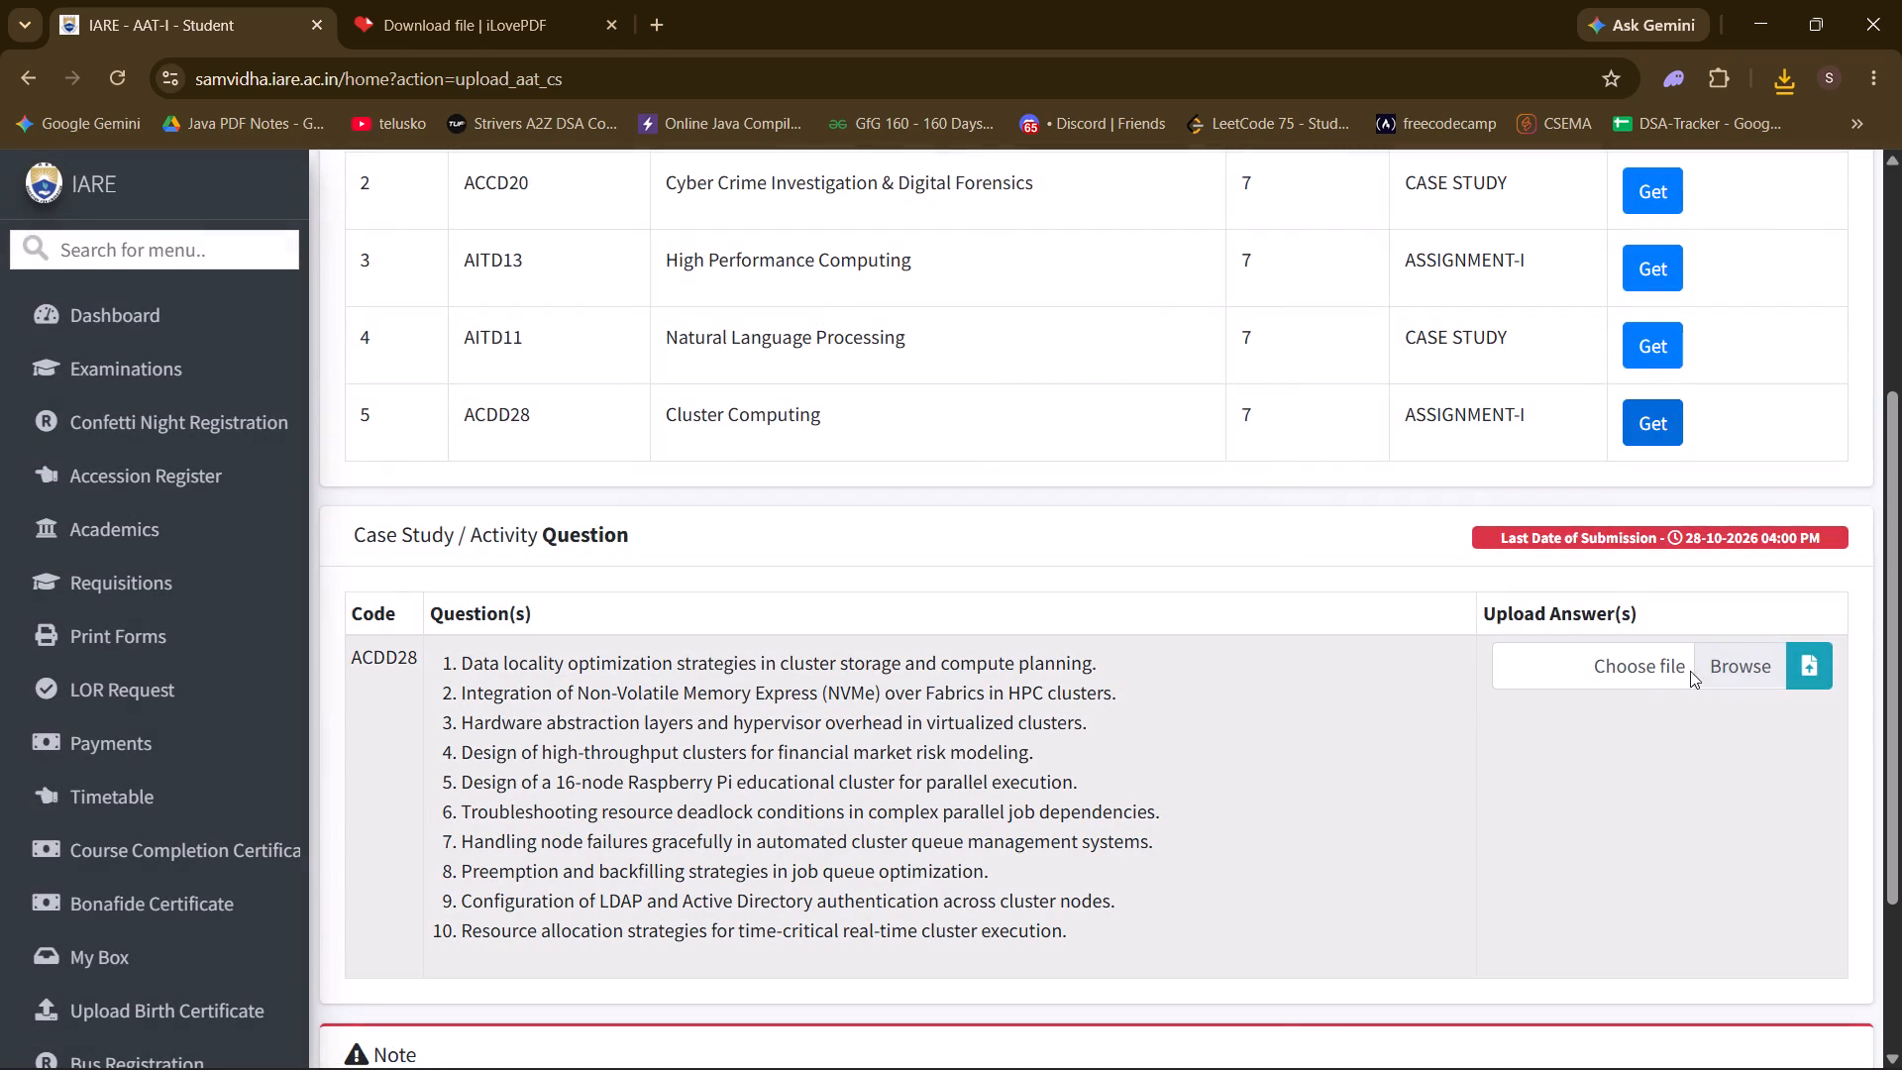
click(1743, 676)
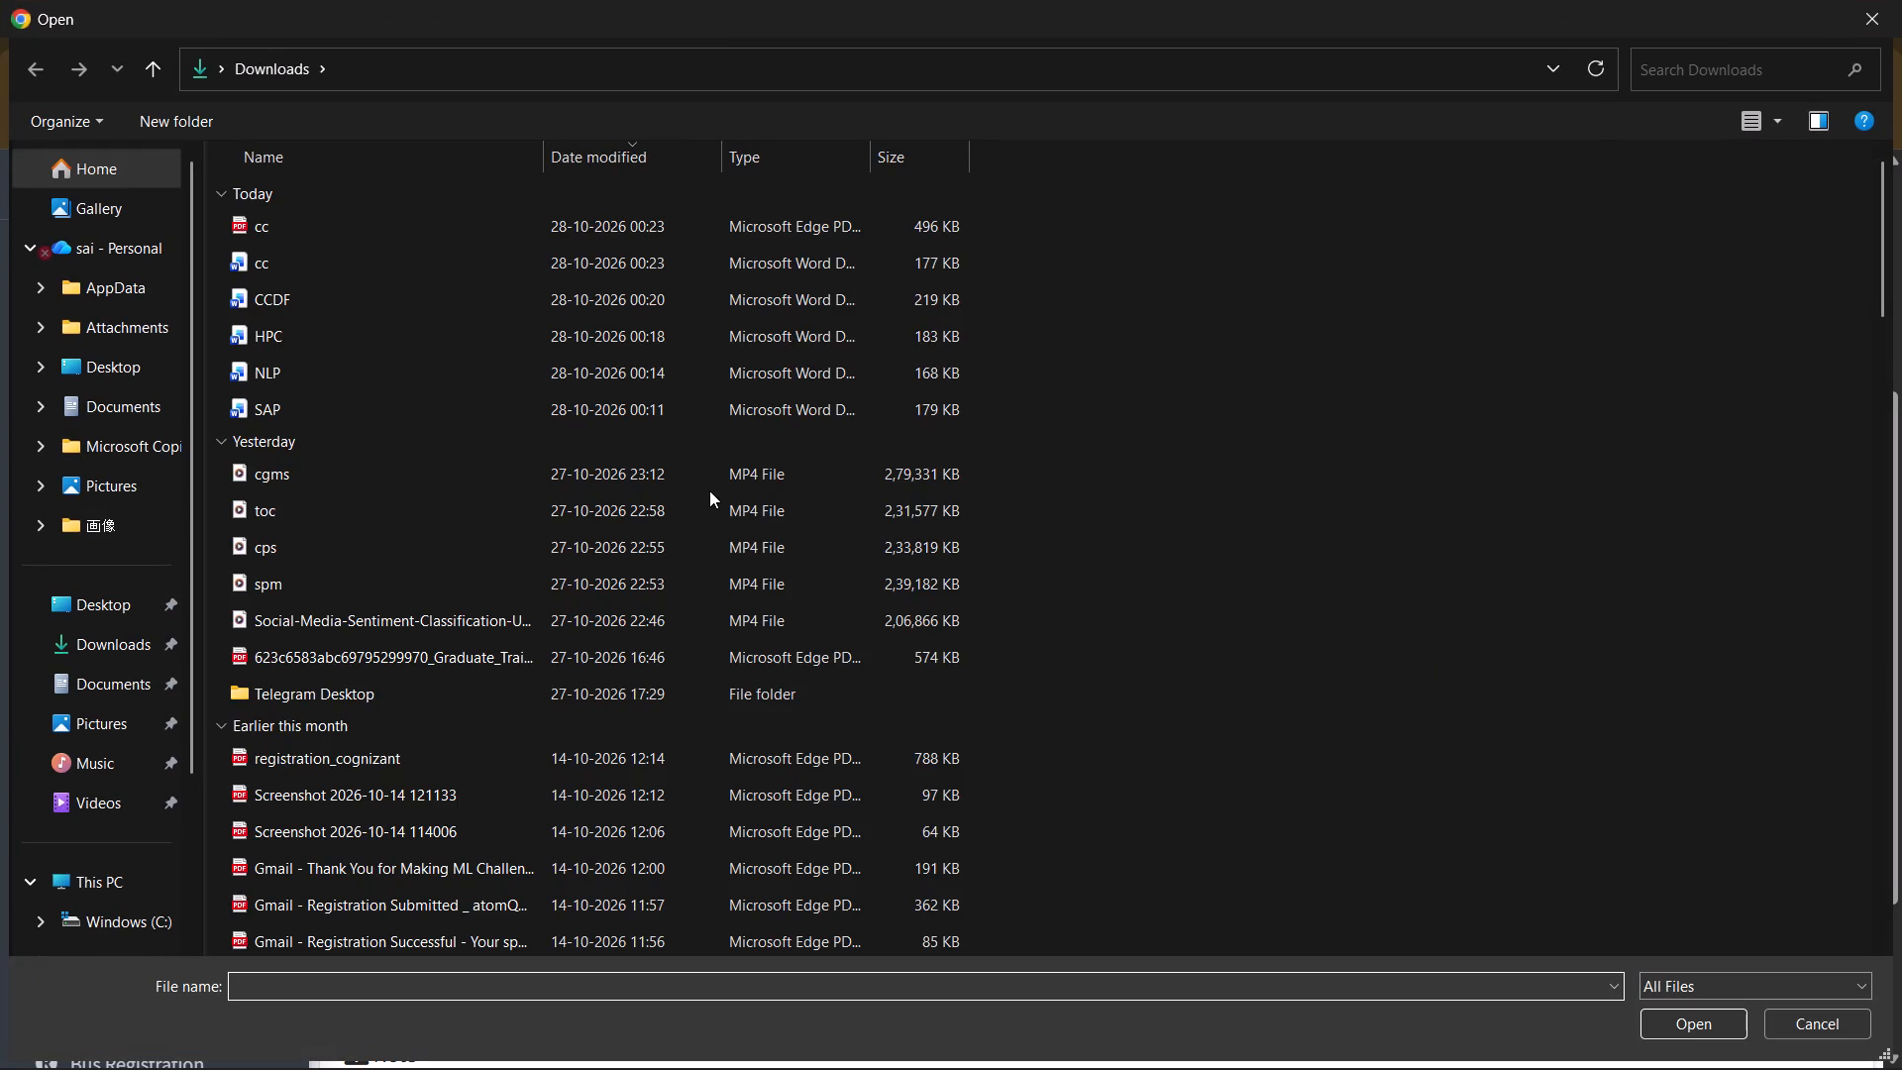
click(294, 210)
click(1665, 1020)
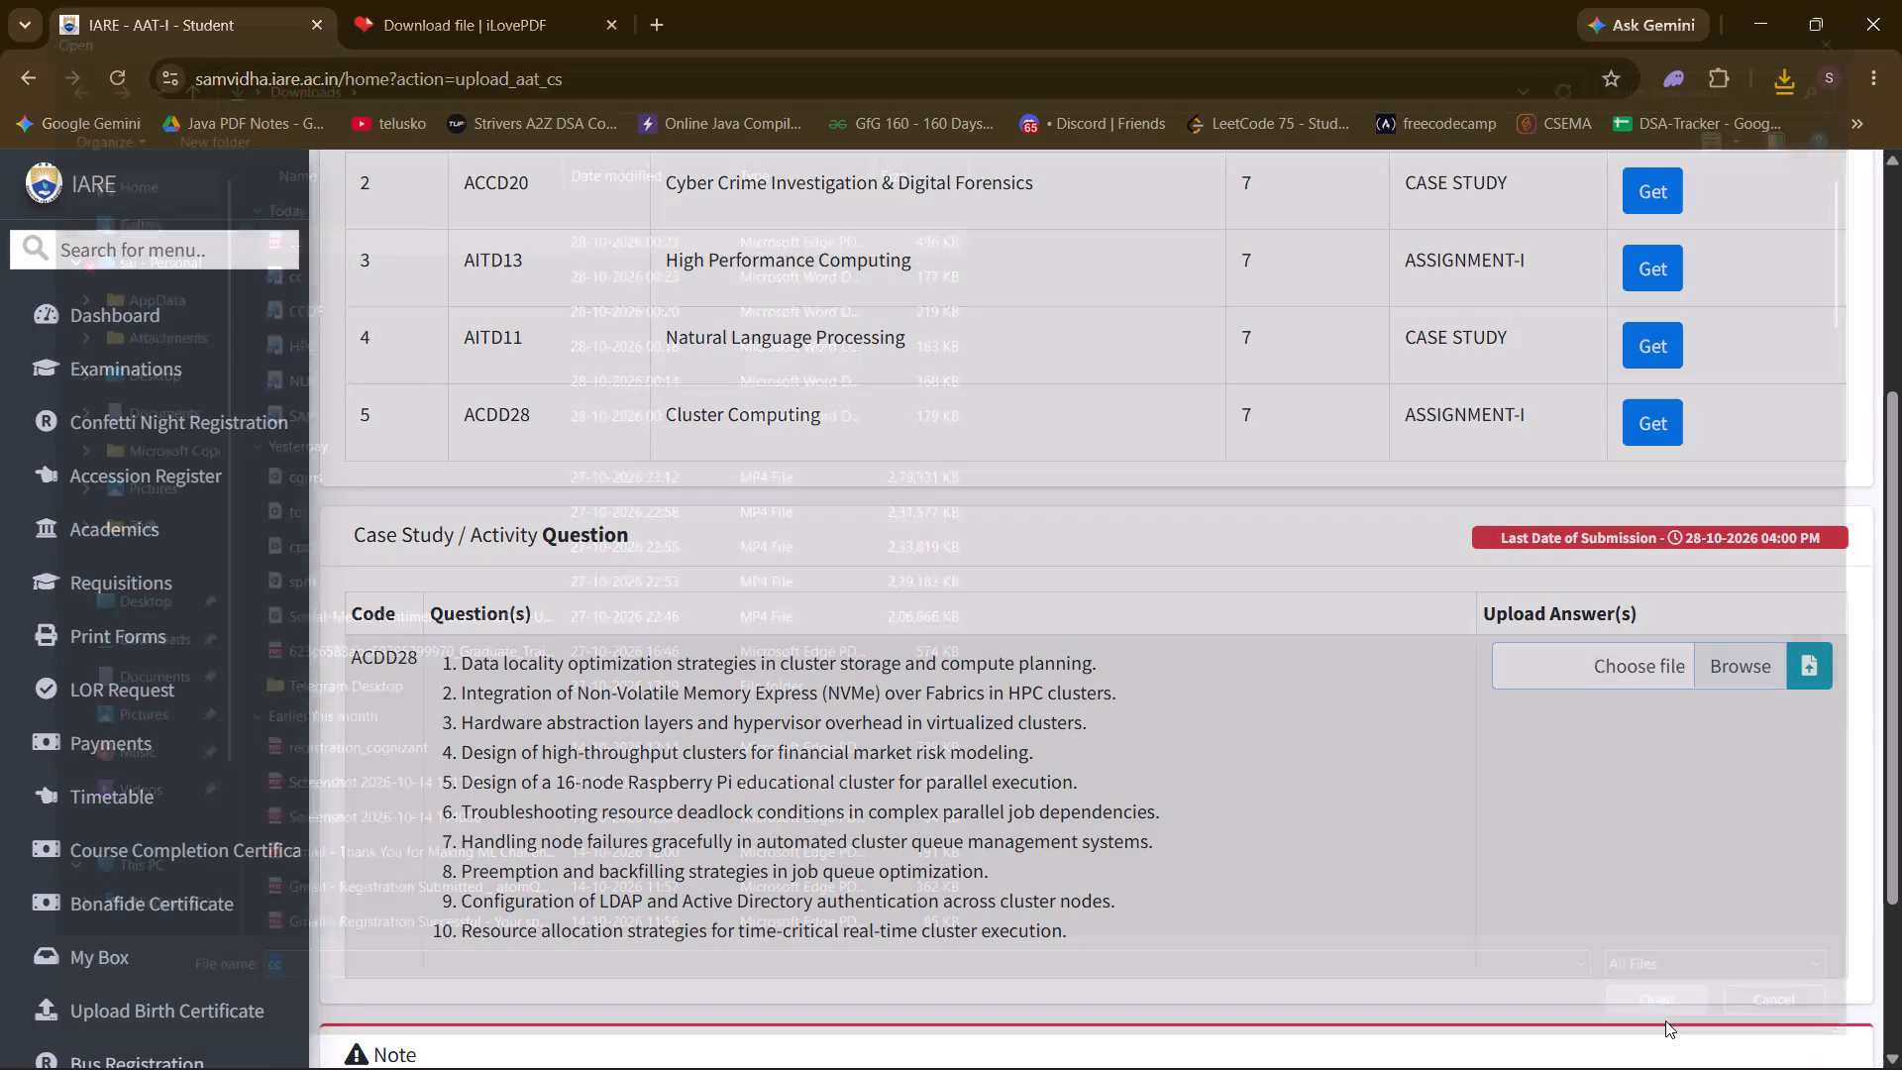
click(1800, 670)
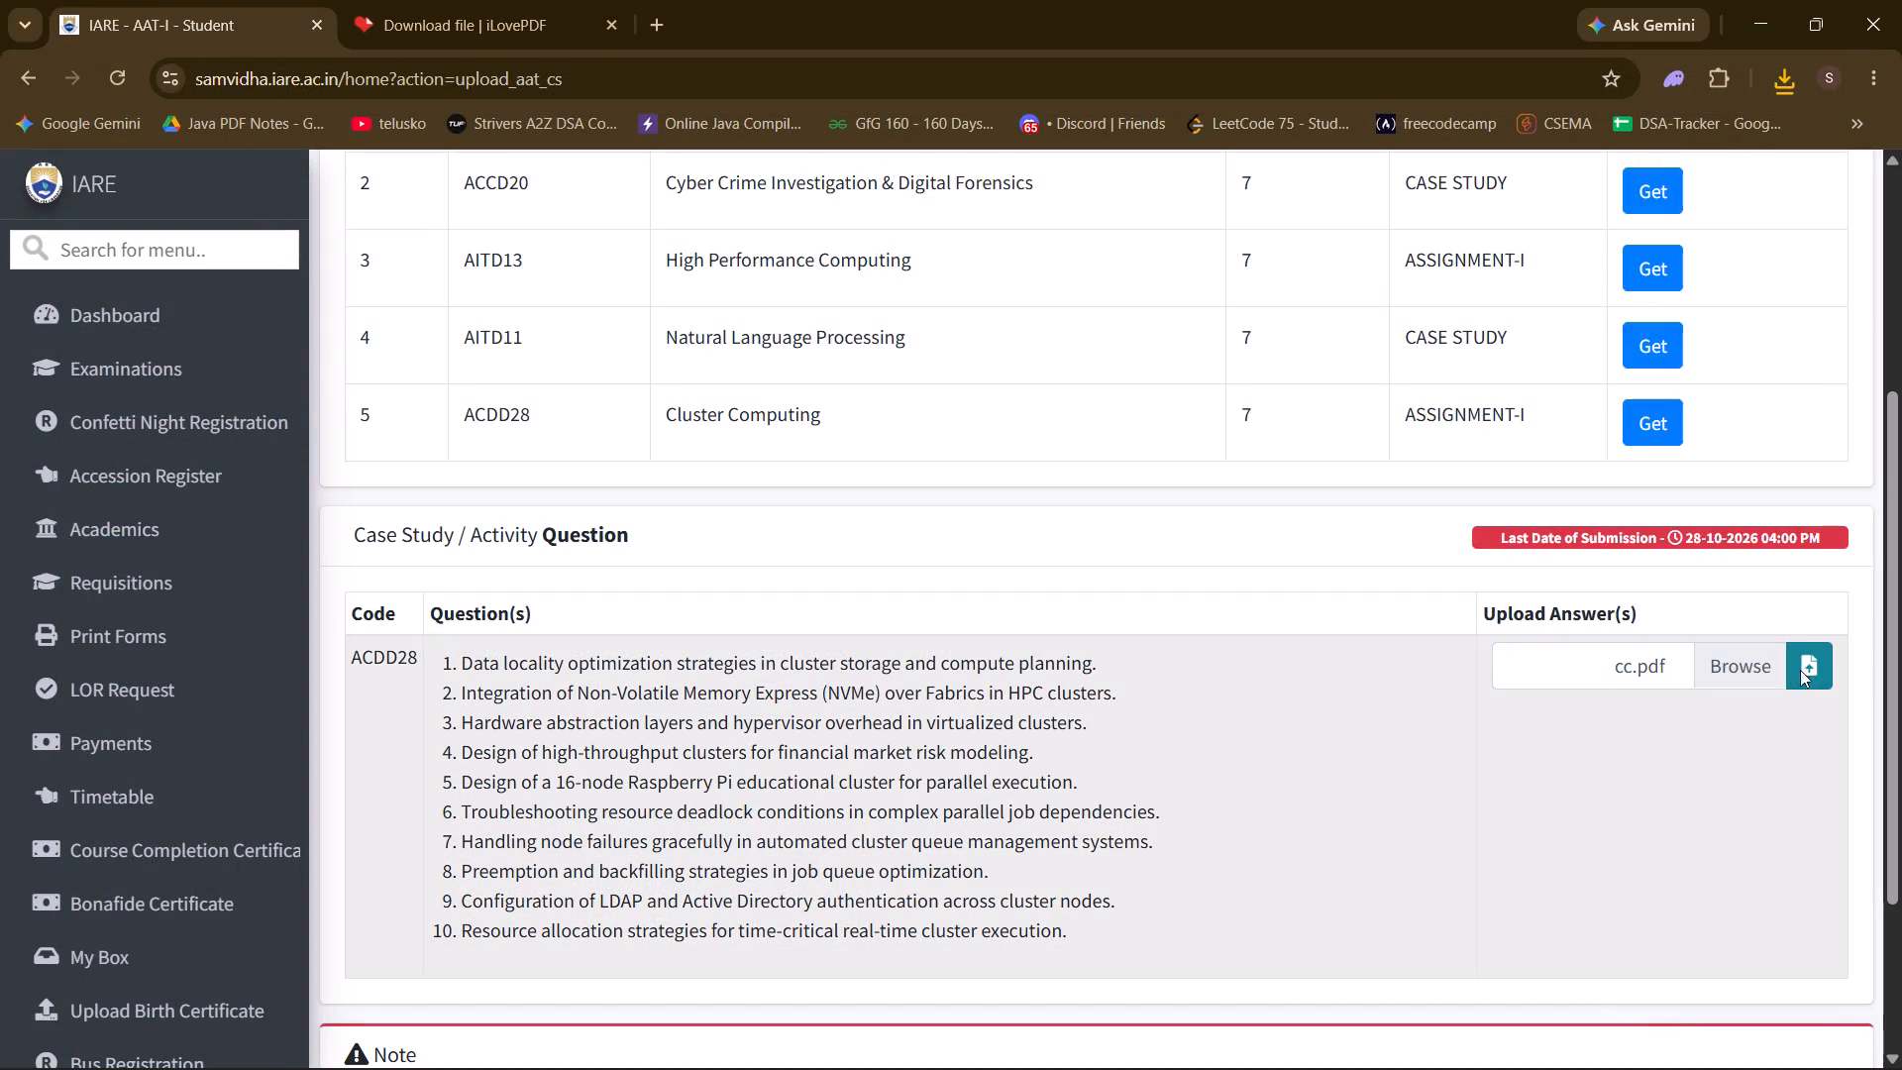
click(969, 750)
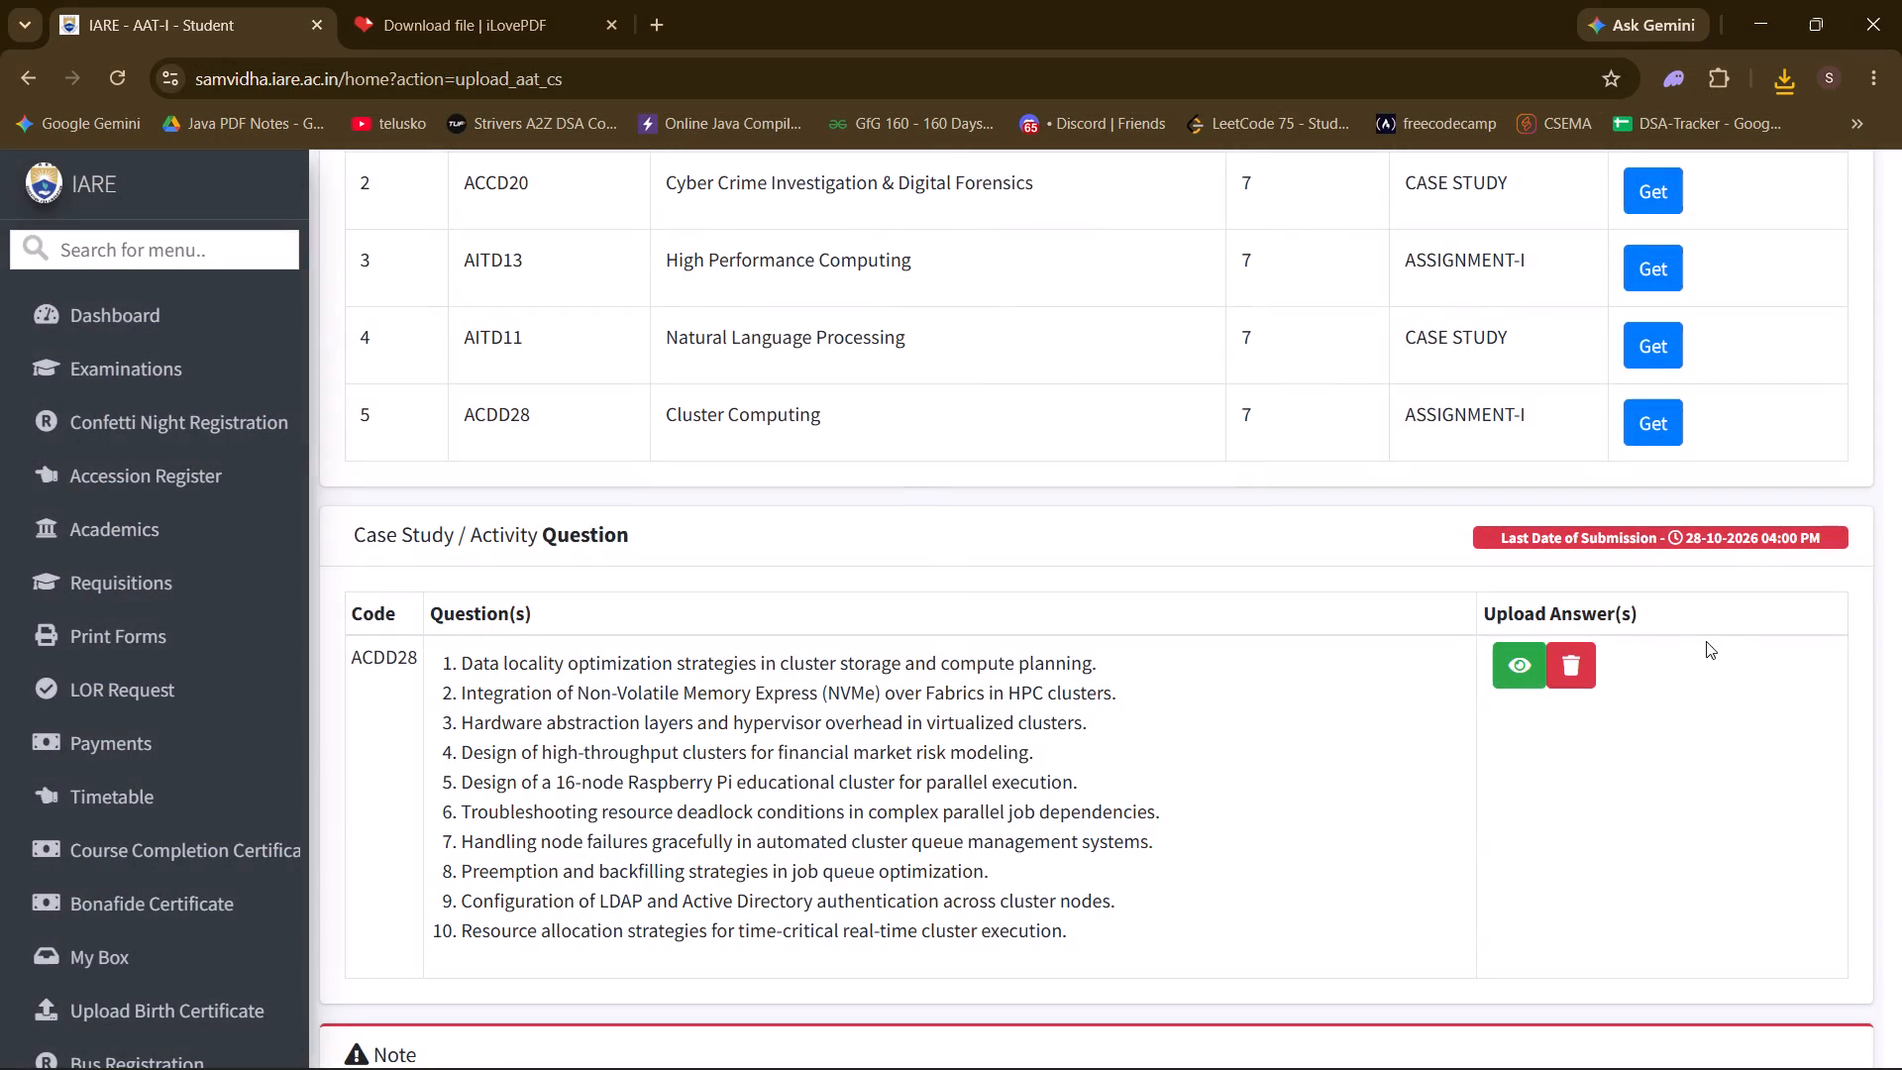
Open the uploaded Cluster Computing answer, check its cover page and question pages, and close it.
click(1528, 659)
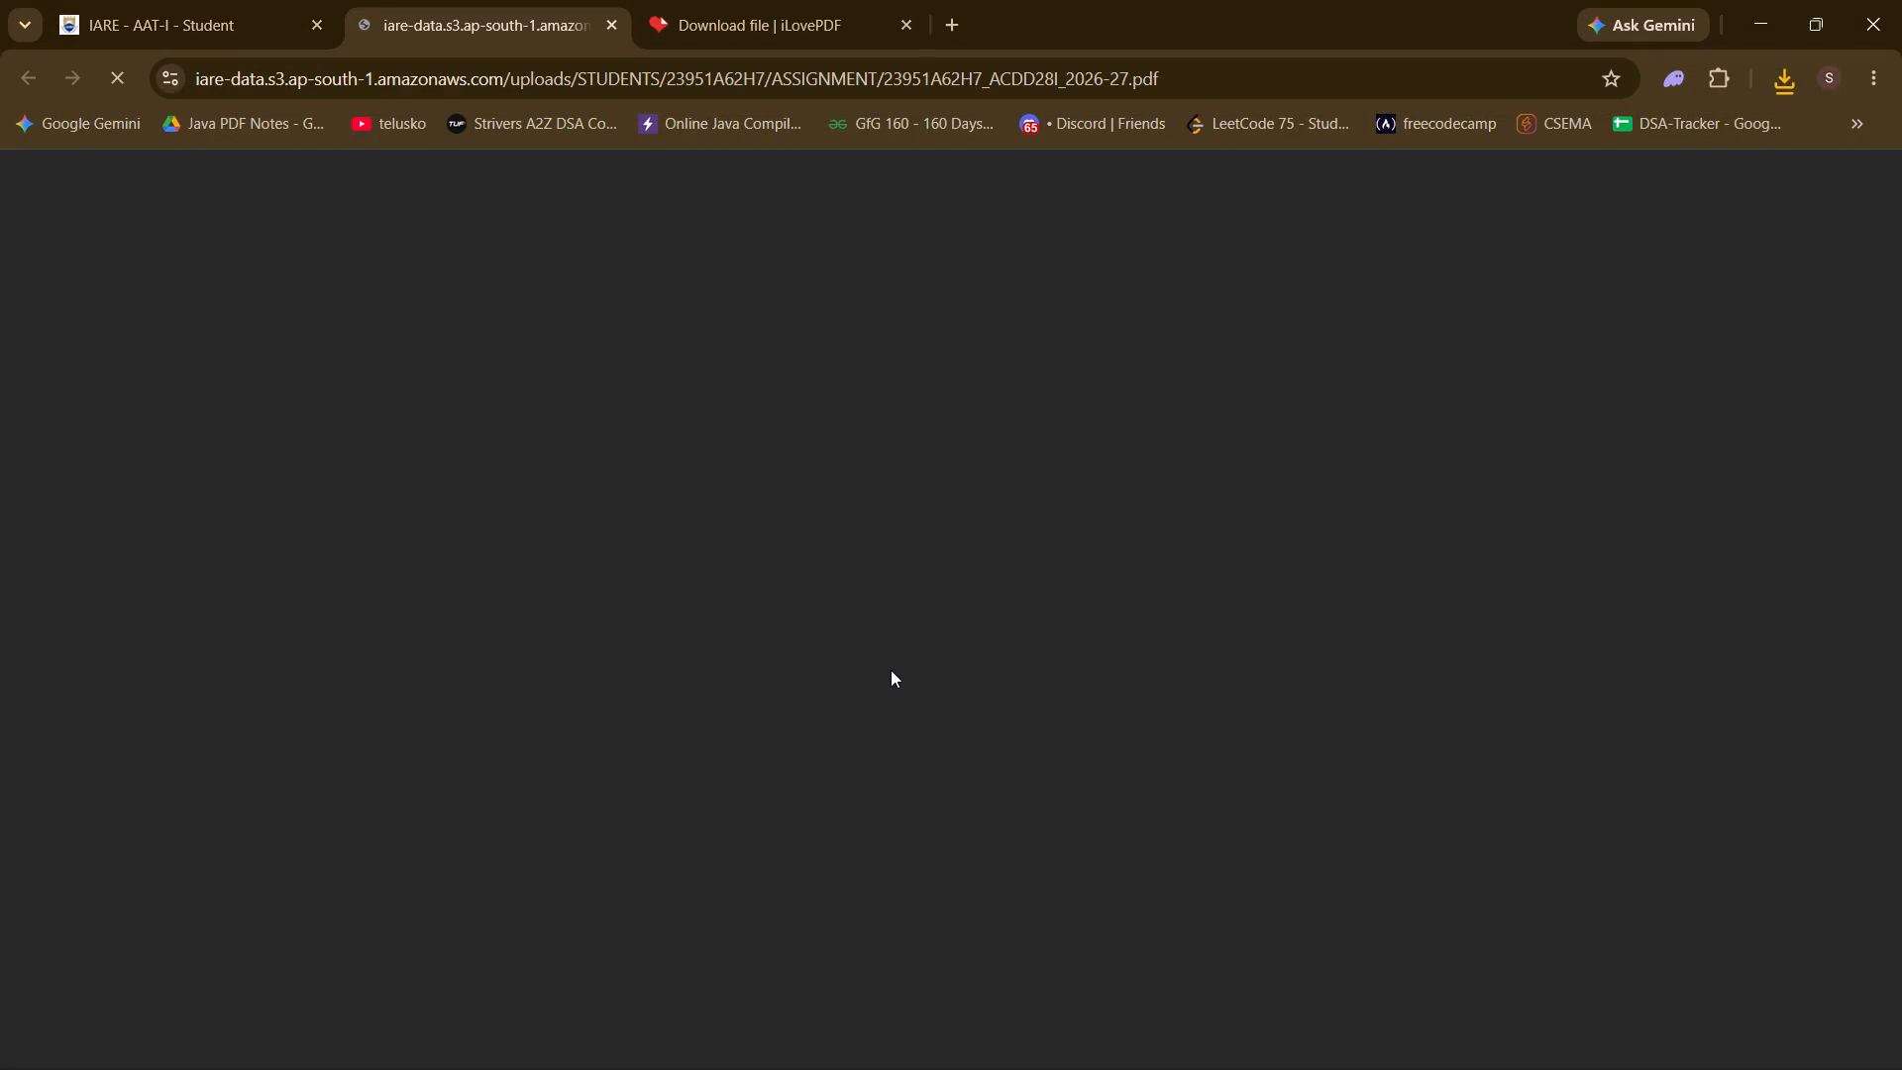
scroll(753, 526, down, 3)
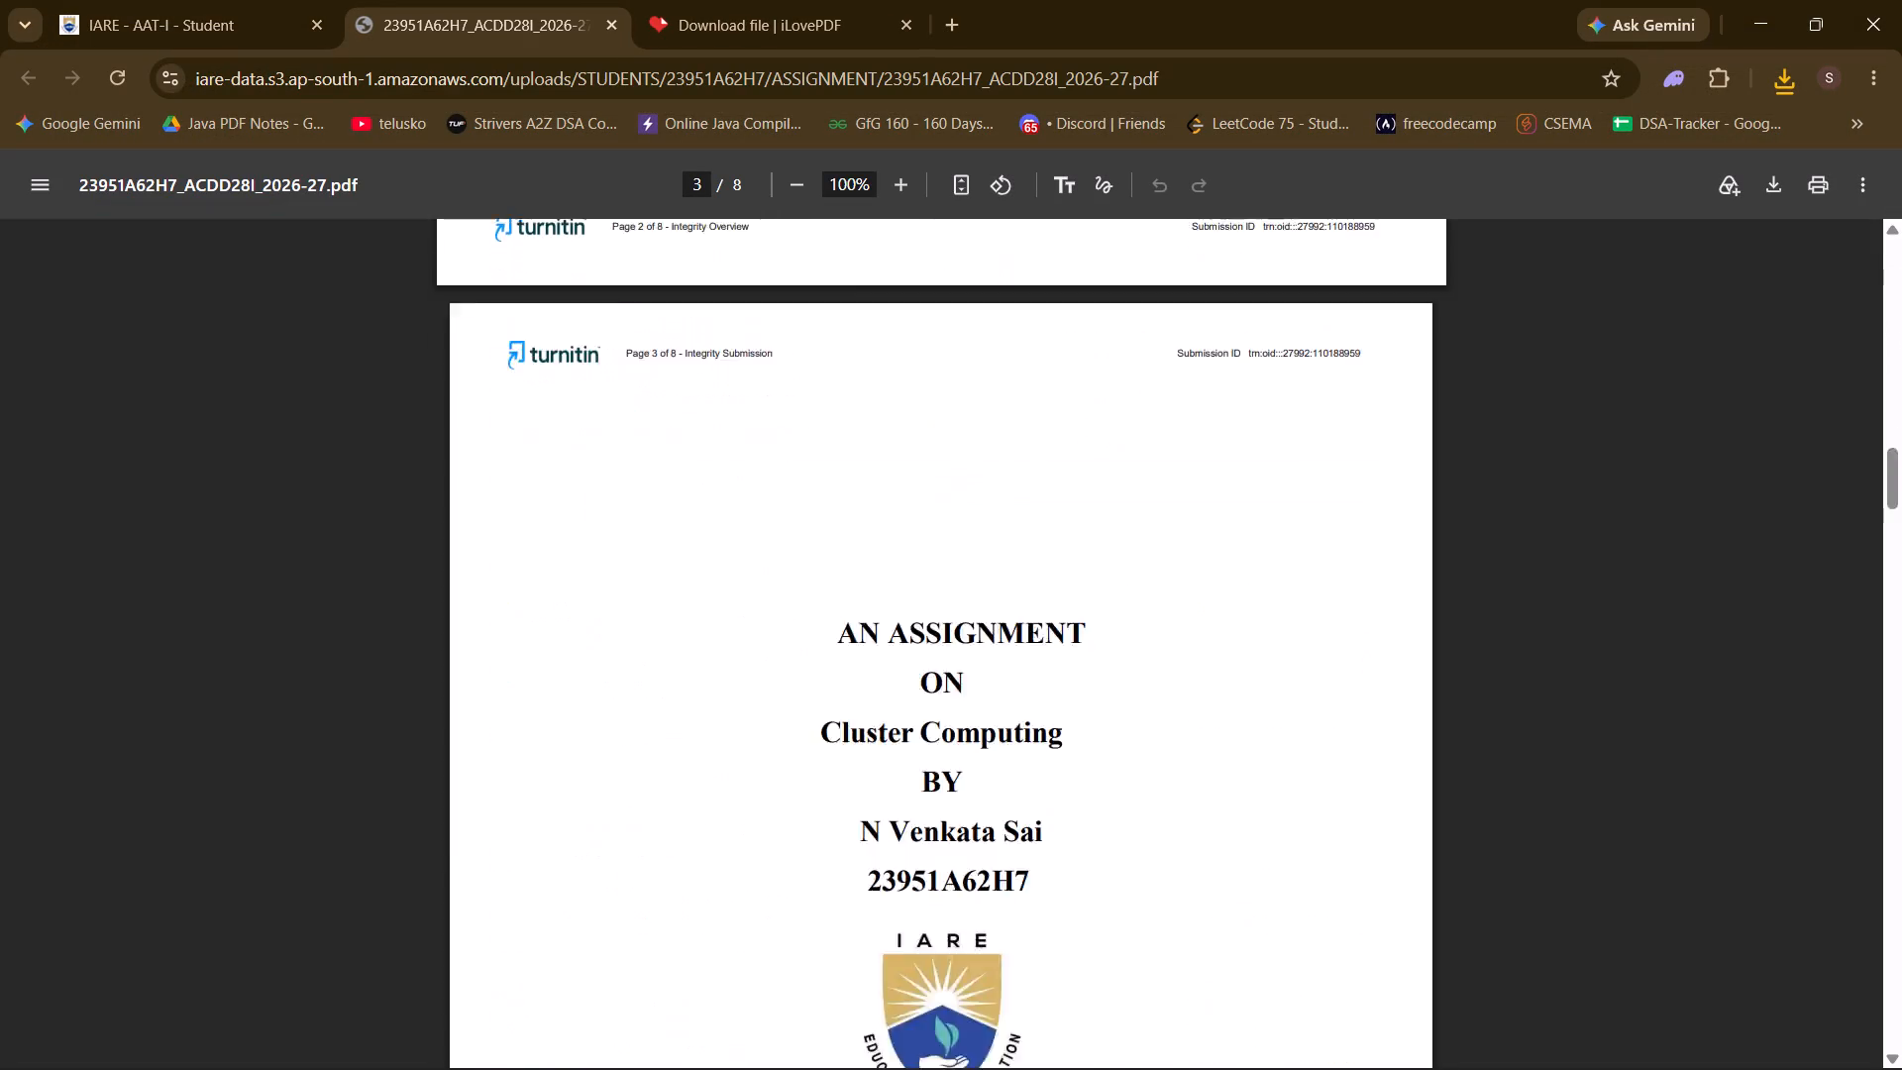
scroll(753, 526, down, 4)
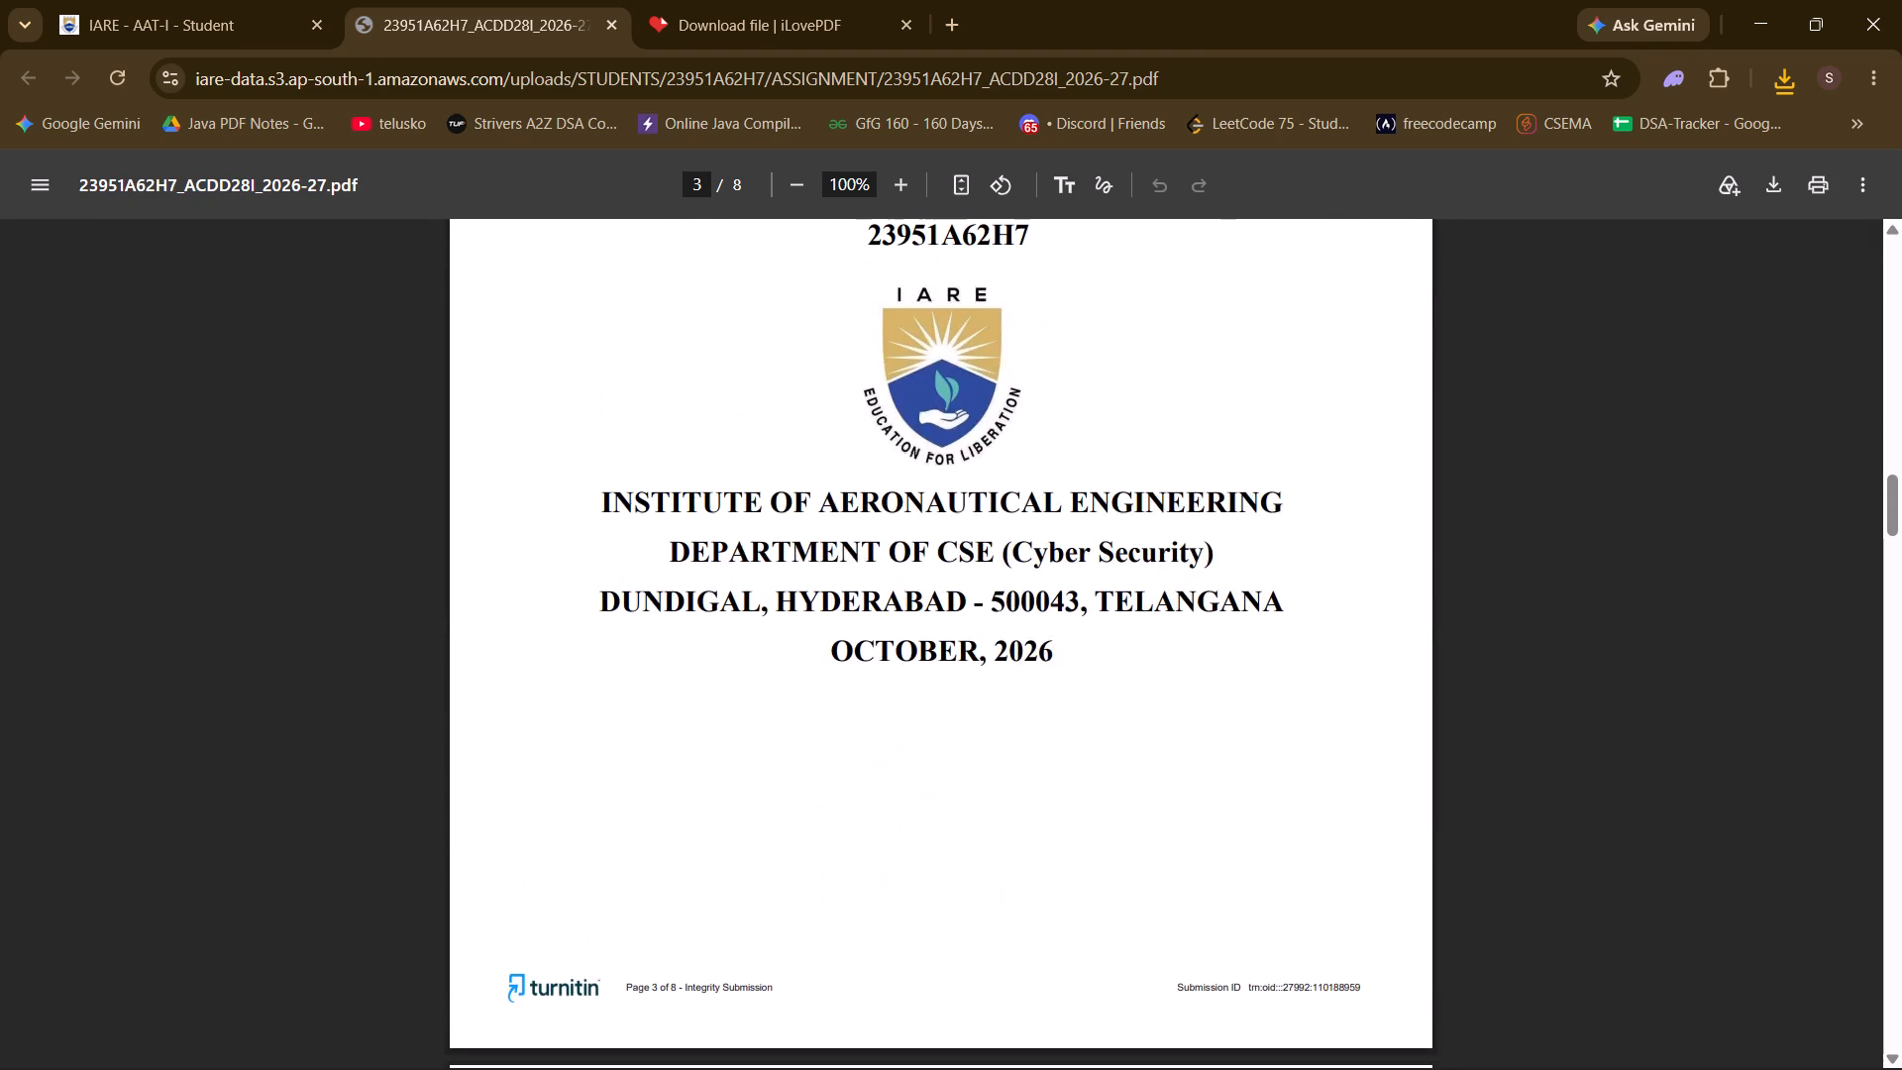
scroll(753, 526, down, 4)
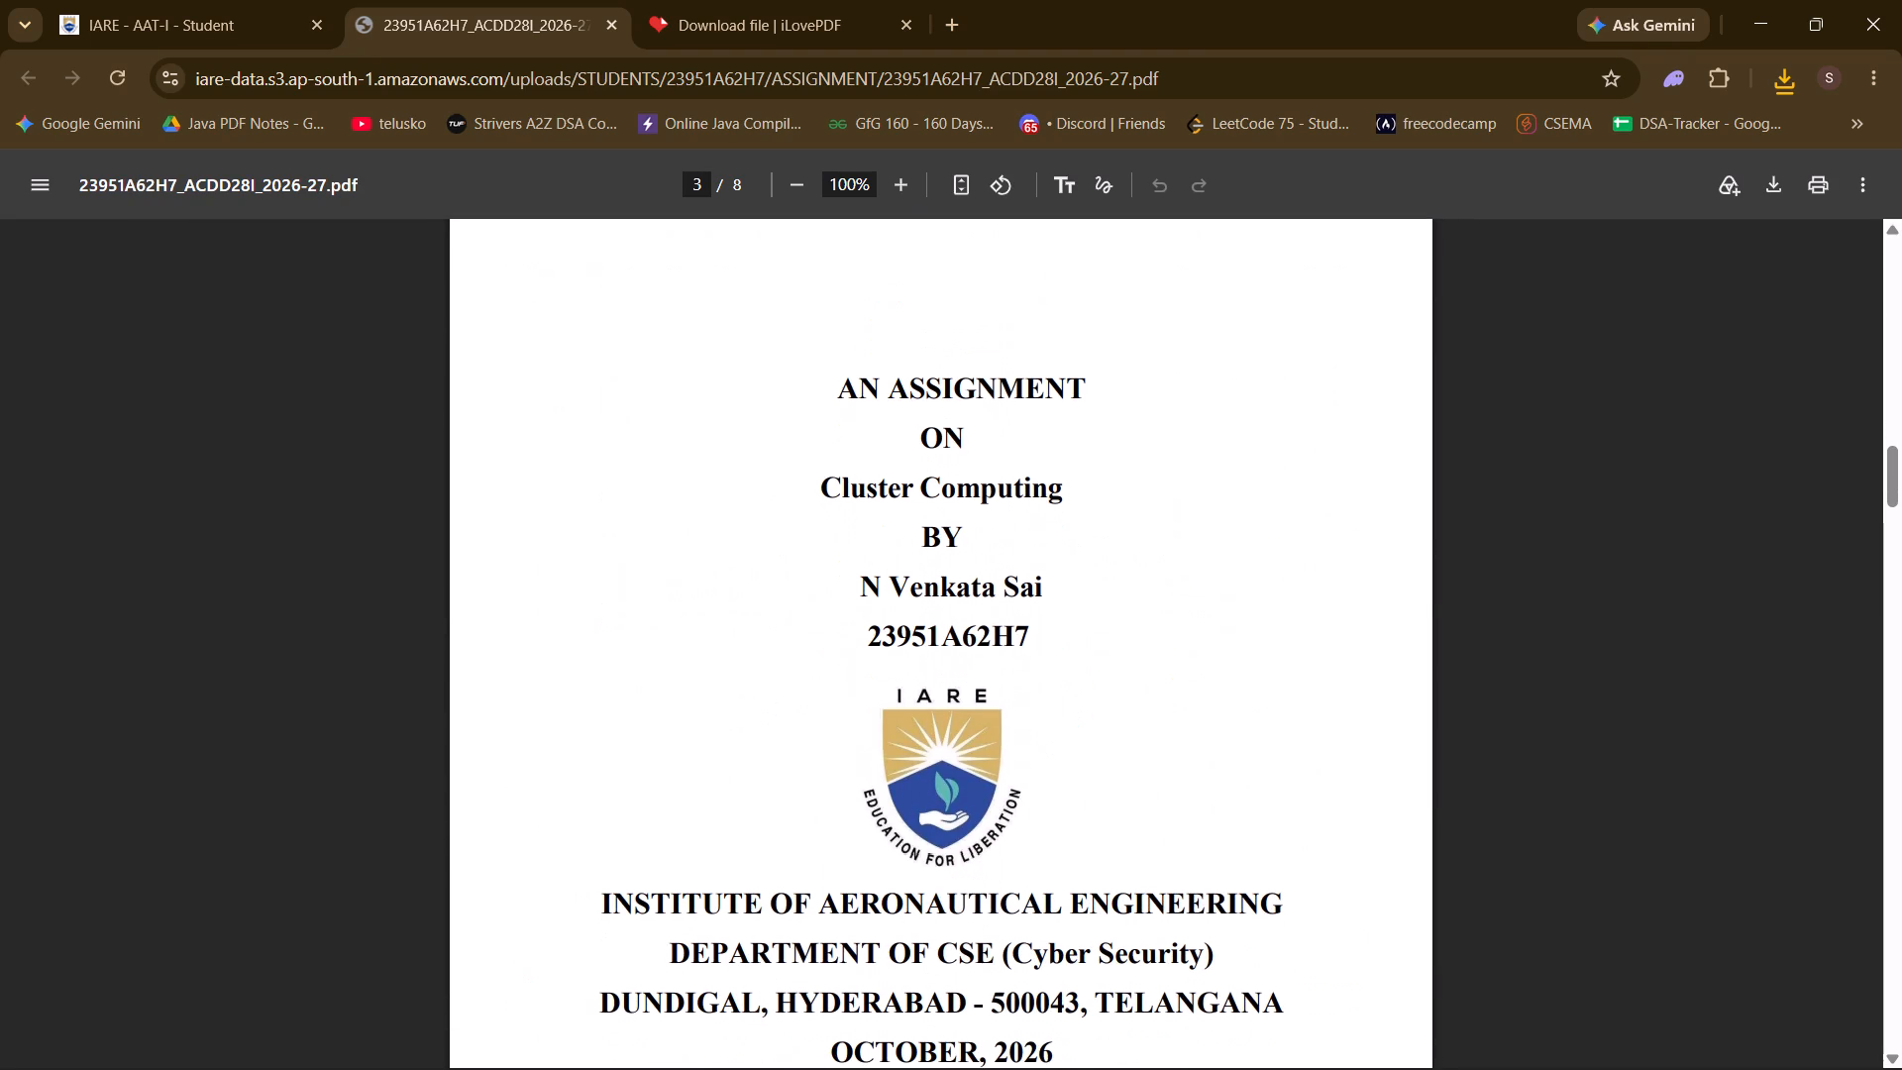
scroll(753, 526, down, 1)
scroll(753, 526, up, 2)
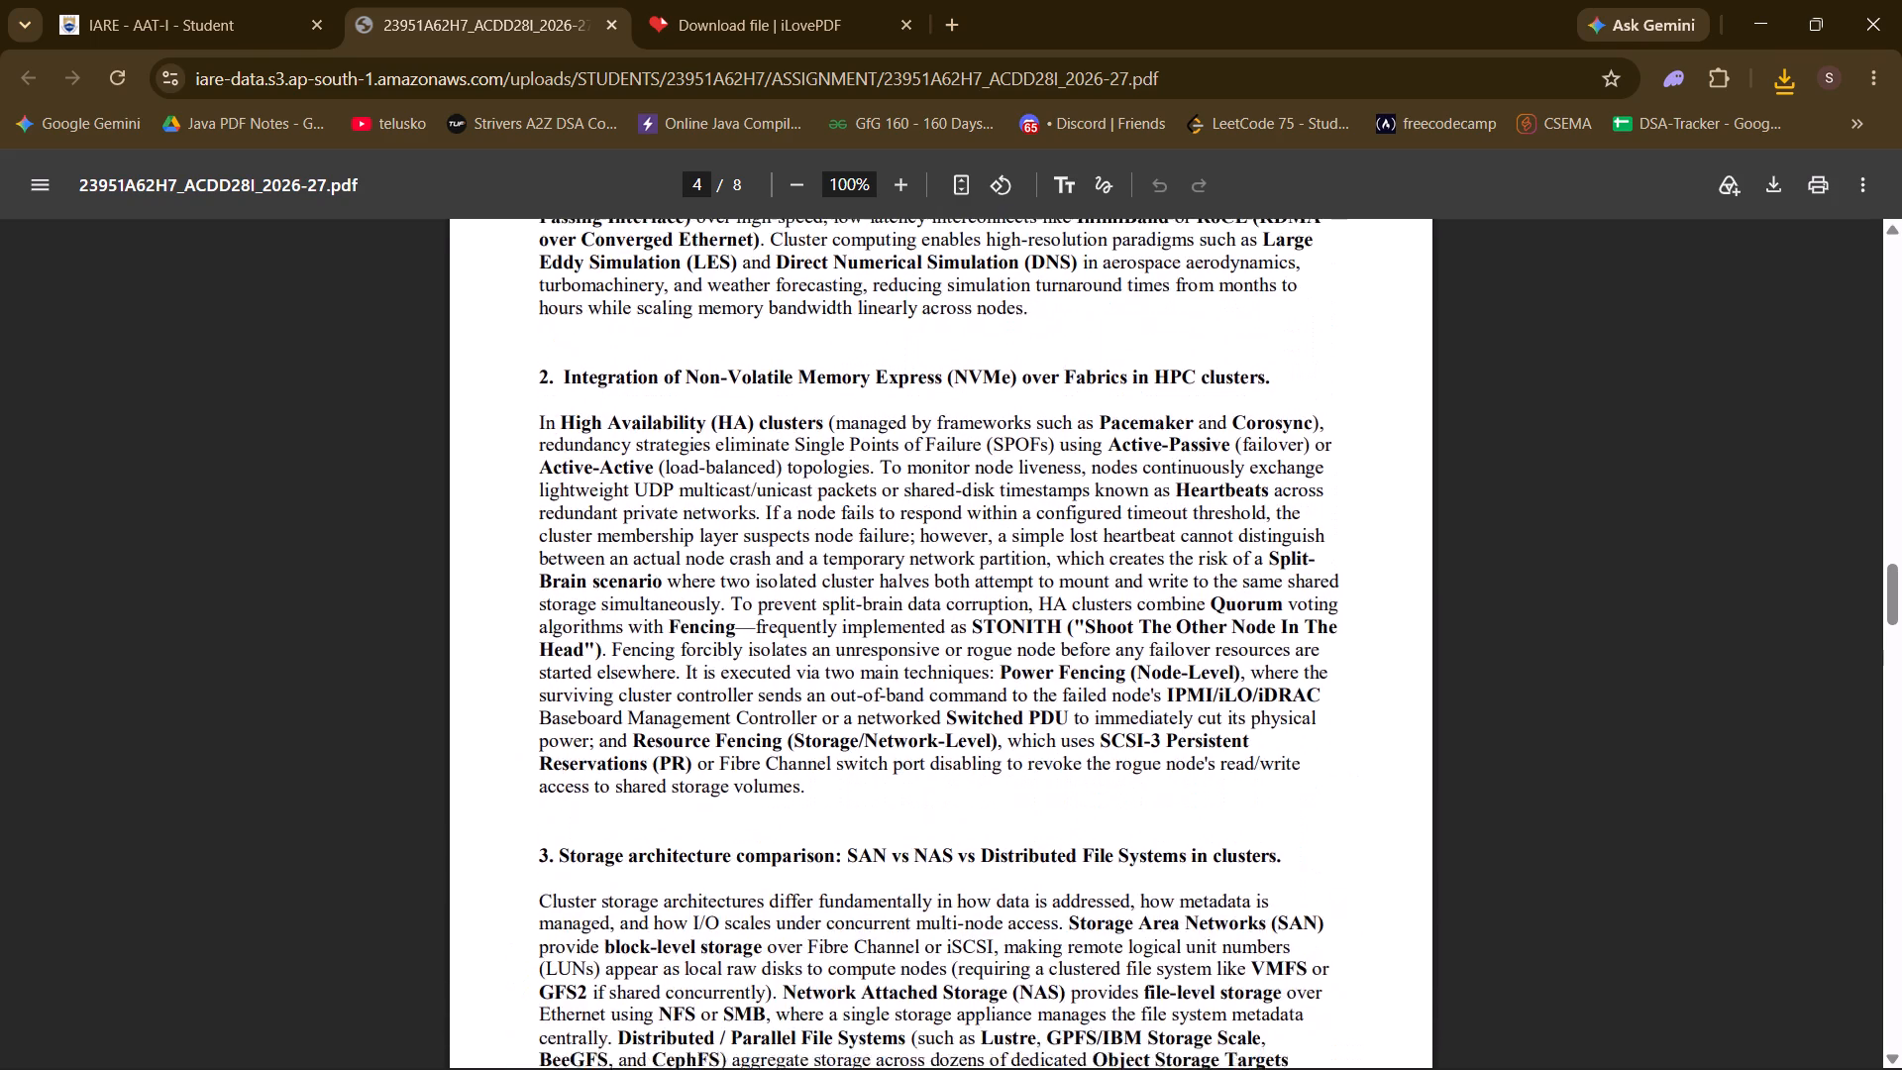
scroll(753, 526, up, 1)
scroll(753, 526, down, 4)
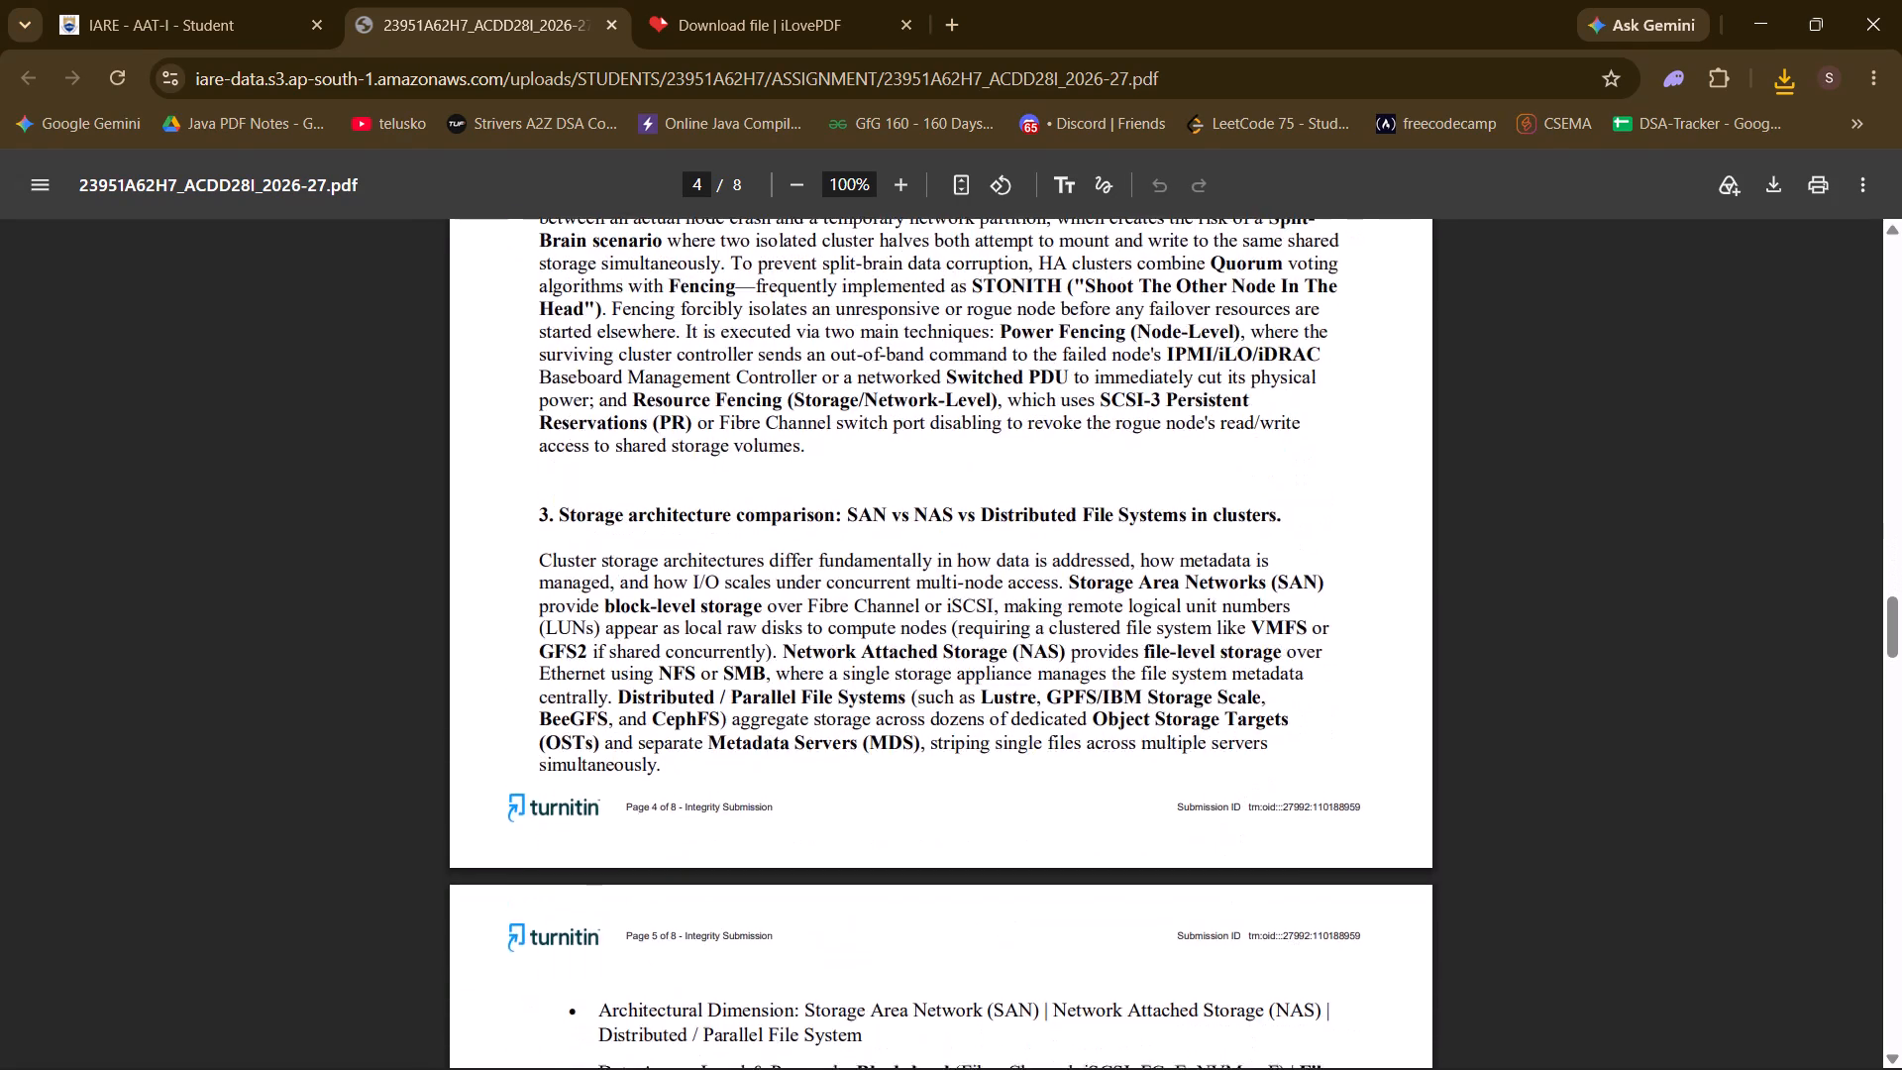
scroll(753, 526, down, 3)
click(610, 31)
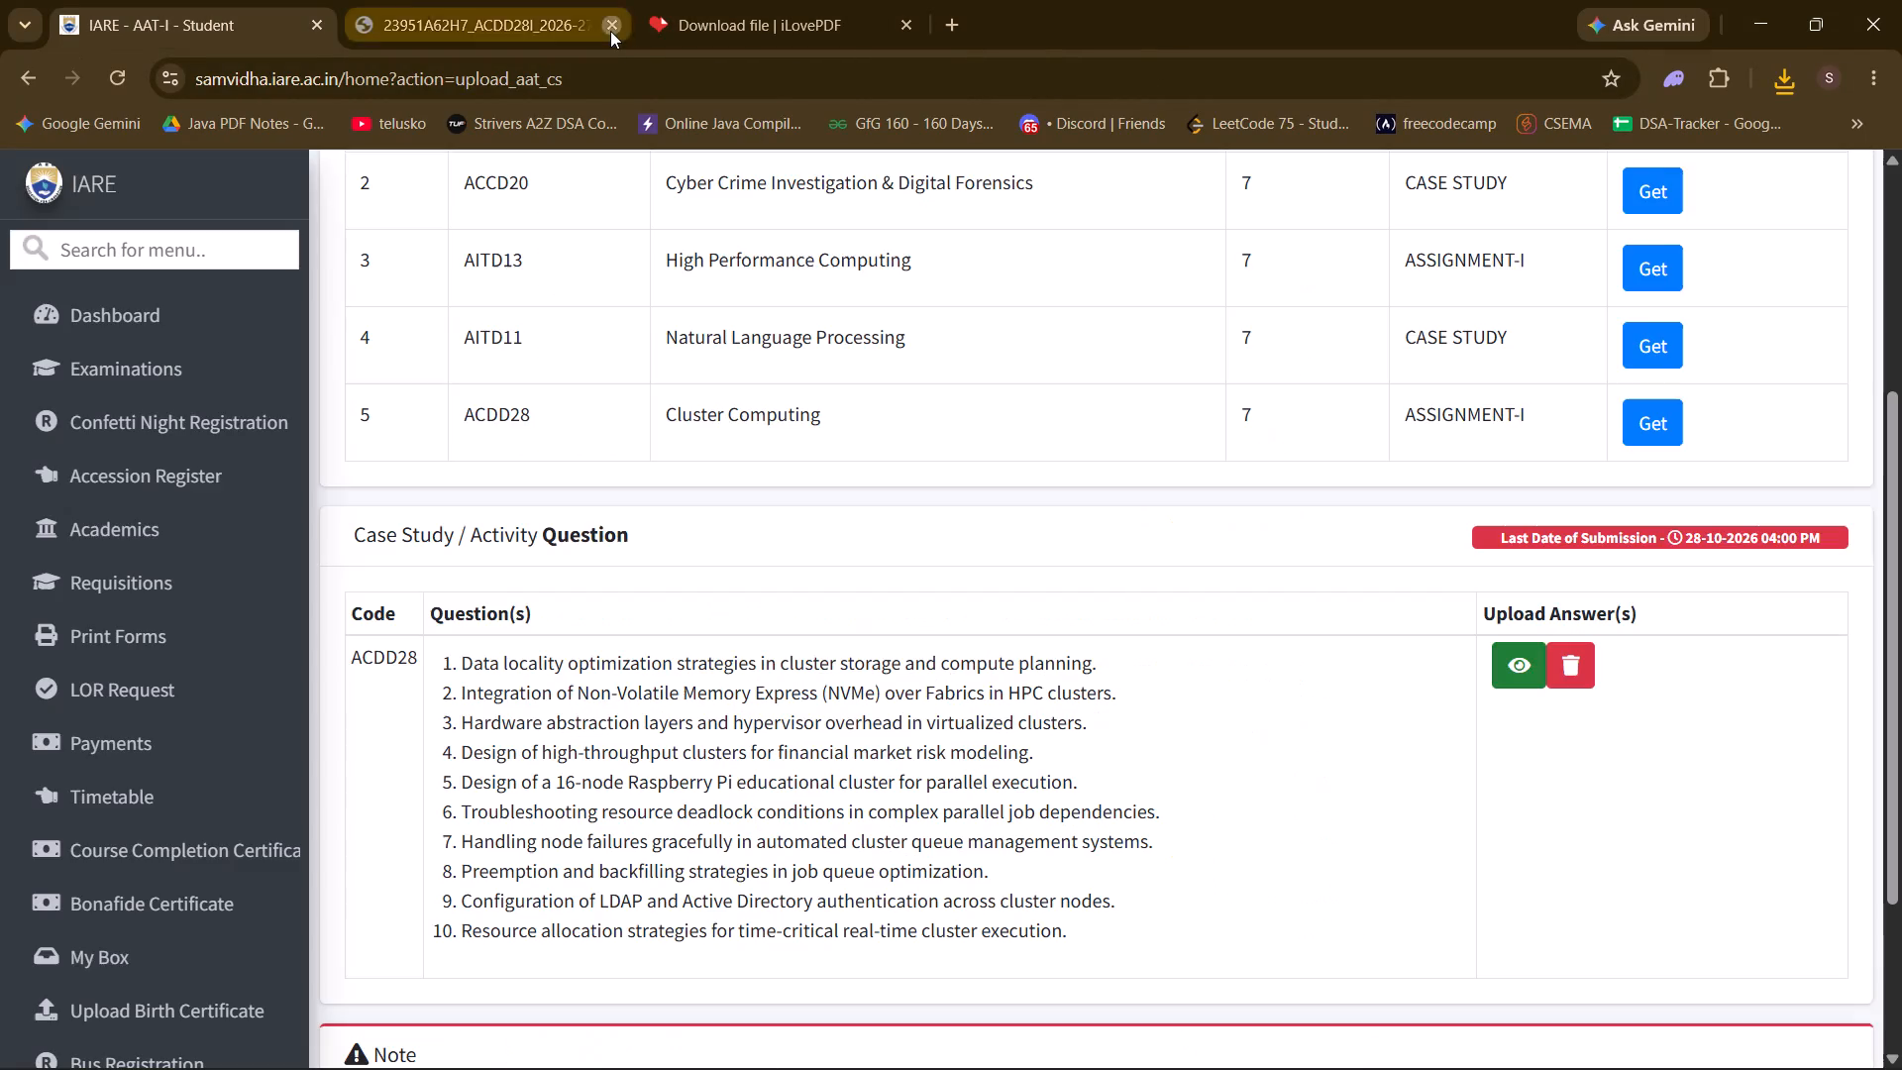
Convert CCDF.docx from Downloads to PDF with iLovePDF's Word to PDF converter and download the converted file.
click(532, 30)
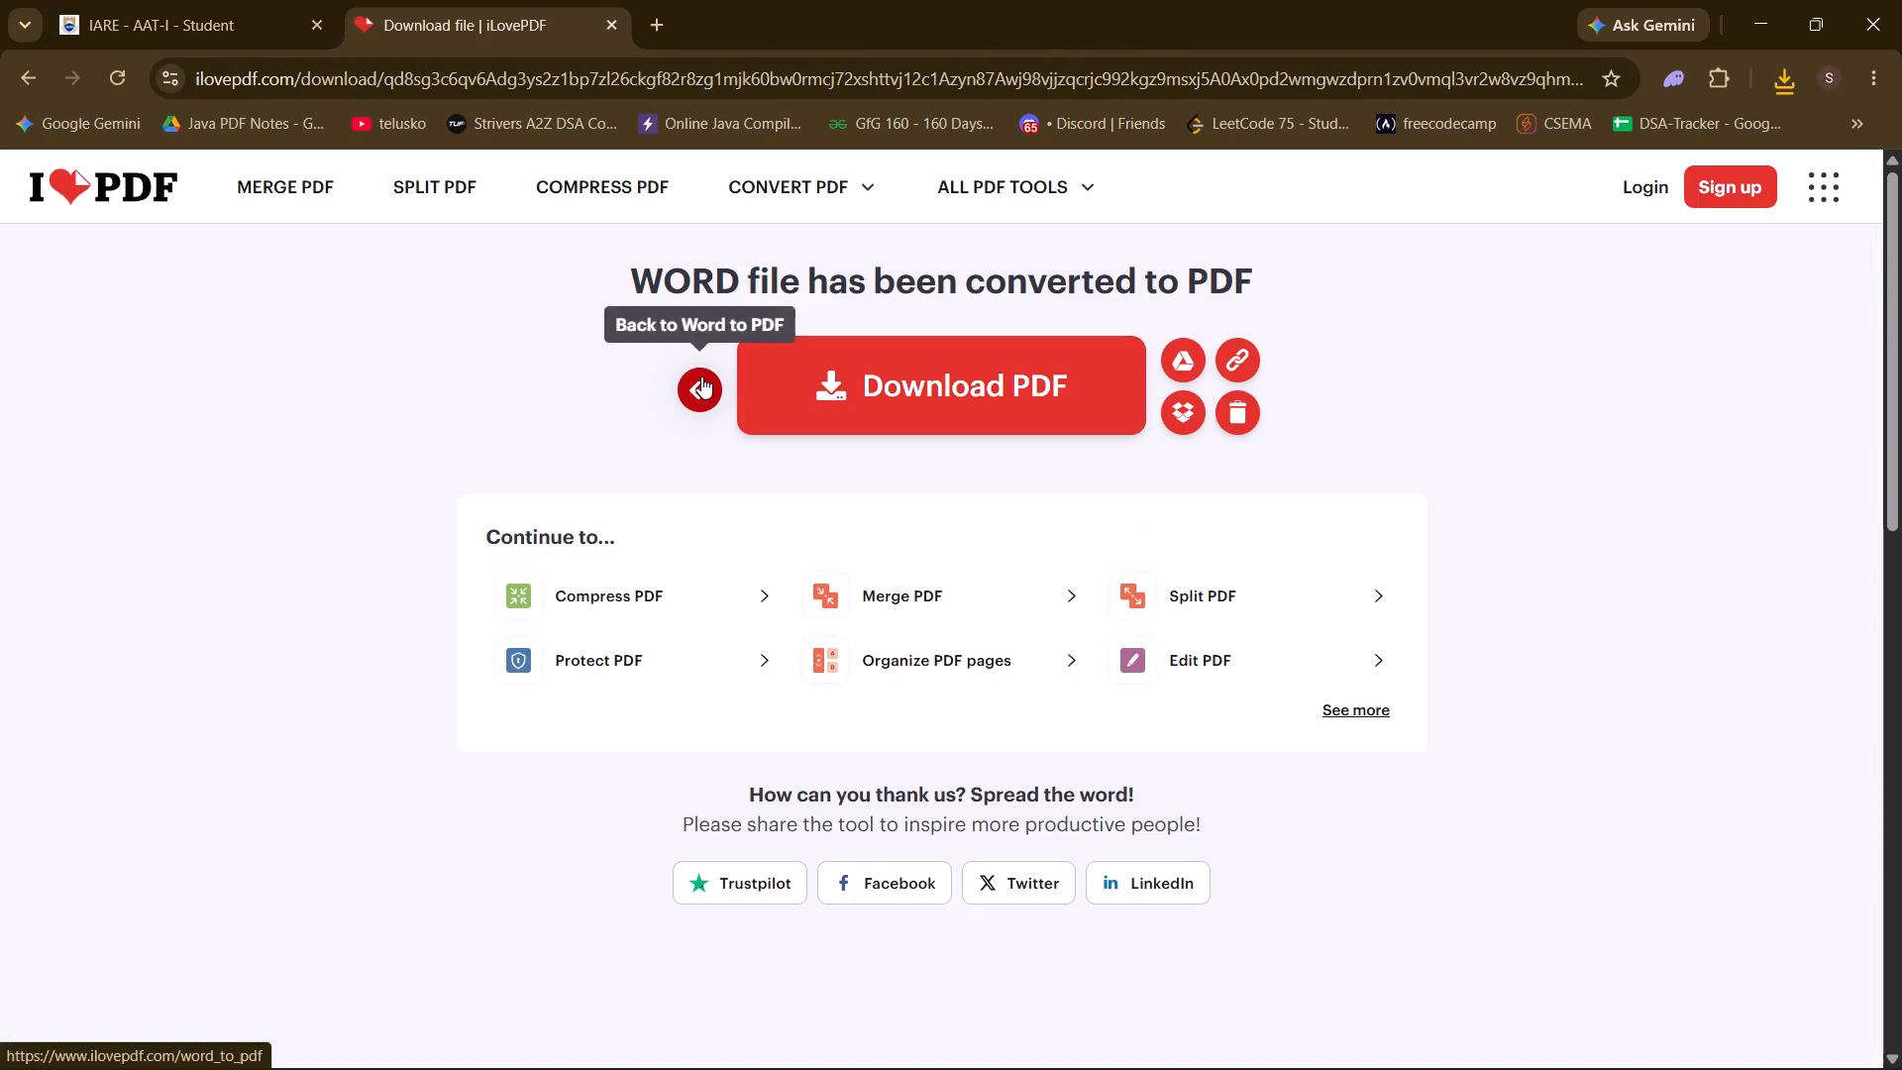
click(701, 376)
click(974, 498)
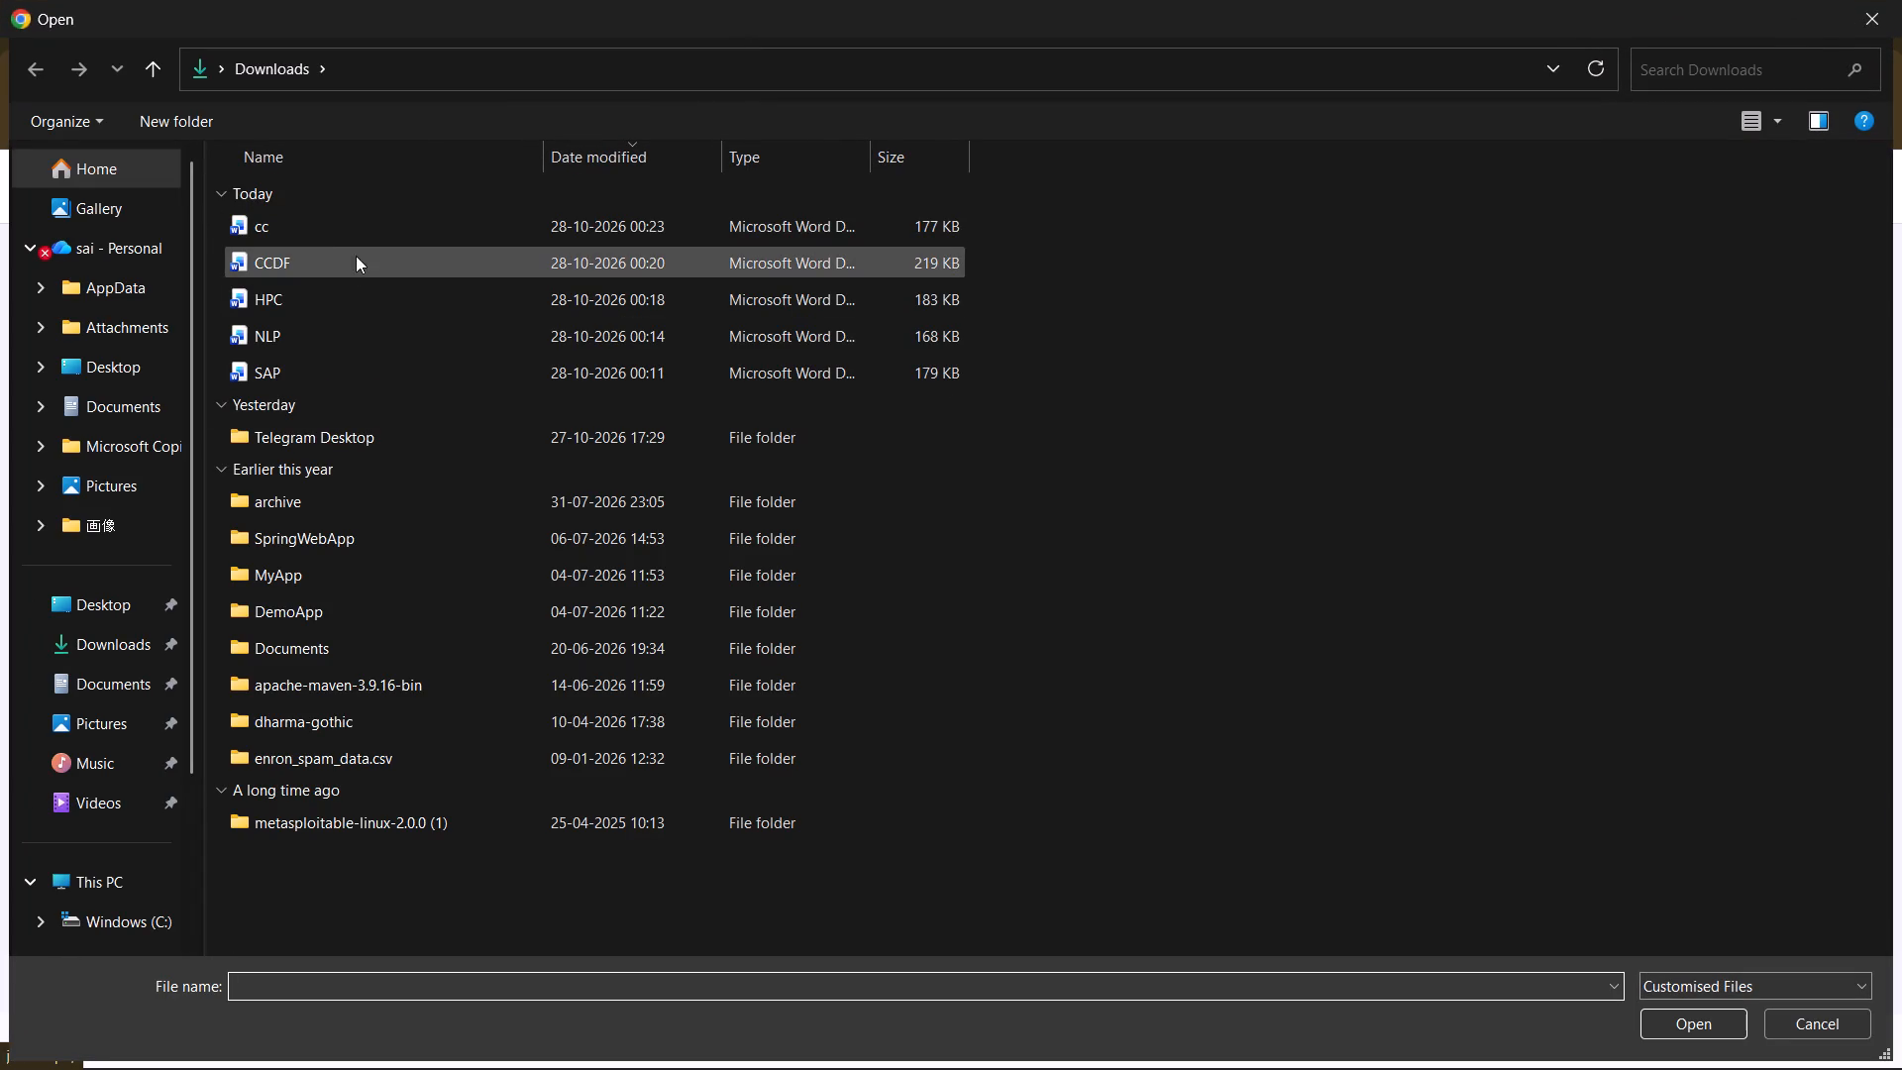
click(344, 266)
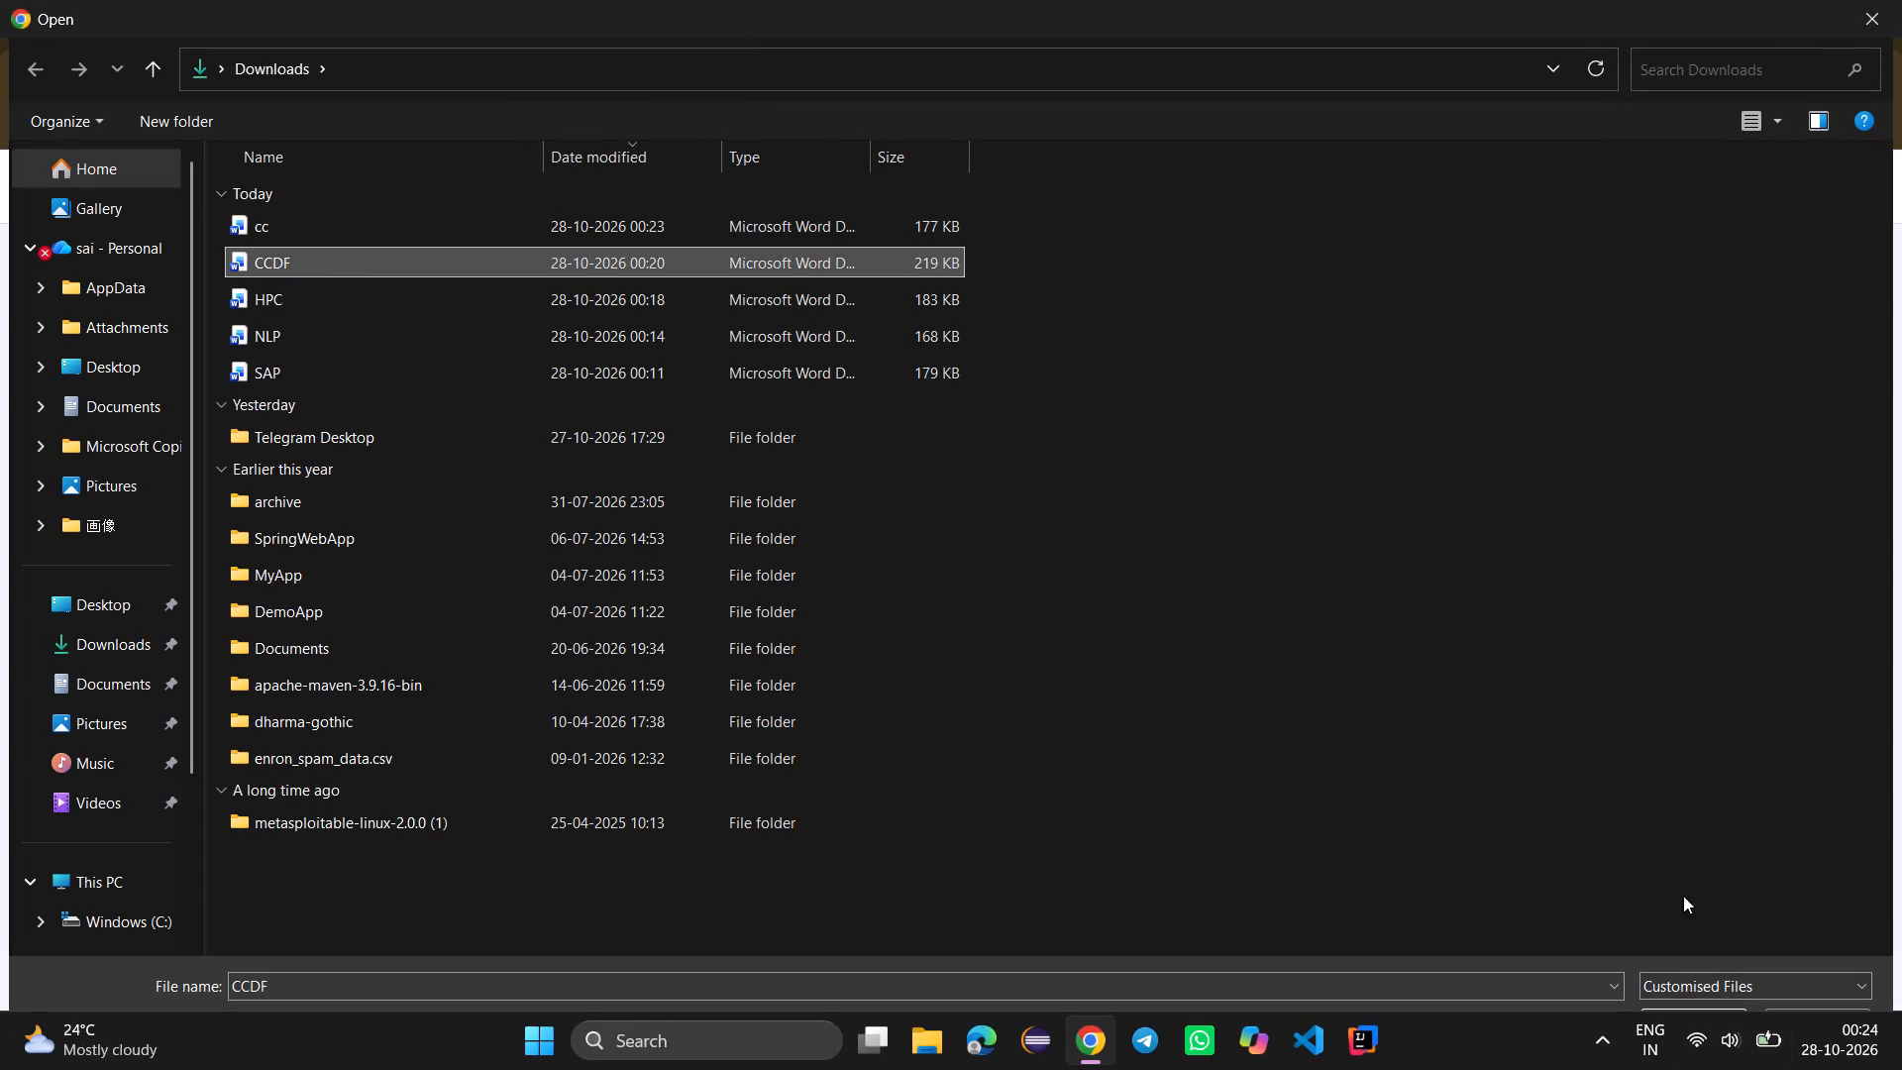
click(1680, 1021)
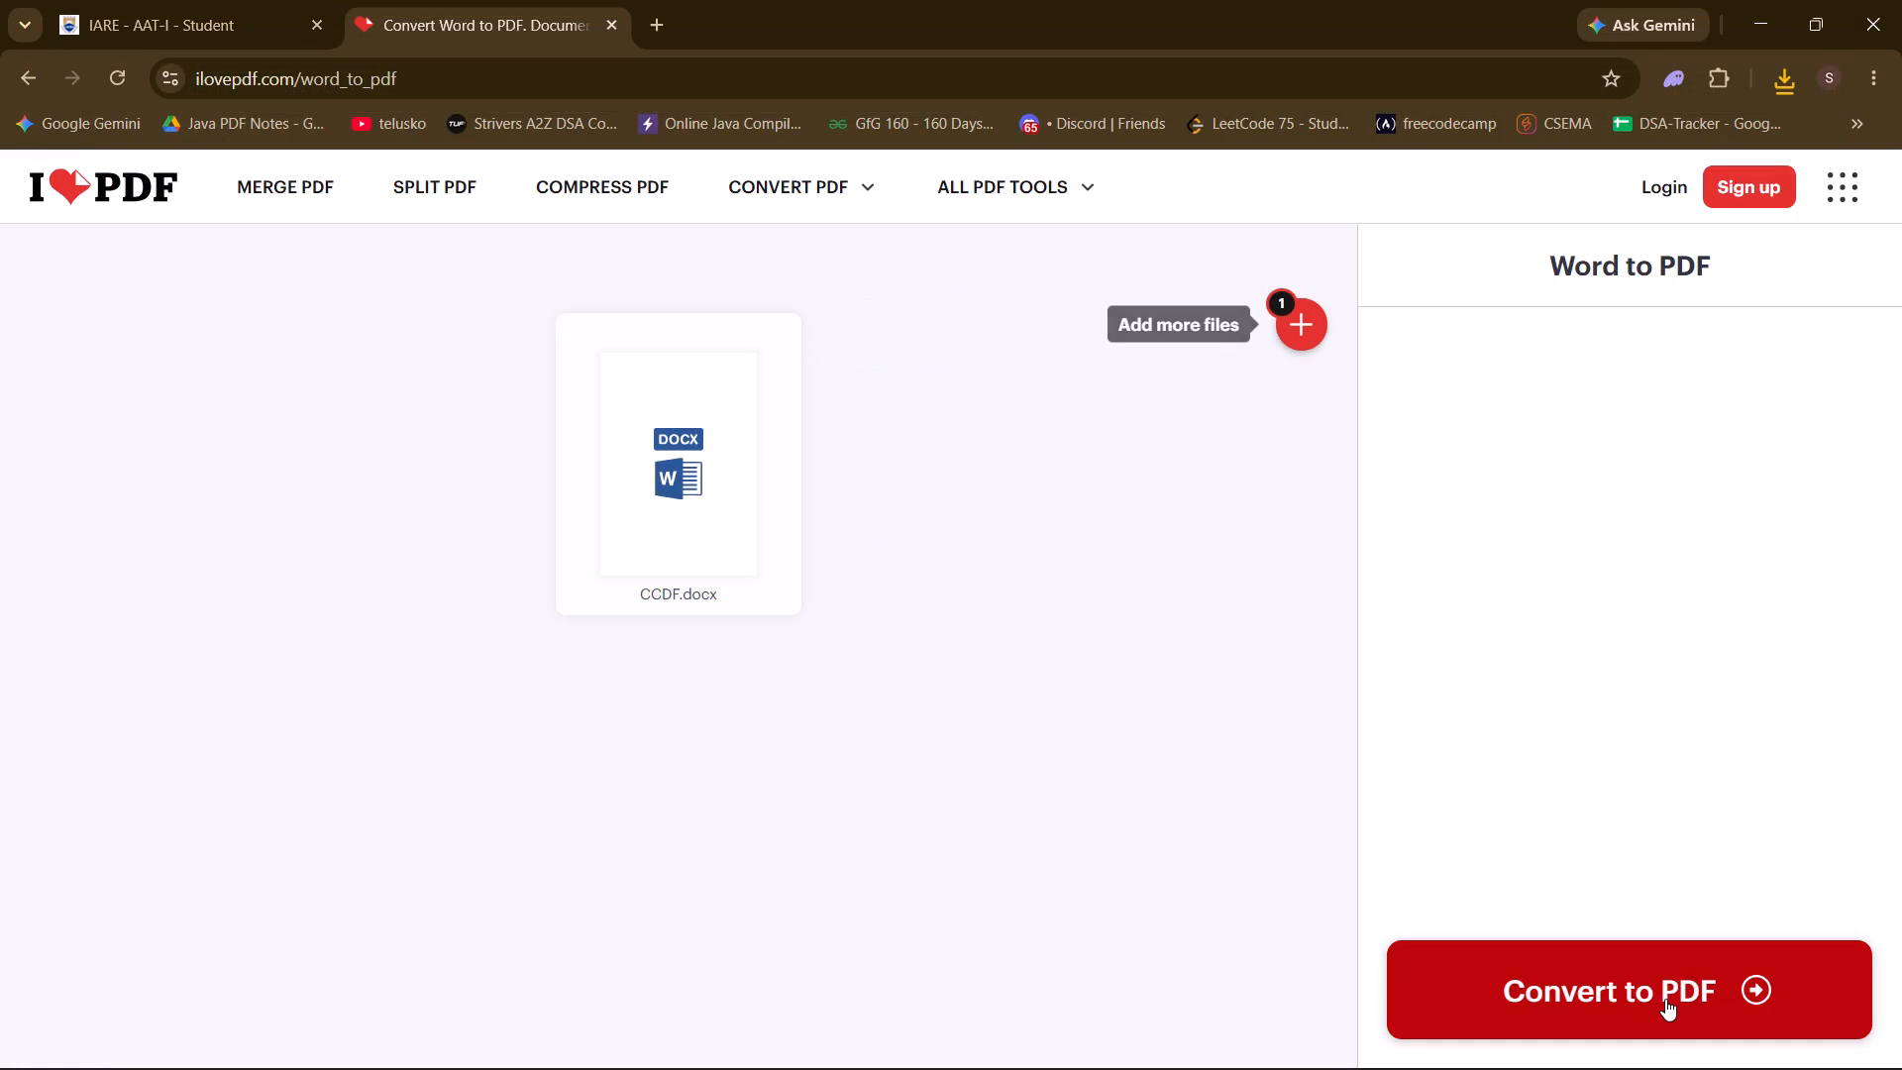
click(1665, 999)
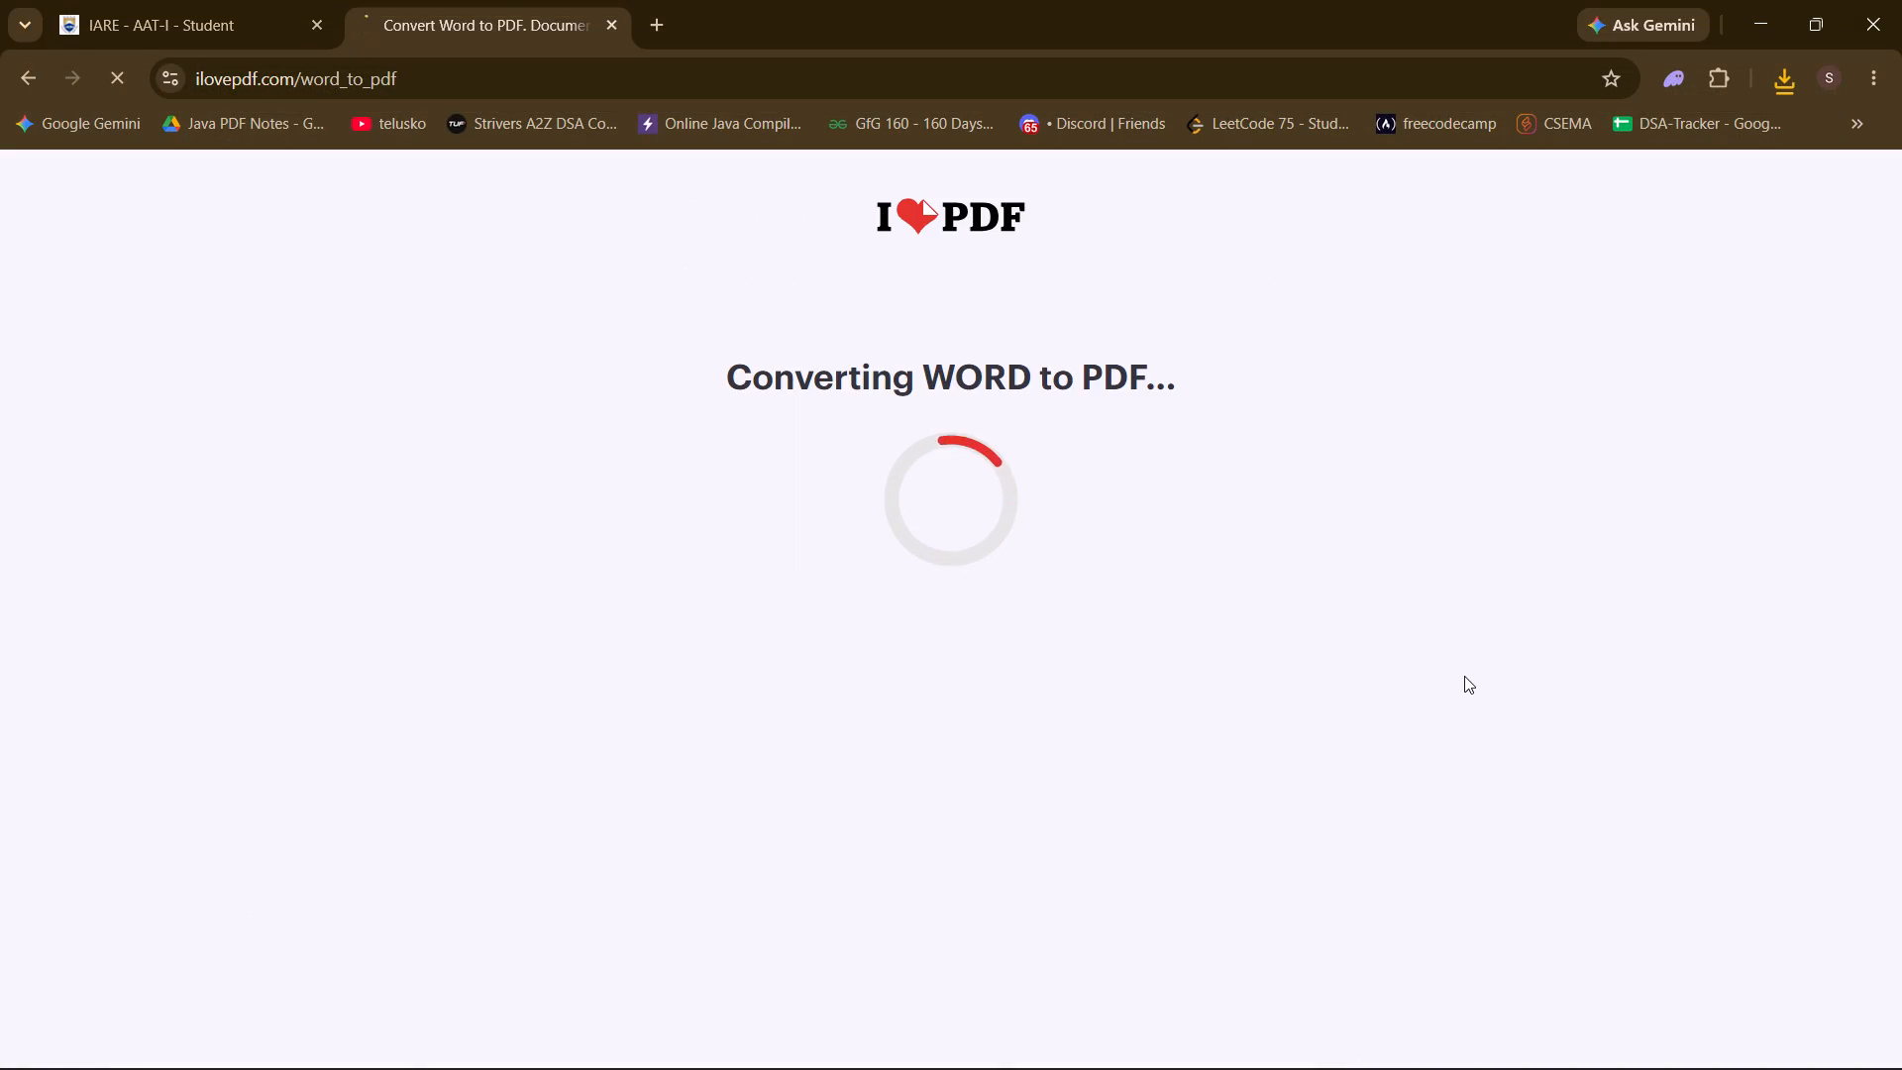
click(856, 375)
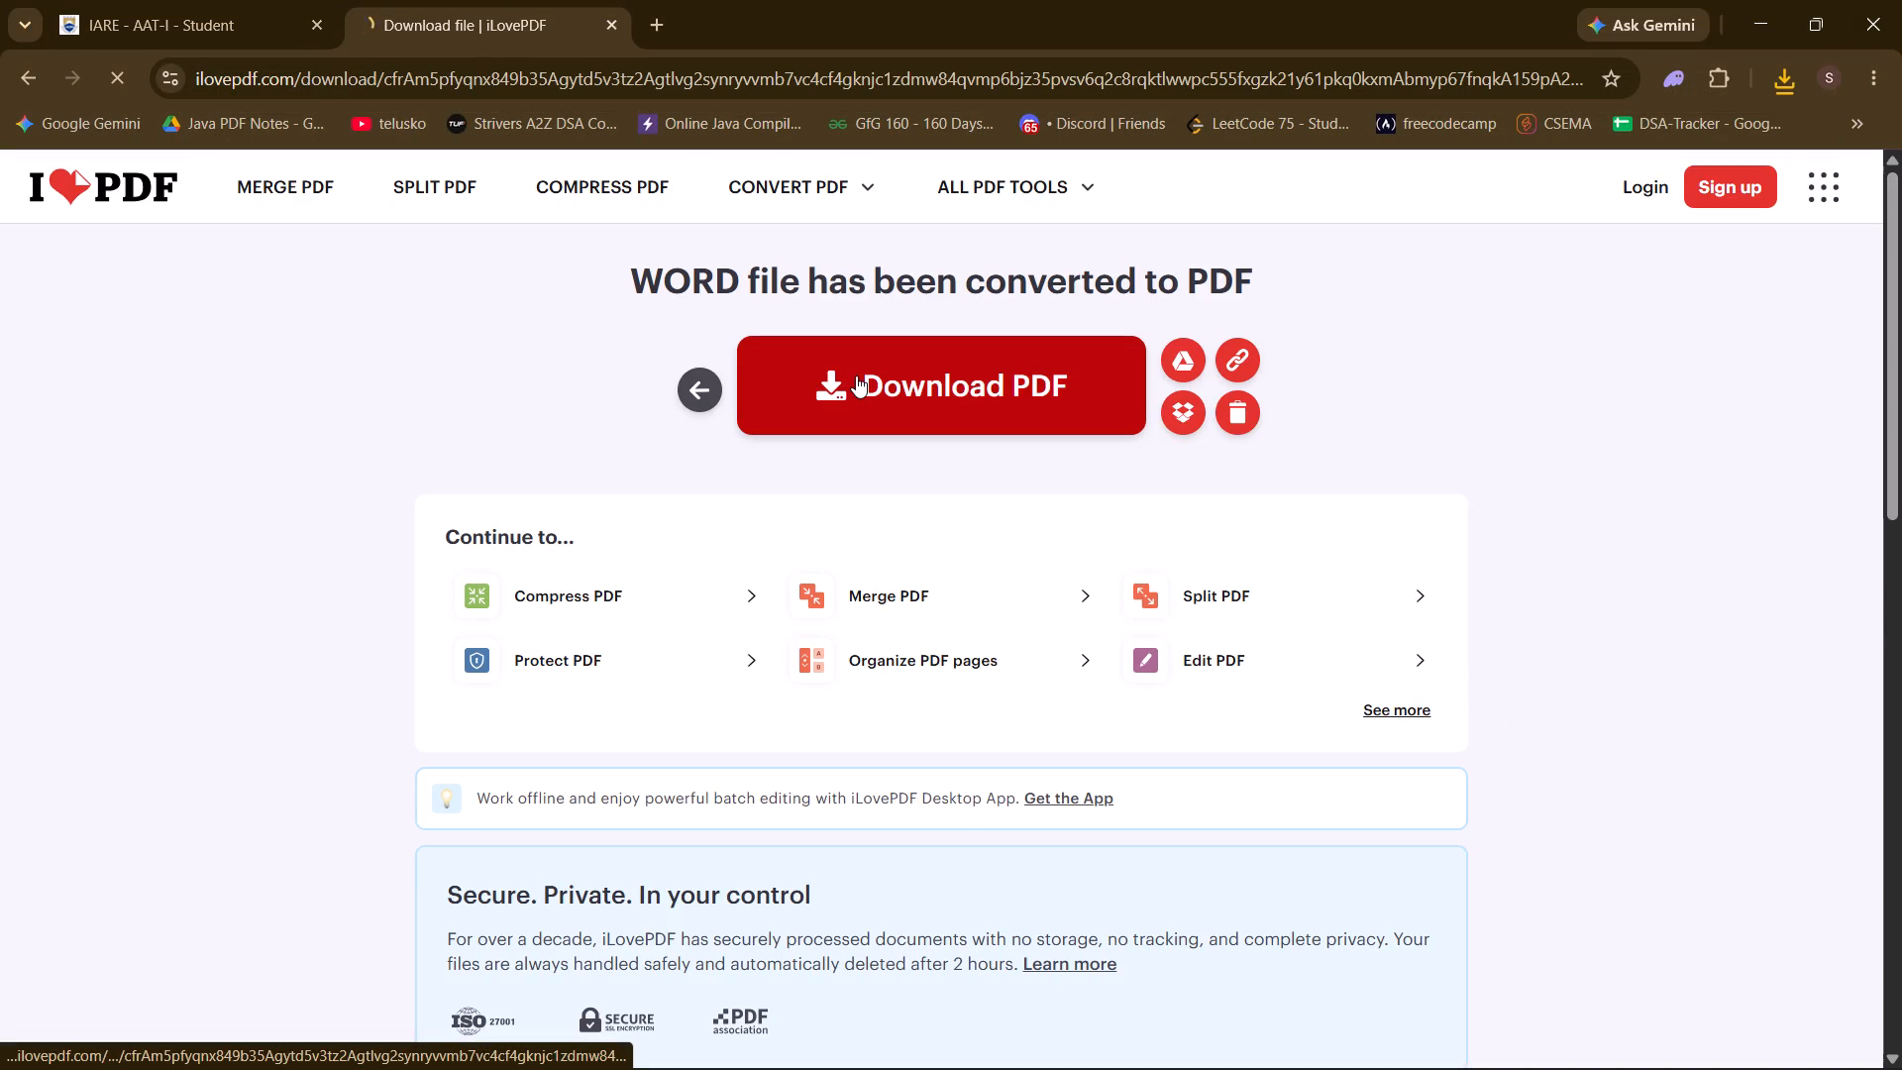
On the IARE portal, fetch the Cyber Crime Investigation & Digital Forensics (ACCD20) case study and upload CCDF.pdf from Downloads as its answer.
click(173, 8)
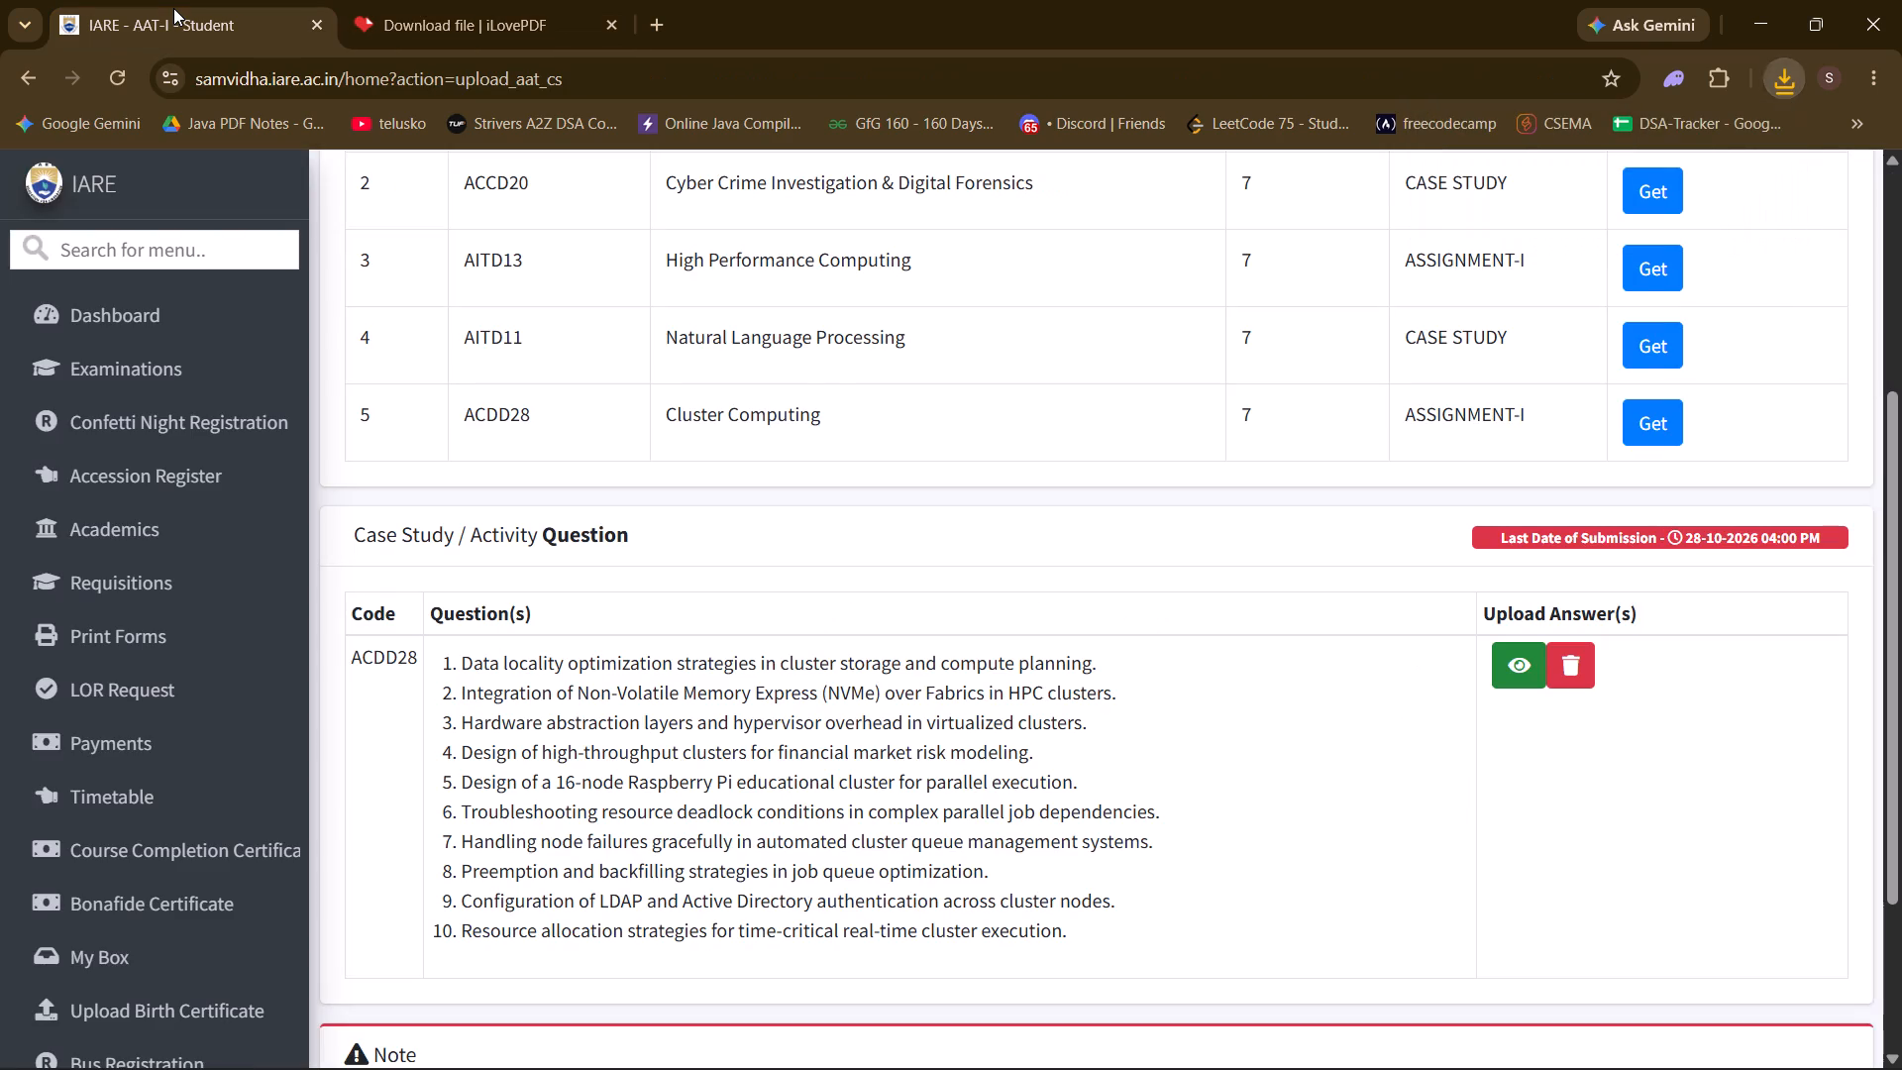
scroll(839, 397, up, 1)
click(1793, 83)
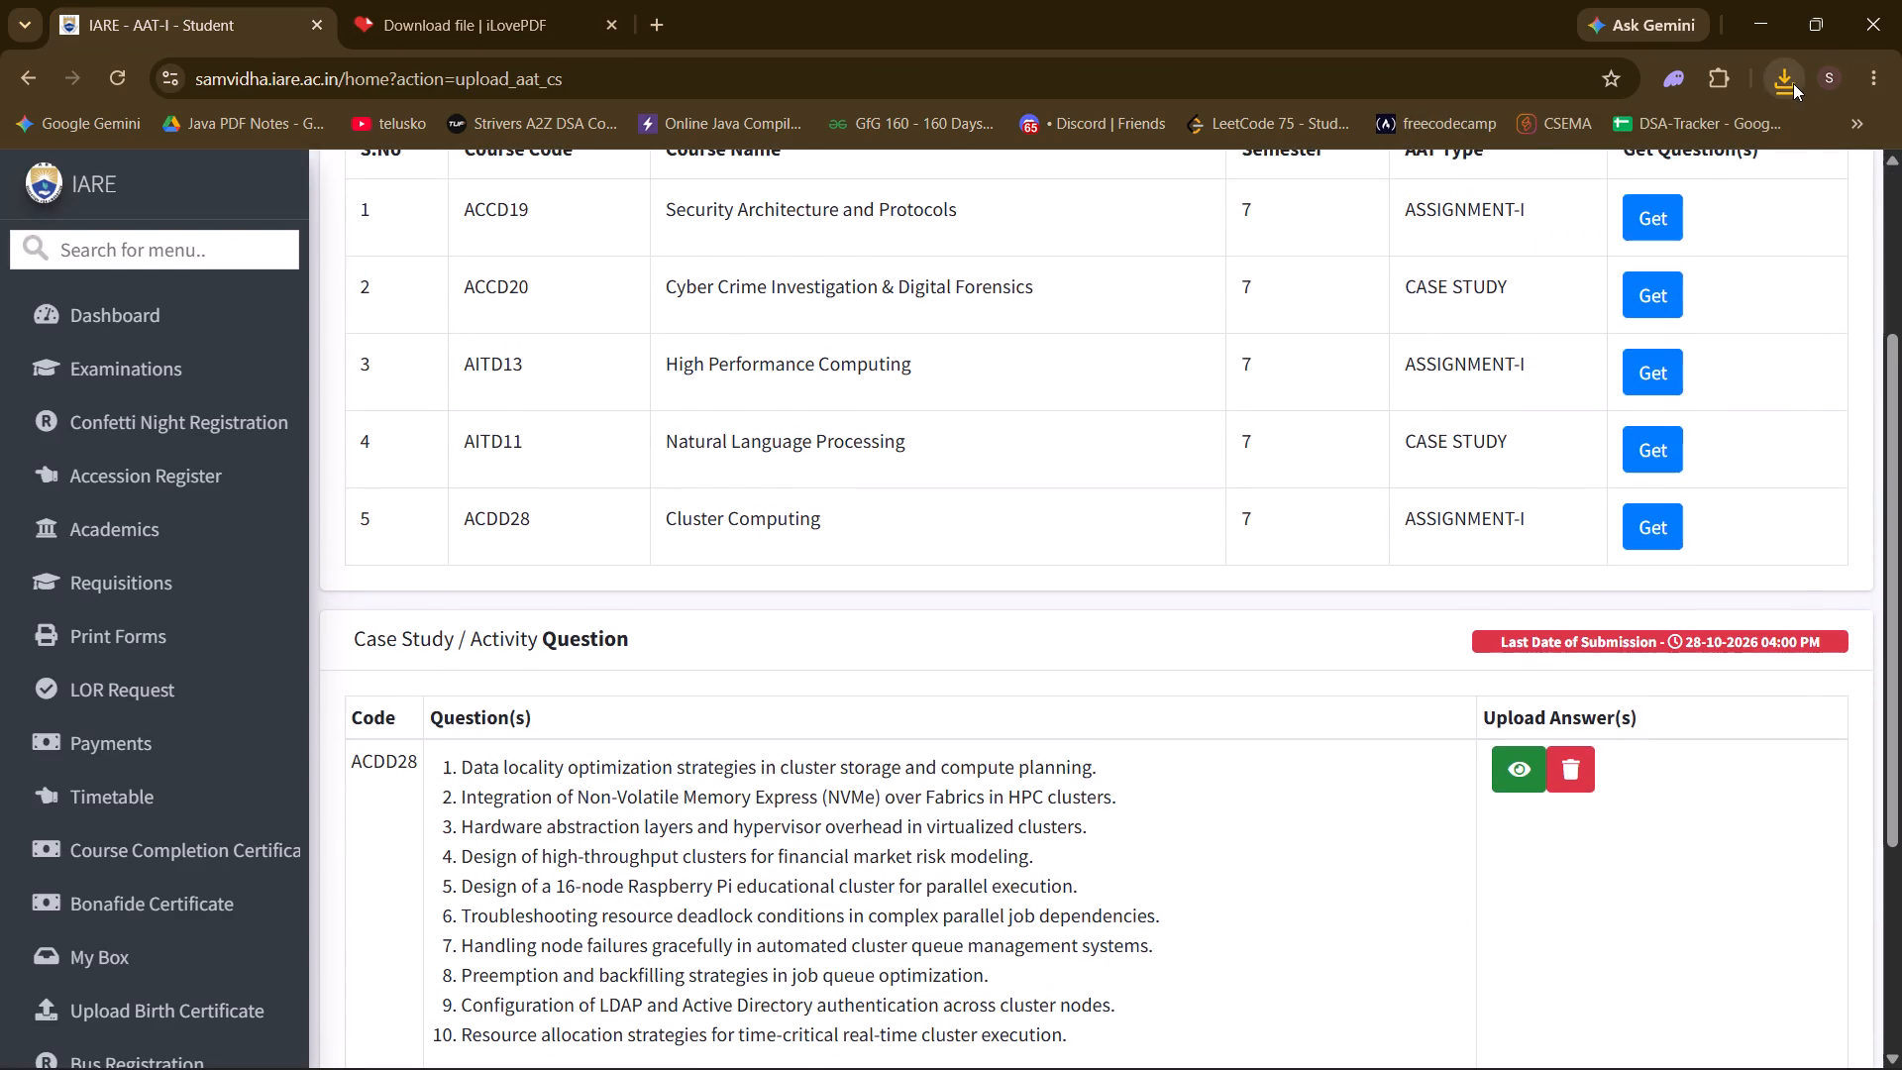
click(1198, 10)
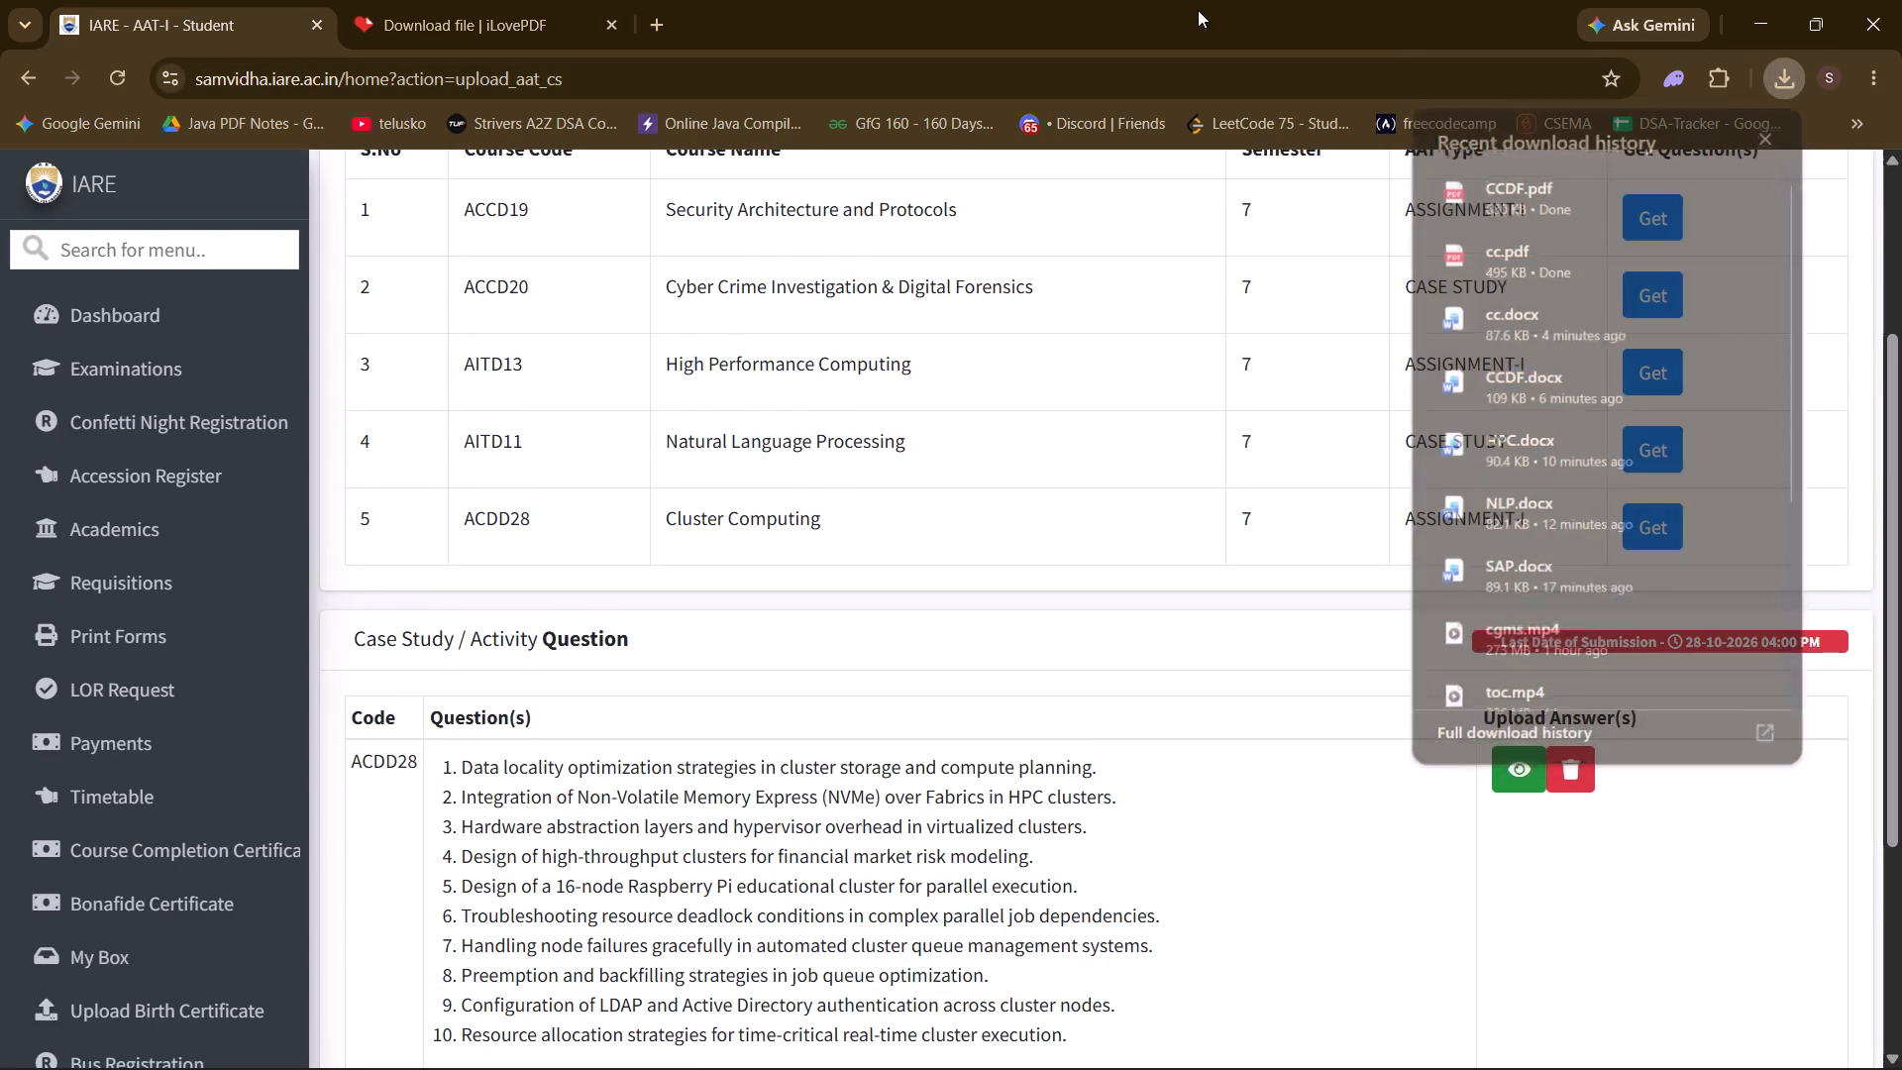
click(1656, 278)
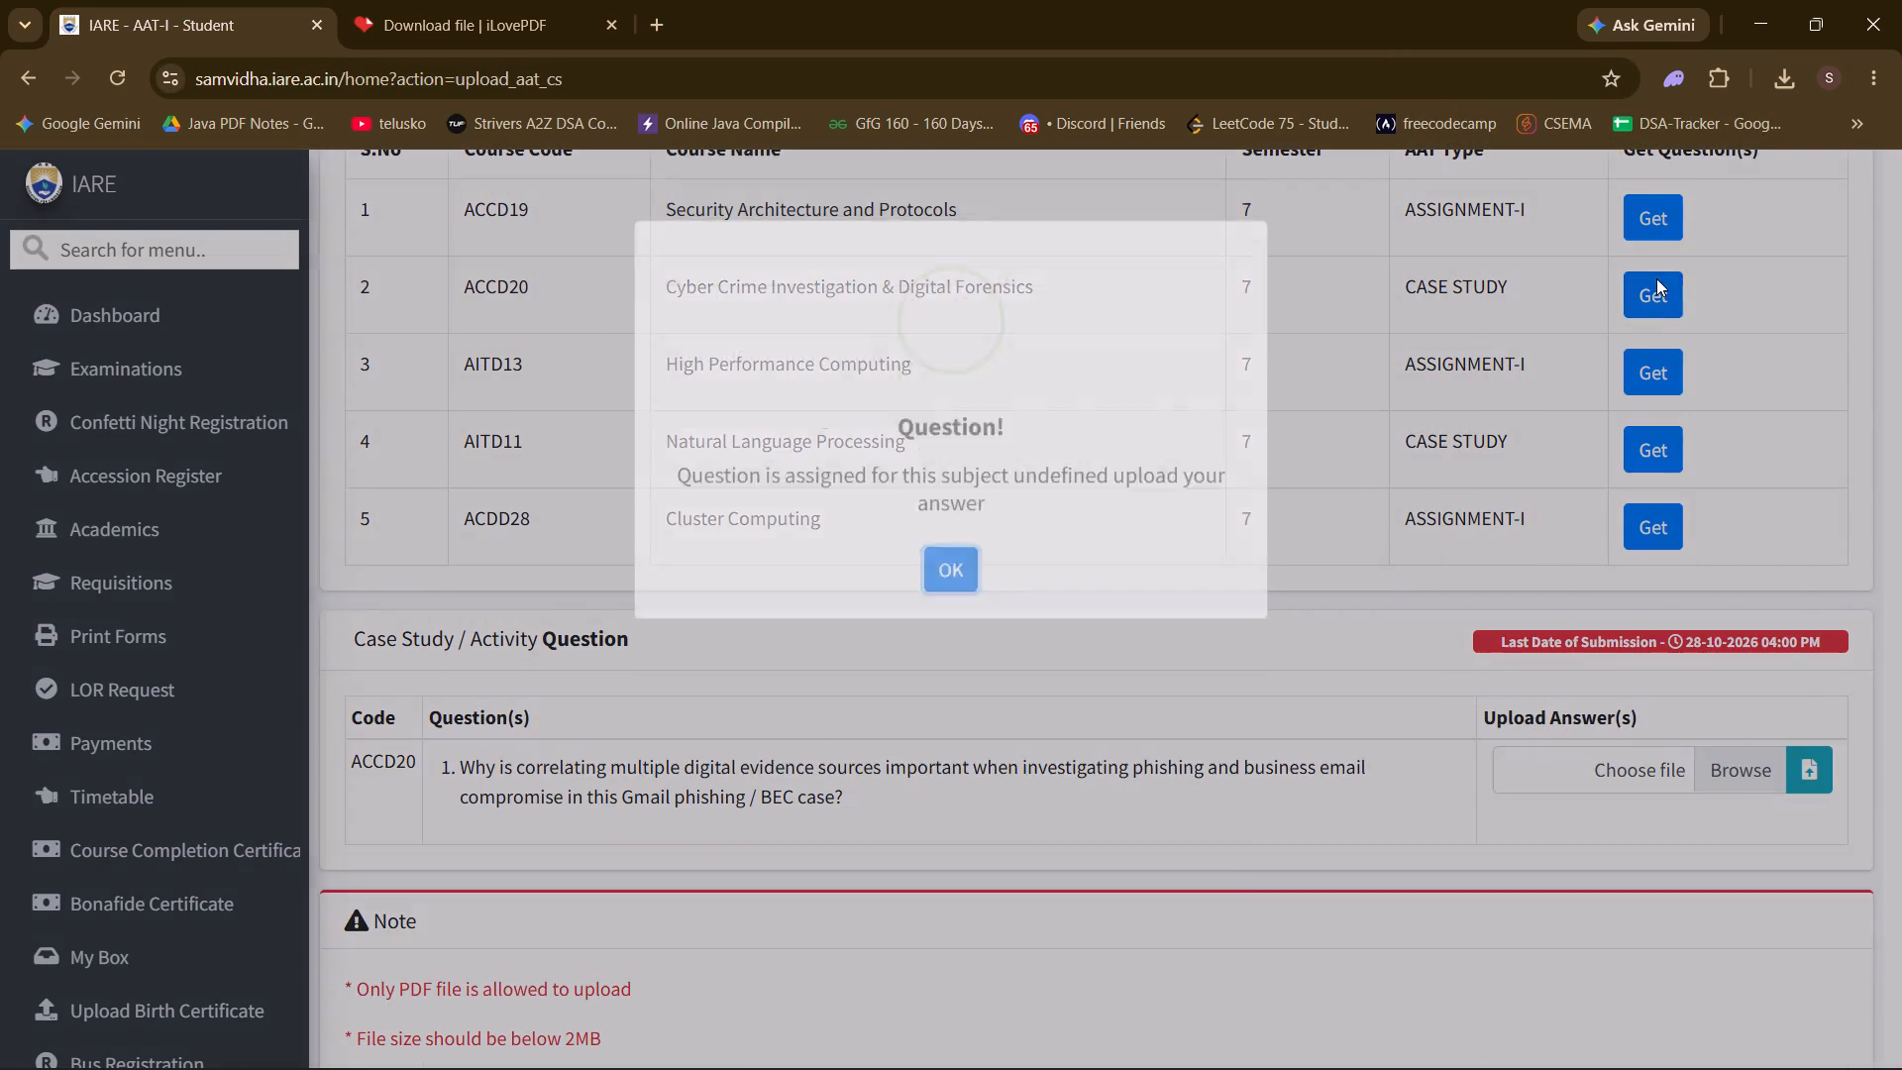
click(944, 769)
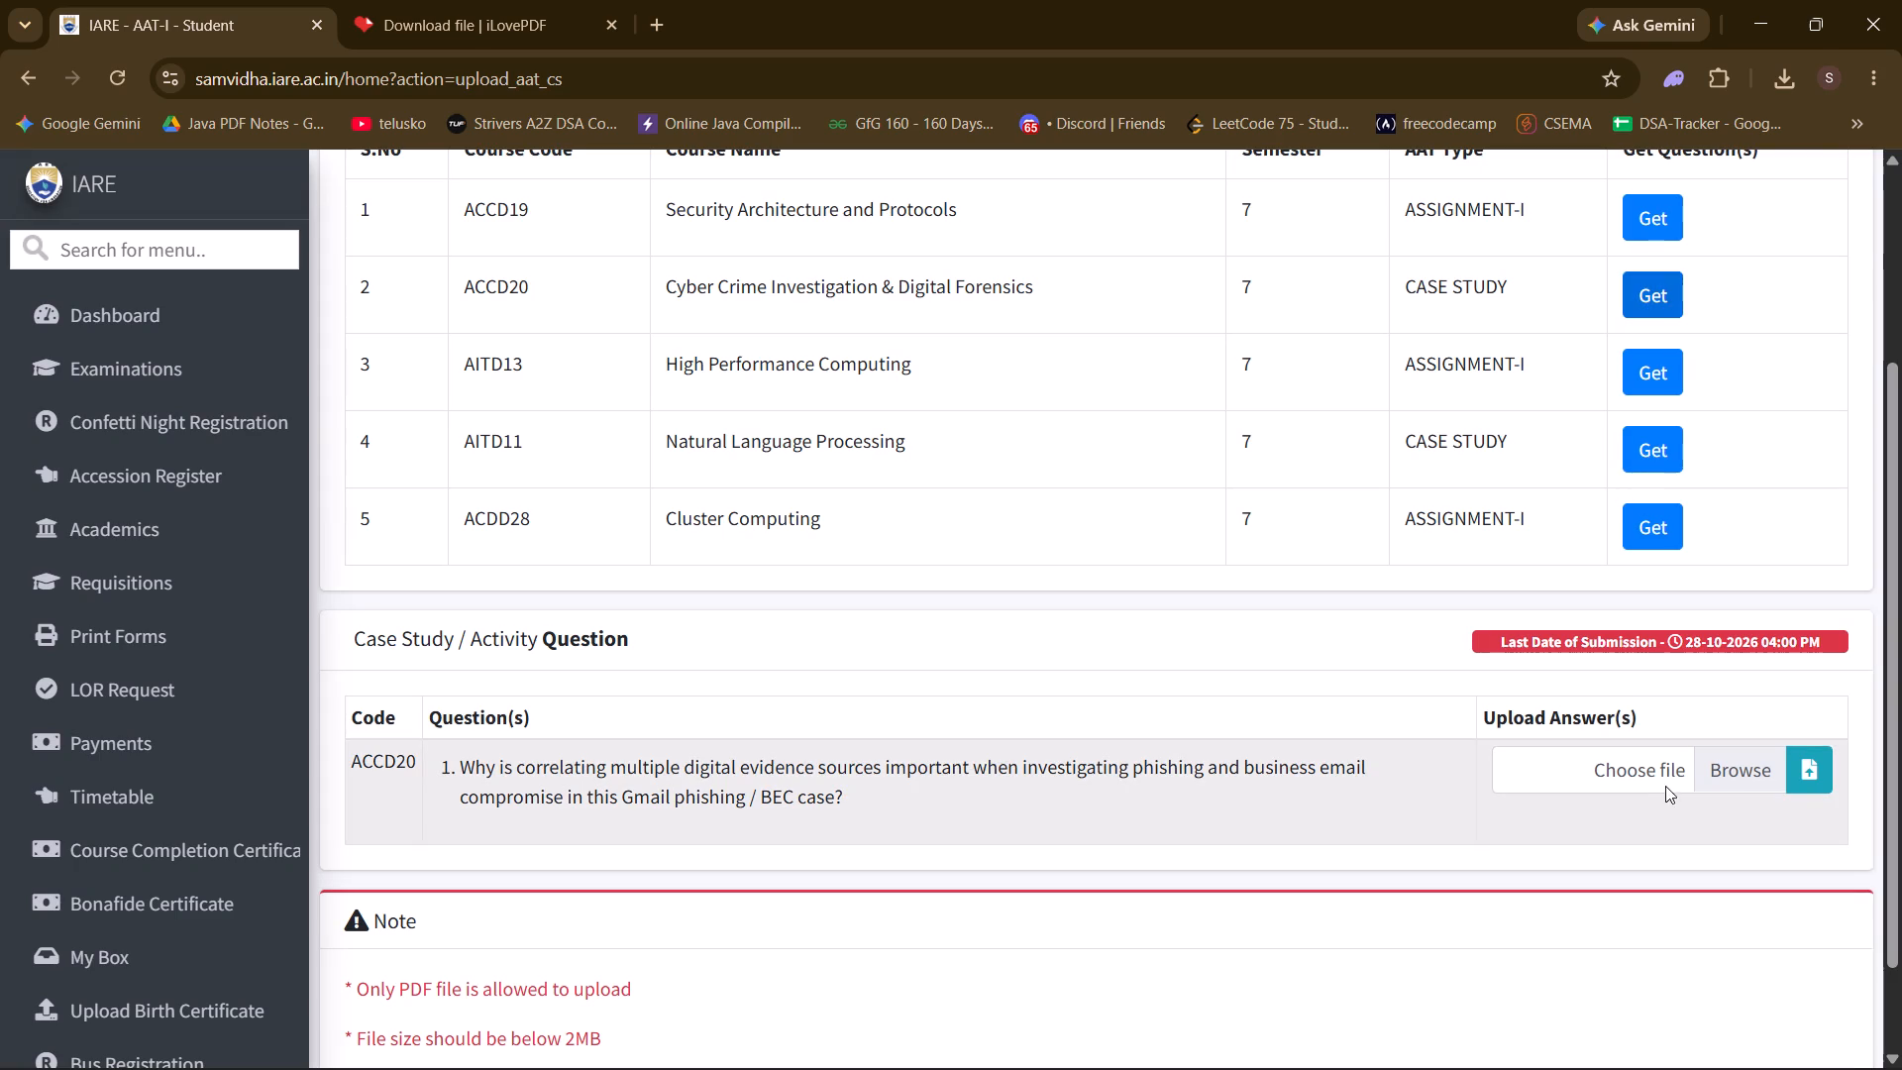
click(1721, 779)
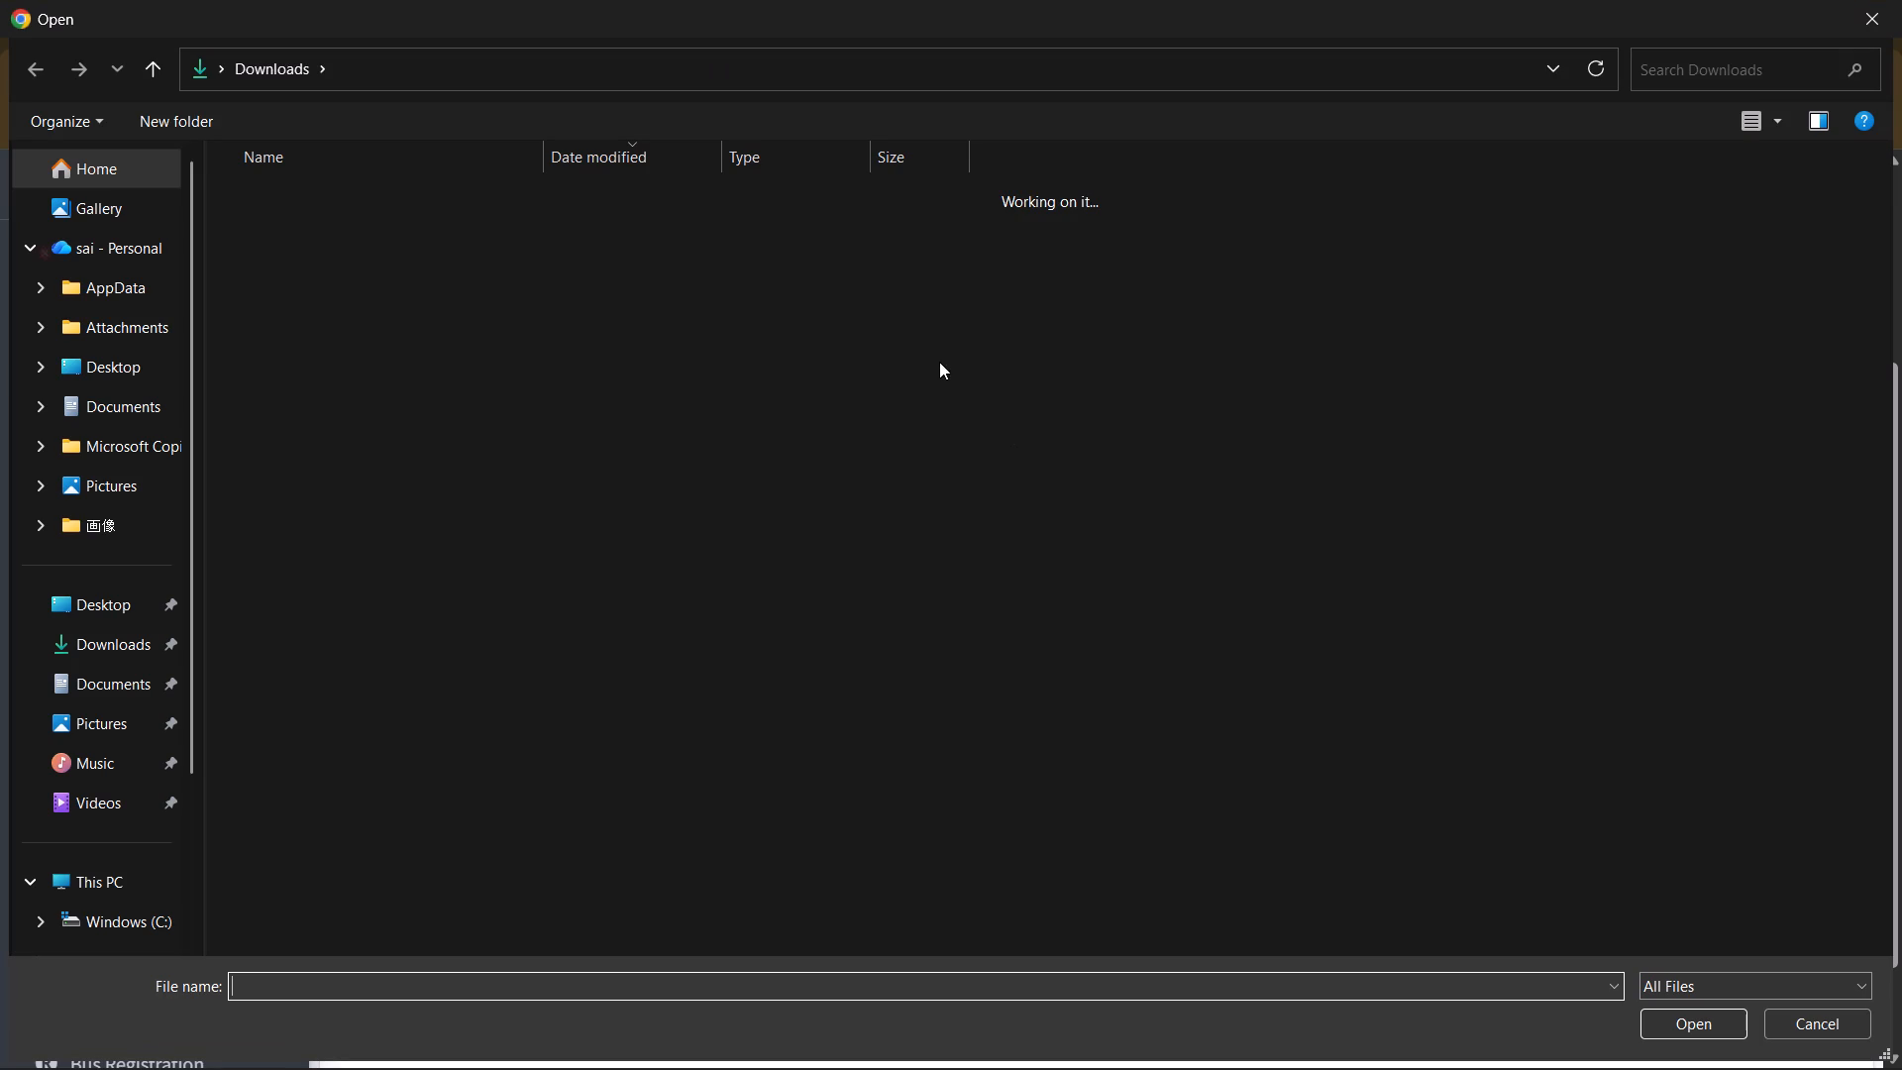
click(501, 233)
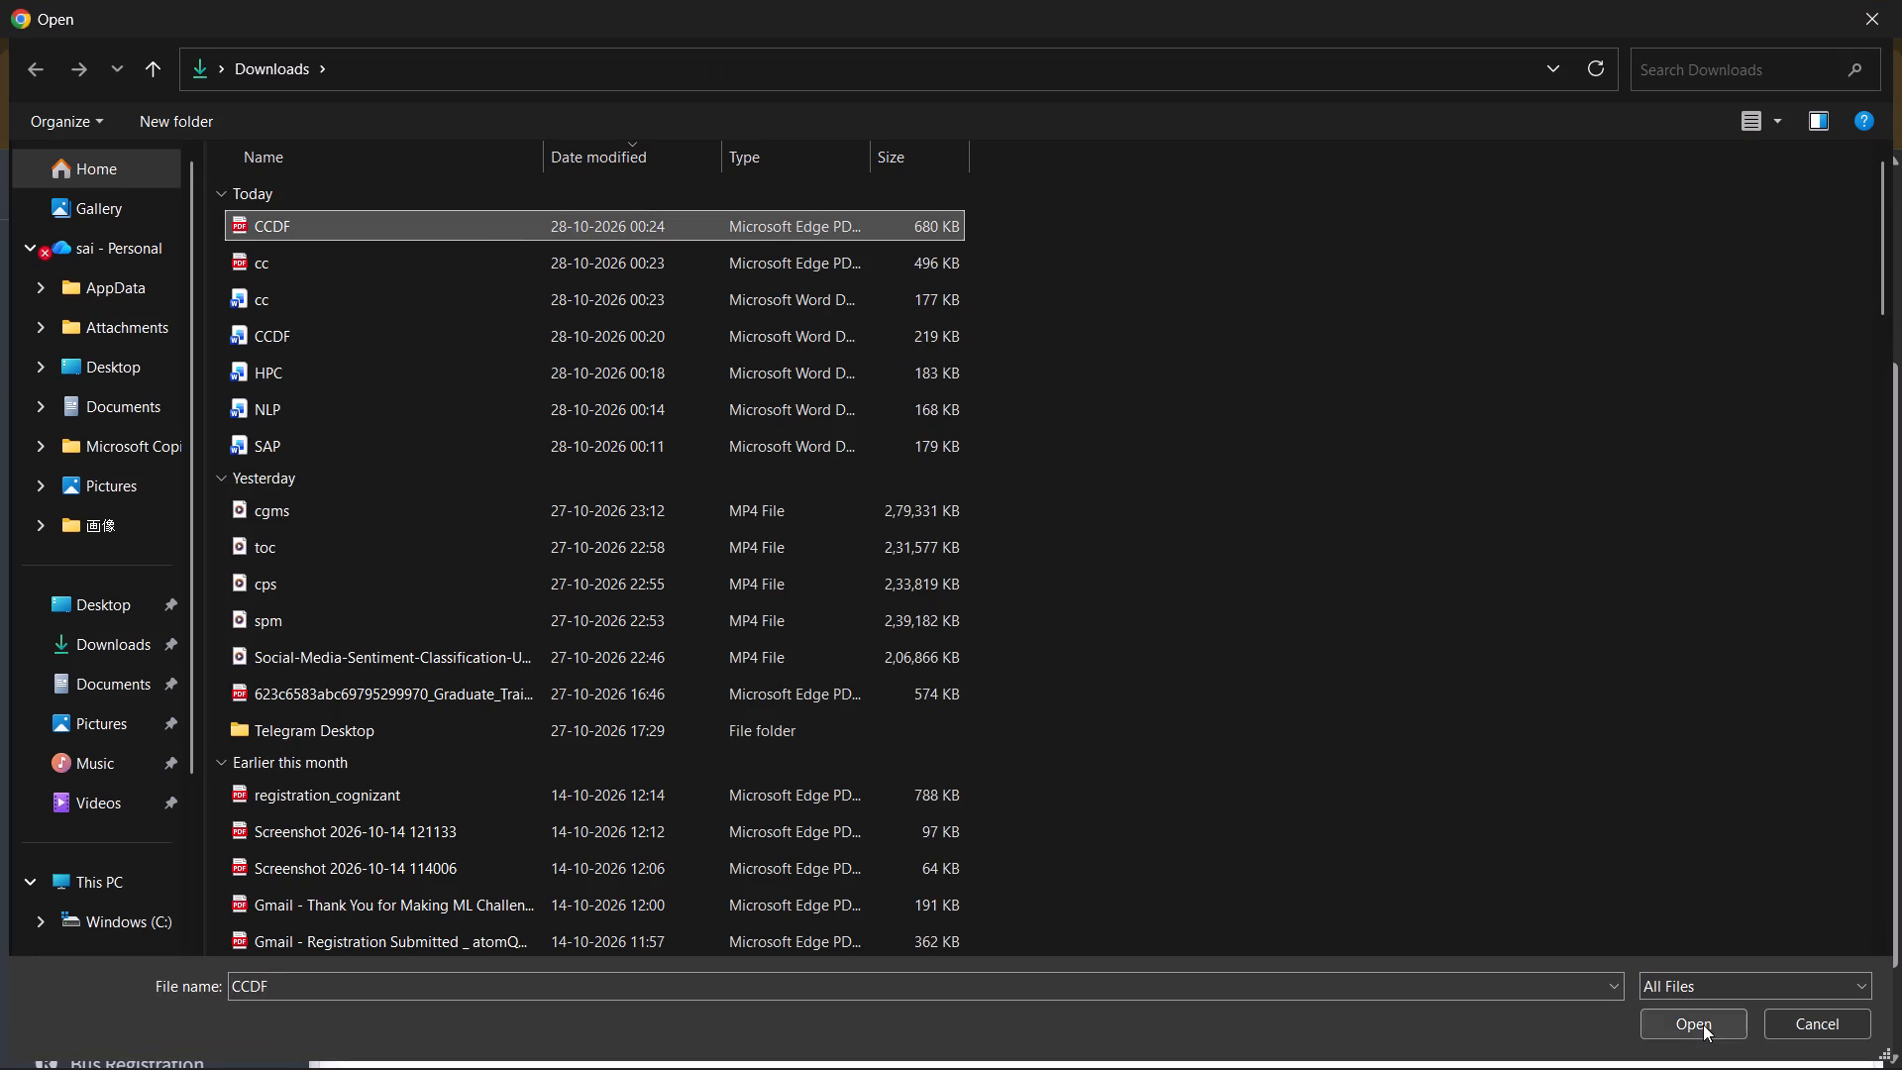
click(1703, 1024)
click(1826, 770)
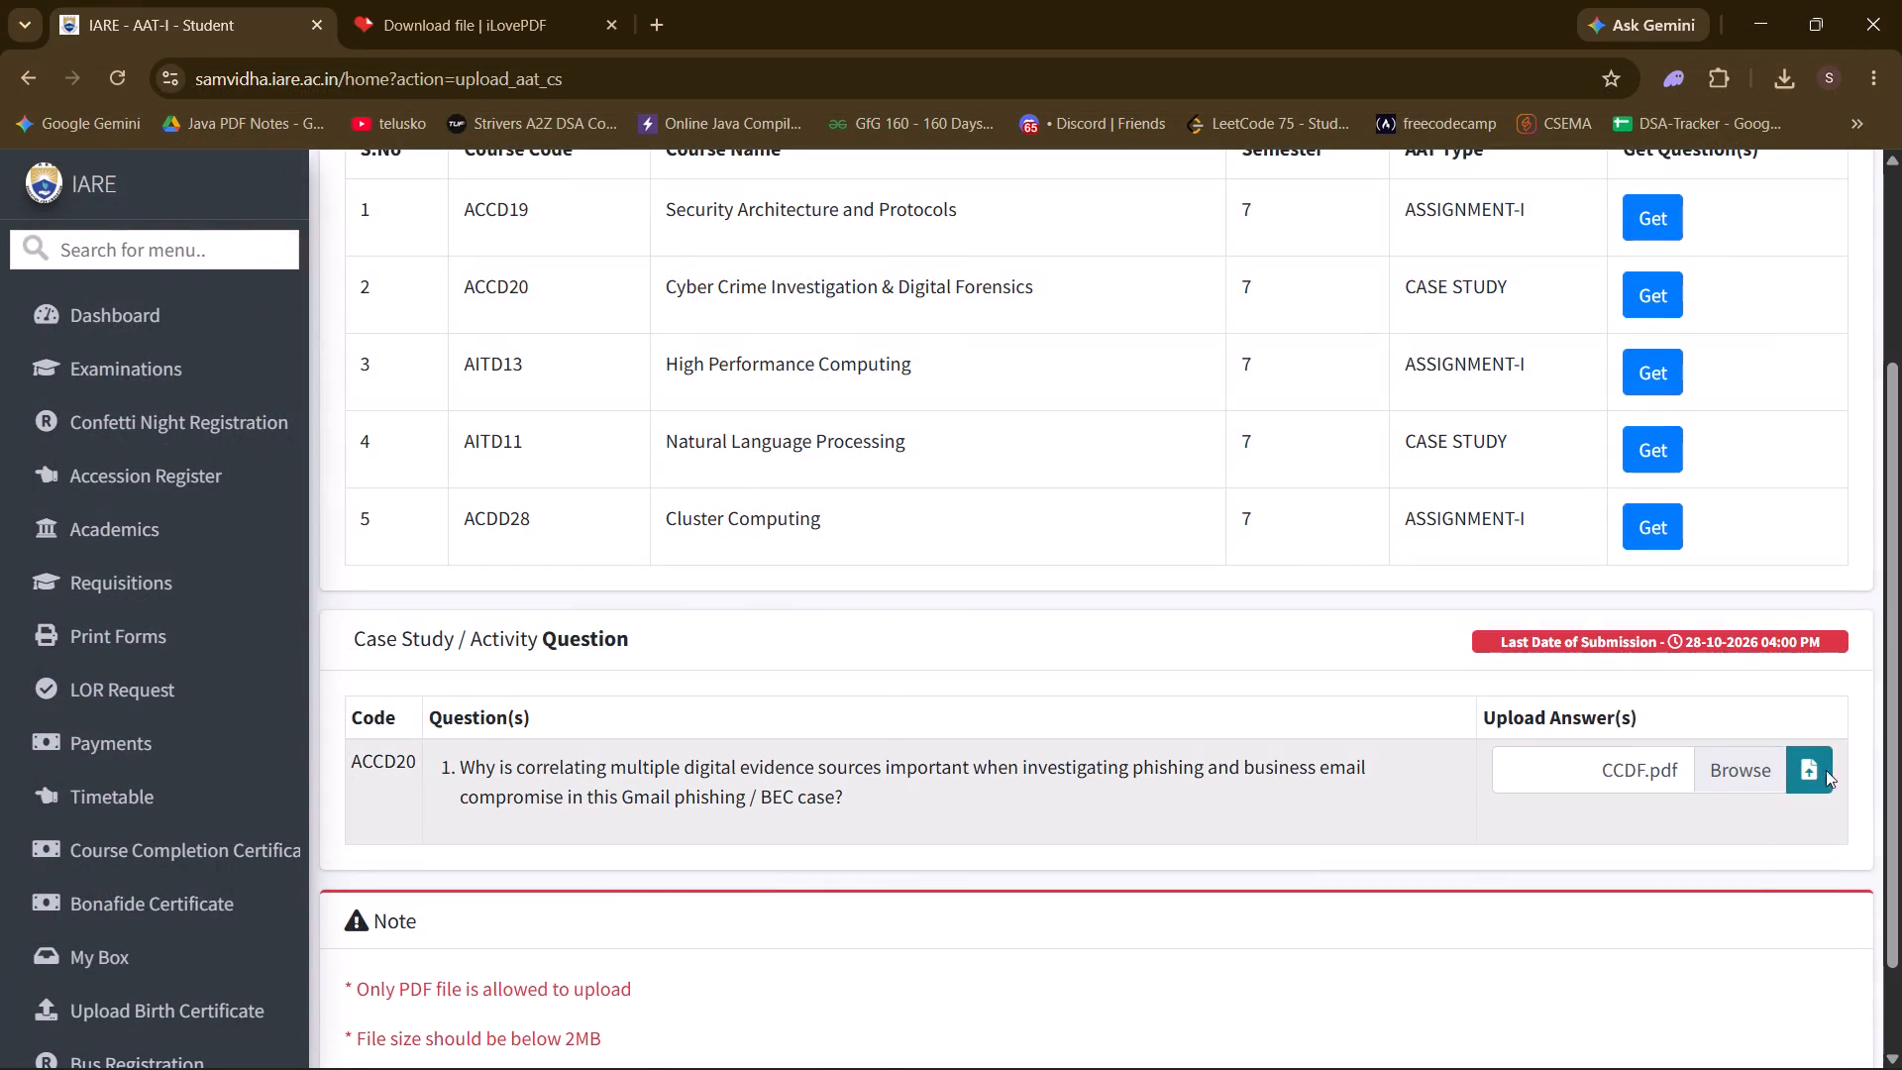
click(962, 743)
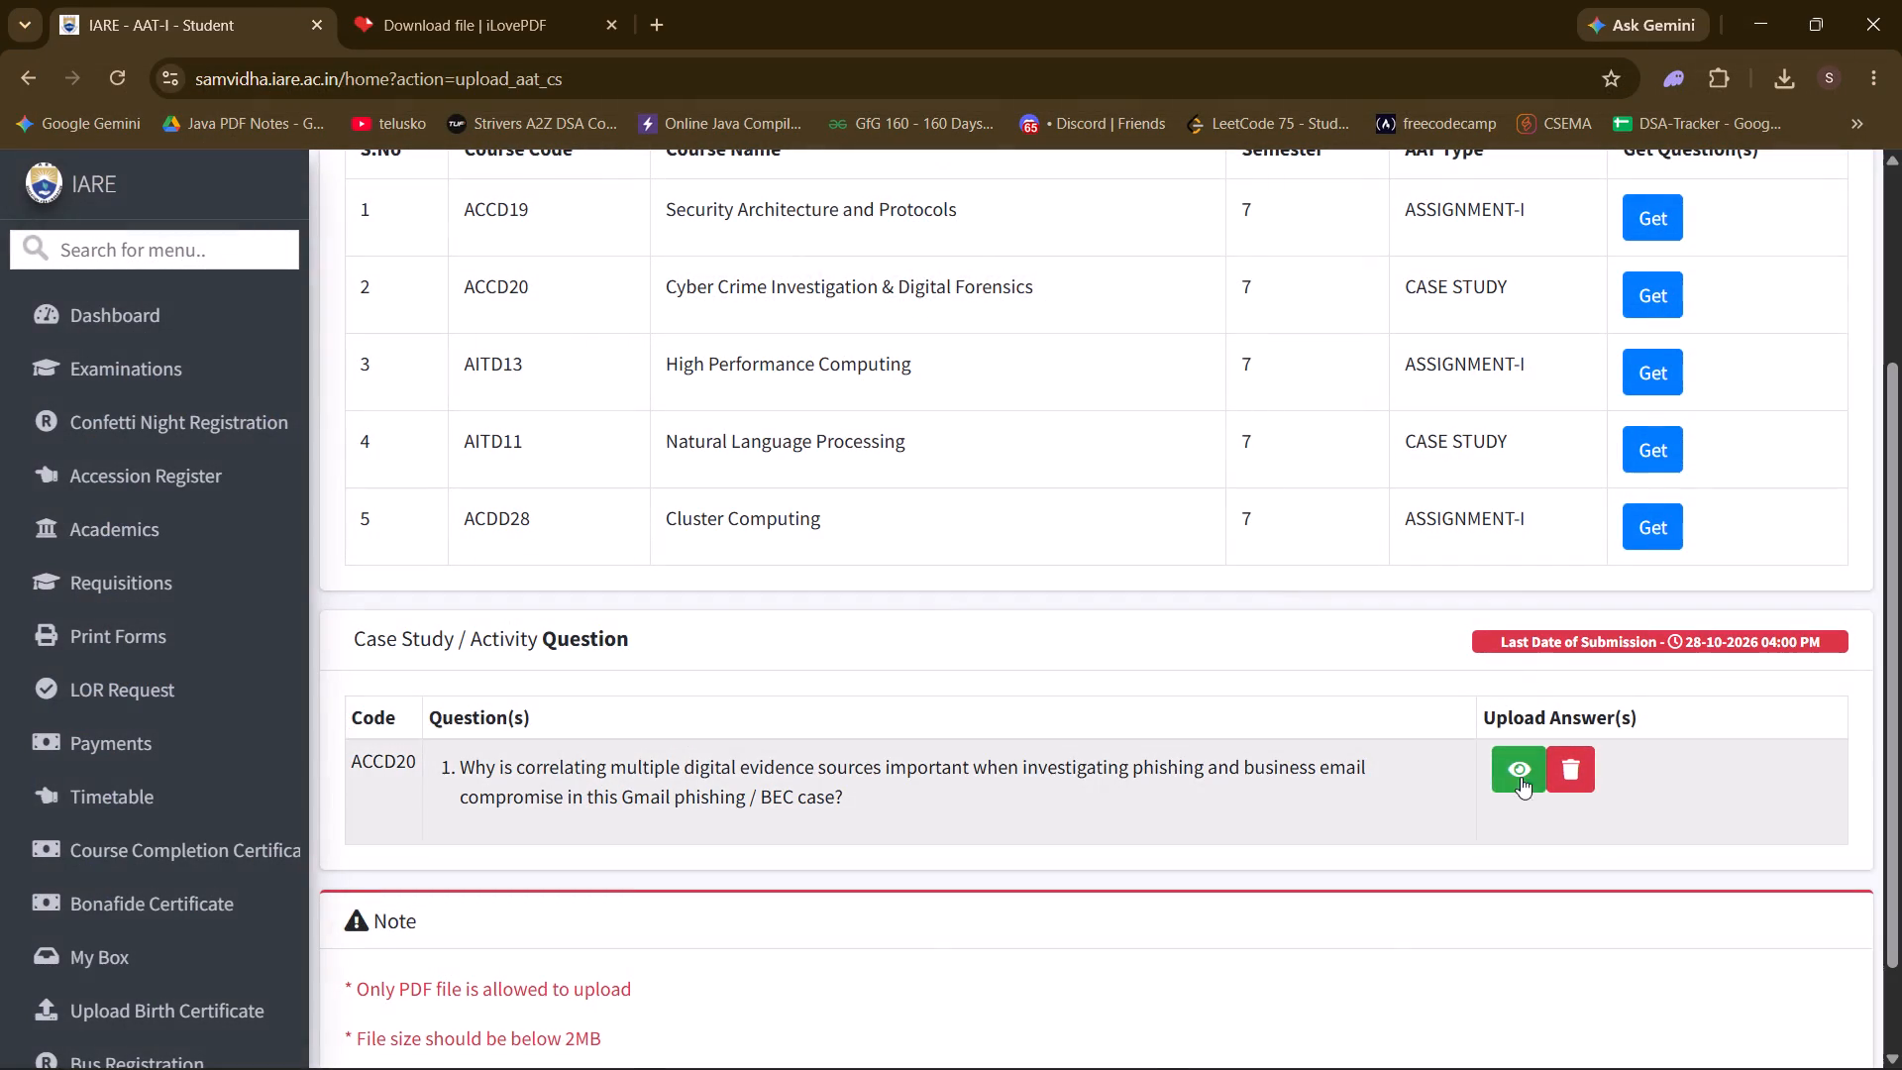
Open the uploaded Cyber Crime Investigation & Digital Forensics answer, check its cover page and question page, and close it.
click(1496, 768)
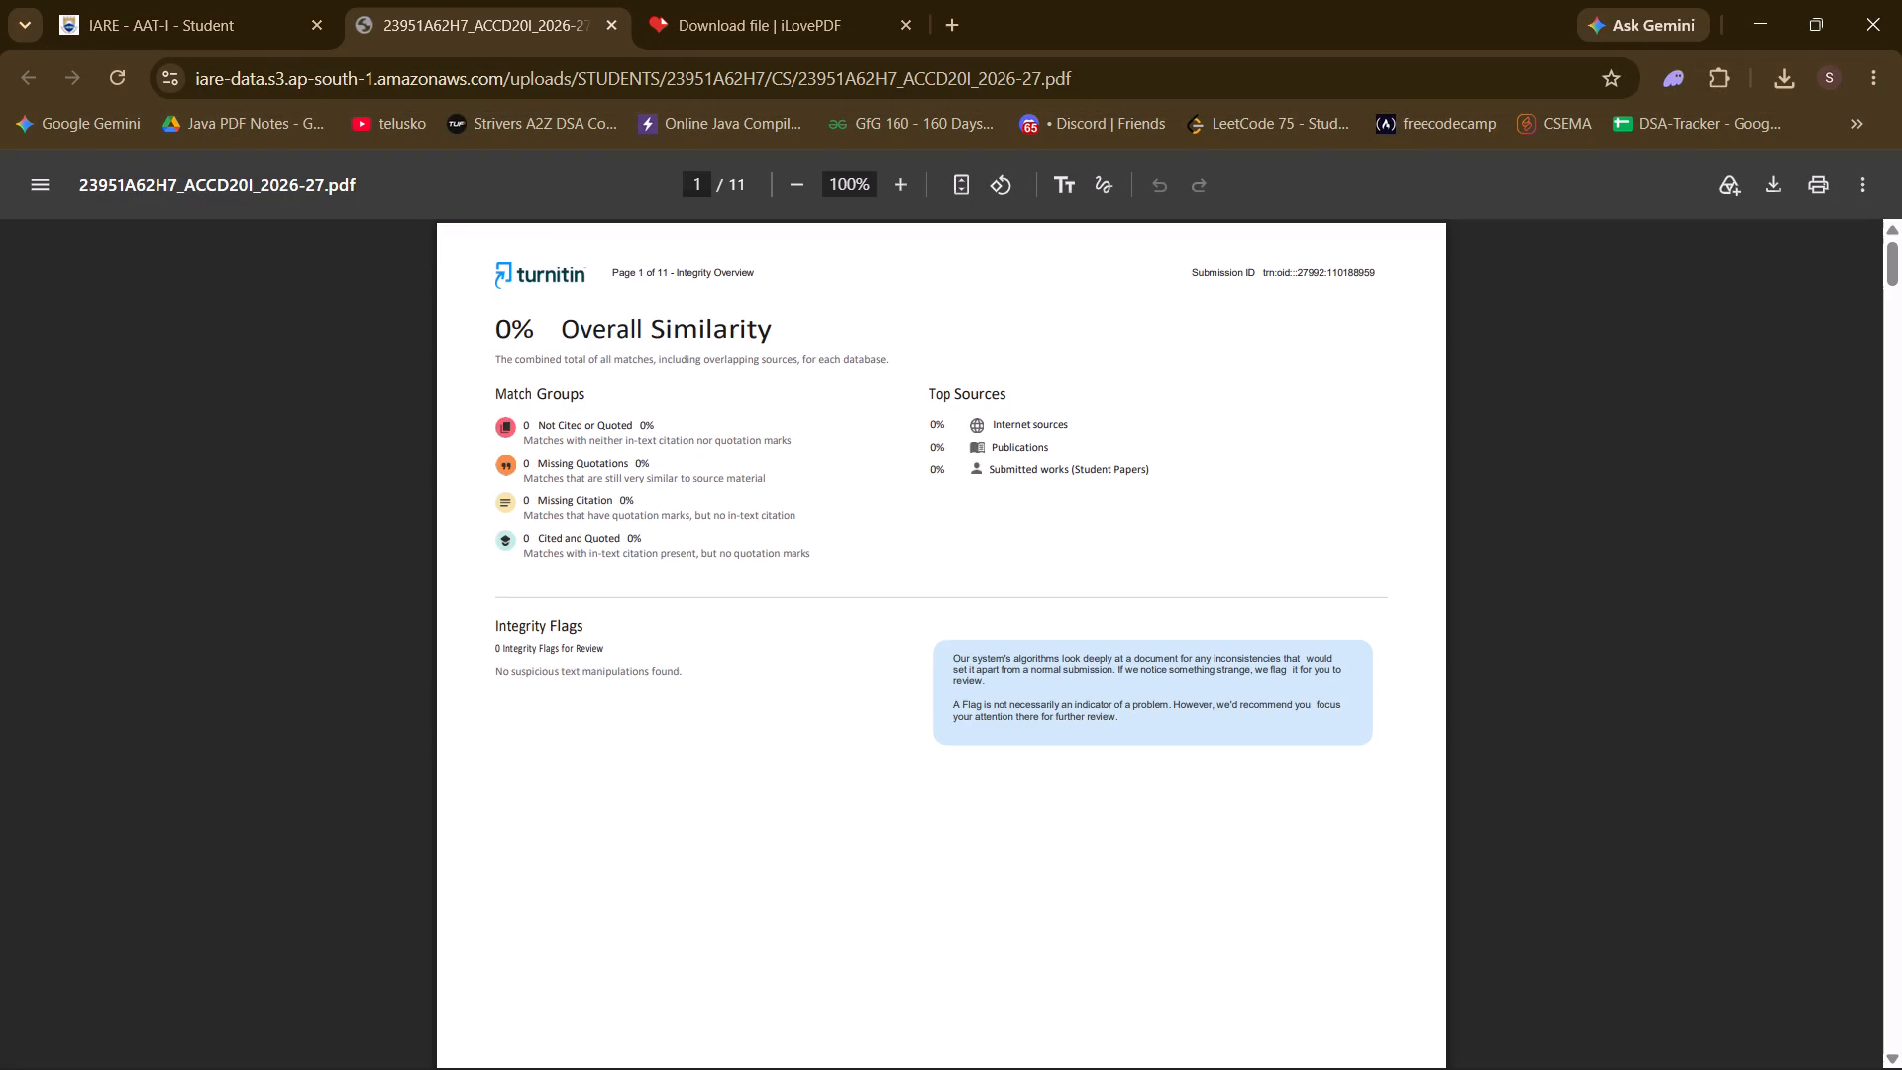
scroll(712, 526, down, 10)
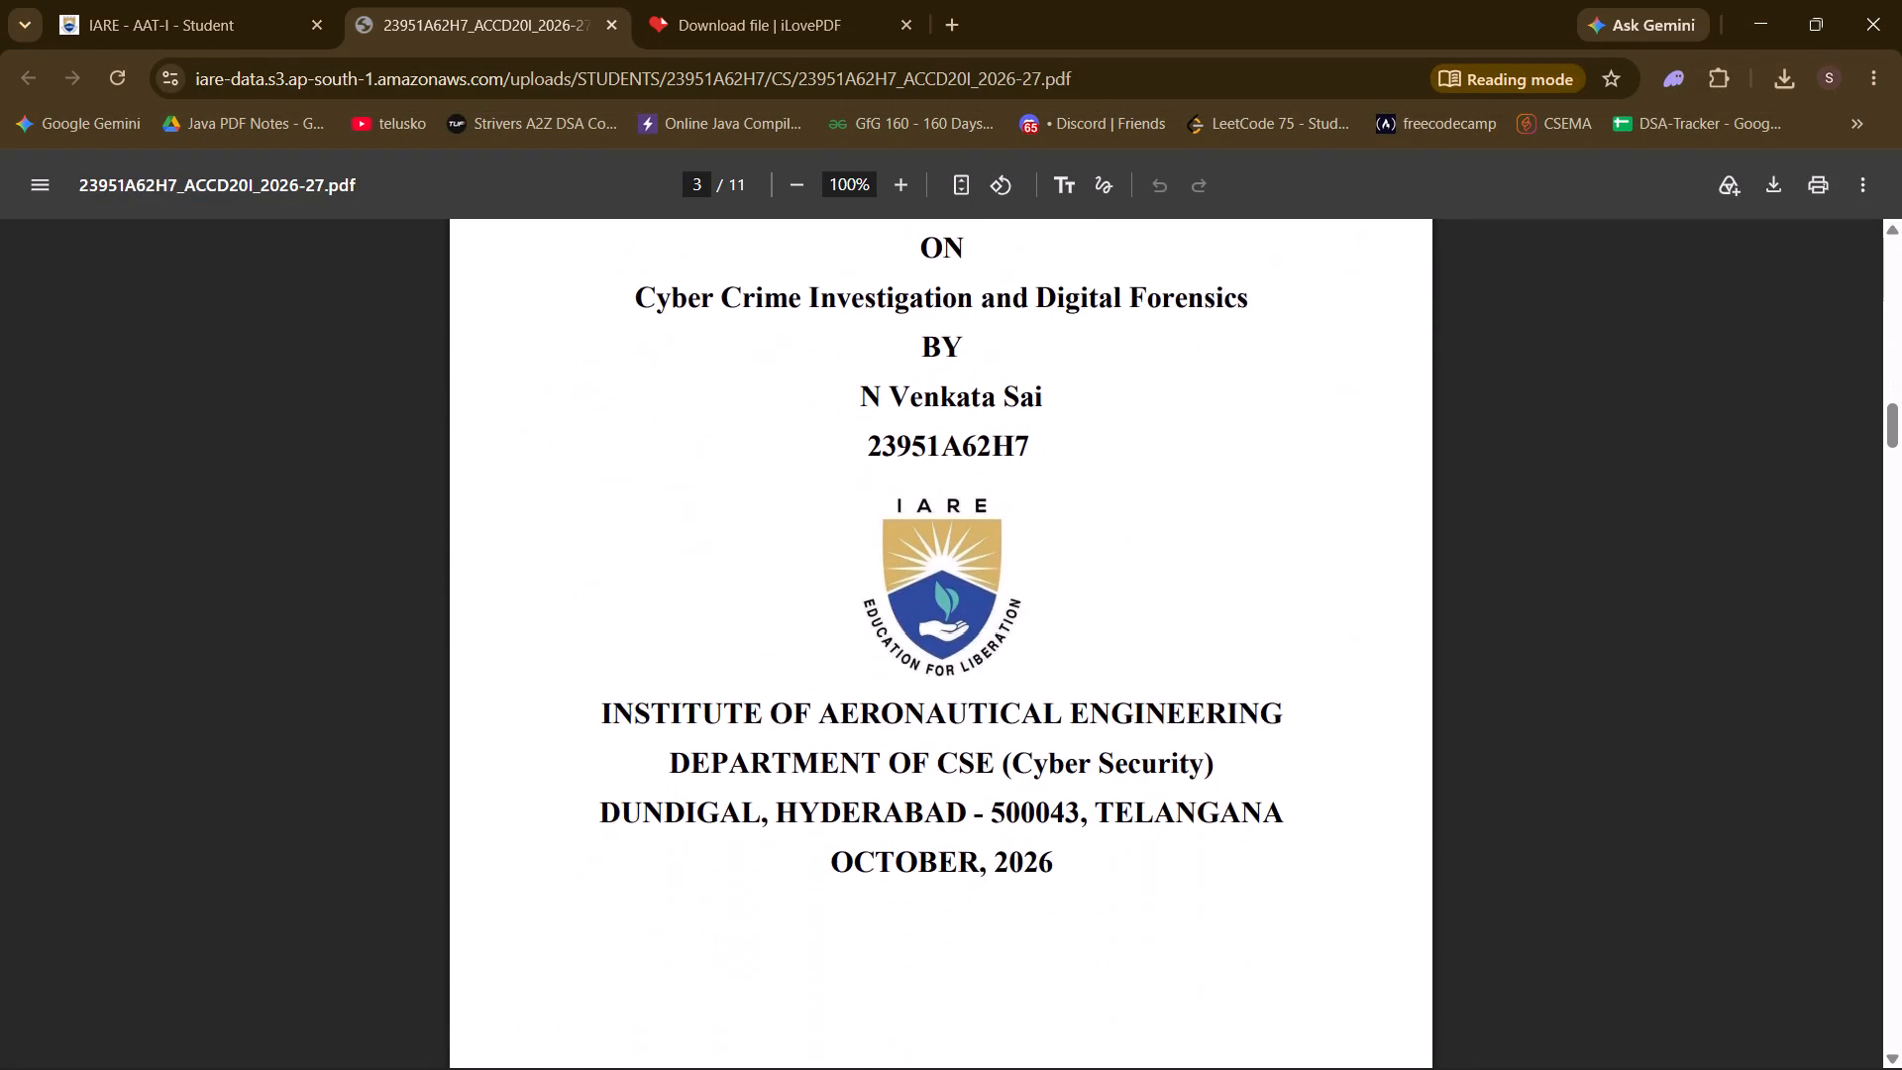
scroll(712, 526, down, 3)
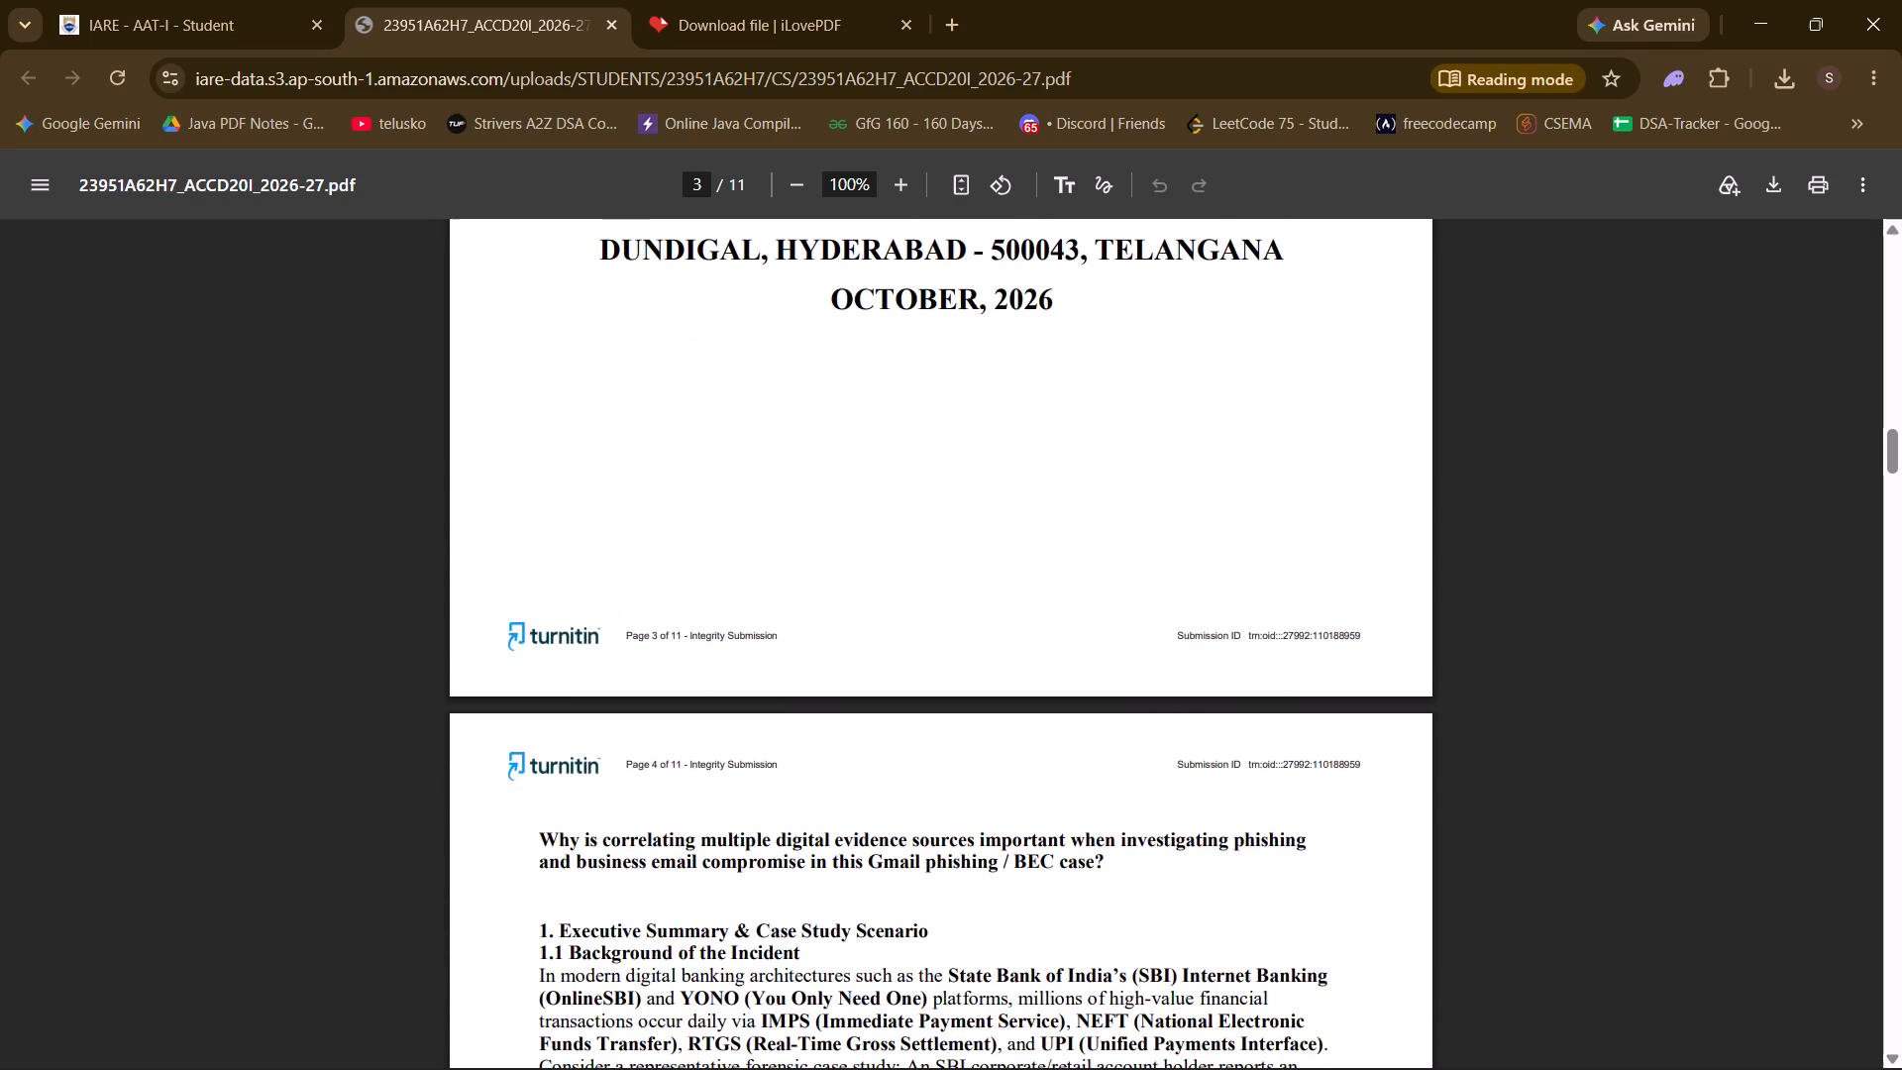
scroll(712, 526, down, 1)
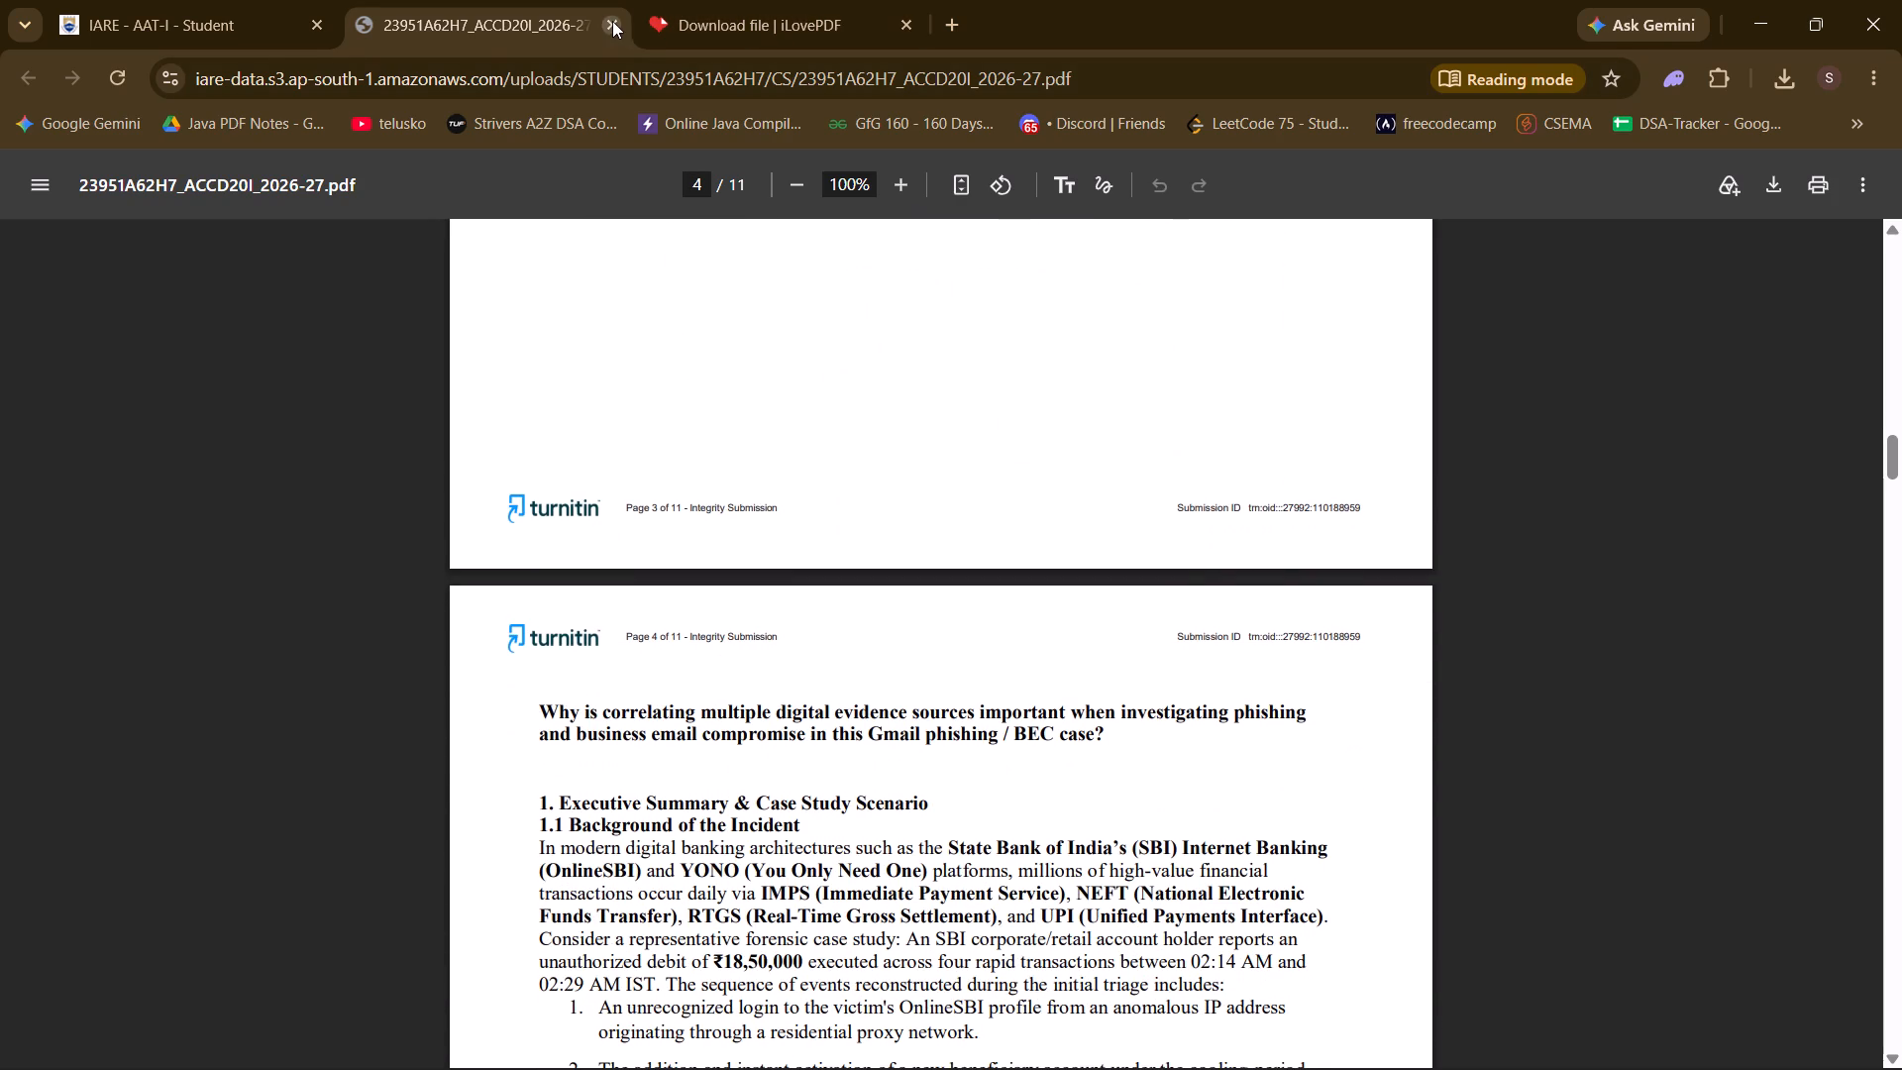
click(612, 21)
Convert HPC.docx from Downloads to PDF with iLovePDF's Word to PDF converter and download the converted file.
scroll(1137, 438, up, 1)
click(459, 0)
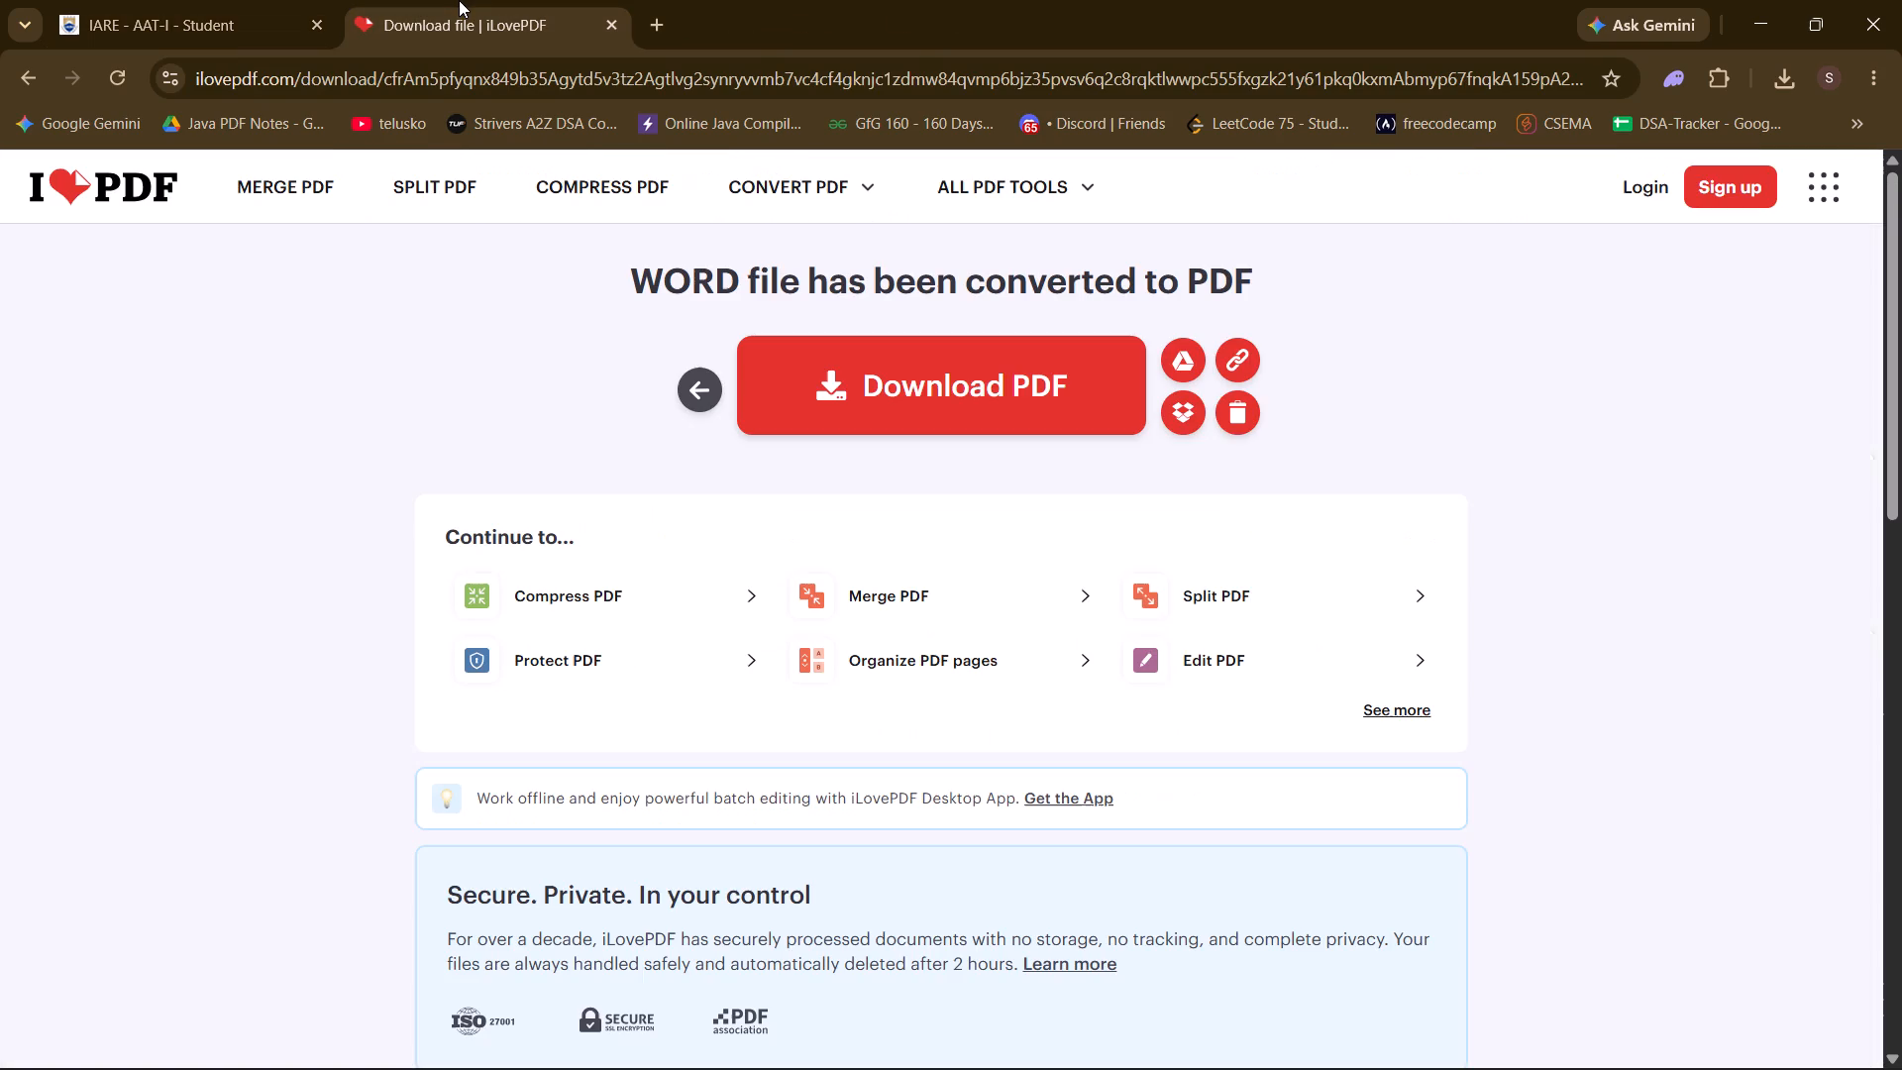
click(710, 382)
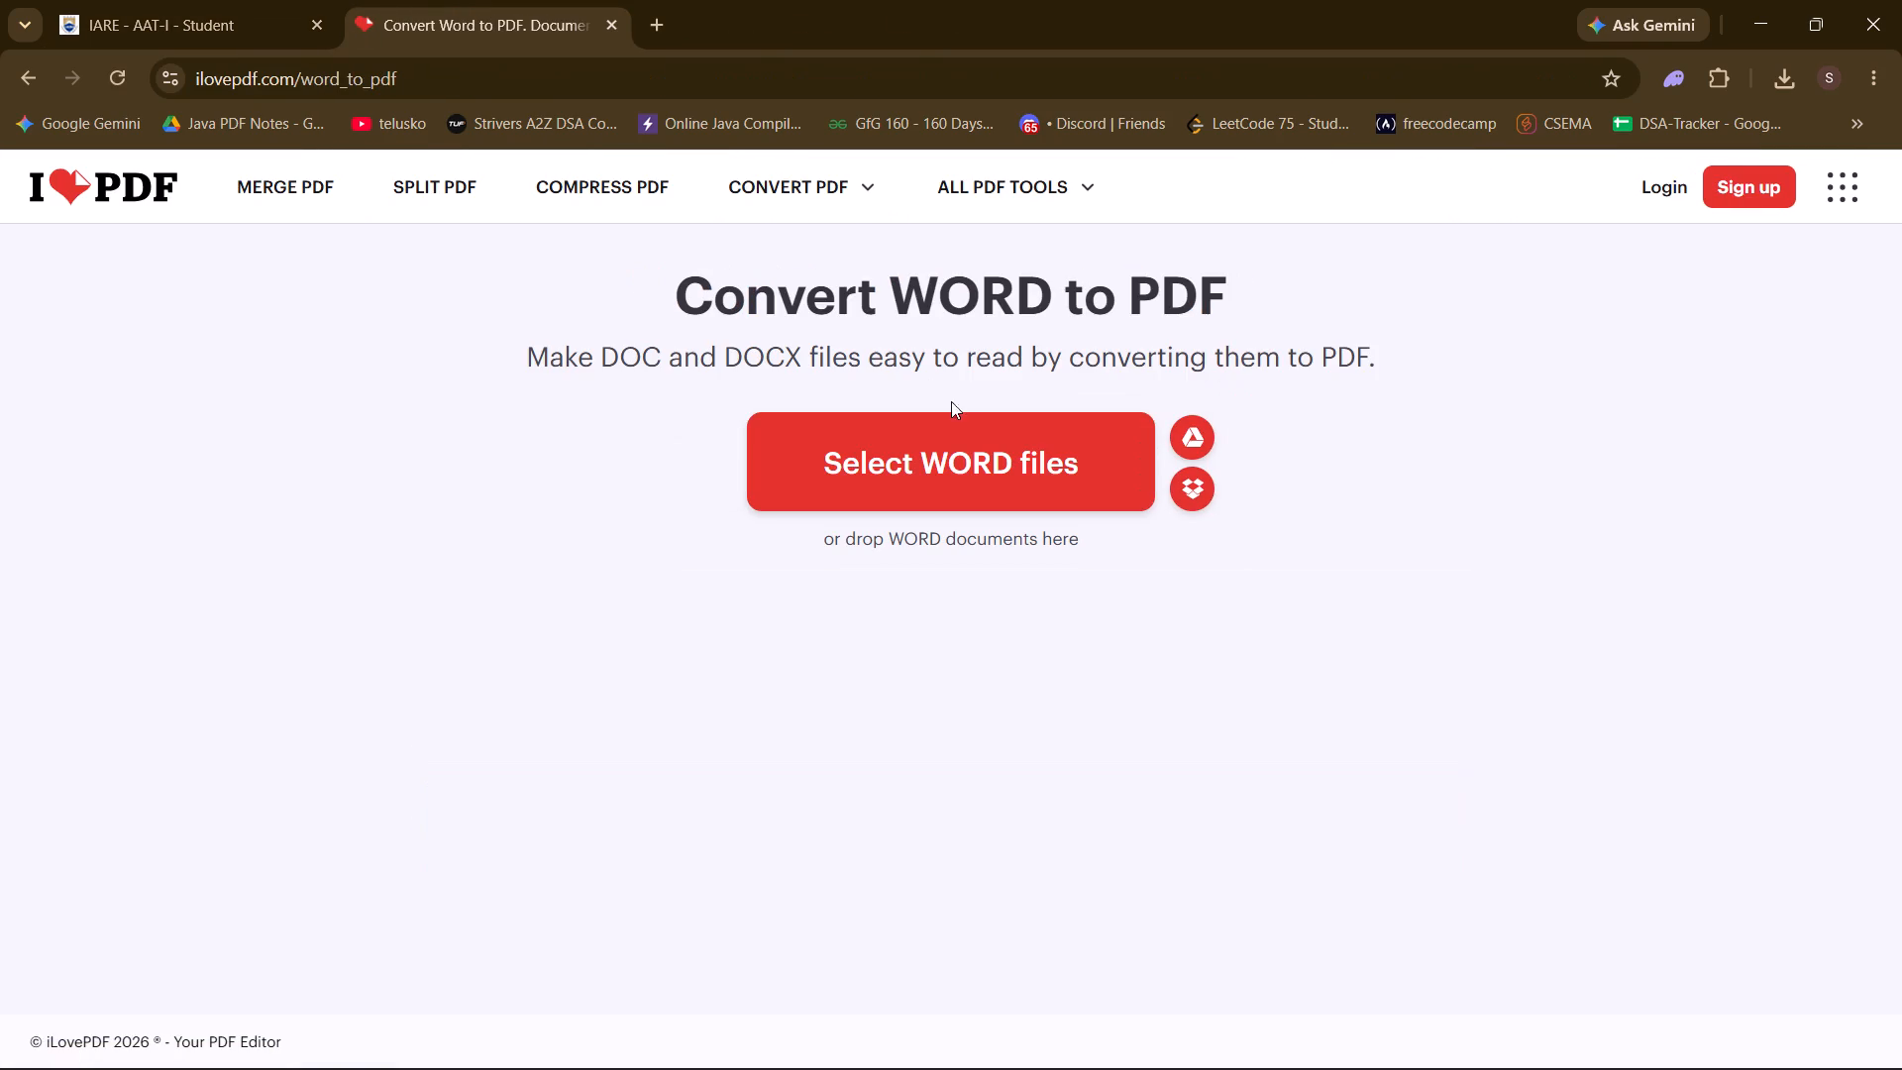
click(943, 468)
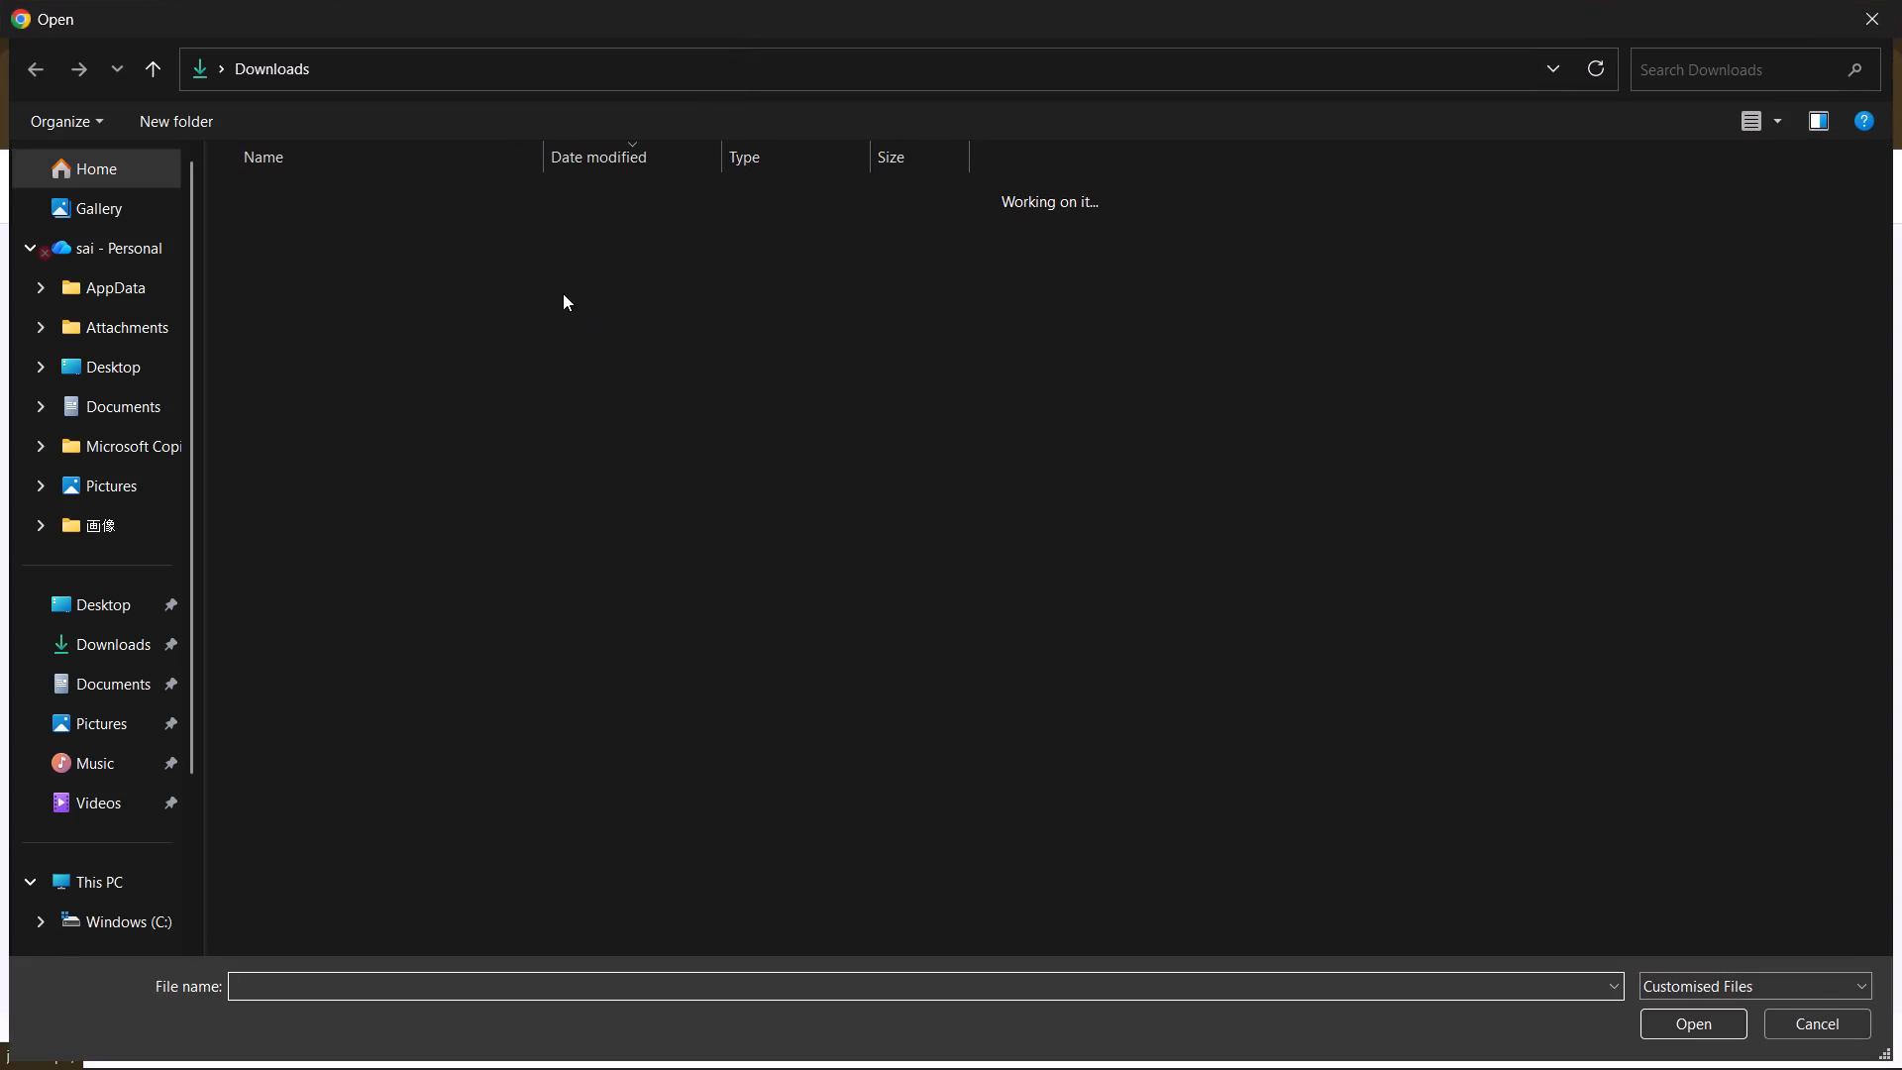
click(319, 299)
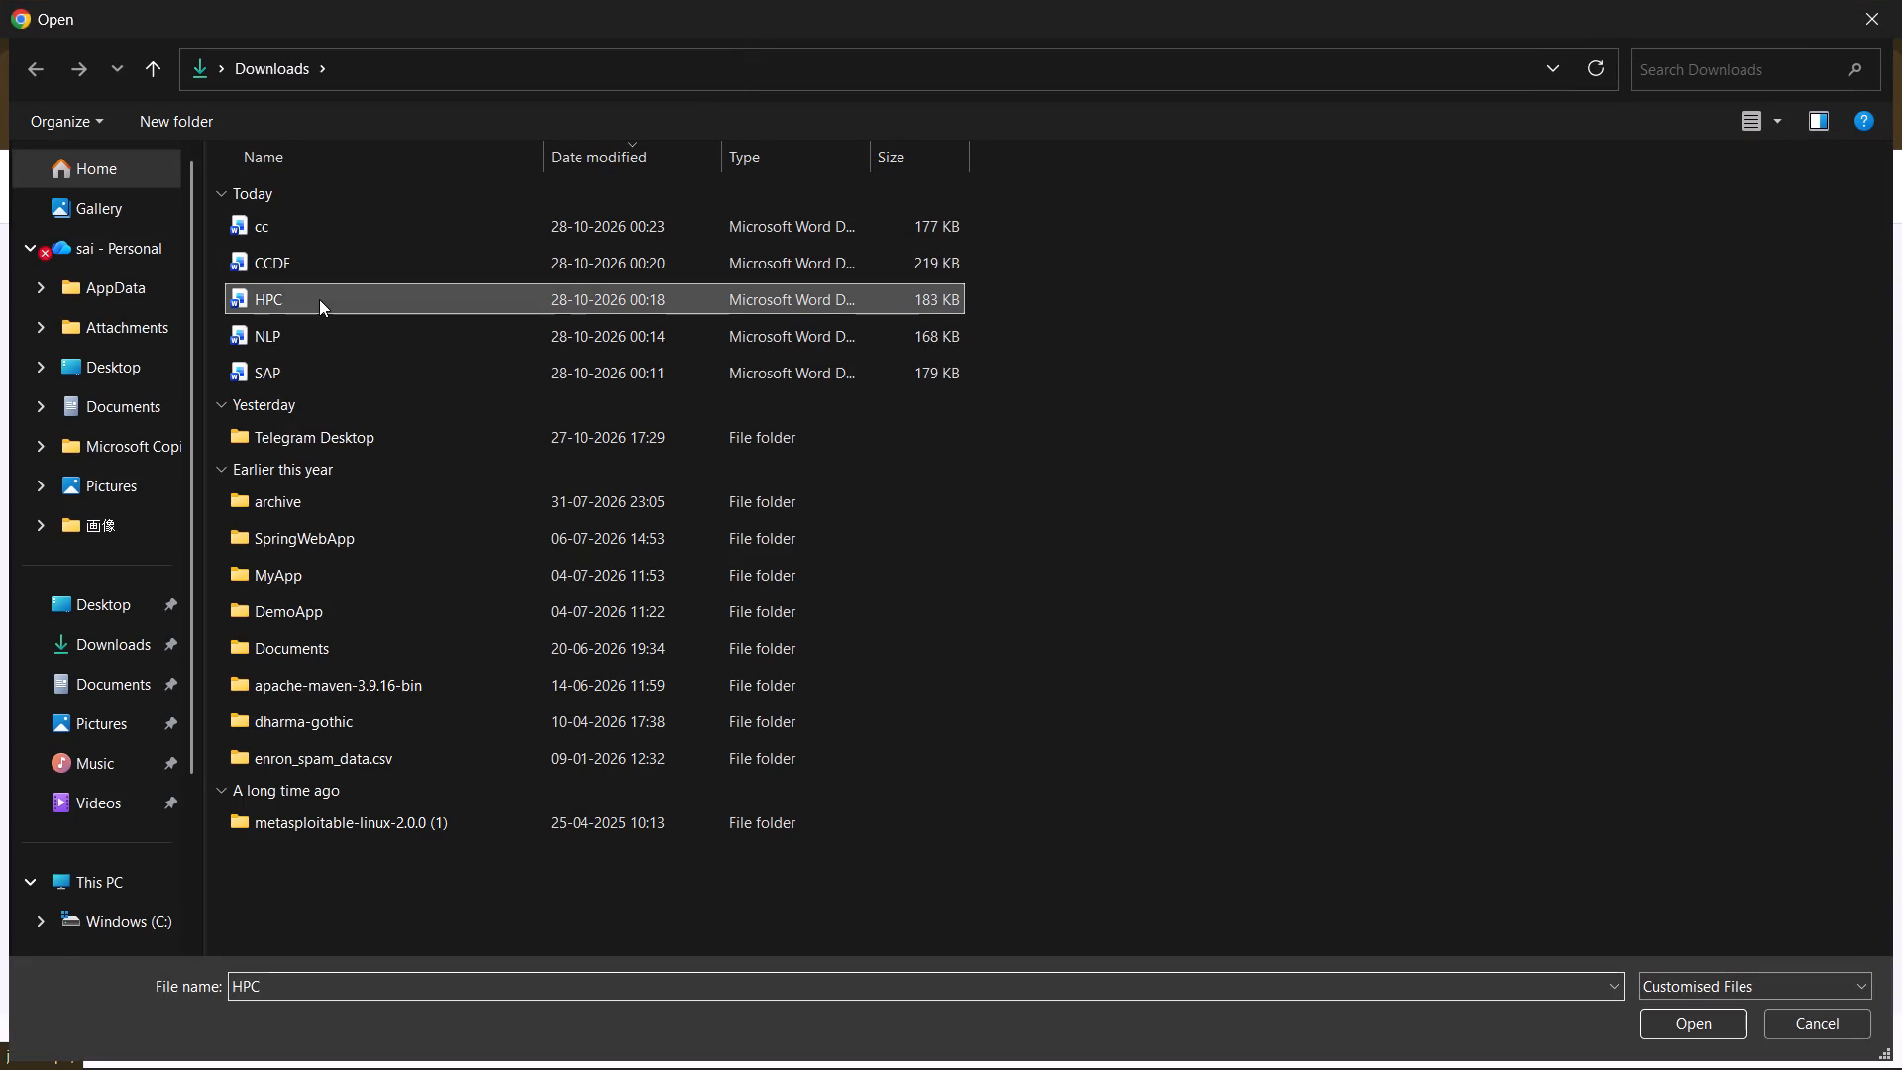
click(1697, 1038)
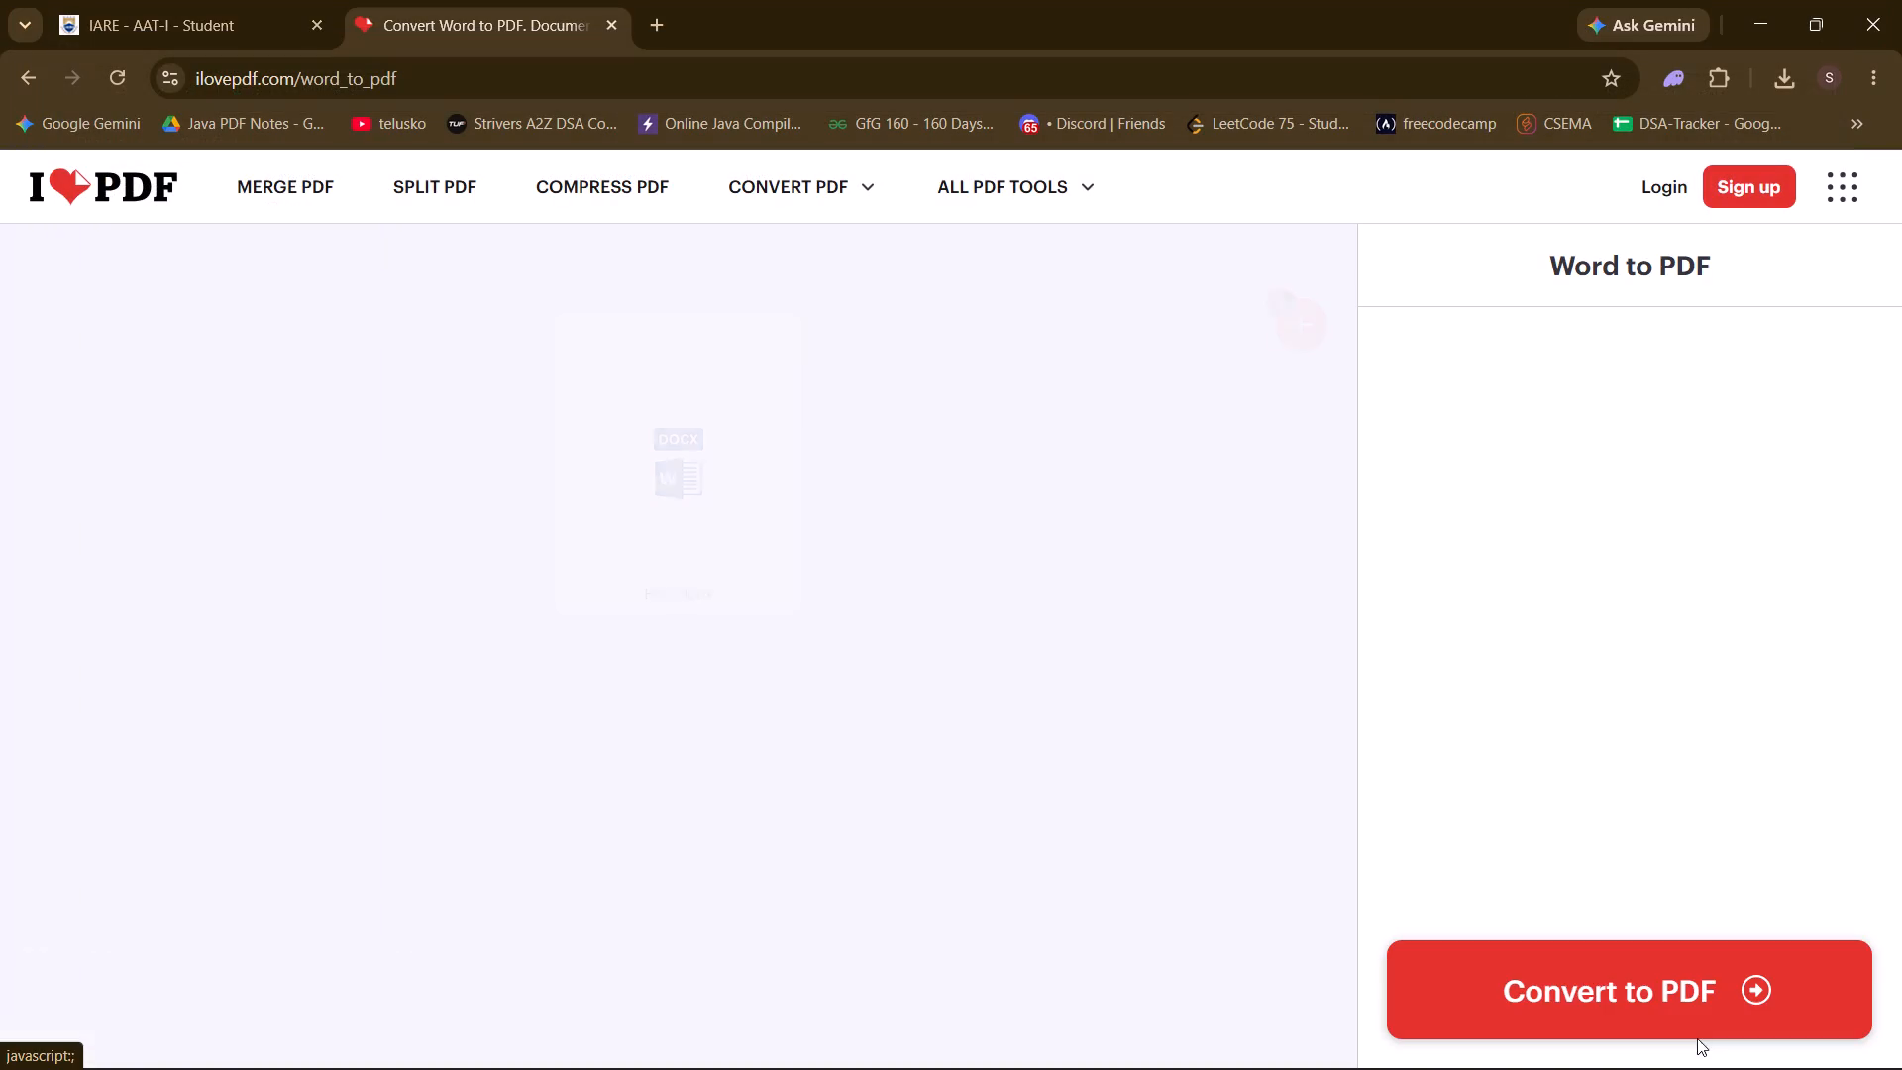
click(1658, 957)
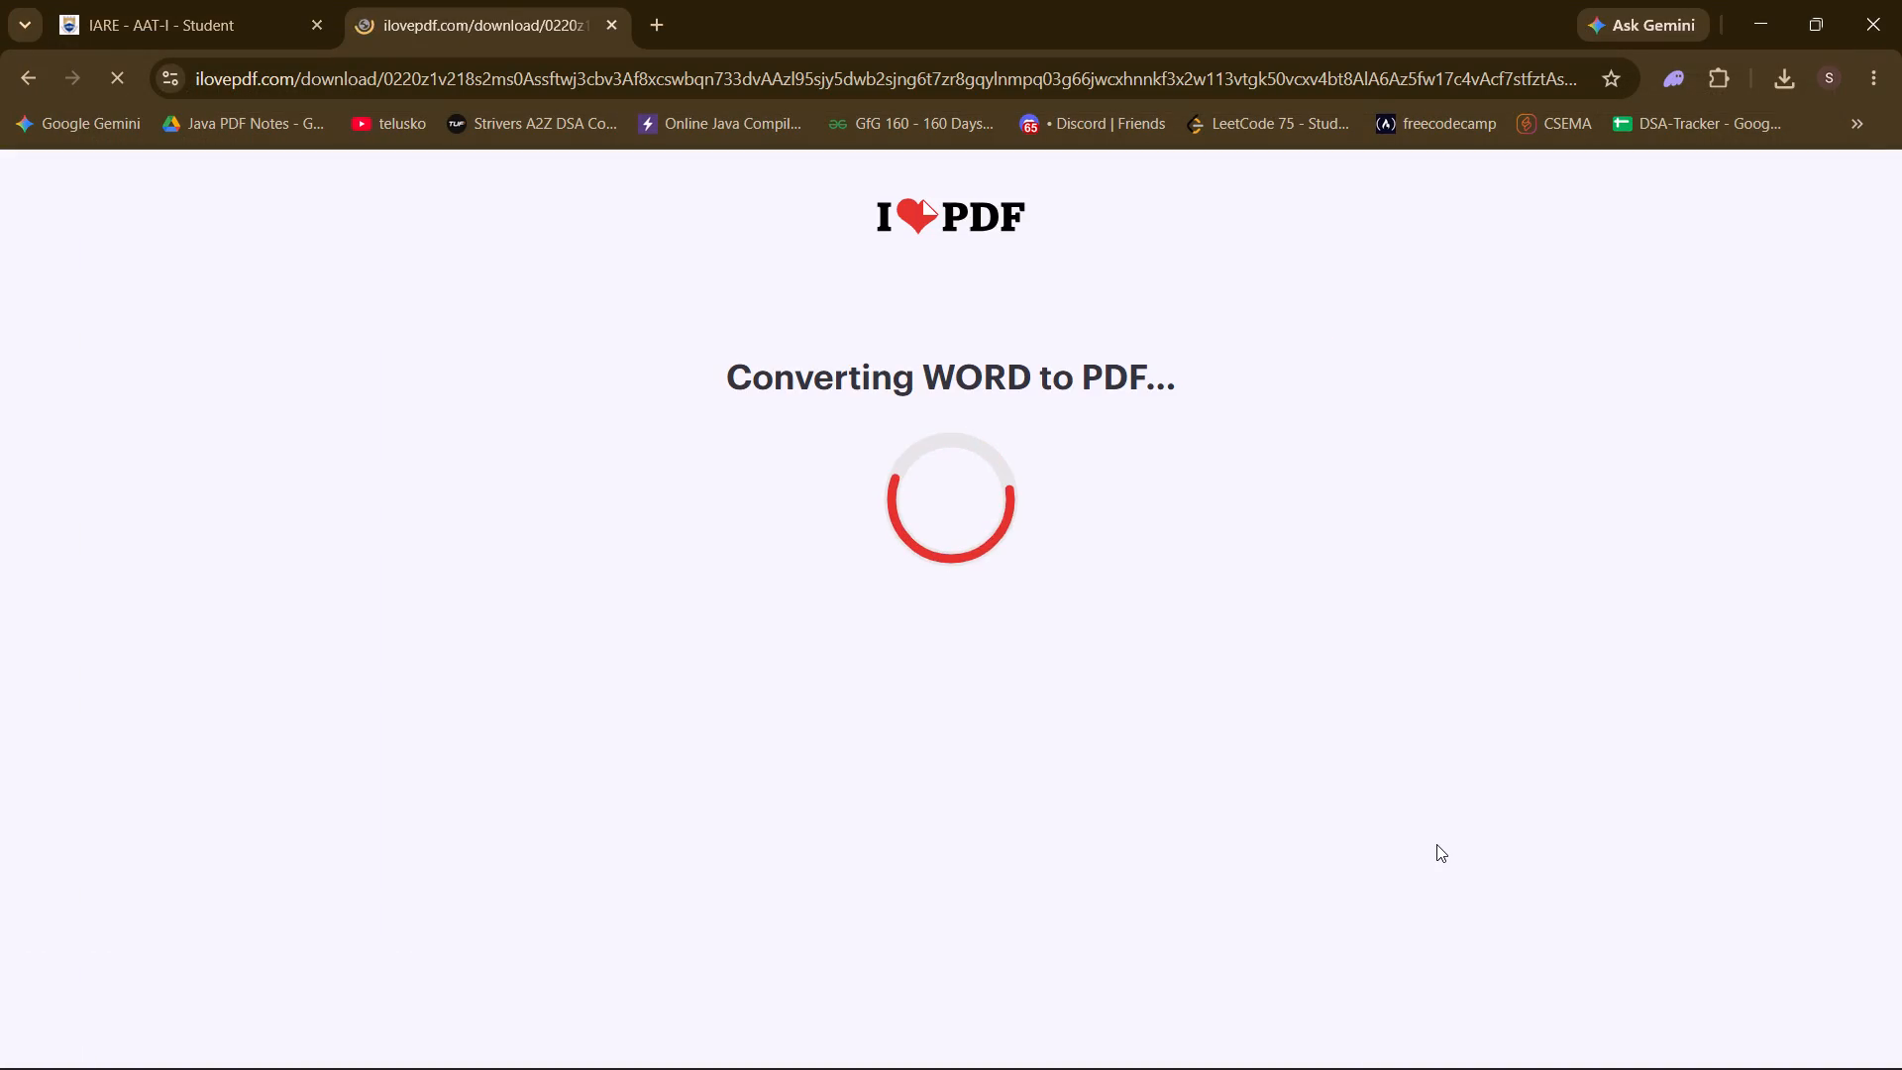
click(924, 409)
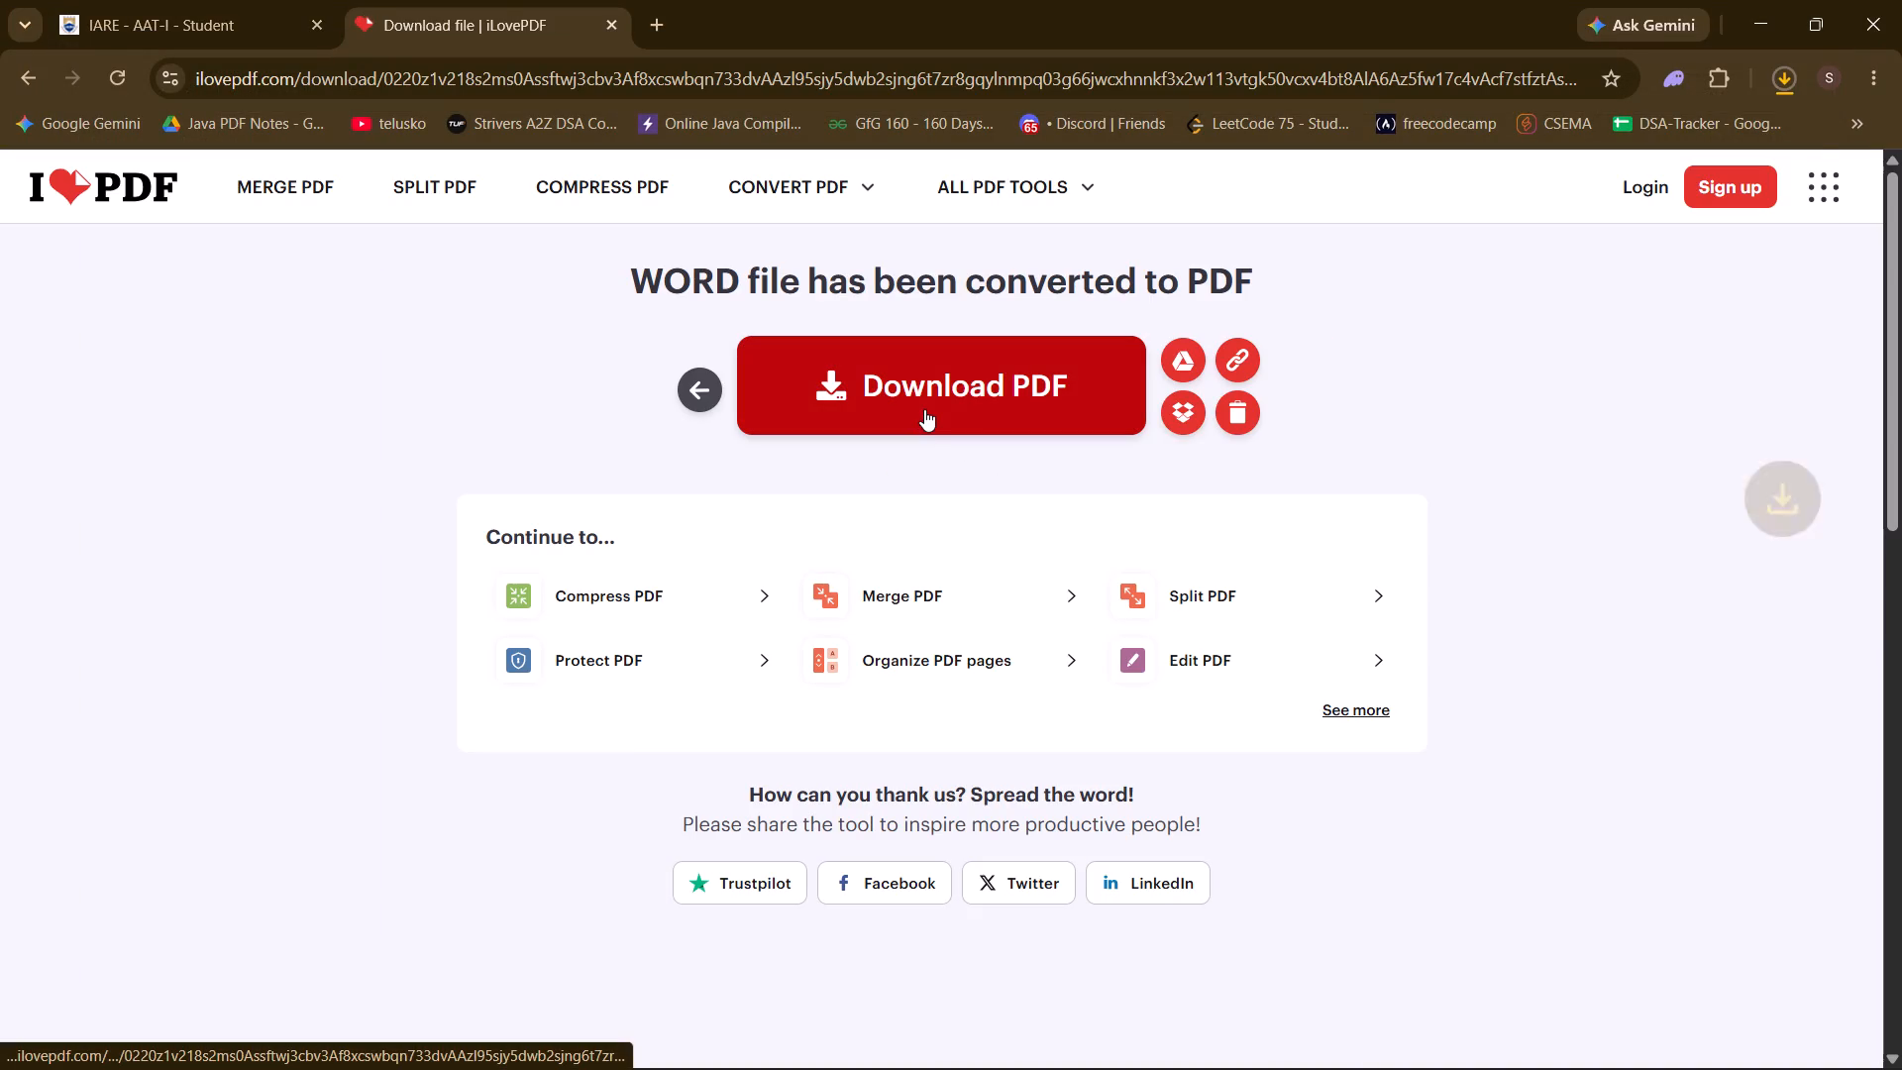
On the IARE portal, fetch the High Performance Computing (AITD13) assignment and upload HPC.pdf from Downloads as its answer.
click(235, 0)
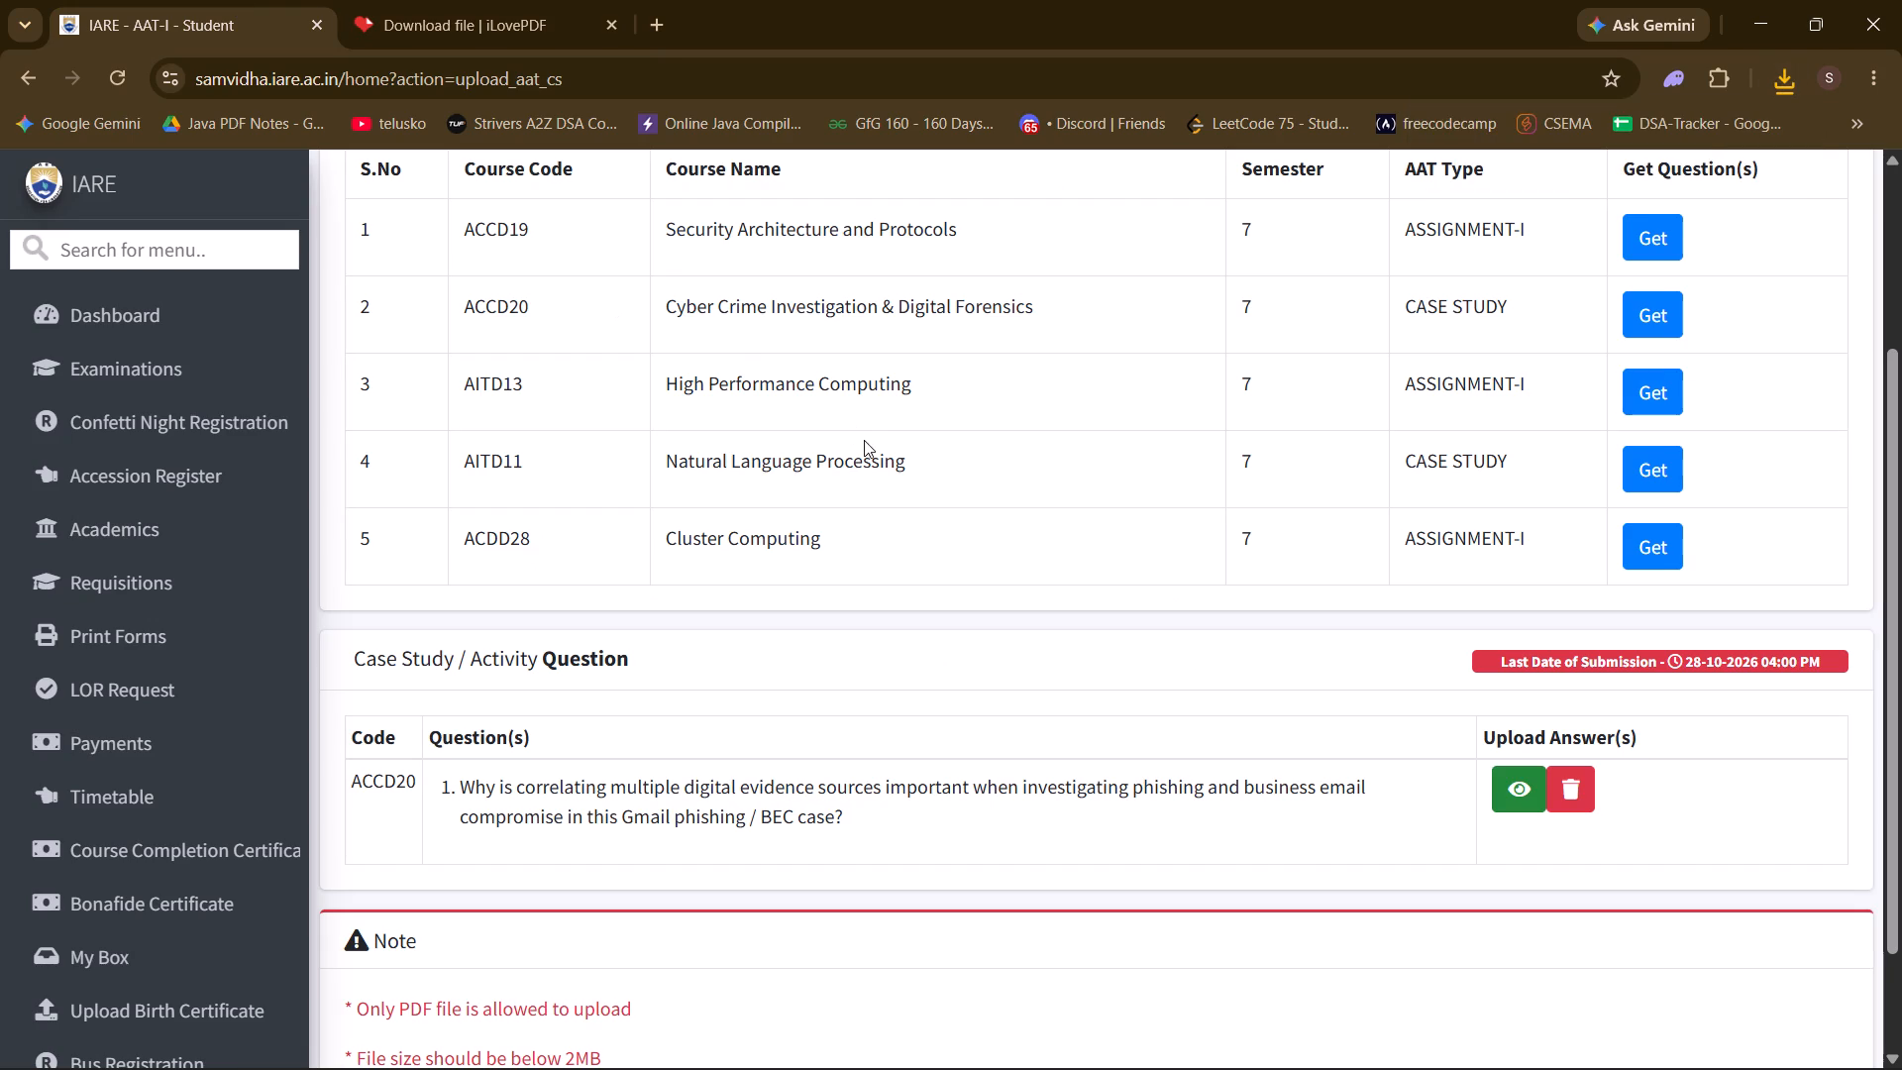
click(1658, 392)
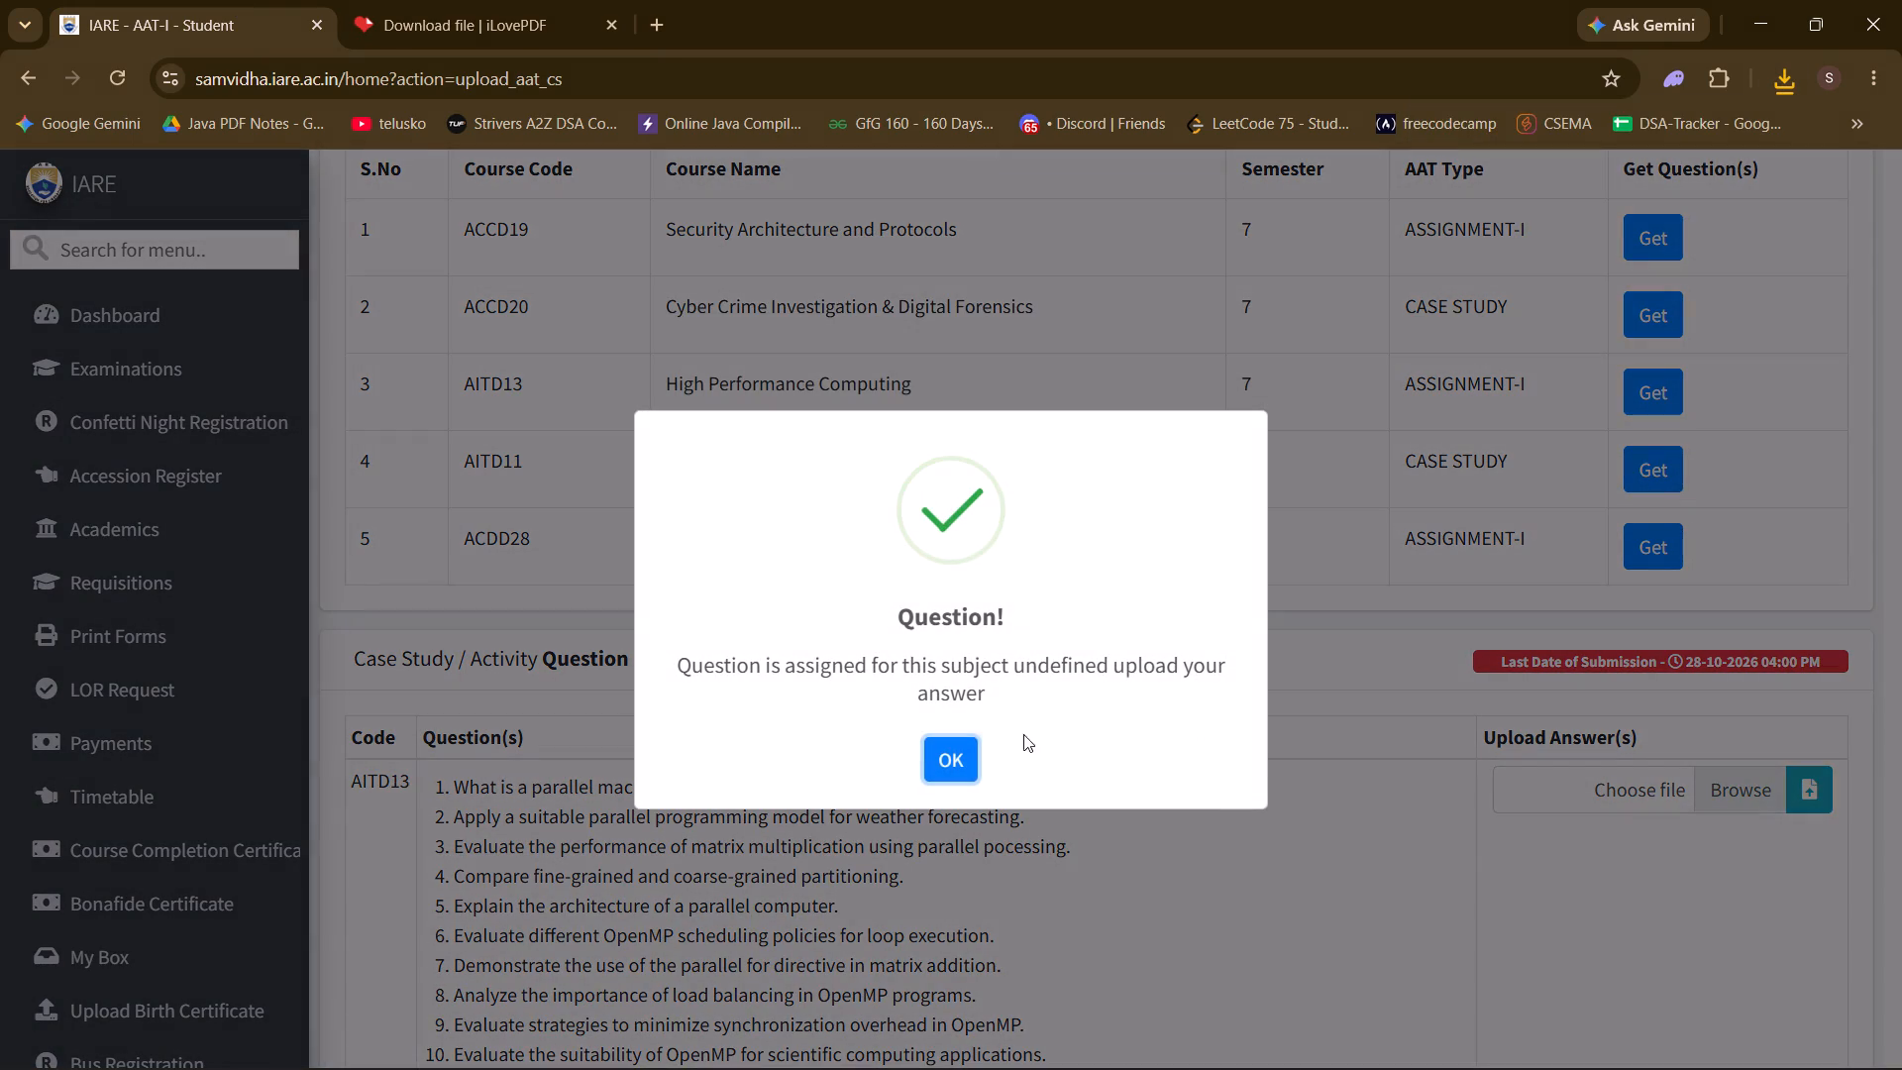
click(950, 753)
click(1715, 780)
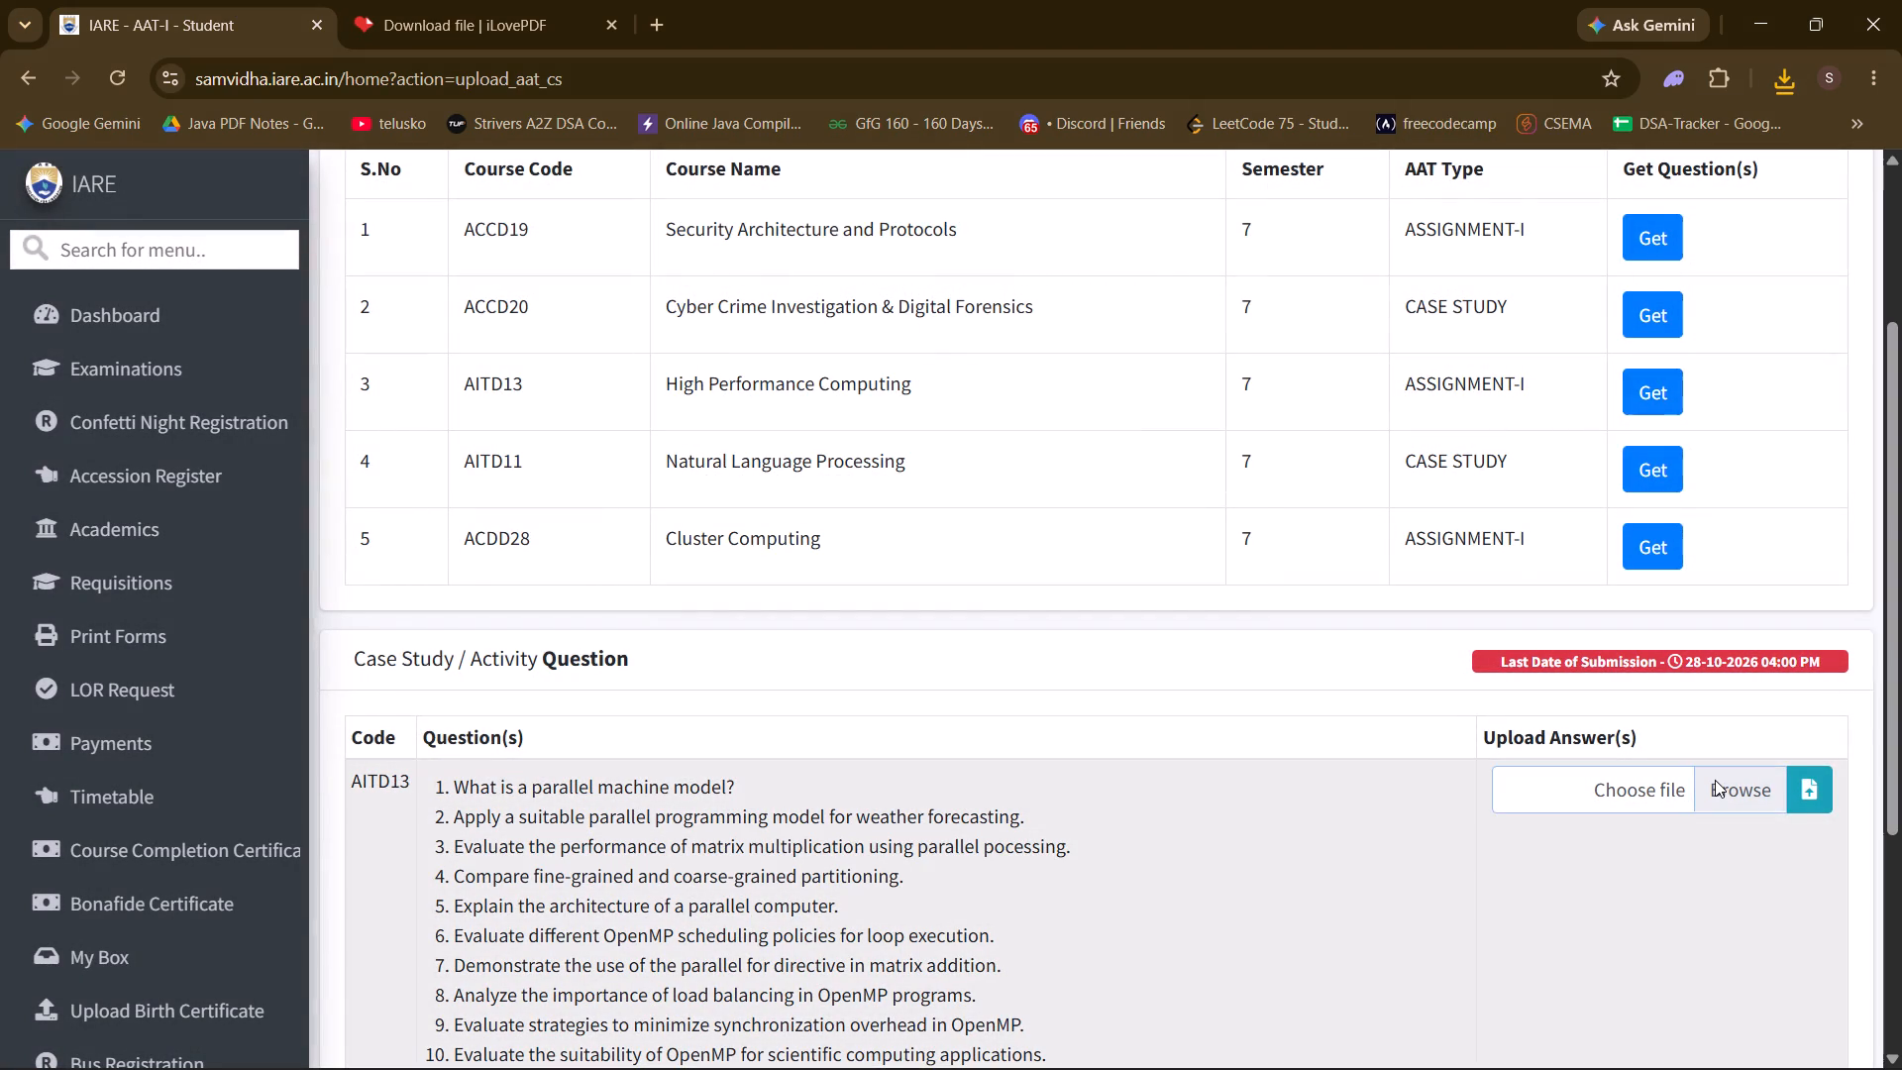
click(513, 210)
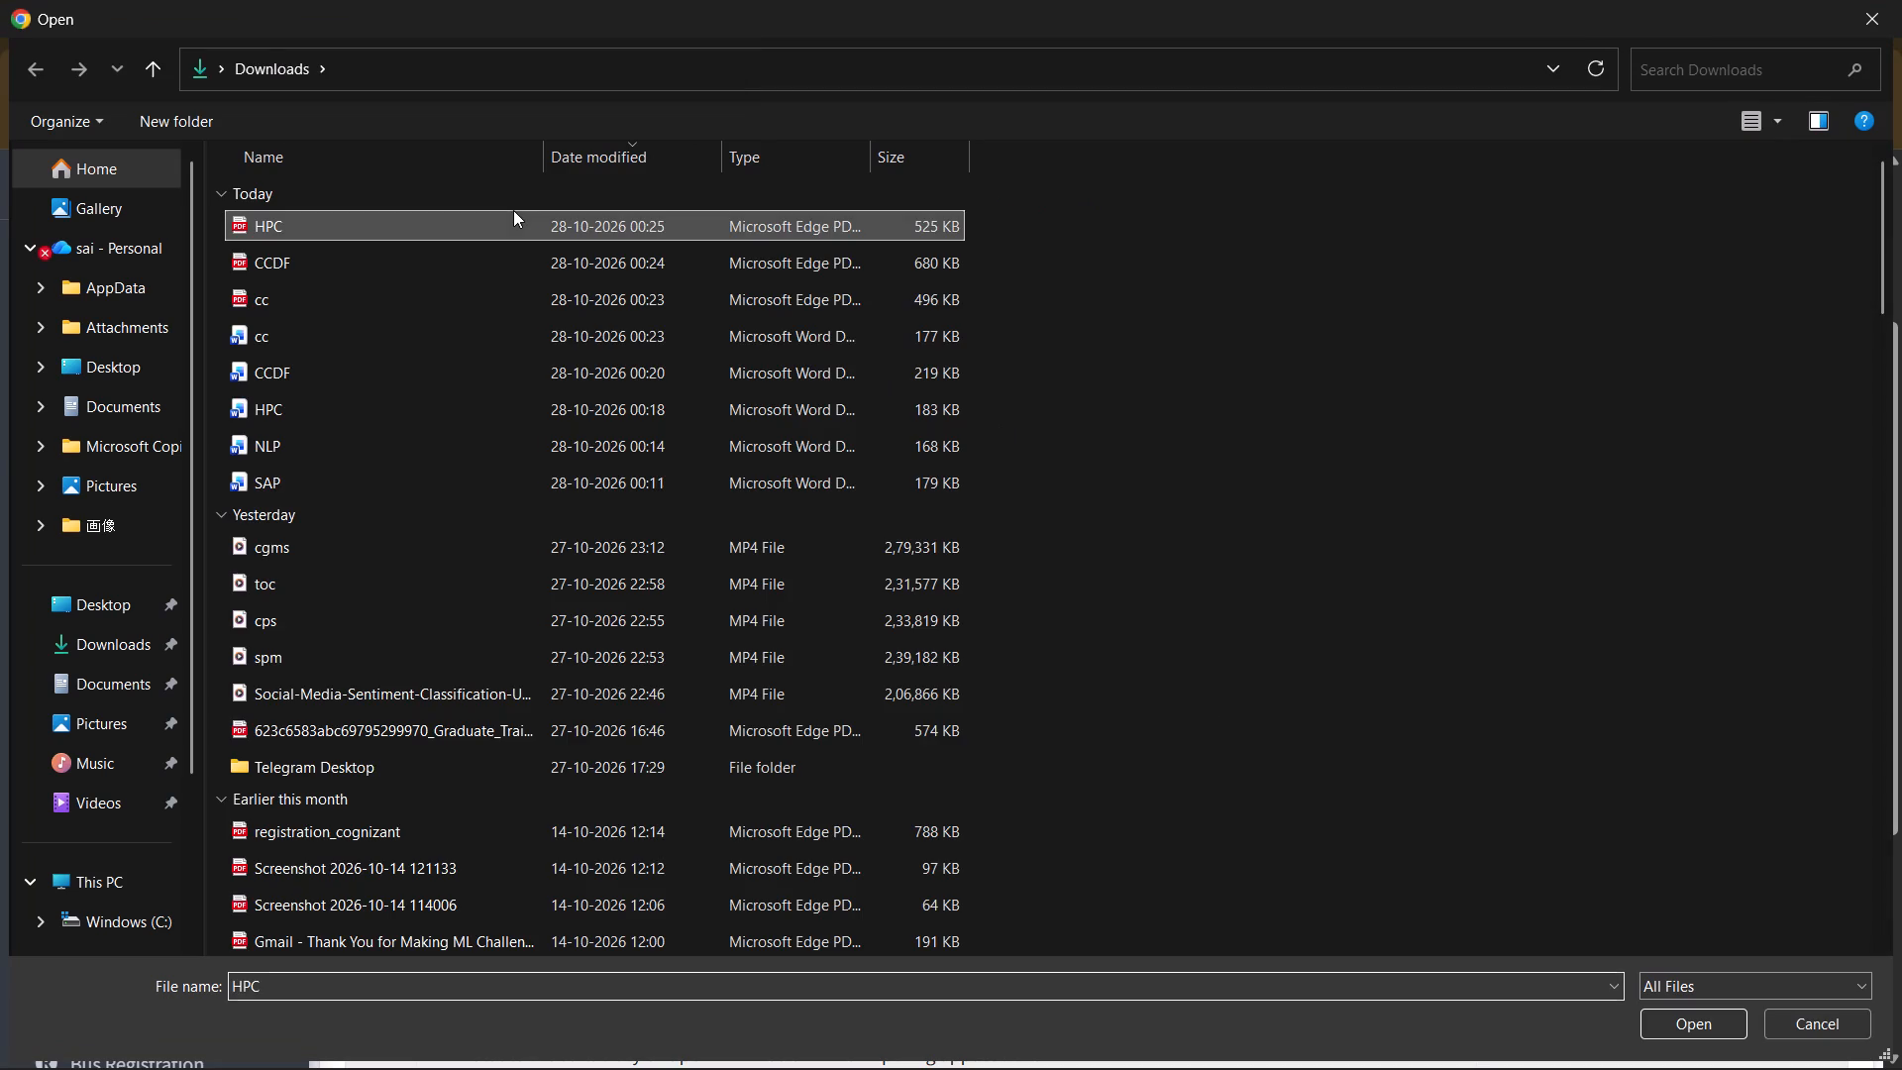
click(1667, 1018)
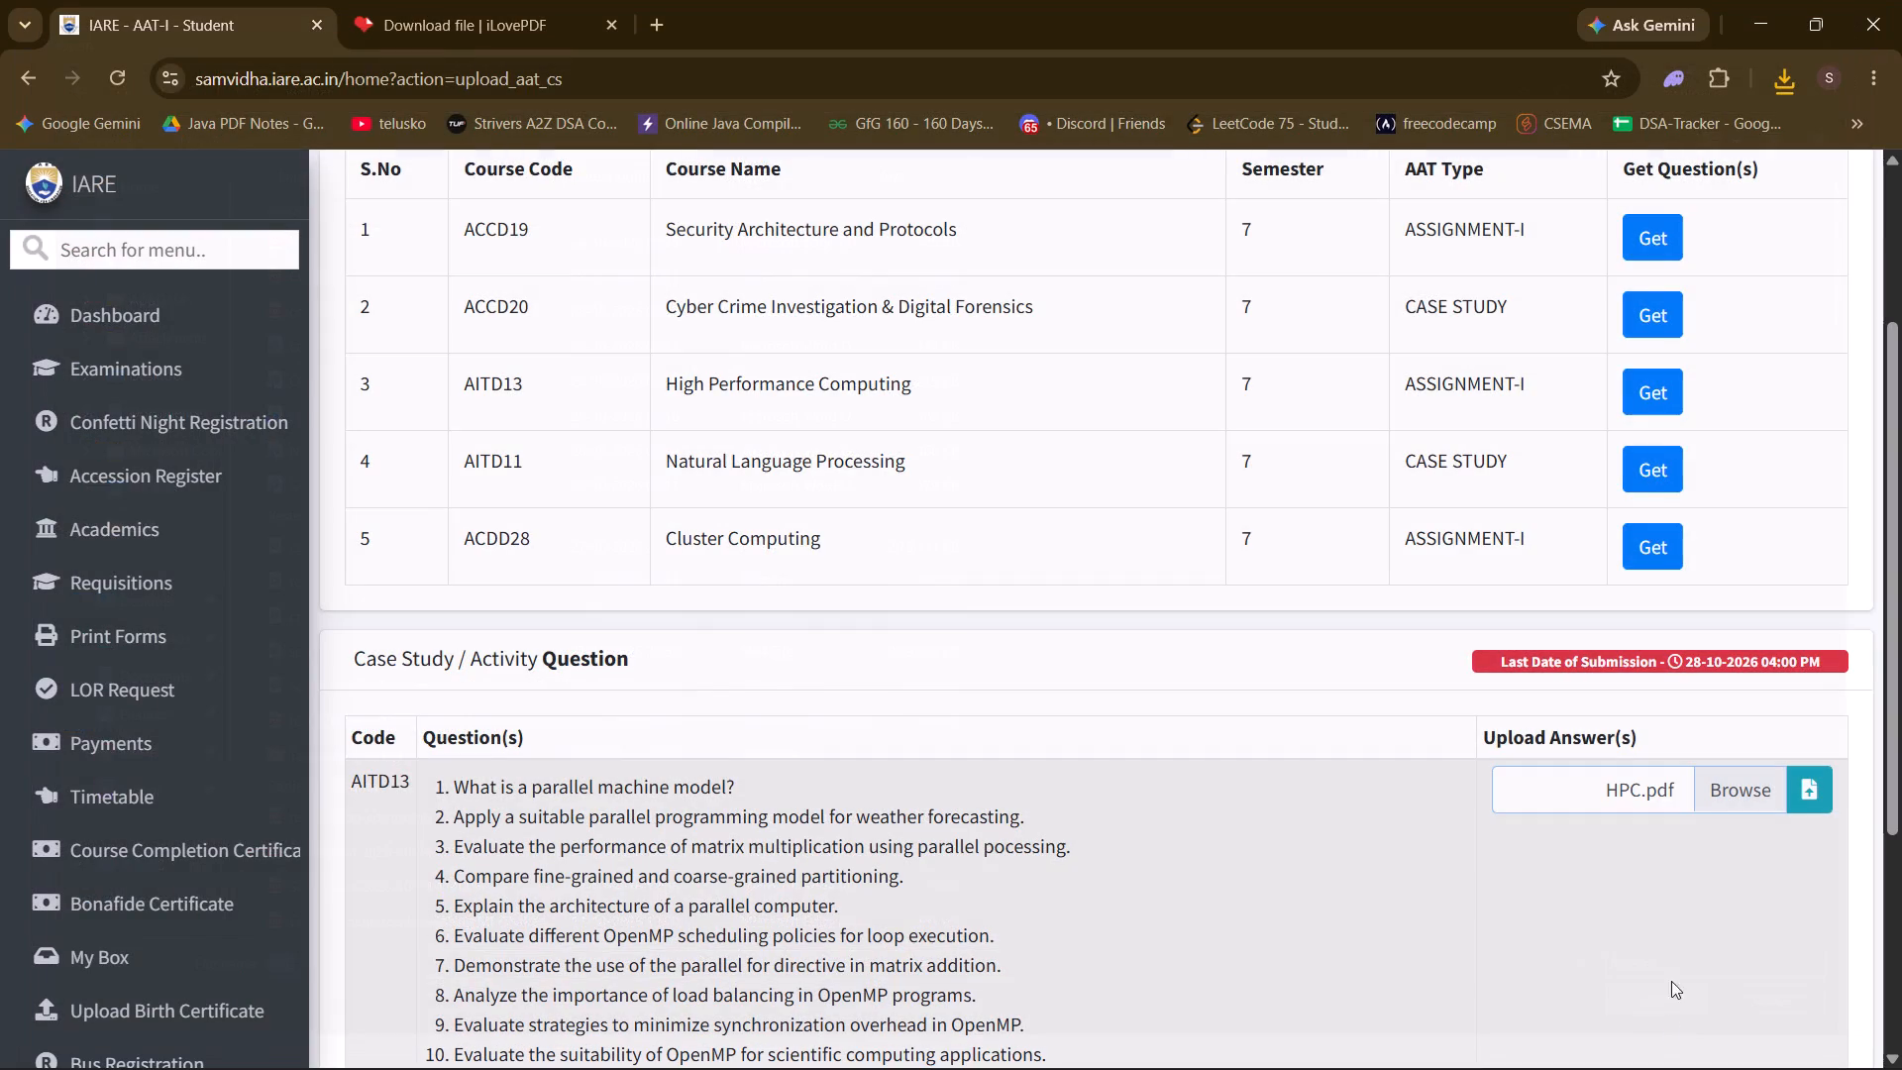
click(1809, 798)
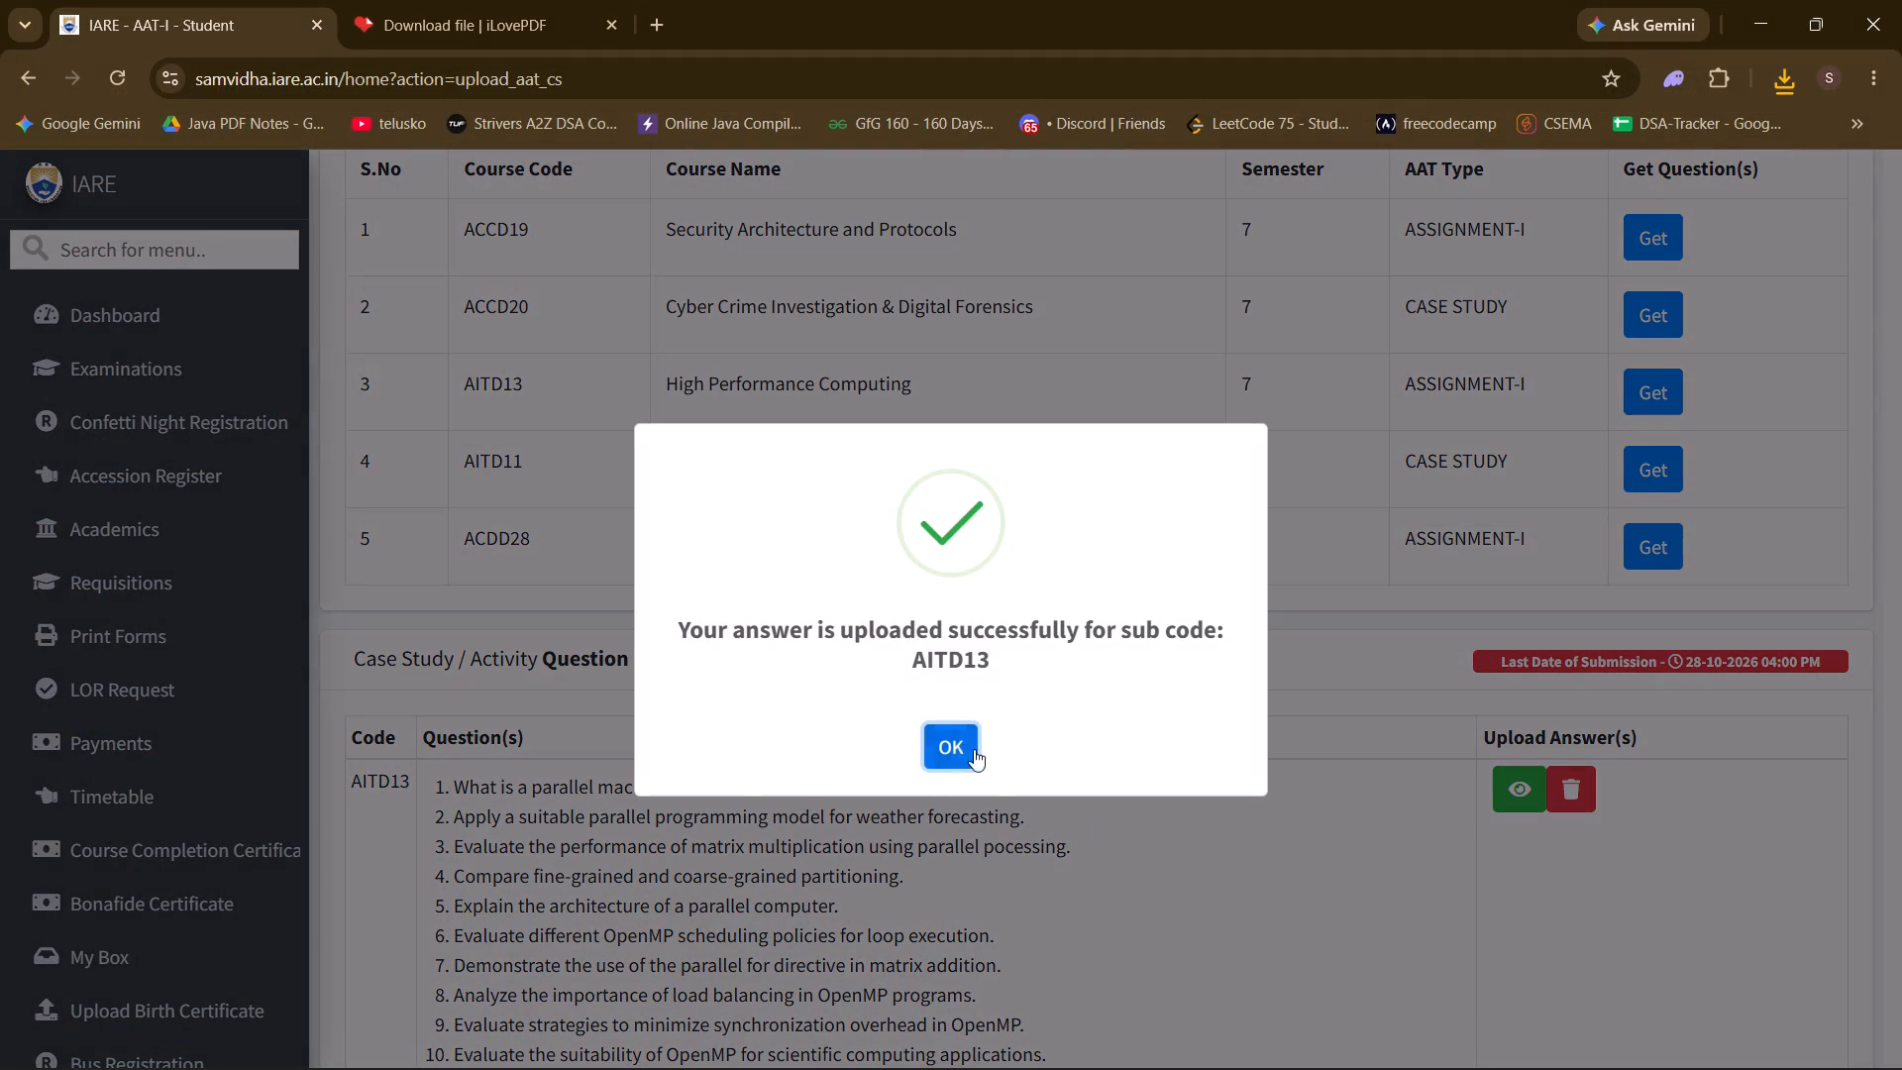
click(952, 741)
Open the uploaded High Performance Computing answer, check the name and roll number on its cover page, and close it.
click(1523, 781)
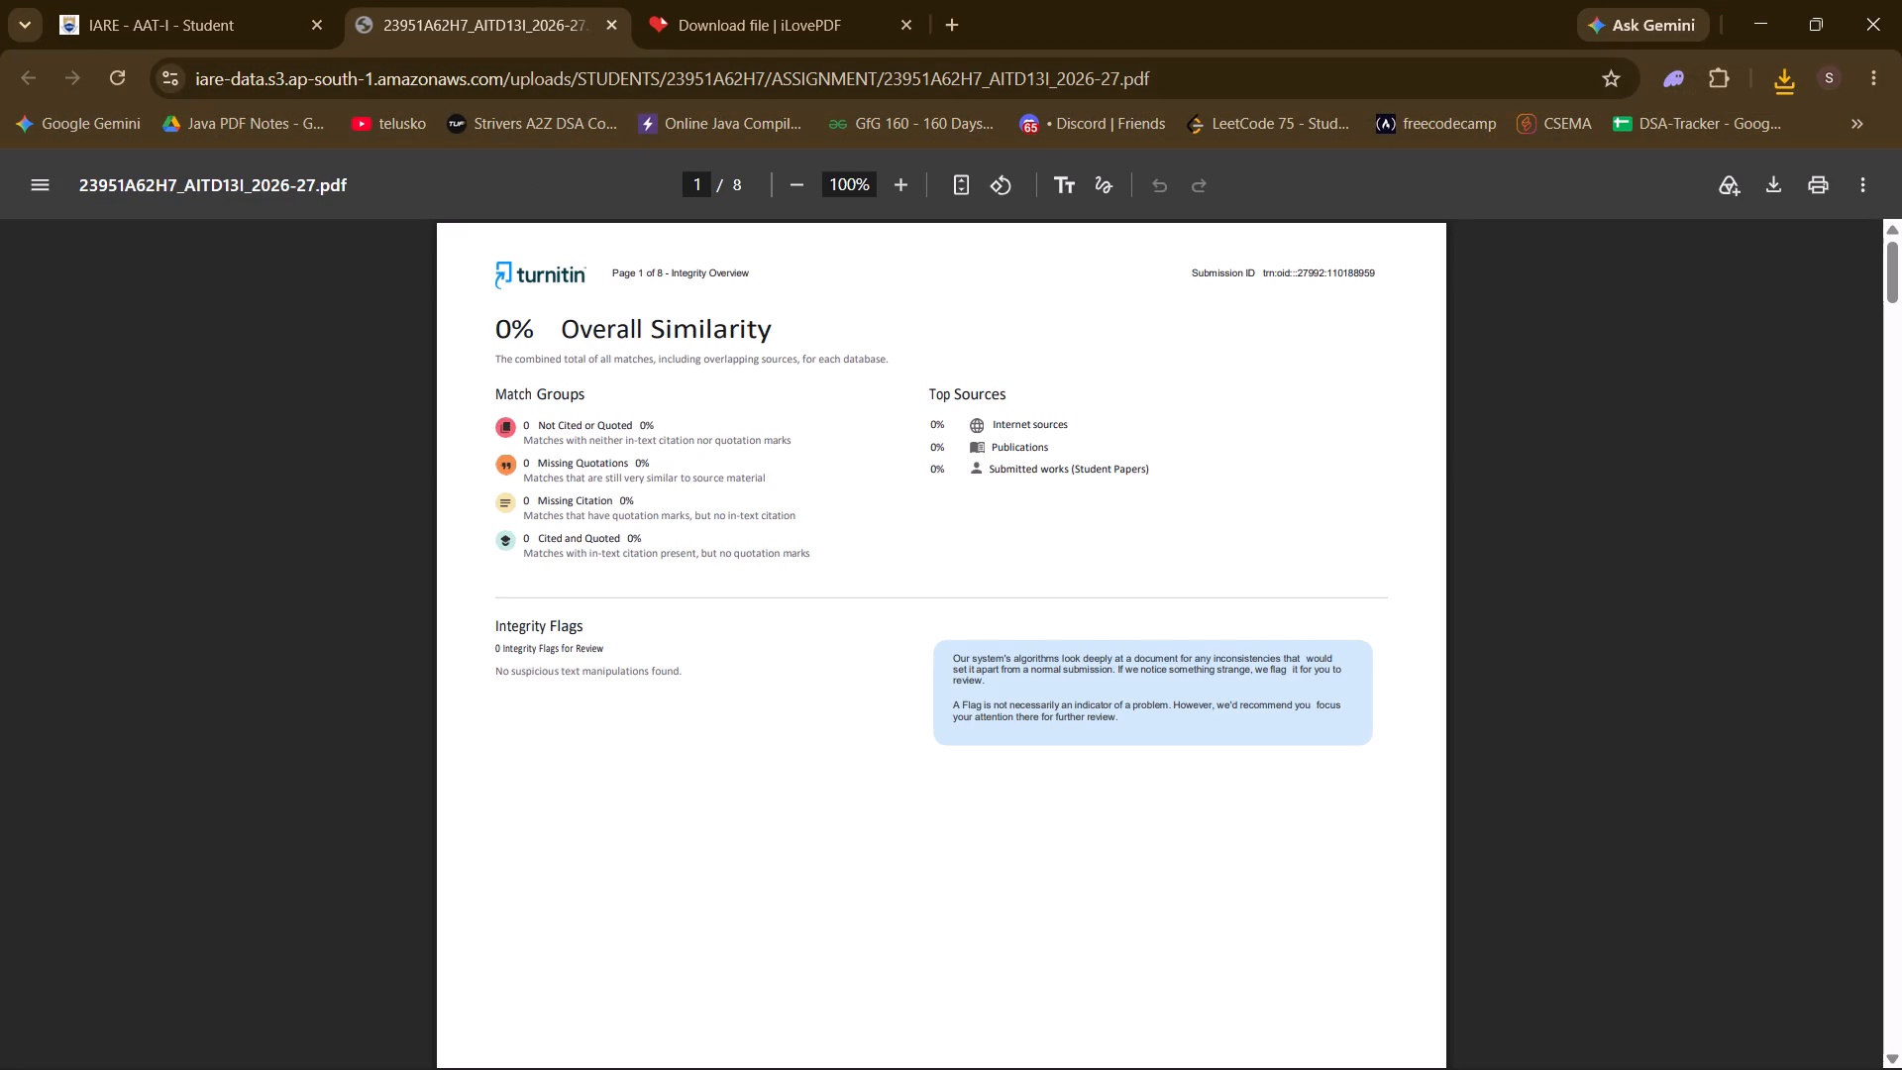
scroll(659, 516, down, 8)
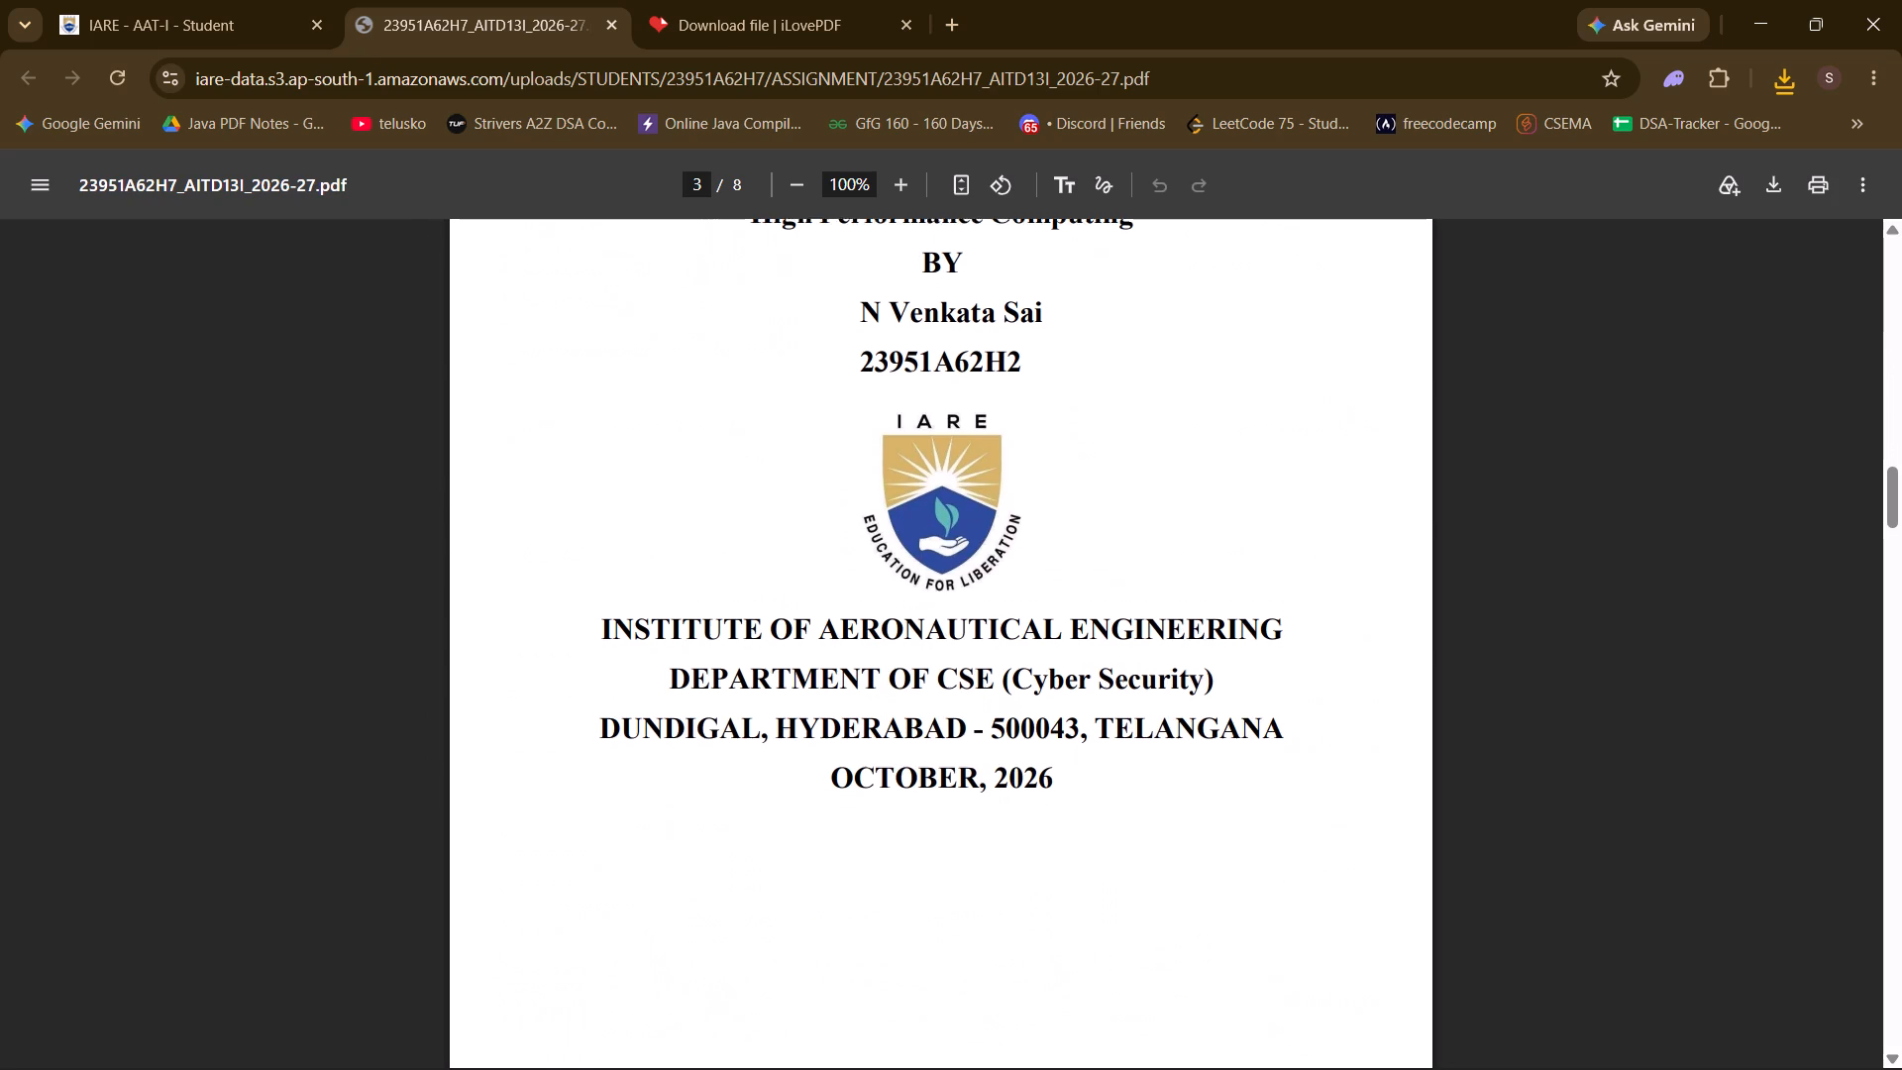
scroll(659, 516, down, 4)
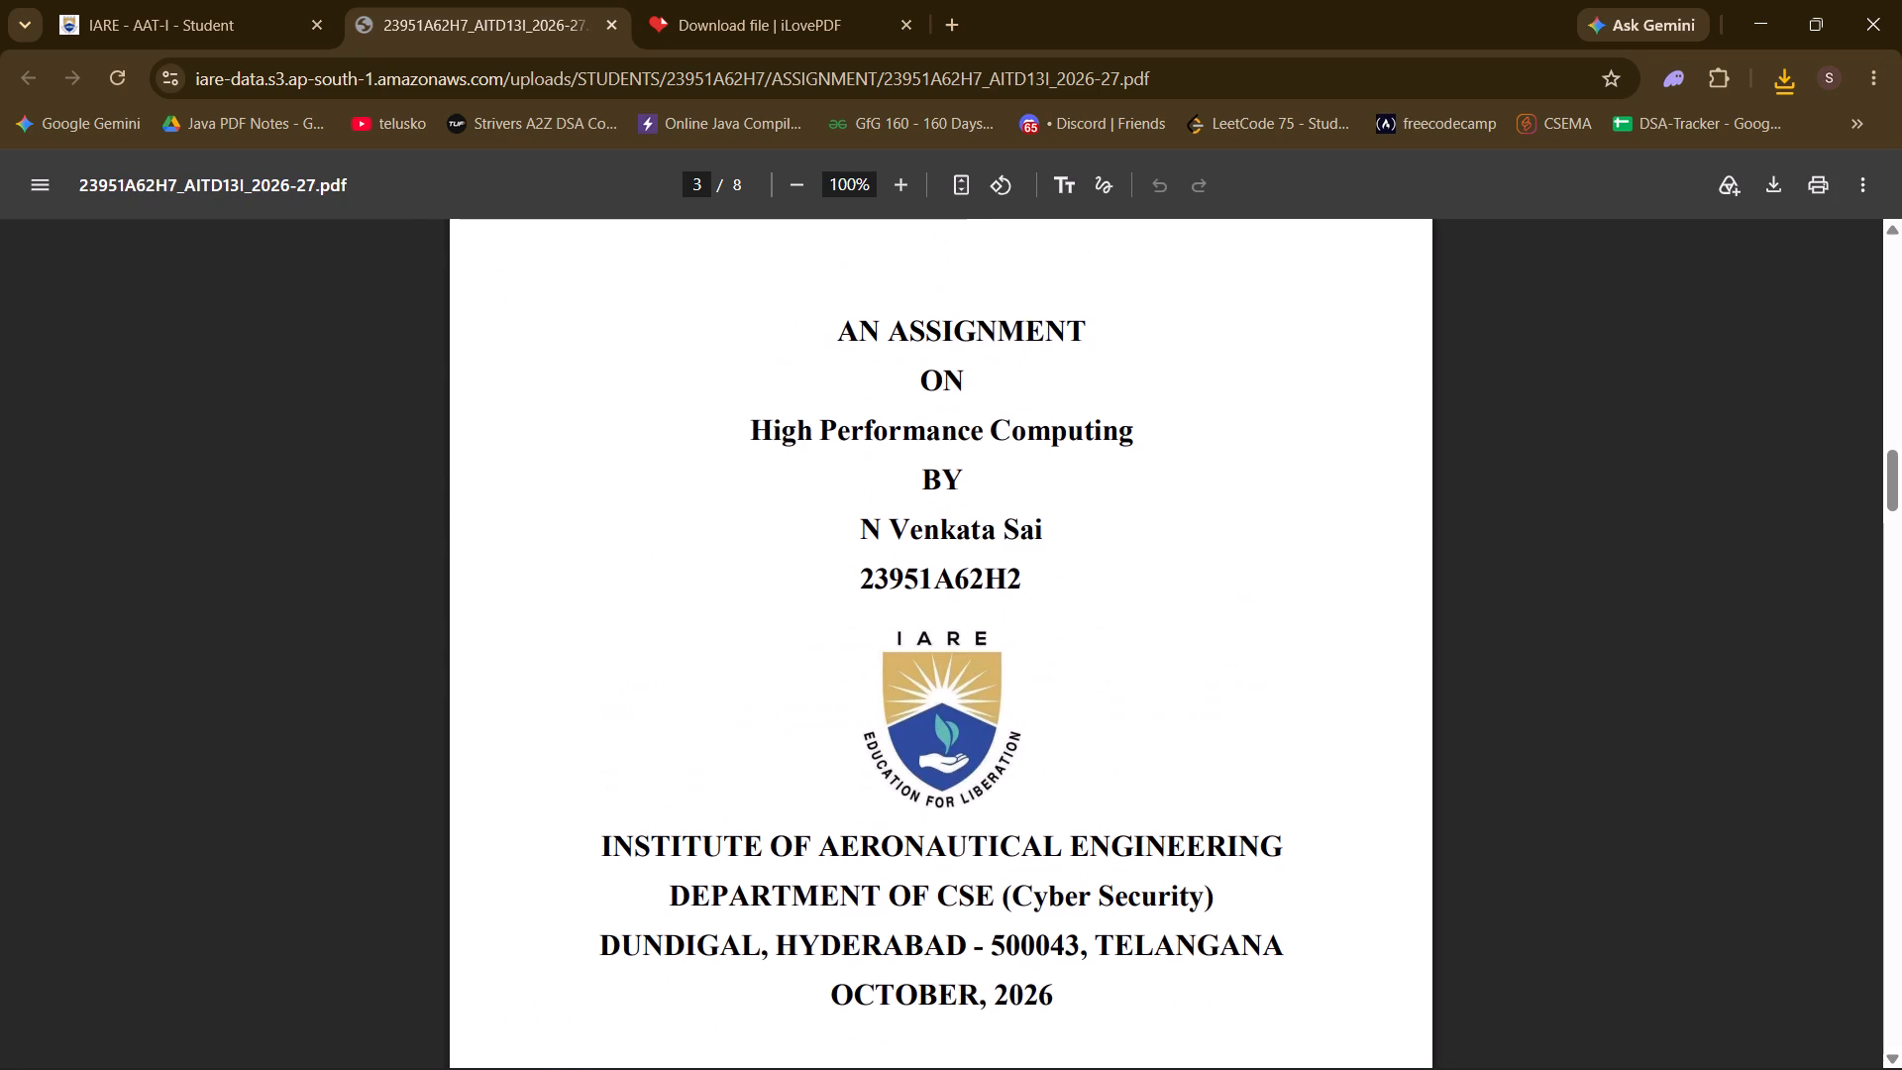
scroll(659, 516, down, 1)
scroll(959, 645, down, 1)
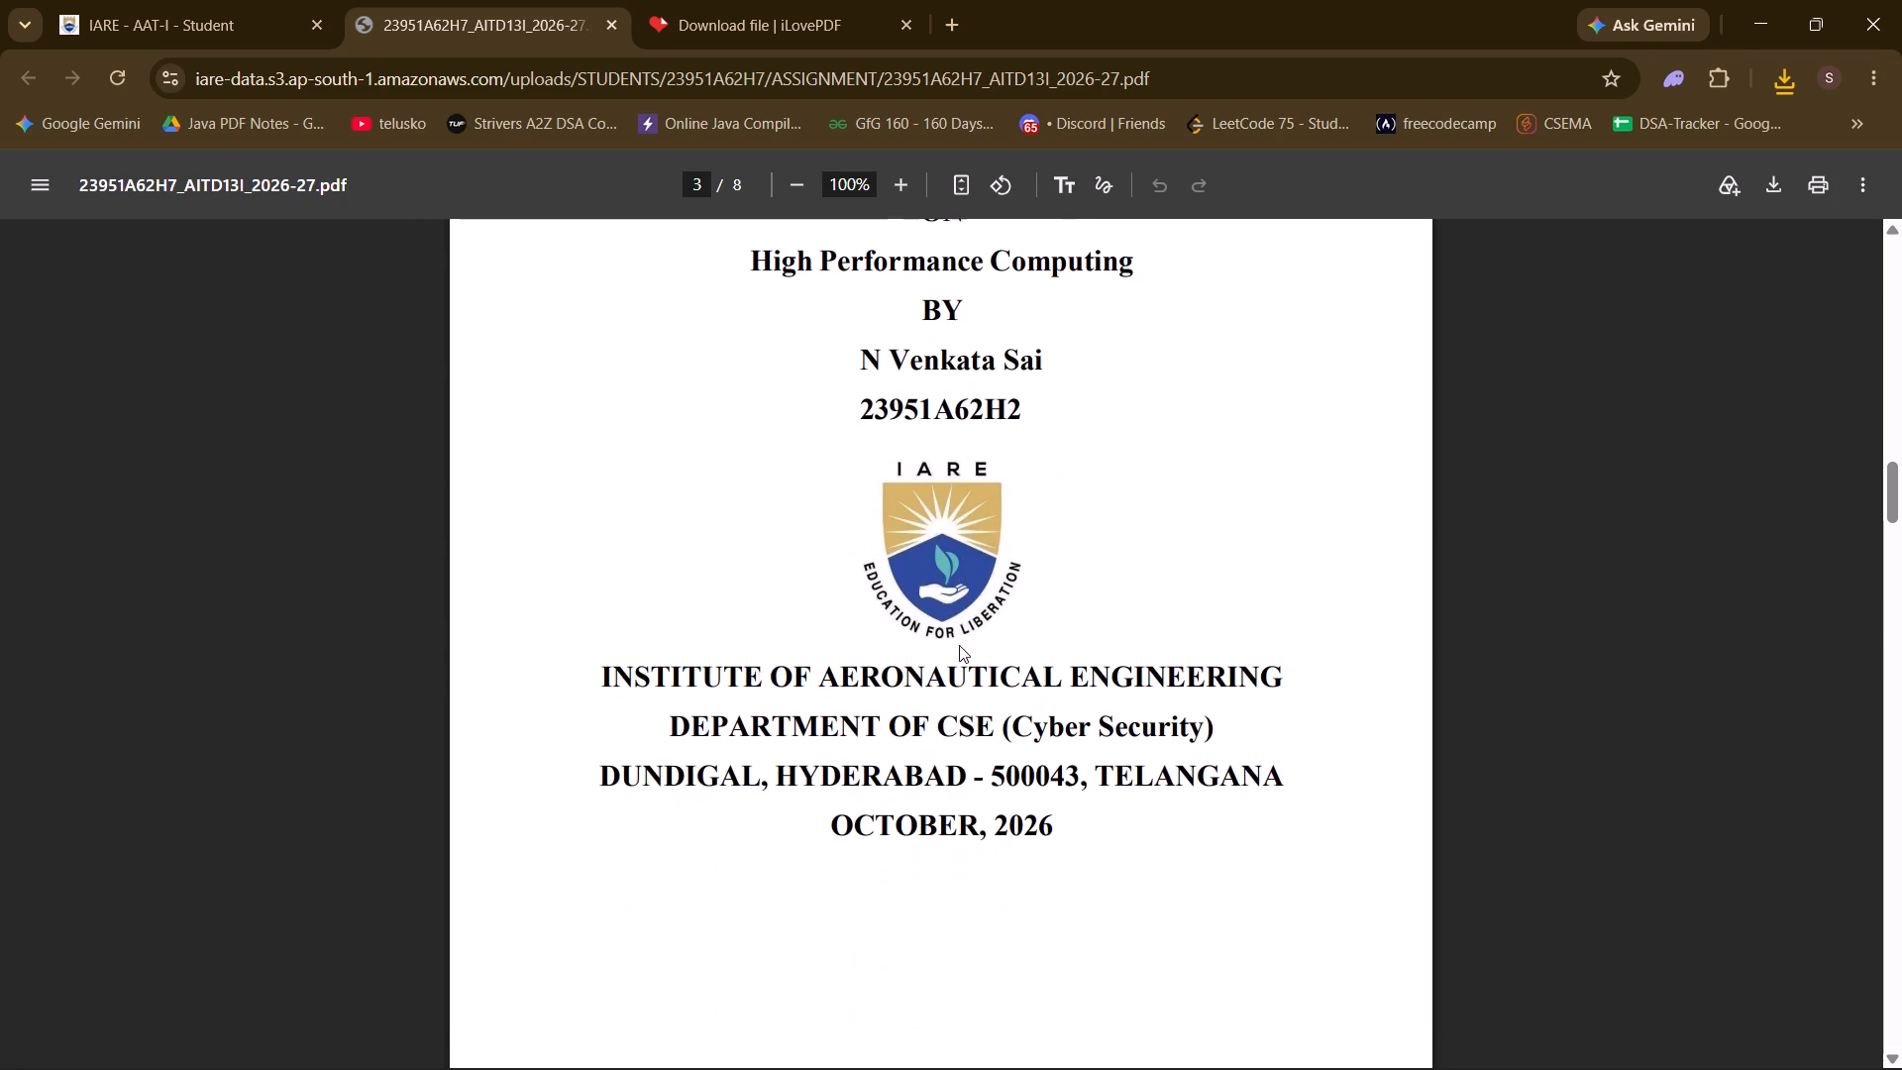
scroll(959, 645, down, 2)
click(610, 30)
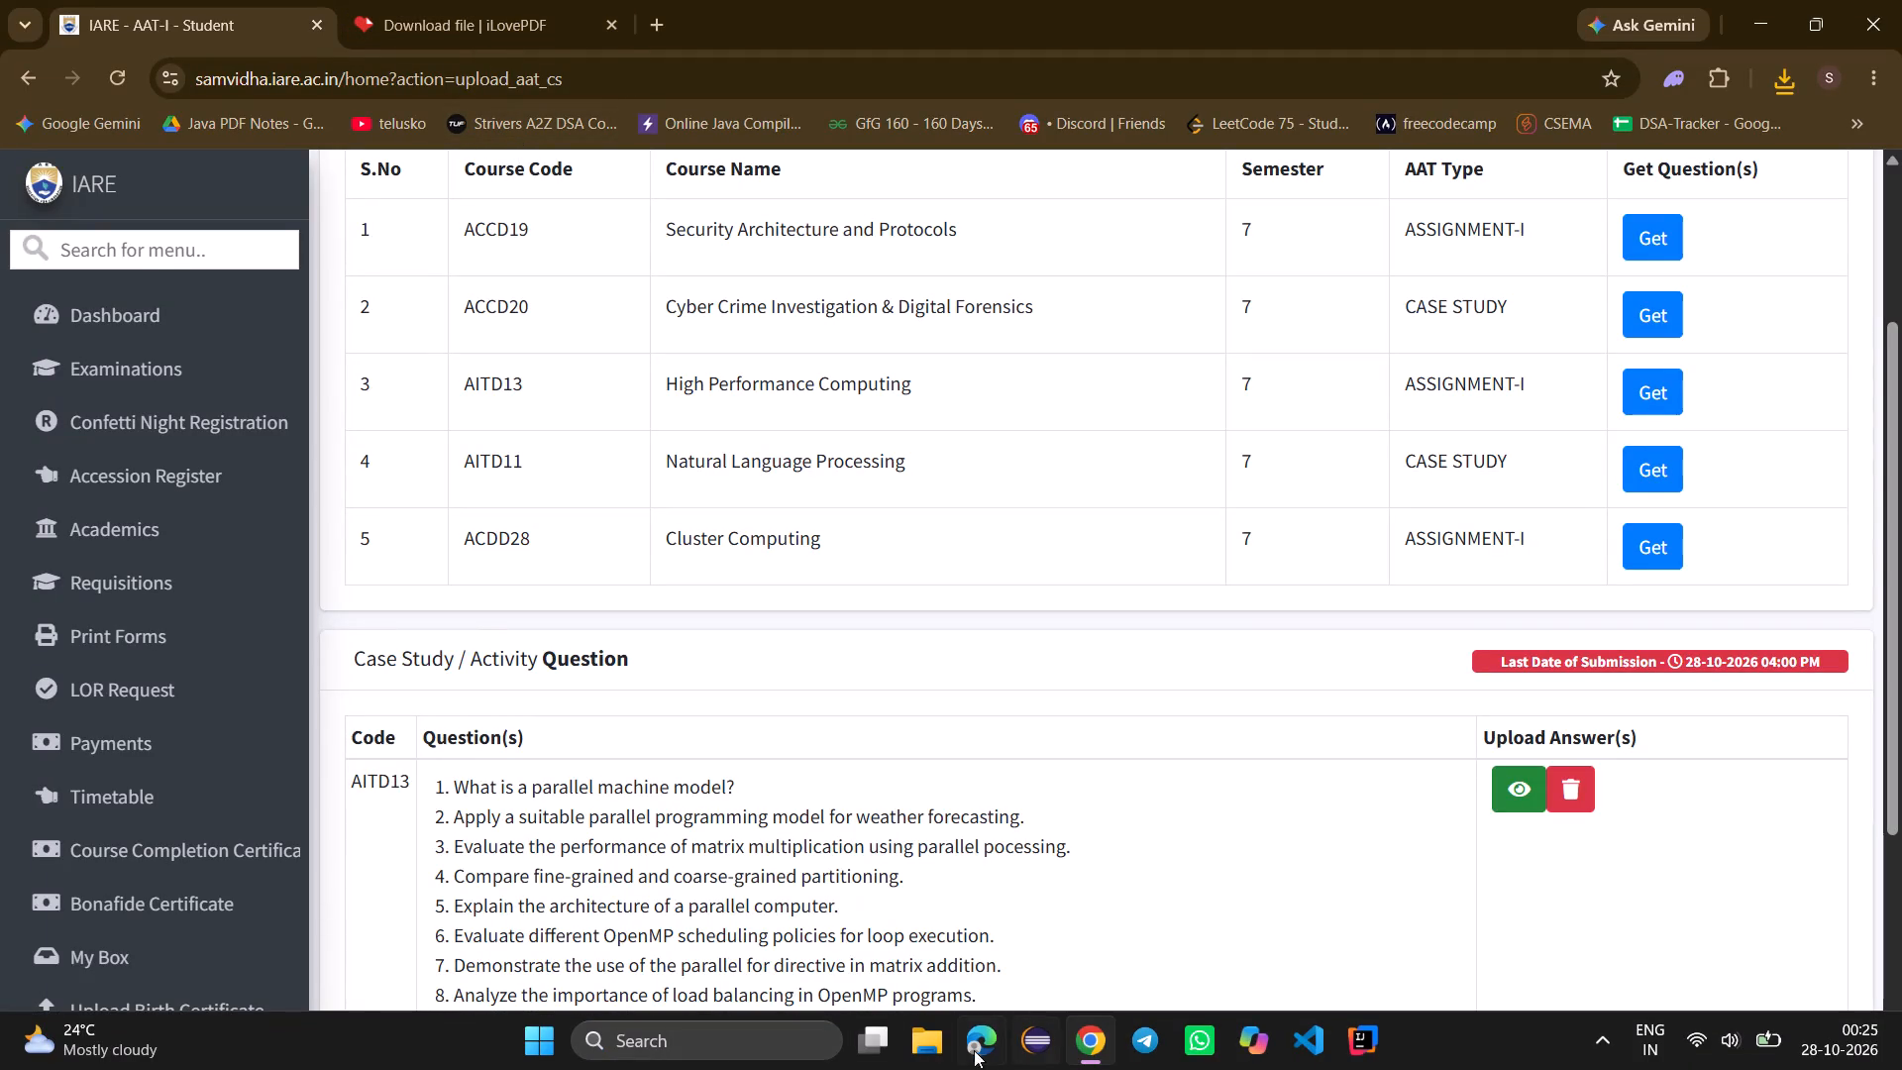
Open CCDF.pdf from the Downloads folder in File Explorer, check the student details on its cover page, and close it.
click(945, 1043)
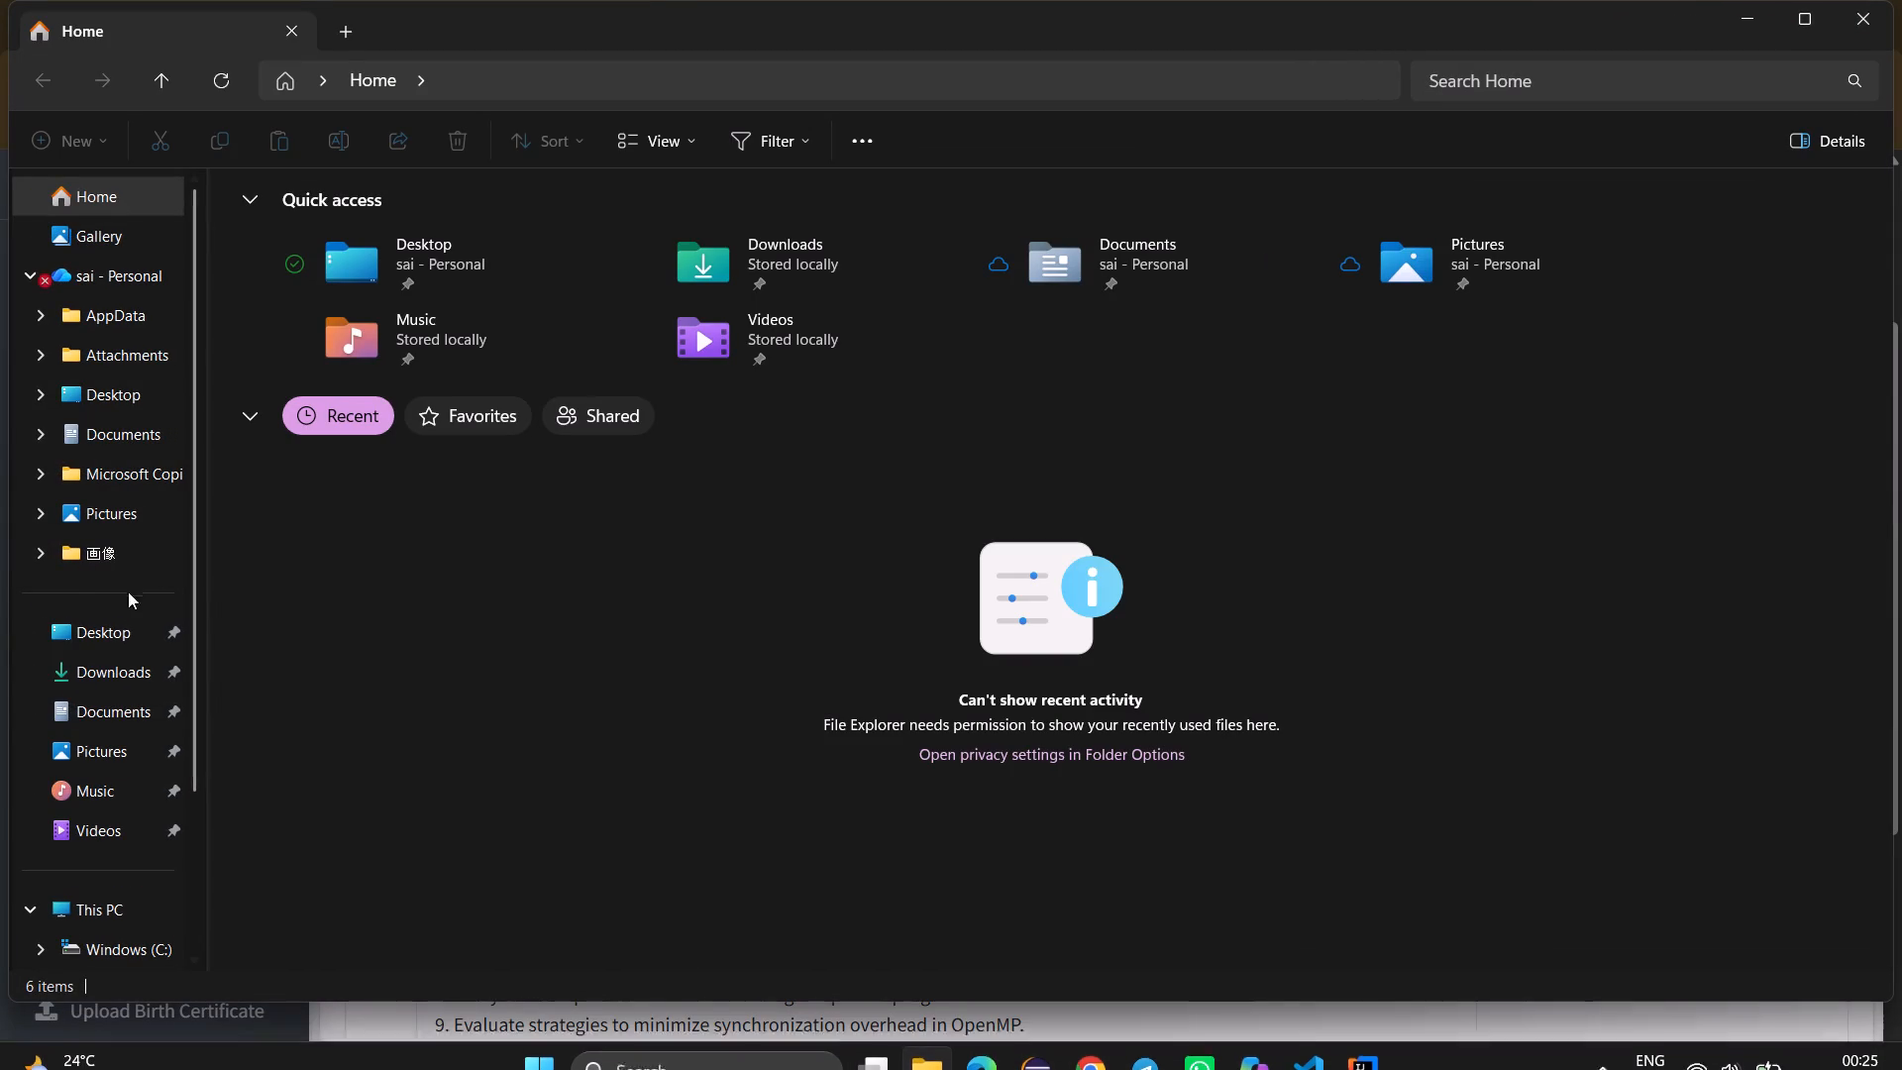
click(104, 662)
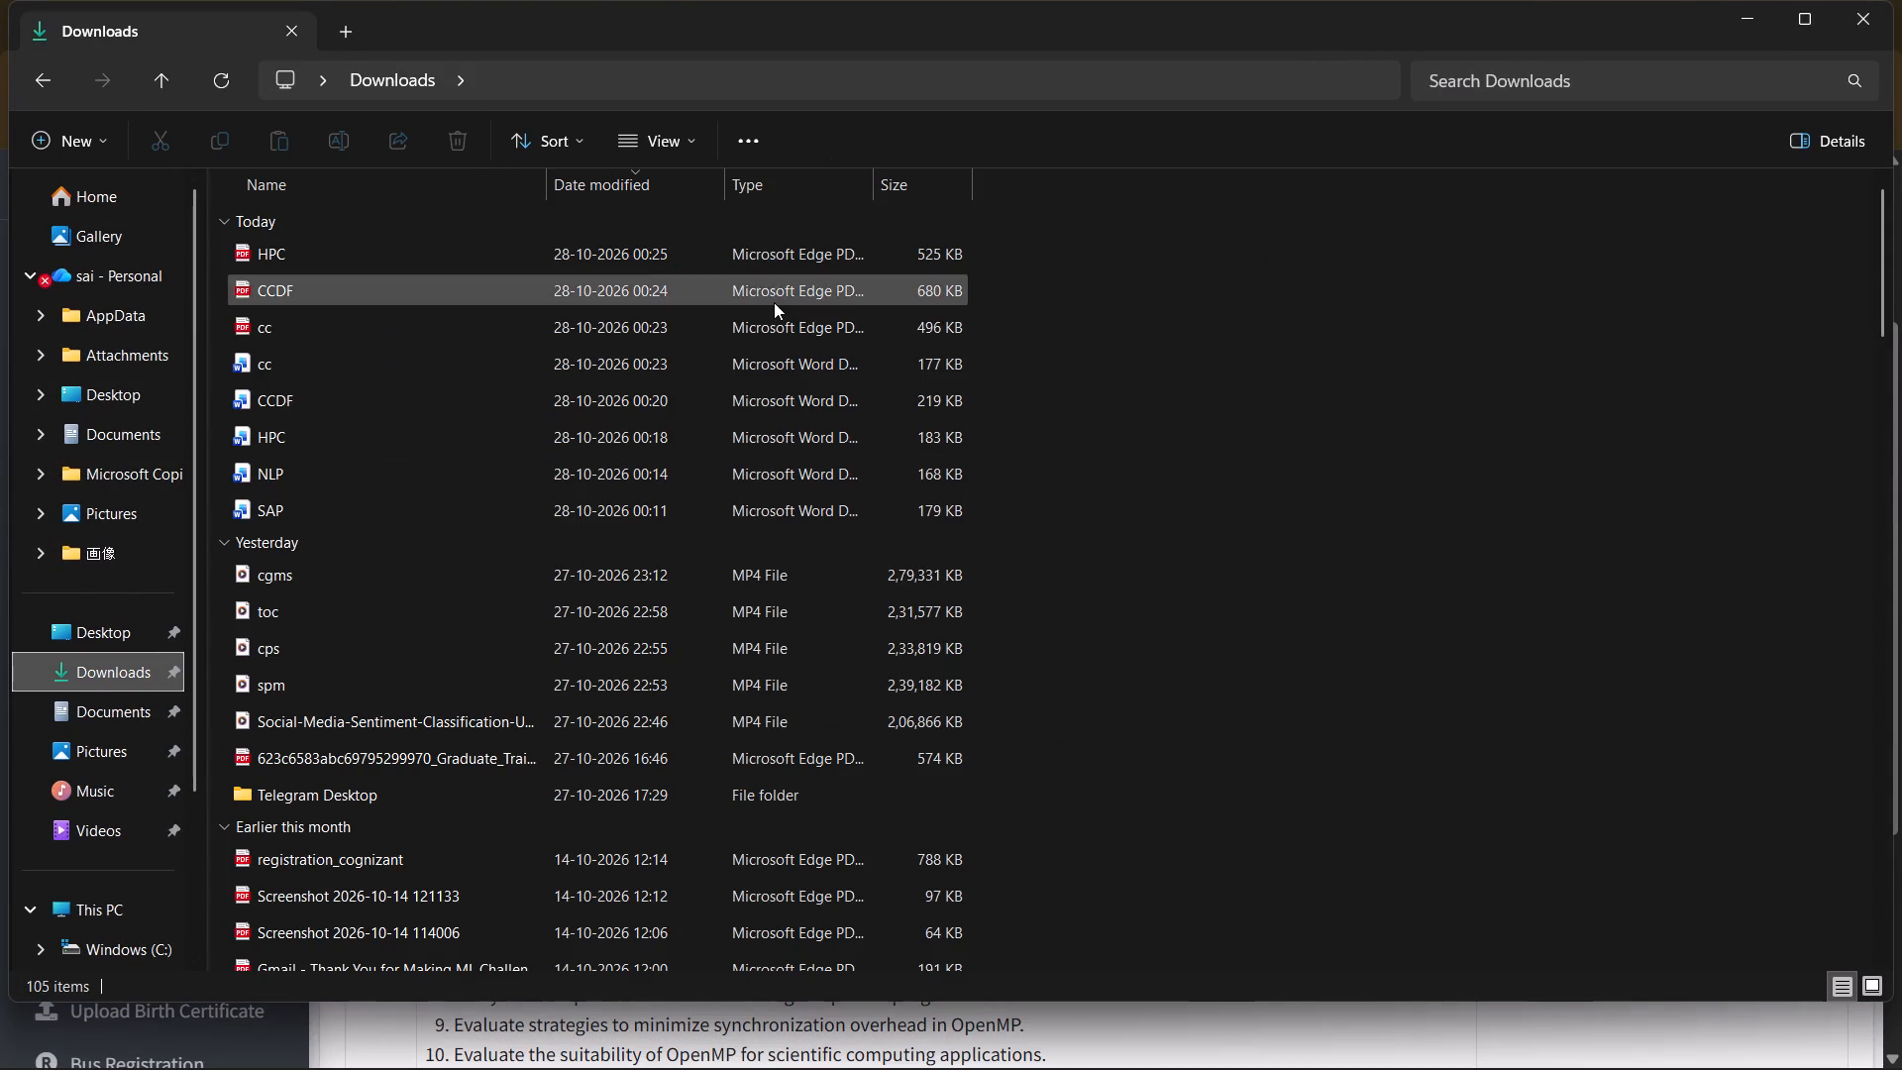
click(798, 415)
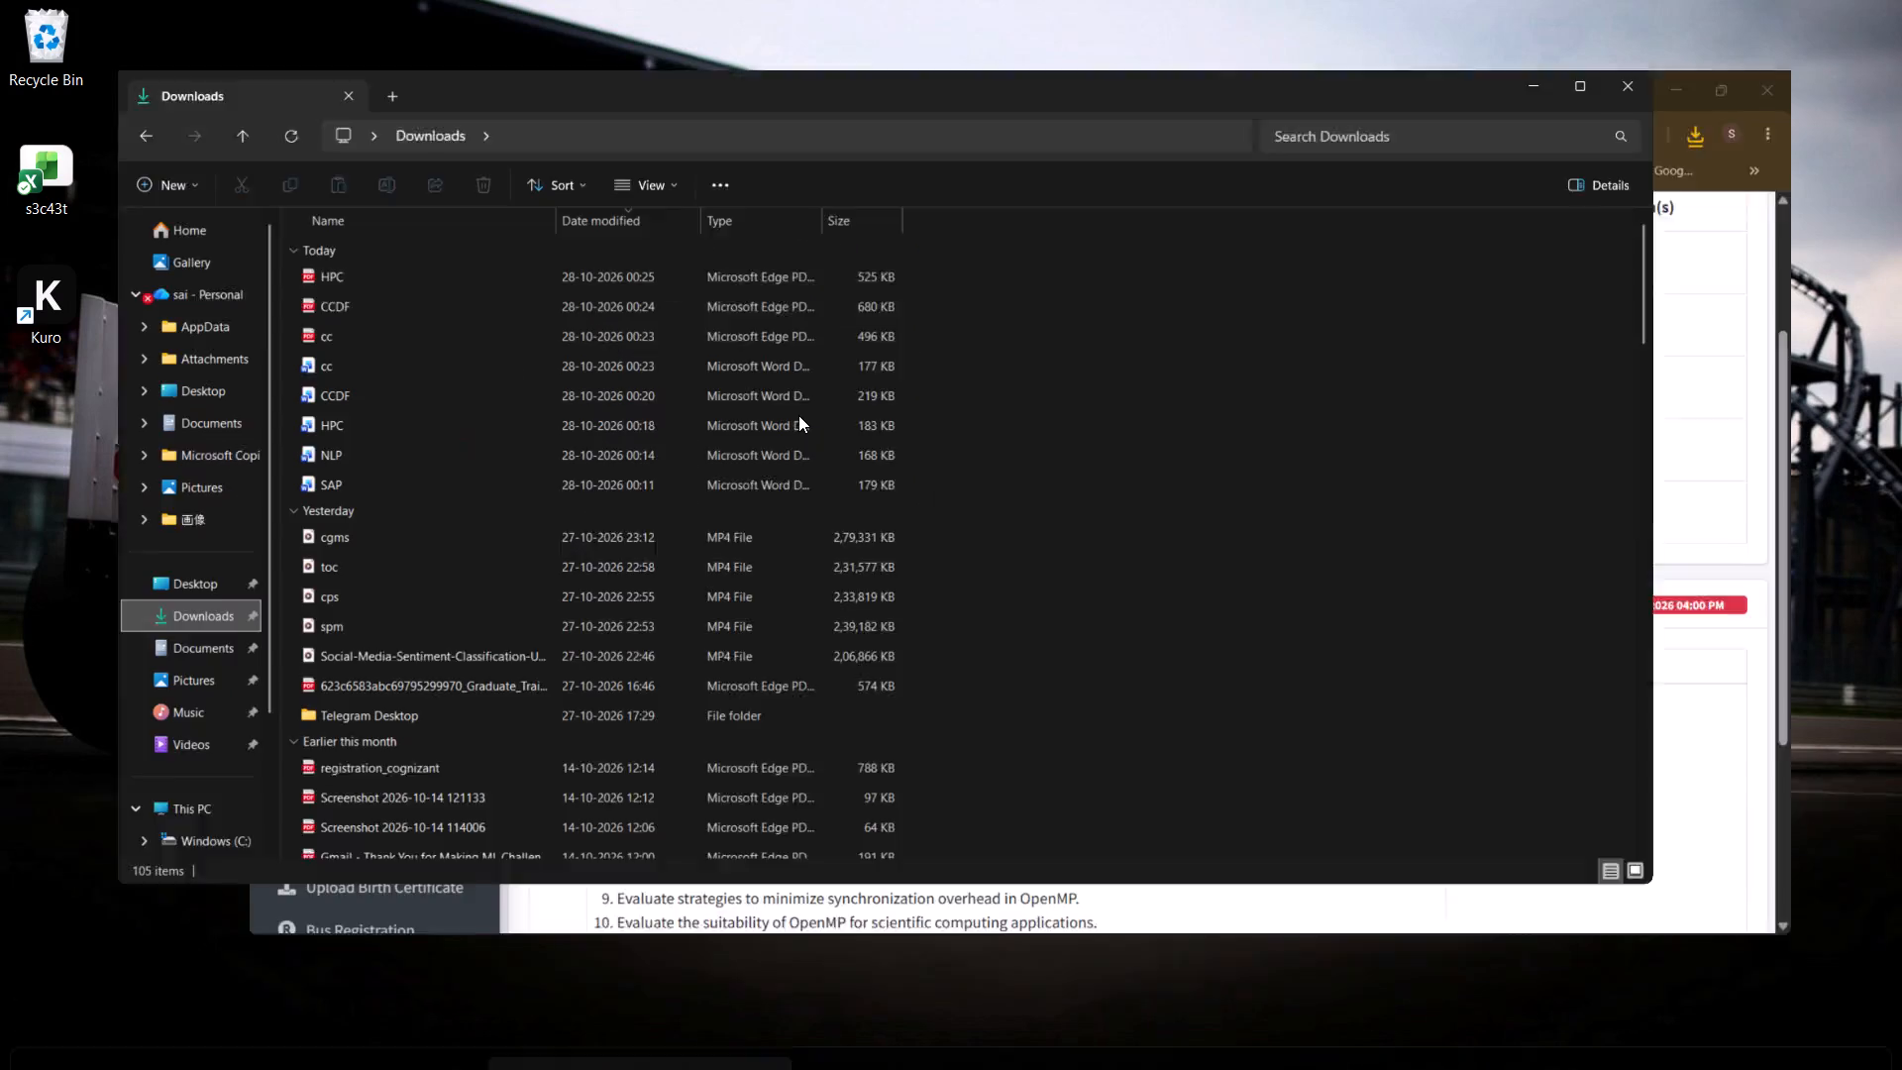
double_click(351, 276)
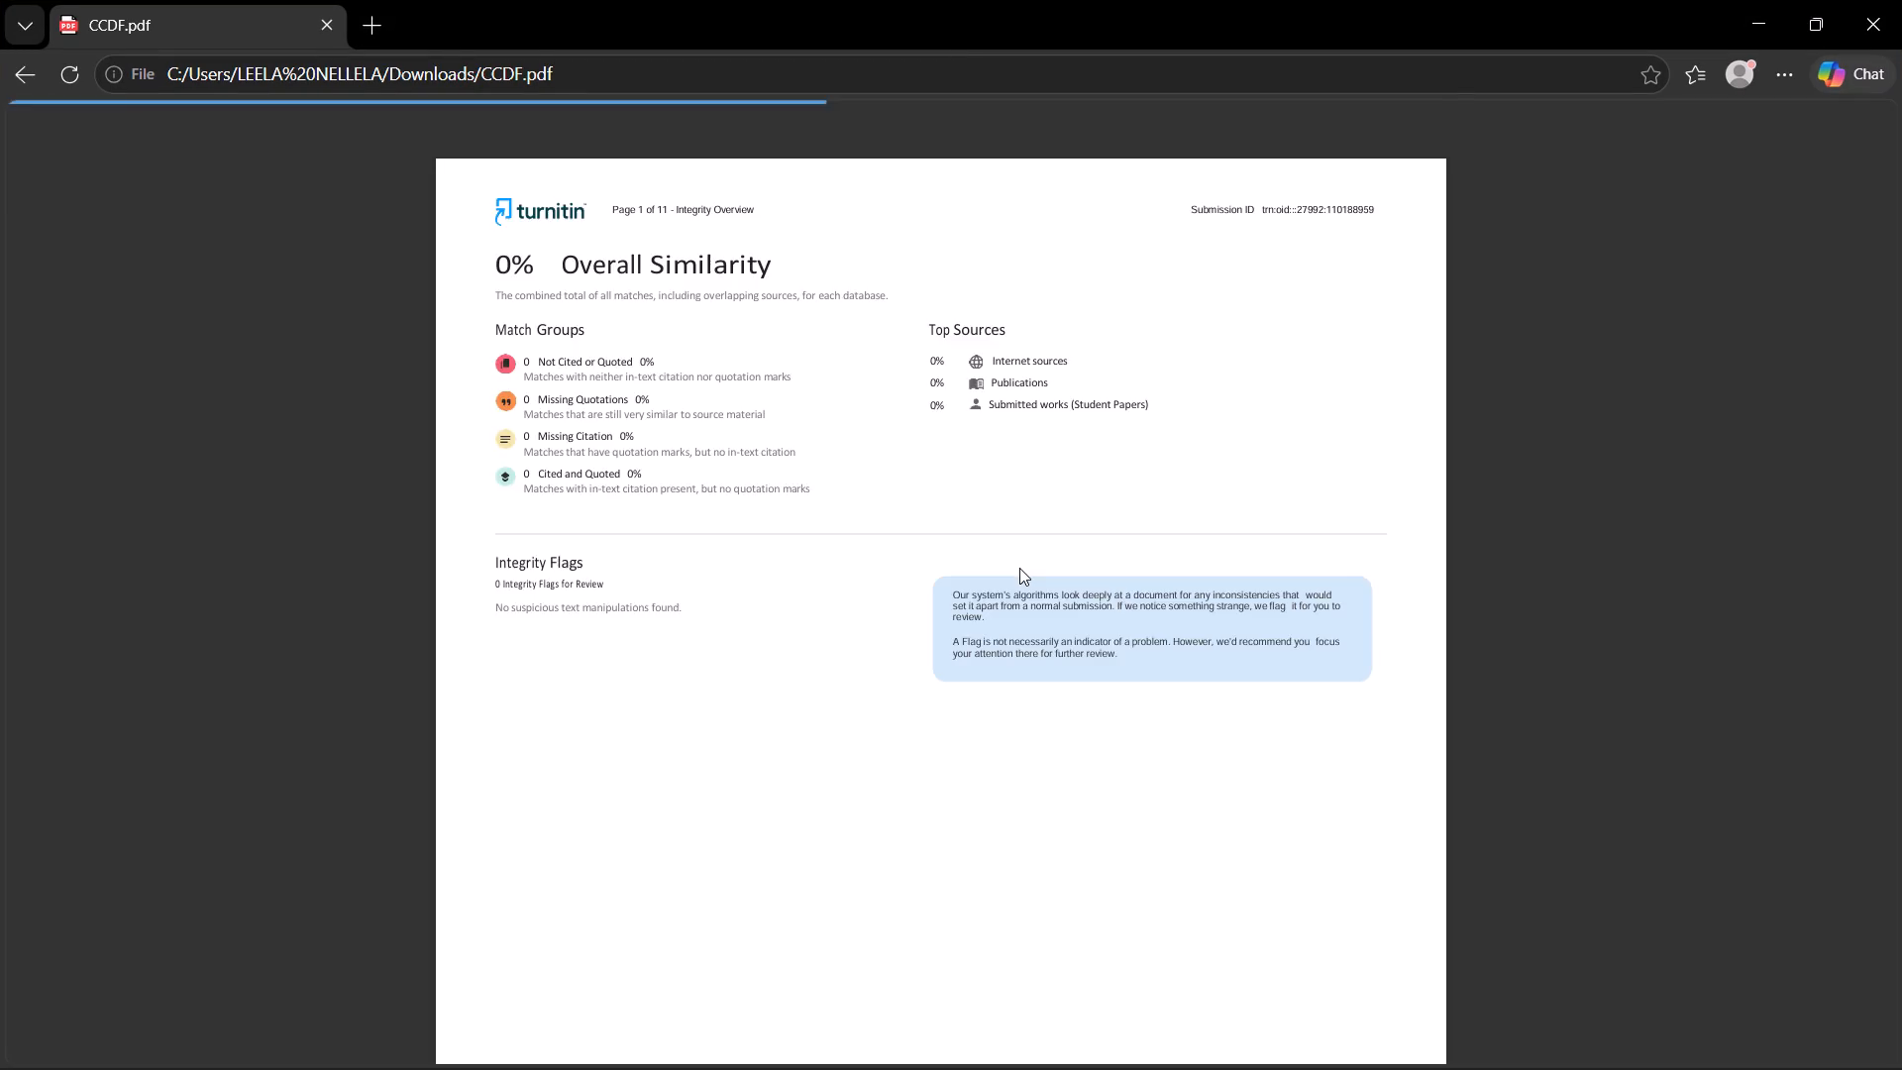
scroll(1019, 568, down, 11)
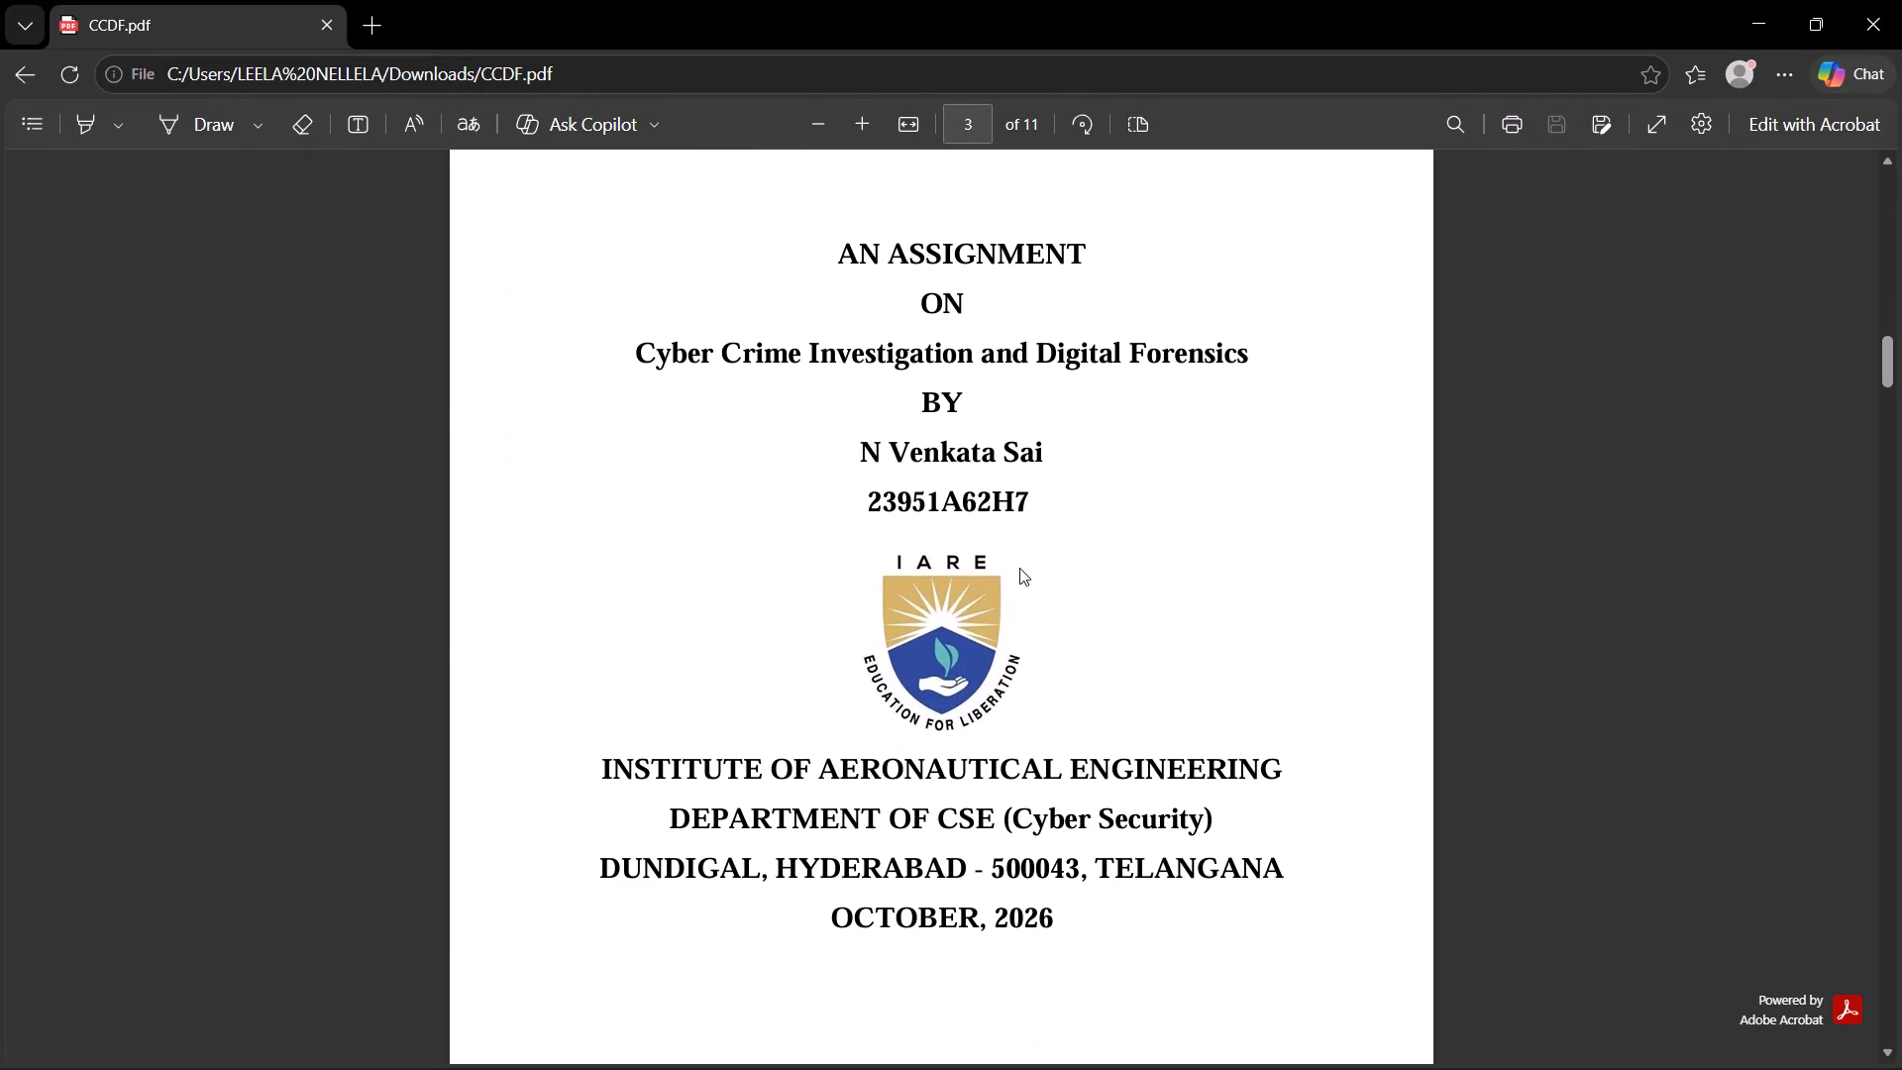
scroll(1019, 568, down, 1)
click(1899, 10)
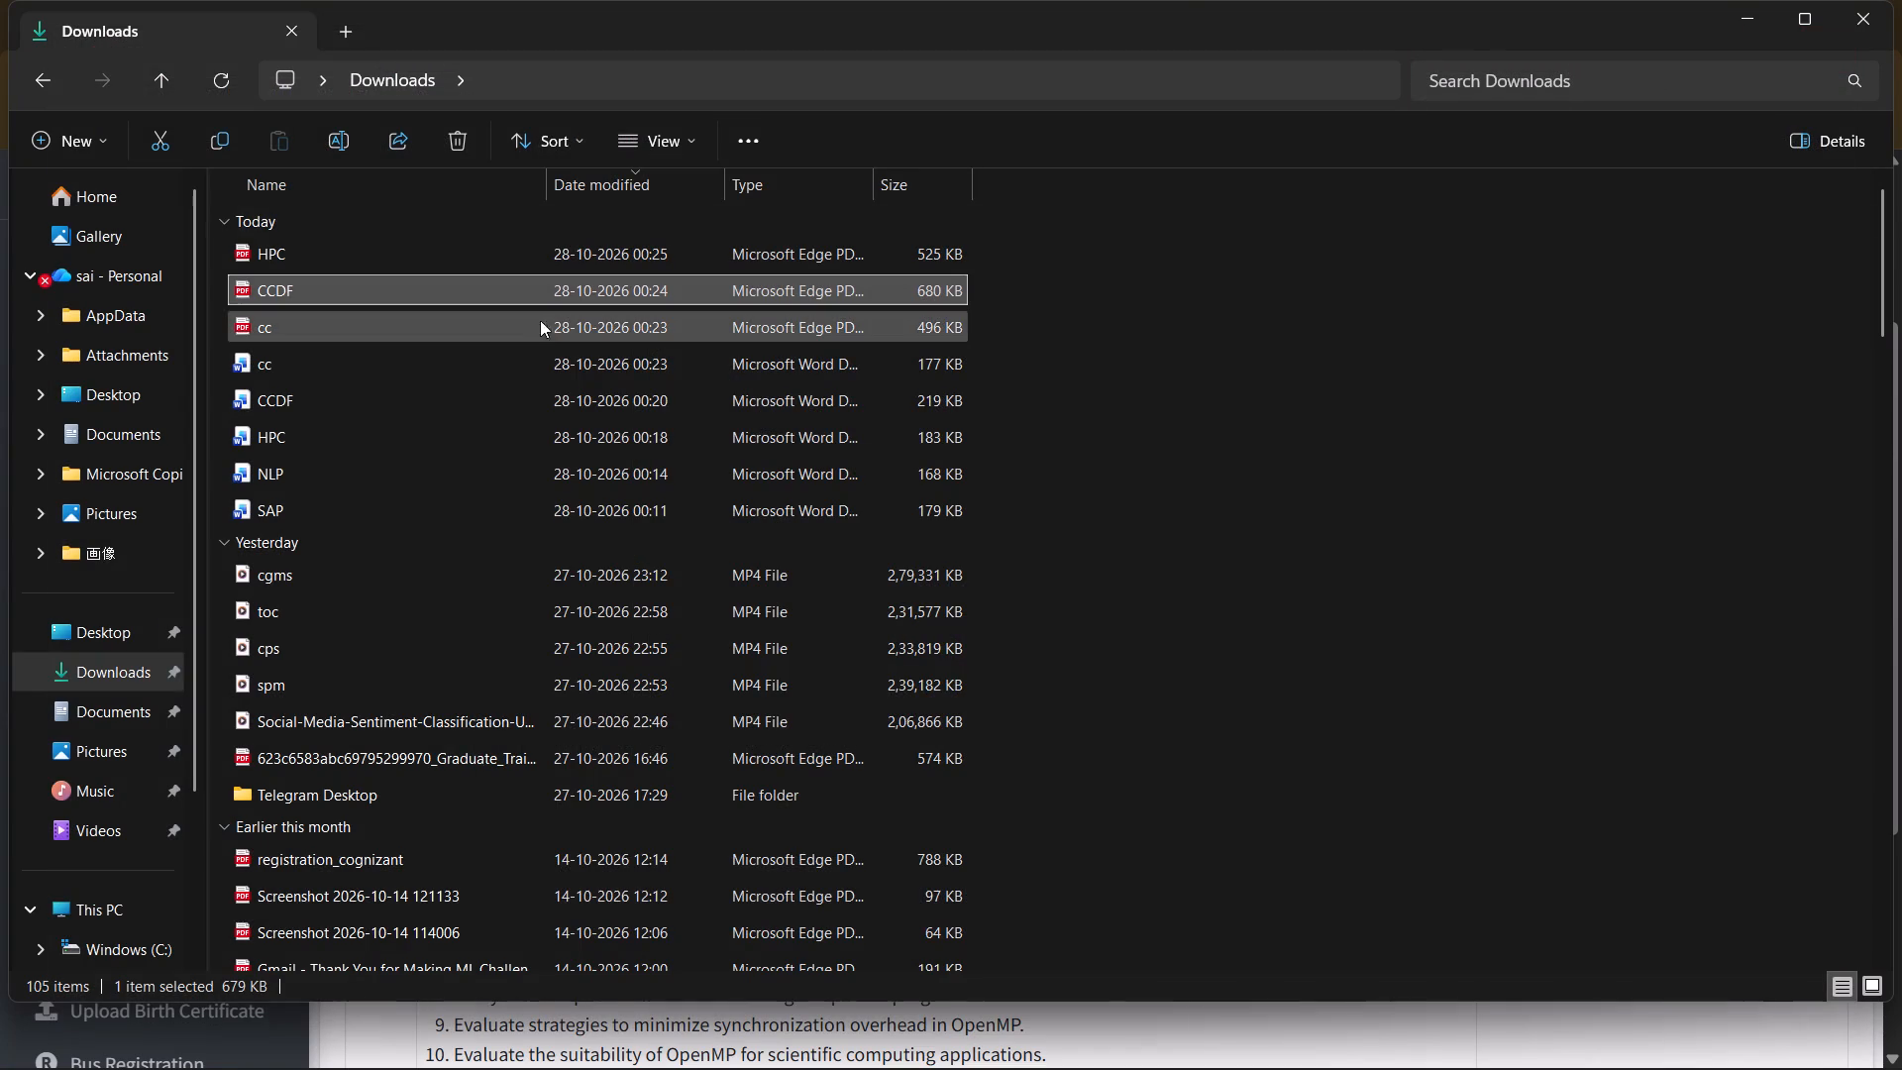
Open cc.pdf from the Downloads folder, check the student details on its cover page, and close it.
double_click(538, 334)
scroll(980, 524, down, 1)
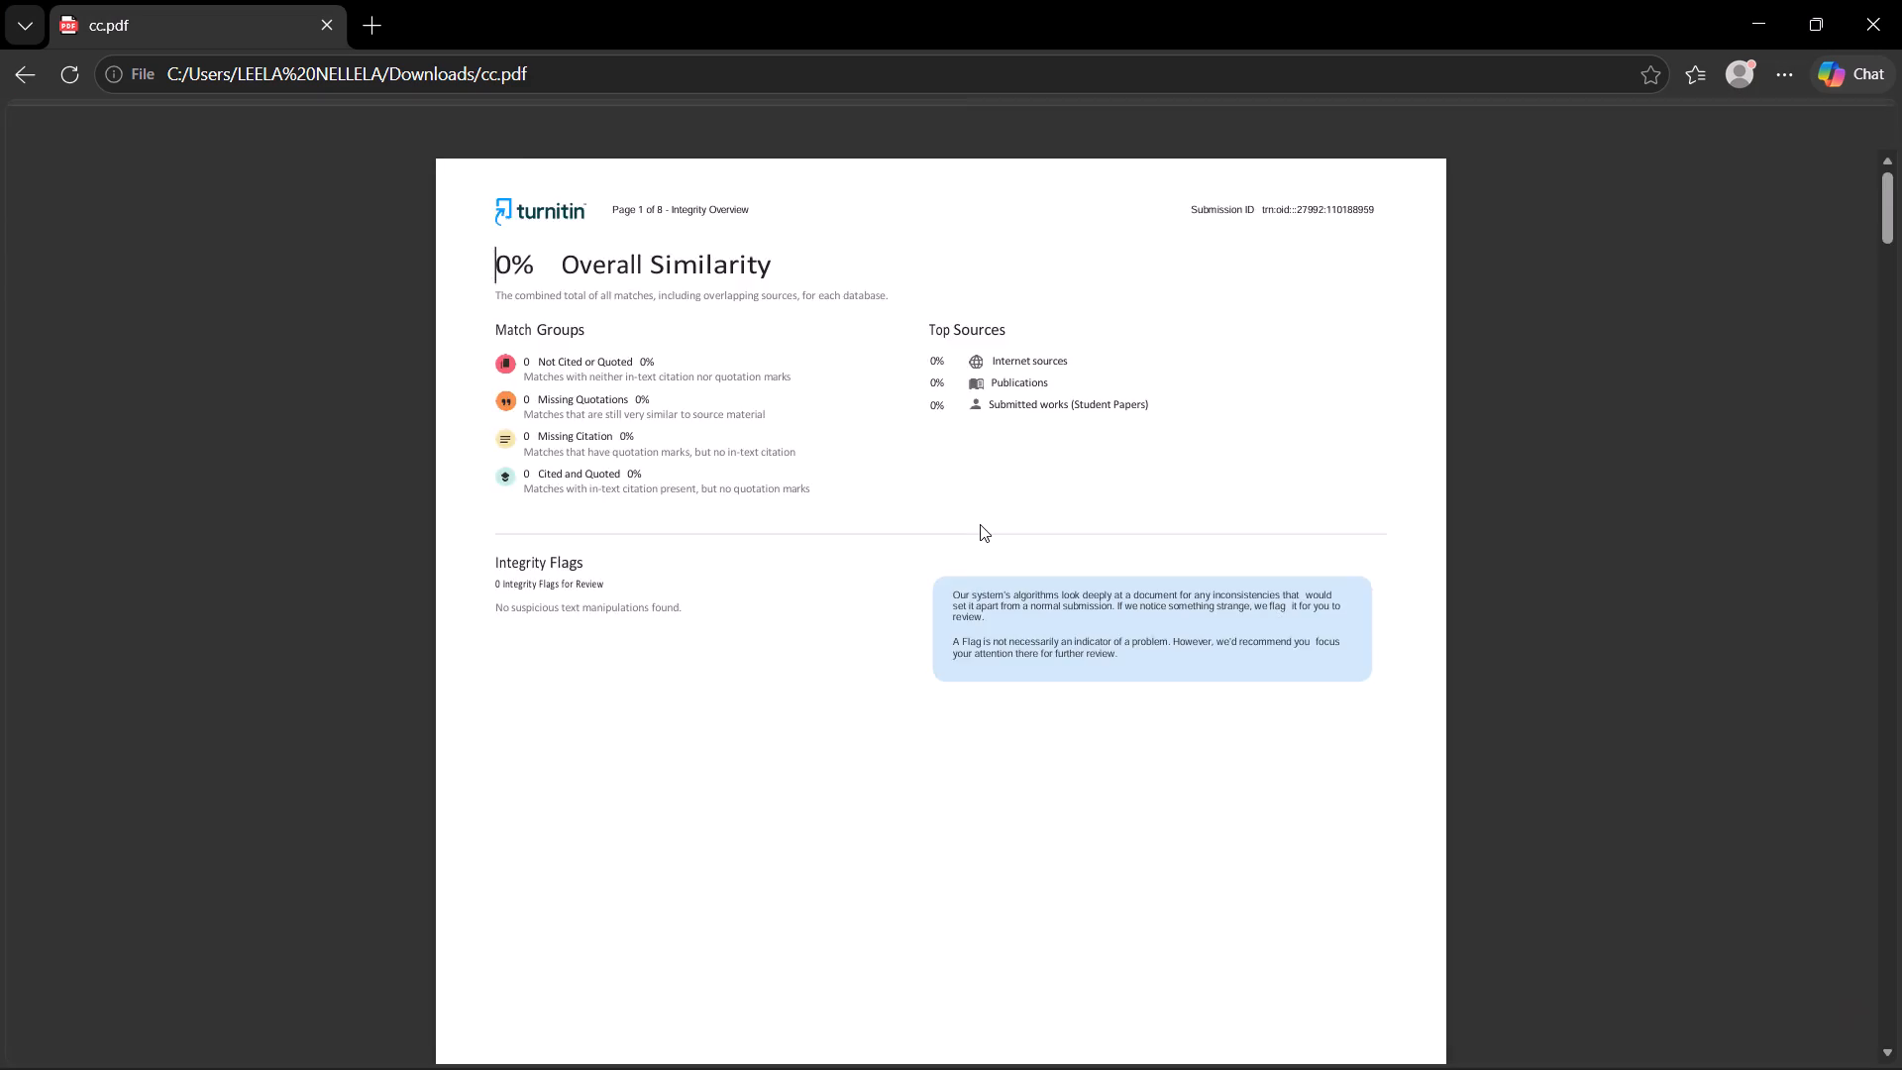
scroll(980, 524, down, 9)
scroll(980, 524, up, 1)
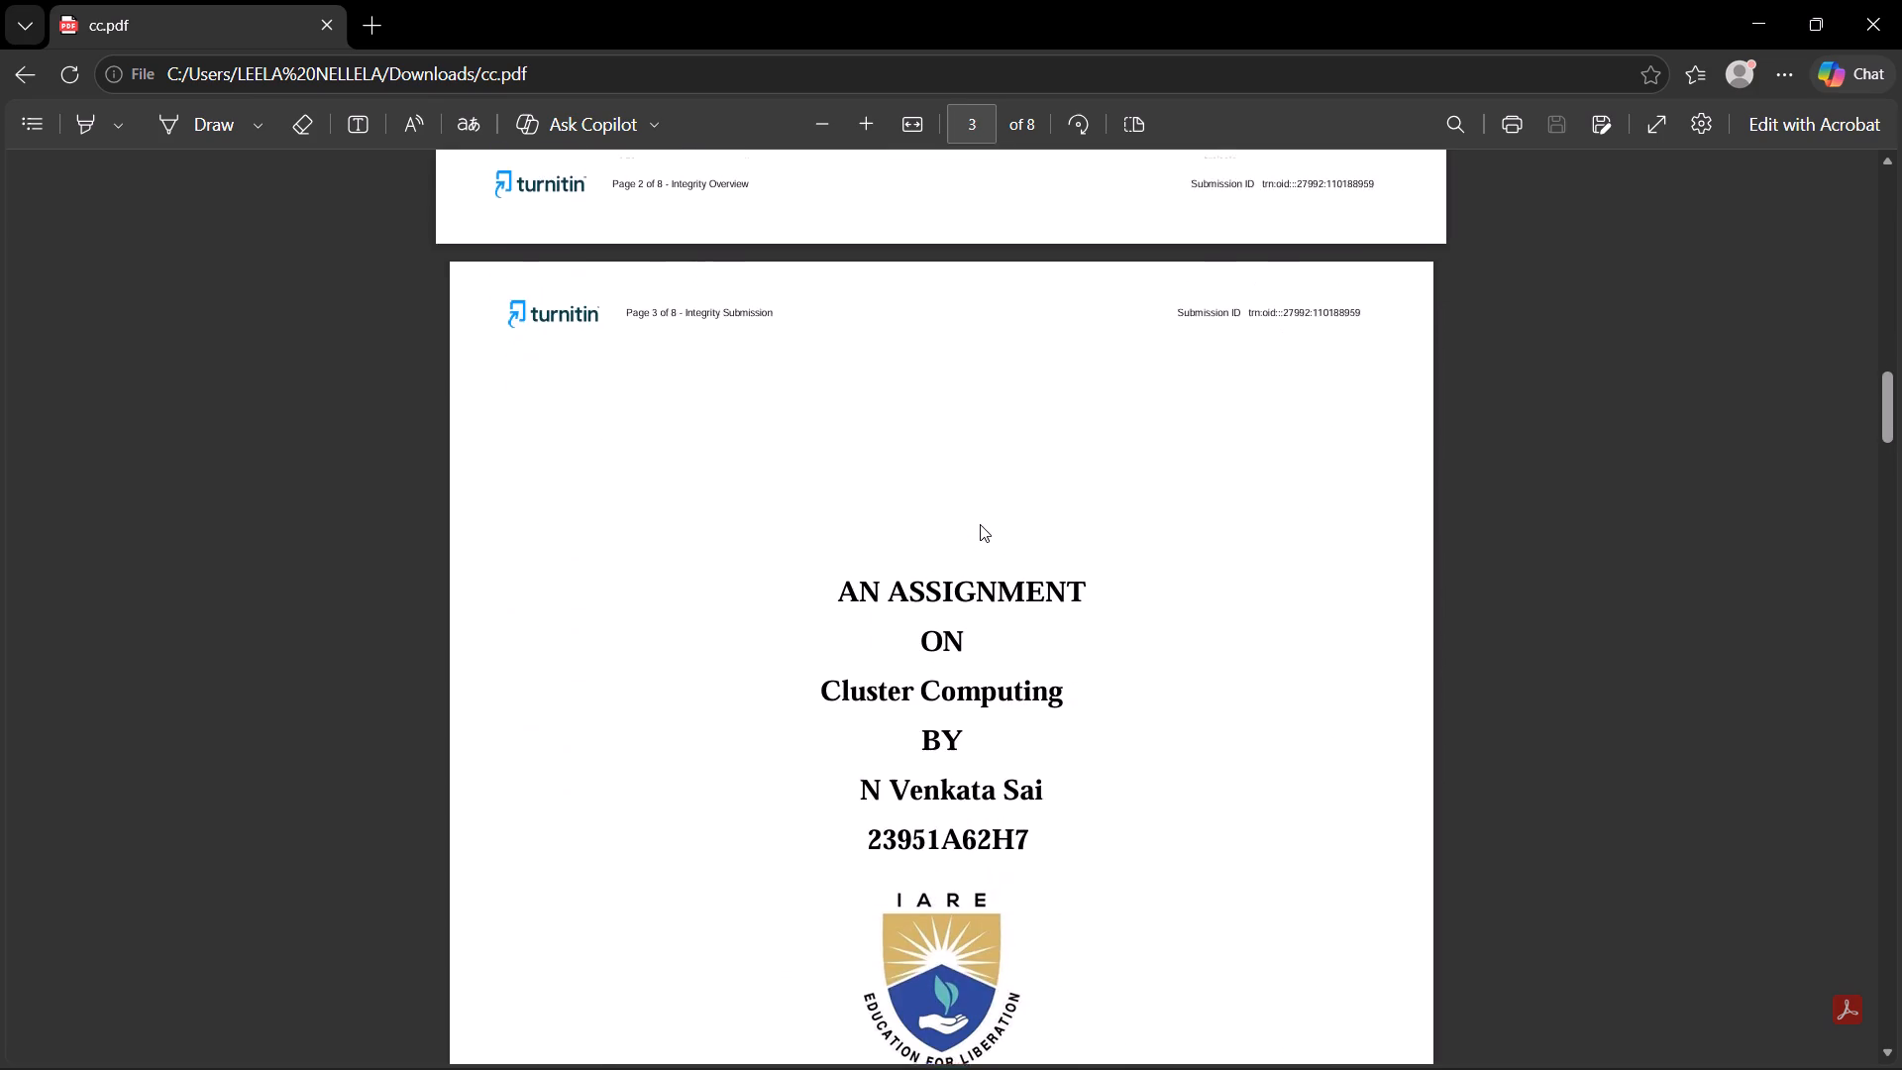
scroll(980, 524, up, 1)
click(1901, 0)
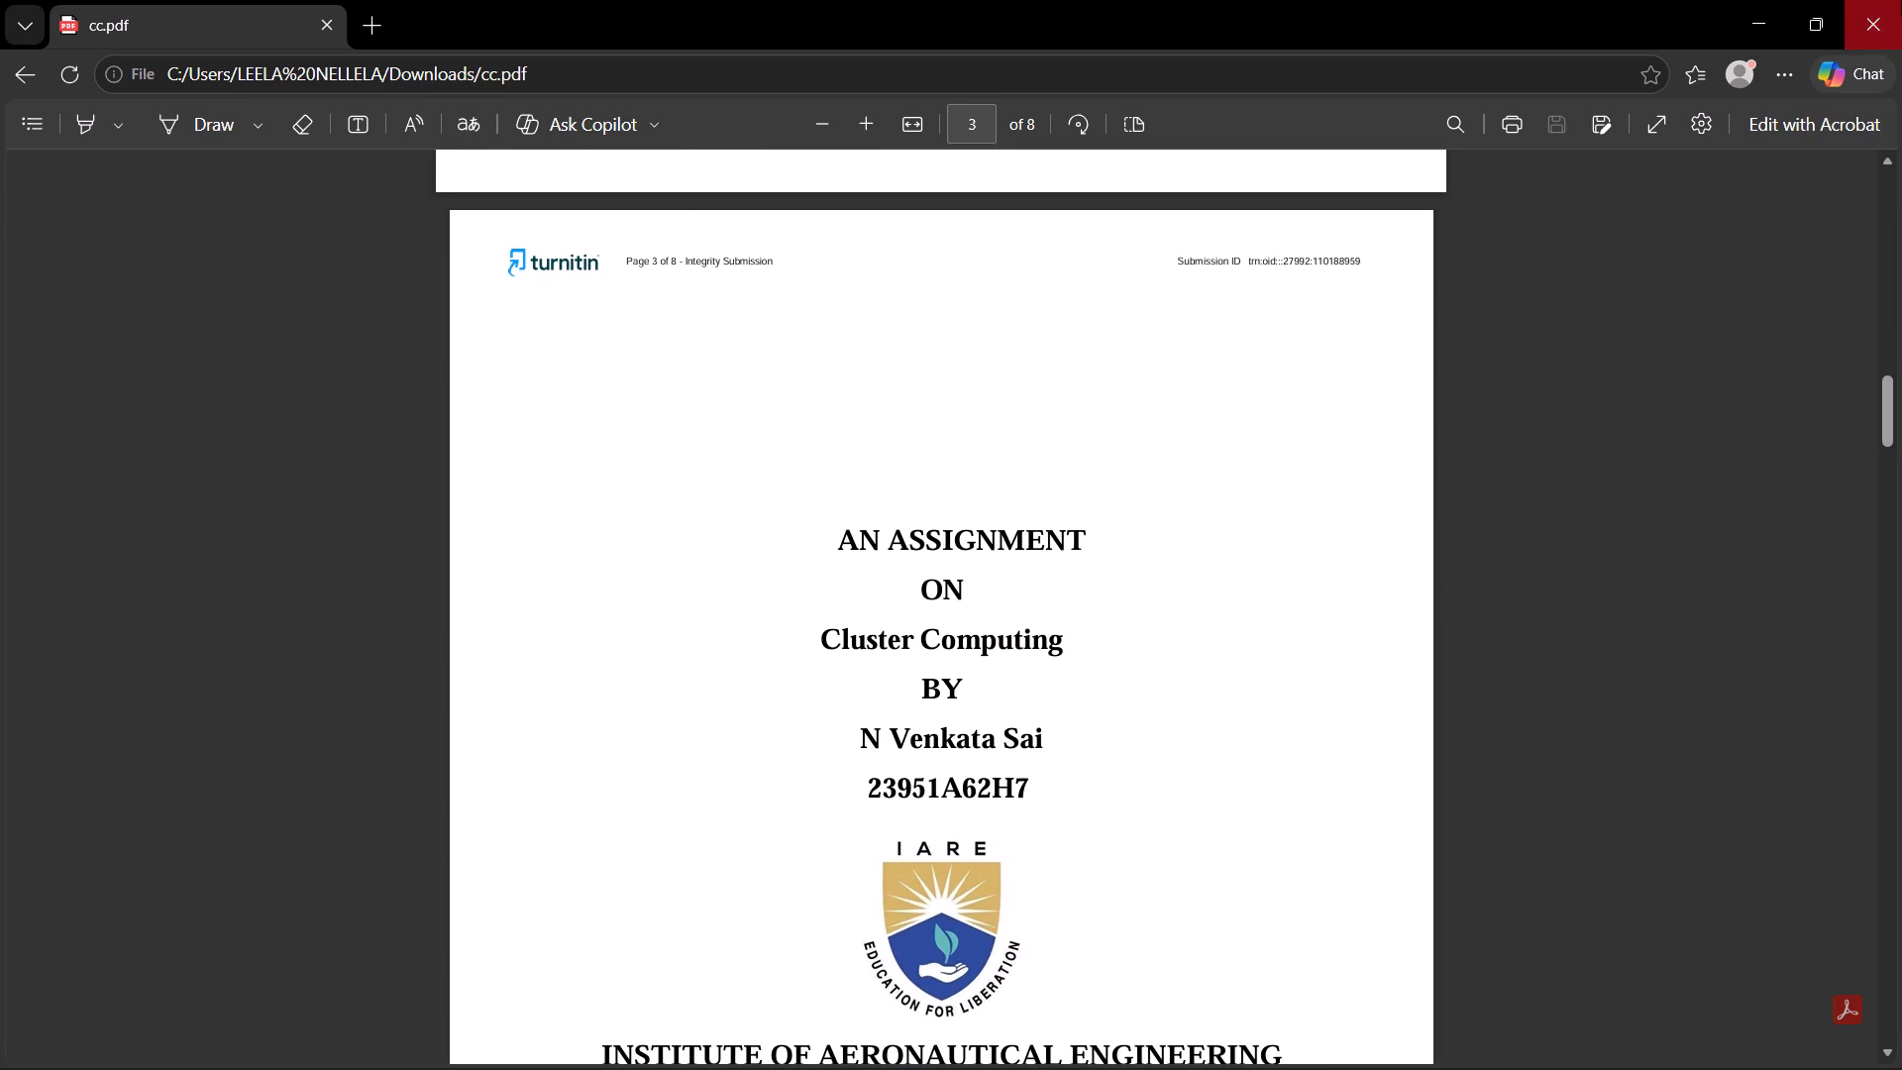
Delete HPC.pdf from the Downloads folder.
click(697, 261)
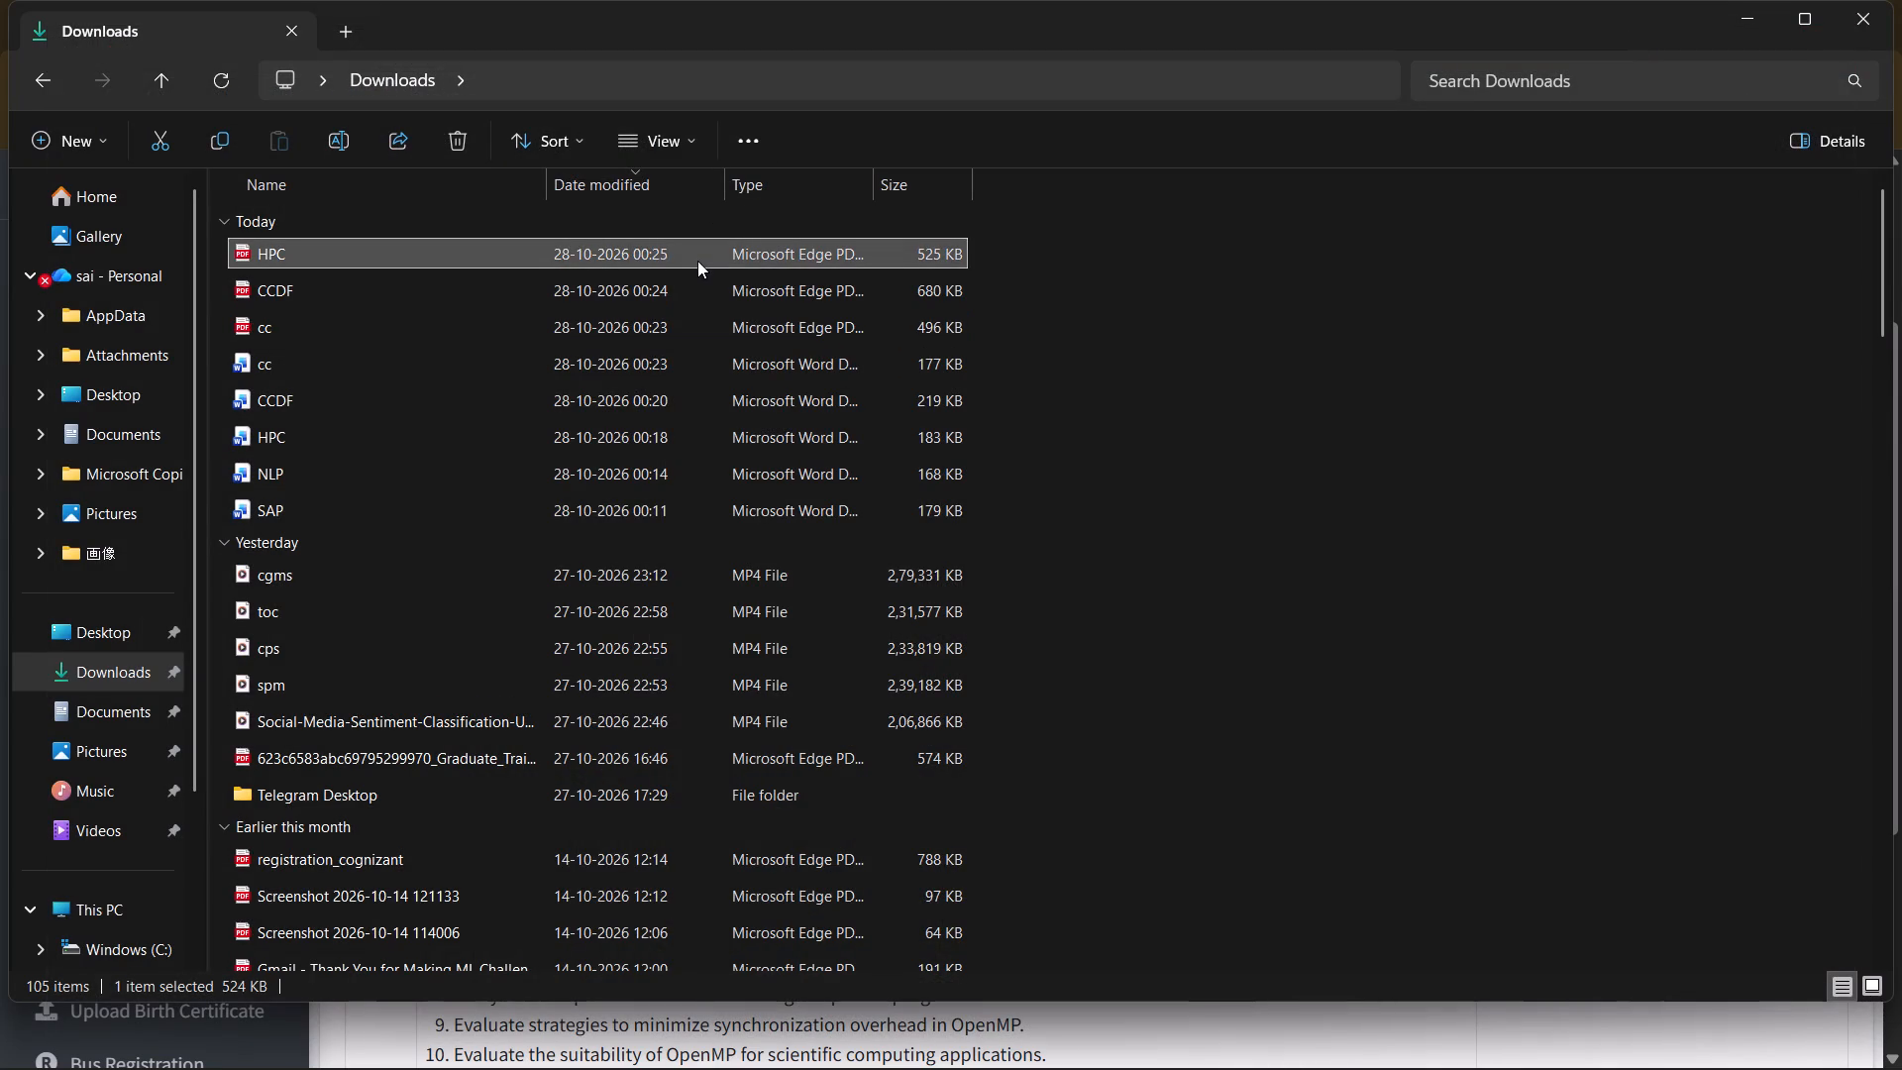
key(Delete)
Open the HPC Word document, change the last digit of the cover-page roll number to 7, save it, and close it and File Explorer.
double_click(449, 402)
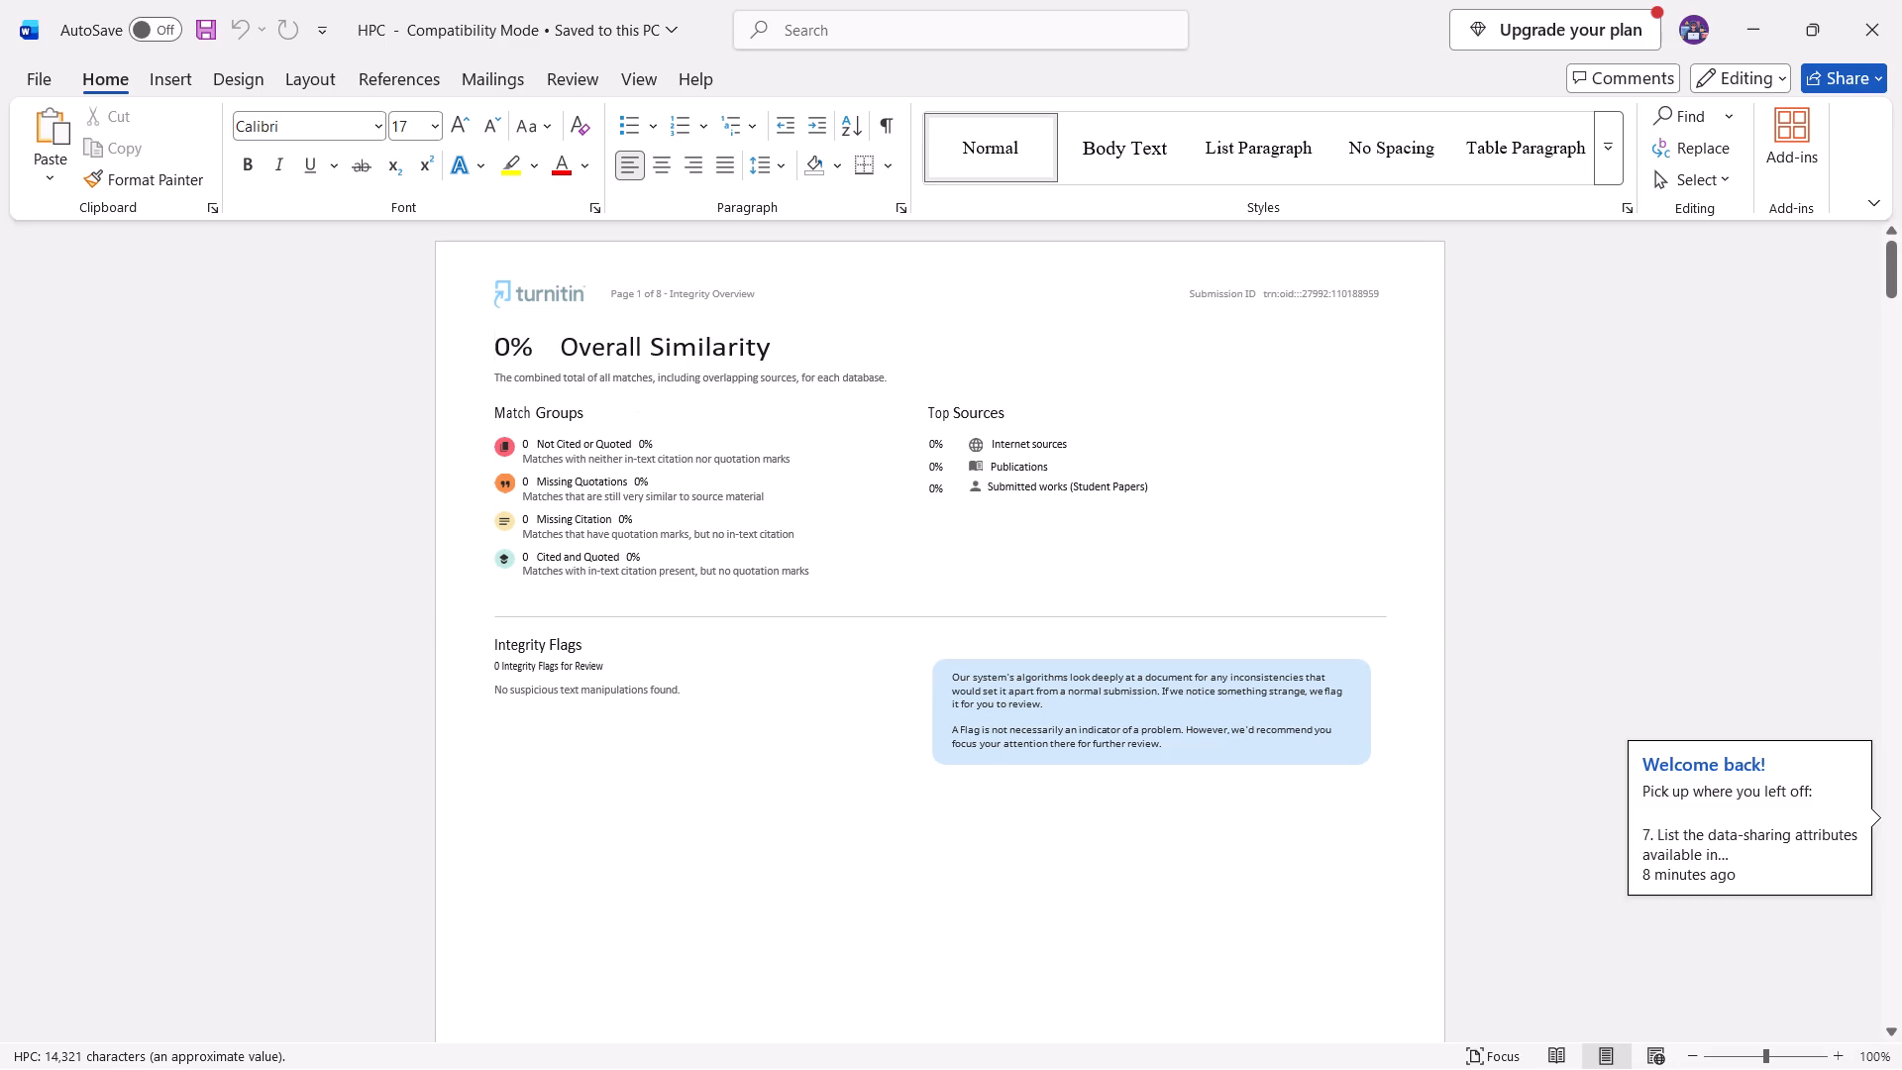
scroll(696, 583, down, 2)
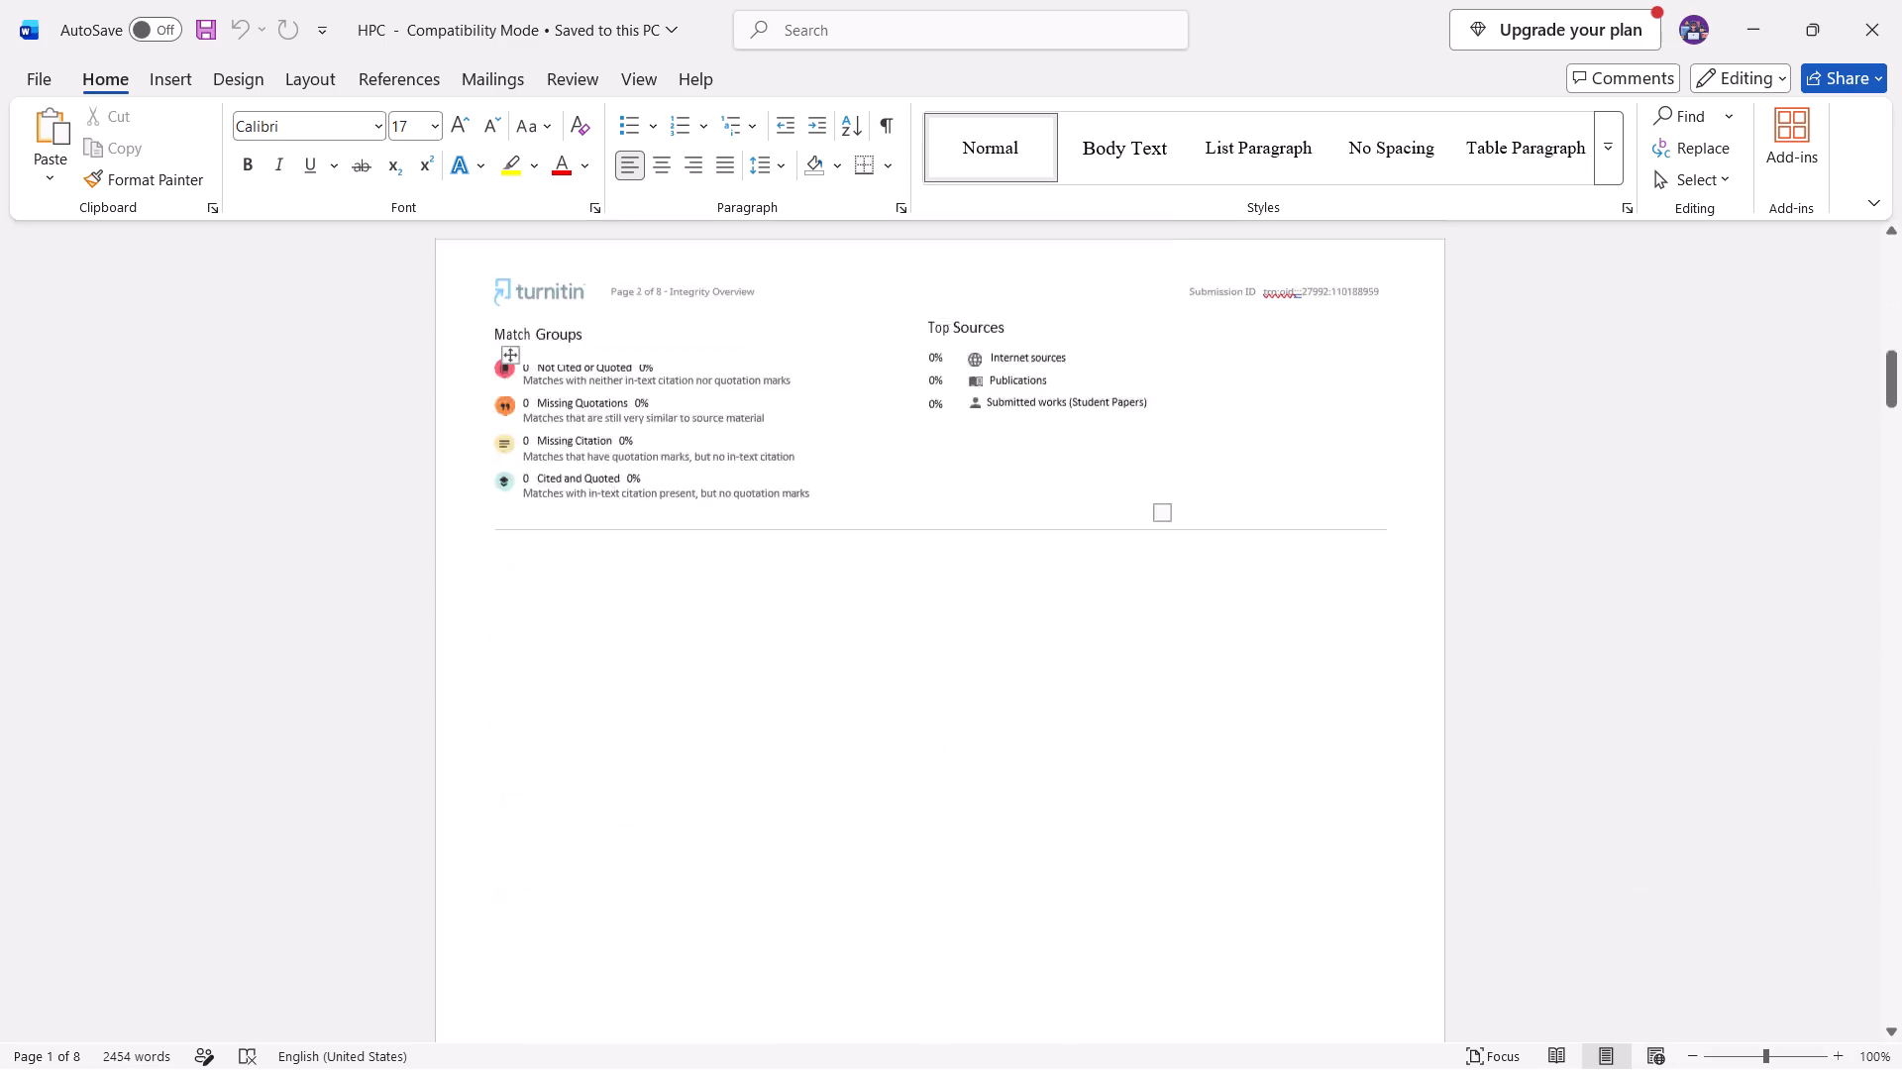
scroll(696, 583, down, 4)
click(1051, 361)
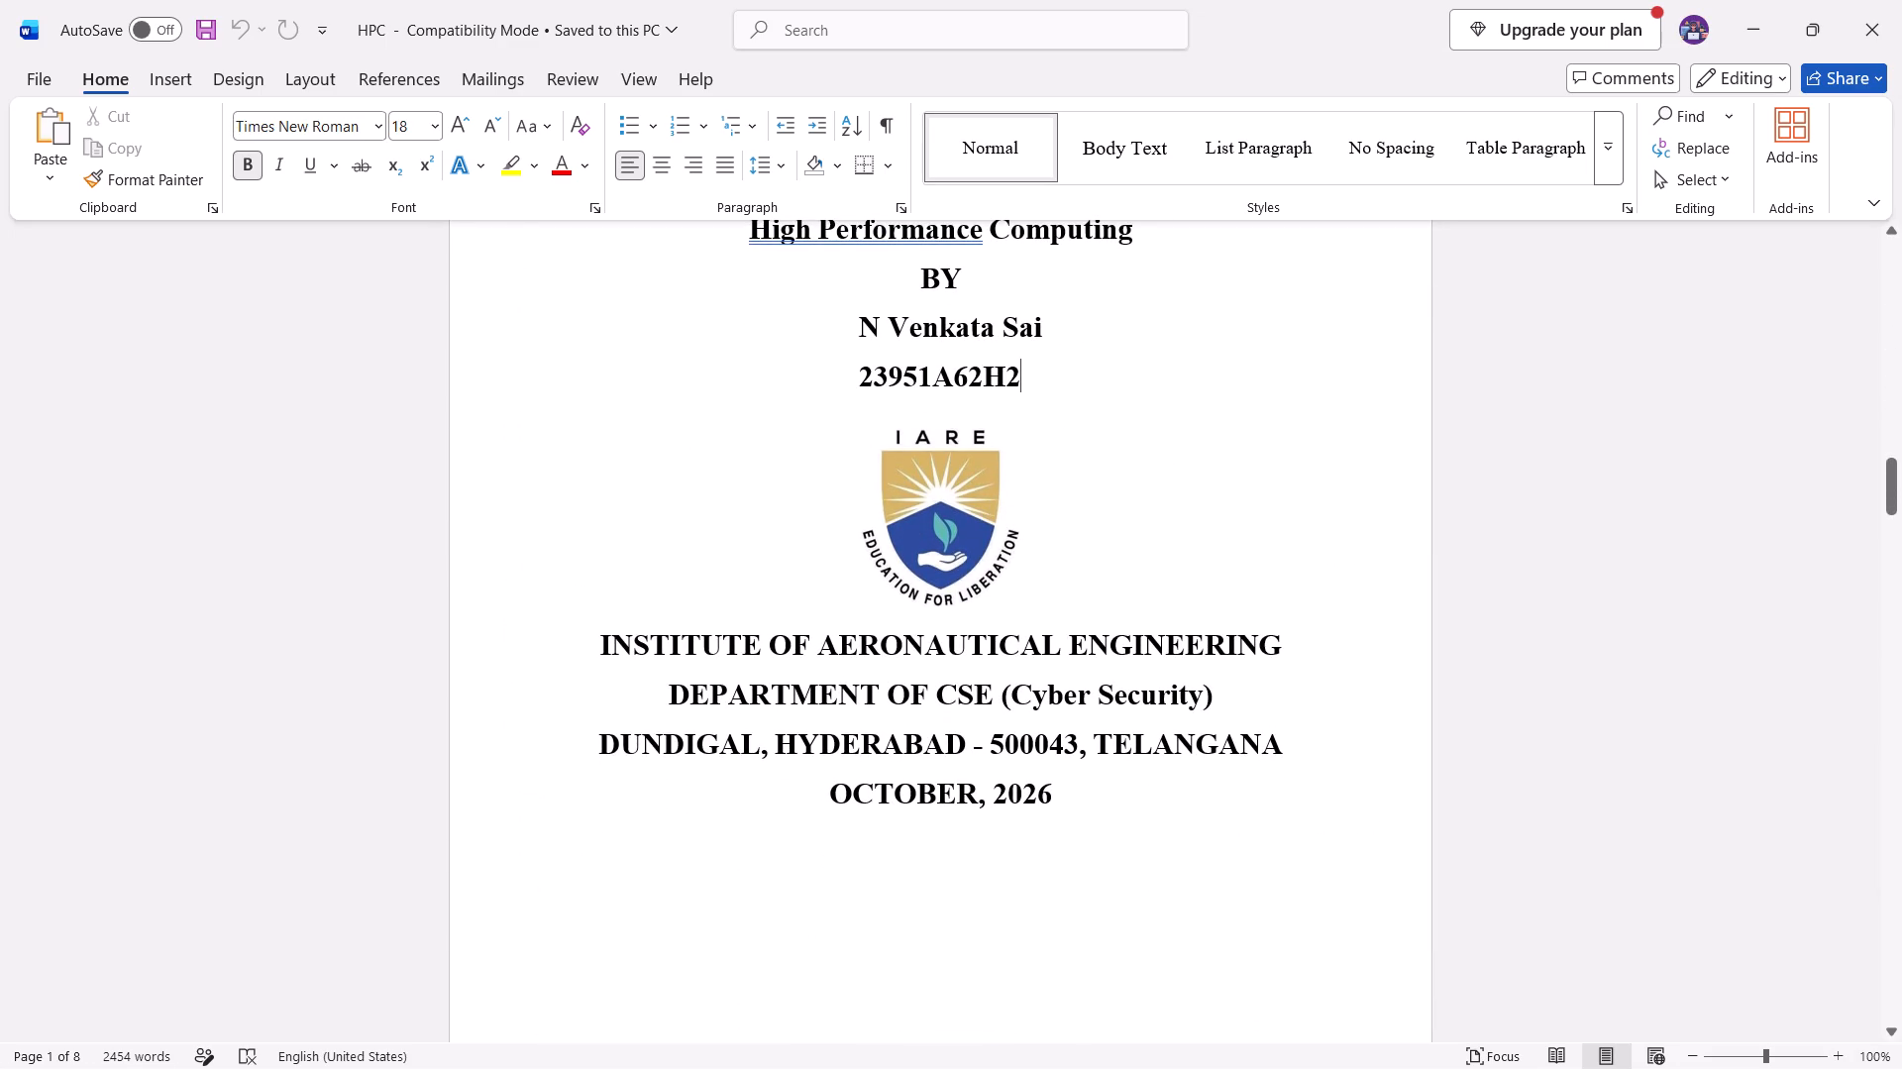
key(BackSpace)
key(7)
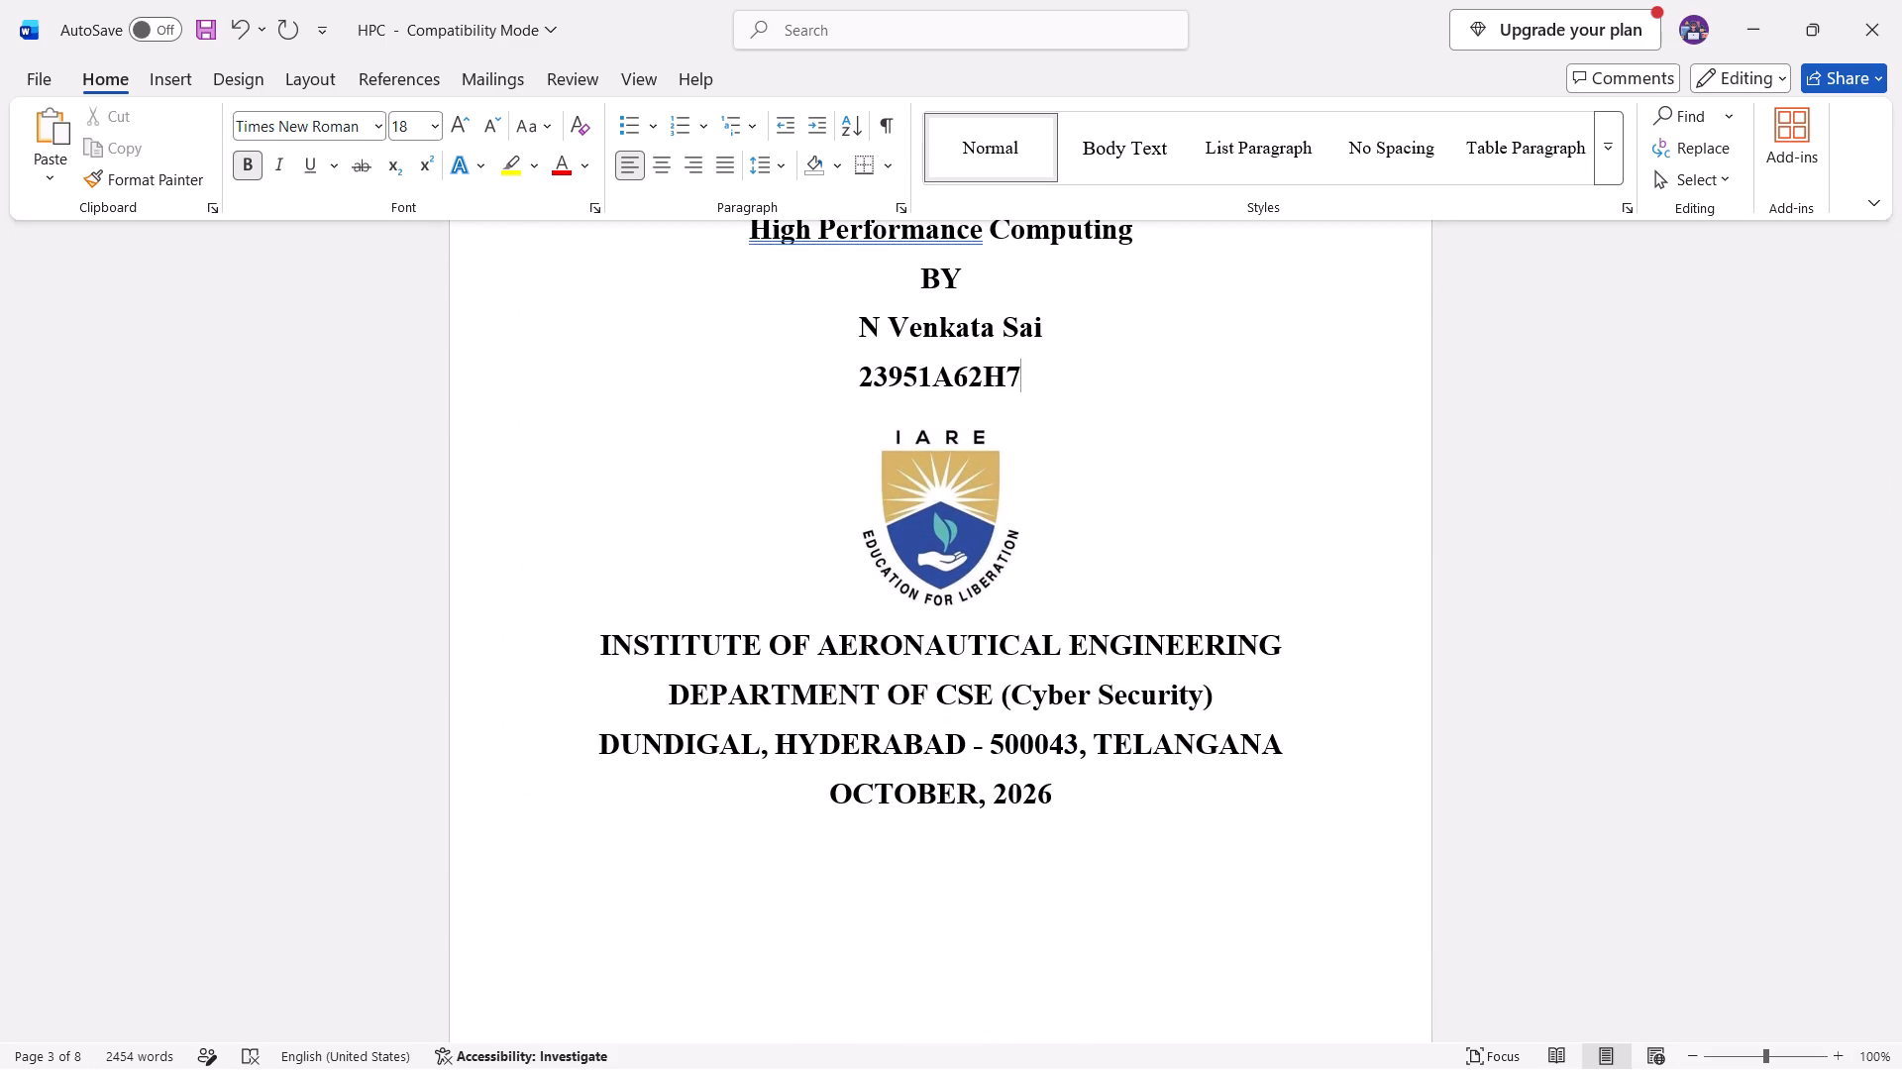
key(ctrl+s)
click(1901, 0)
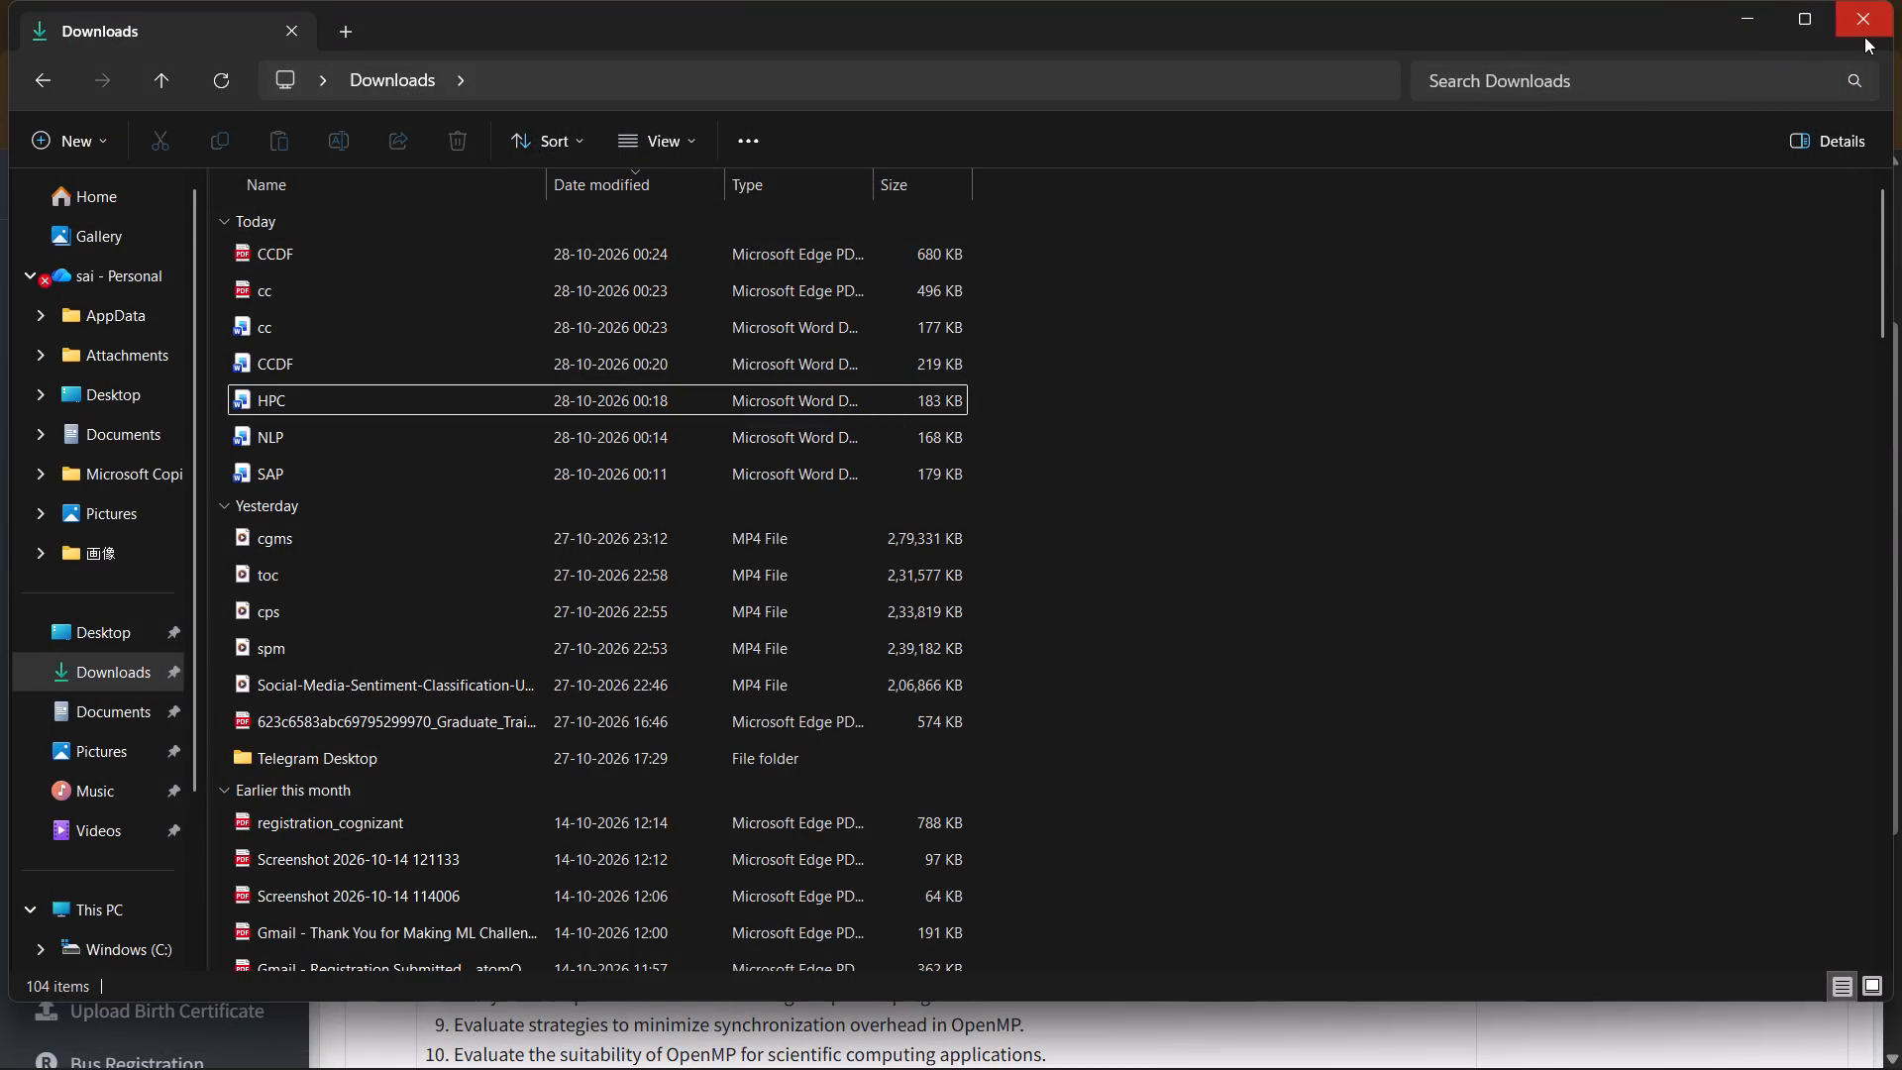
click(1864, 37)
Convert the corrected HPC.docx from the Downloads folder to PDF in iLovePDF and download the result.
click(539, 0)
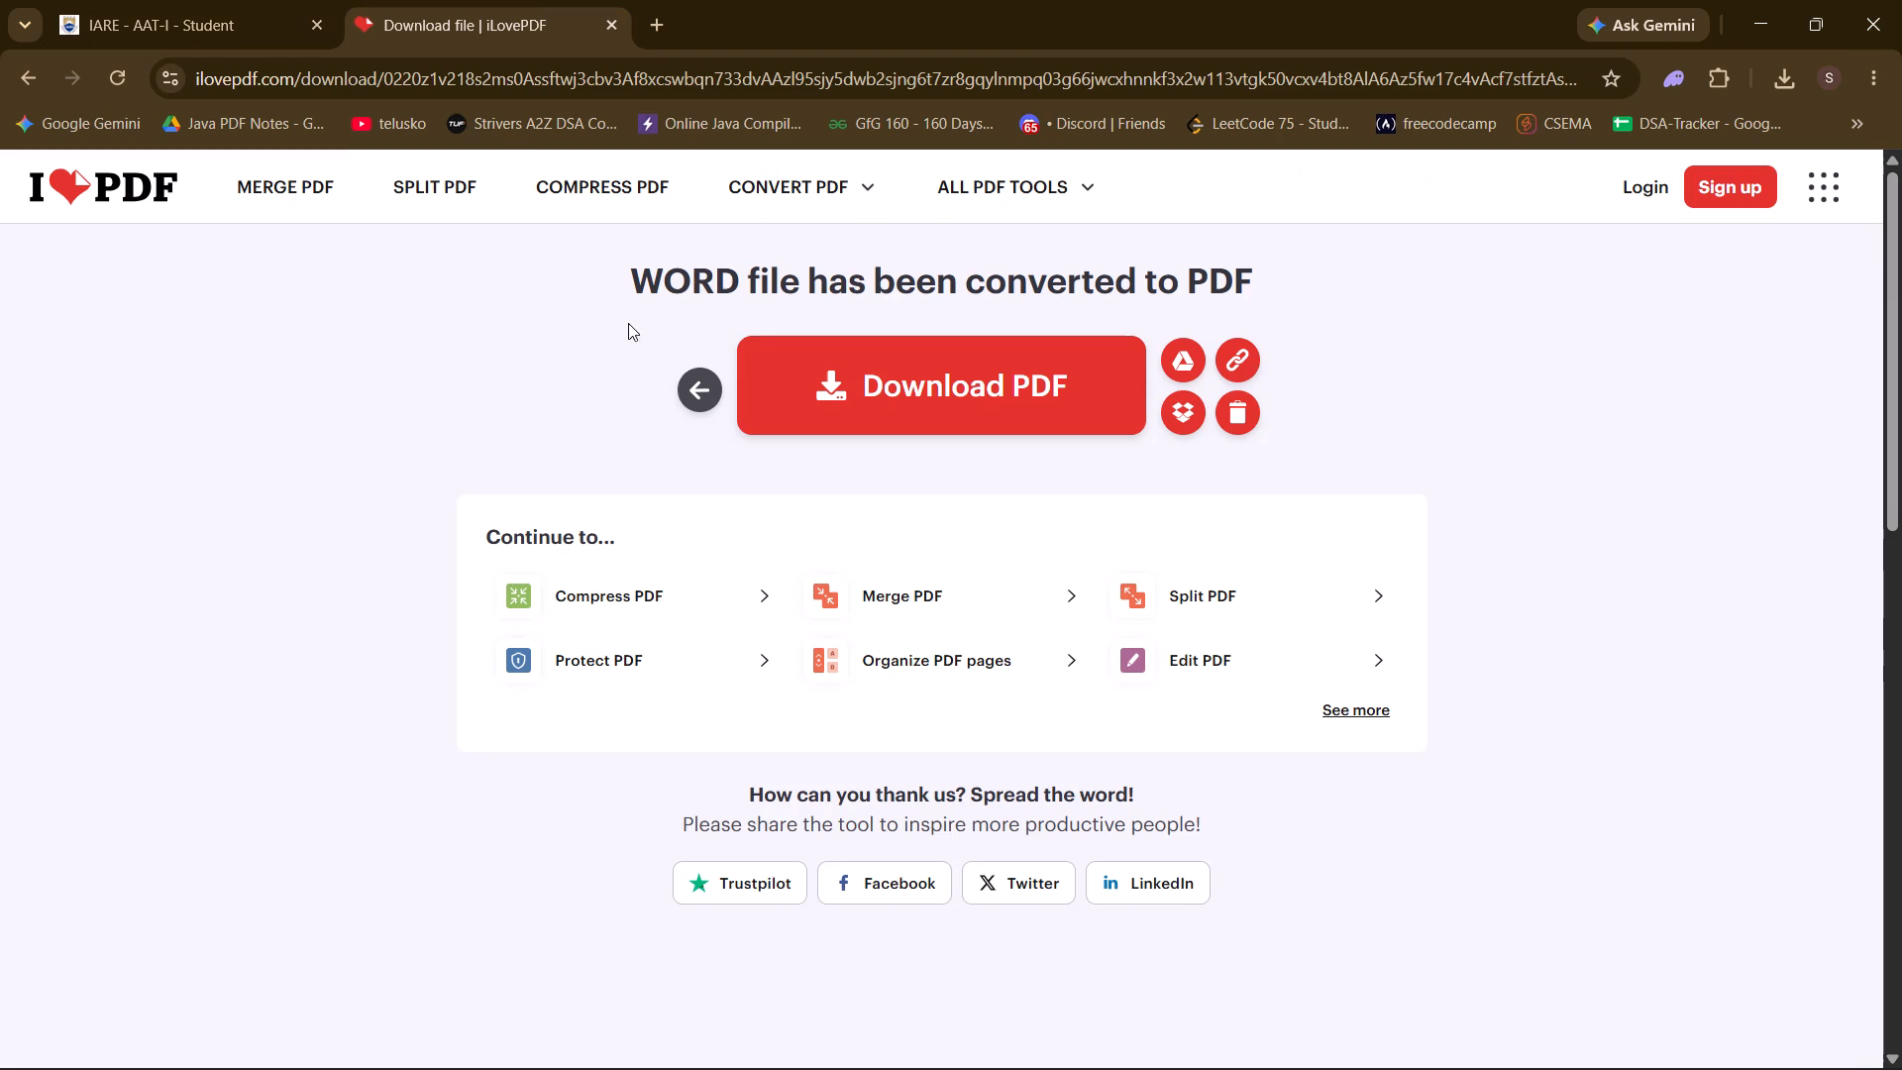
click(682, 386)
click(902, 457)
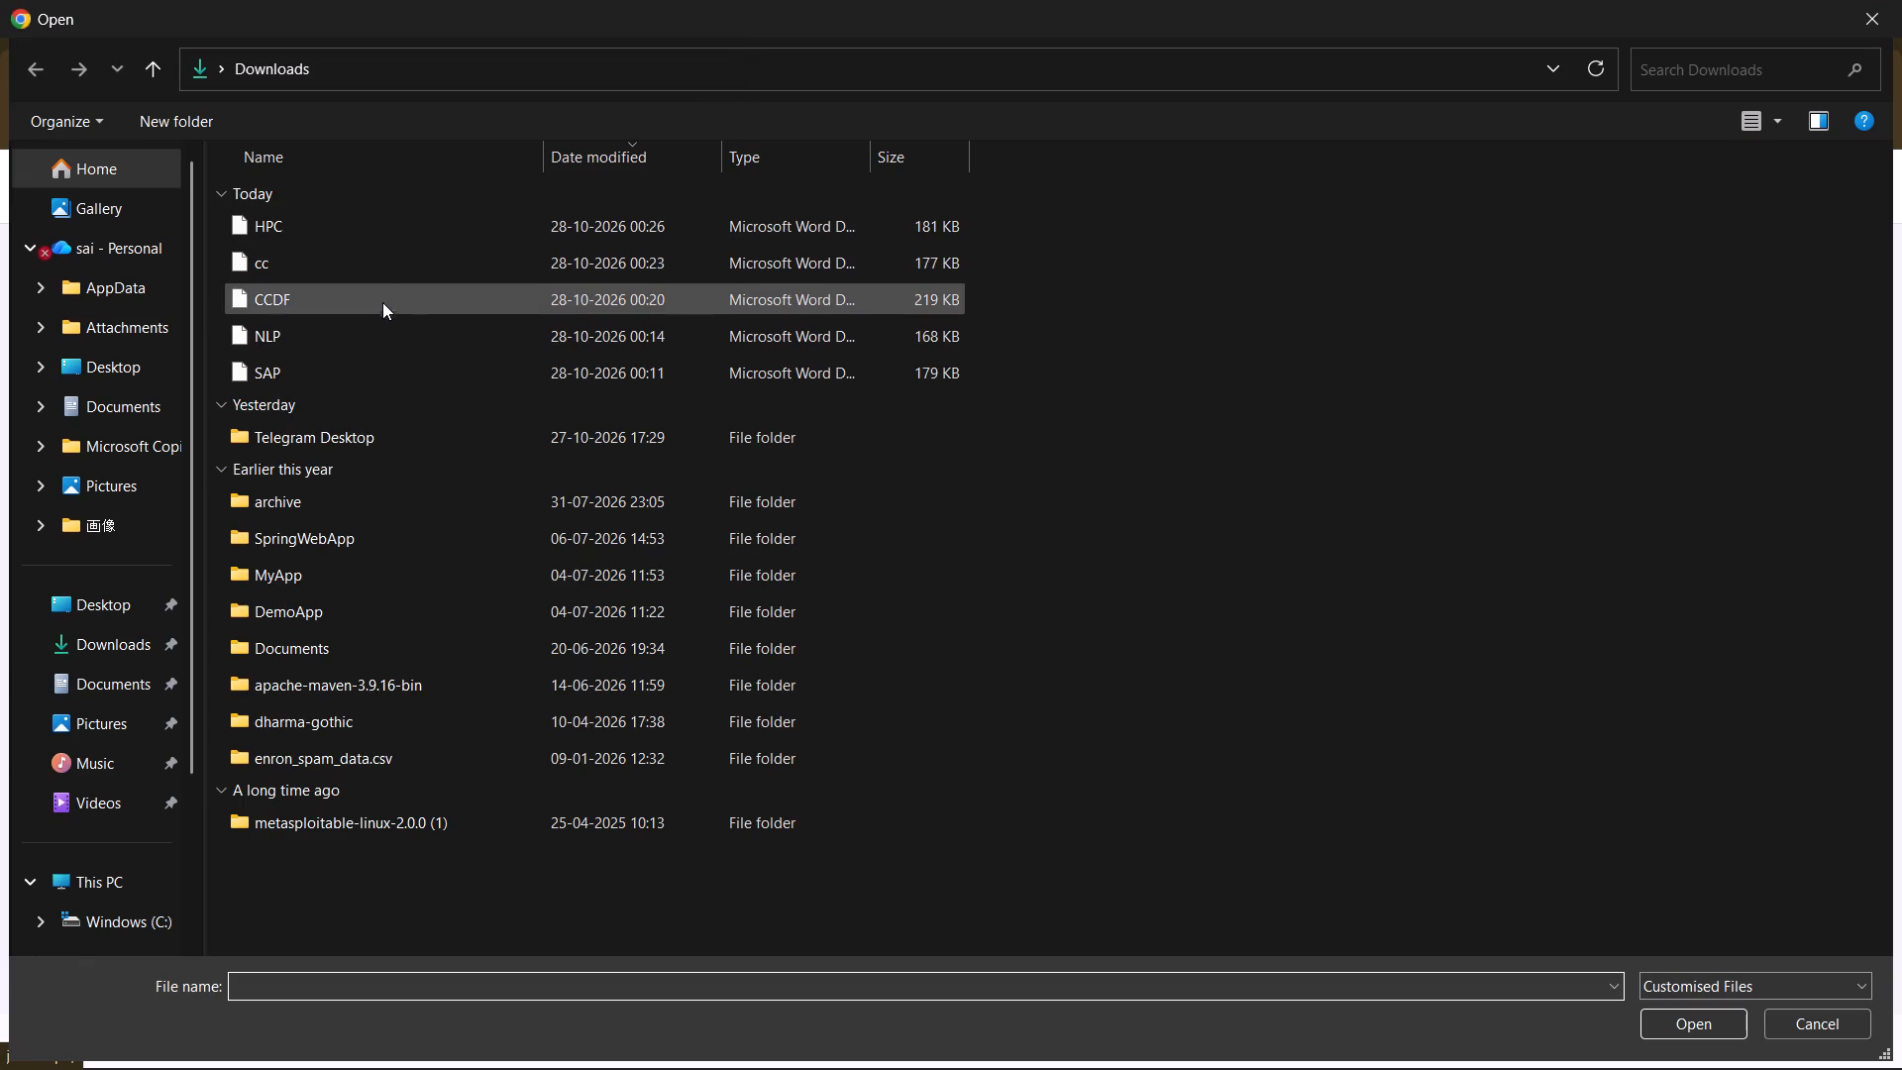
click(359, 224)
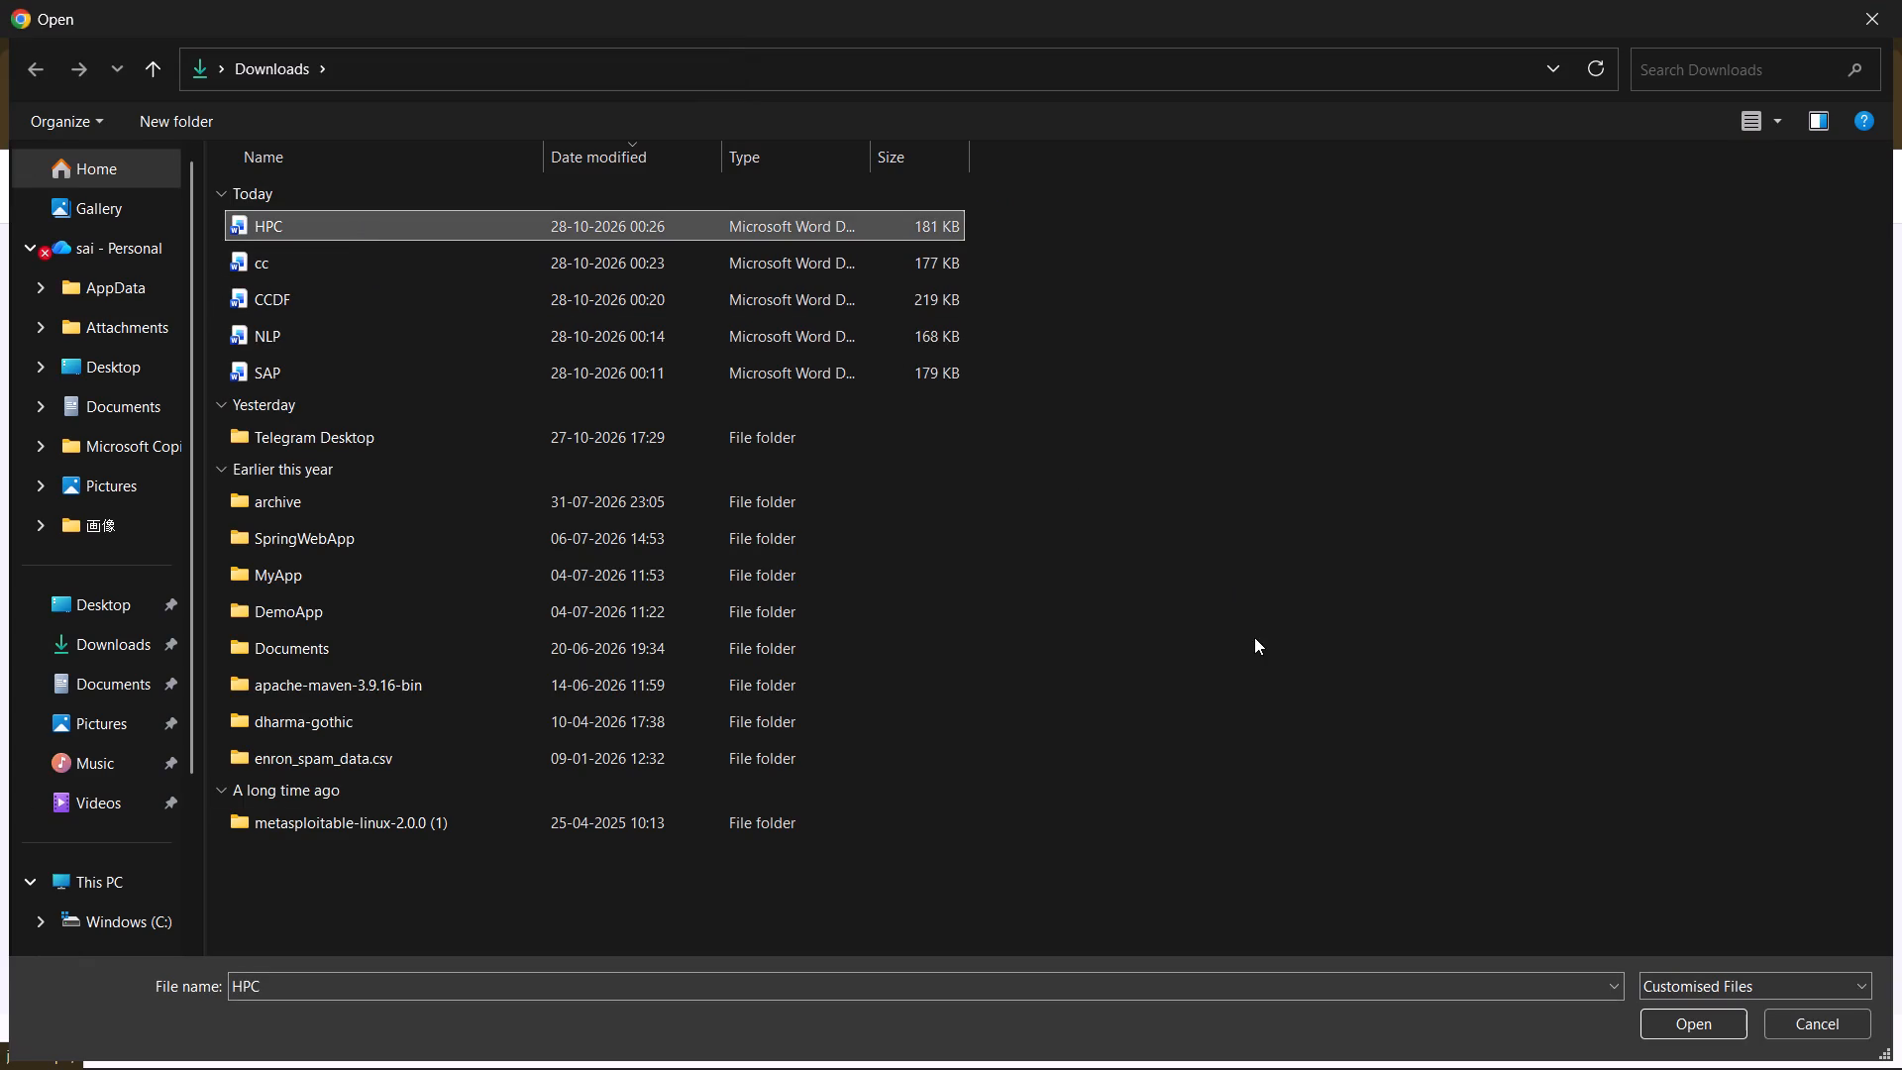
click(1659, 1022)
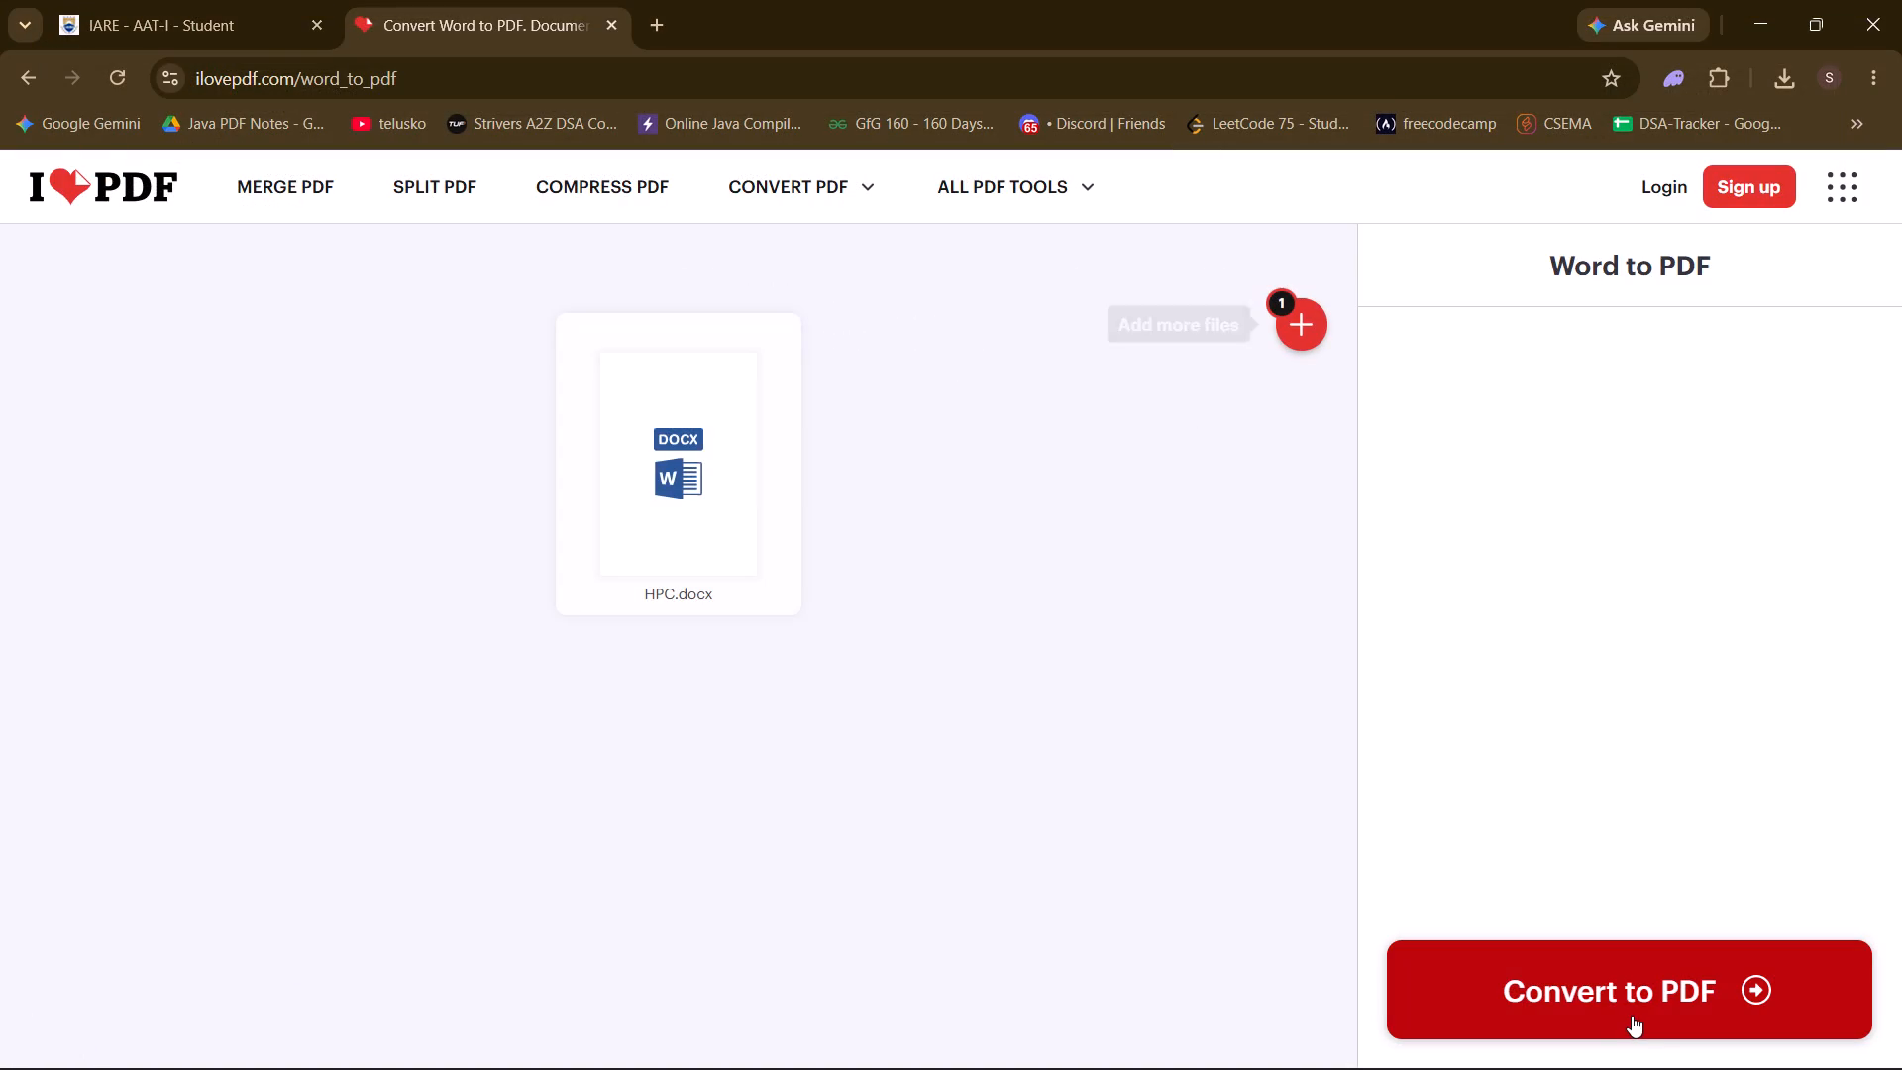
click(1619, 1008)
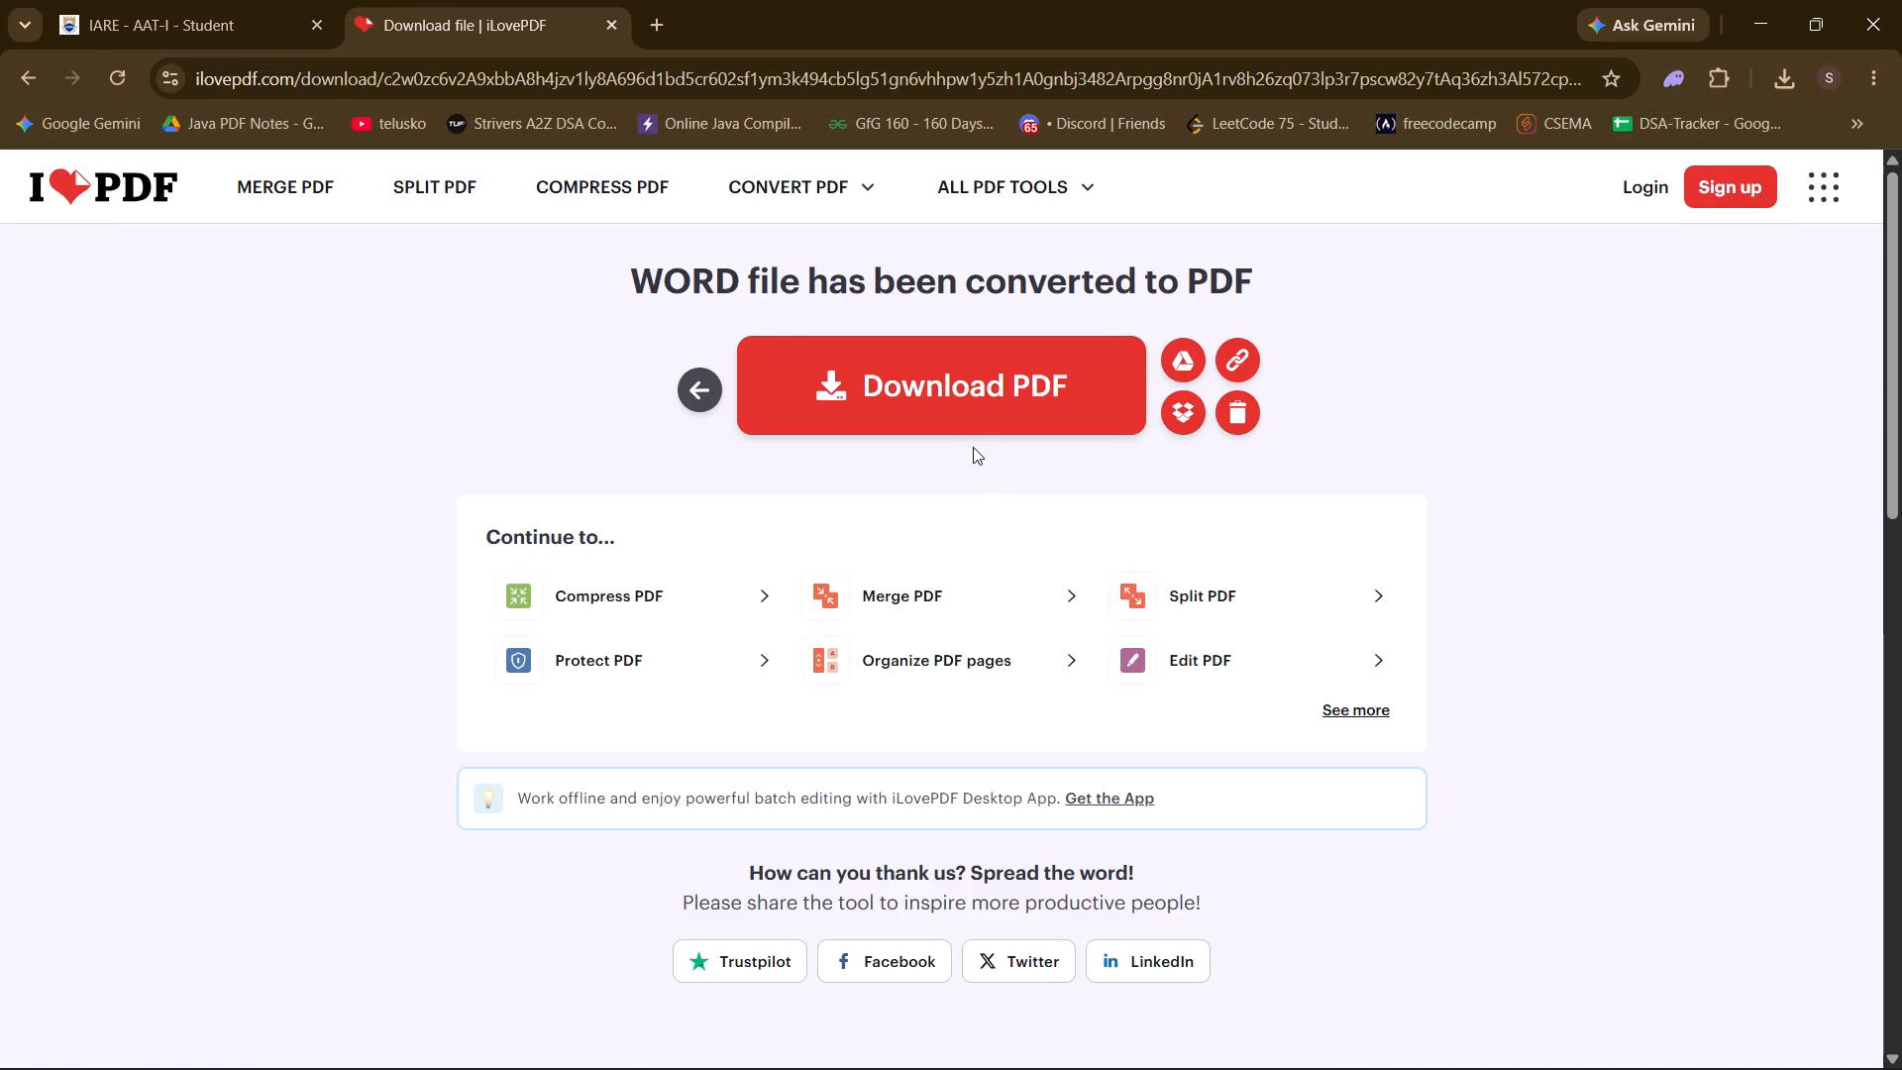
click(934, 352)
Delete the previously uploaded High Performance Computing (AITD13) answer from the IARE portal.
click(216, 0)
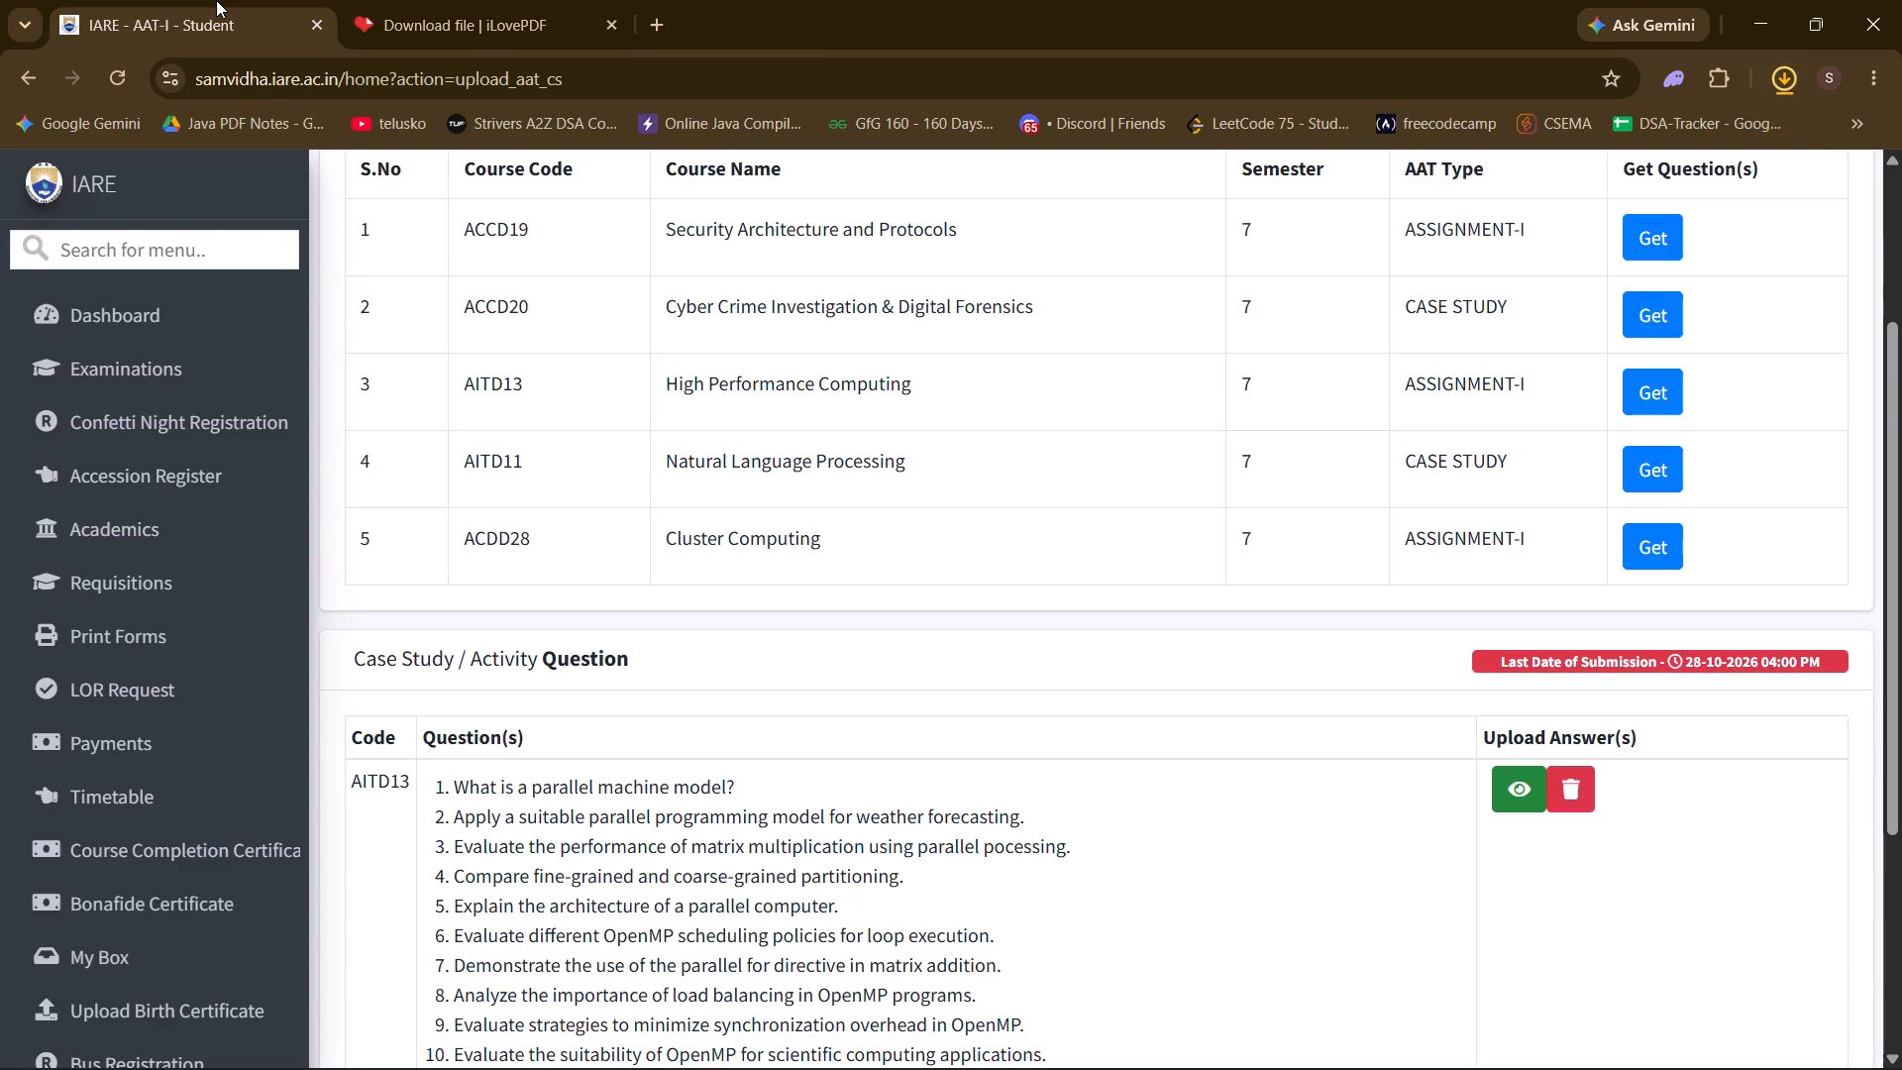
scroll(813, 481, down, 1)
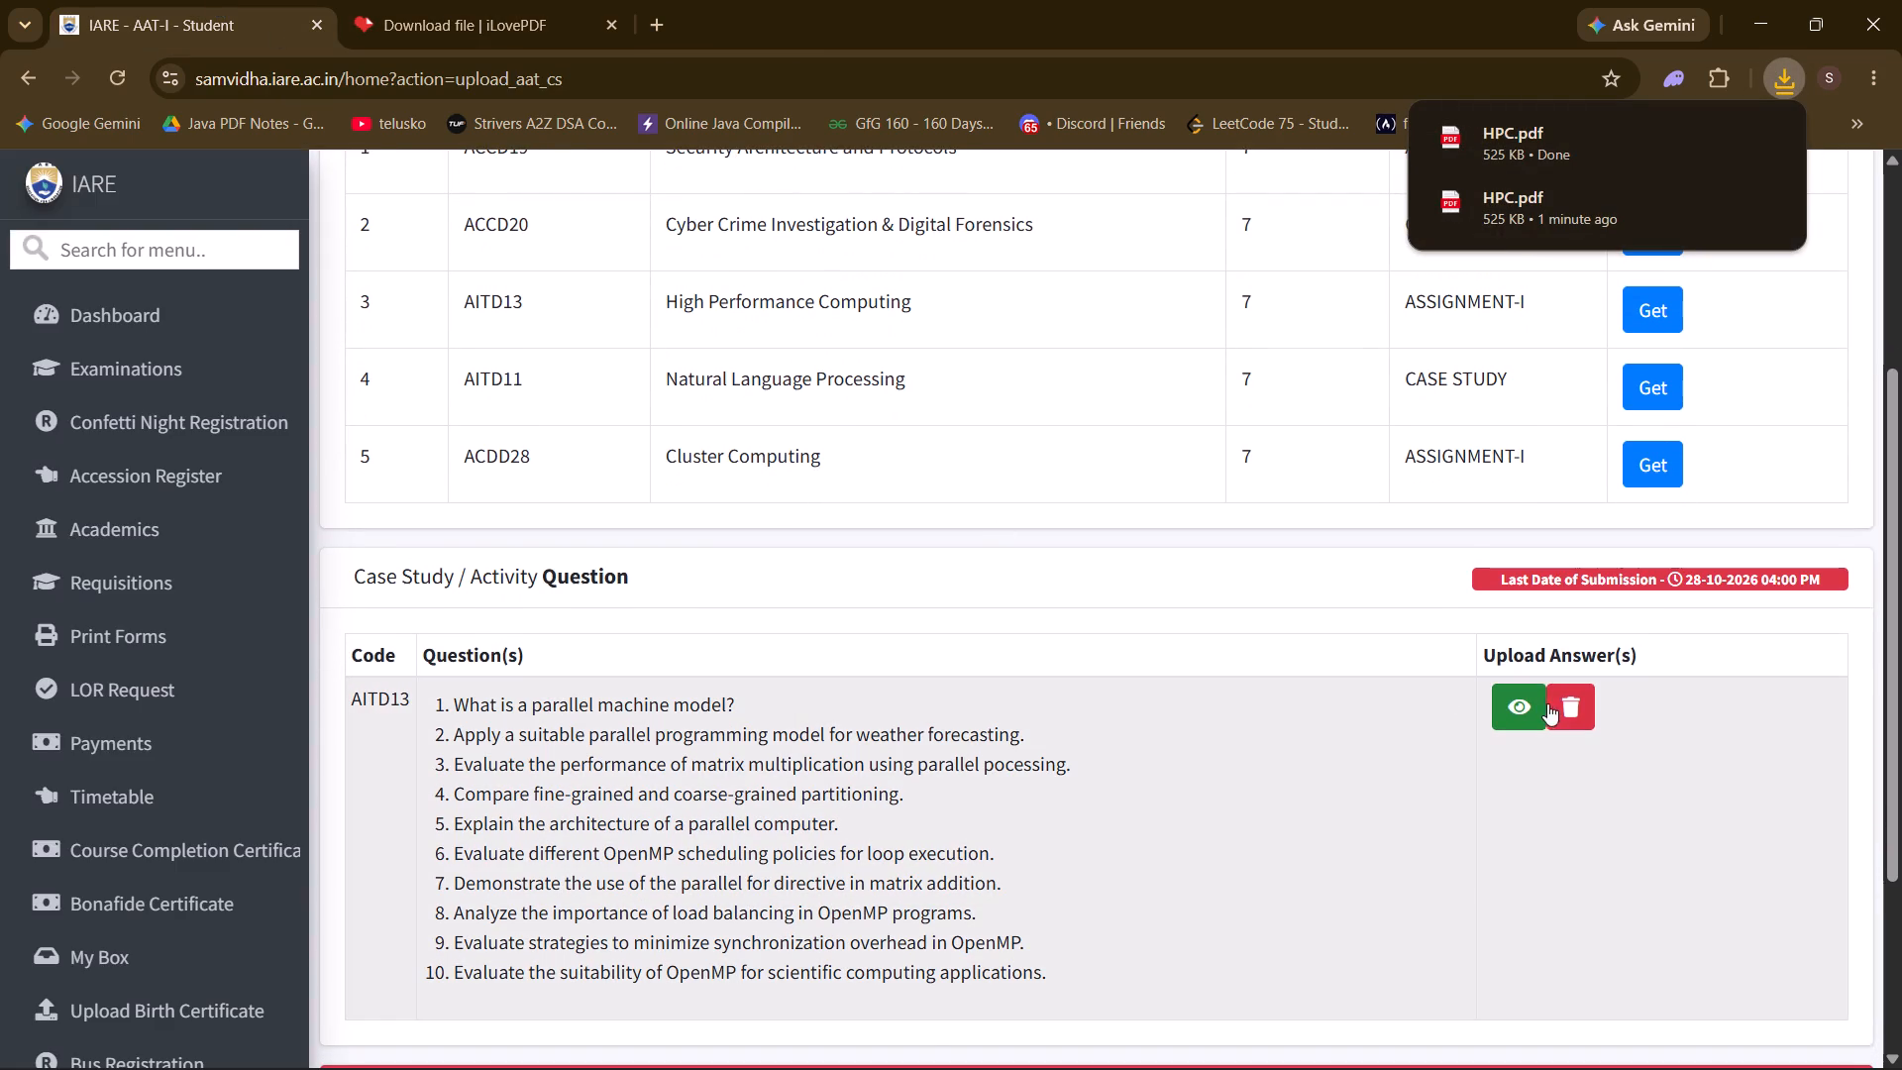
click(1571, 707)
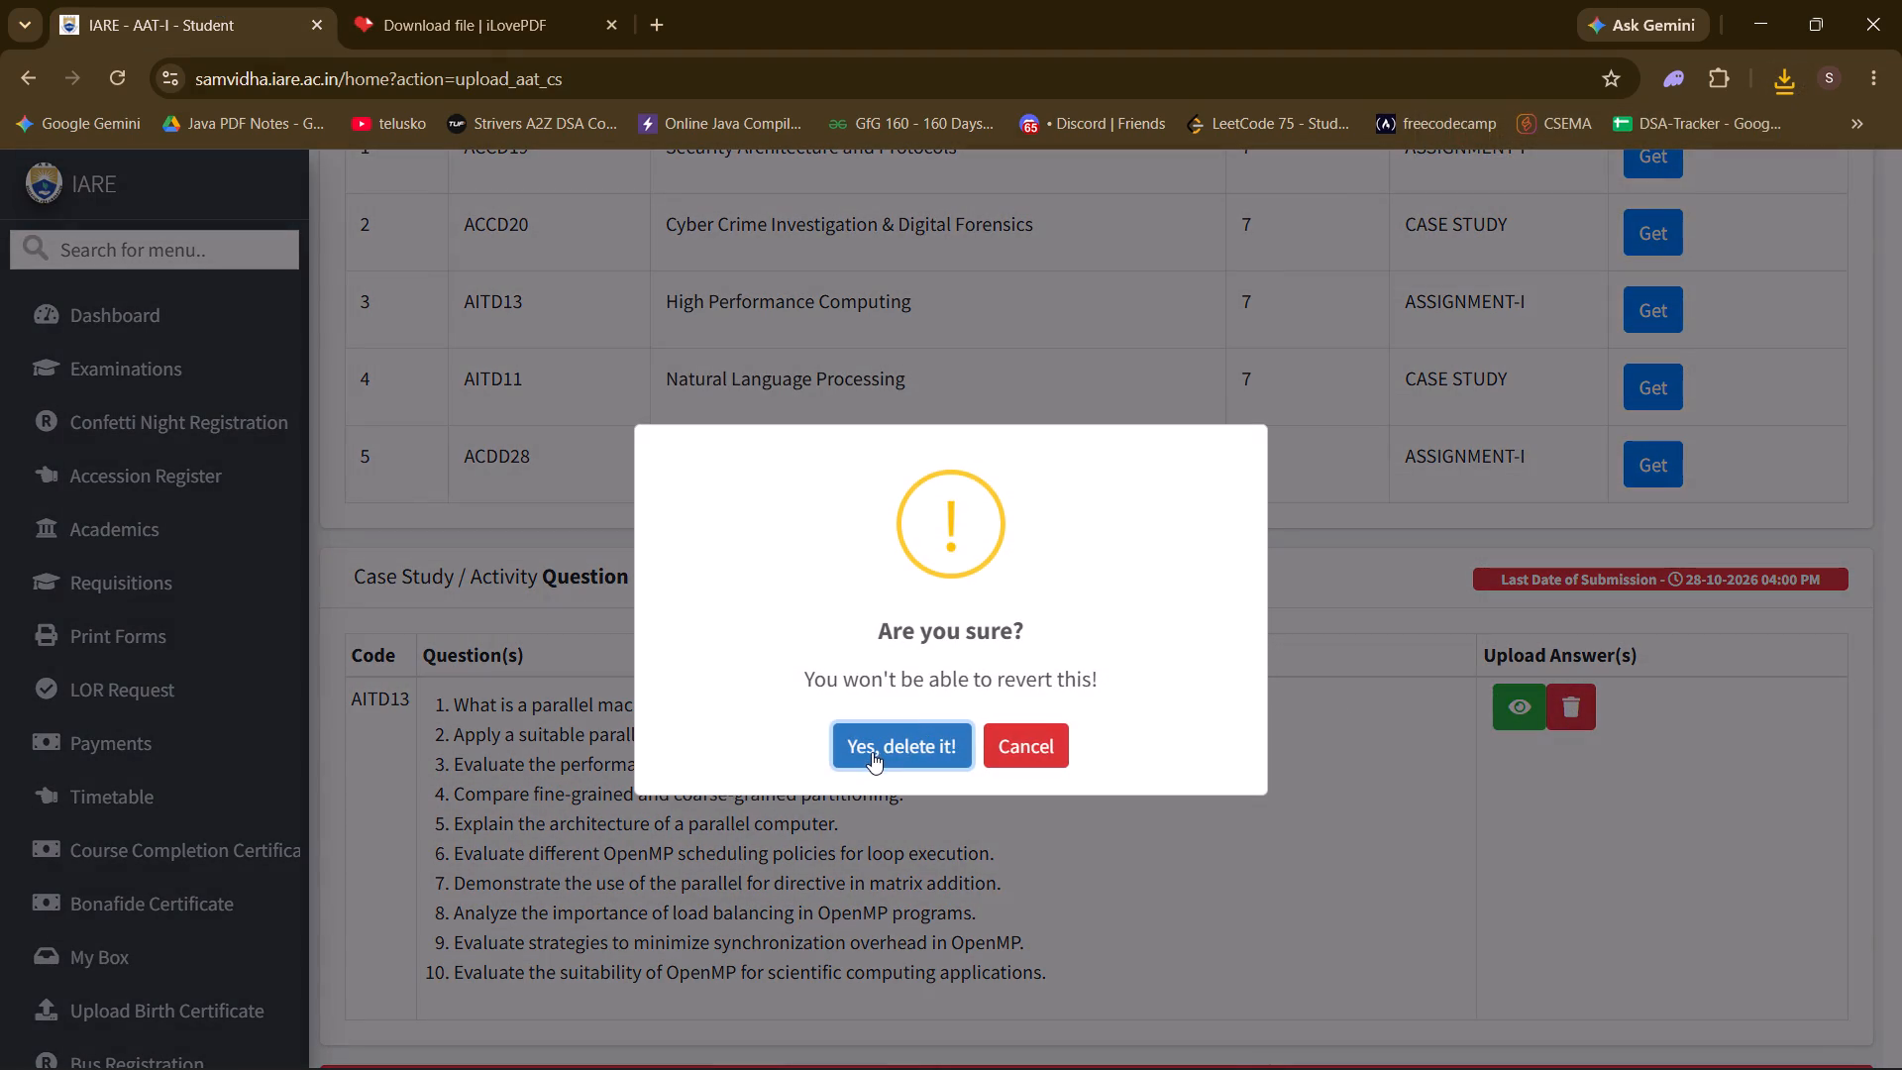
click(872, 752)
click(954, 749)
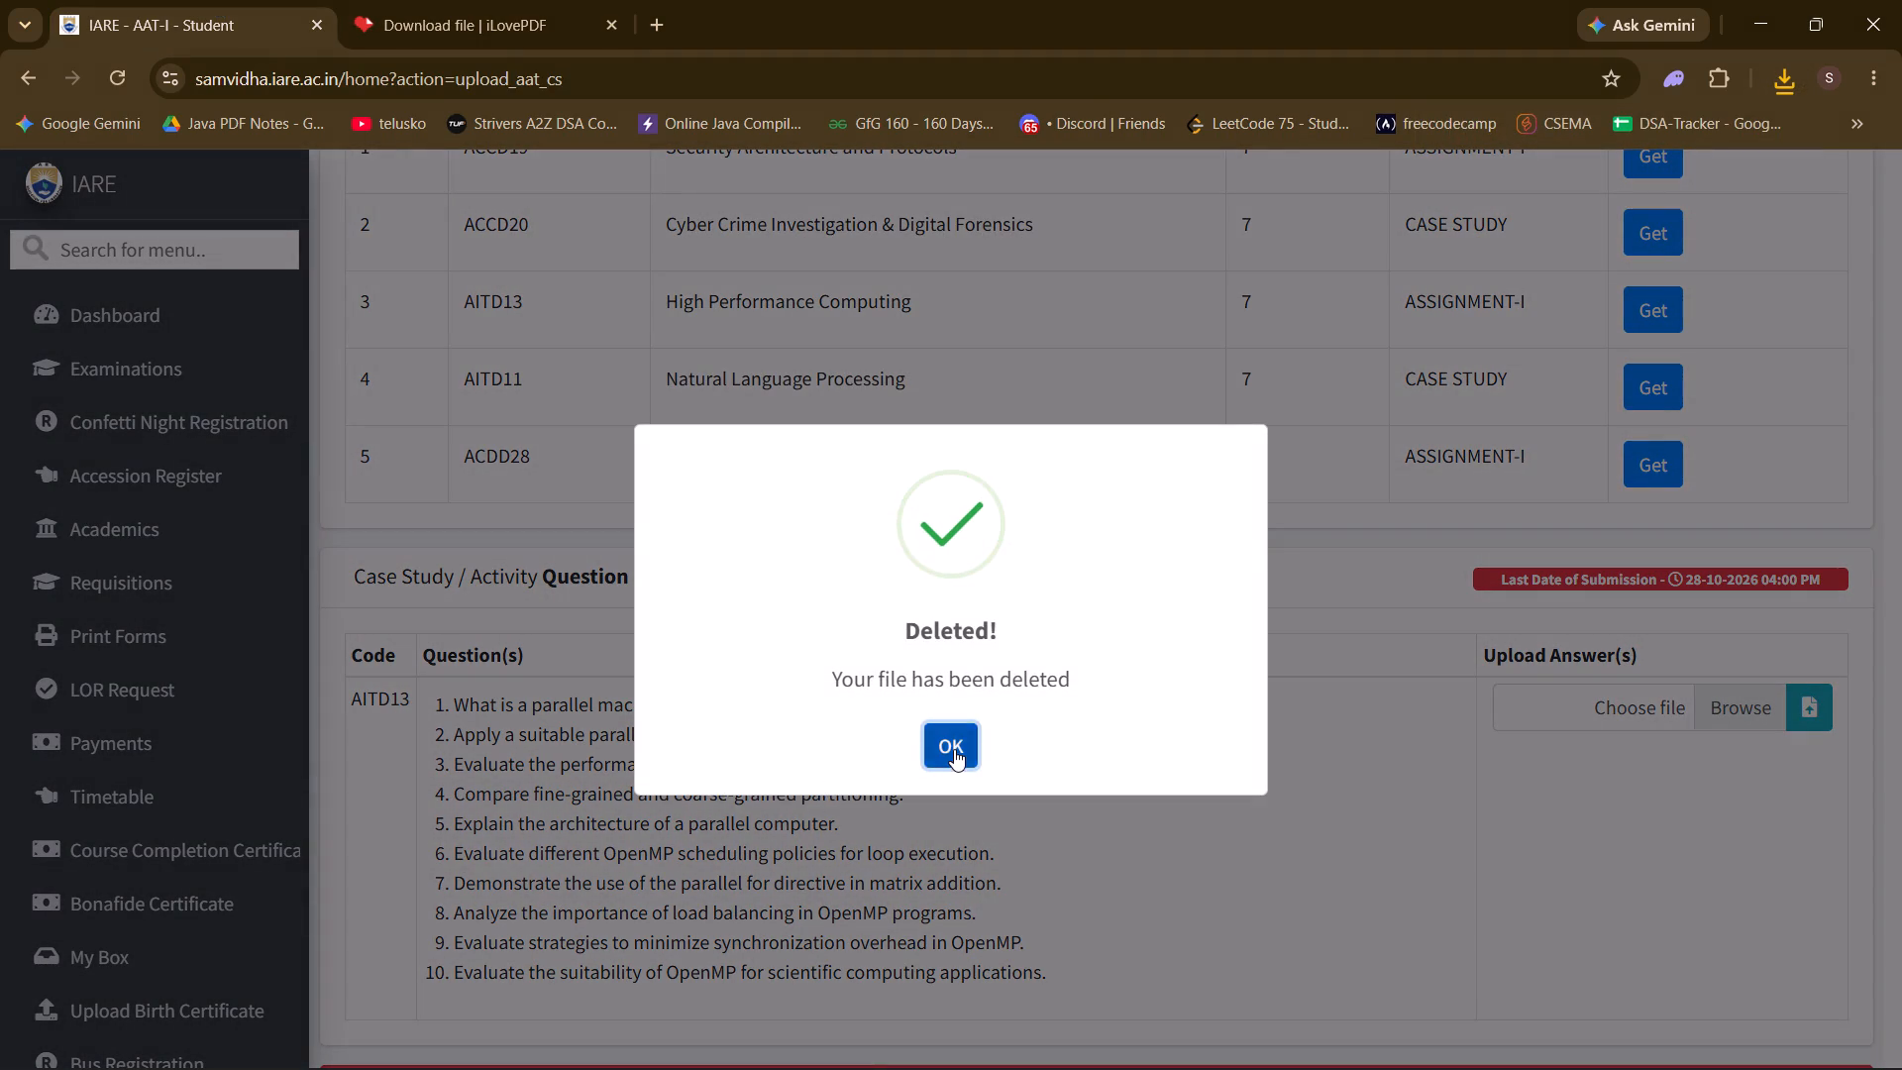
Load the High Performance Computing question and upload the new HPC.pdf from Downloads as its answer.
click(1656, 297)
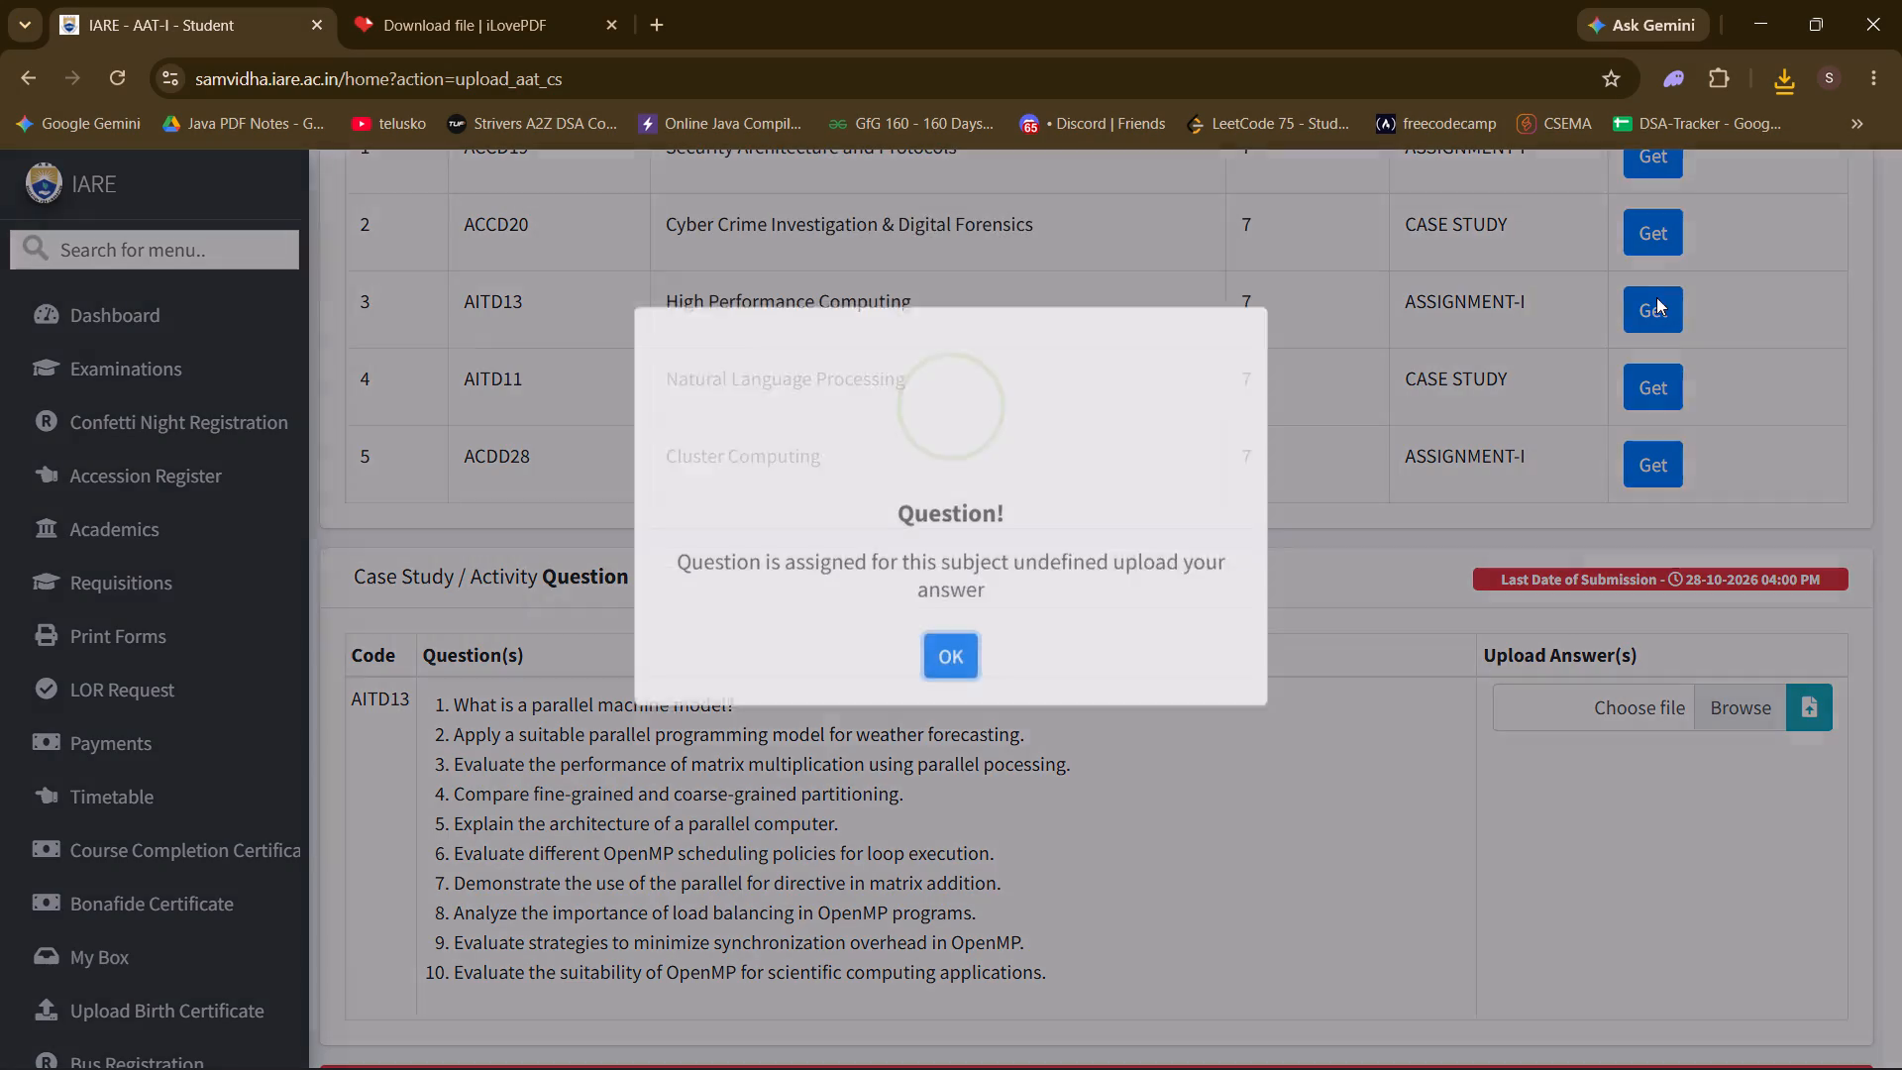
click(955, 779)
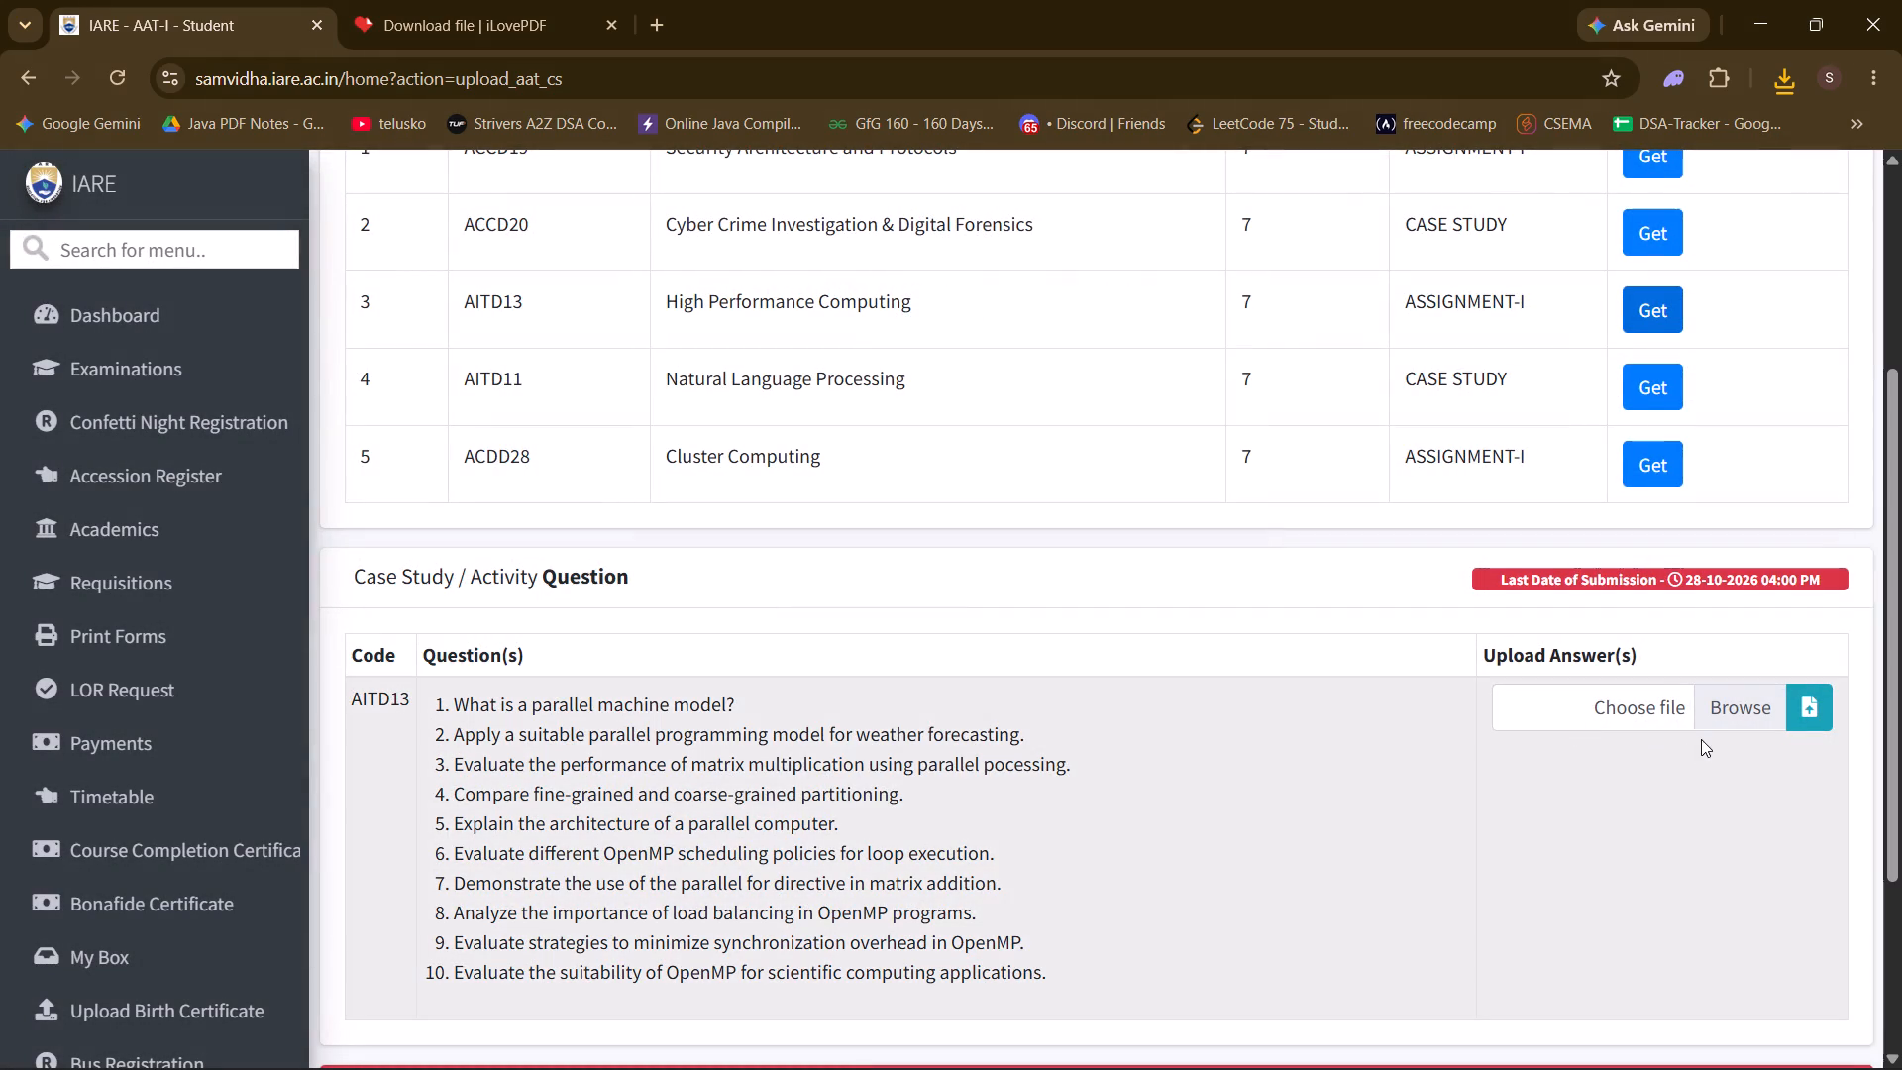
click(1721, 716)
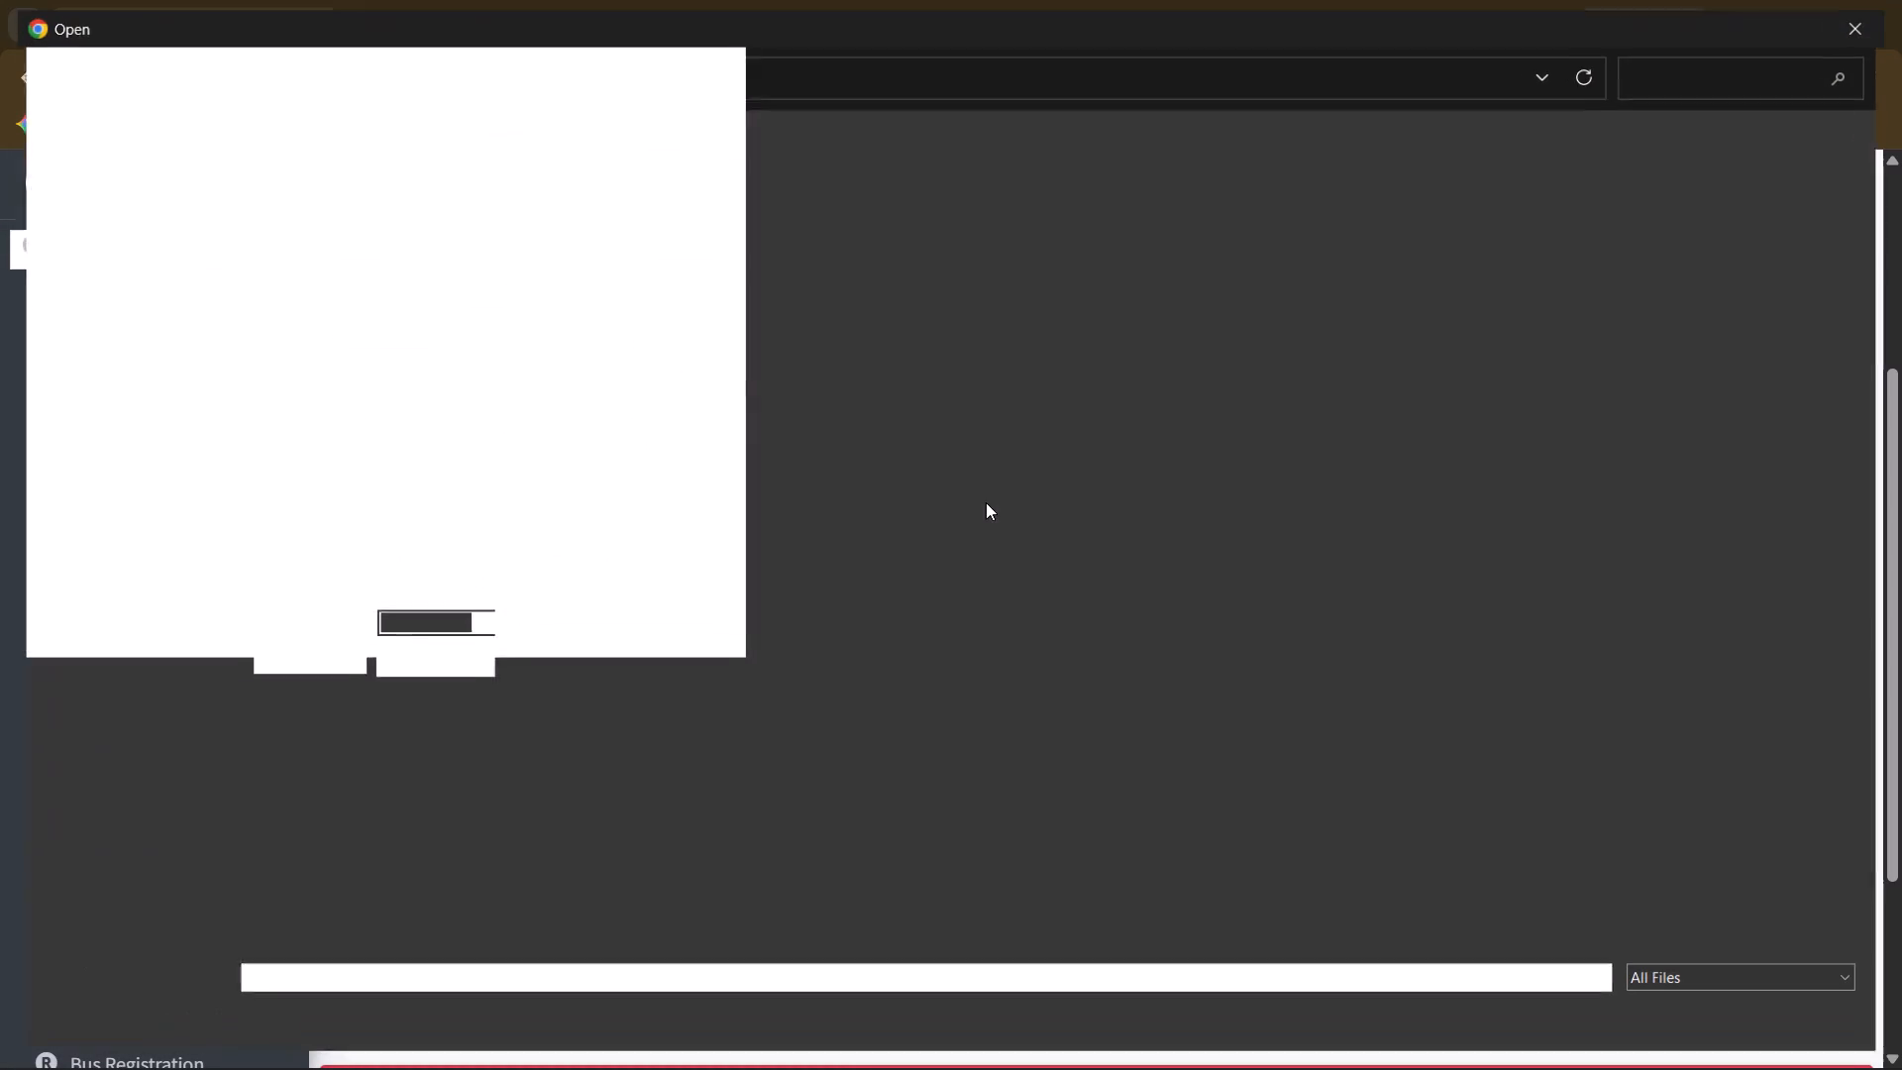
click(413, 222)
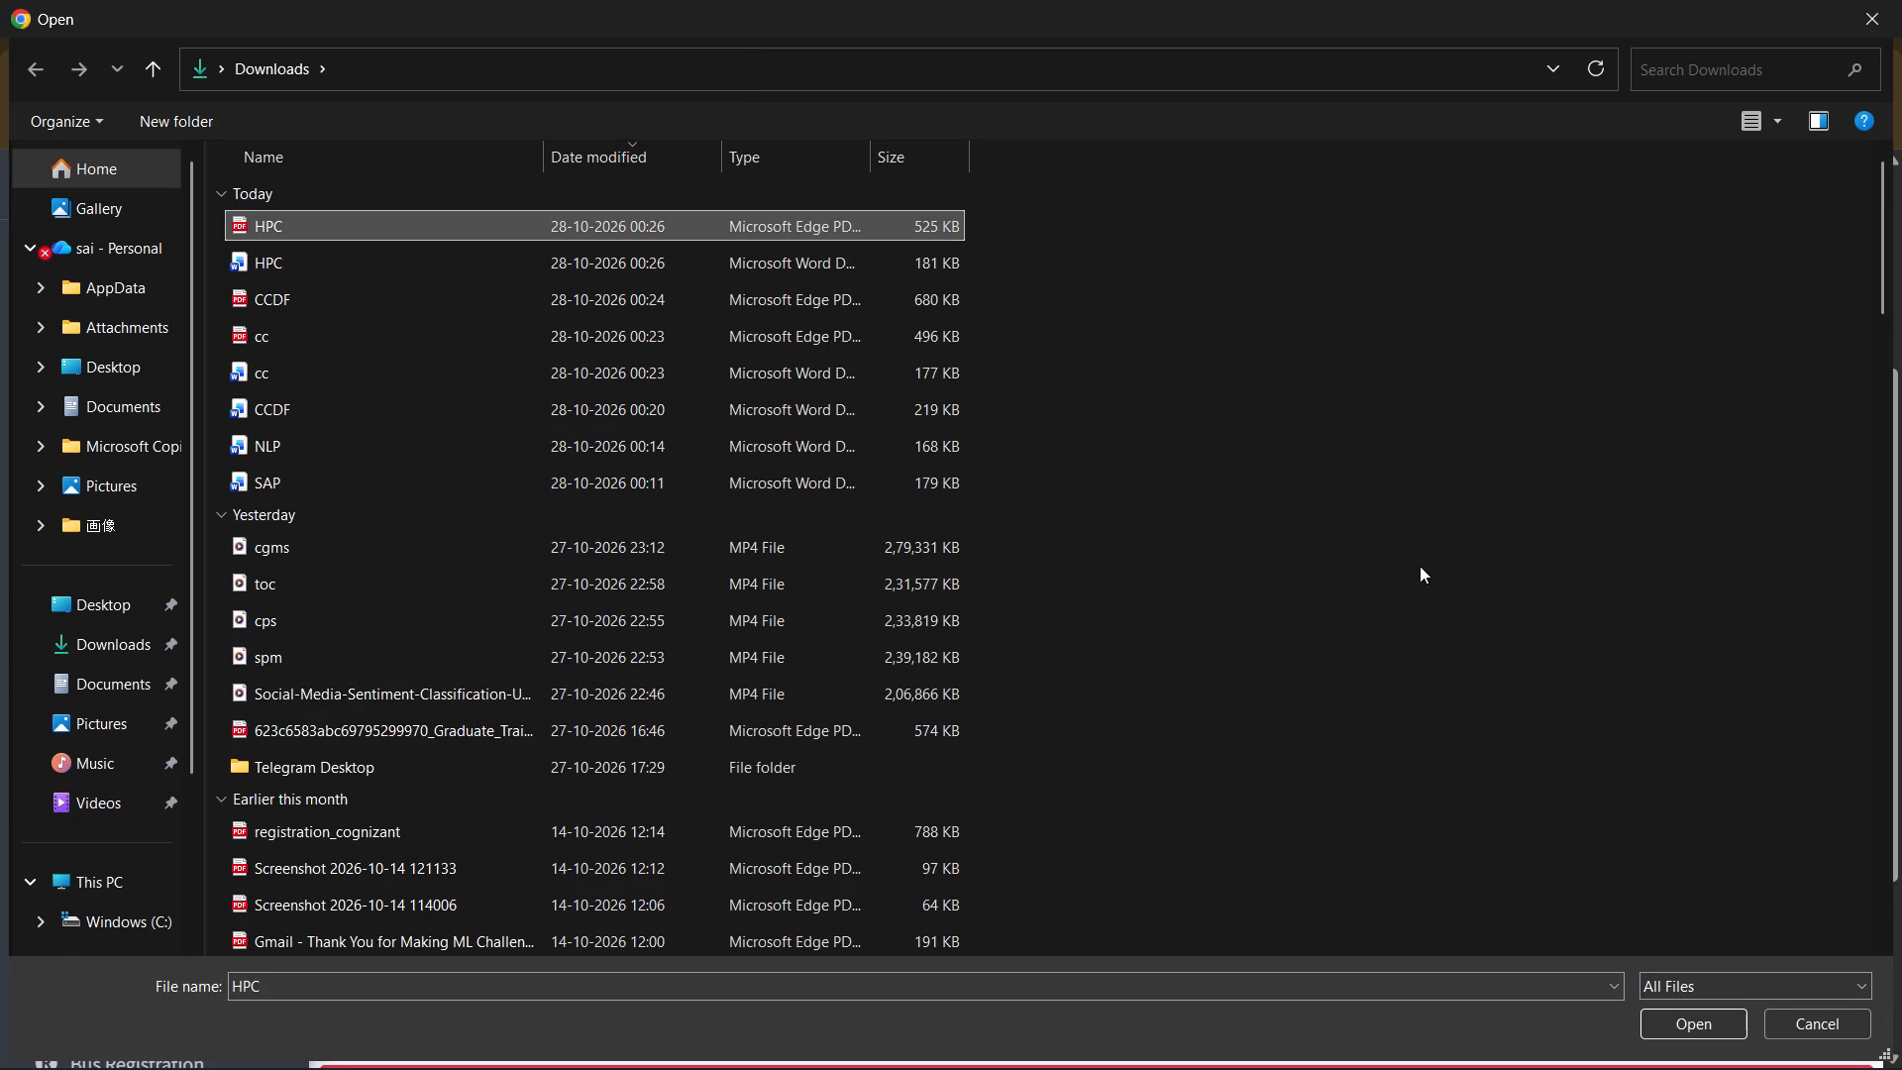
click(1711, 1016)
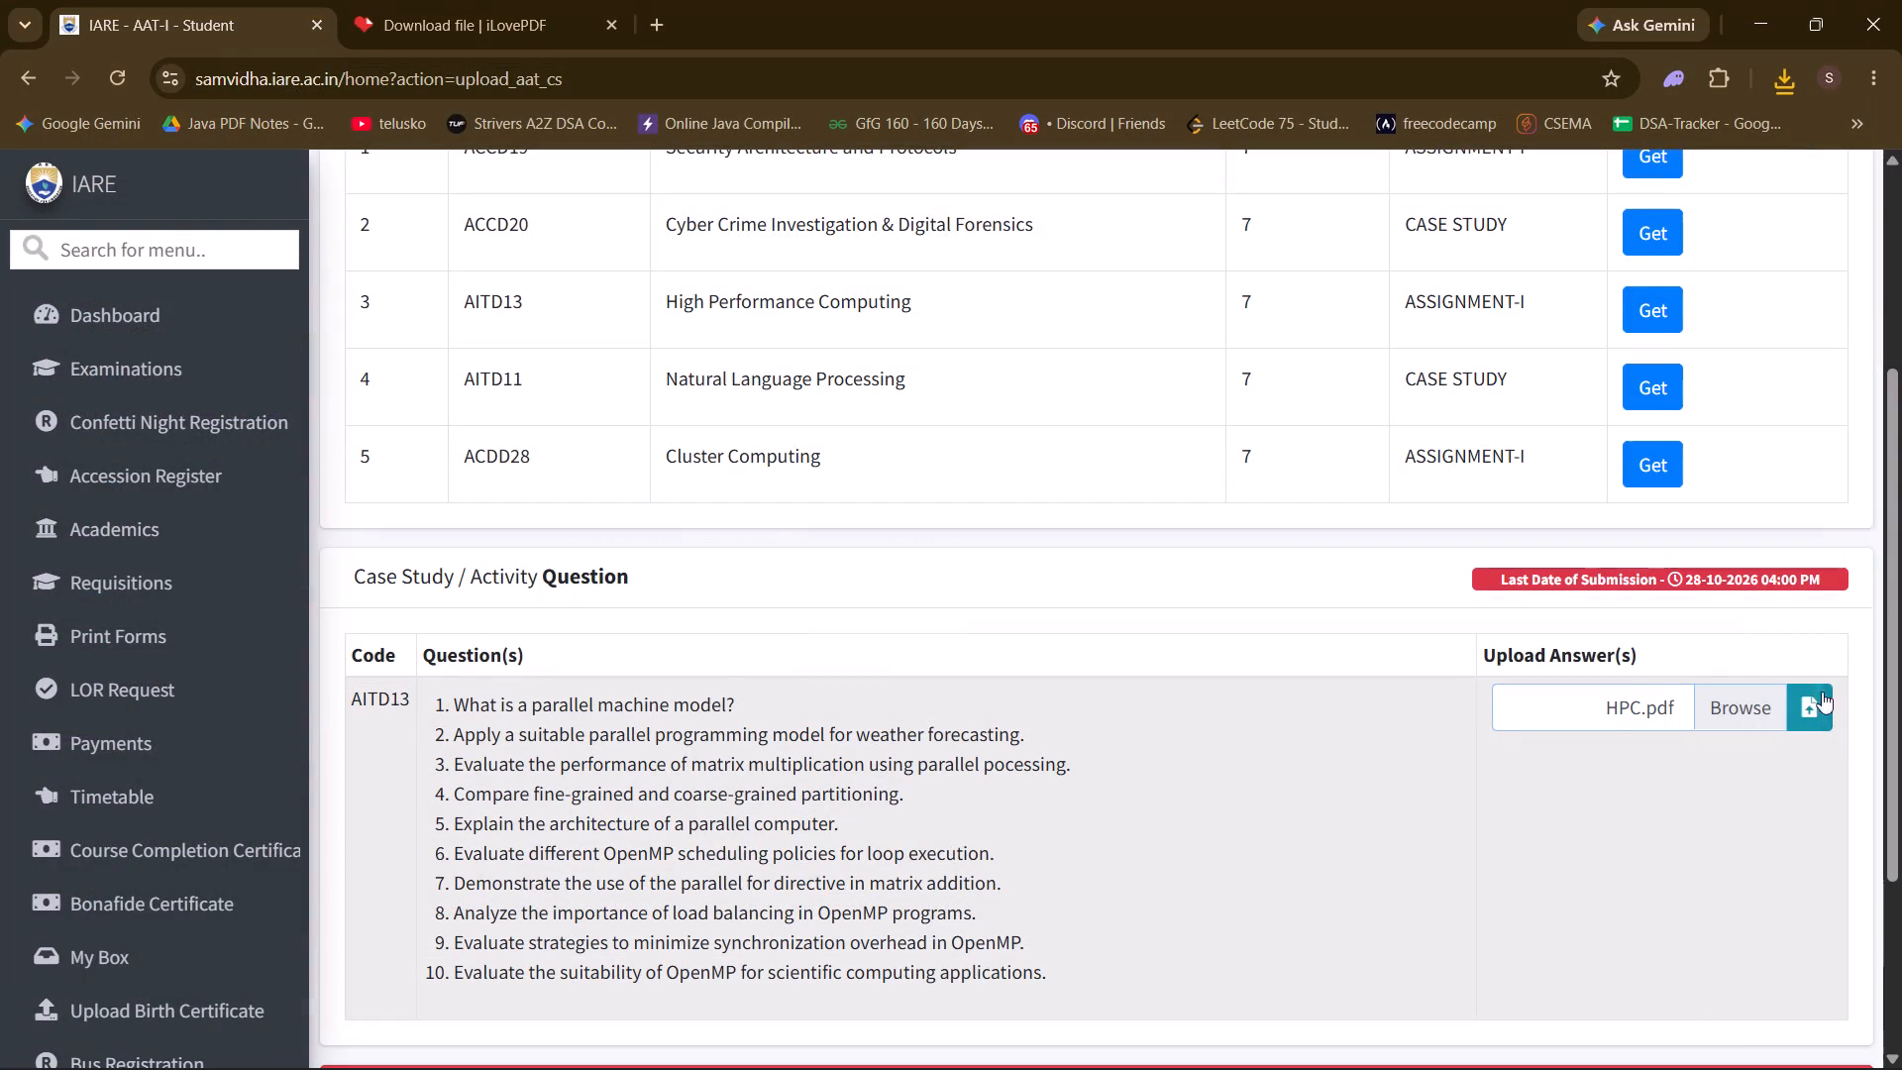
click(1829, 715)
click(961, 754)
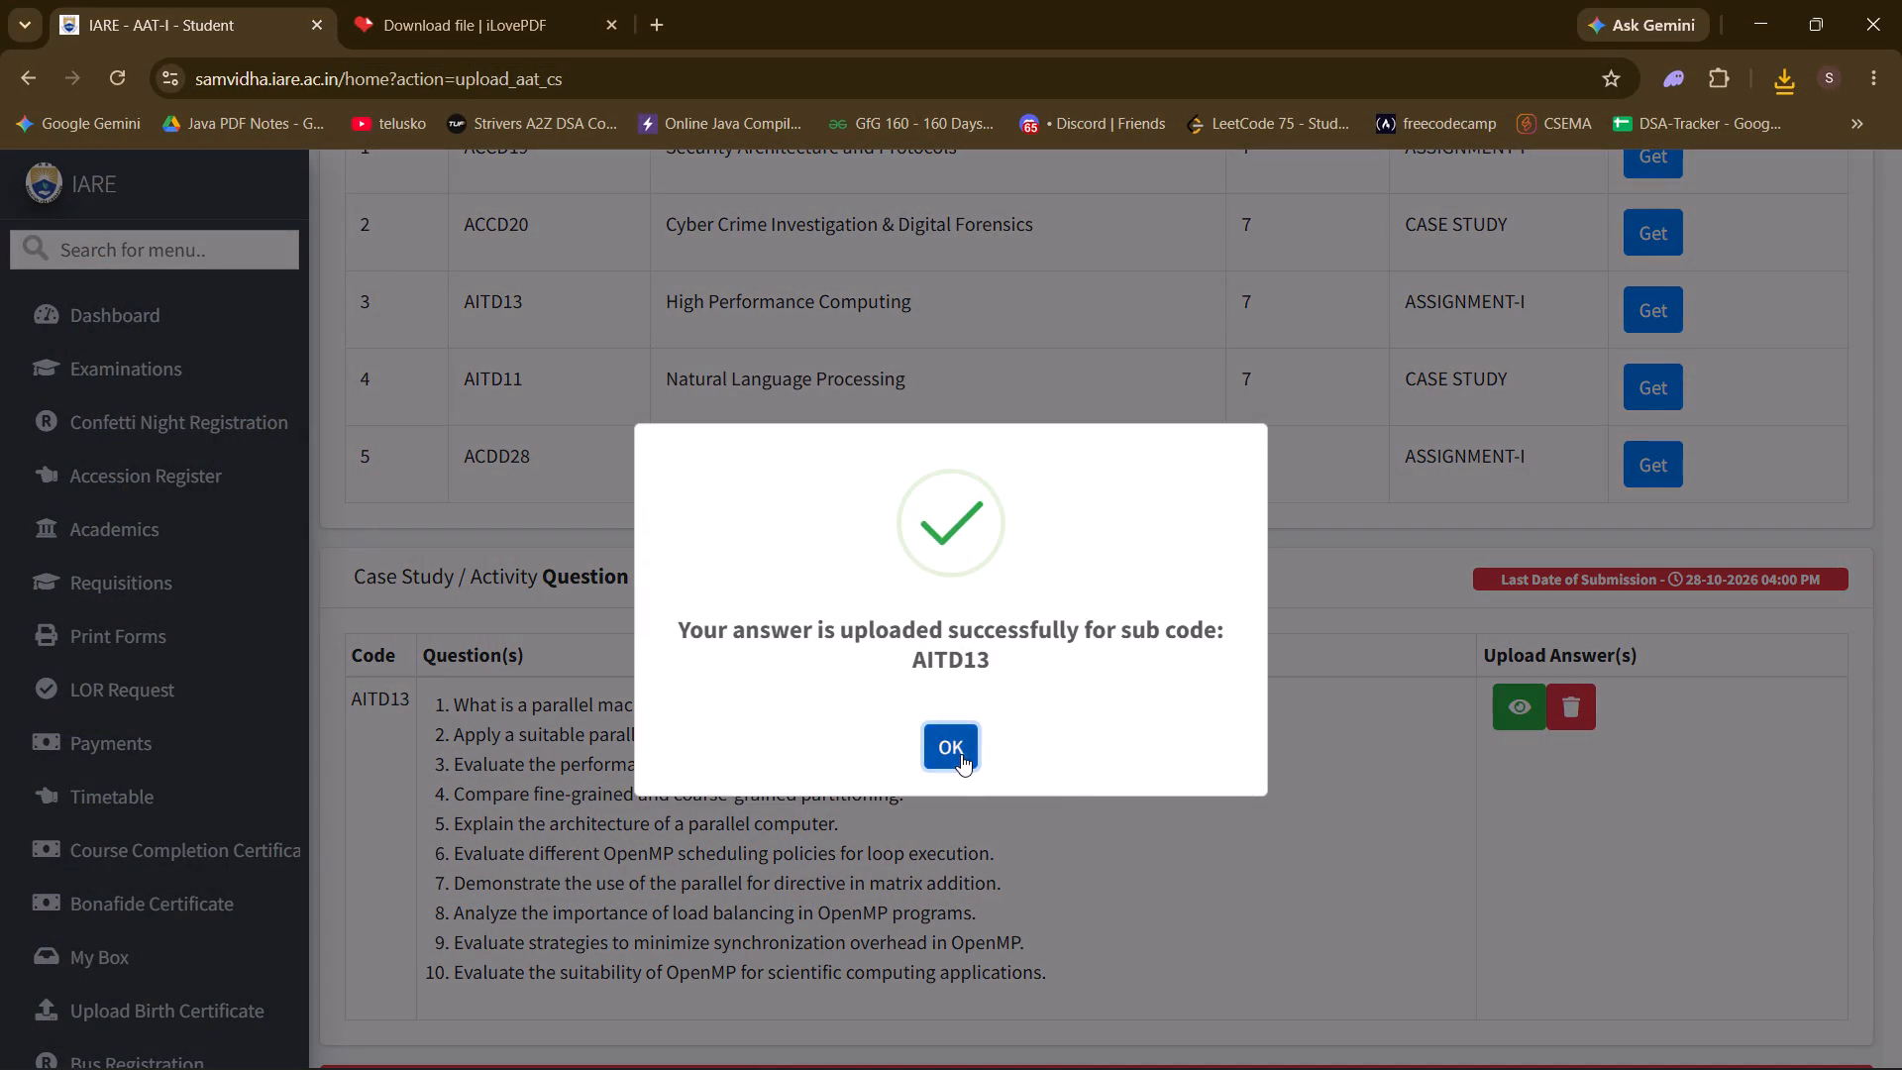
View the uploaded High Performance Computing answer, check the name and roll number on its cover page, and close it.
click(1524, 717)
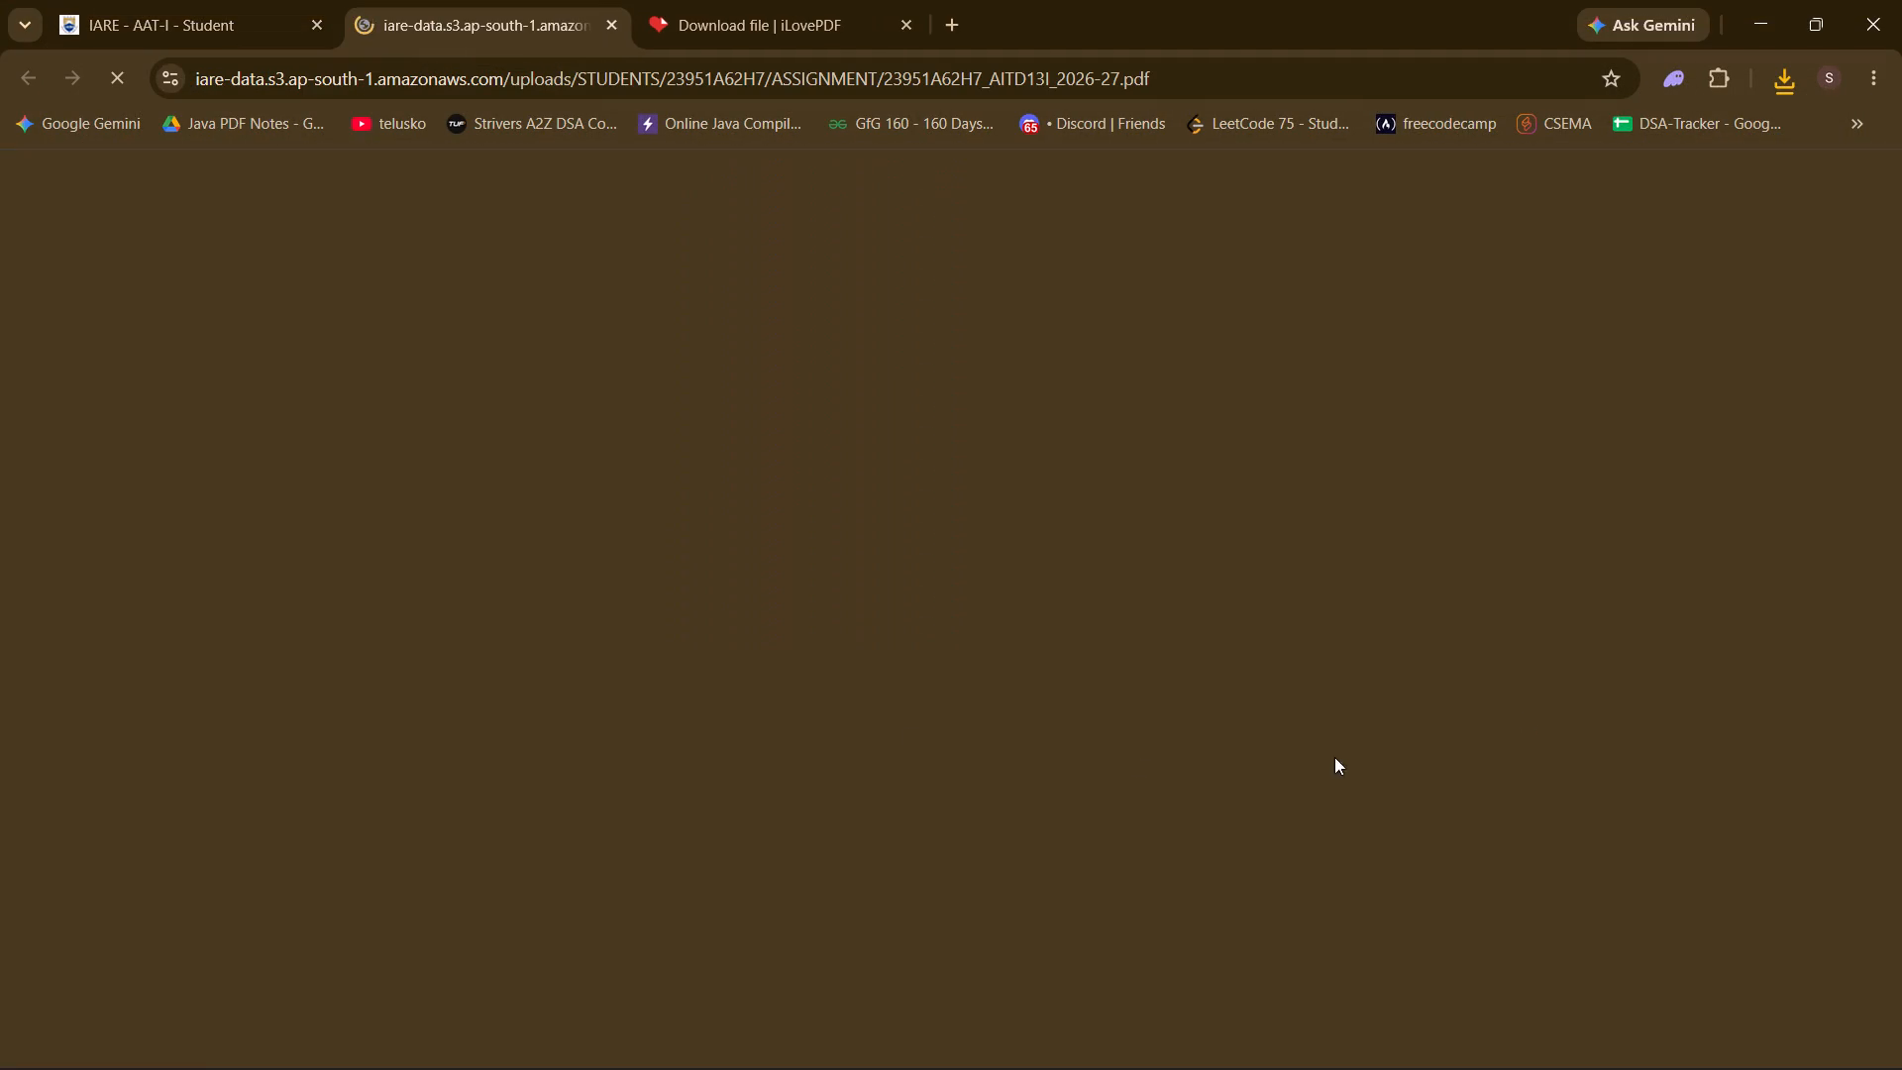
scroll(875, 724, down, 3)
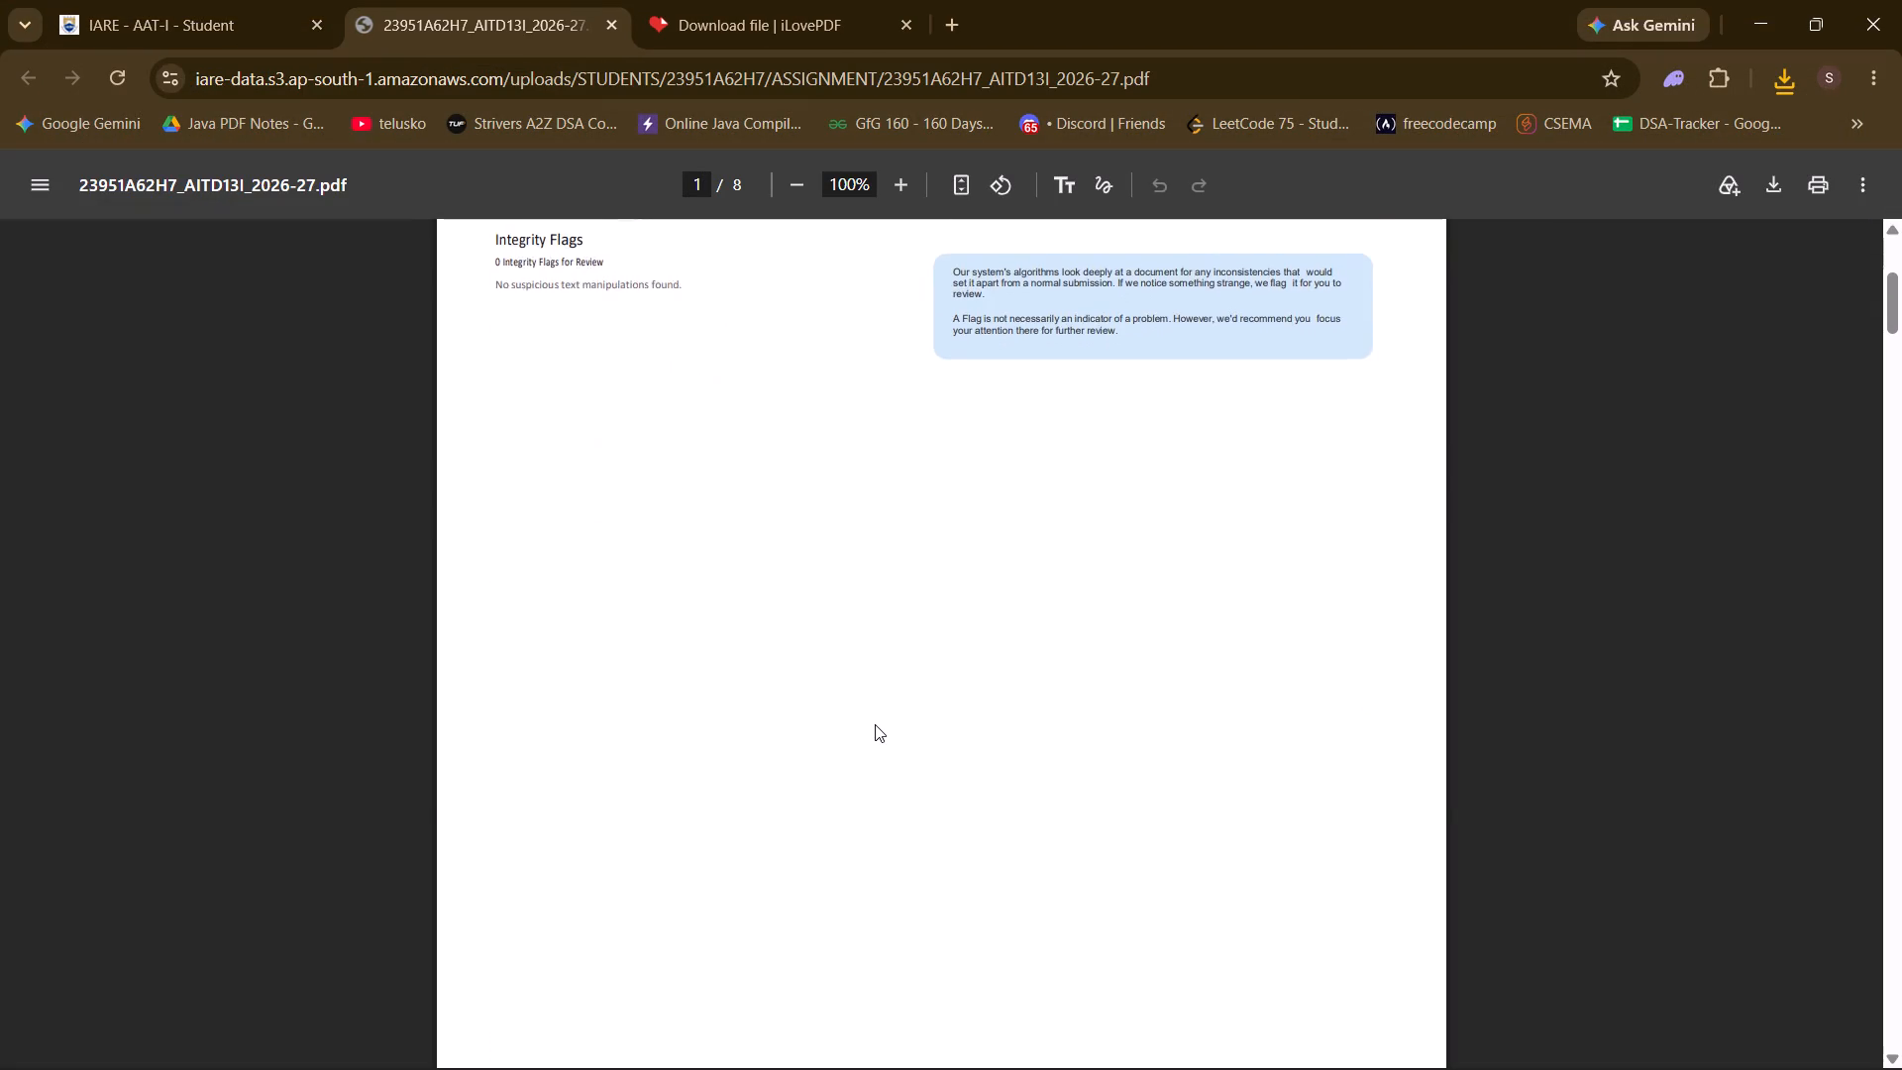
scroll(875, 724, down, 7)
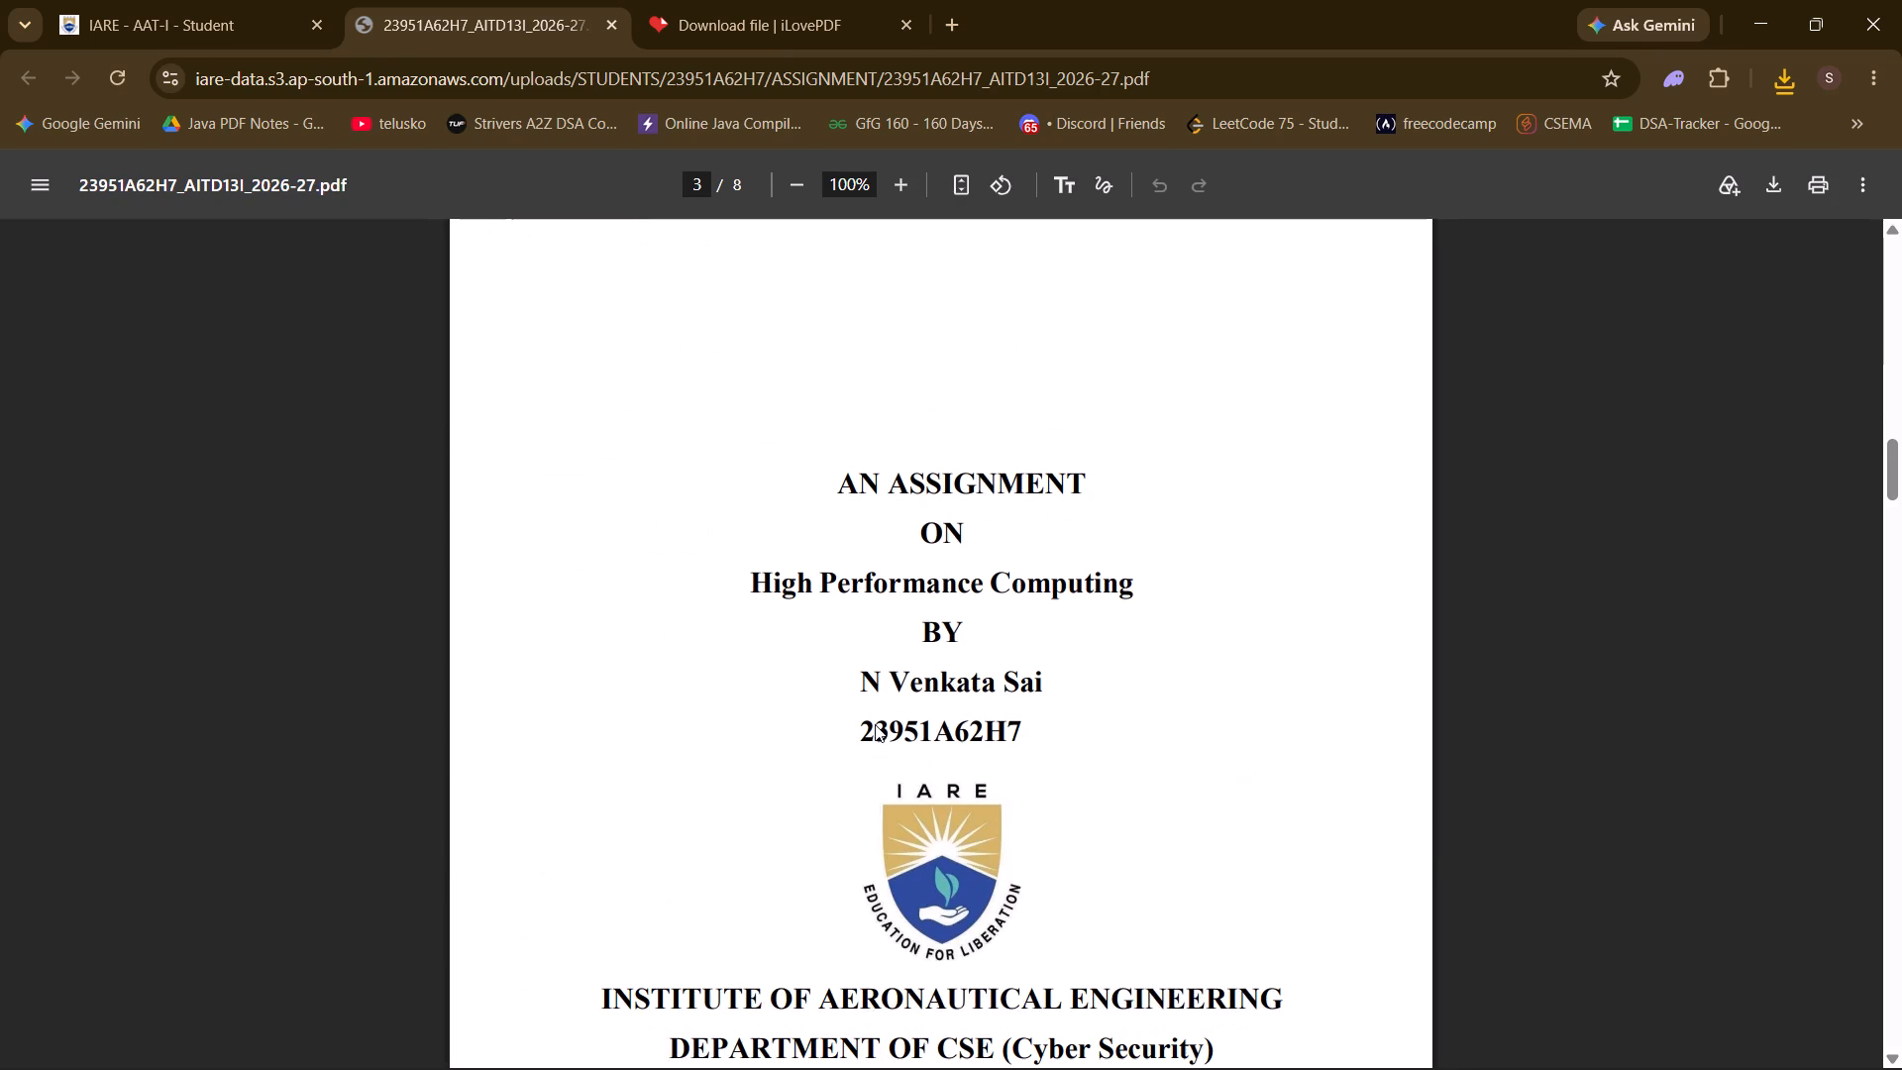
scroll(875, 724, down, 1)
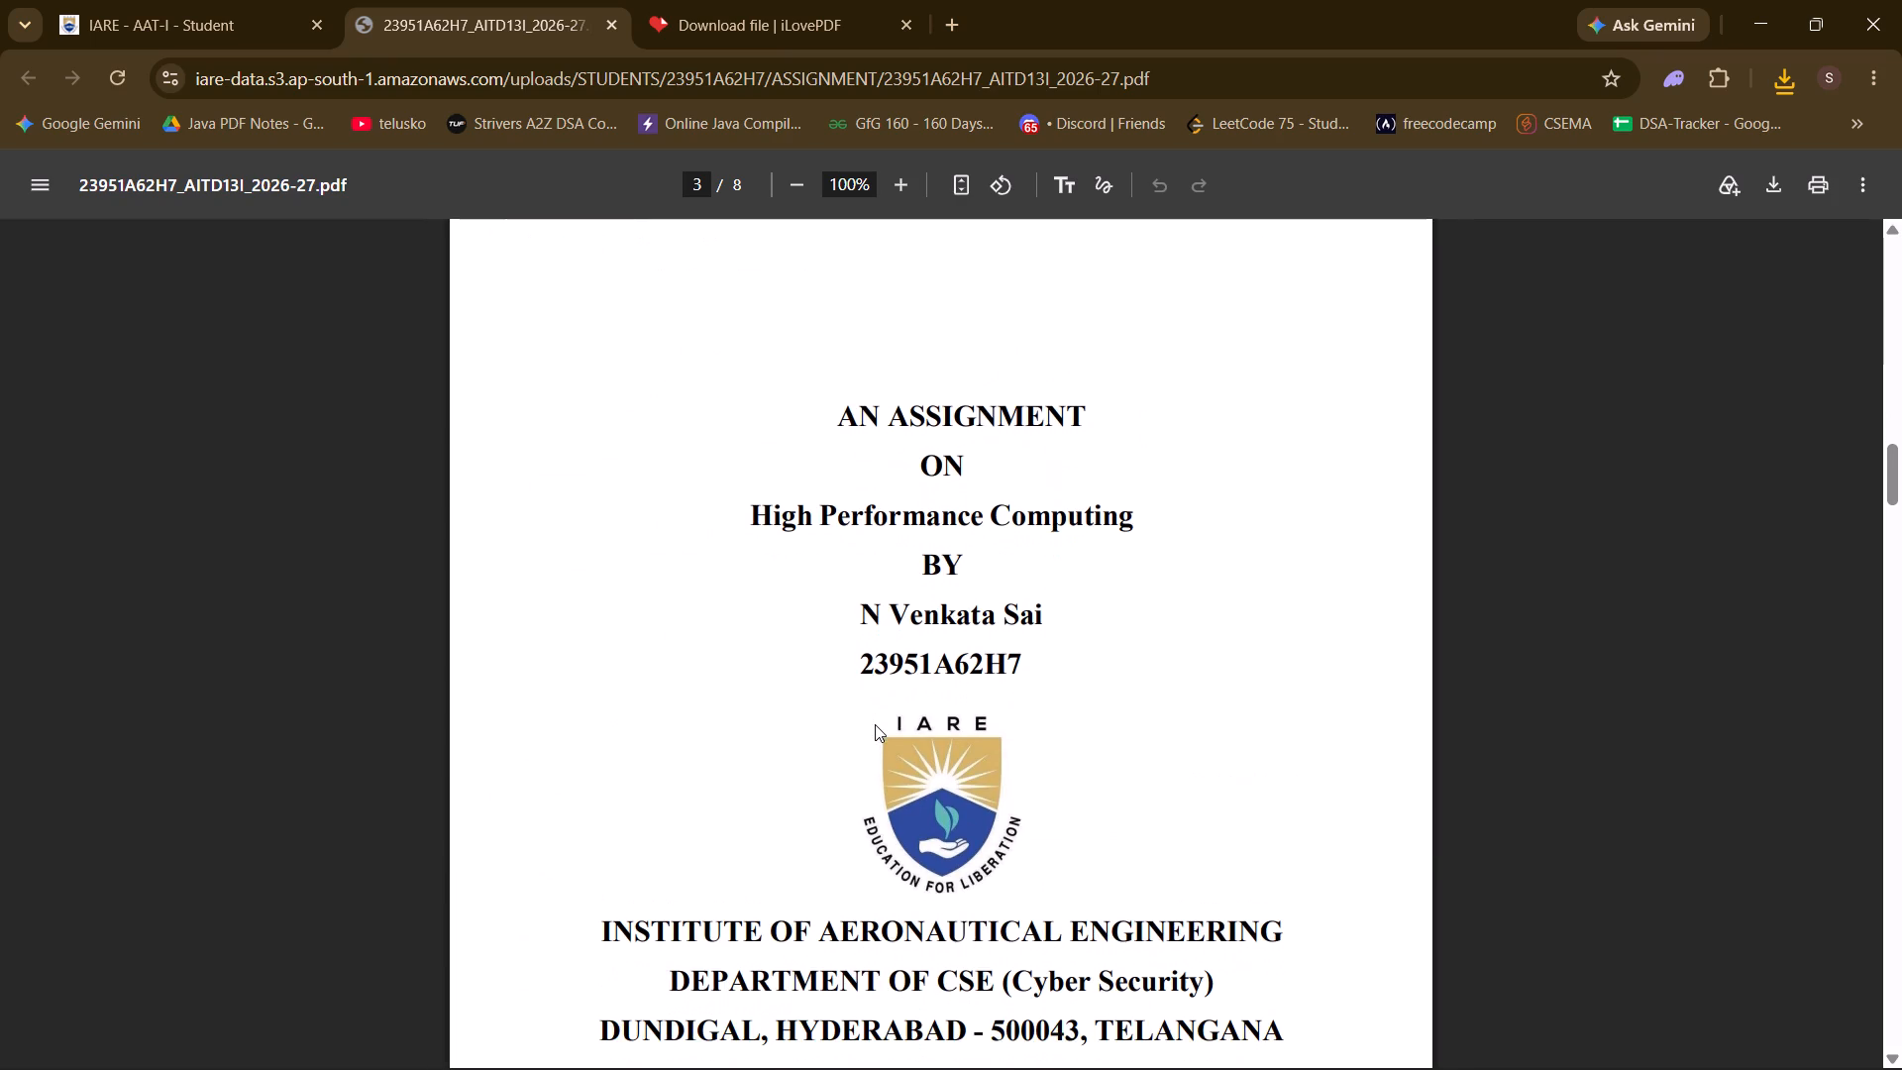
scroll(875, 724, down, 7)
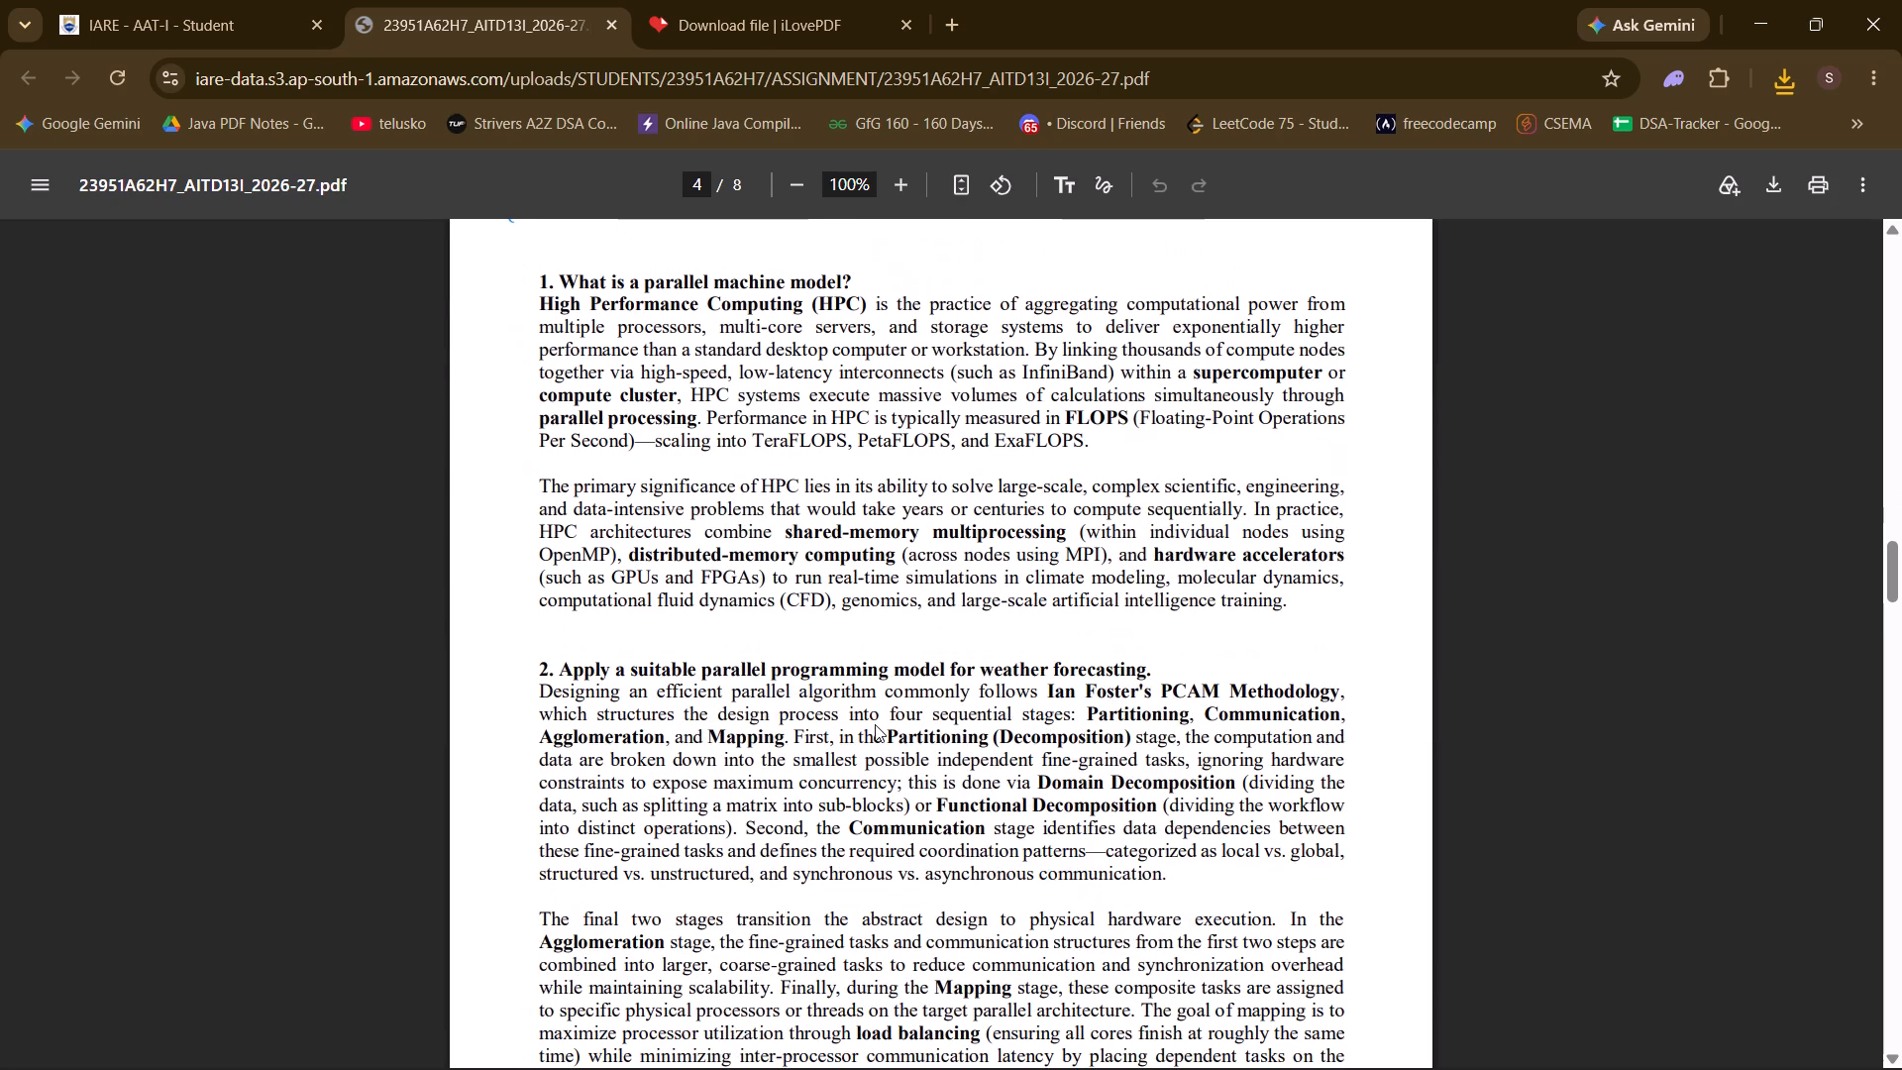
click(619, 31)
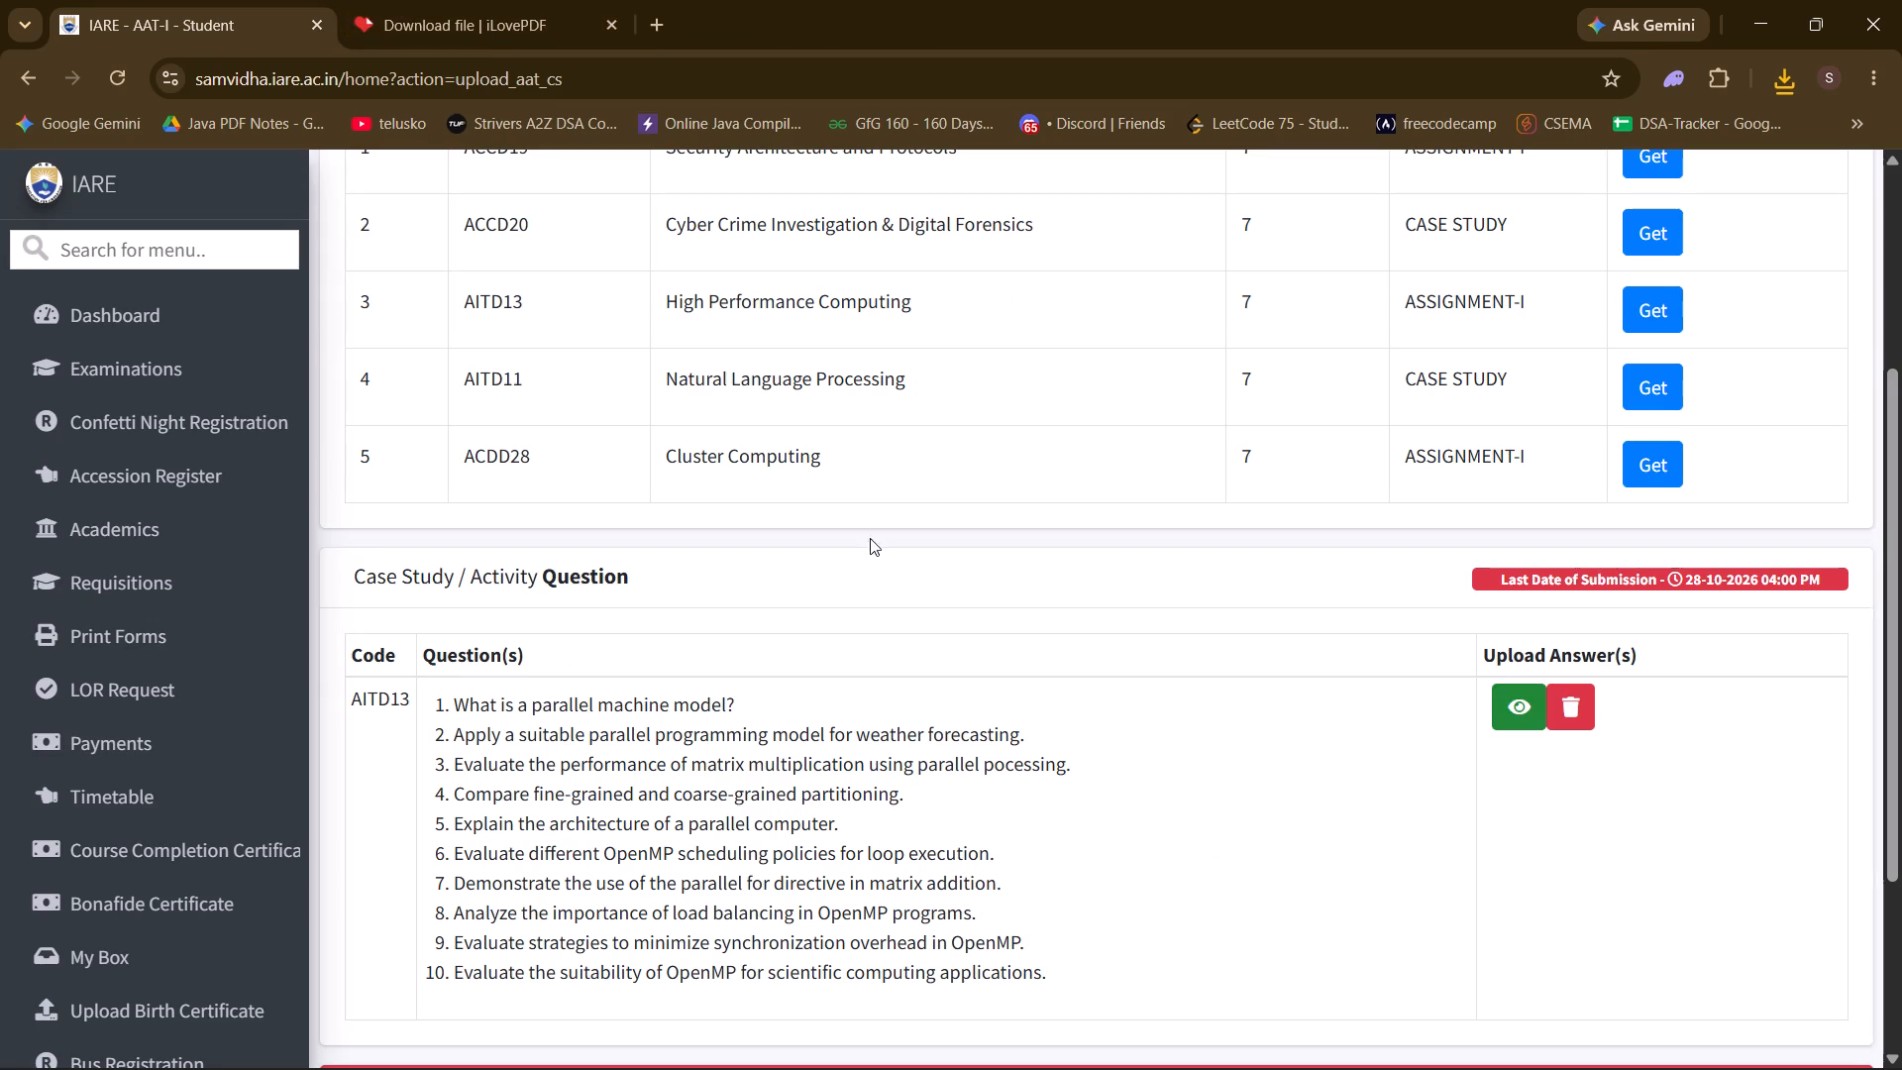
Load the Natural Language Processing (AITD11) case study question for answer upload.
click(1626, 399)
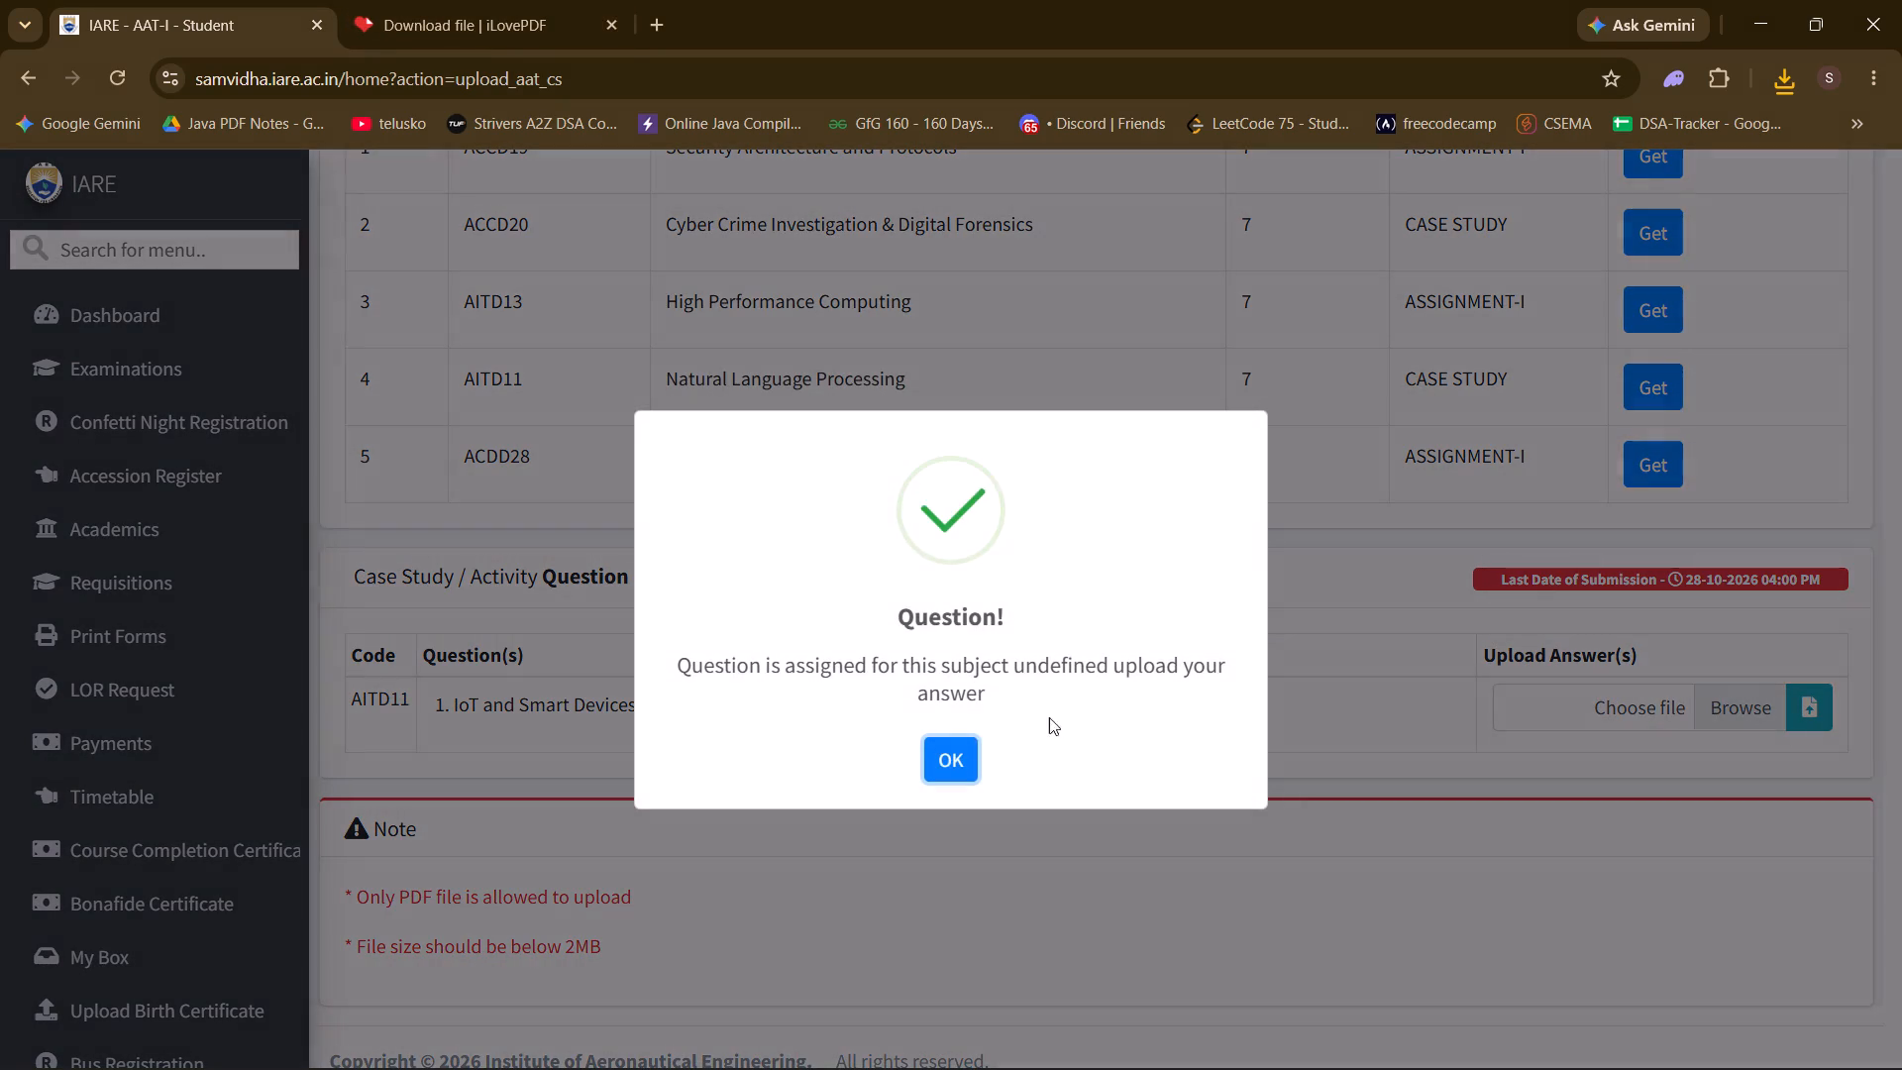
click(940, 762)
Convert NLP.docx from the Downloads folder to PDF in iLovePDF and download the result.
click(516, 0)
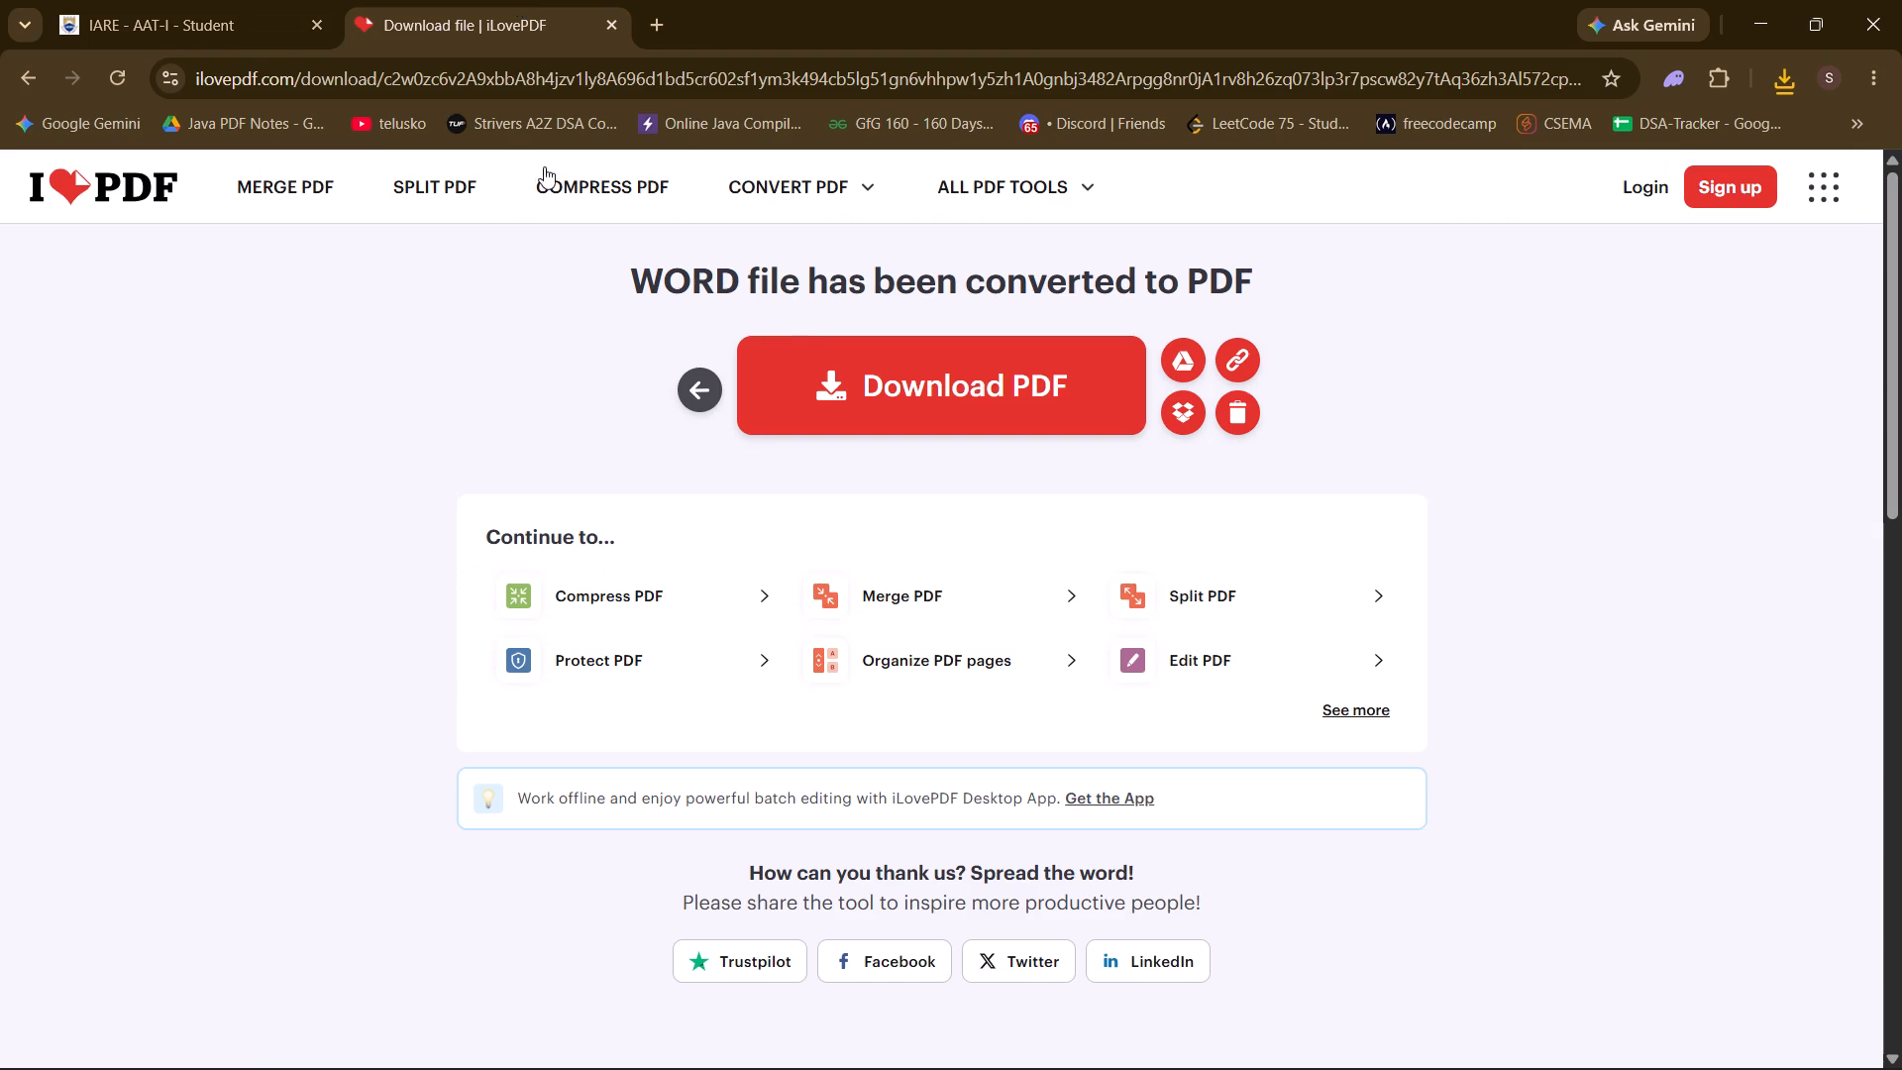
click(710, 402)
click(905, 449)
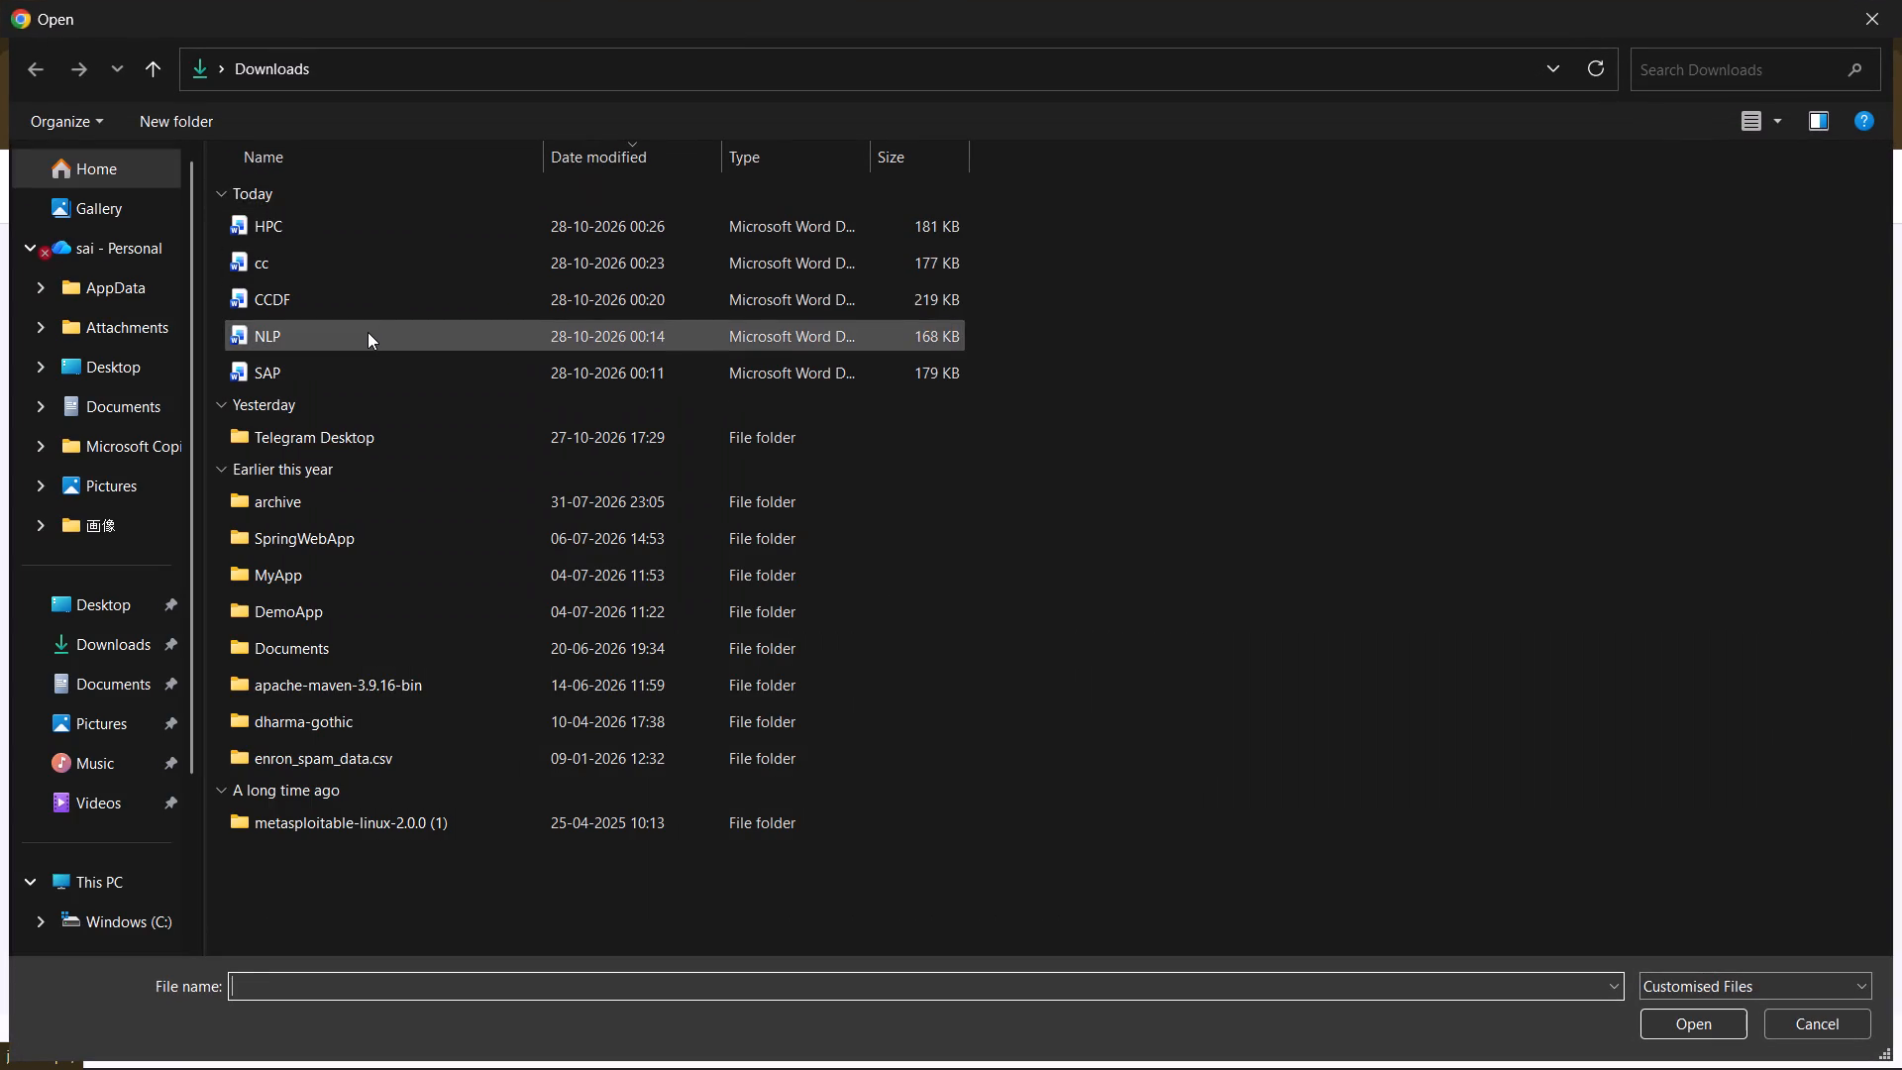
click(368, 332)
click(1680, 1026)
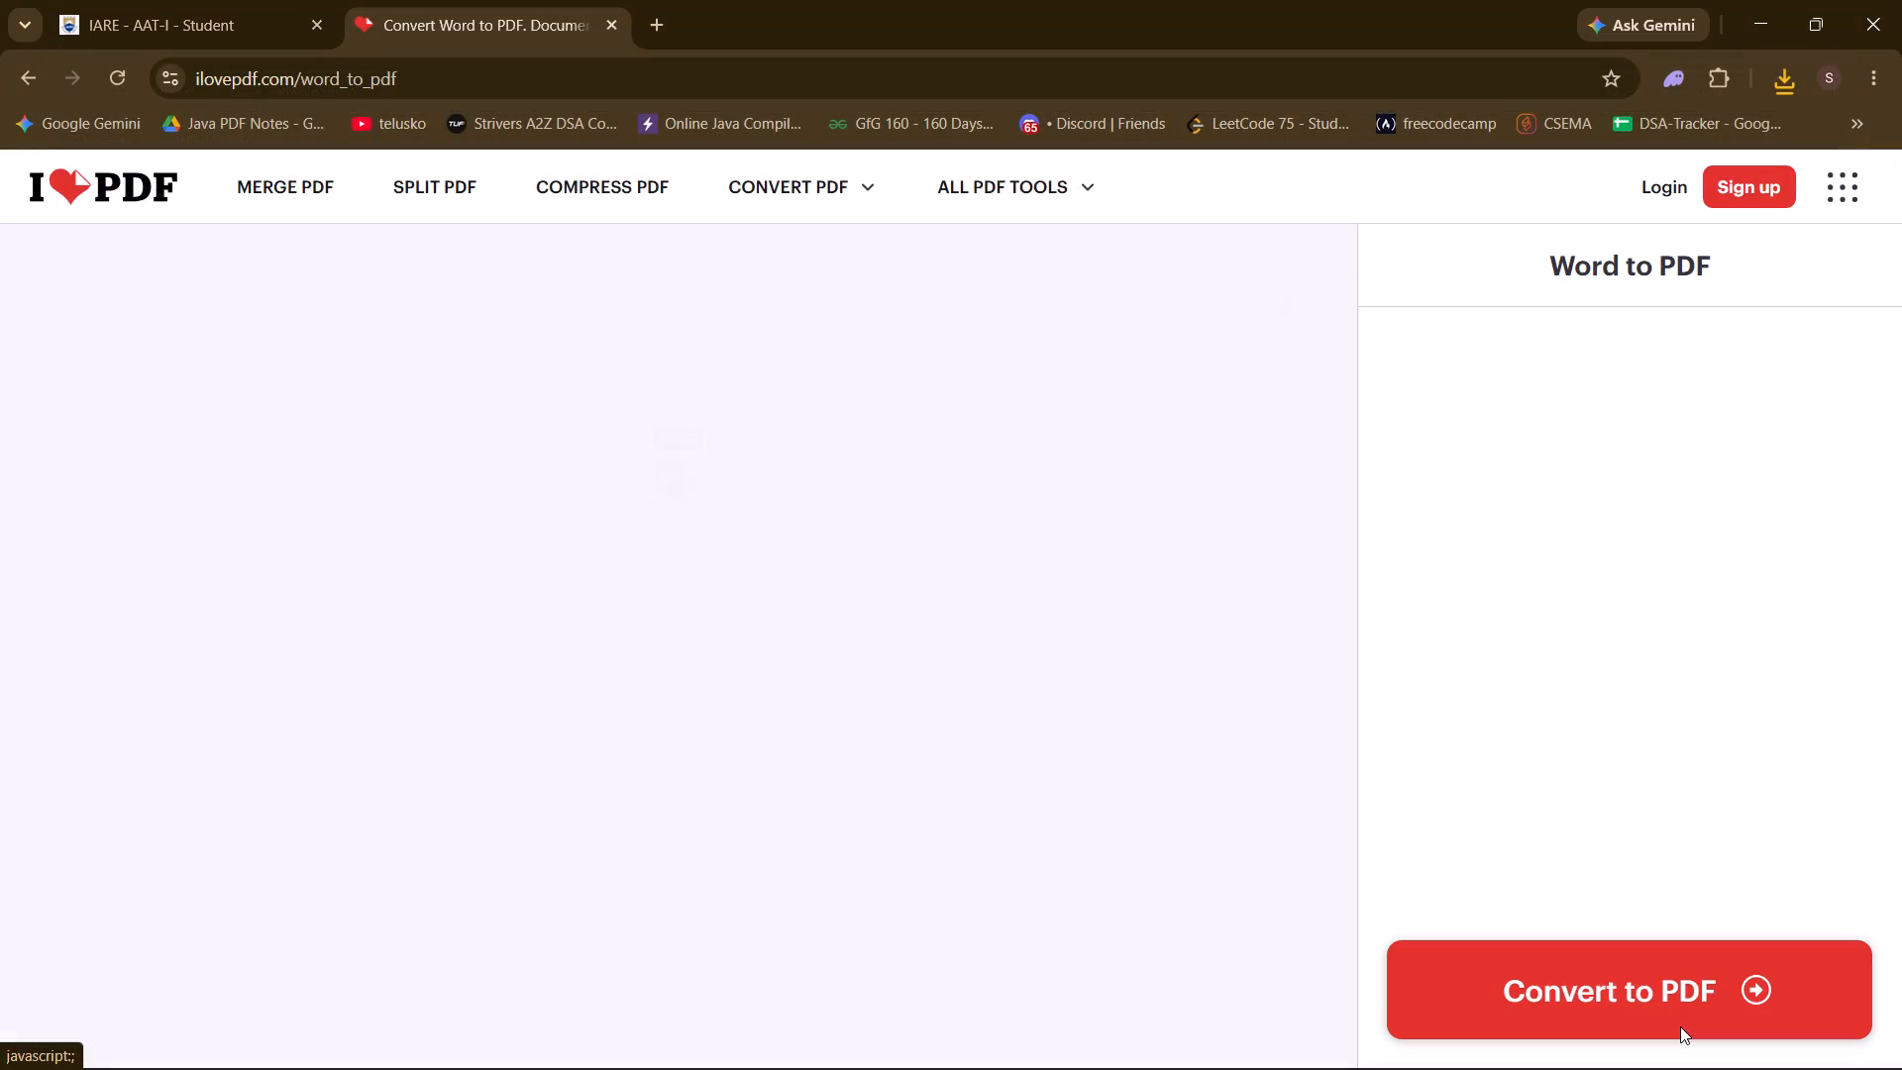
click(1665, 997)
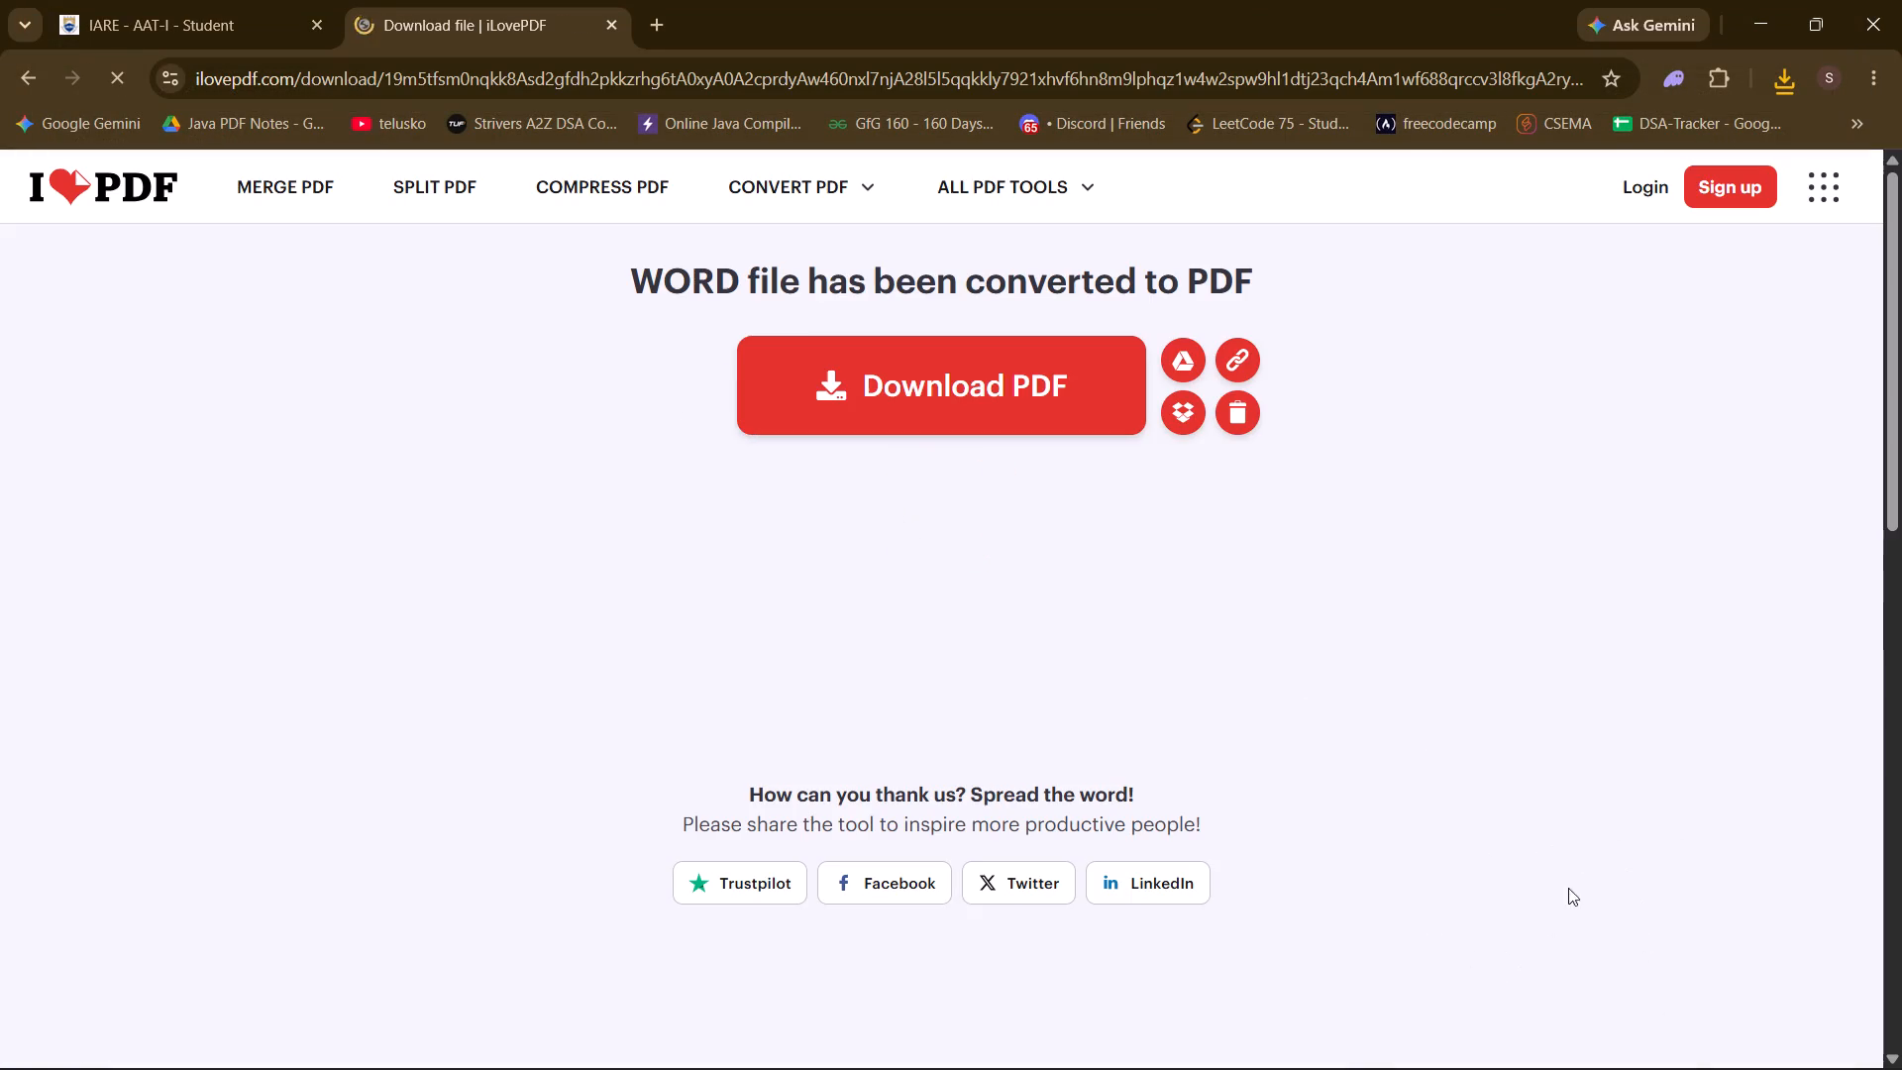
click(915, 381)
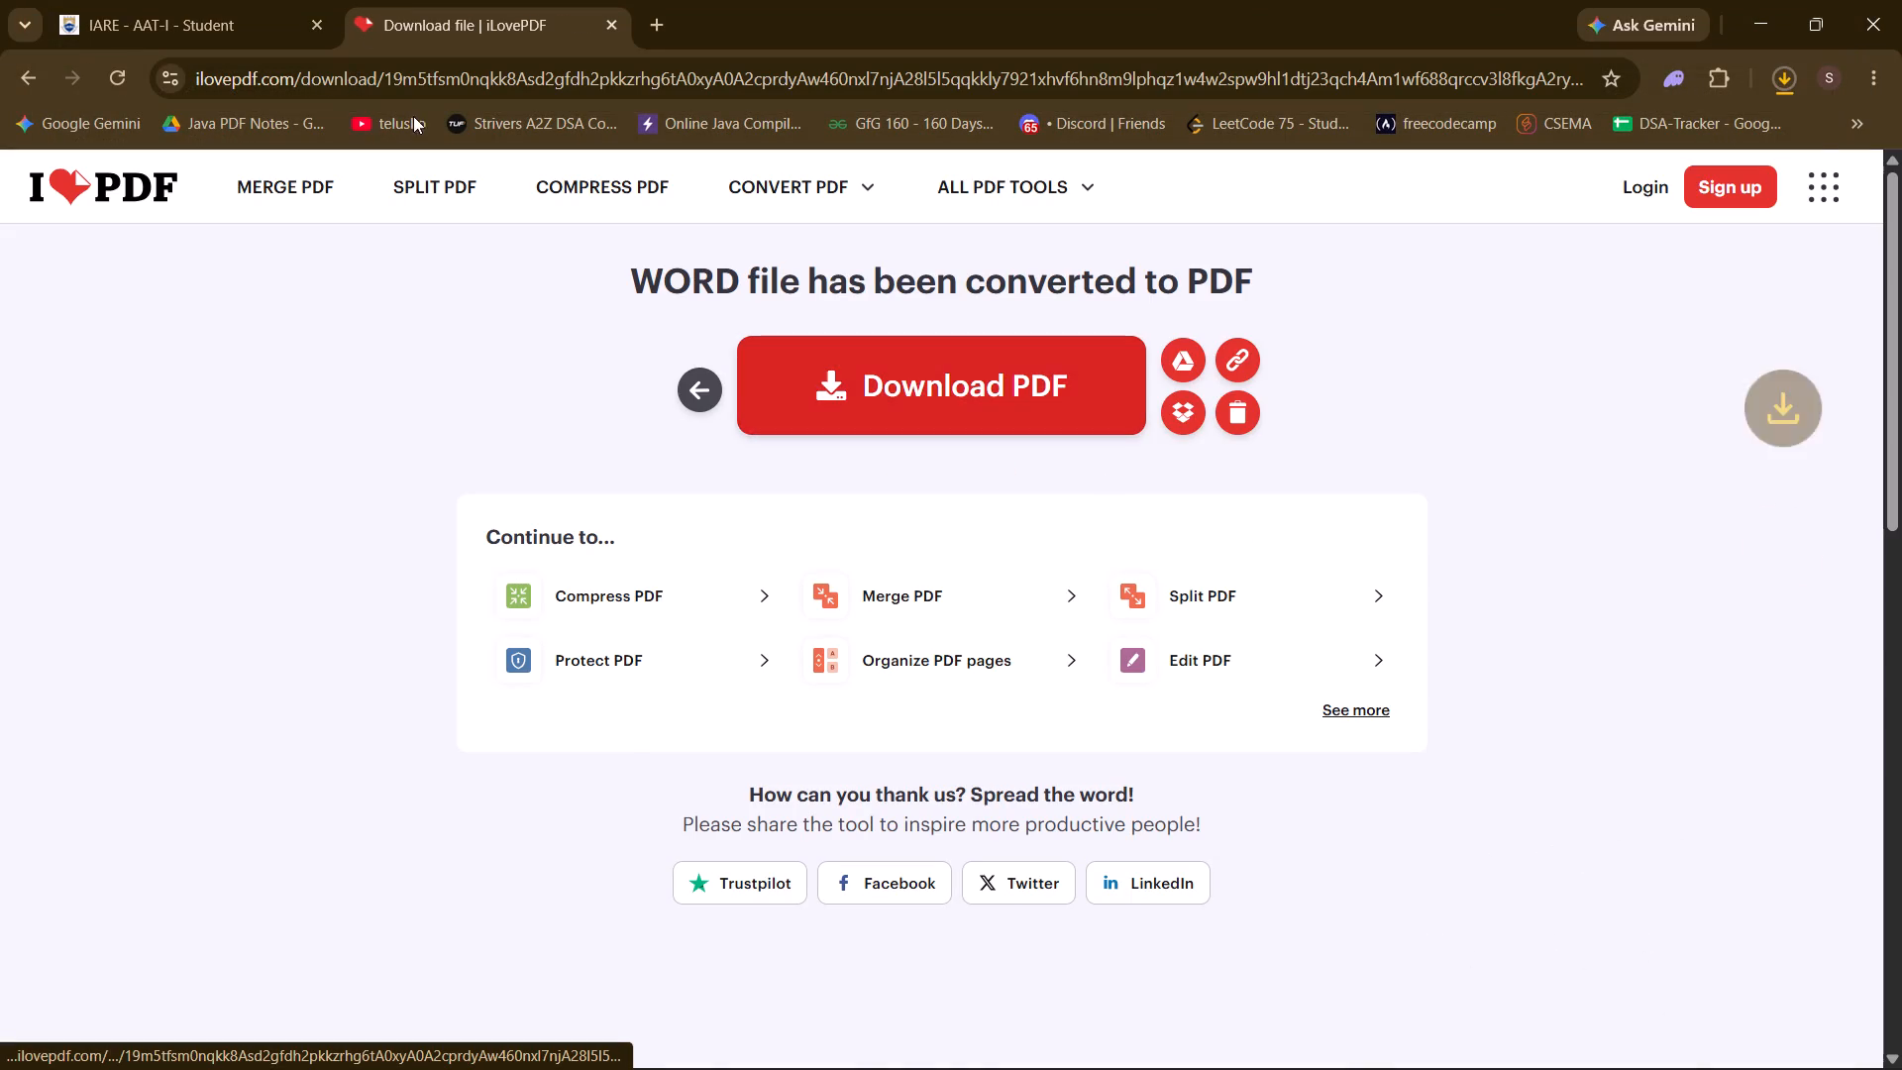
Upload NLP.pdf from Downloads to the IARE portal as the Natural Language Processing (AITD11) case study answer.
click(254, 0)
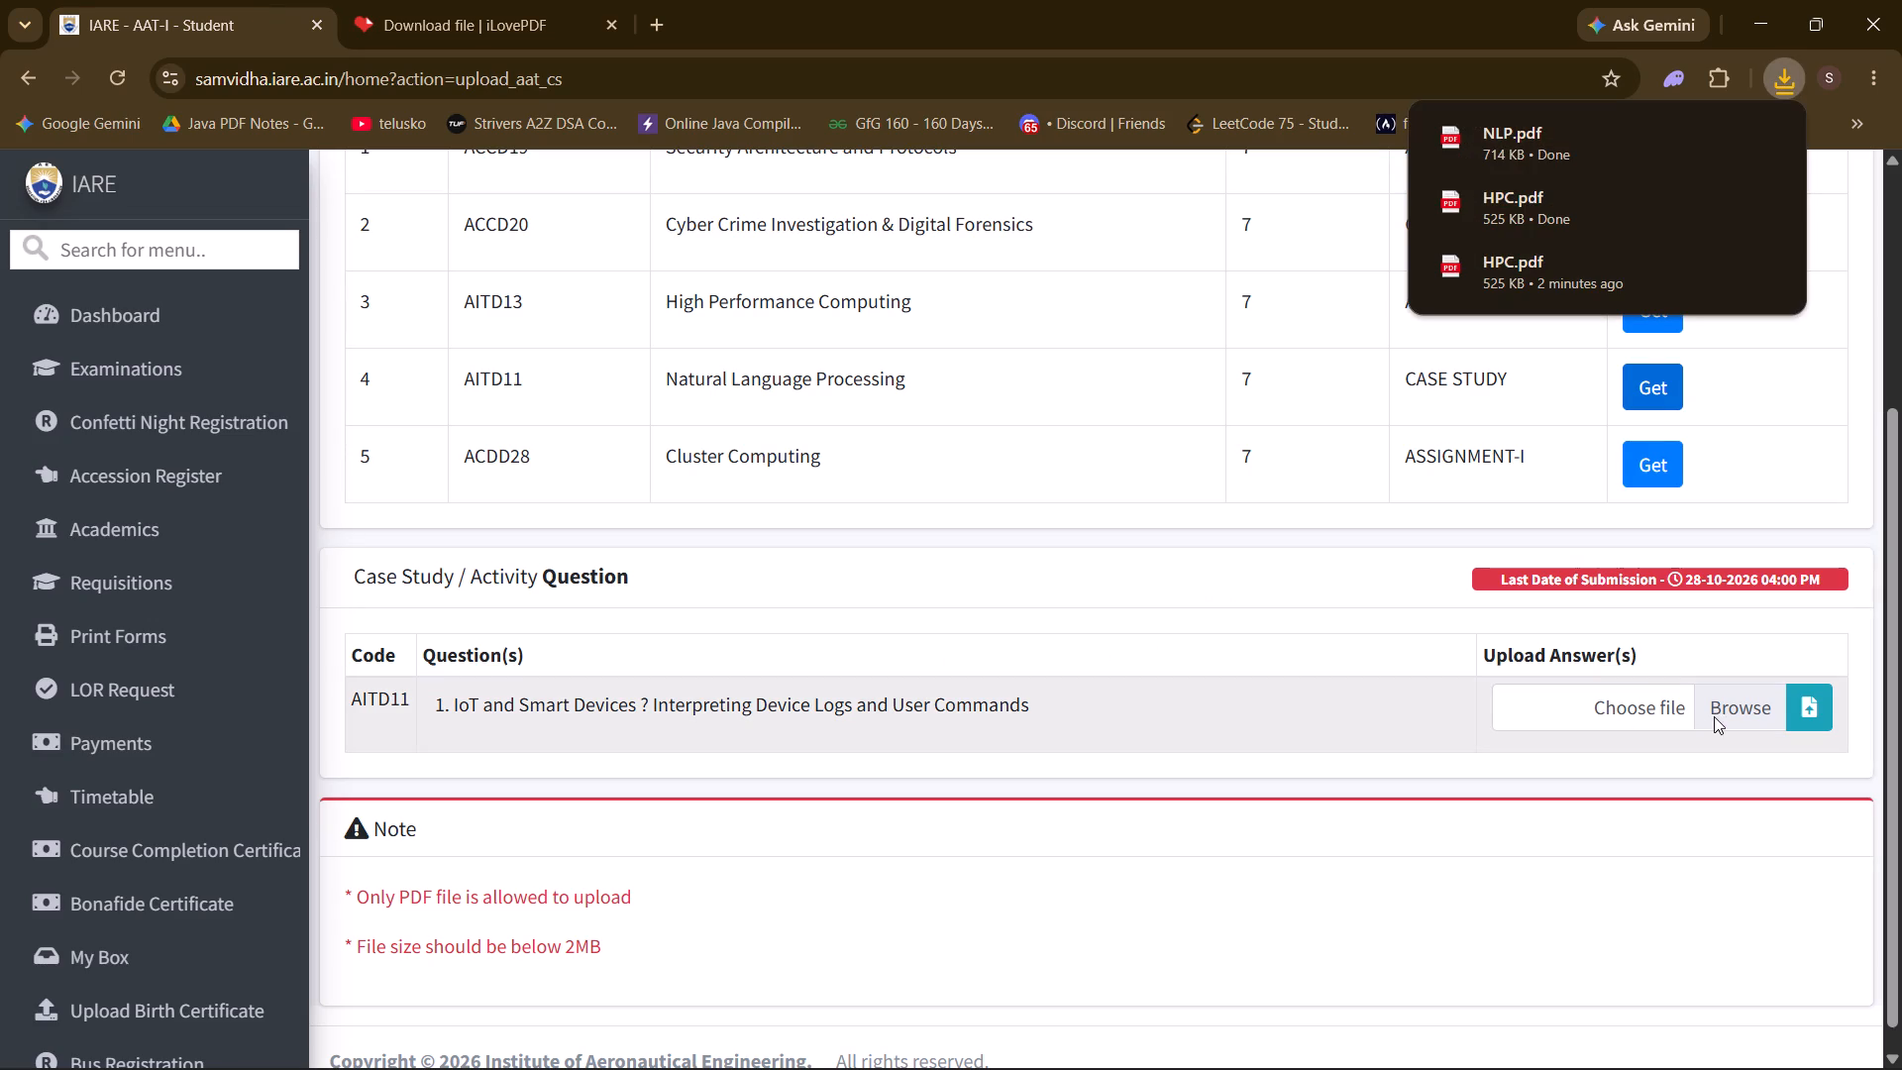
click(1734, 706)
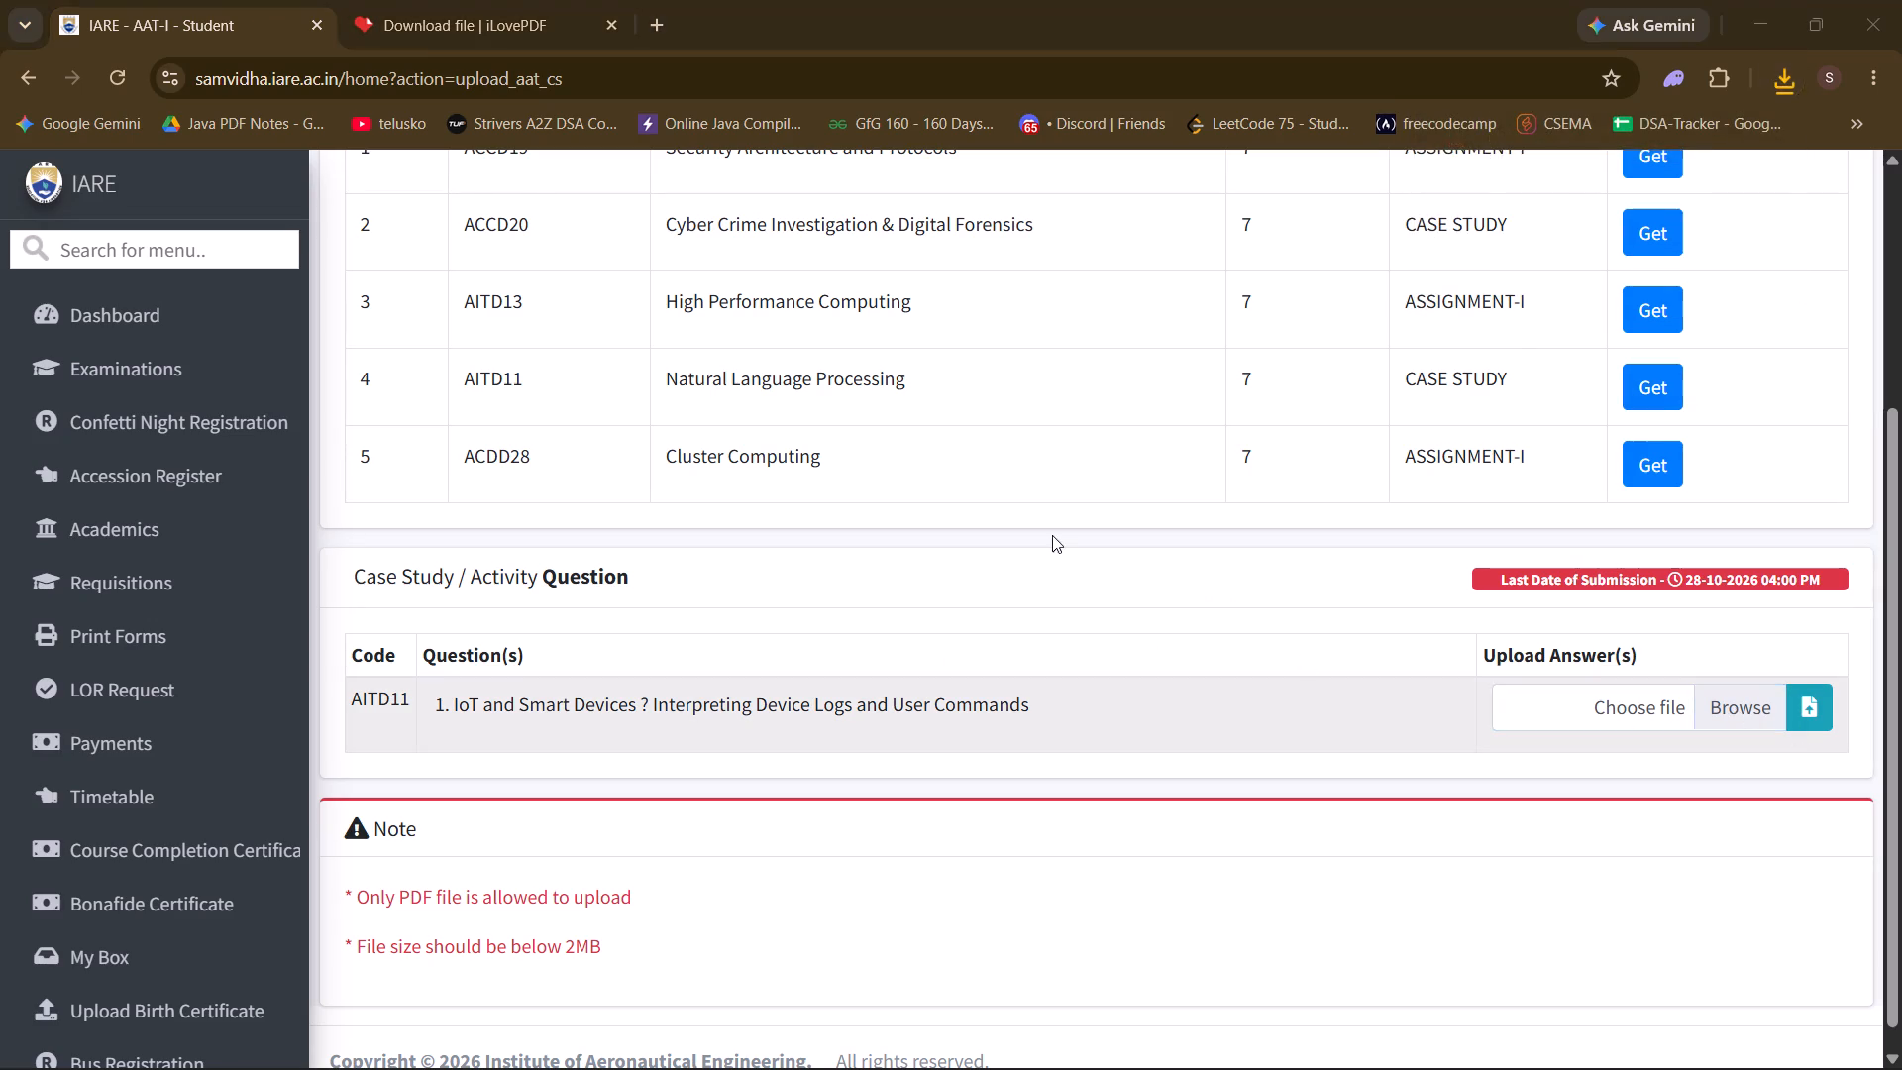
click(609, 226)
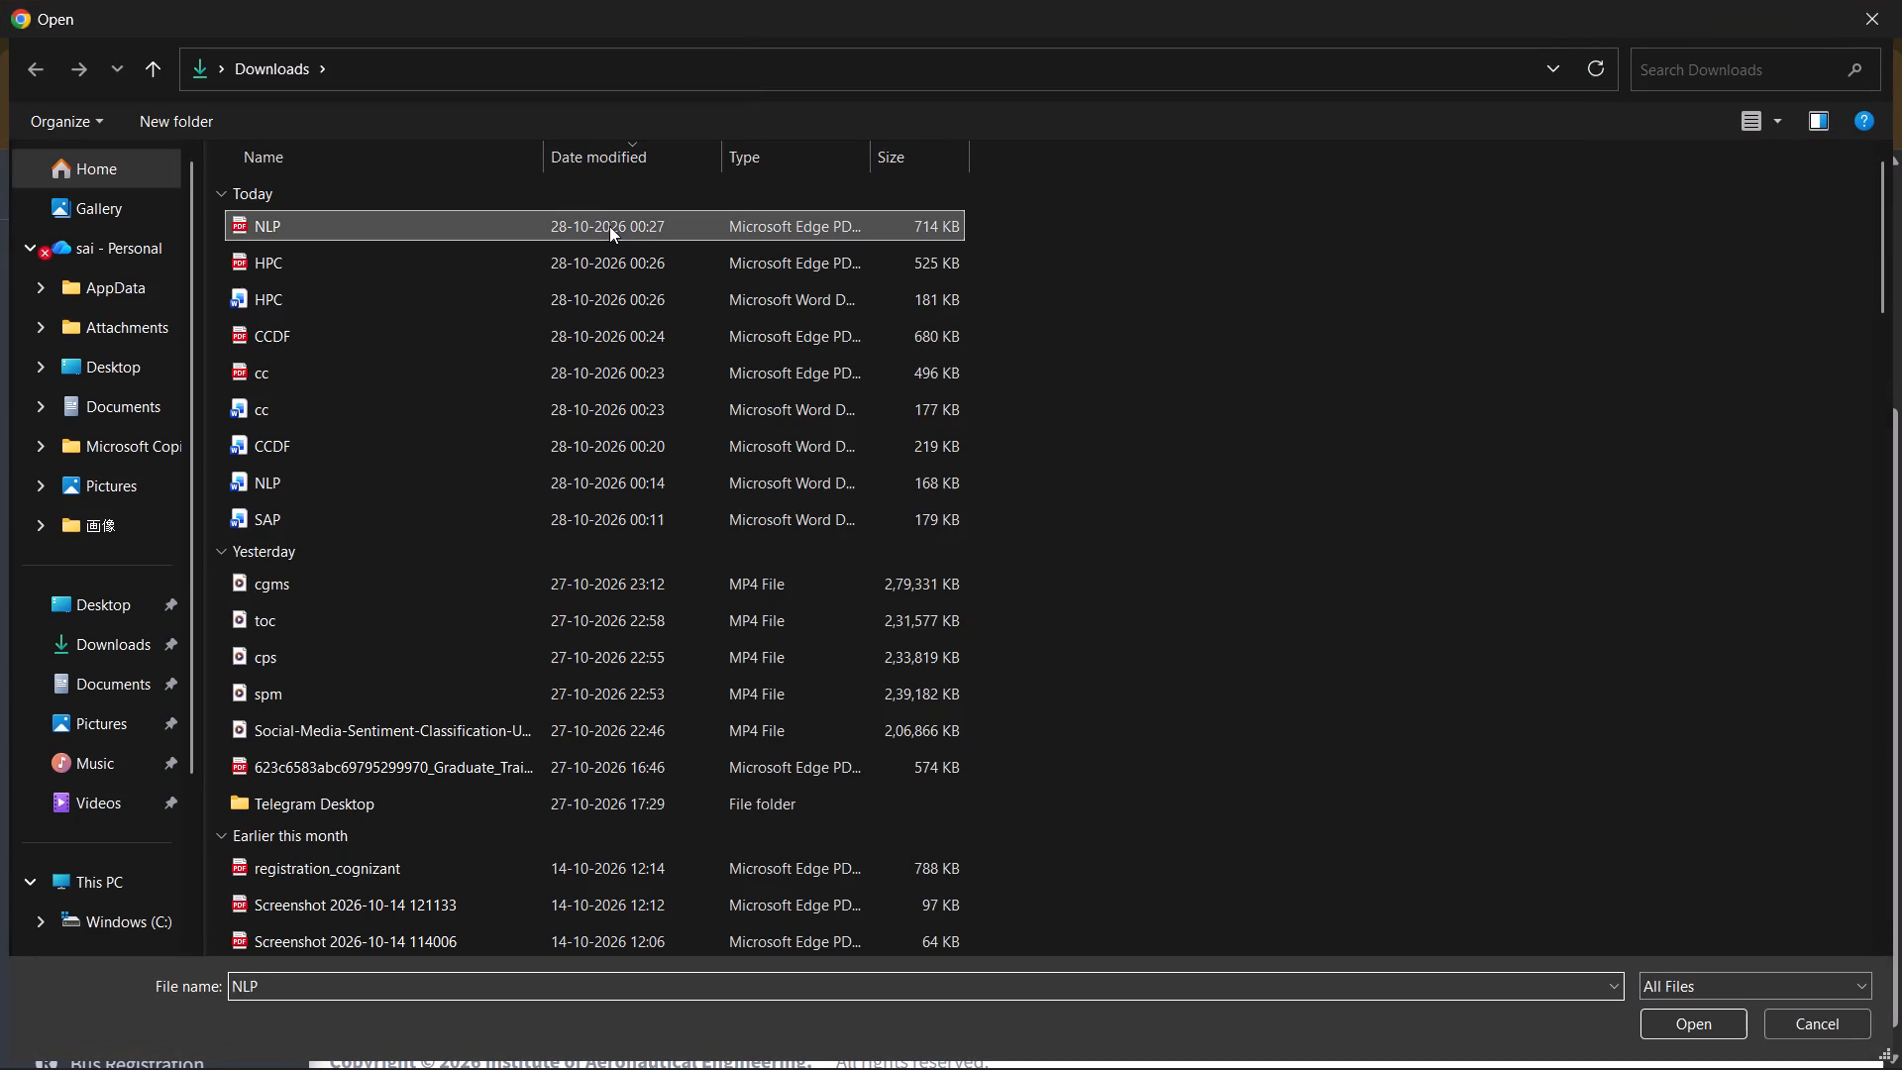
click(1672, 1019)
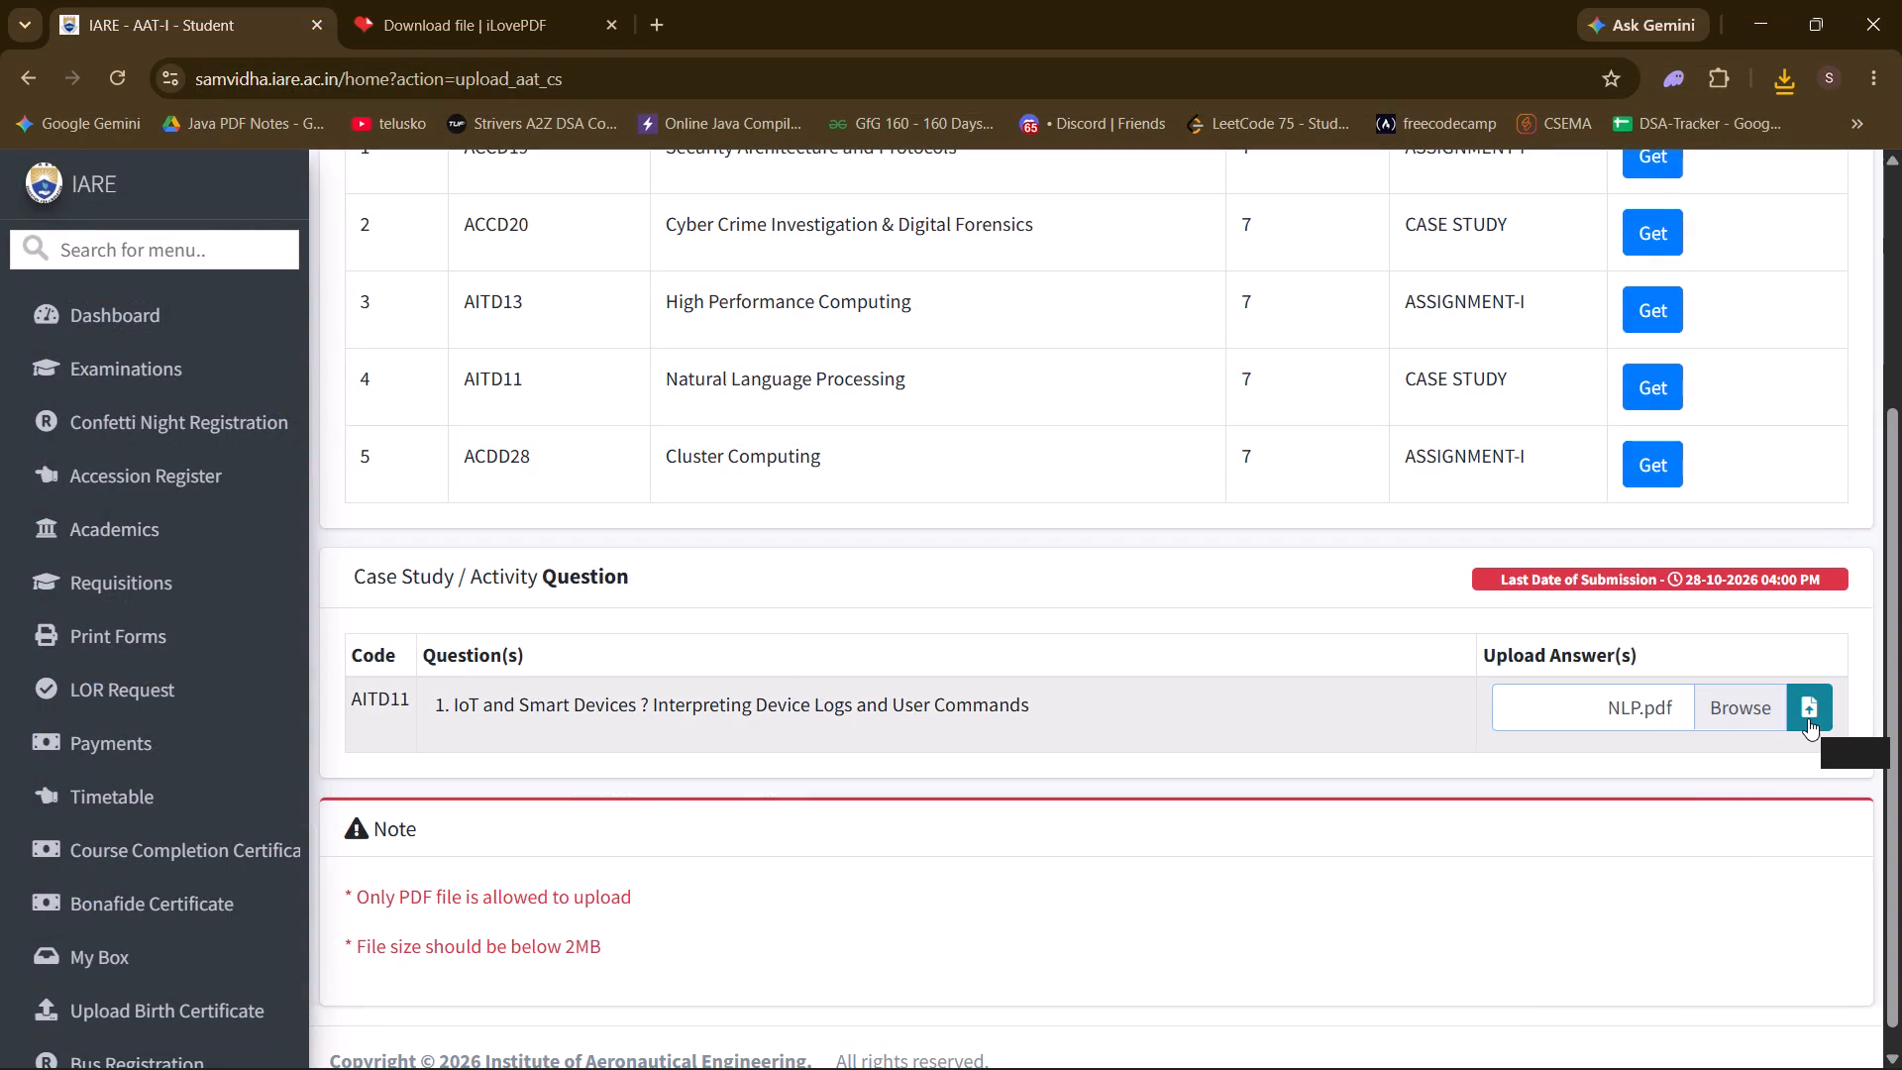
click(1808, 718)
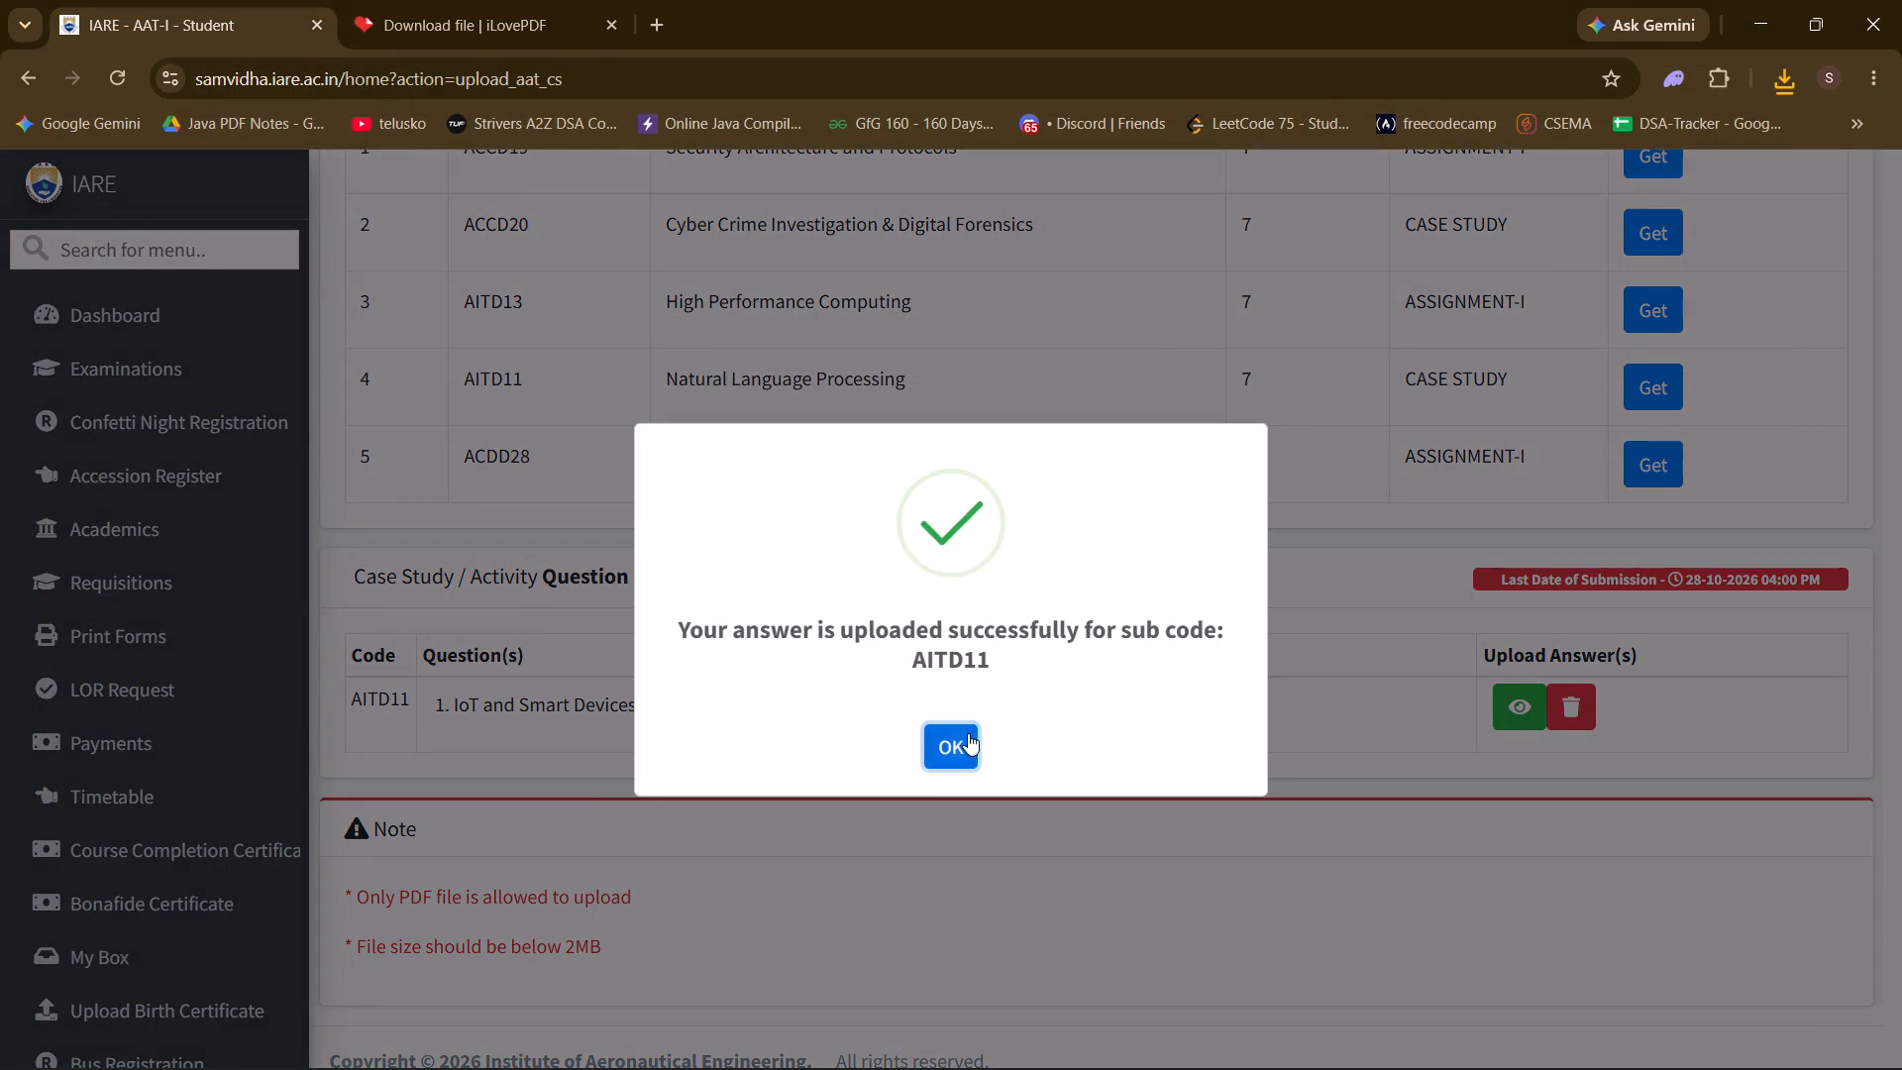
click(966, 733)
View the uploaded Natural Language Processing answer, check the name and roll number on its cover page, and close it.
click(1517, 700)
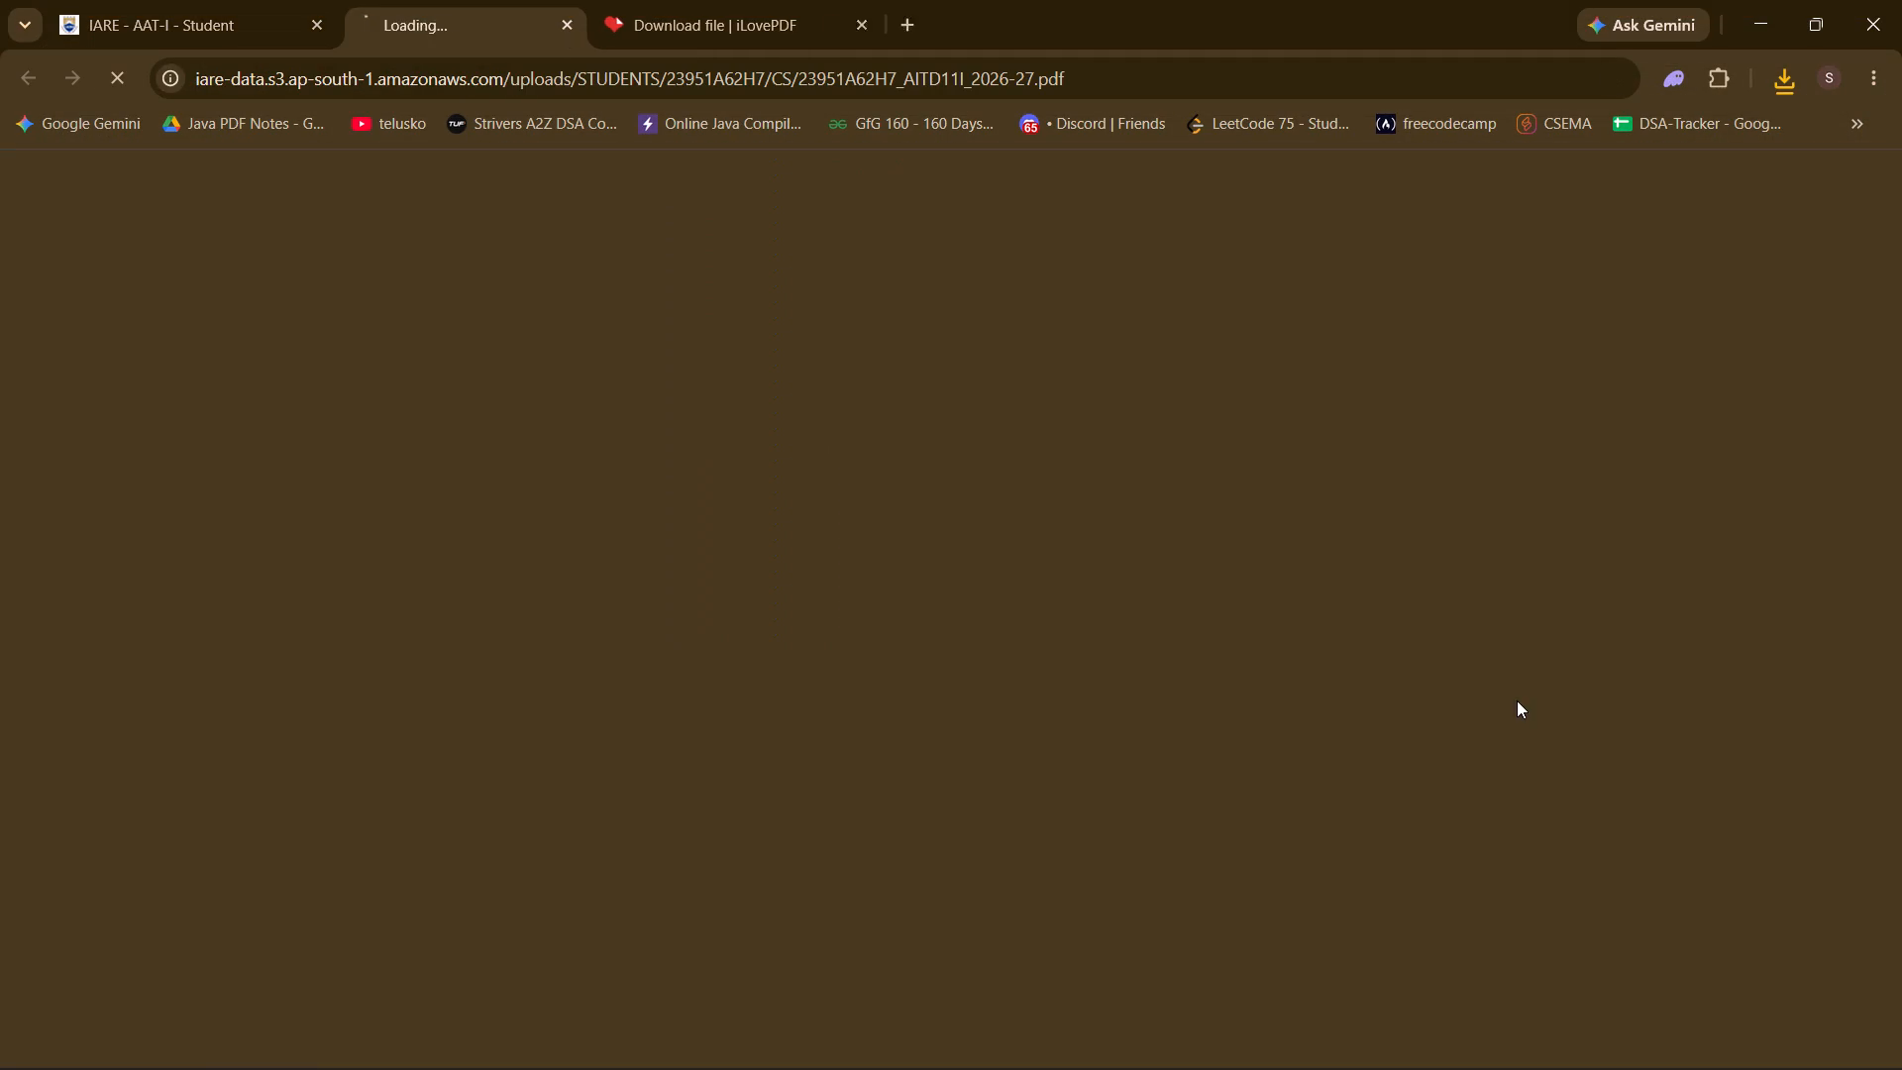
scroll(845, 605, down, 3)
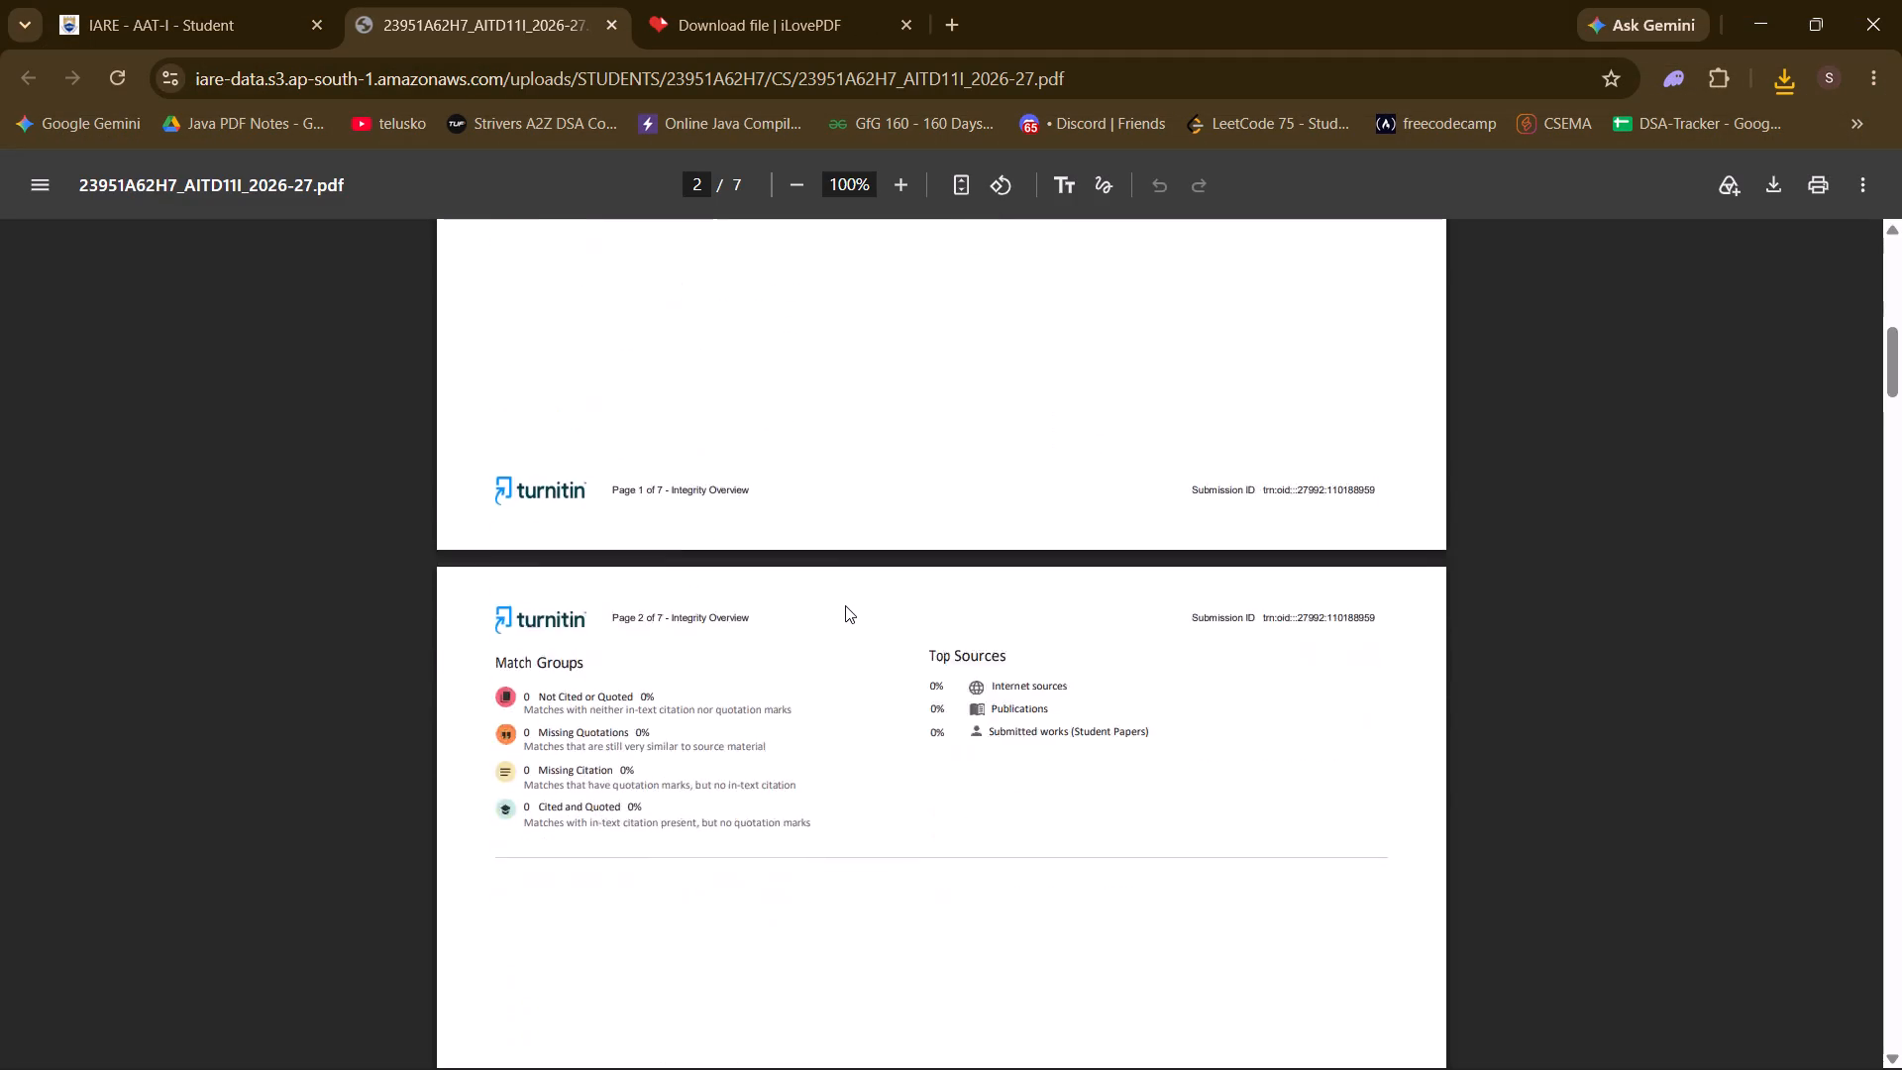
scroll(845, 605, down, 10)
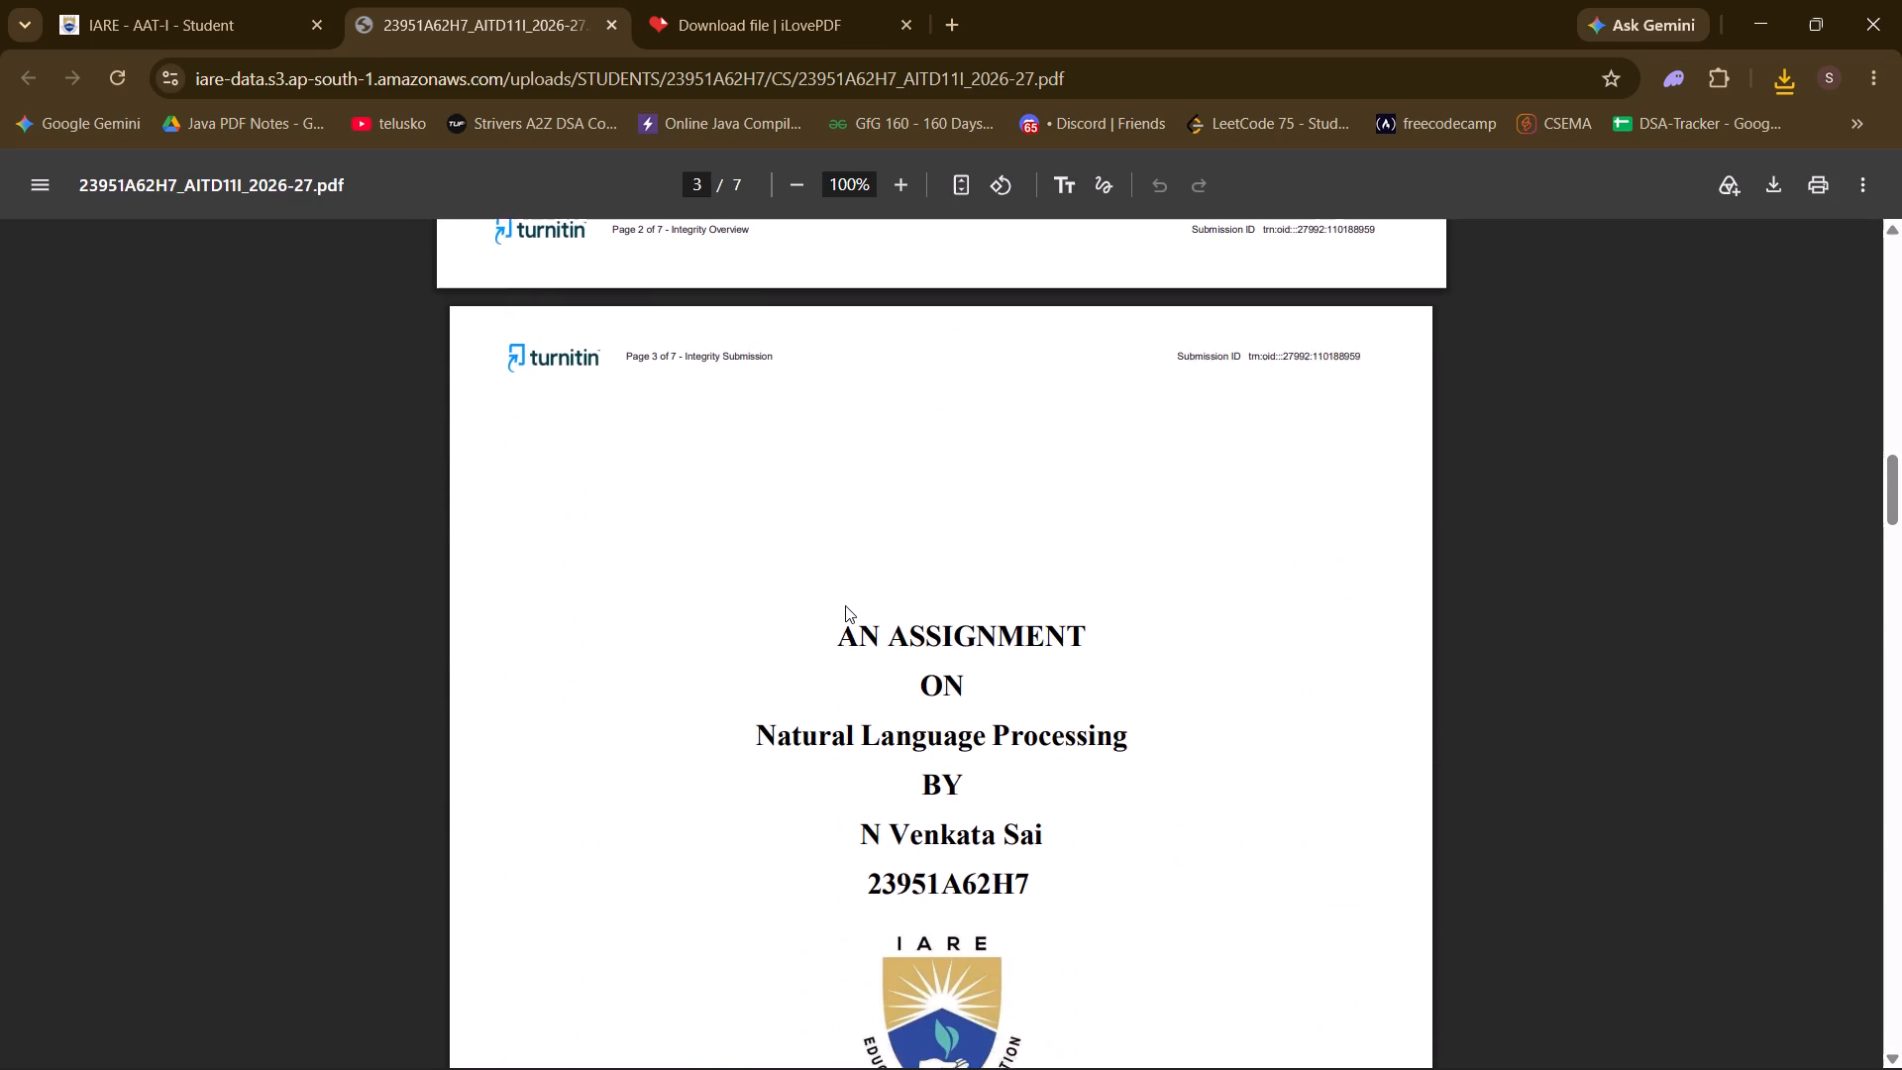
scroll(845, 605, down, 9)
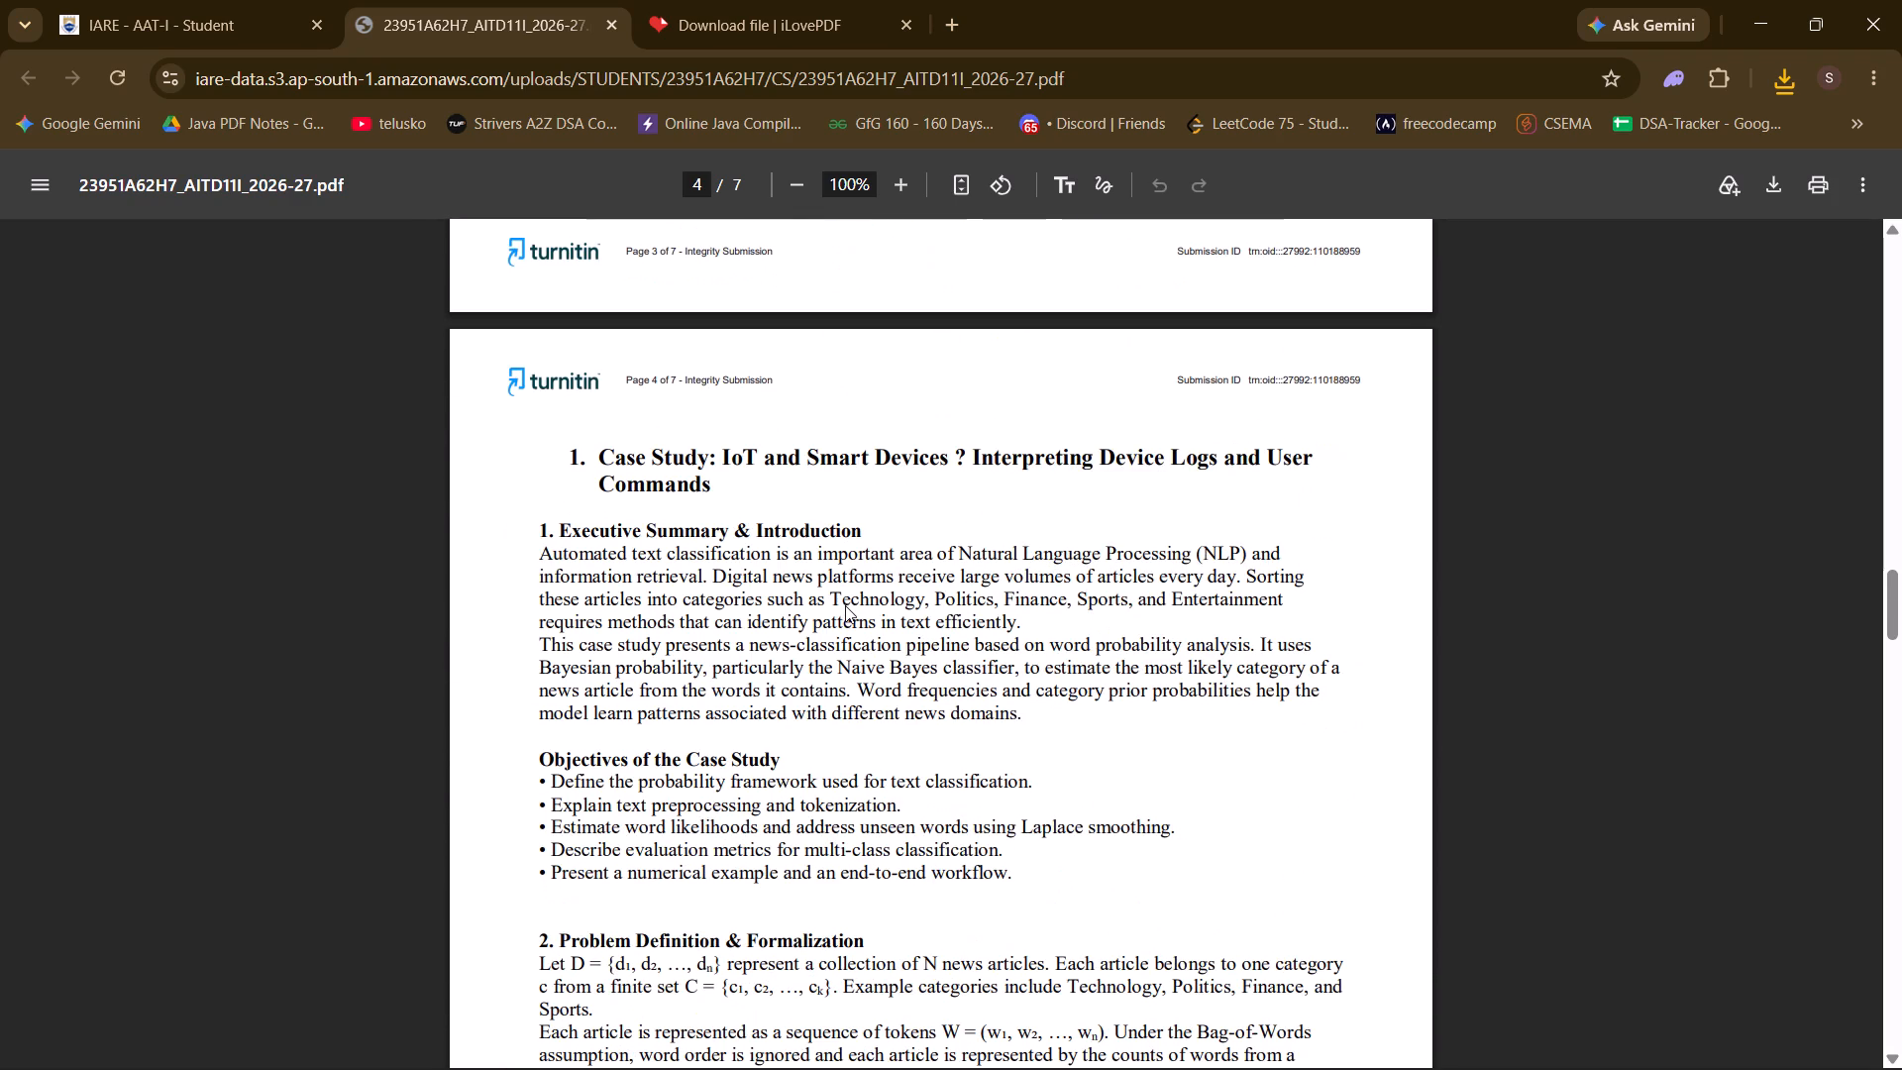
click(610, 22)
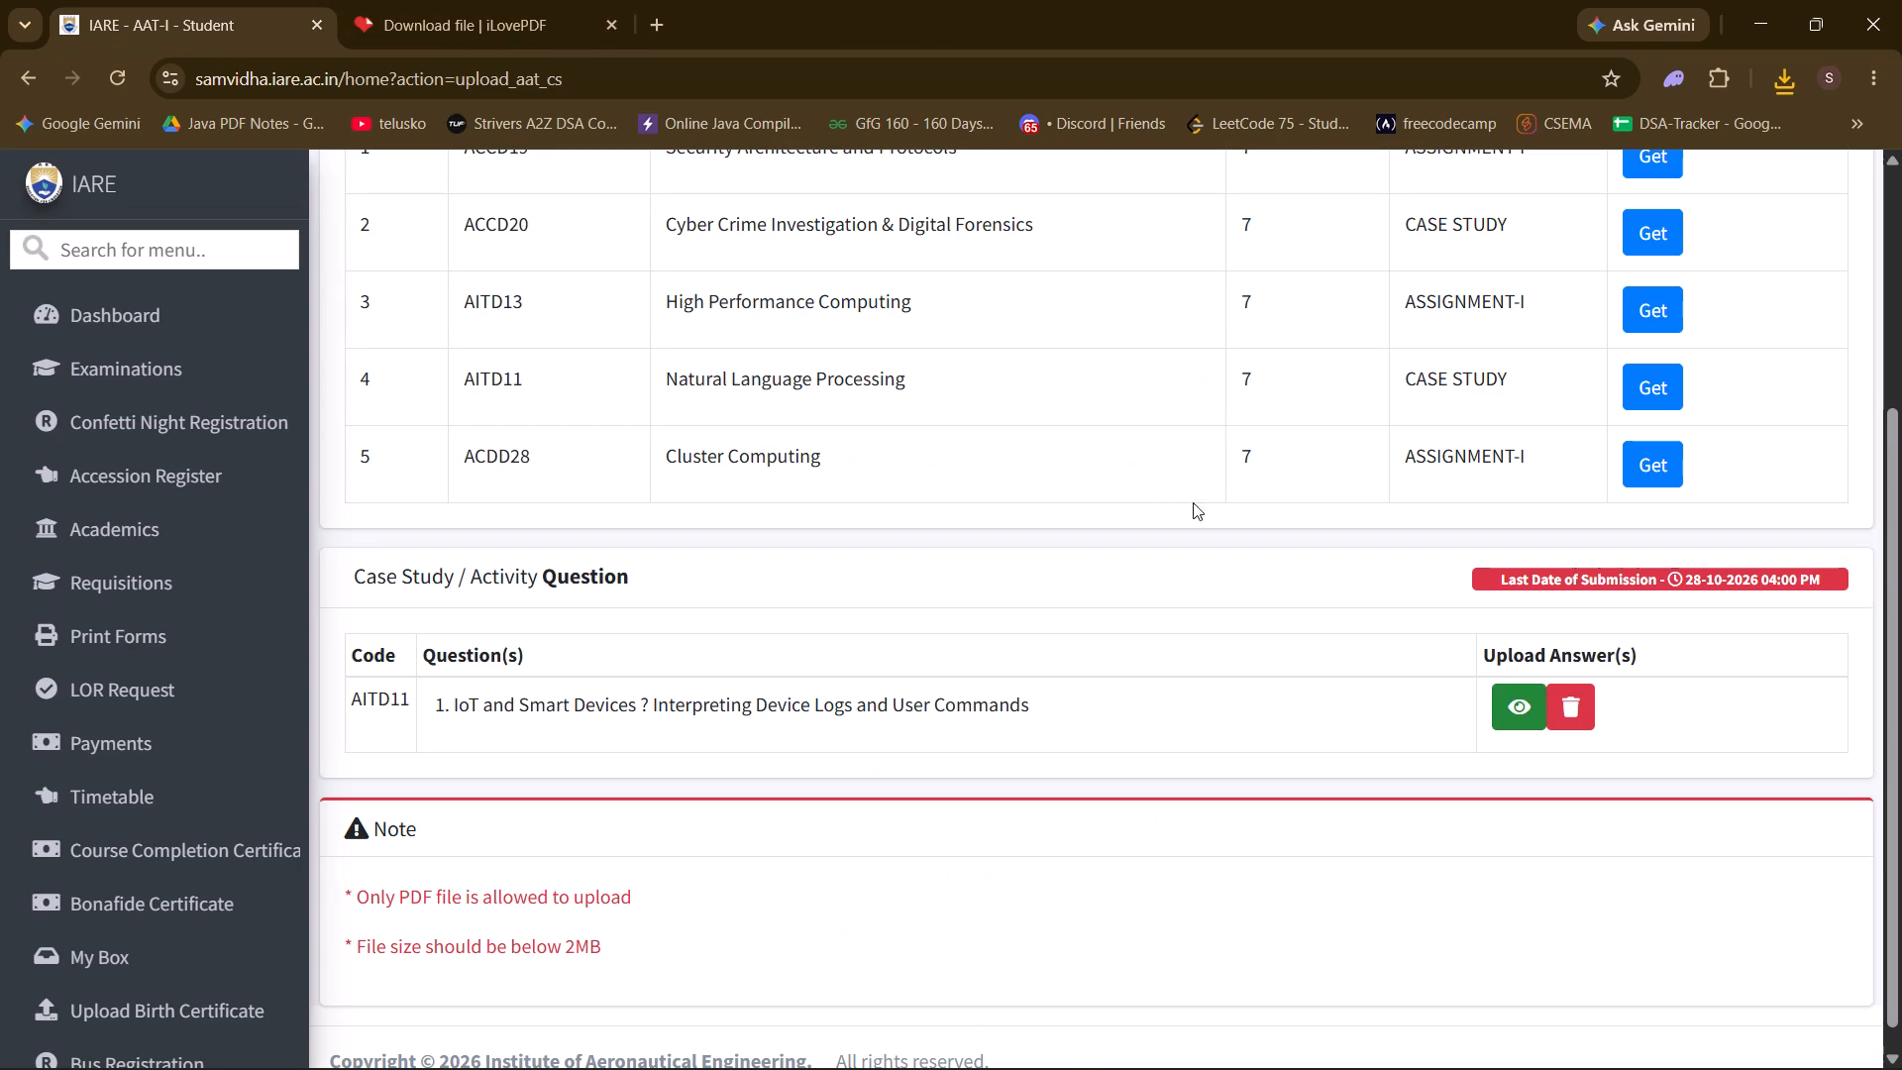
Convert SAP.docx from the Downloads folder to PDF in iLovePDF and download the result.
scroll(1217, 518, up, 3)
click(440, 0)
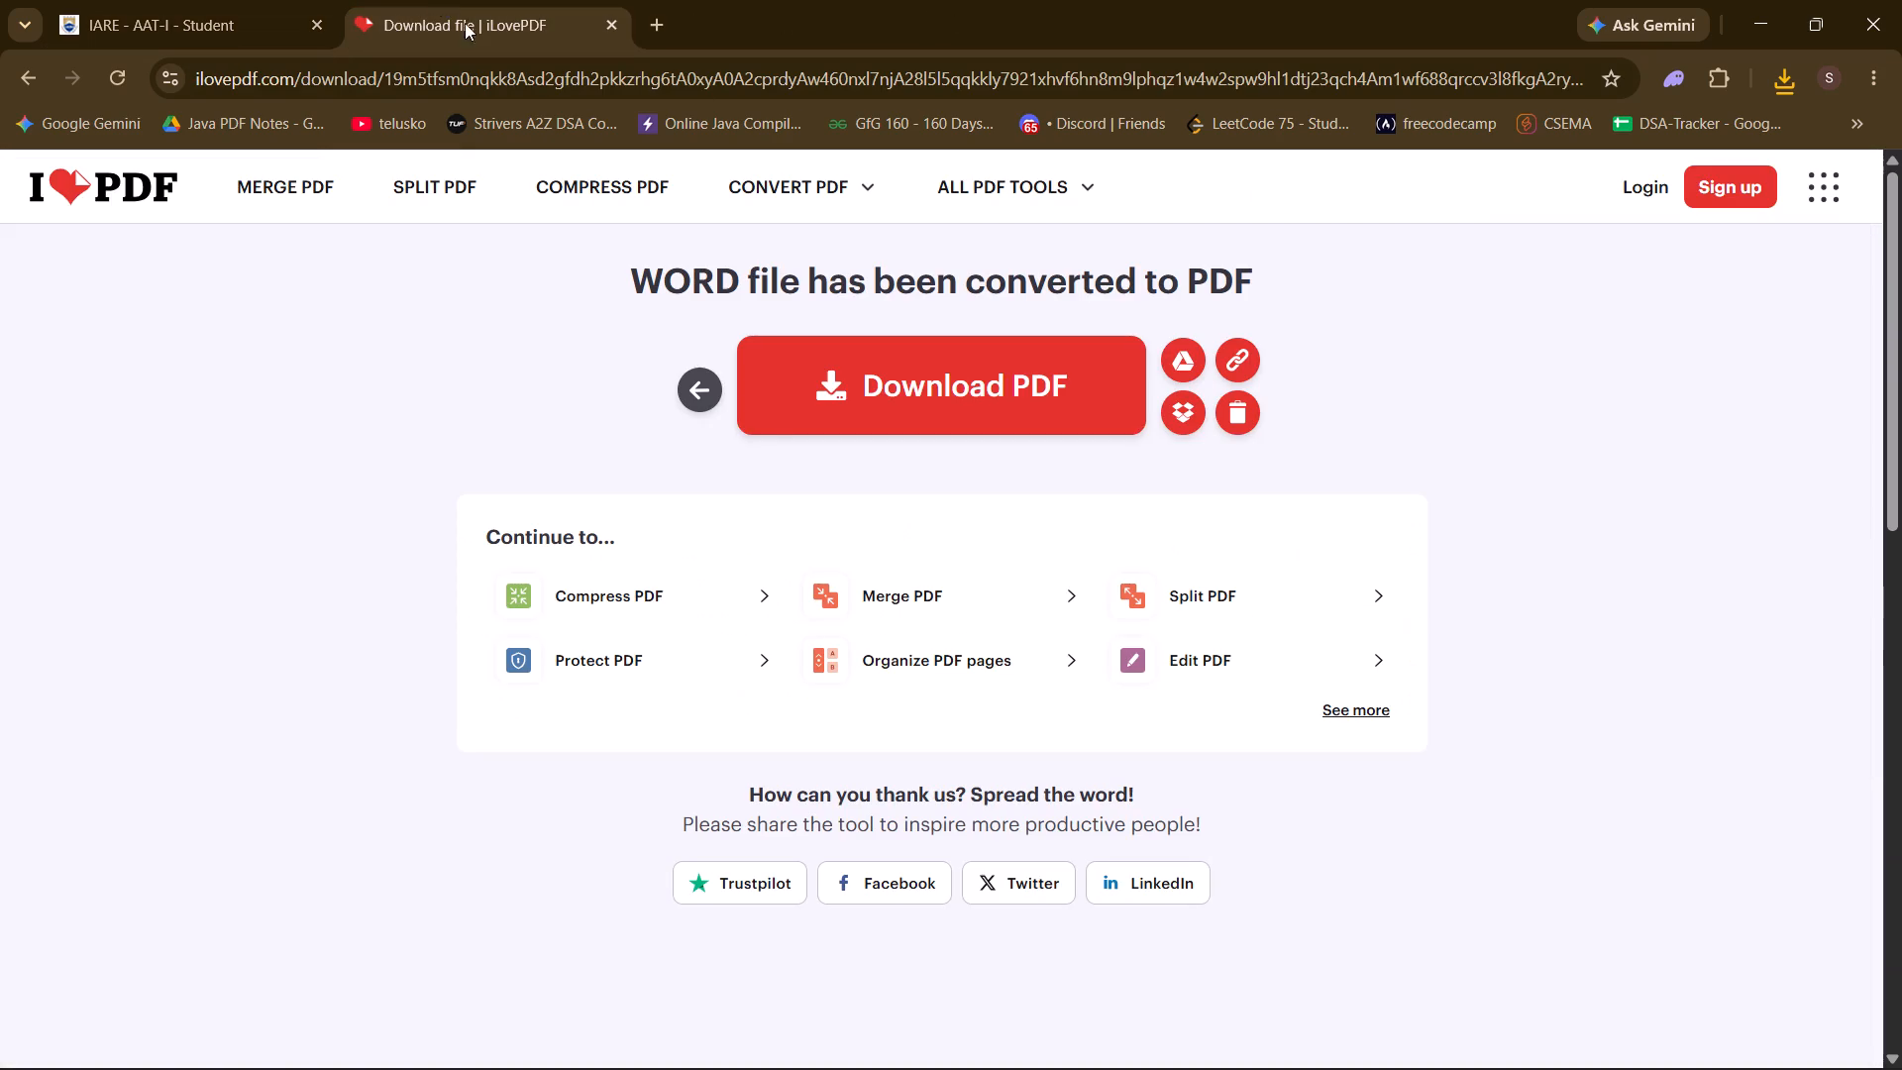
click(693, 397)
click(942, 467)
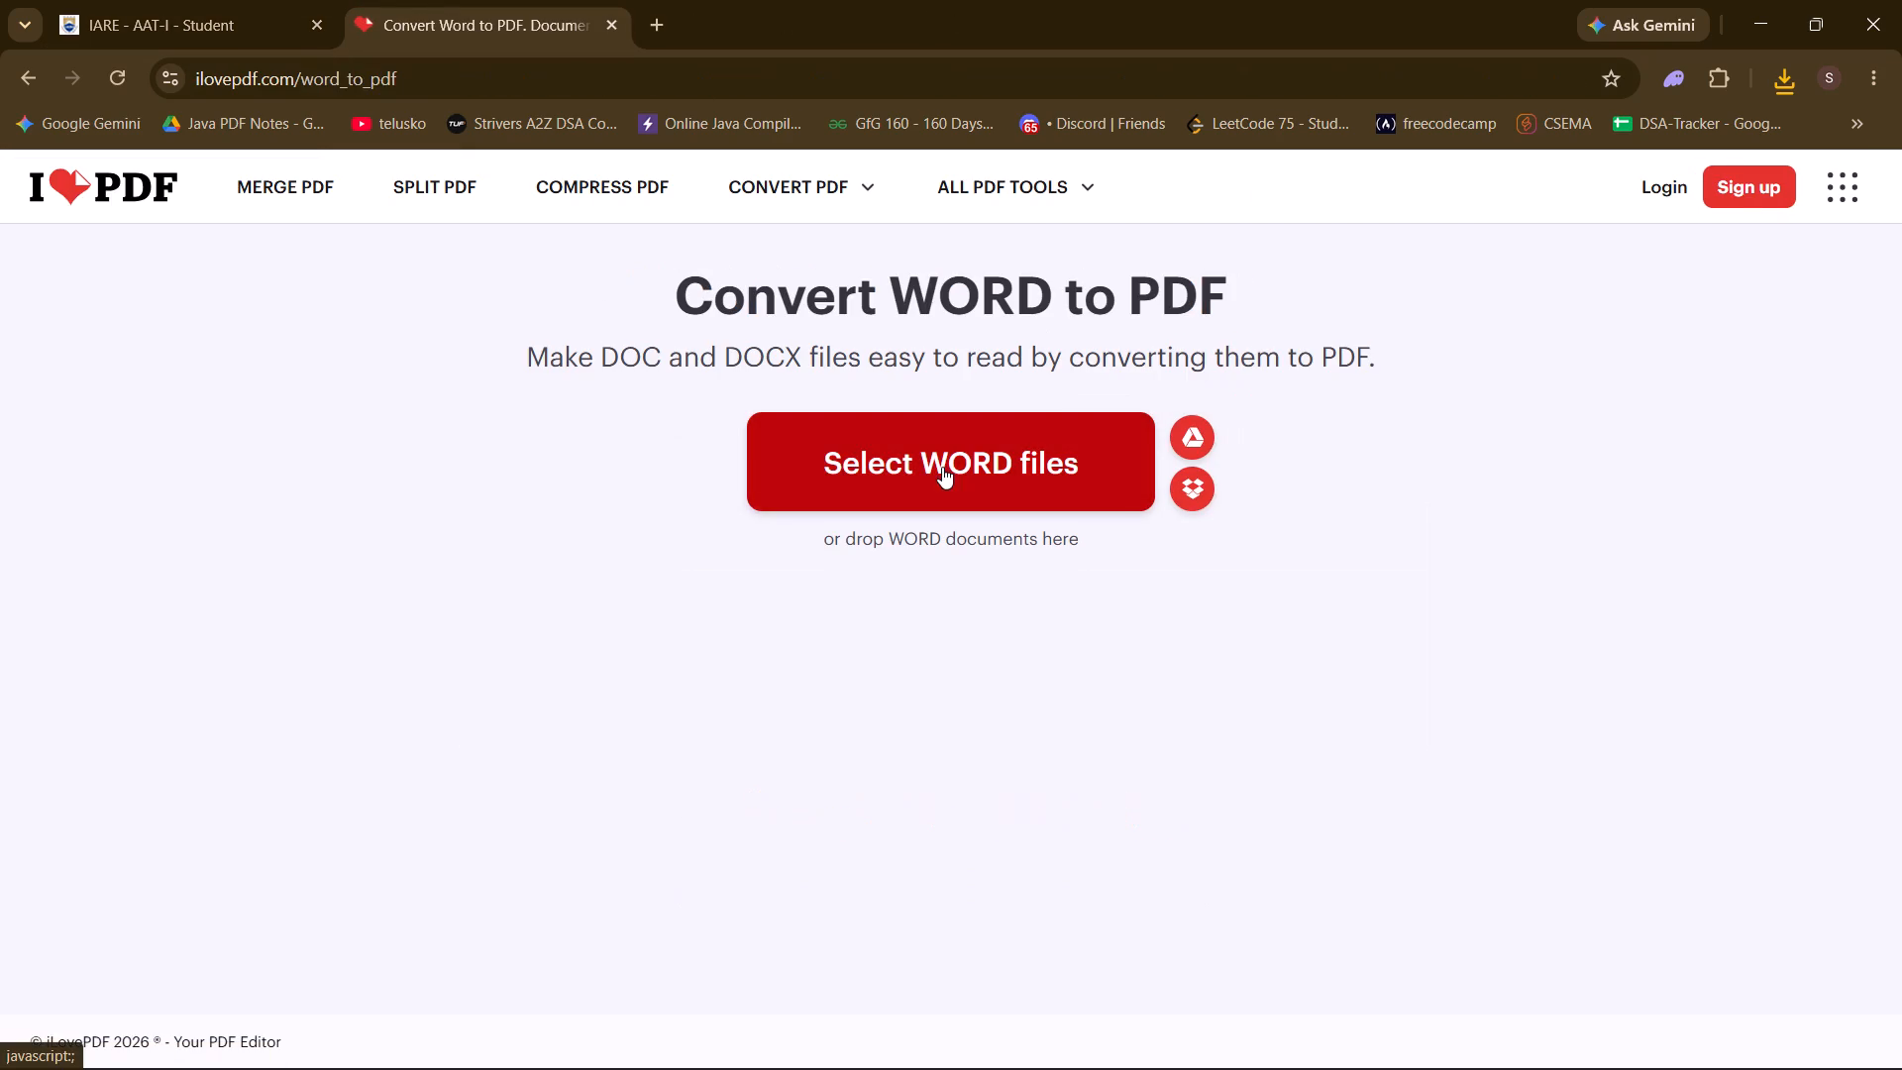
click(617, 367)
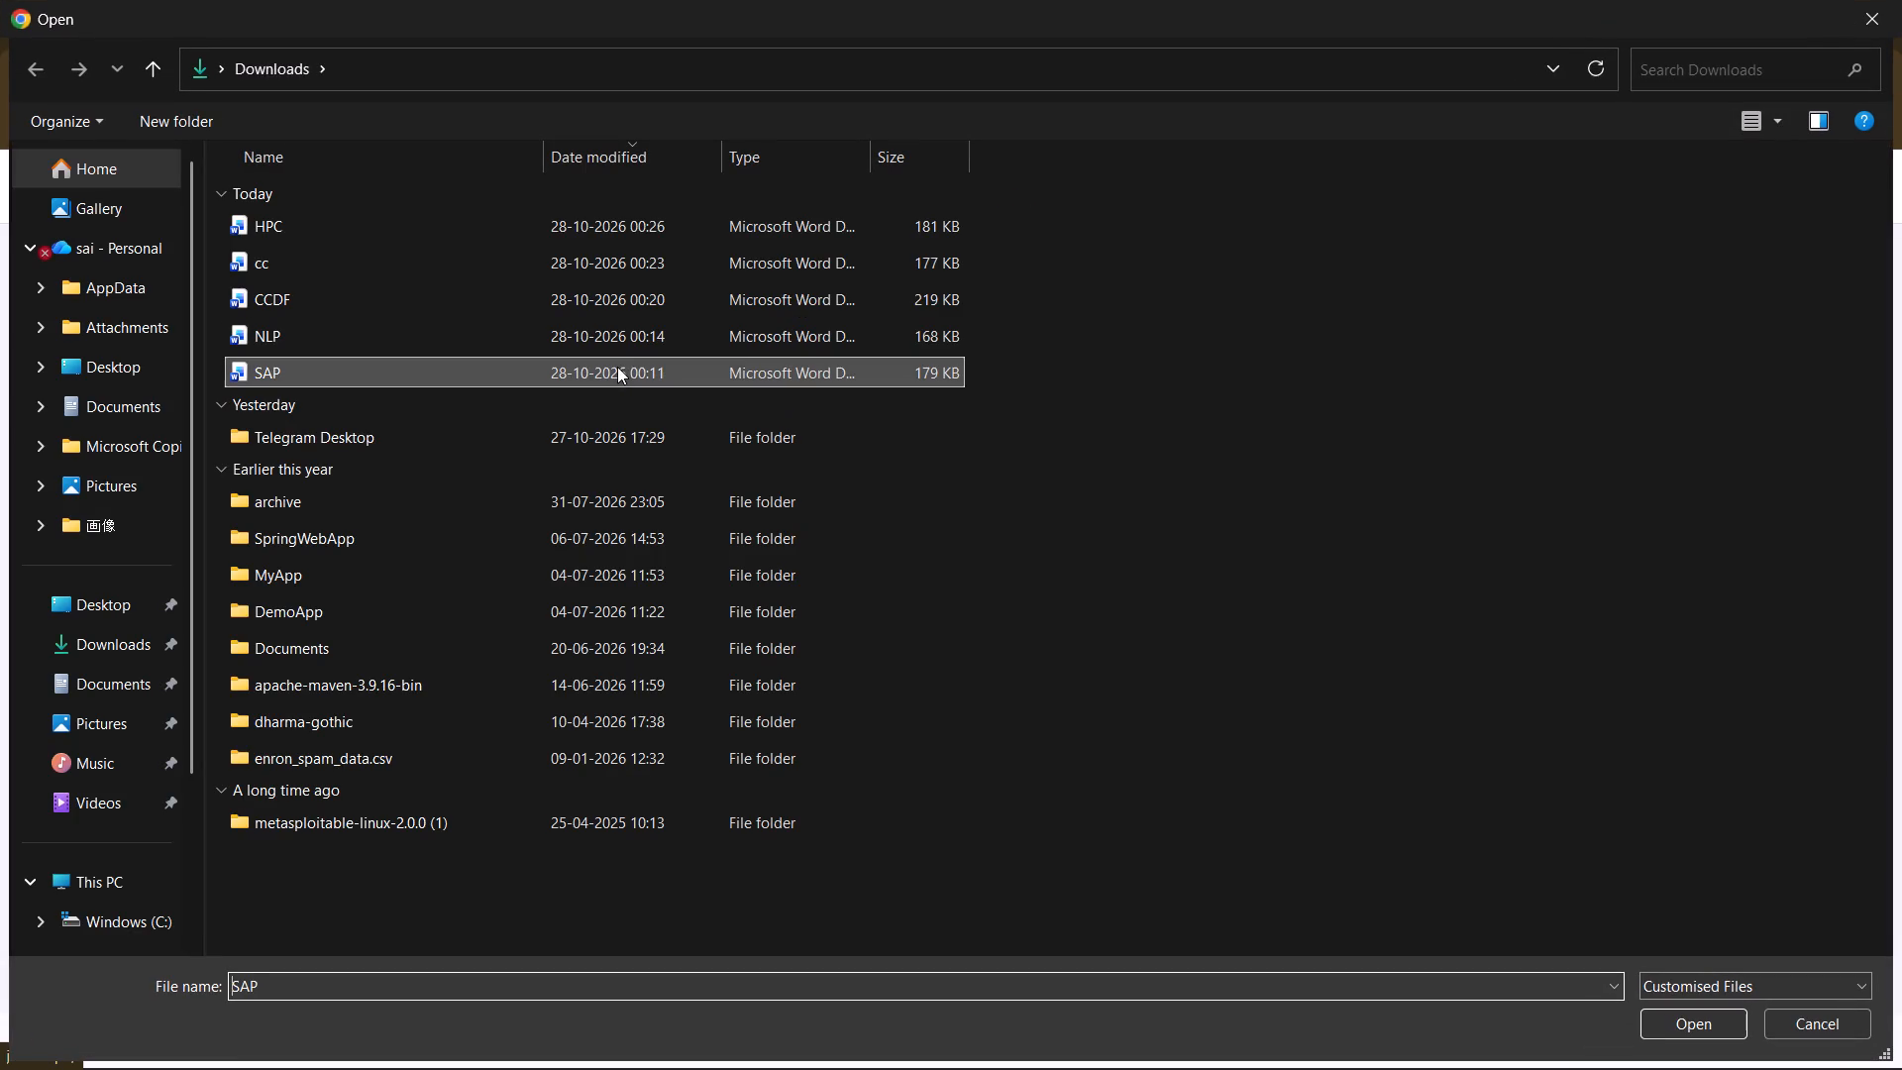
click(1688, 1015)
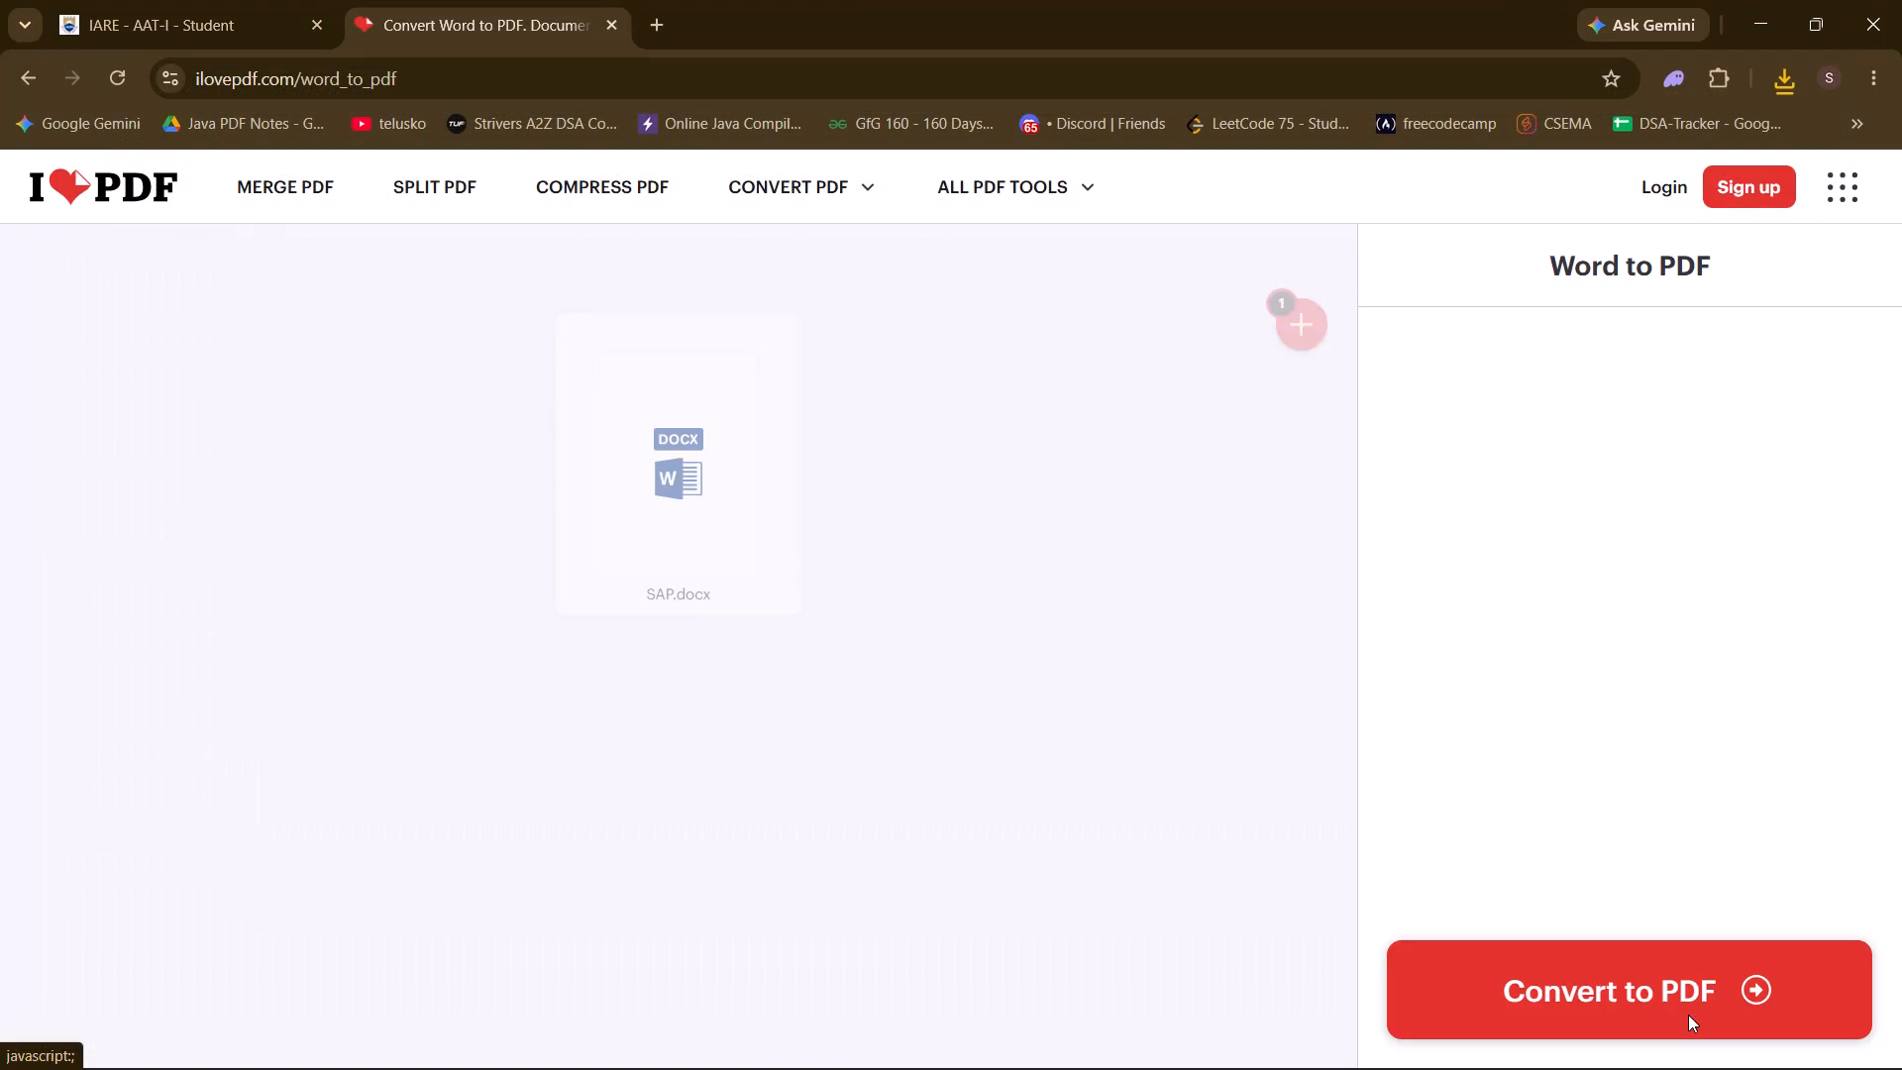
click(1531, 963)
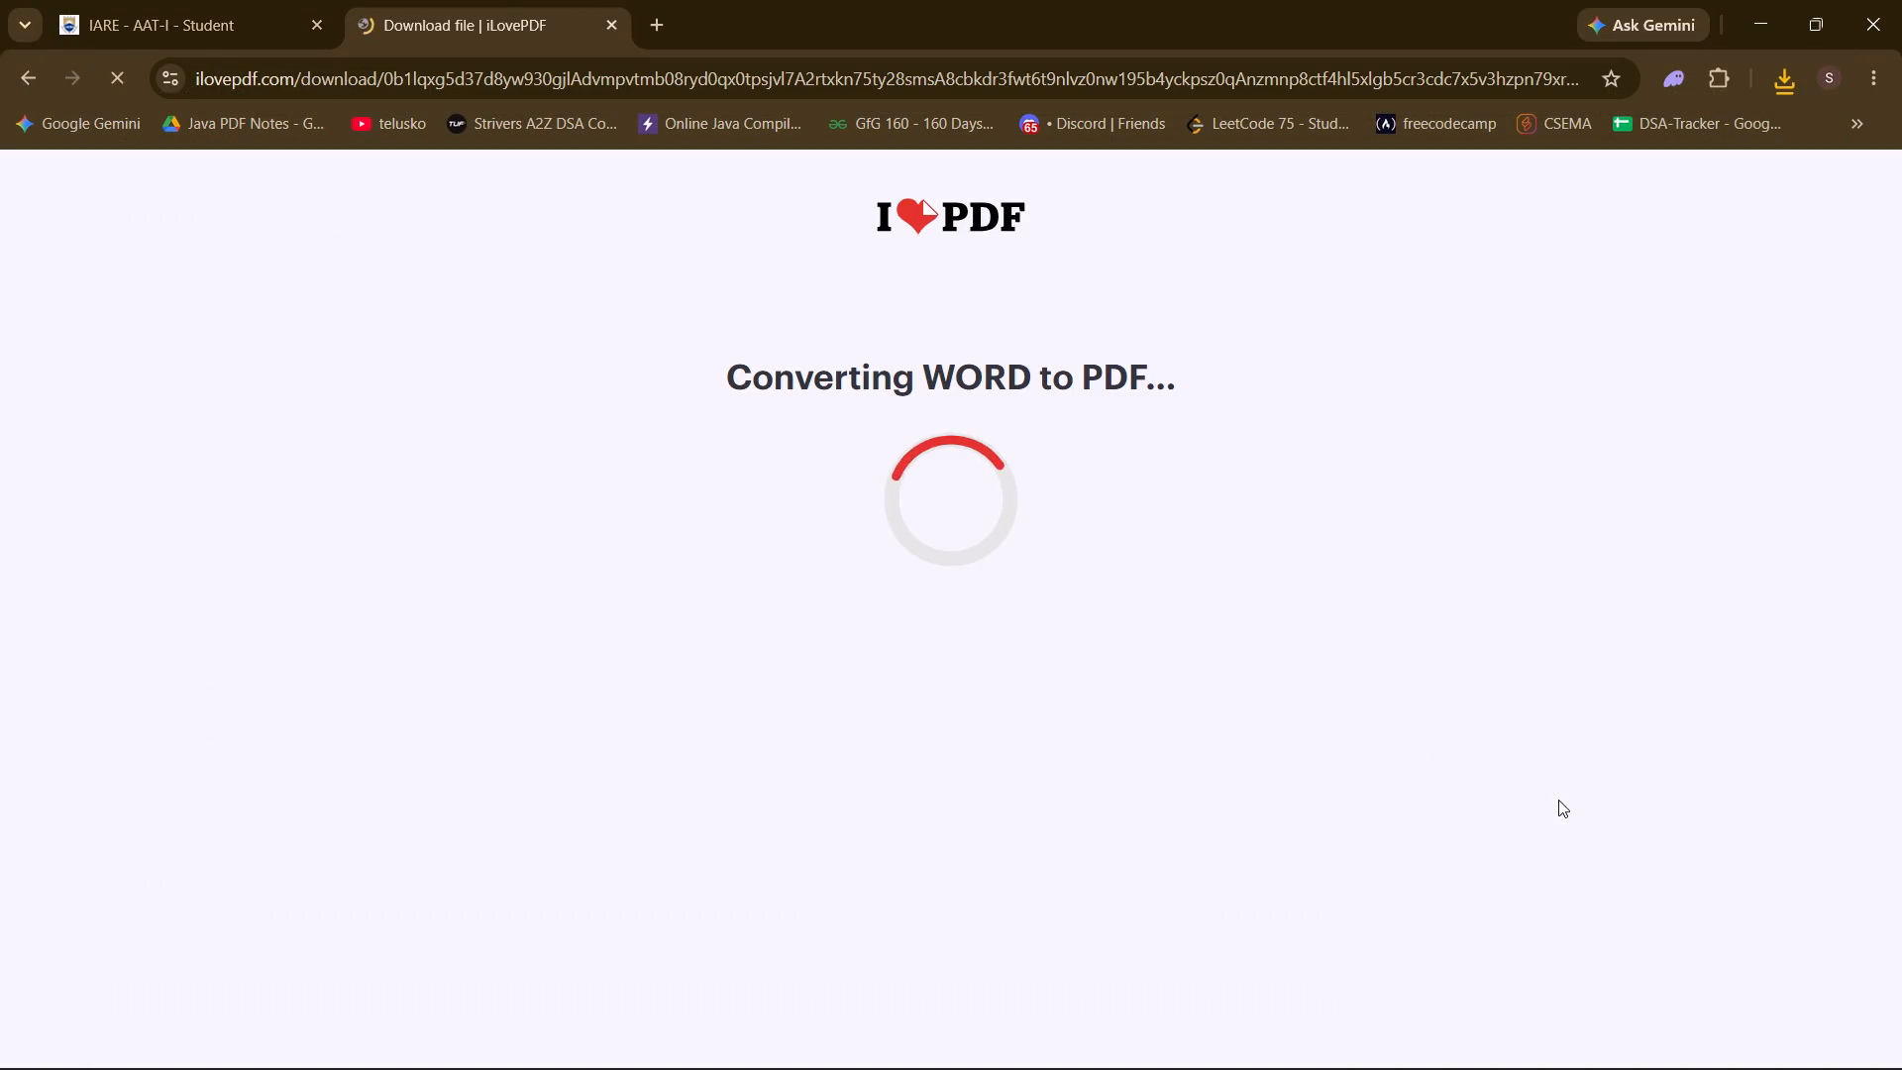
click(1010, 395)
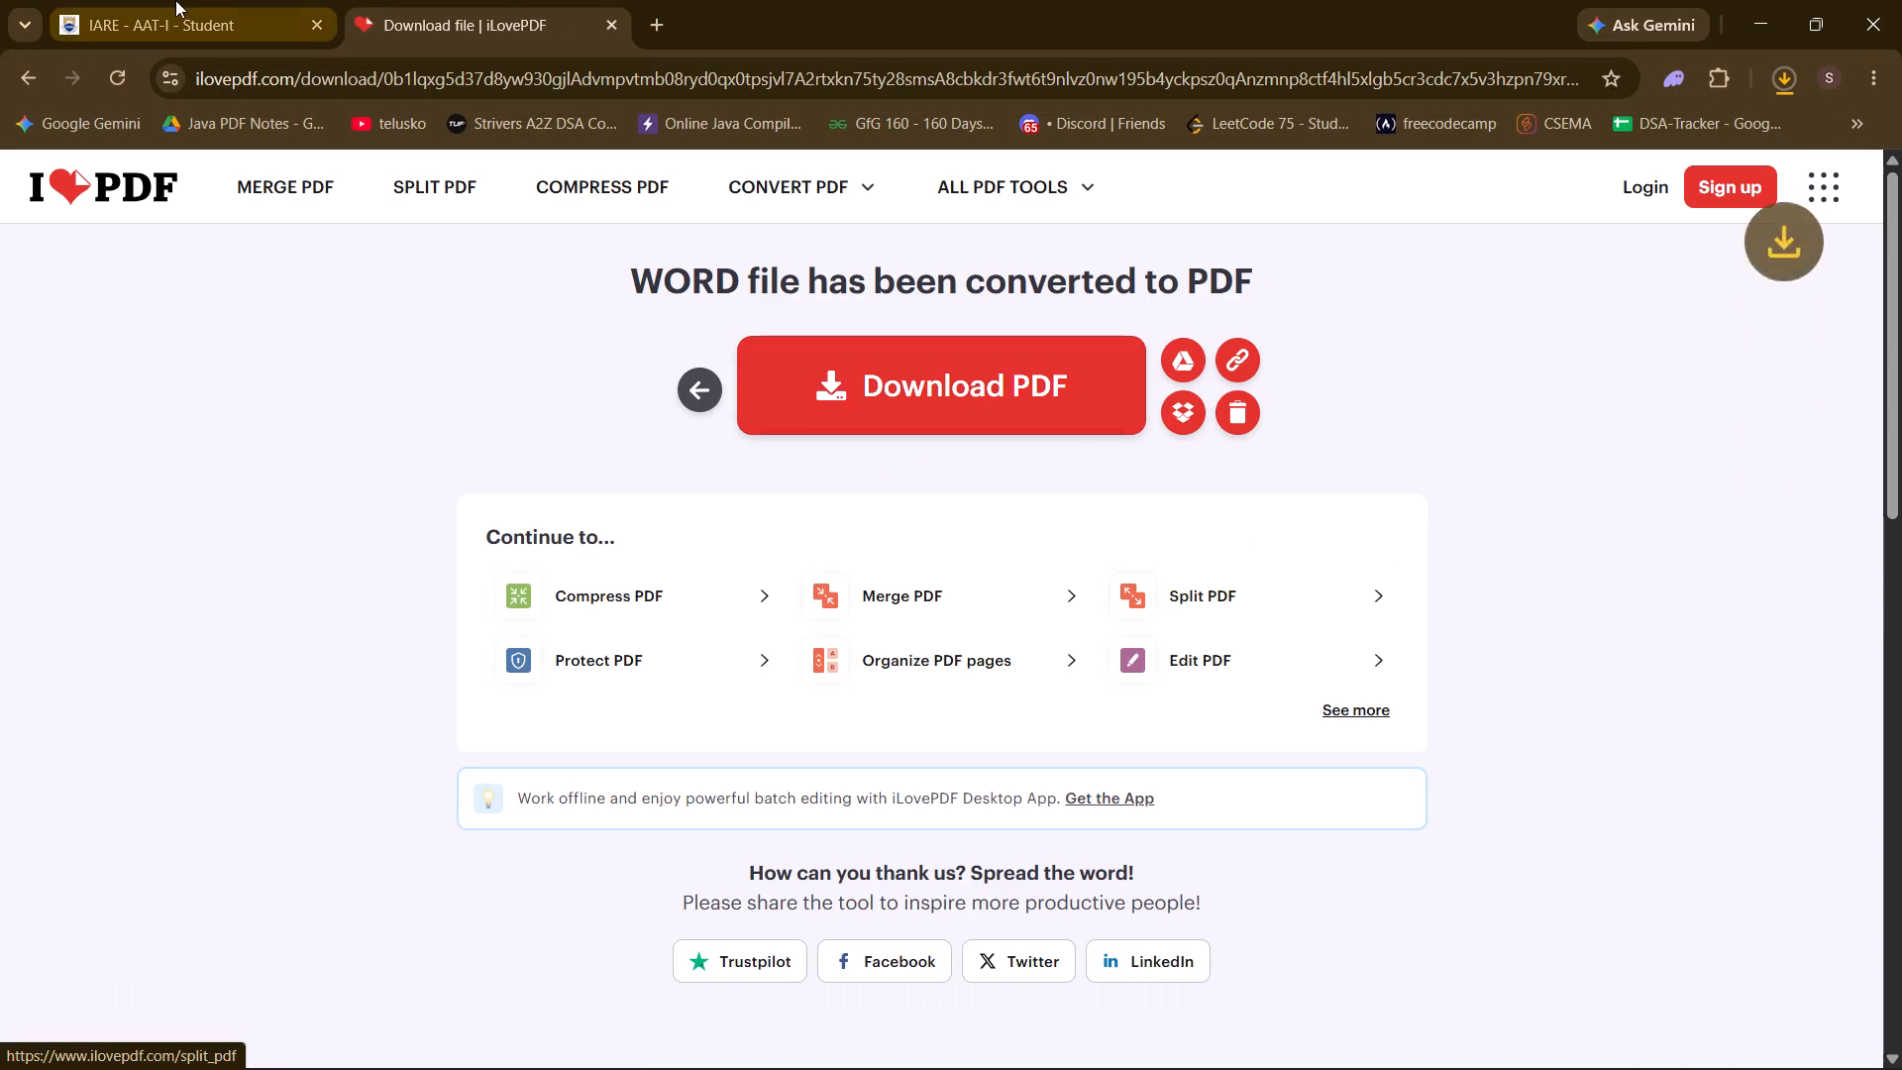
Load the Security Architecture and Protocols (ACCD19) question in the IARE portal and upload SAP.pdf from Downloads as its answer.
click(175, 2)
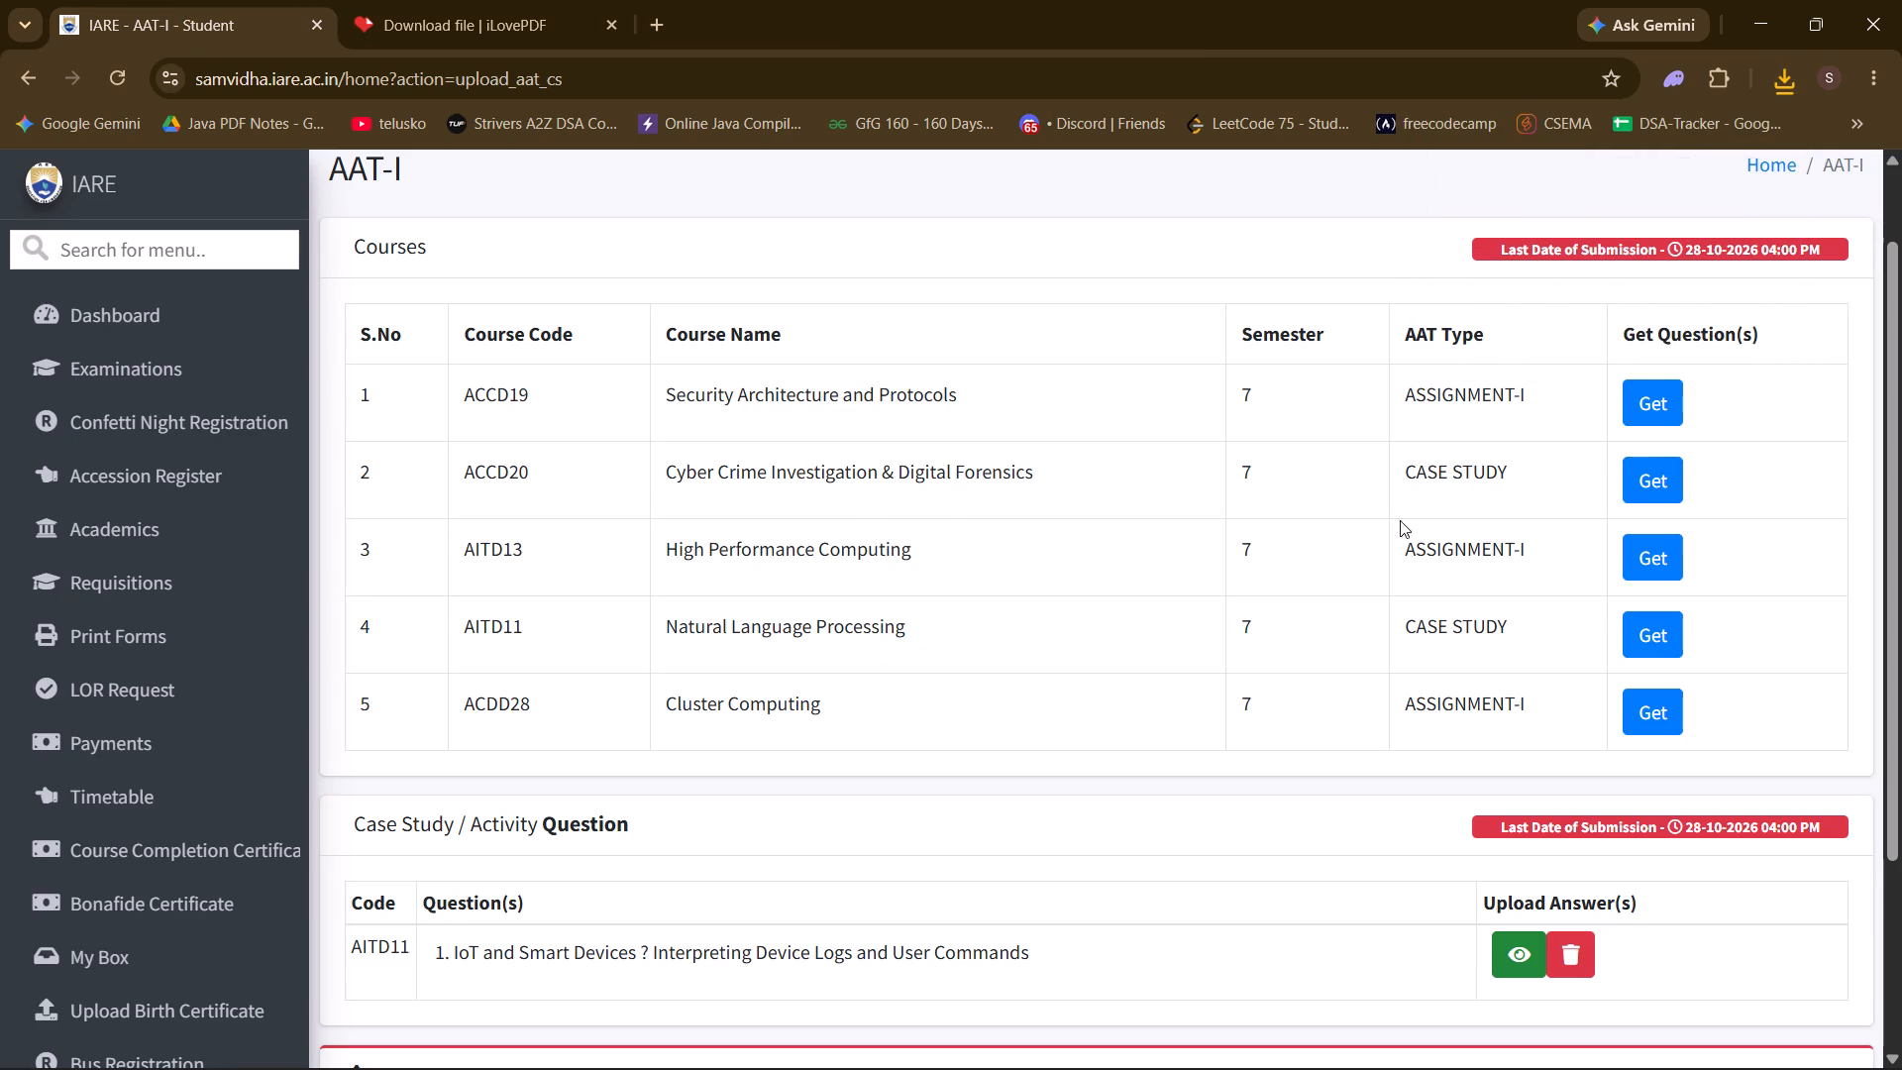
click(1669, 401)
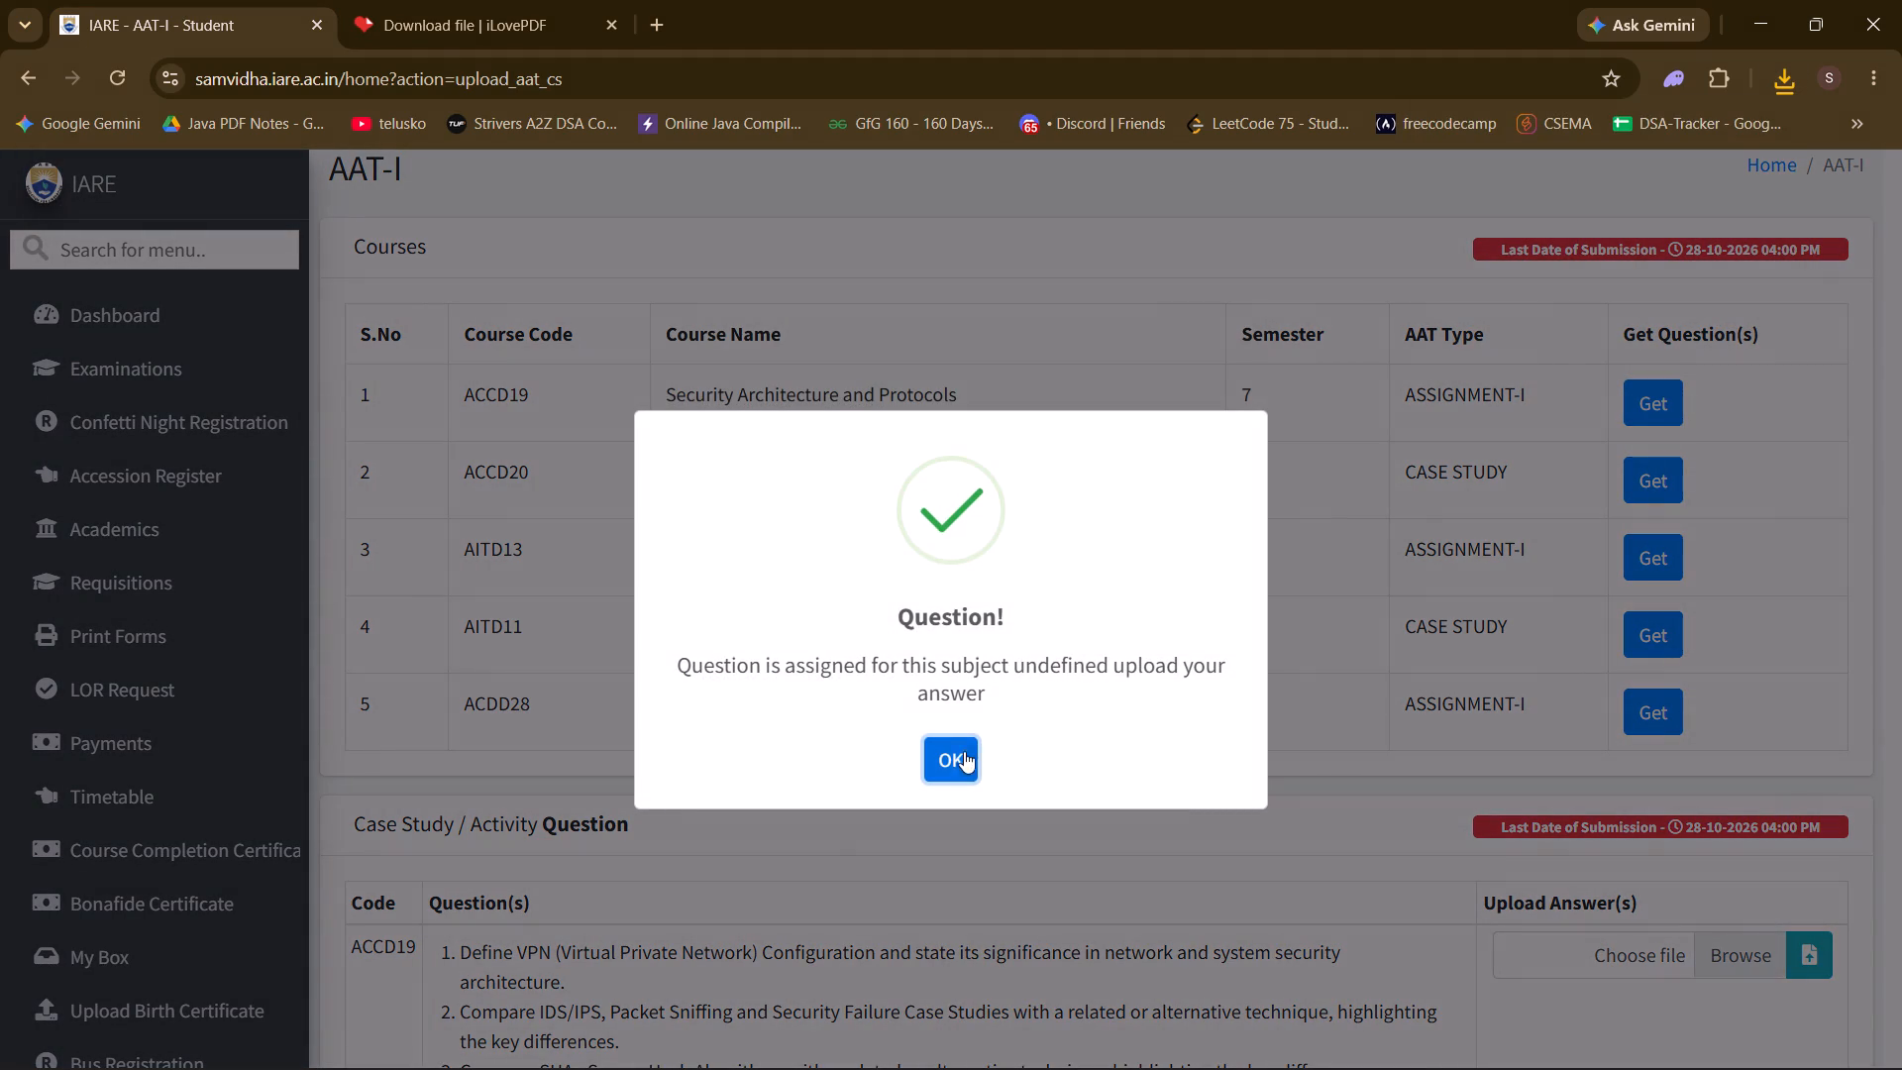
click(956, 755)
click(1712, 958)
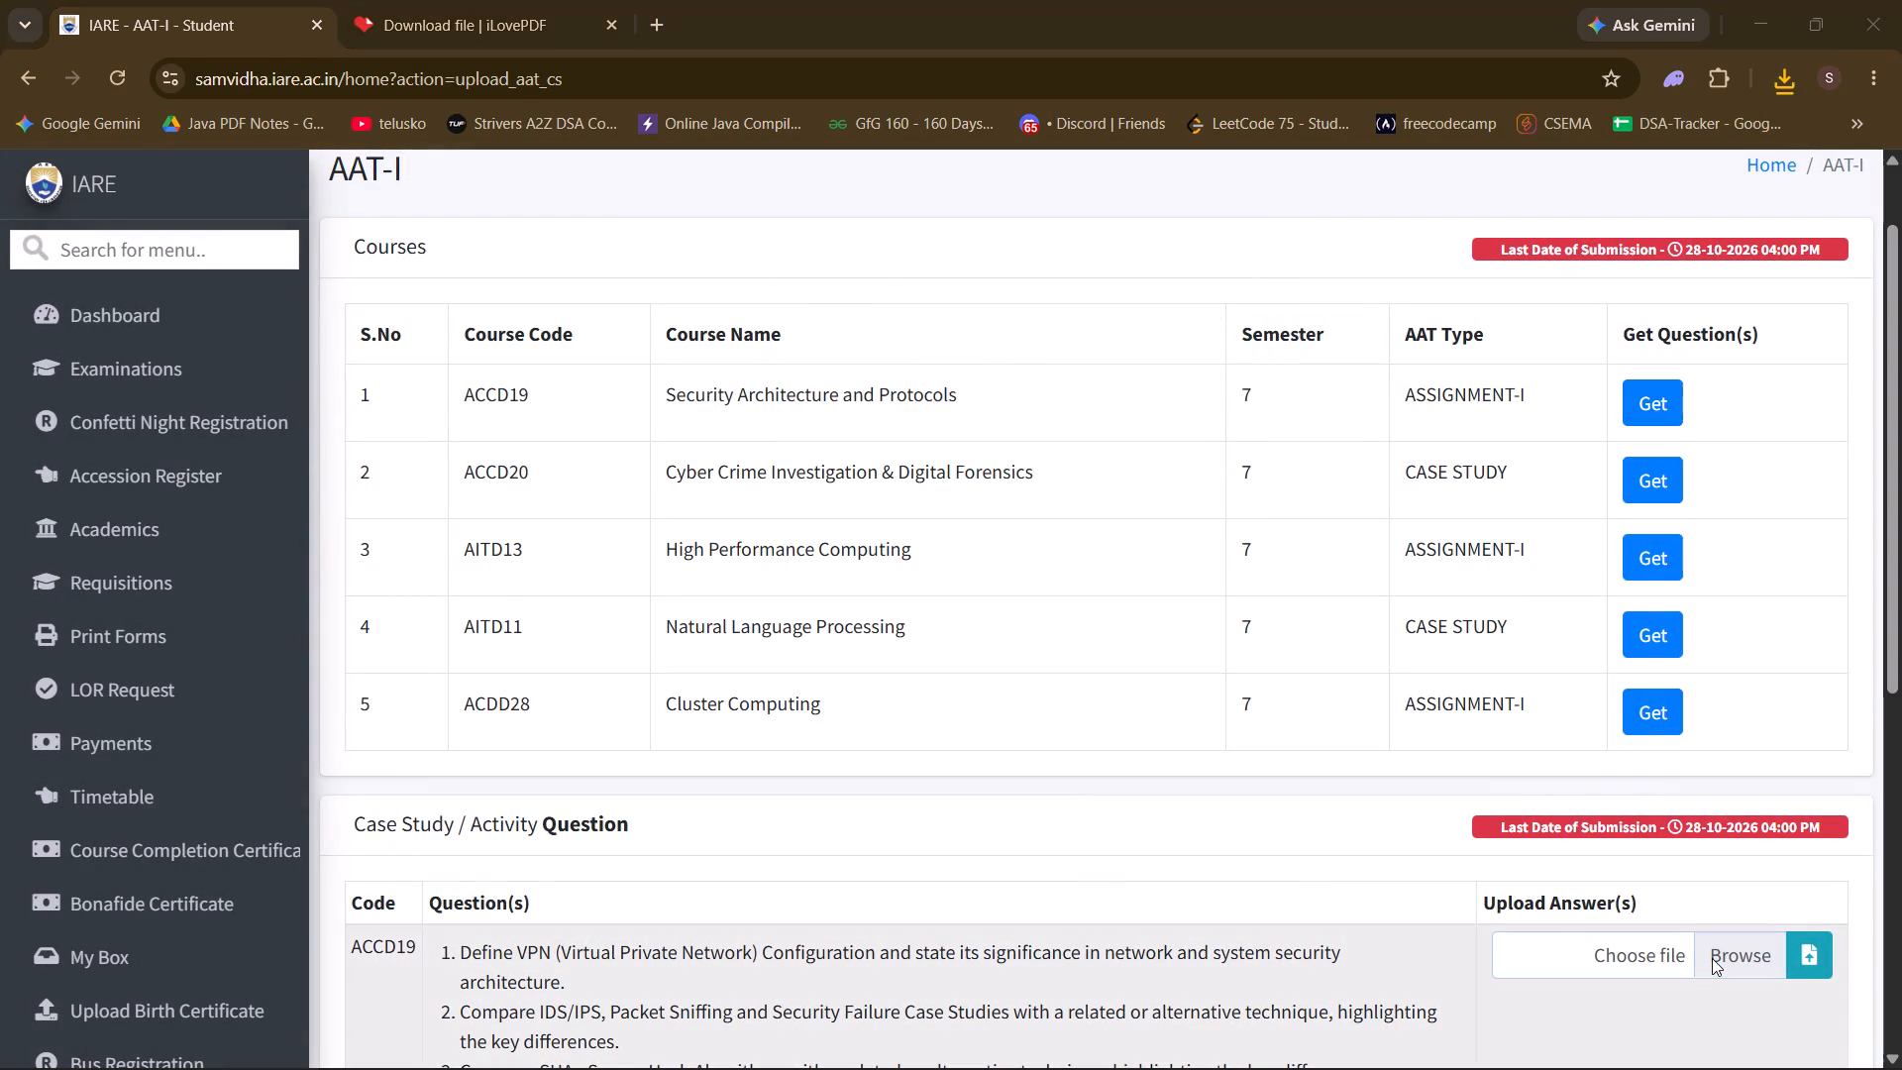
click(430, 216)
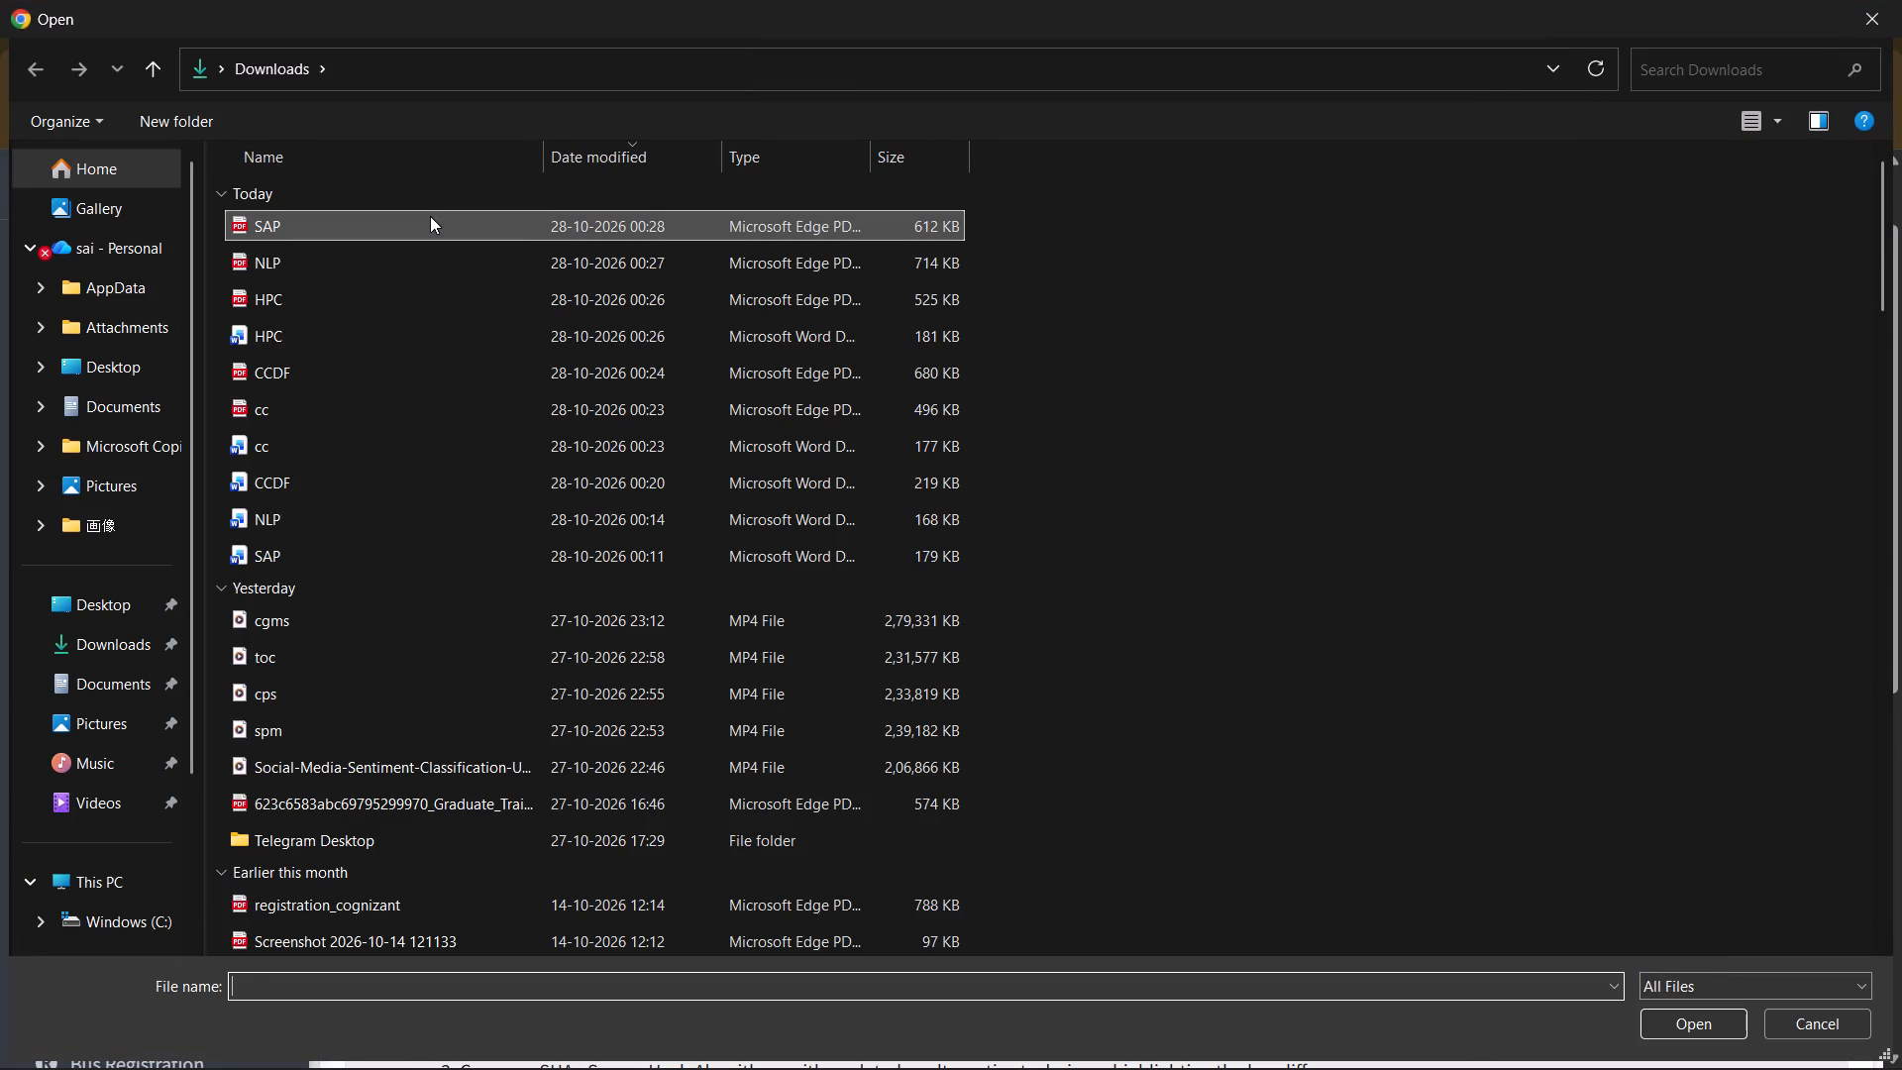
click(1681, 1018)
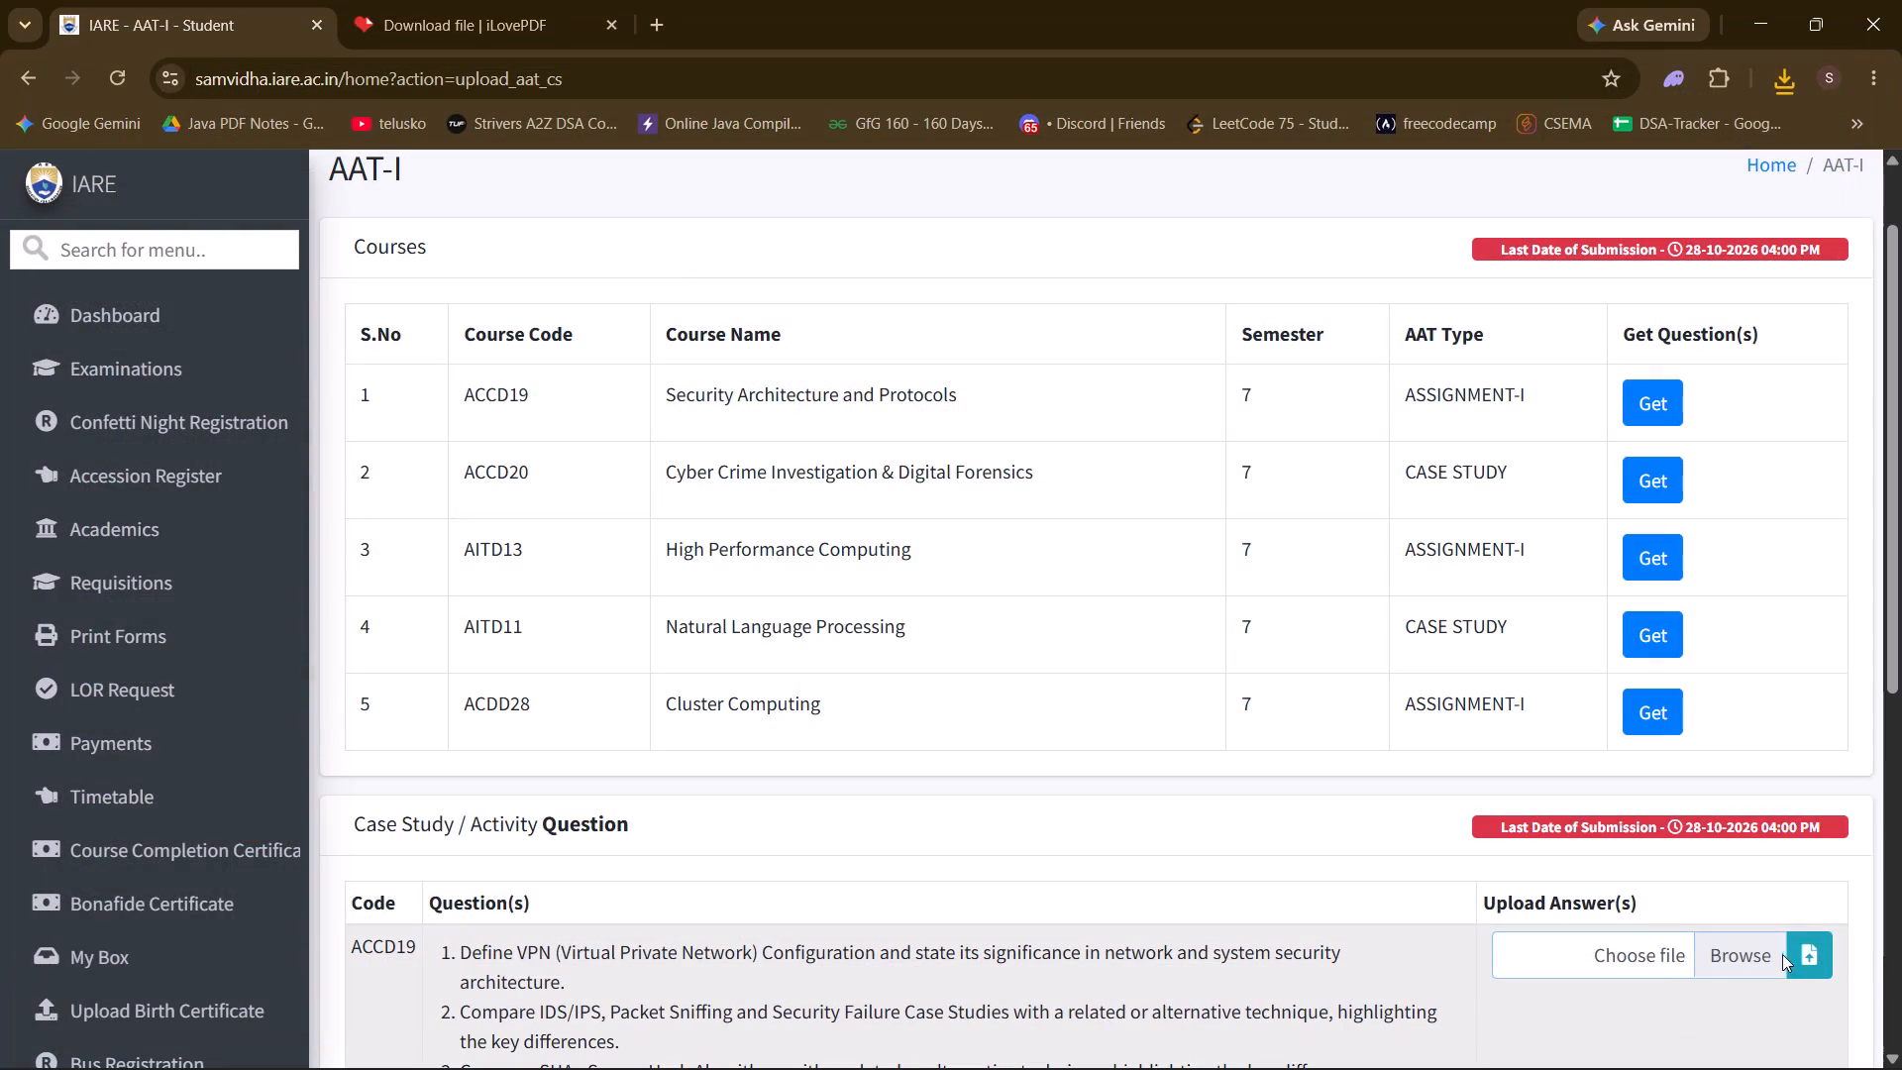
click(1794, 954)
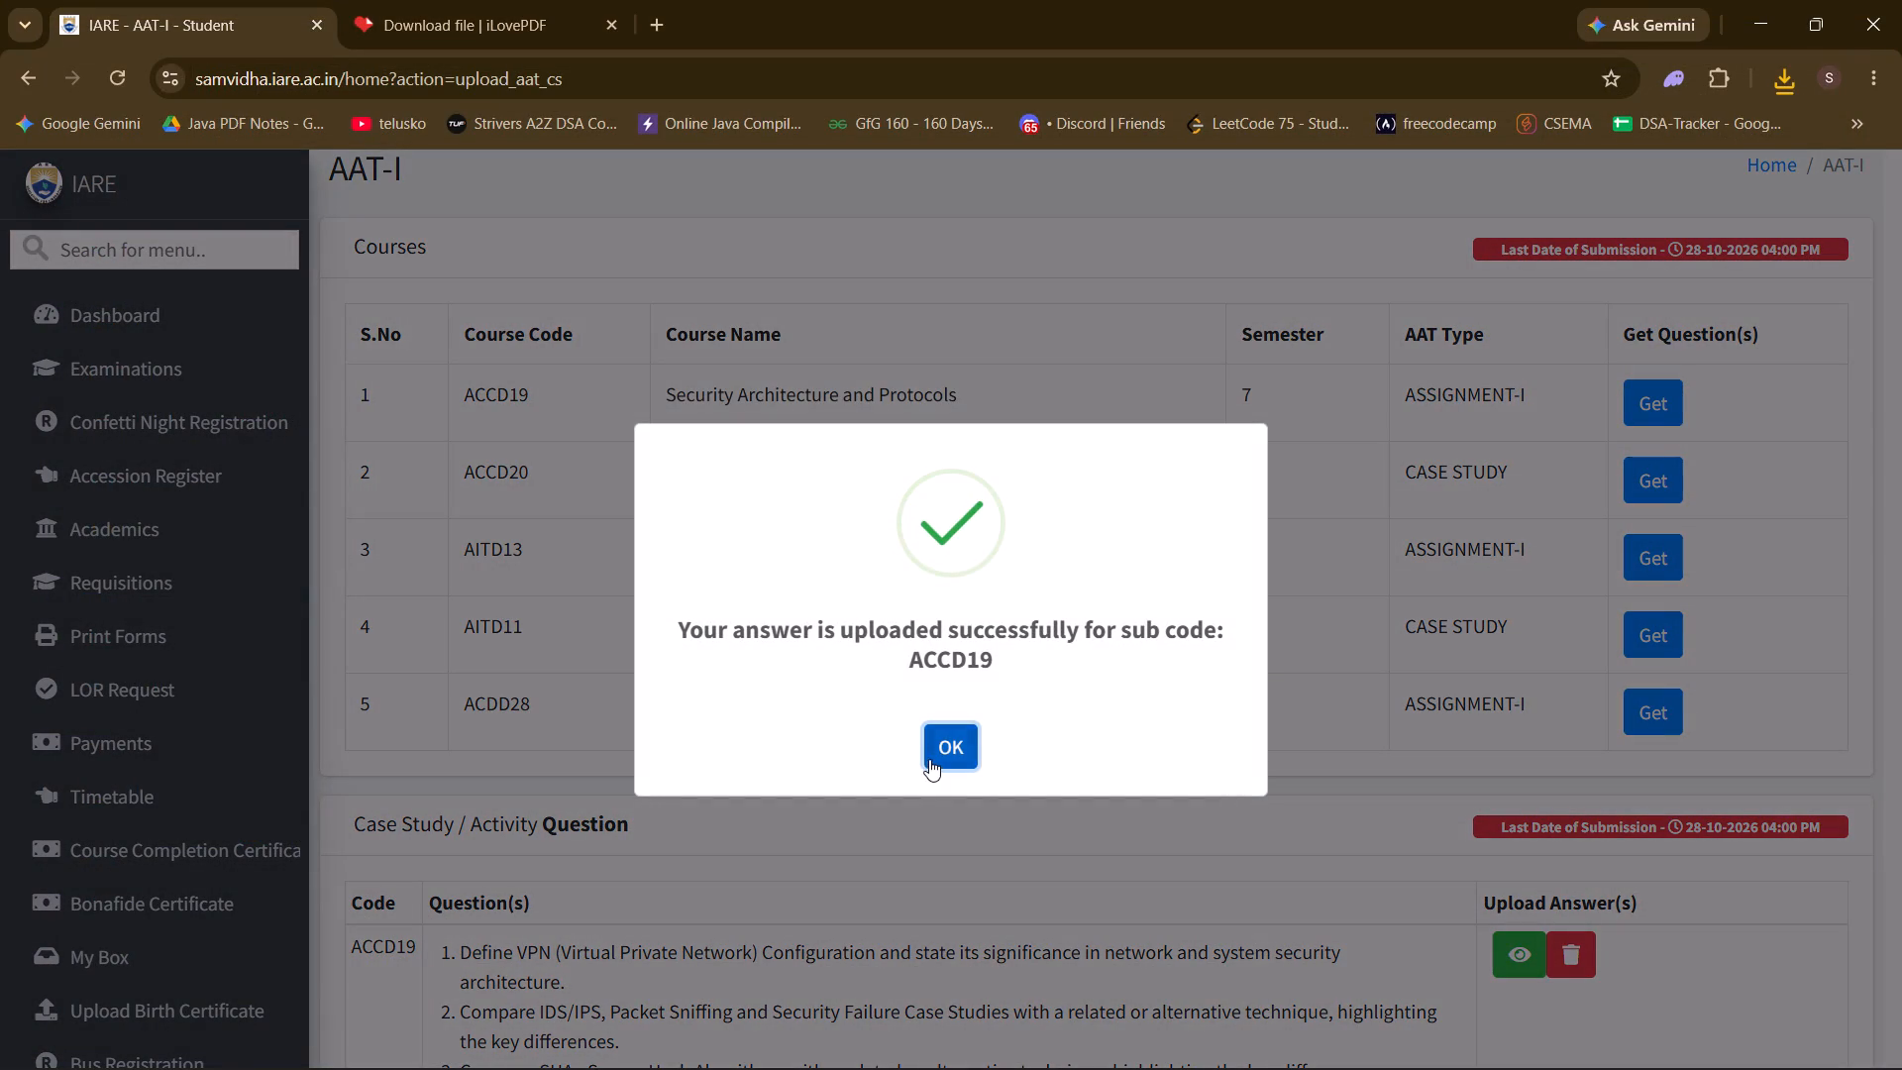
click(929, 759)
View the uploaded Security Architecture and Protocols answer, check its cover page and first answer, close it, and look over the assigned questions.
click(1509, 947)
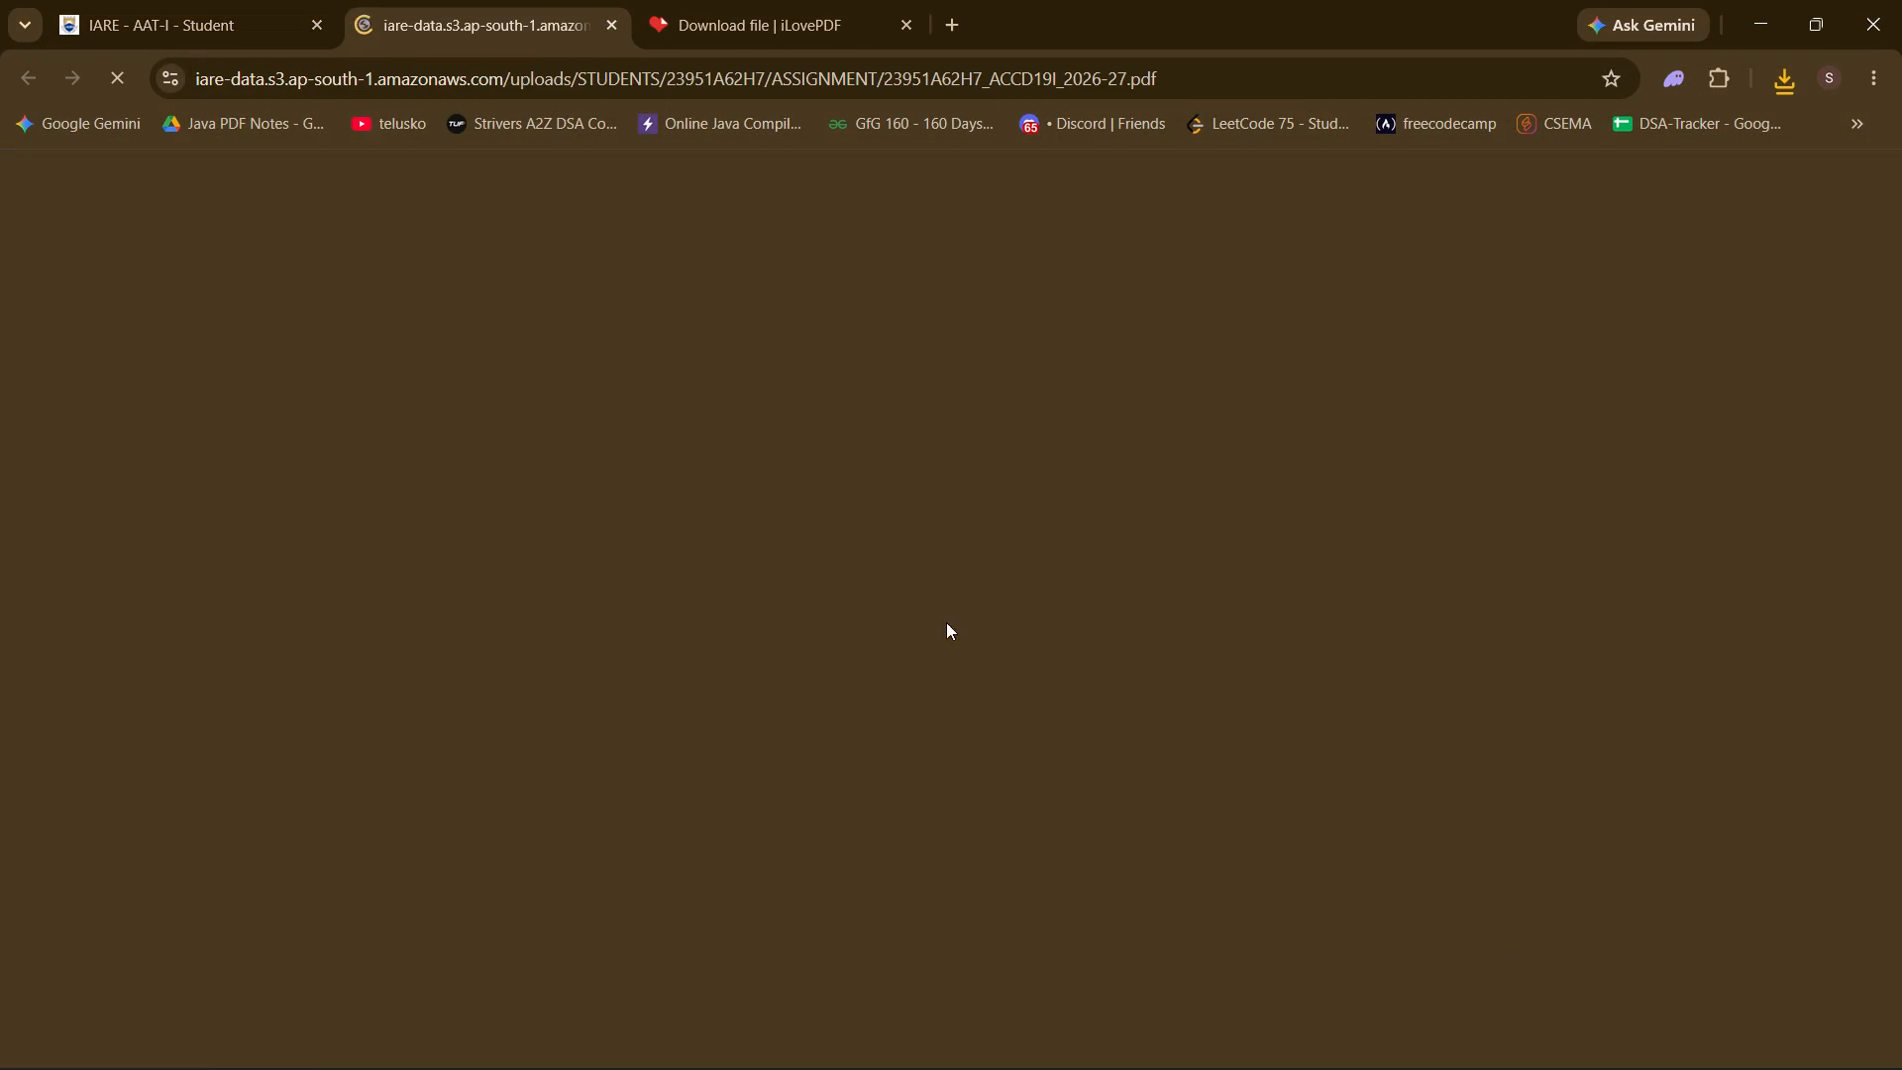
scroll(947, 581, down, 5)
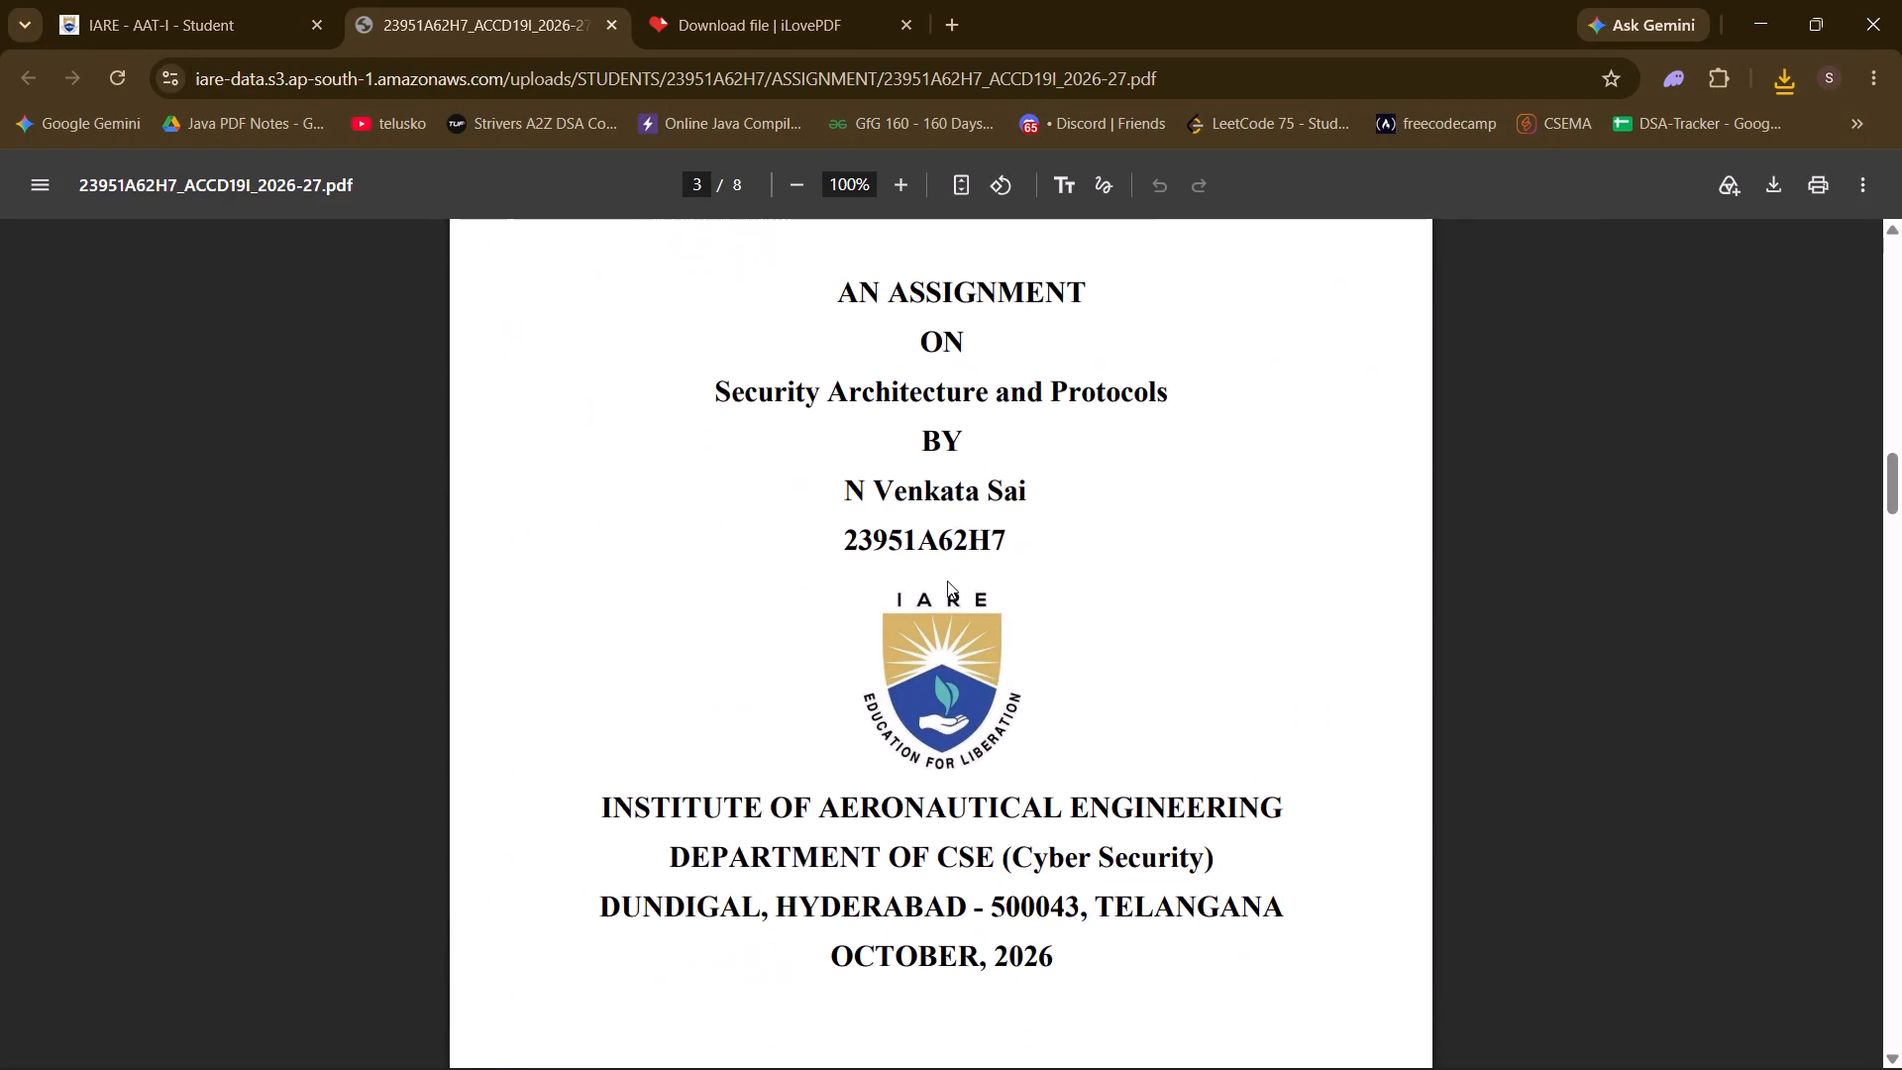
scroll(947, 581, down, 9)
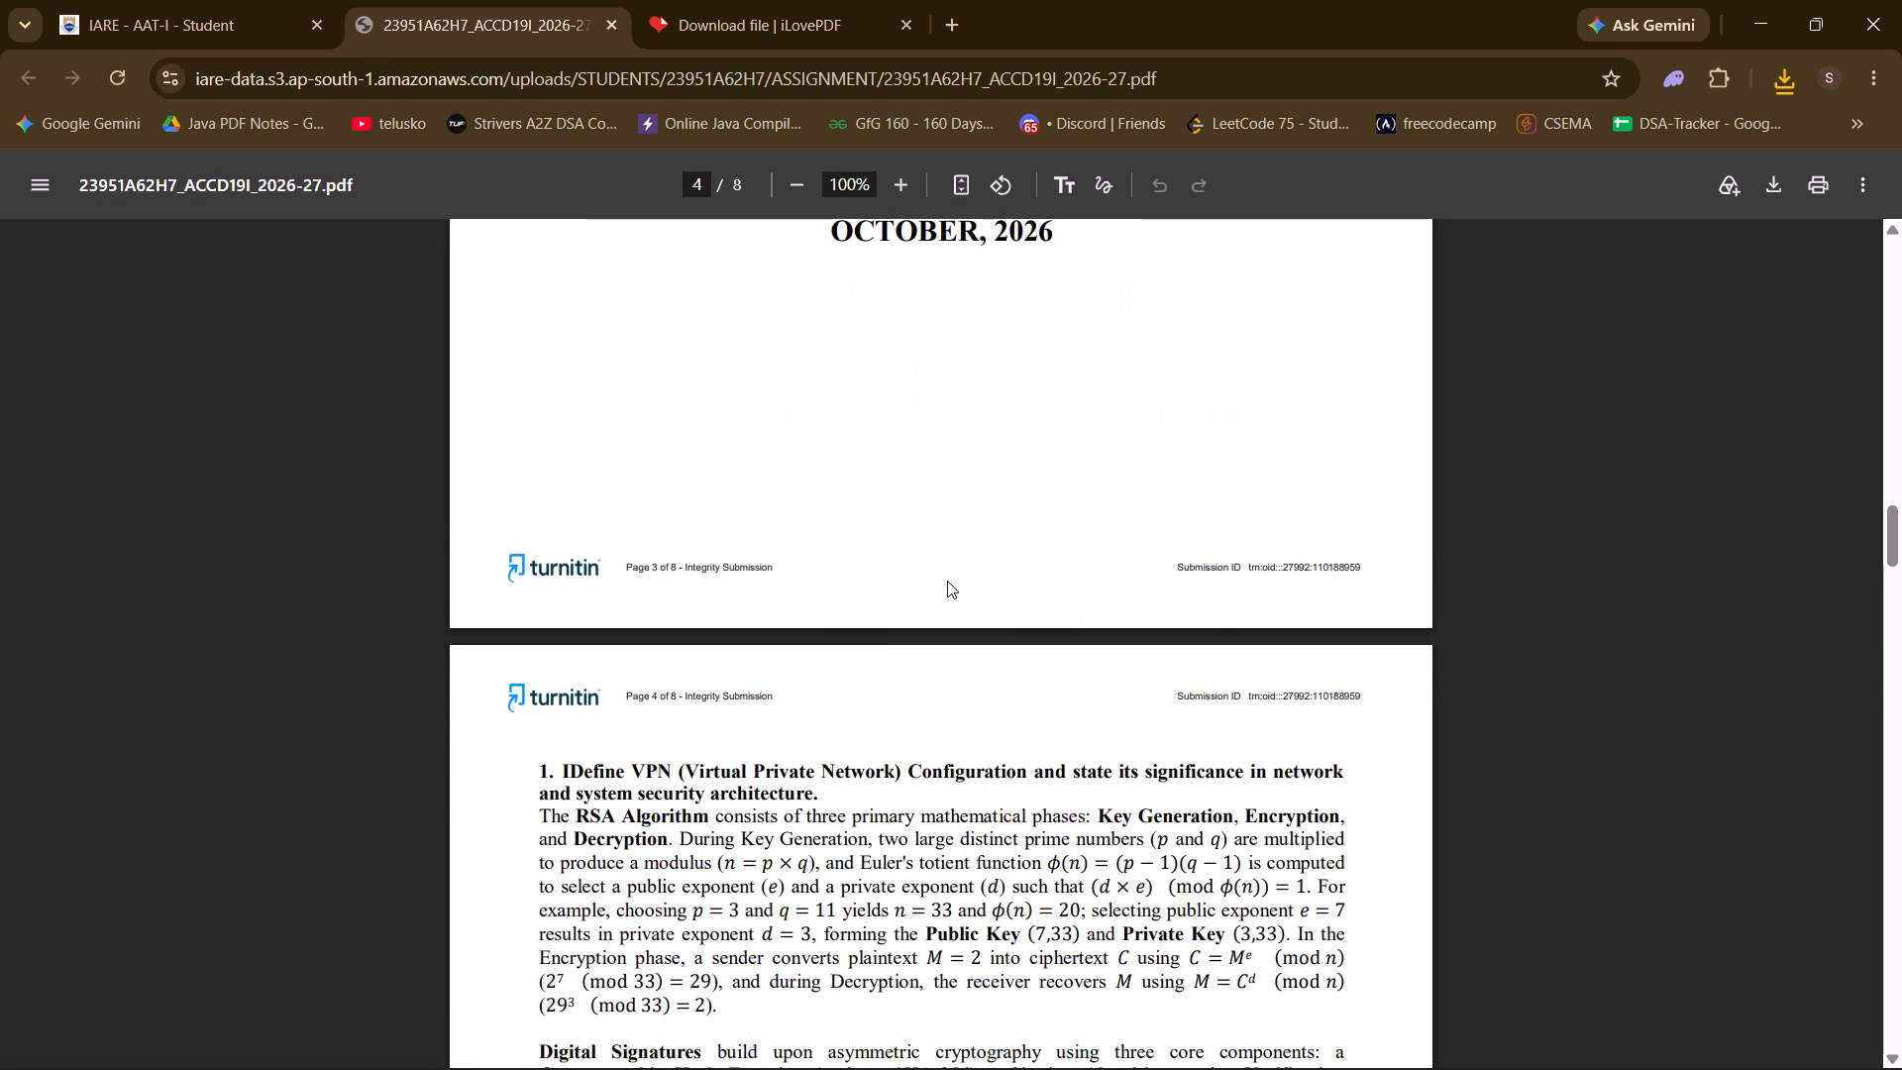
click(615, 14)
scroll(583, 480, down, 1)
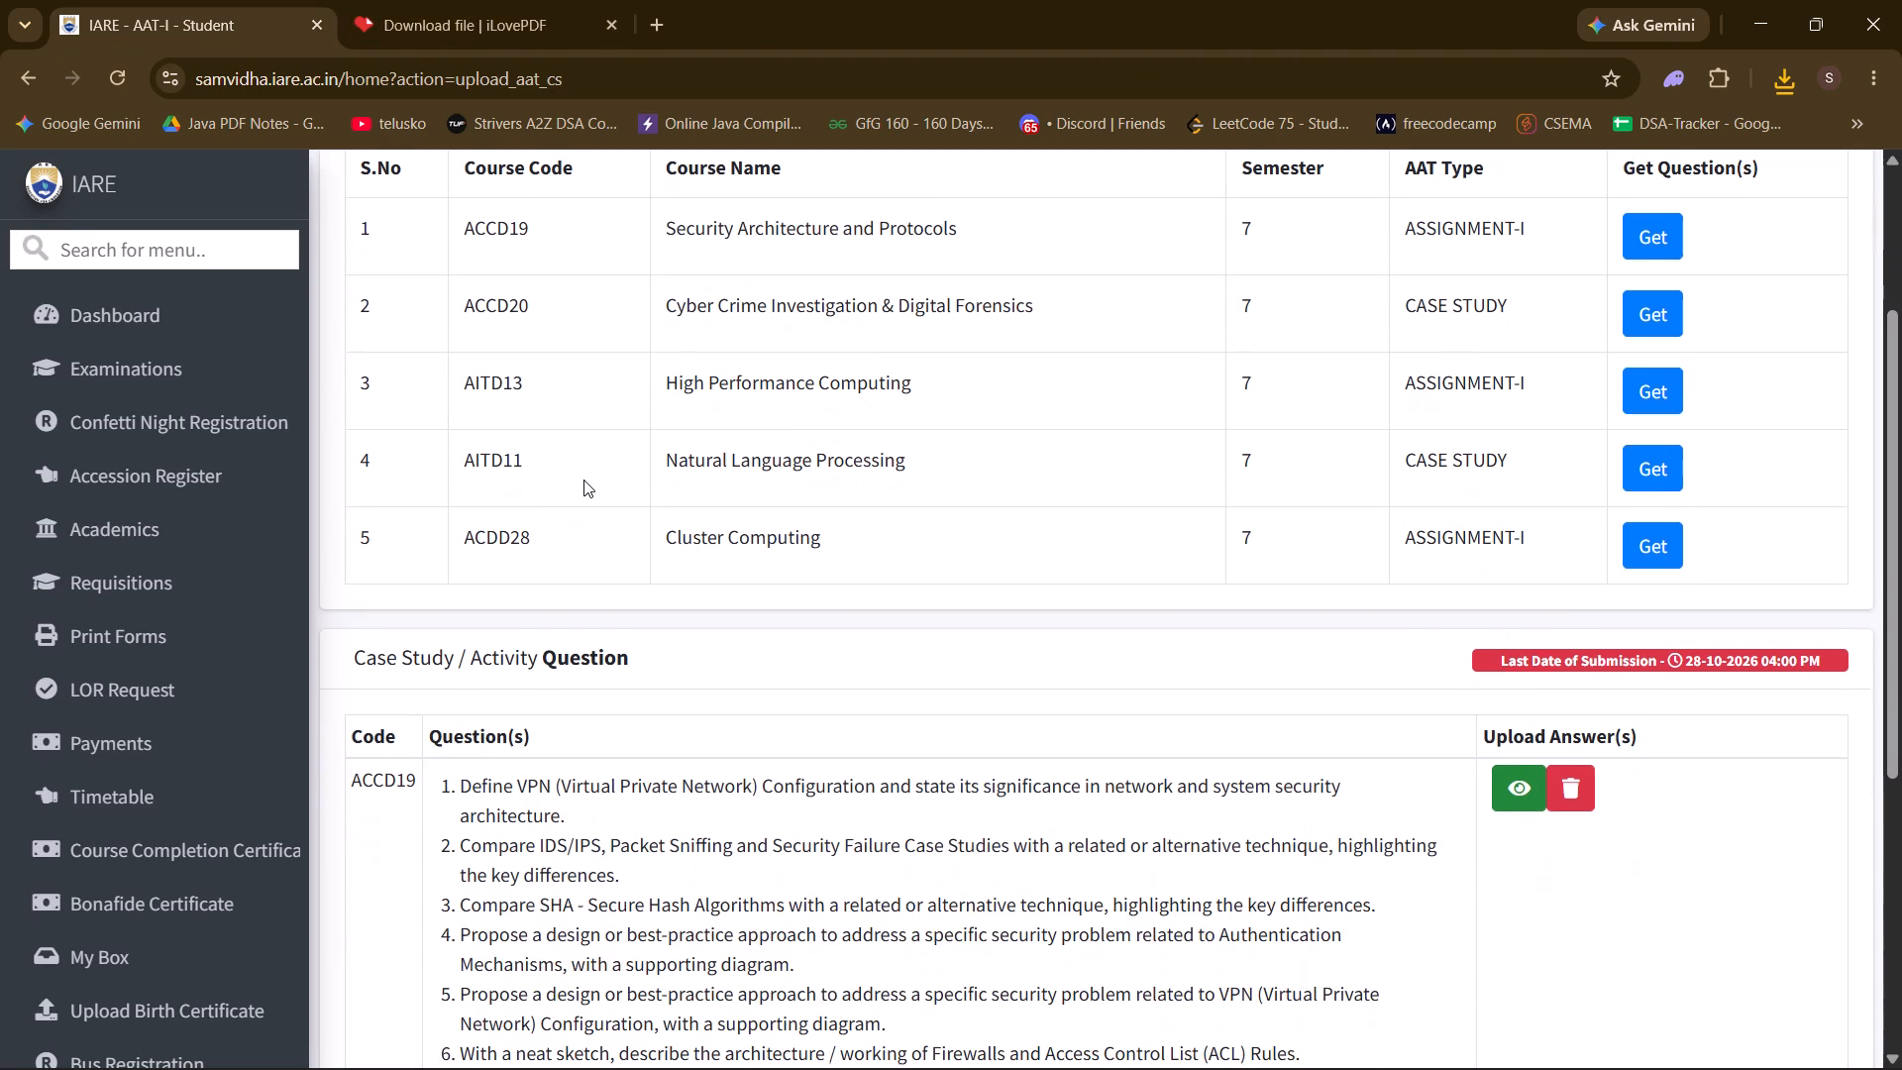
scroll(583, 480, down, 1)
Close the iLovePDF page and return to the IARE portal.
click(486, 25)
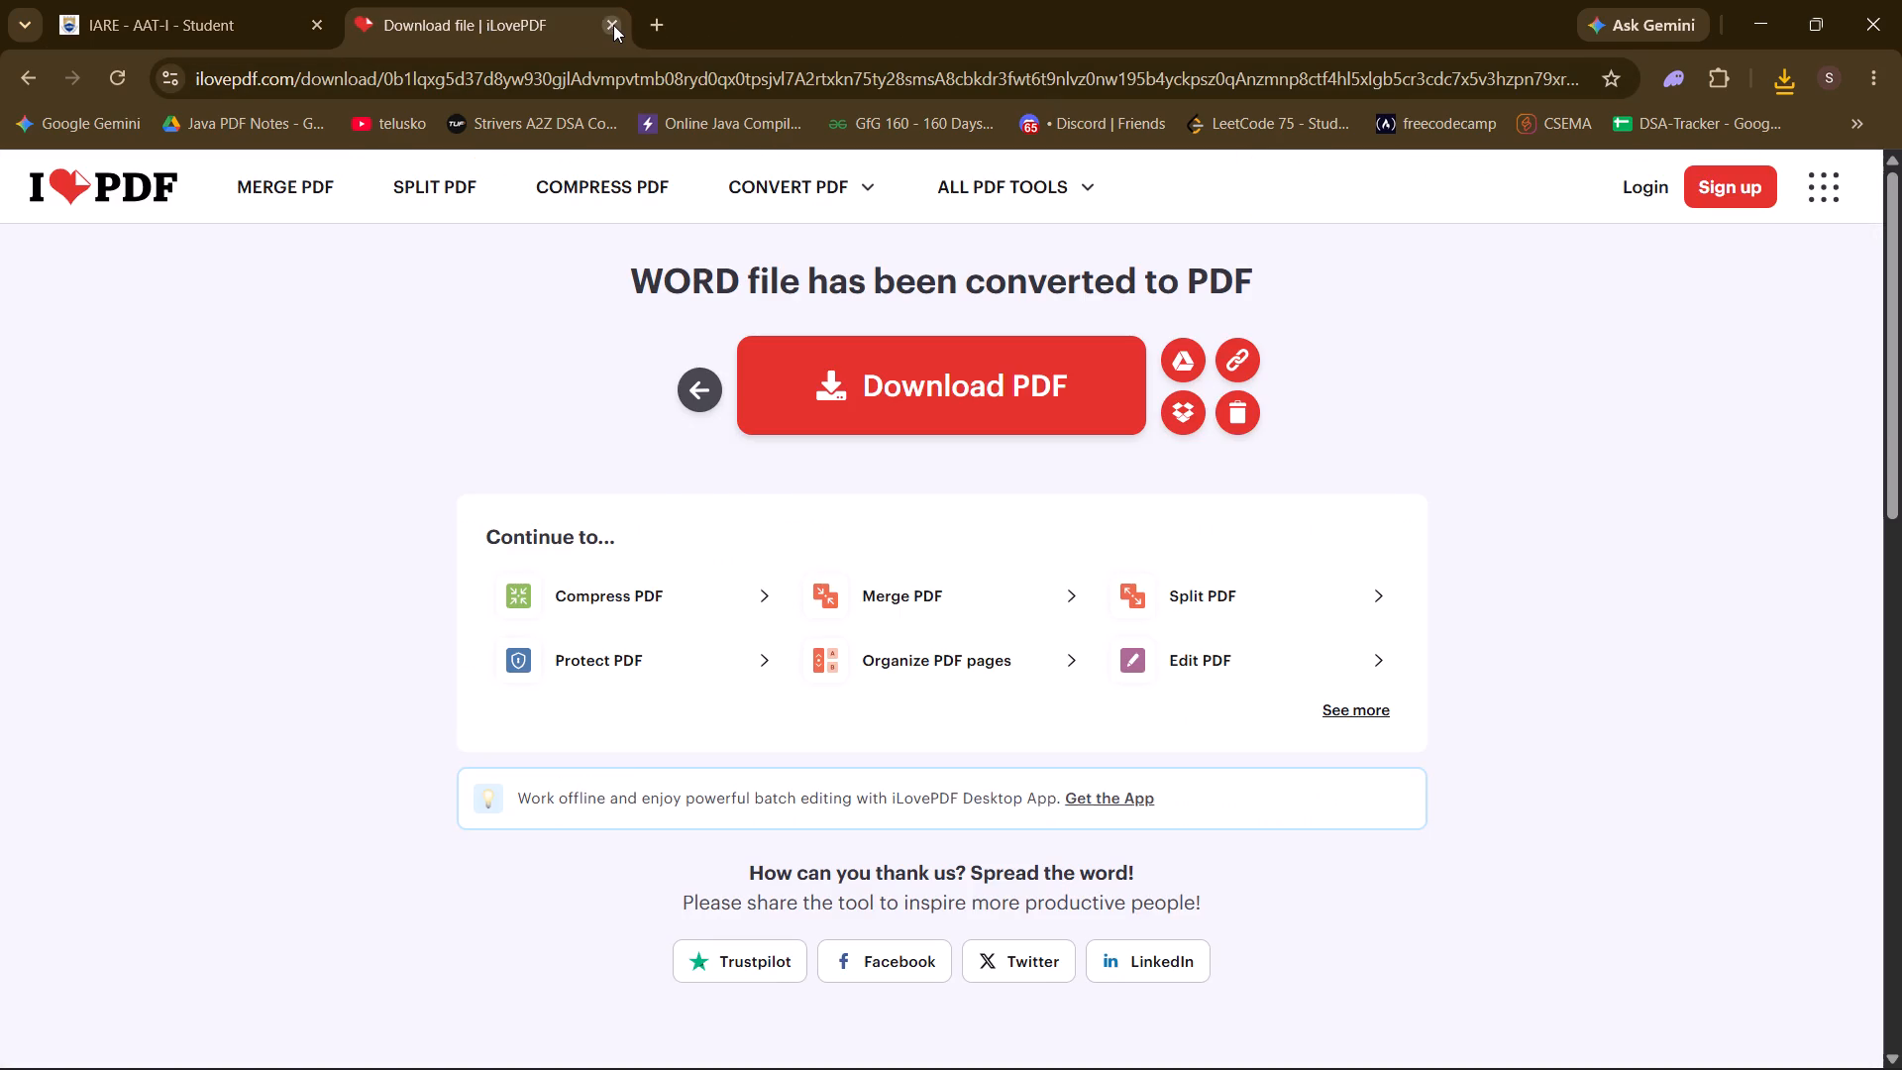
click(615, 25)
click(226, 0)
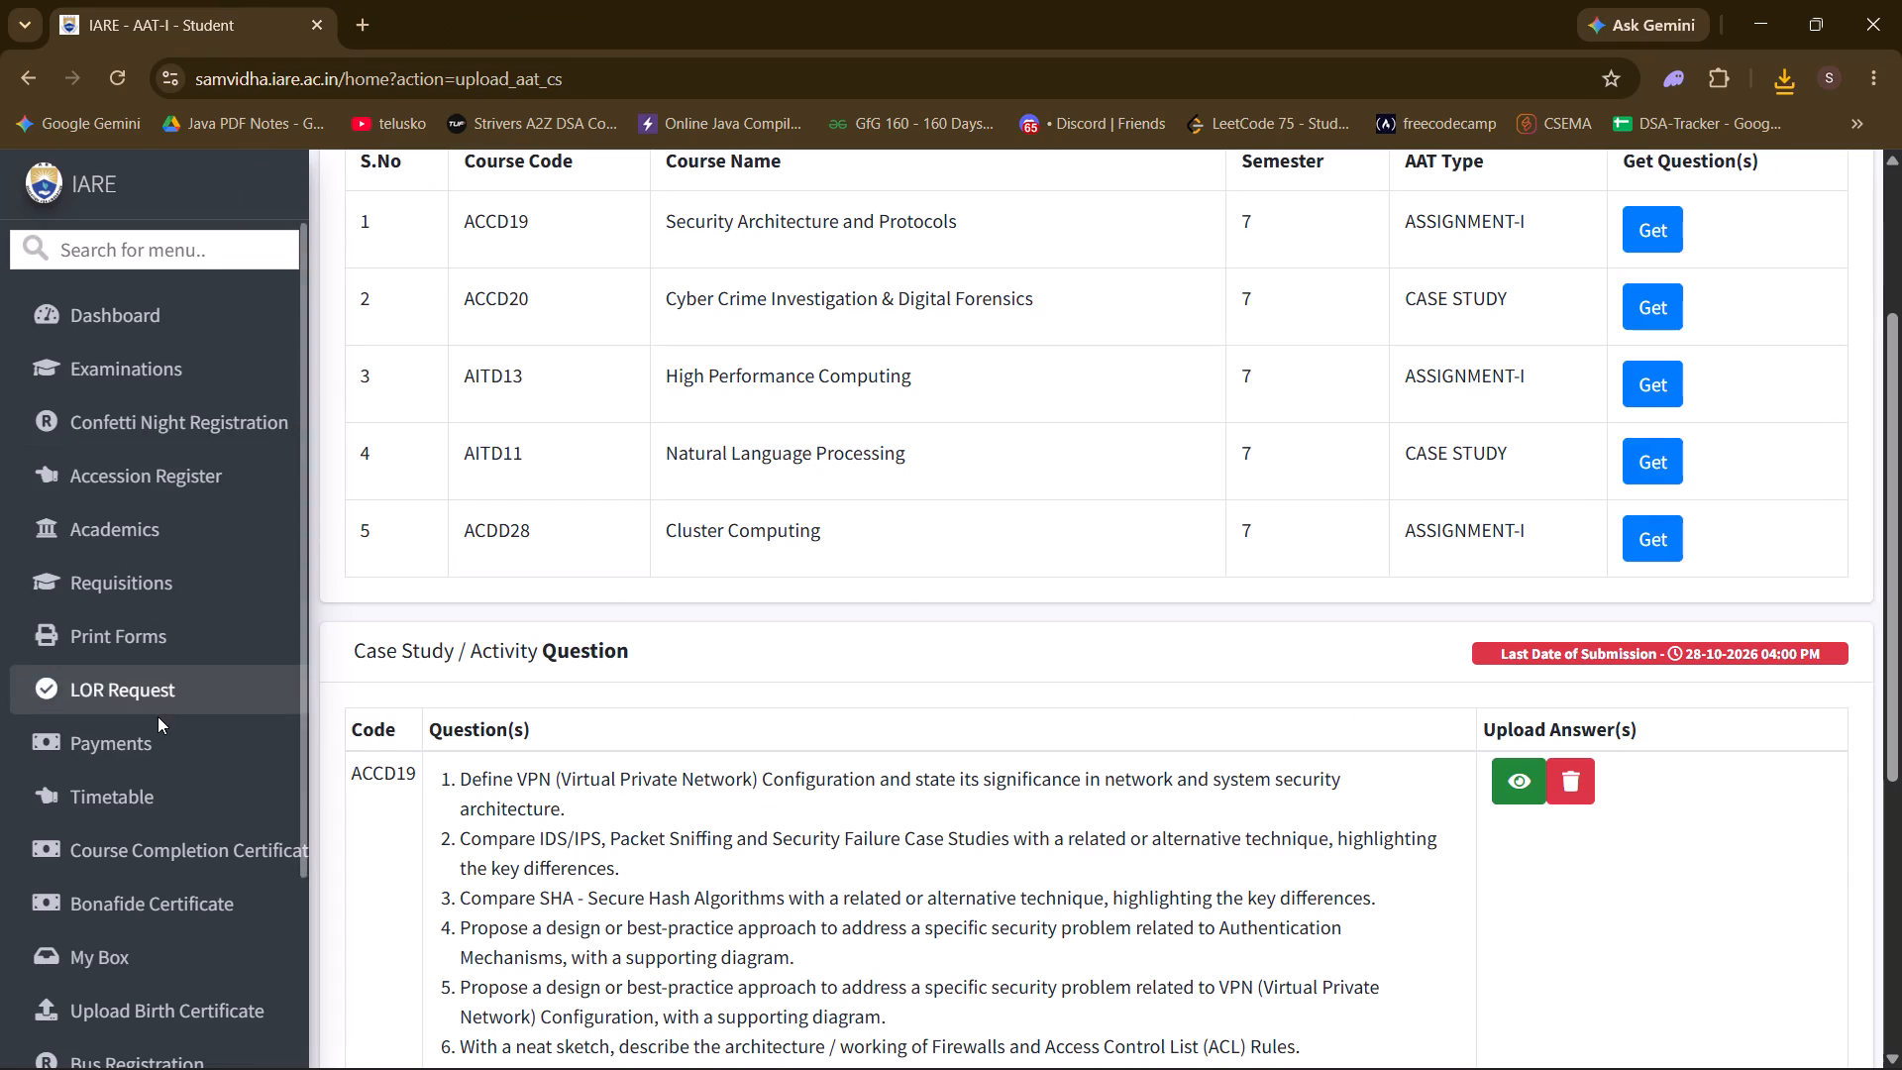
Open the AAT (Concept Video) upload page and view its assigned questions.
scroll(158, 716, down, 2)
scroll(166, 822, down, 1)
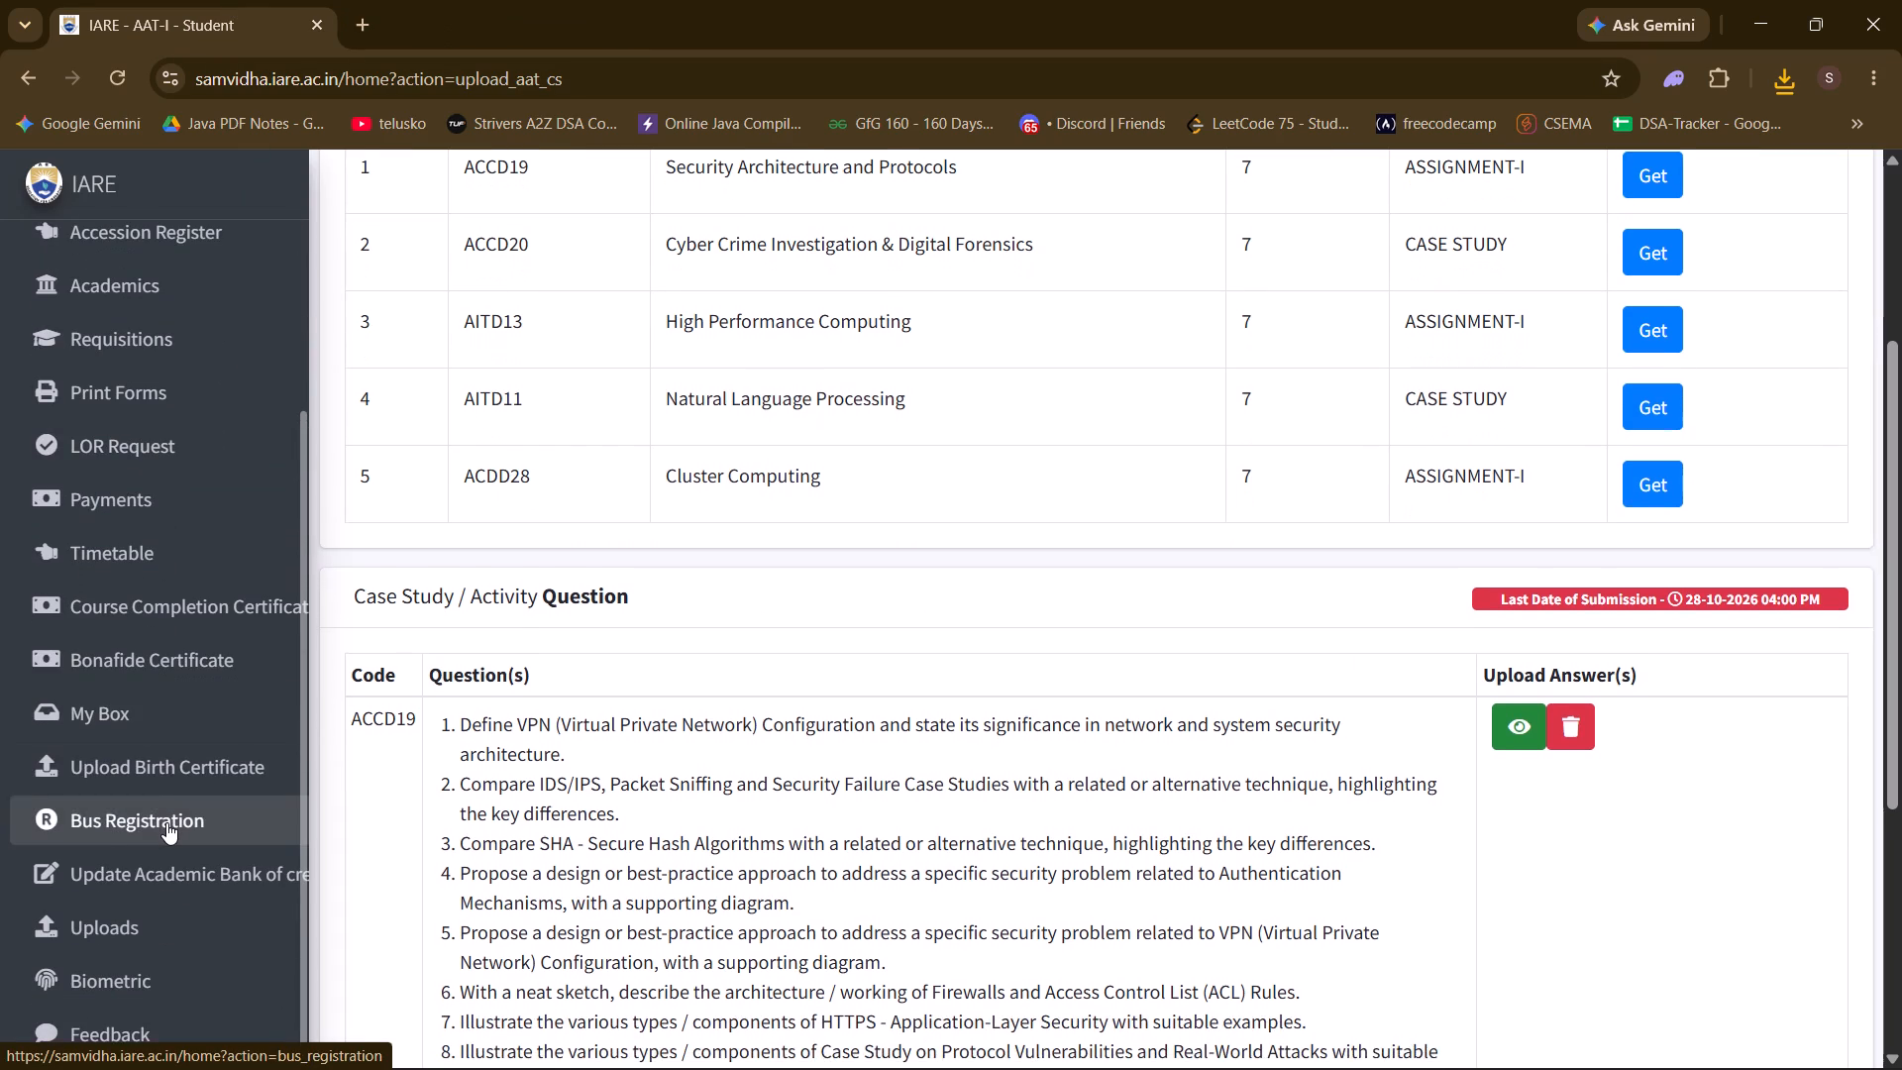
scroll(176, 877, down, 1)
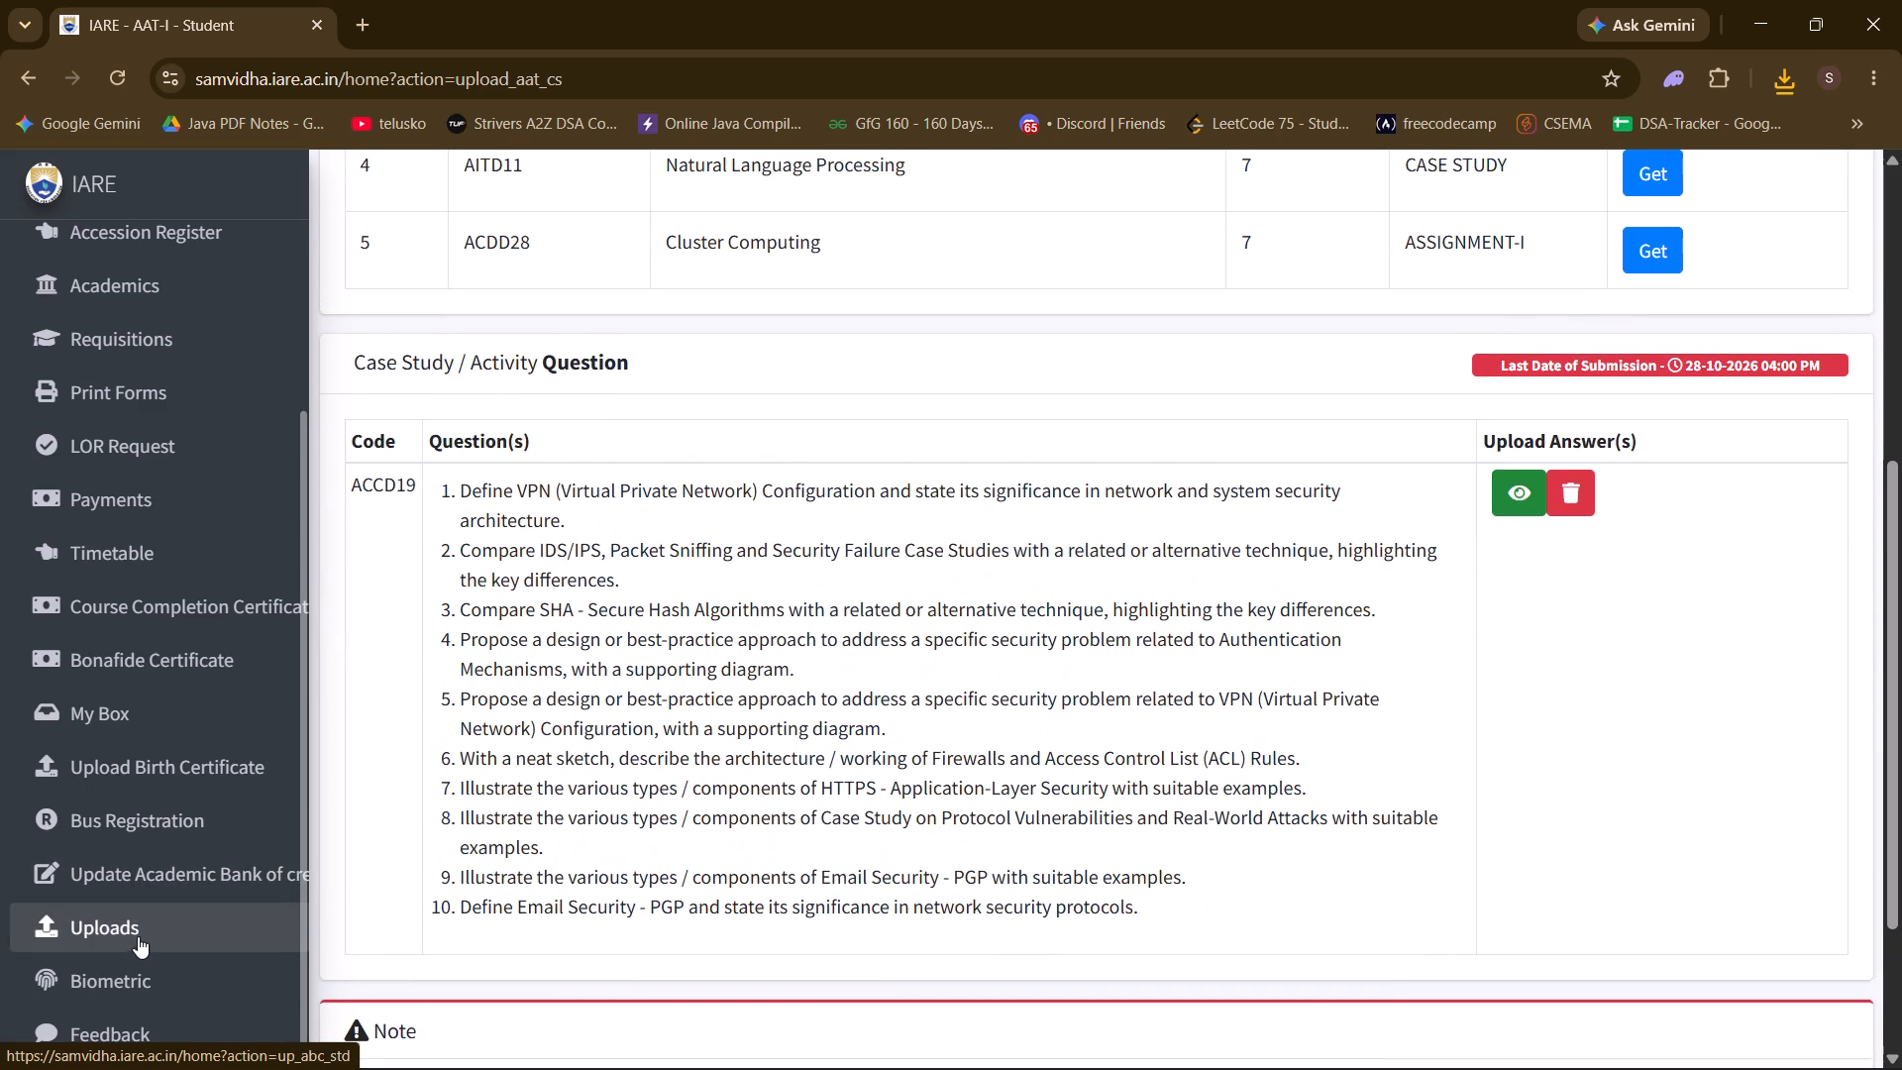
click(137, 943)
scroll(137, 943, down, 3)
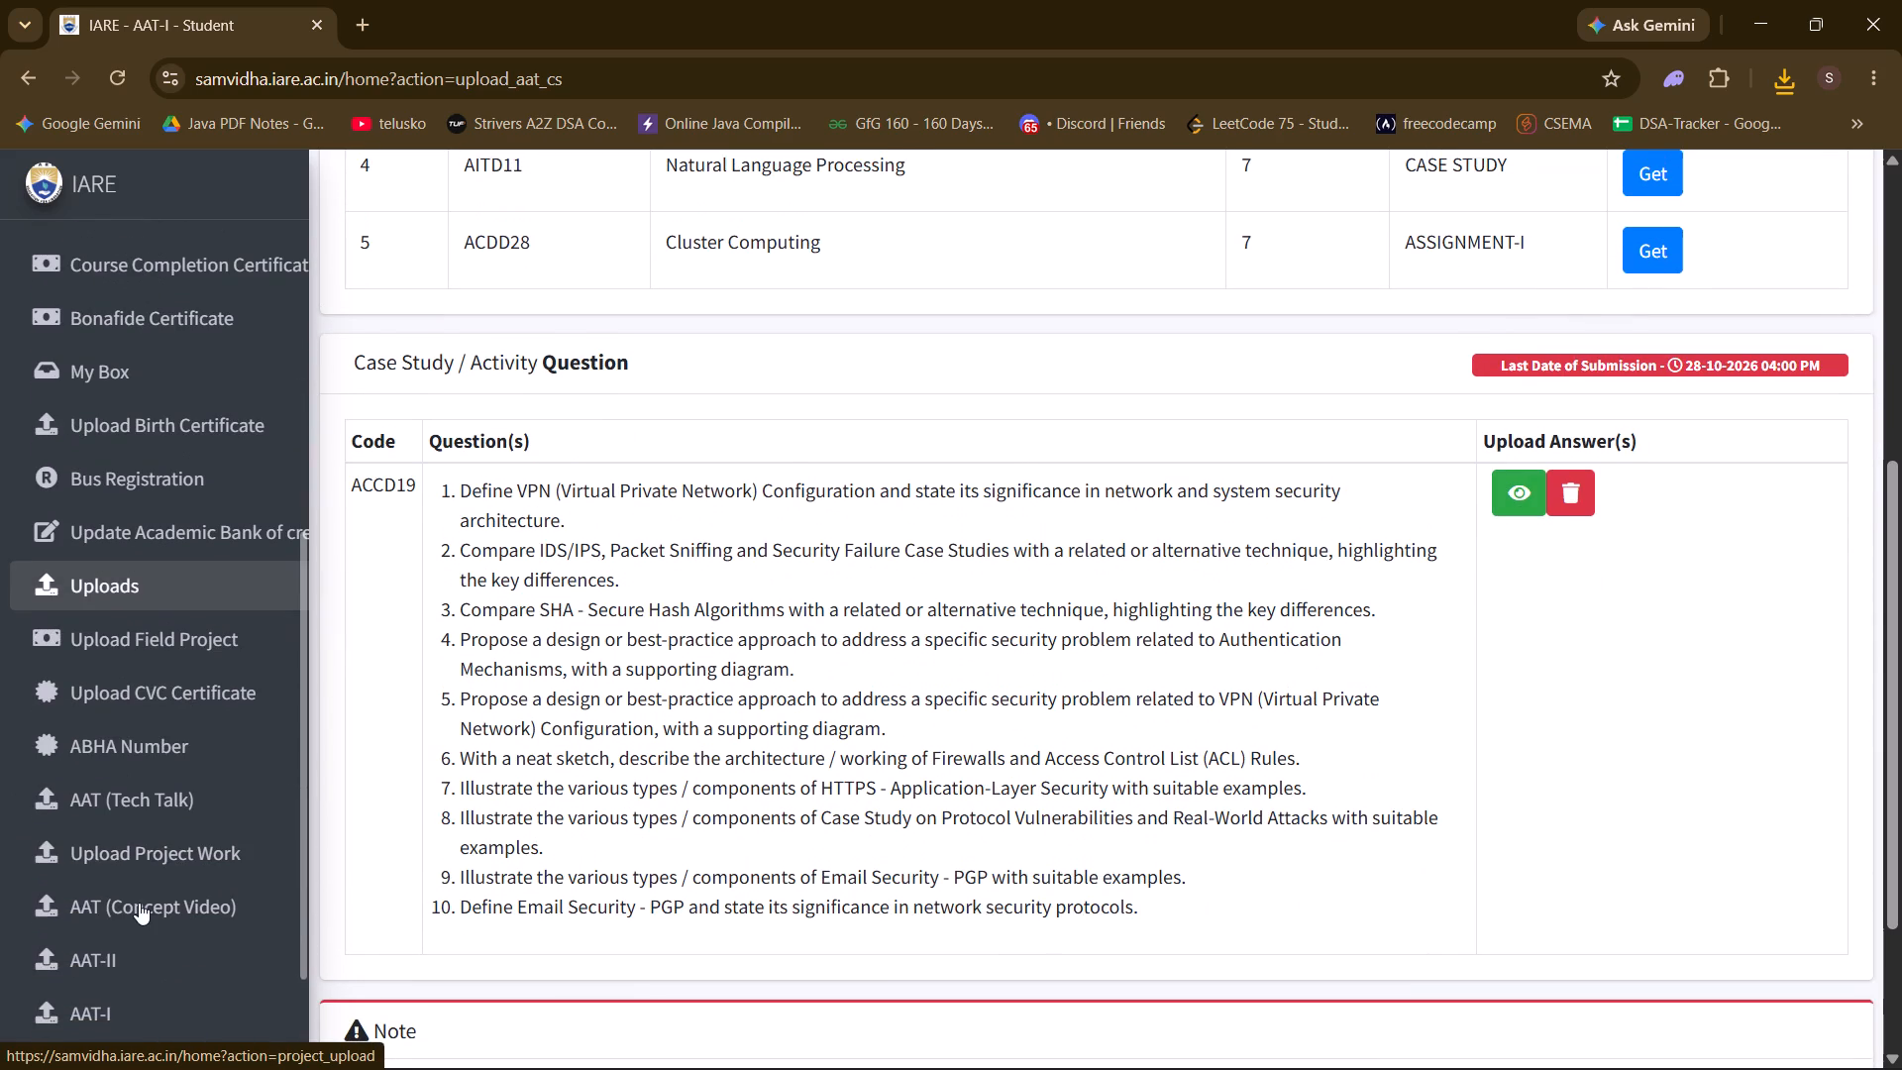
click(138, 910)
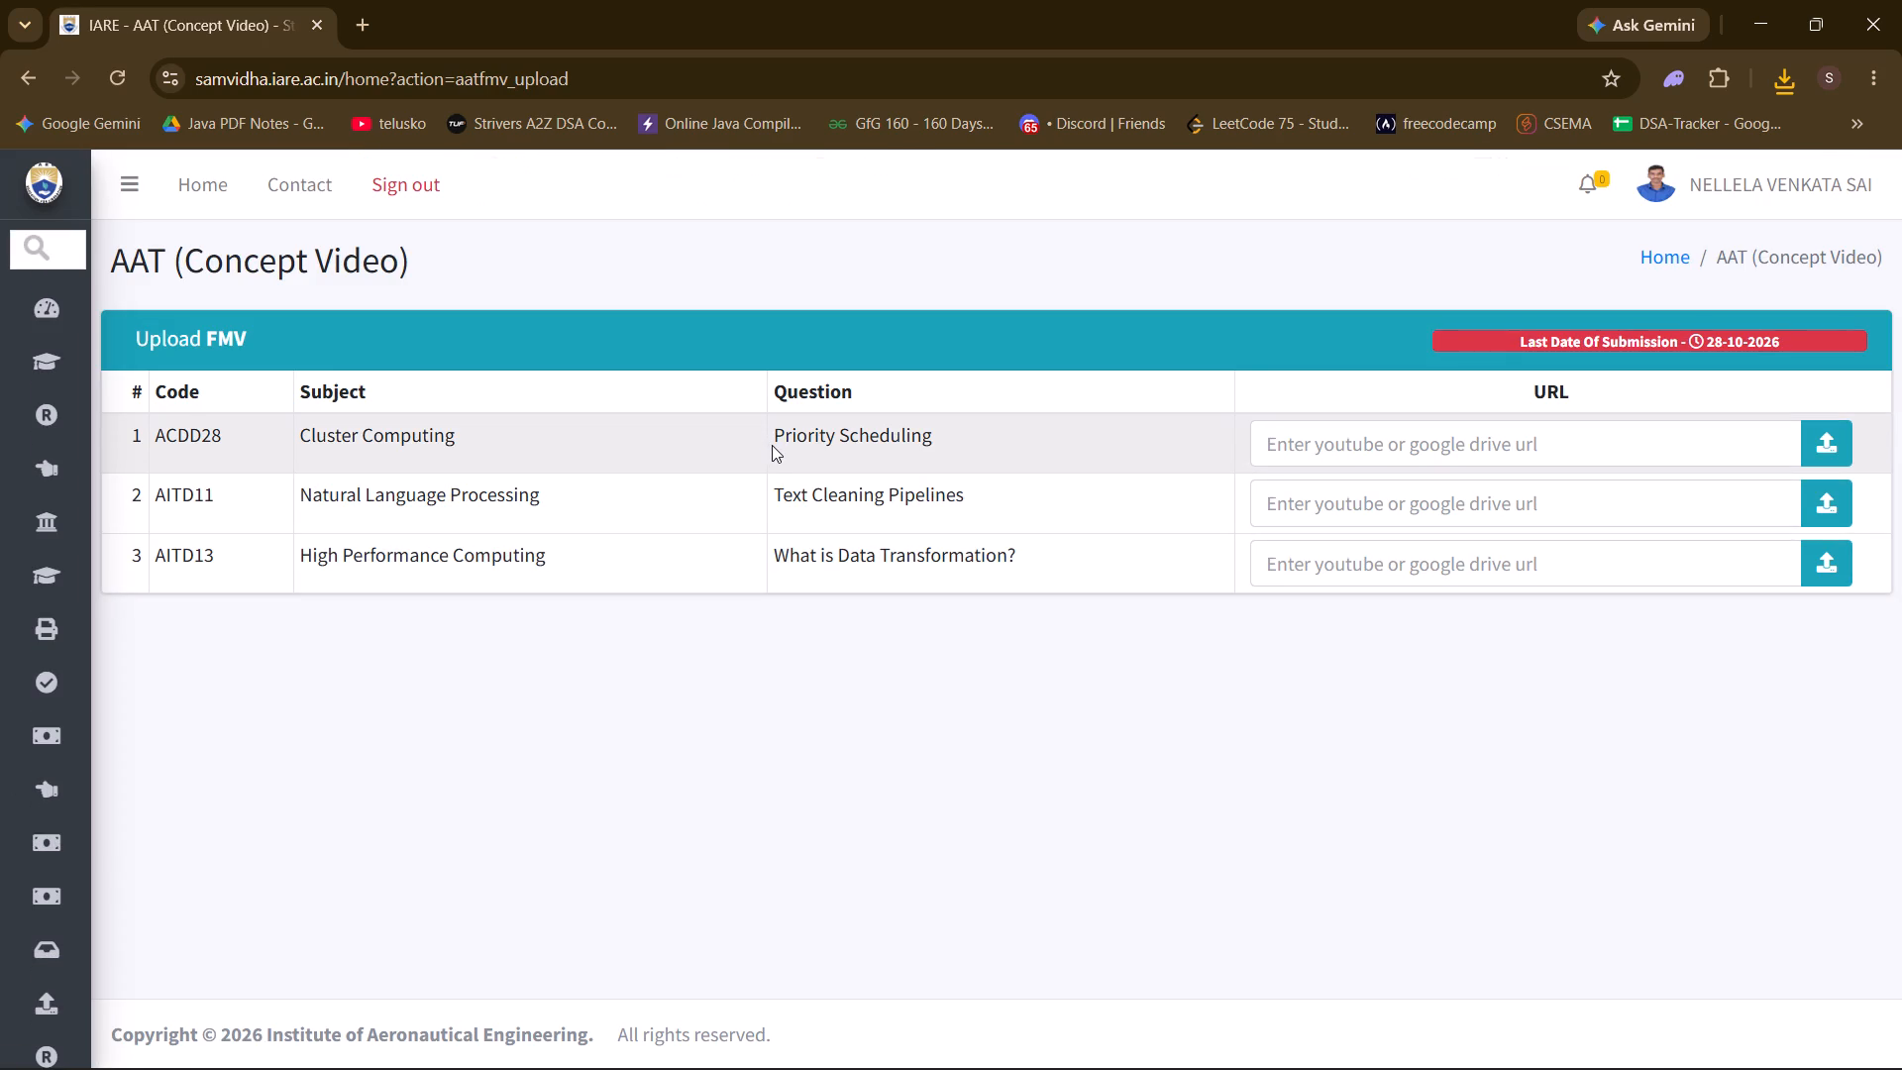
Open the AAT-II upload page and load the Security Architecture and Protocols (ACCD19) complex engineering problem to view it.
scroll(118, 767, down, 1)
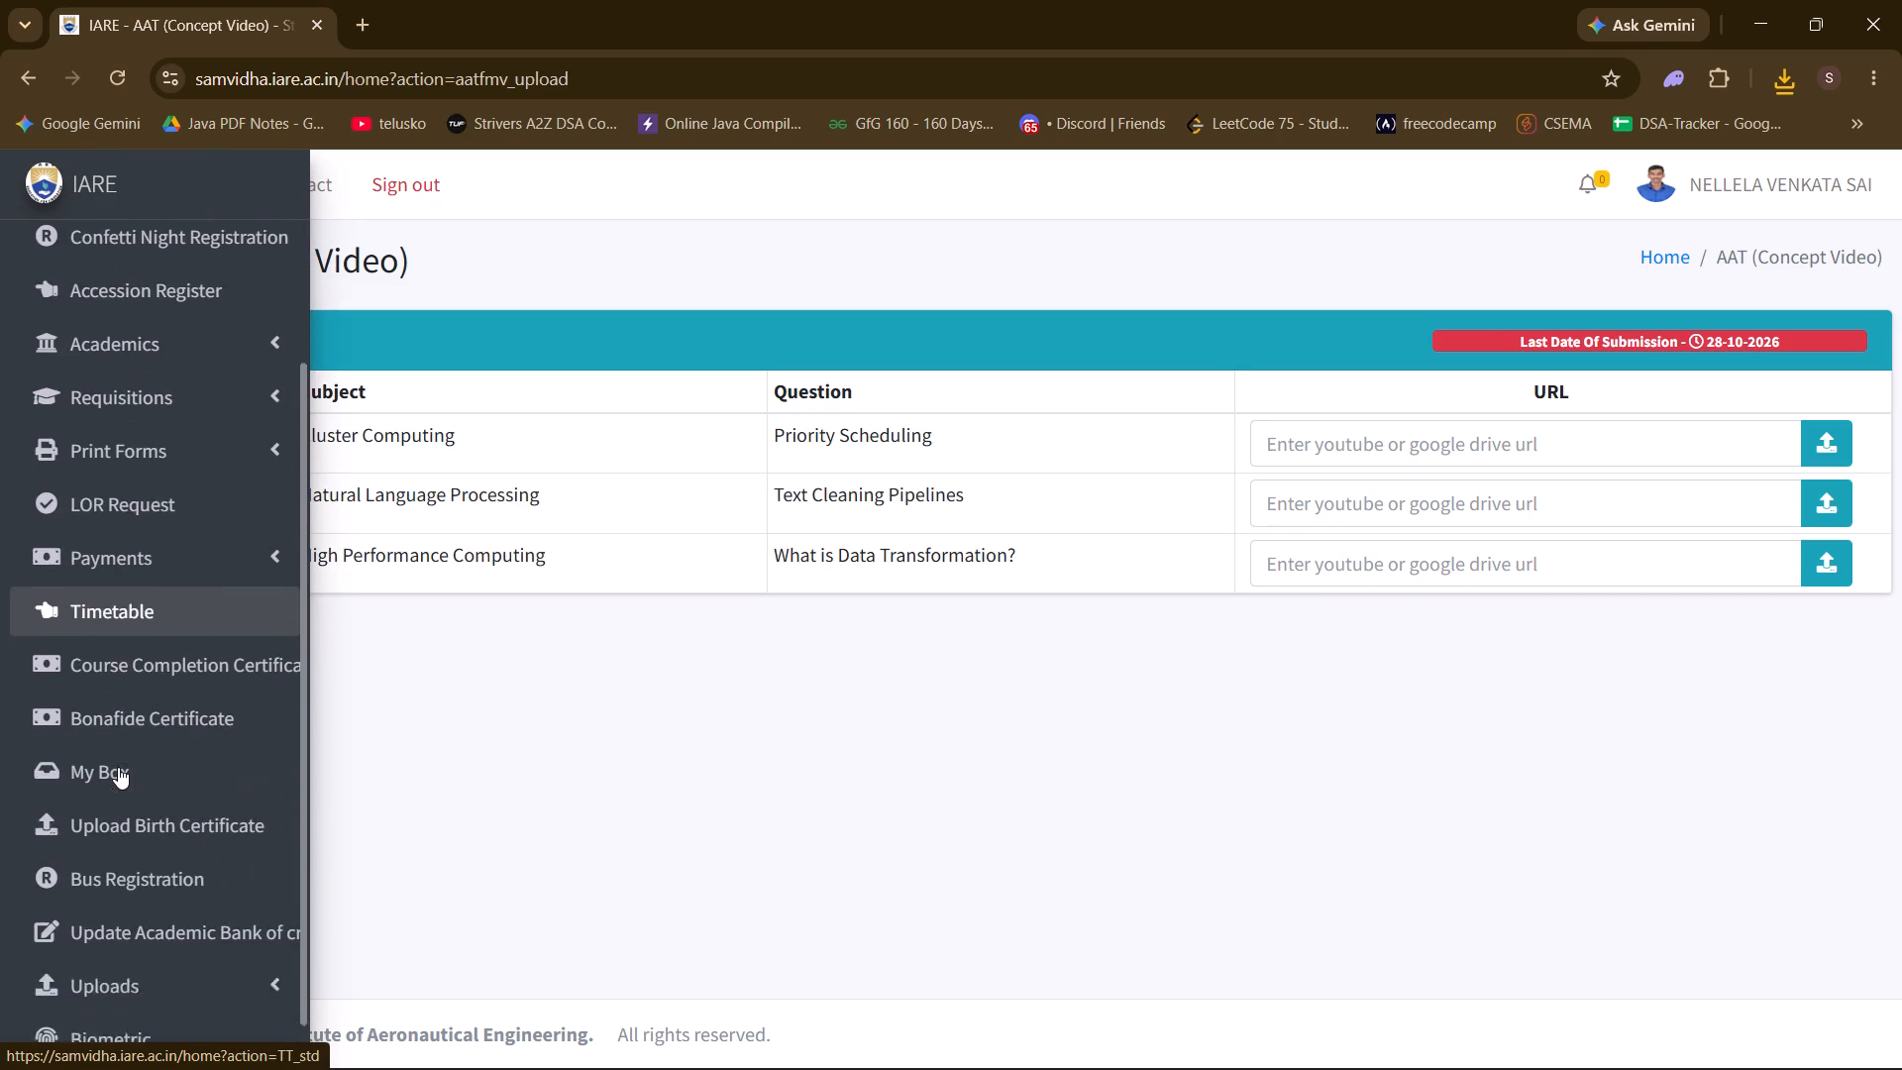
scroll(118, 767, down, 2)
click(141, 922)
scroll(141, 922, down, 1)
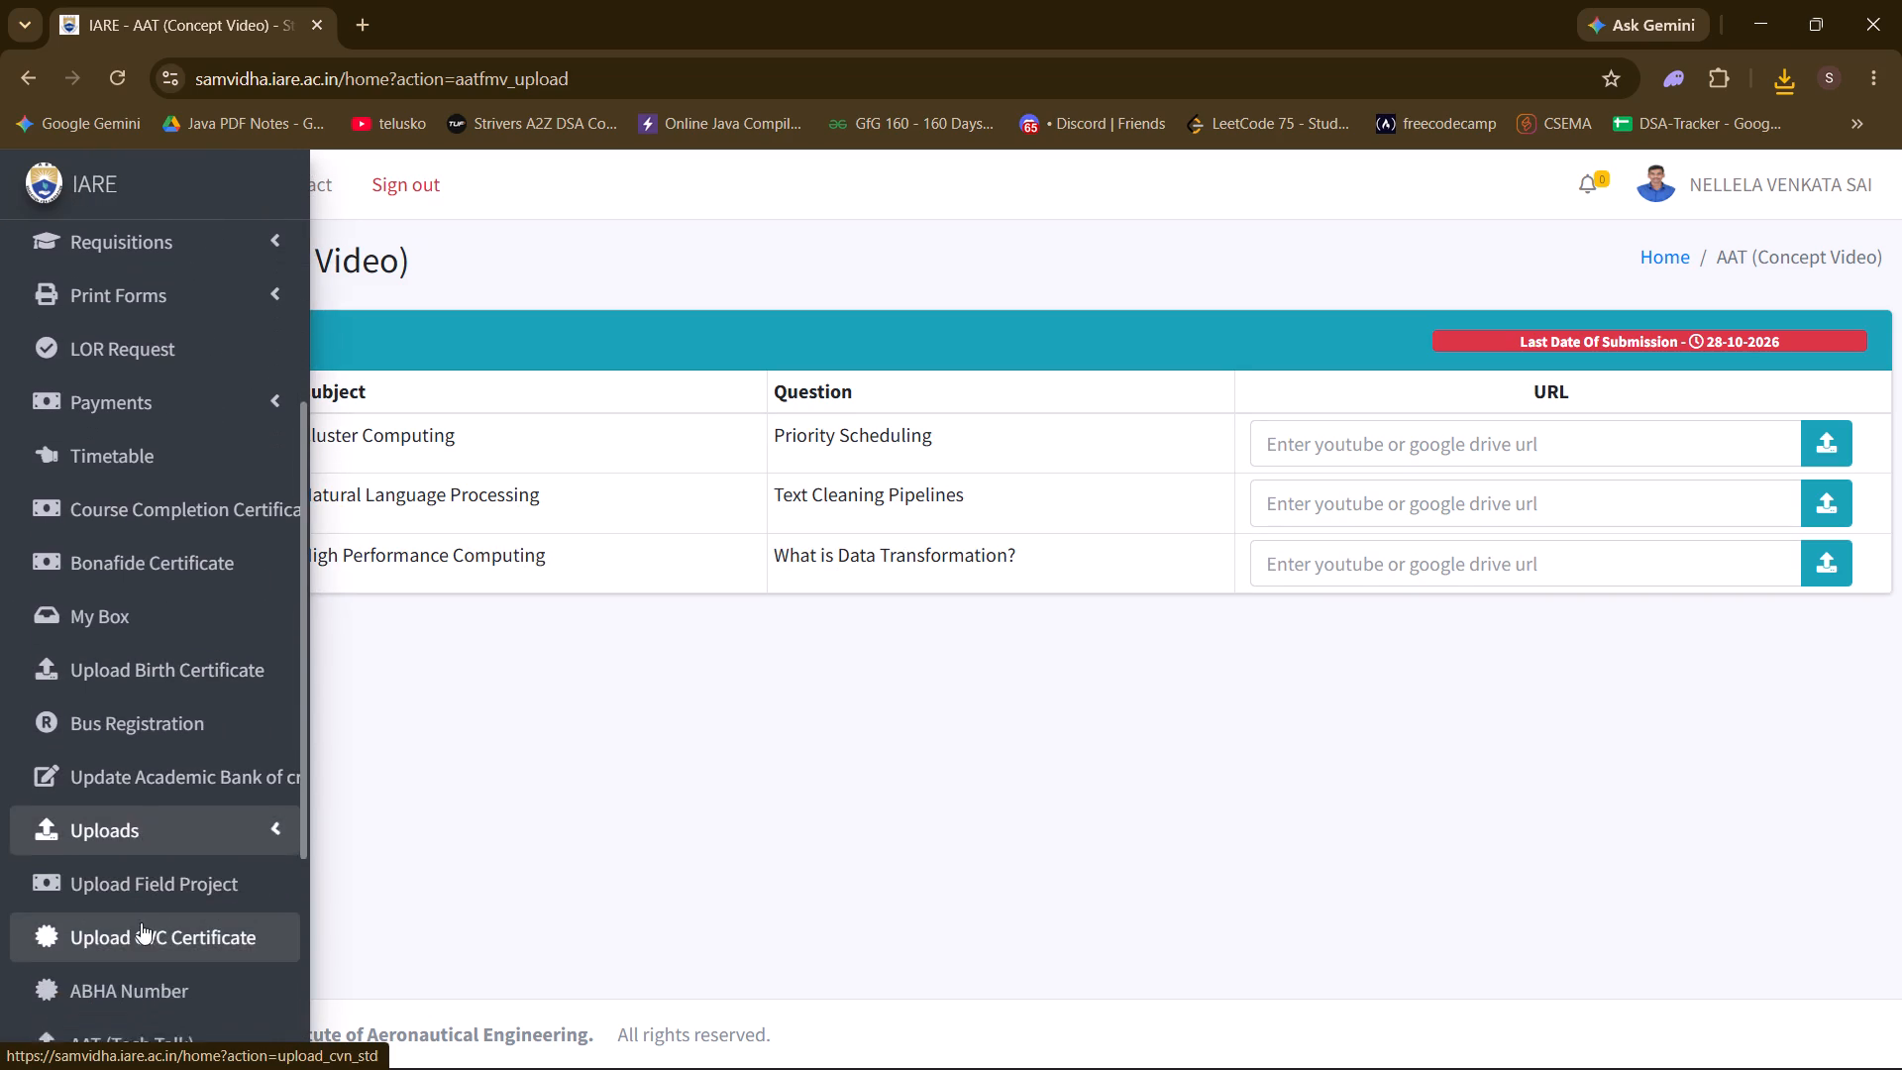
scroll(141, 922, down, 2)
click(133, 945)
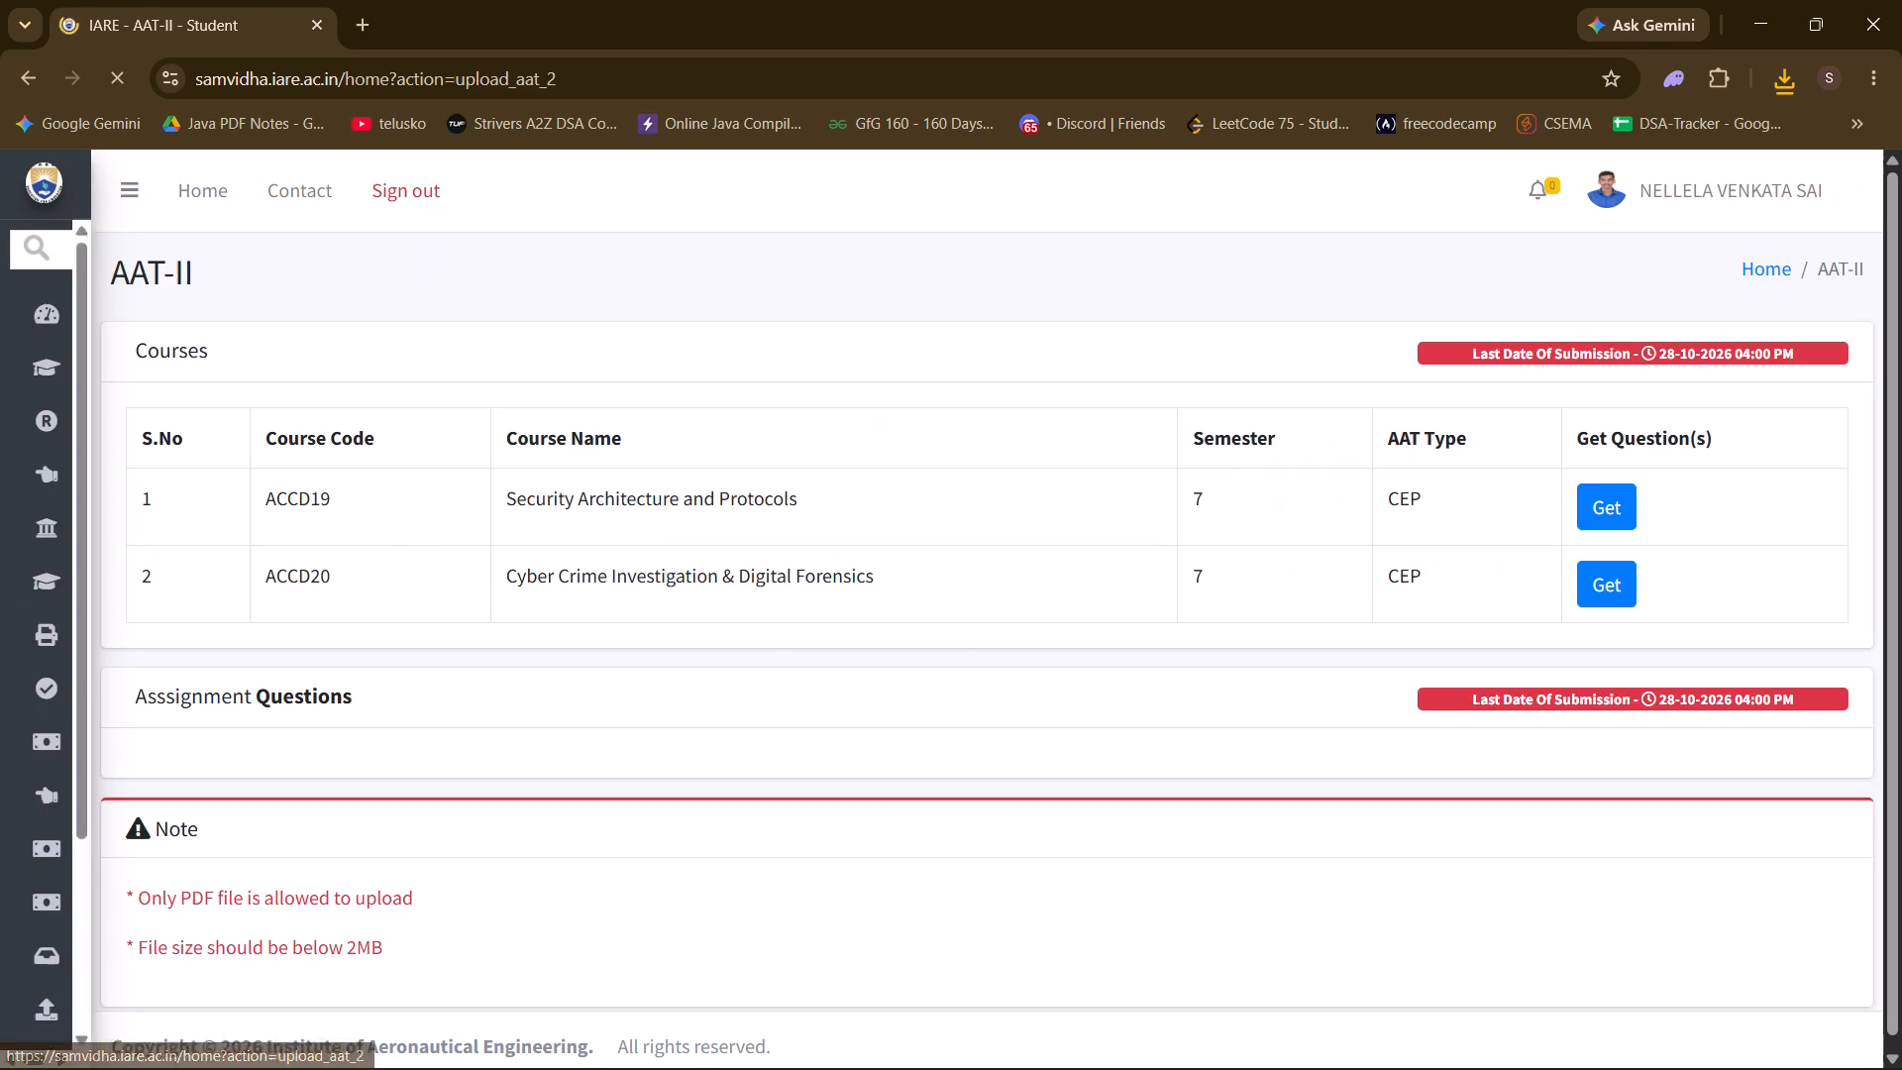
click(1608, 503)
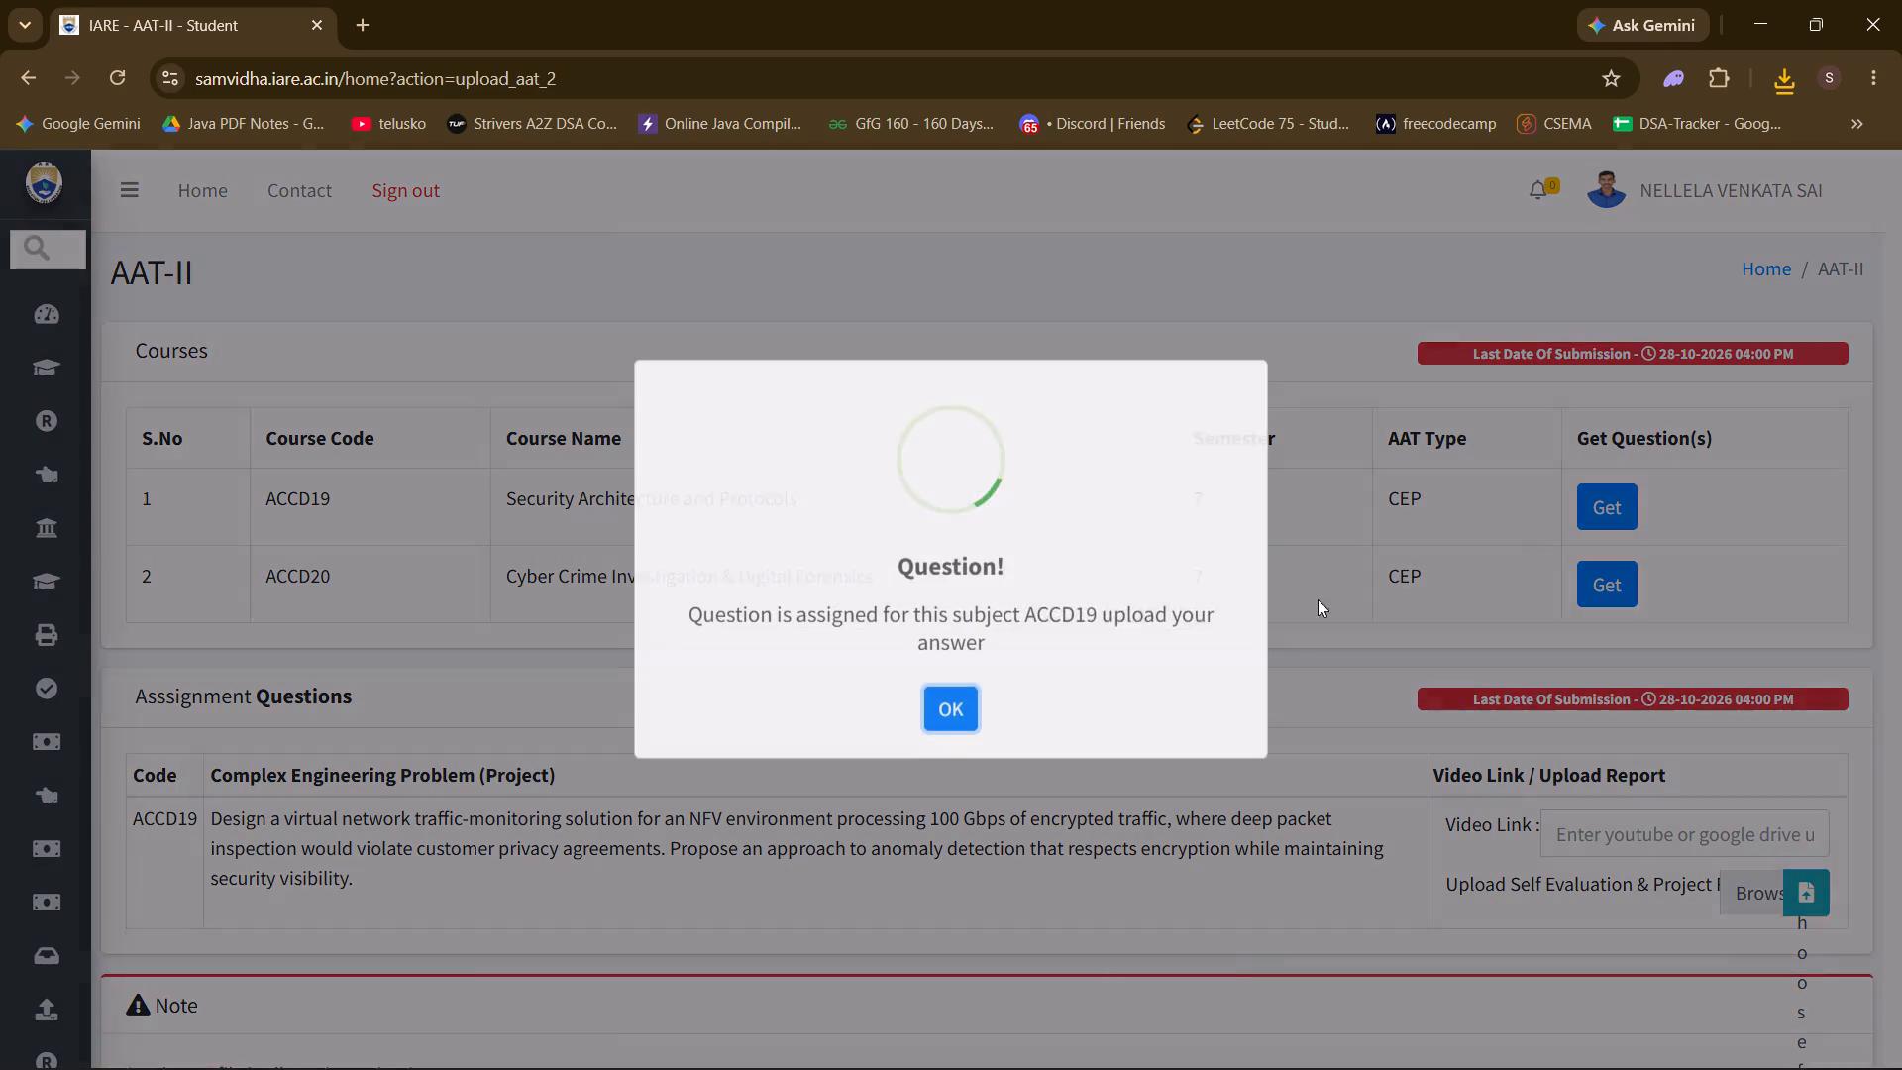
click(957, 752)
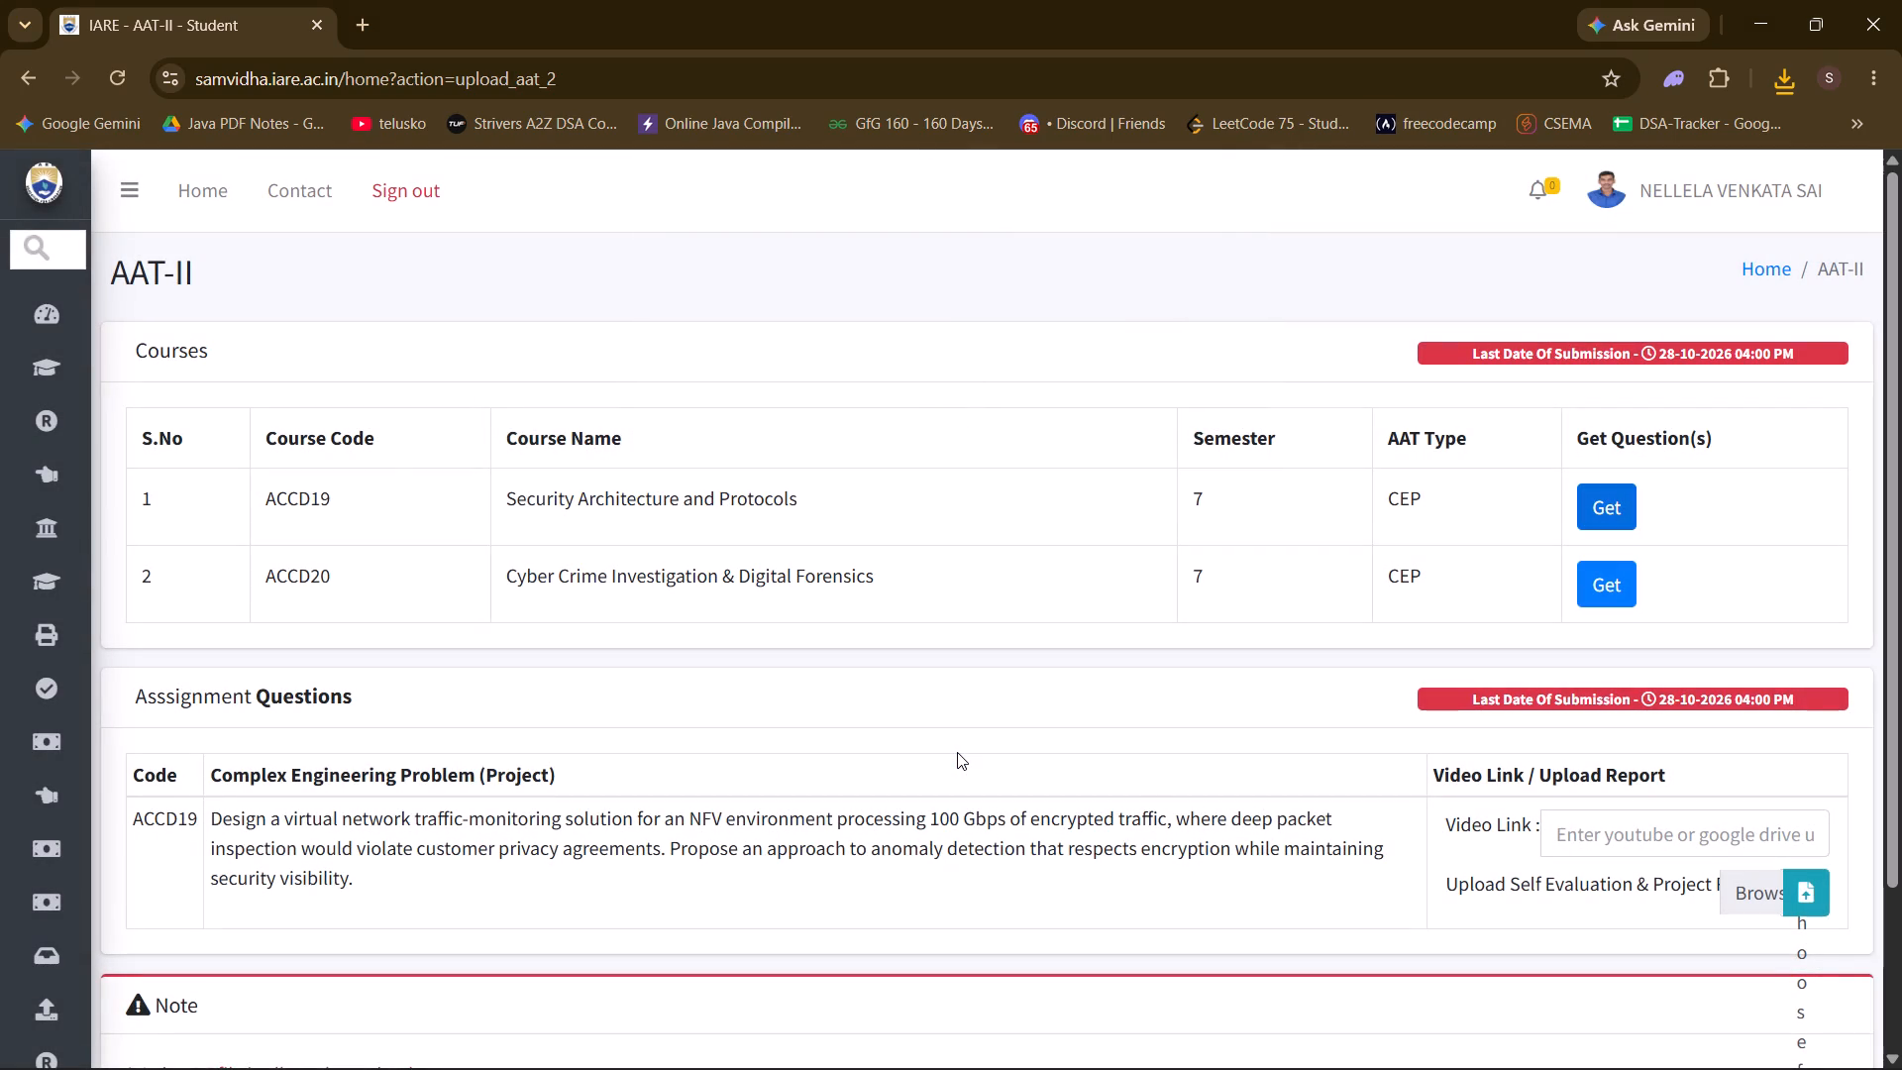
Sign out of the IARE student account and close the browser.
click(1704, 196)
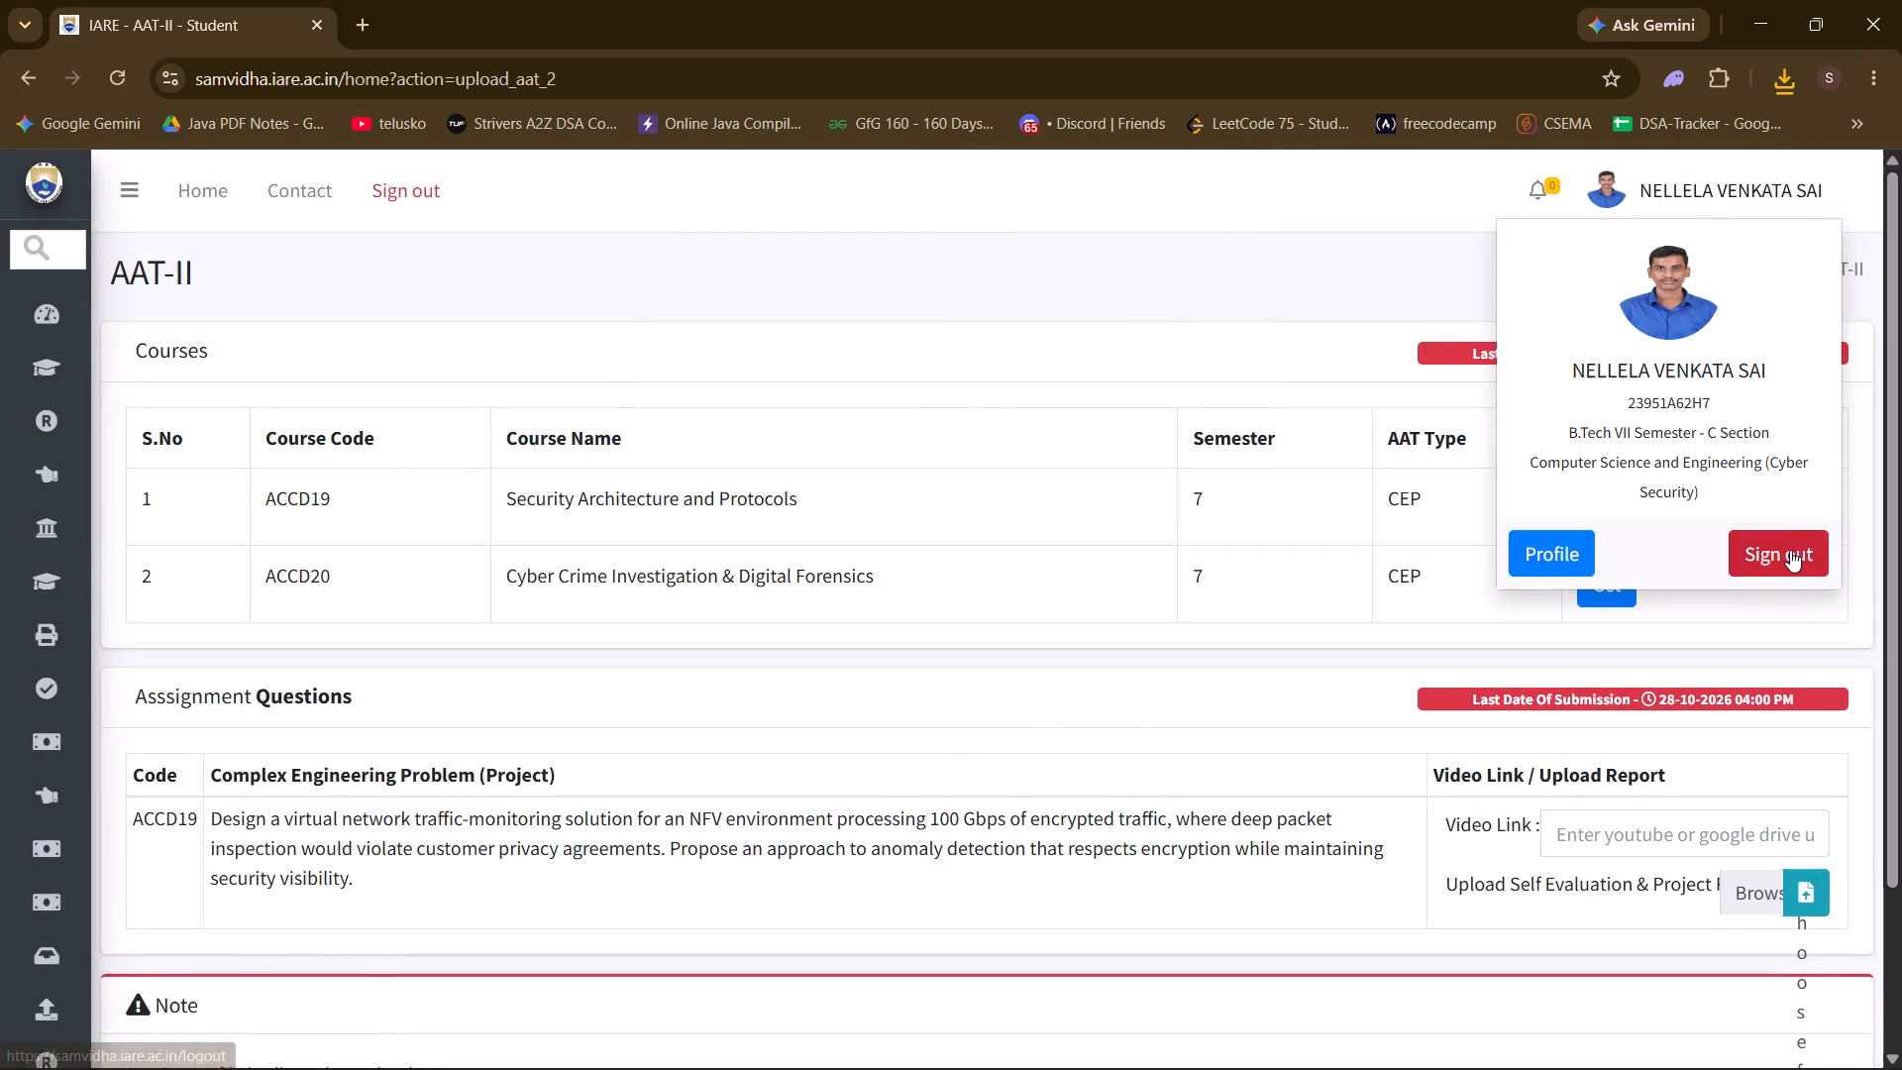
click(1790, 550)
click(1901, 0)
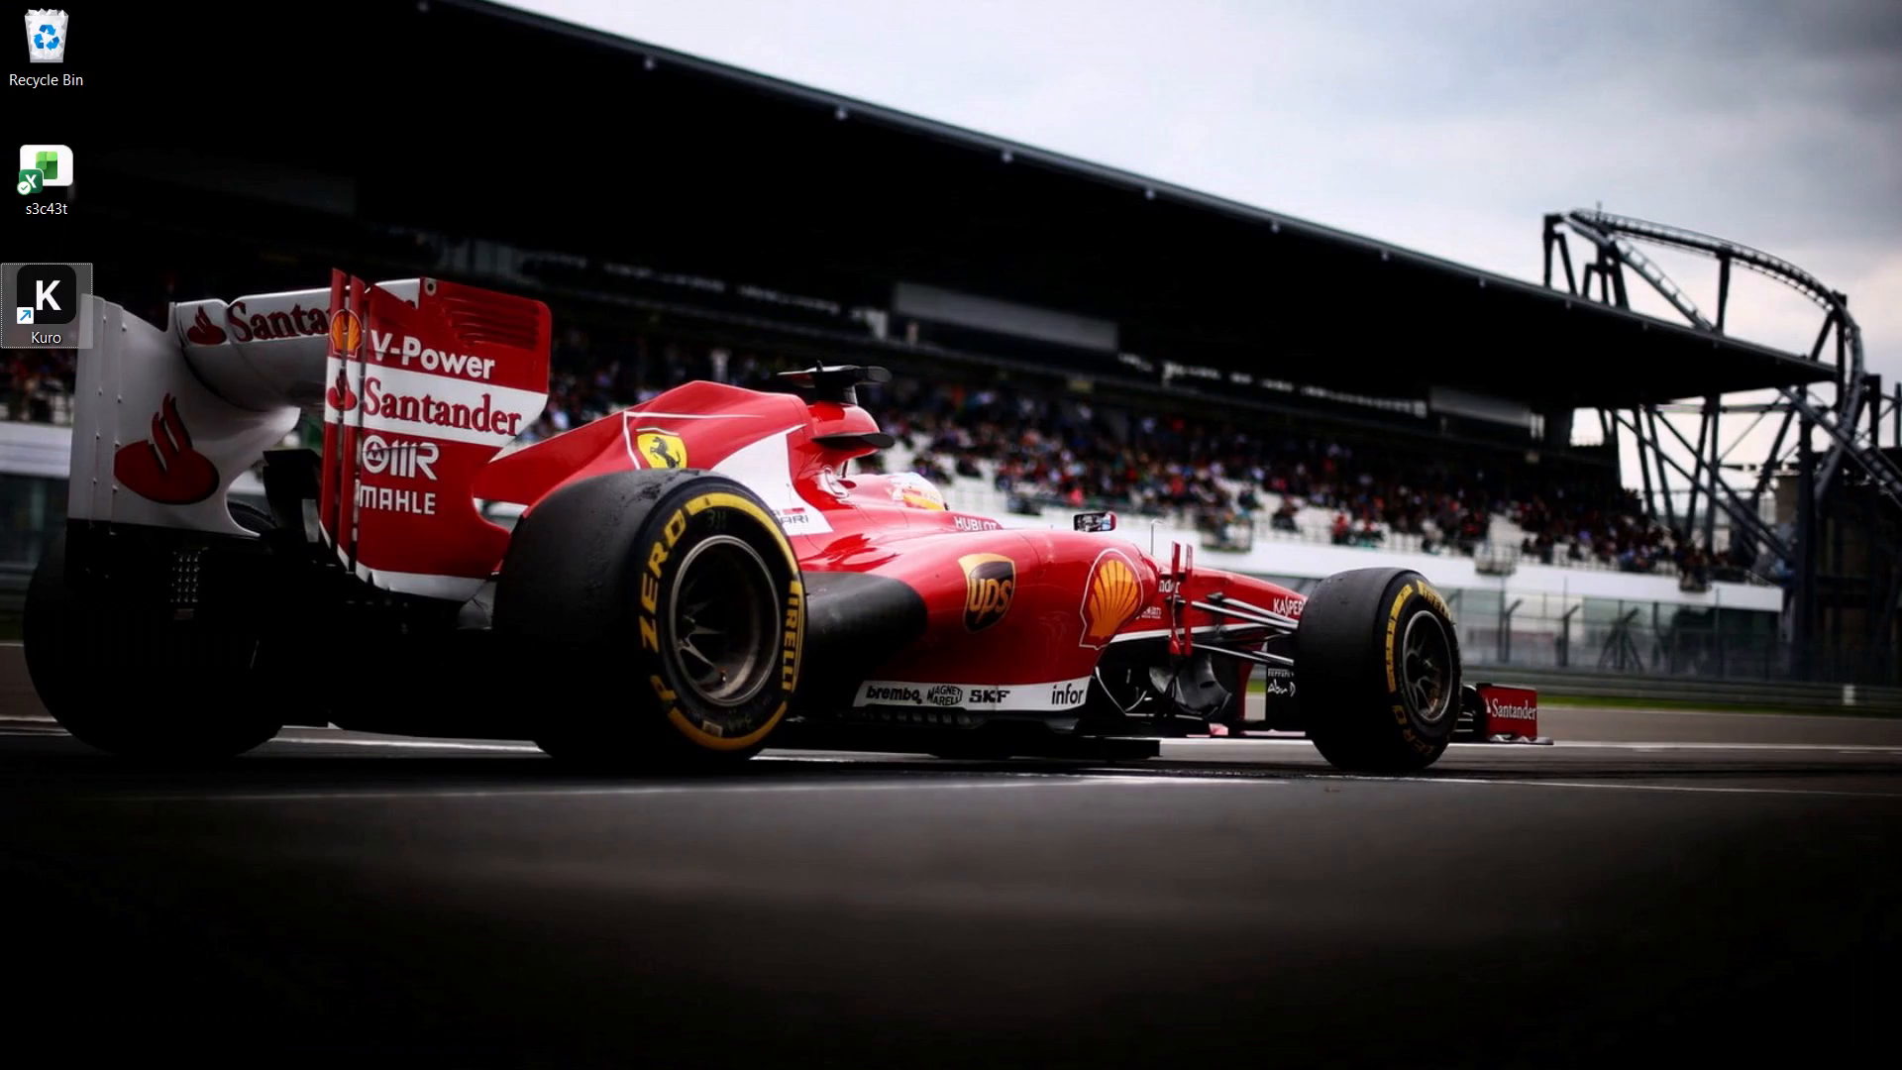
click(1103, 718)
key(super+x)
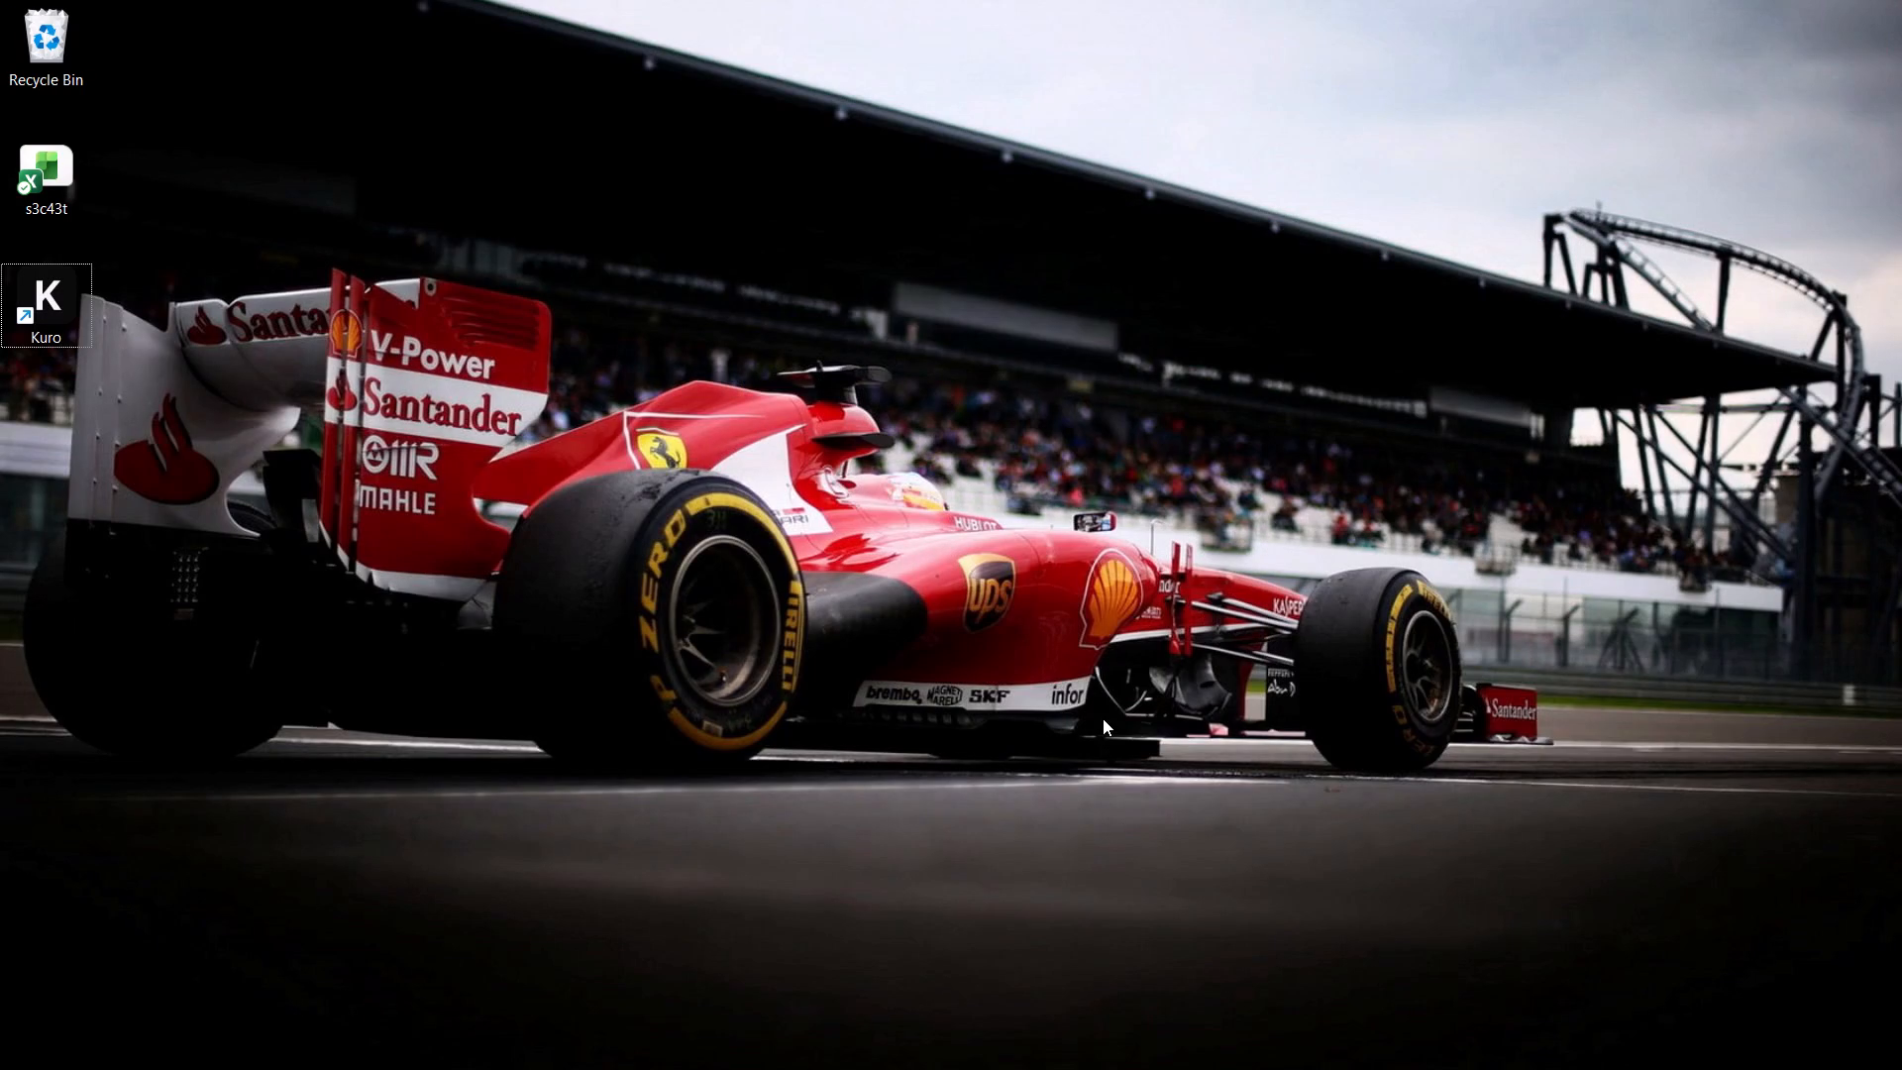